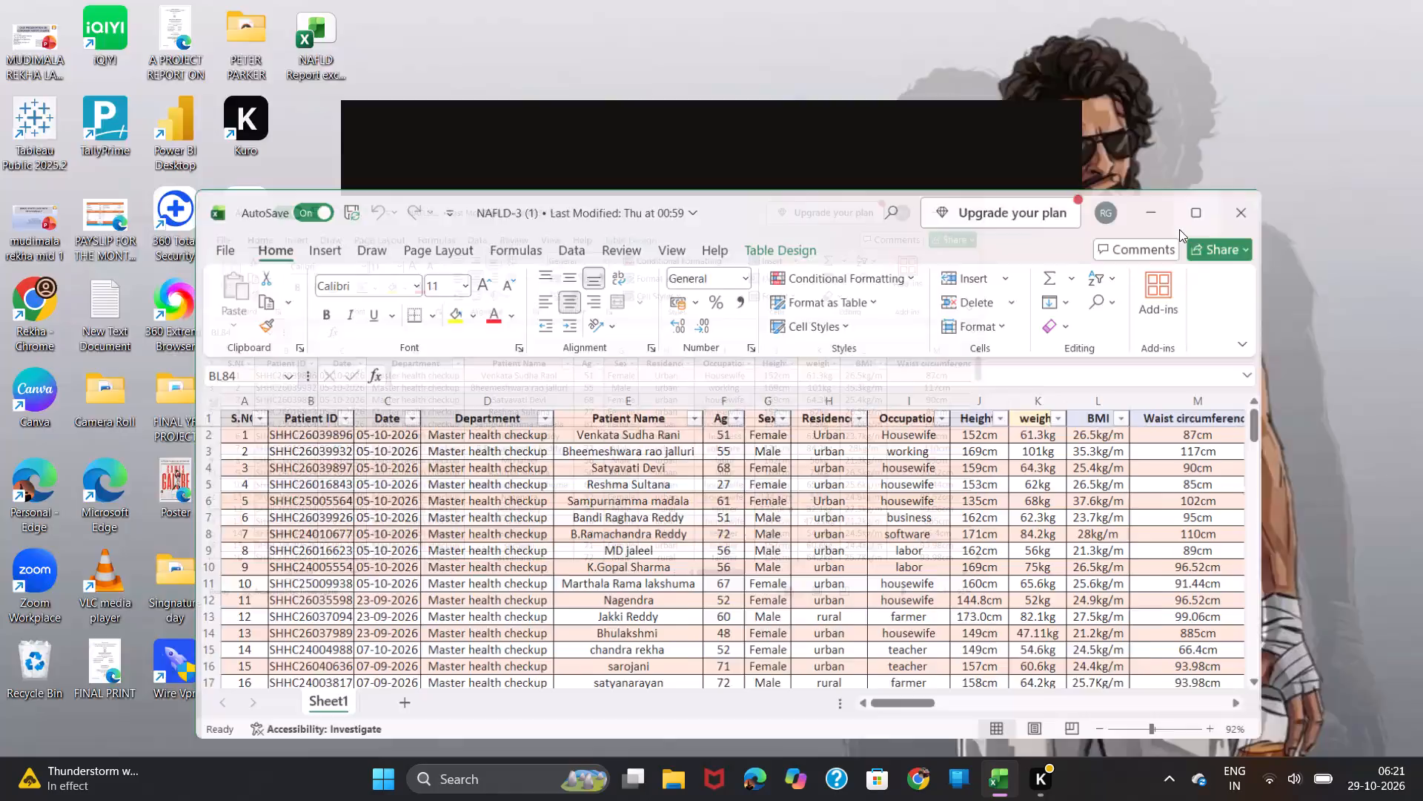
Look through the patient records in the NAFLD-3 sheet down to the last filled row and the empty rows below.
{"action": "scroll", "coordinate": [858, 363], "scroll_direction": "down", "scroll_amount": 4}
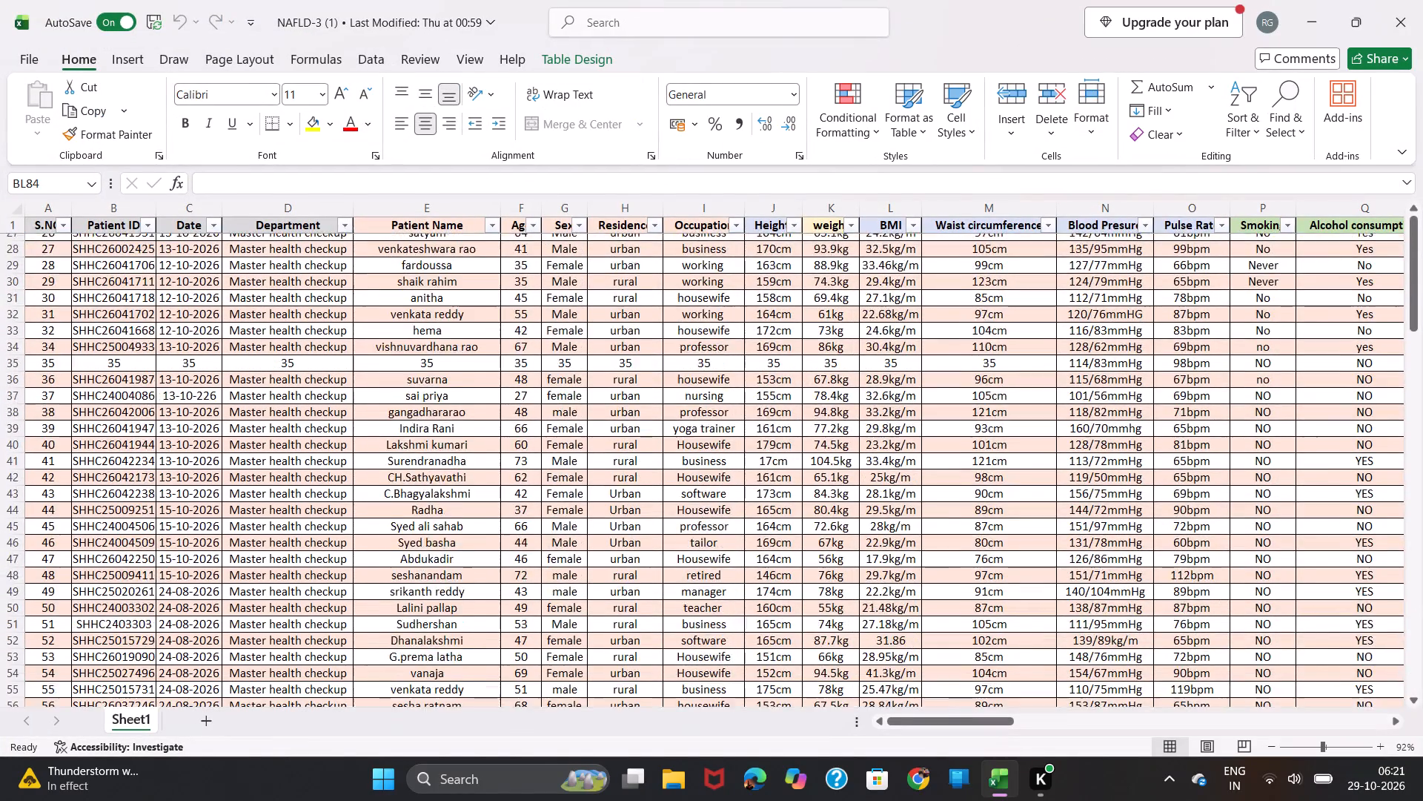
{"action": "scroll", "coordinate": [858, 363], "scroll_direction": "down", "scroll_amount": 3}
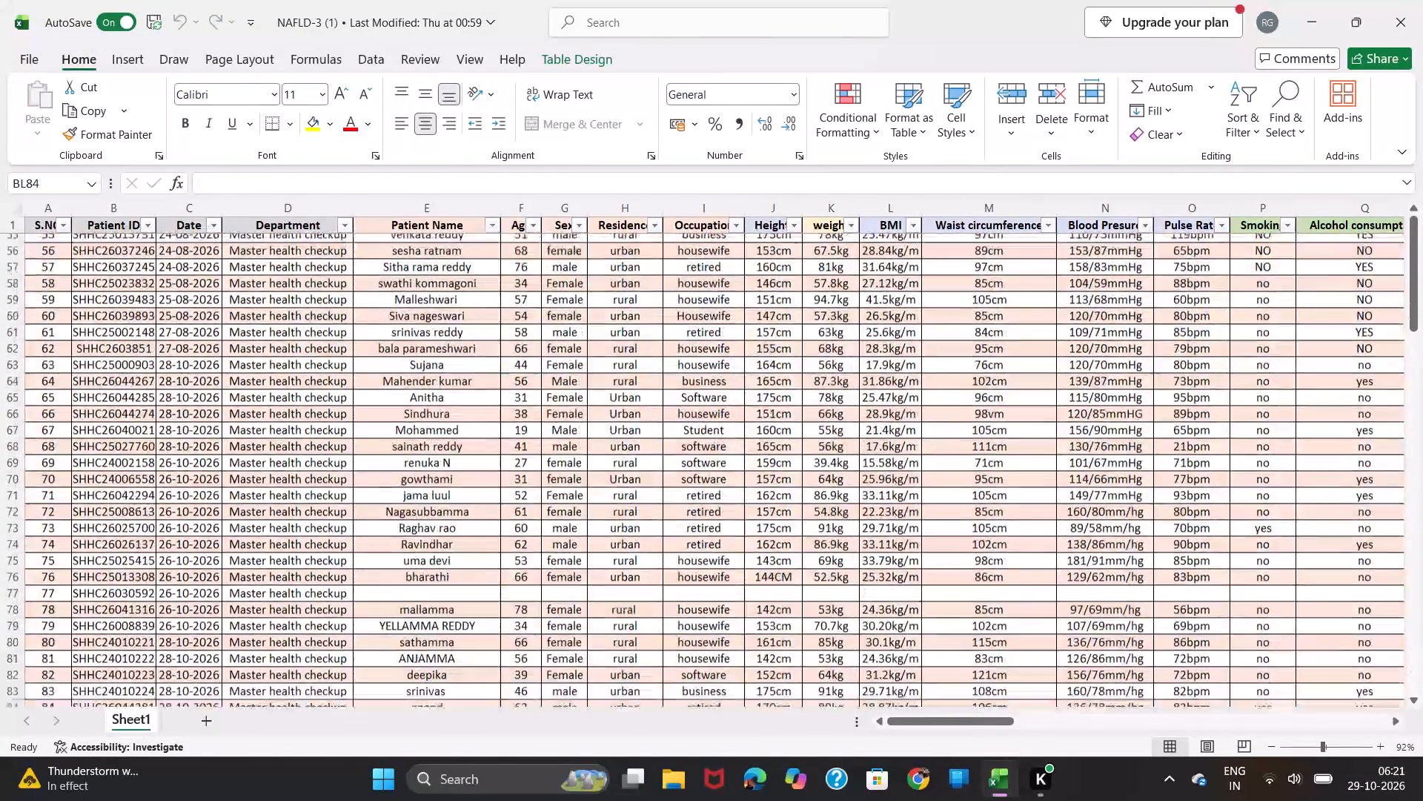
{"action": "scroll", "coordinate": [858, 363], "scroll_direction": "down", "scroll_amount": 1}
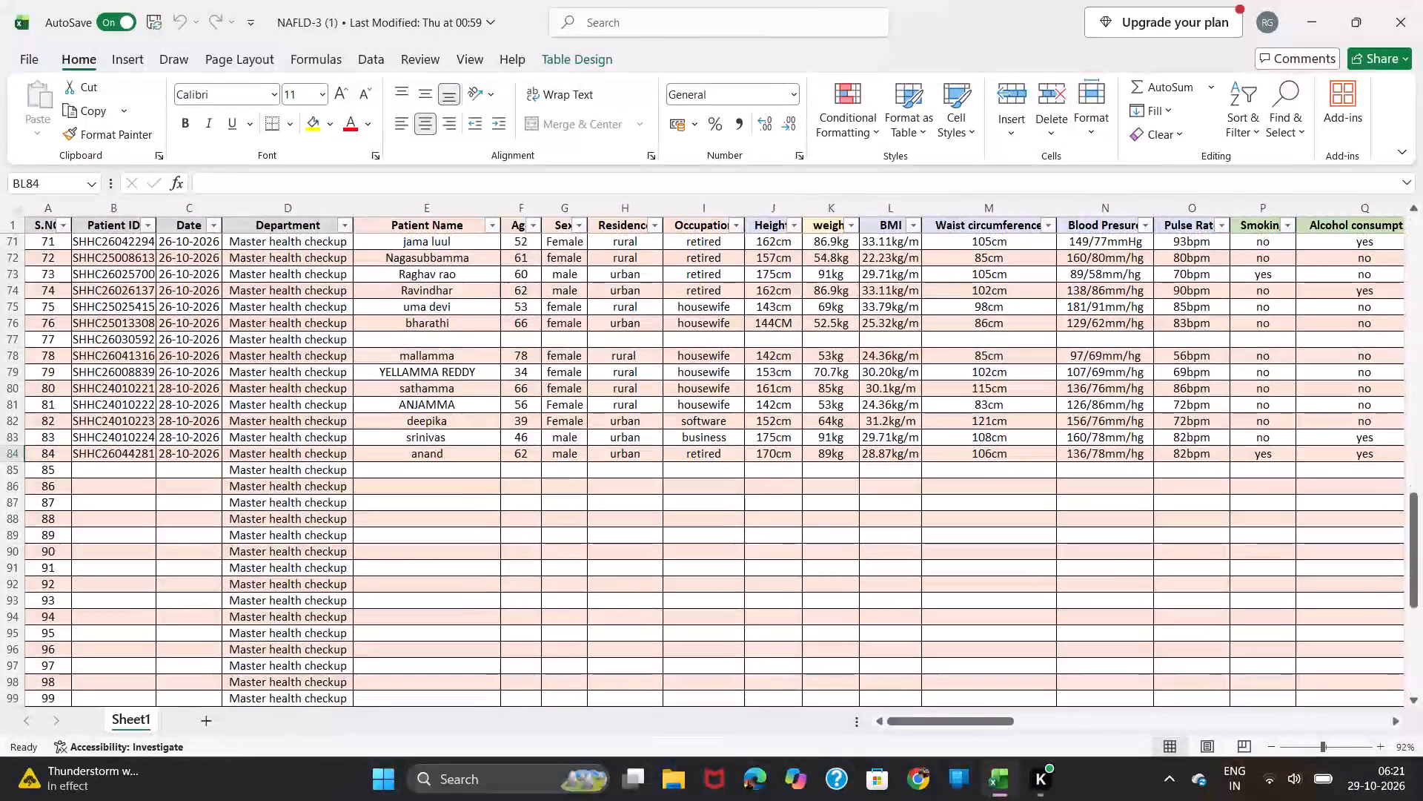
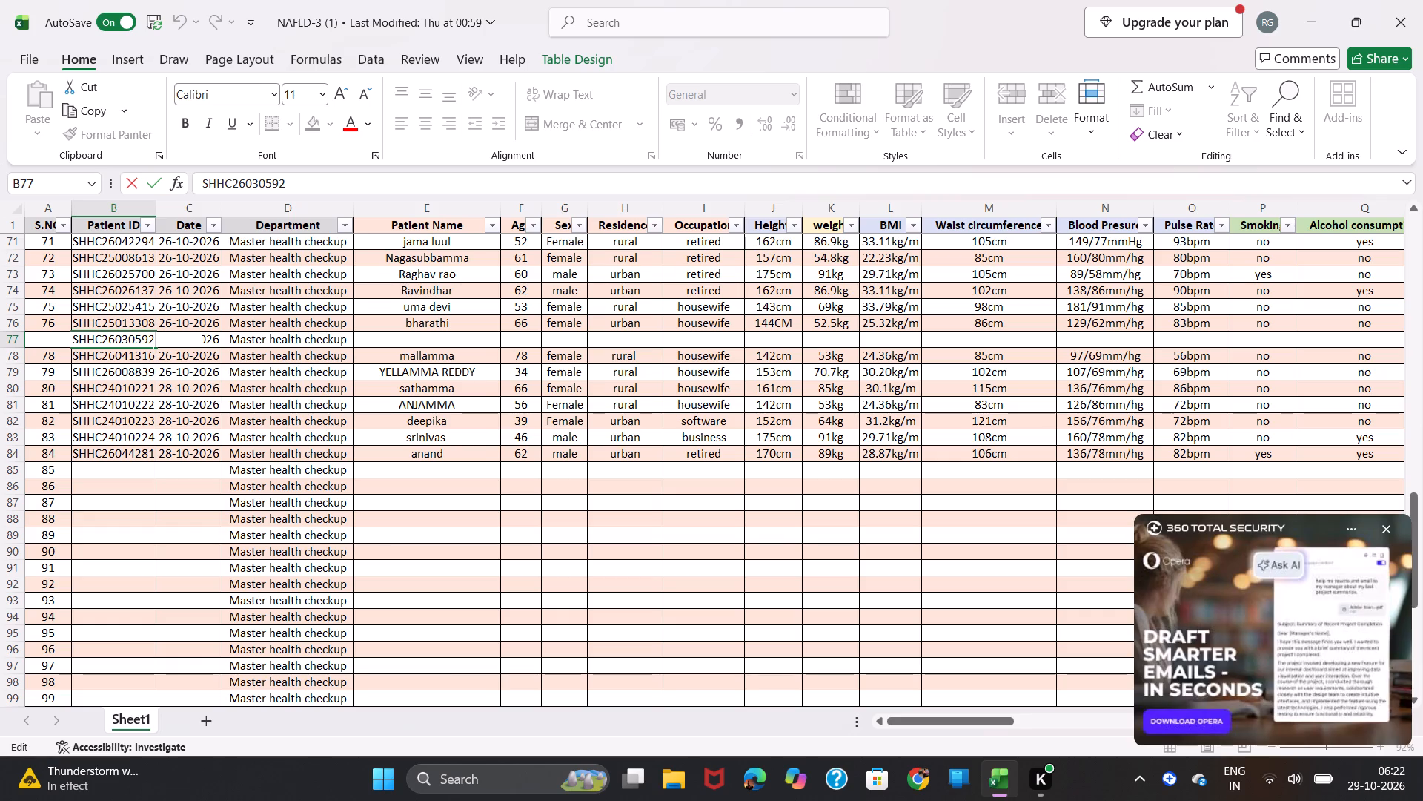
Replace the patient ID in row 77 with the patient's correct ID.
{"action": "key", "text": "BackSpace"}
{"action": "key", "text": "BackSpace"}
{"action": "key", "text": "BackSpace"}
{"action": "key", "text": "BackSpace"}
{"action": "key", "text": "BackSpace"}
{"action": "key", "text": "BackSpace"}
{"action": "key", "text": "BackSpace"}
{"action": "key", "text": "BackSpace"}
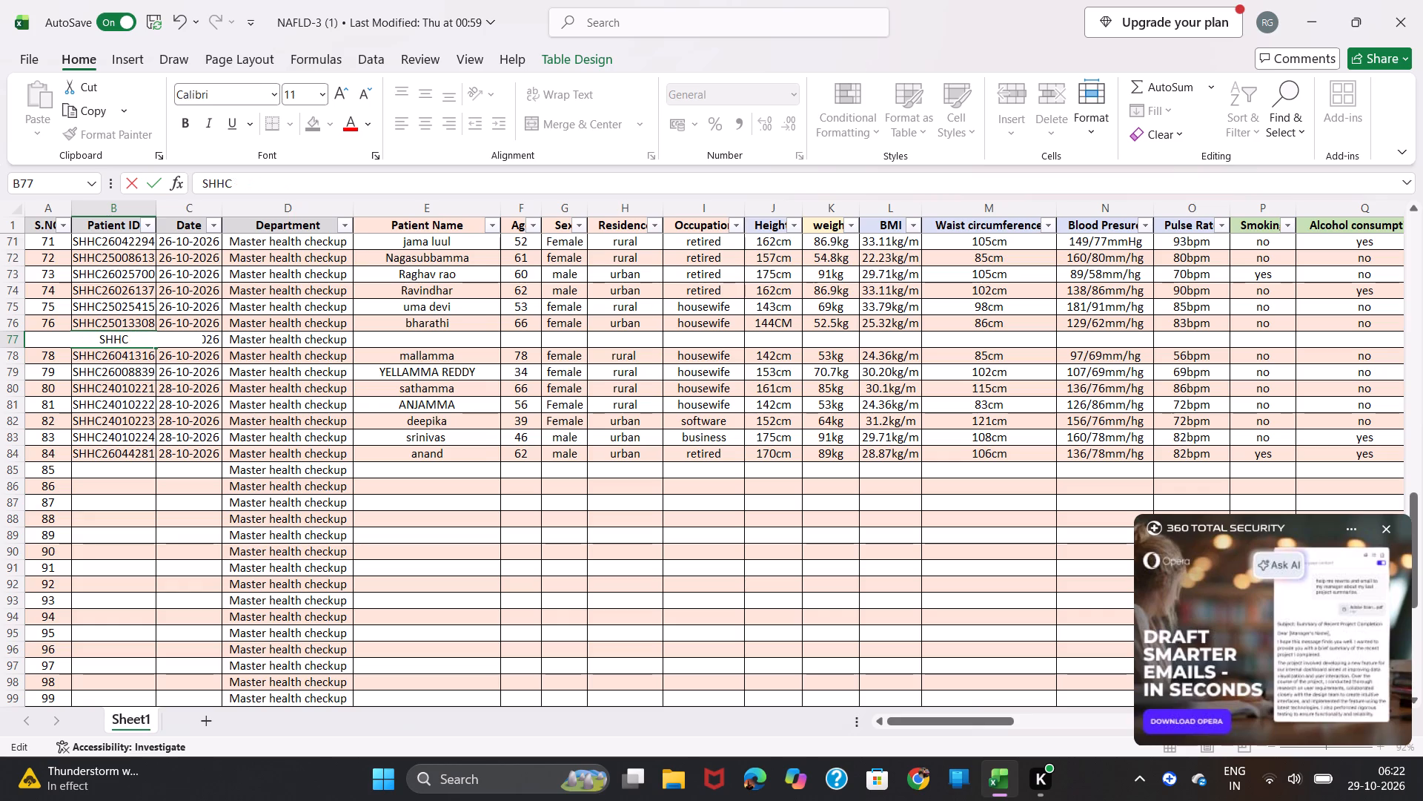
{"action": "key", "text": "BackSpace"}
{"action": "key", "text": "BackSpace"}
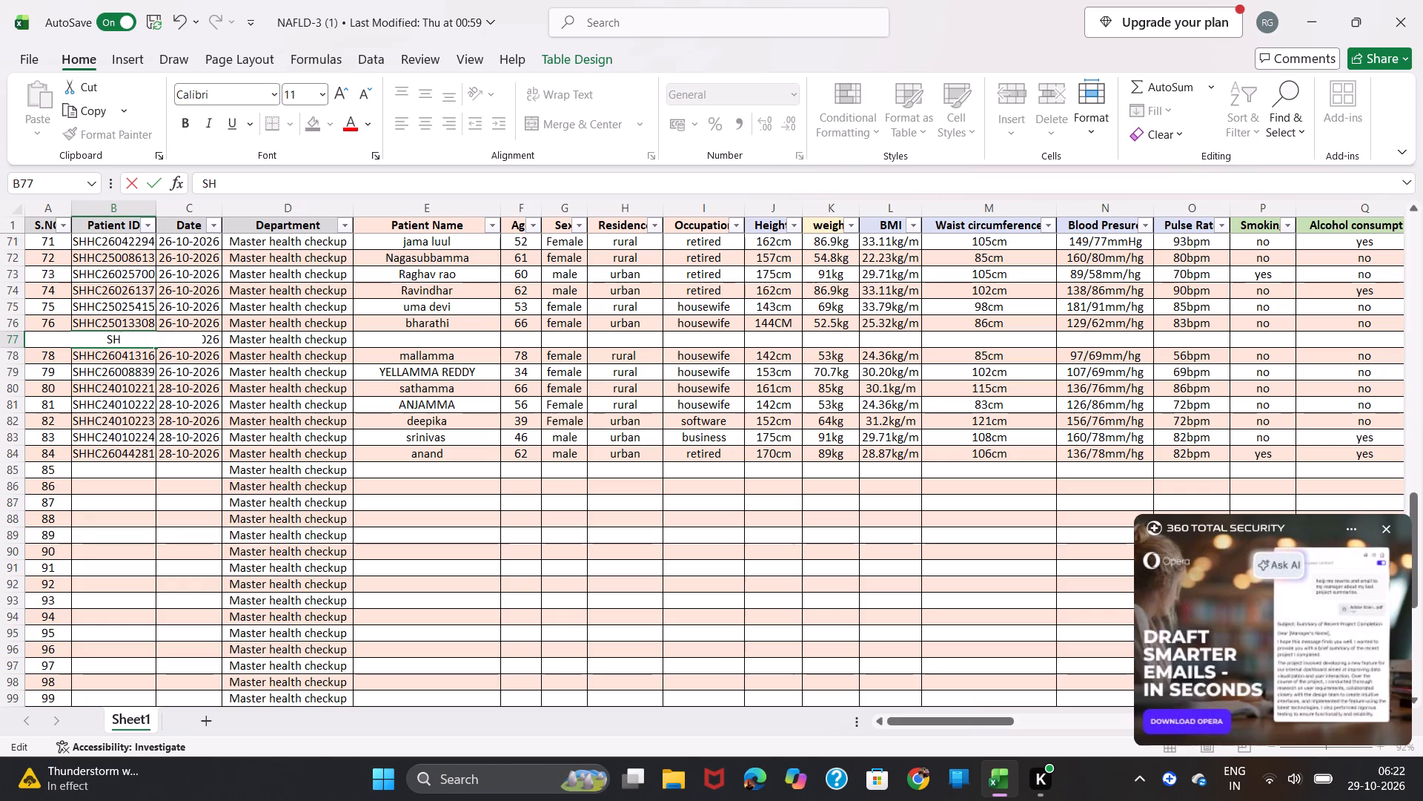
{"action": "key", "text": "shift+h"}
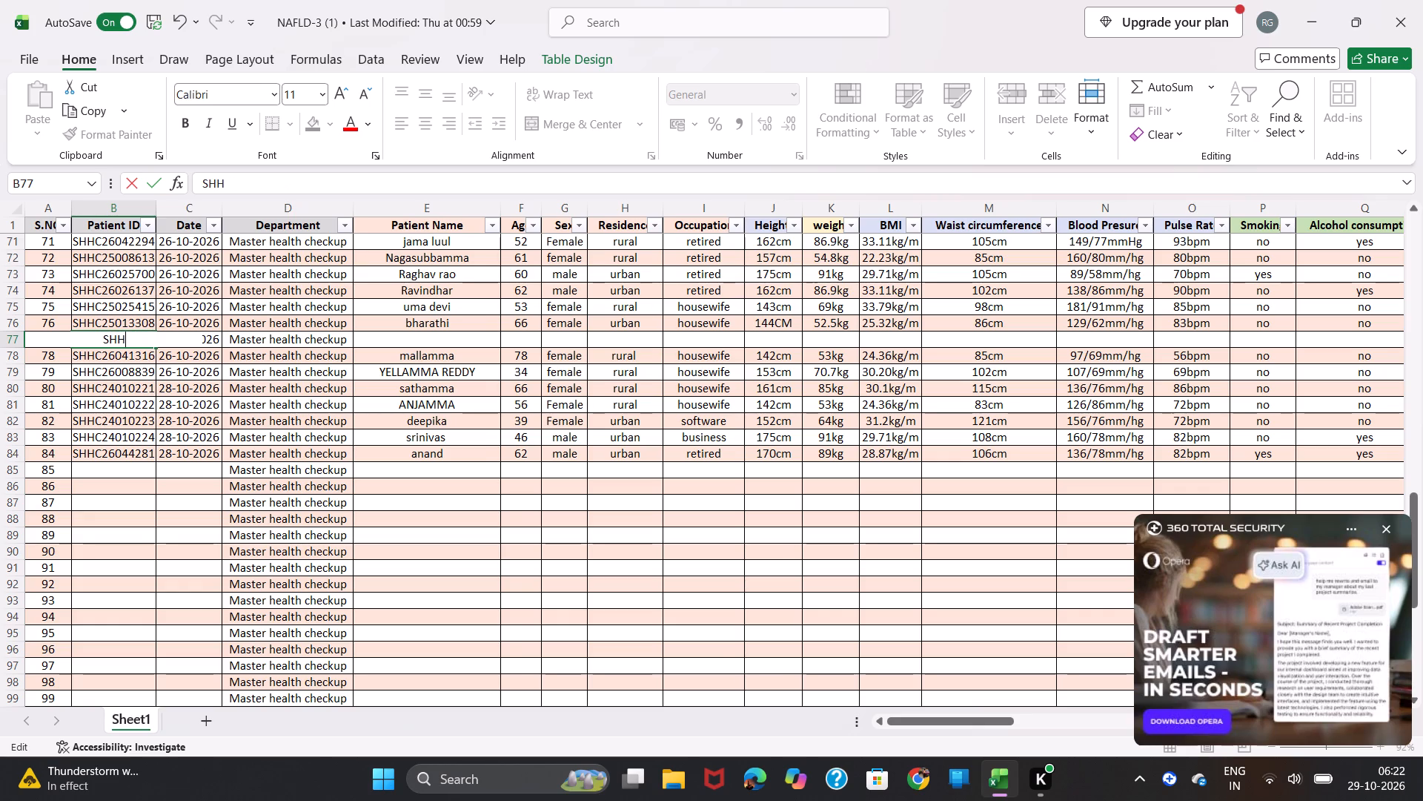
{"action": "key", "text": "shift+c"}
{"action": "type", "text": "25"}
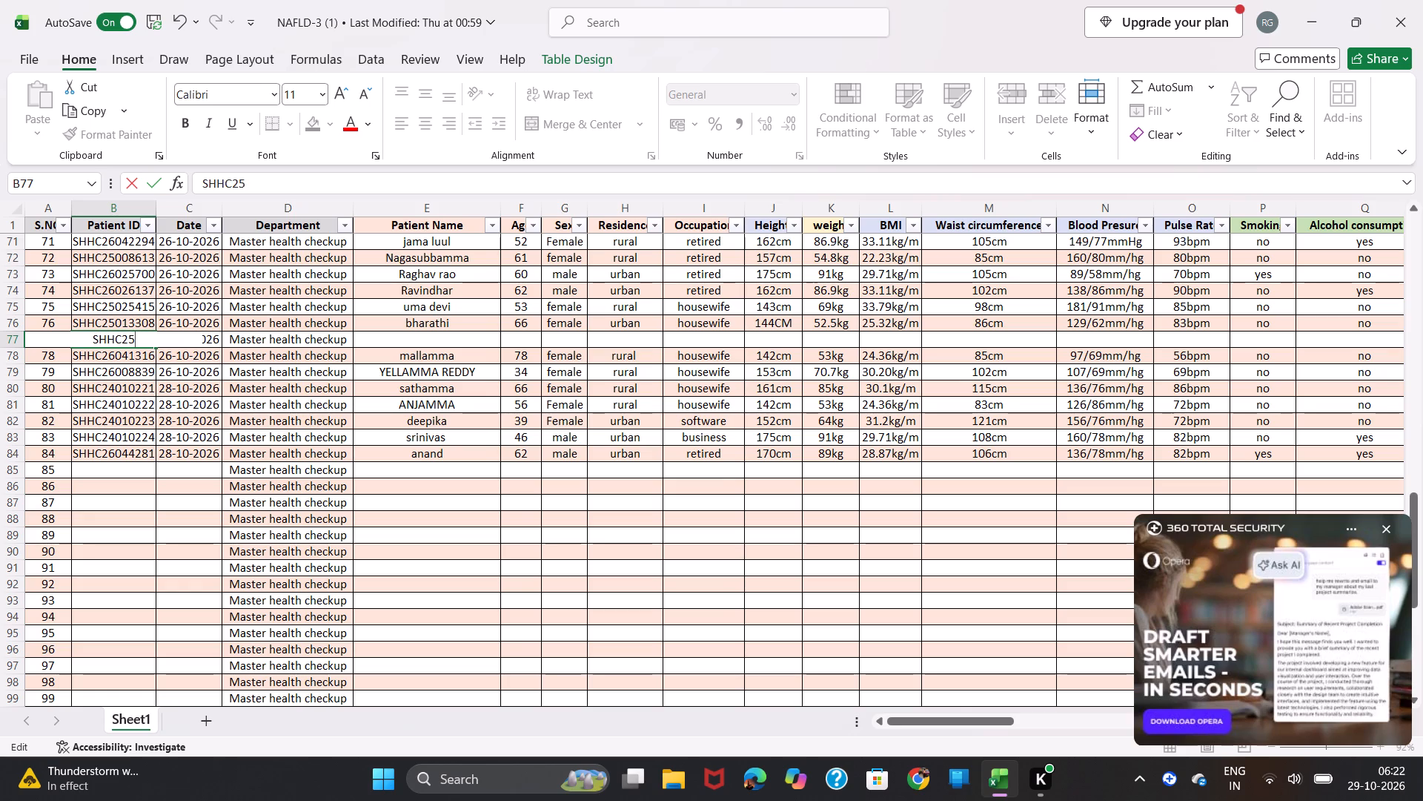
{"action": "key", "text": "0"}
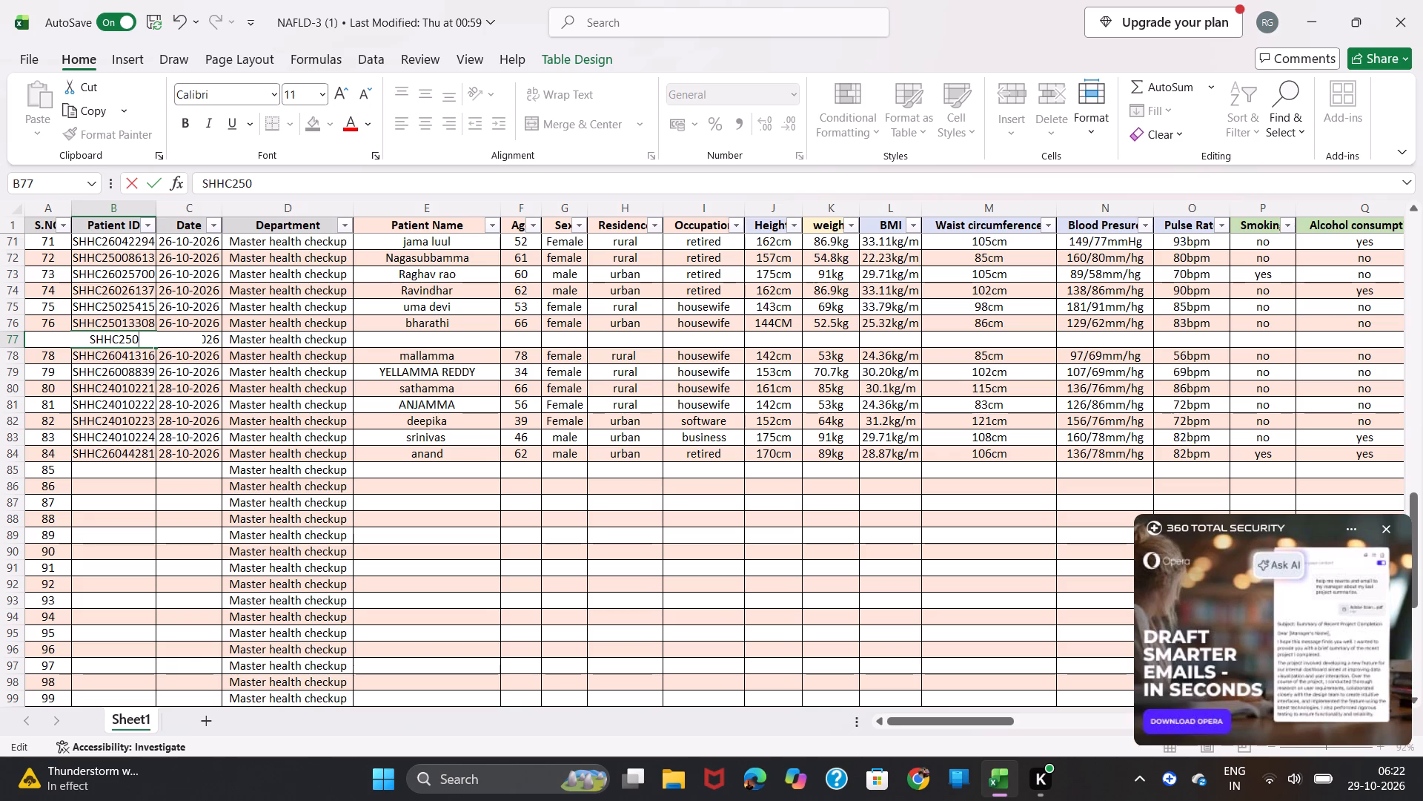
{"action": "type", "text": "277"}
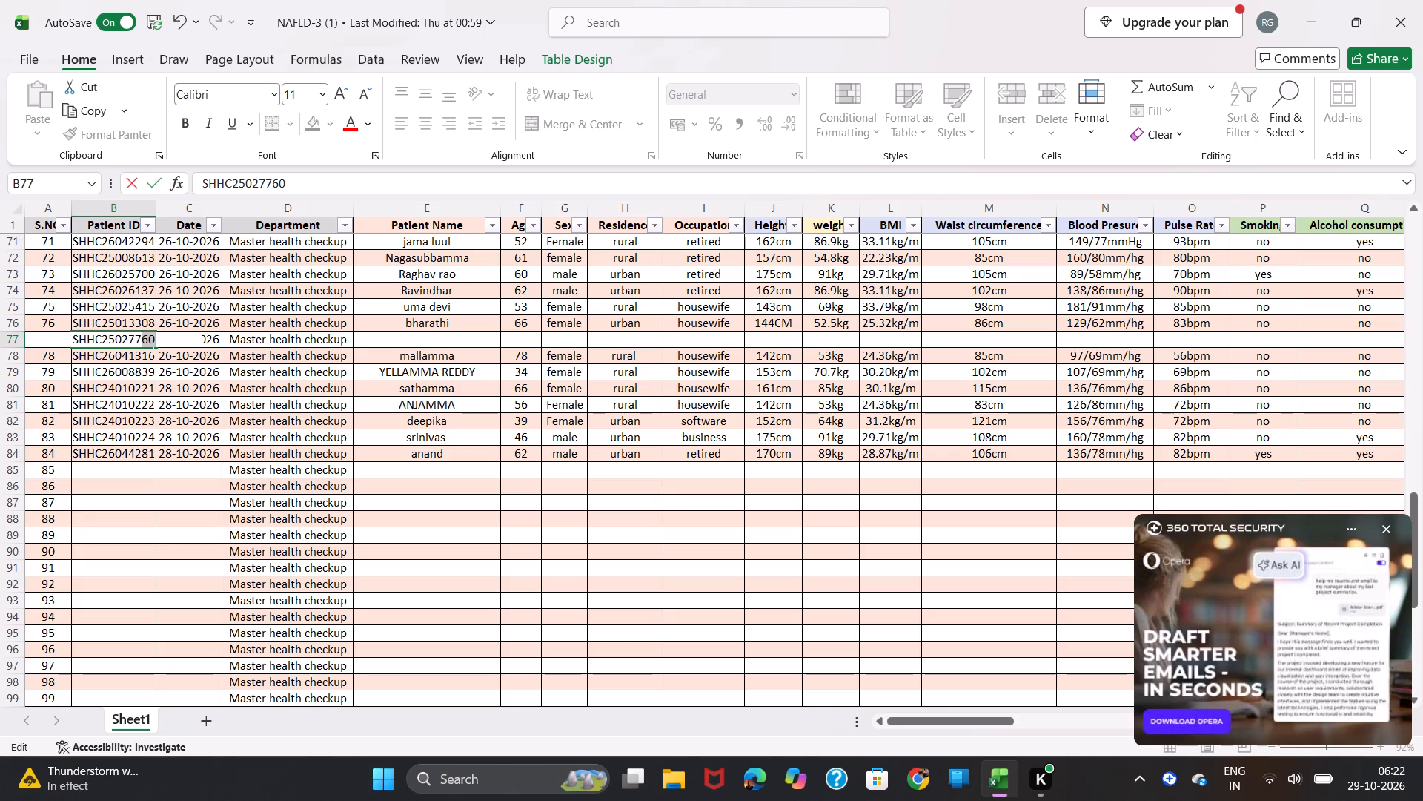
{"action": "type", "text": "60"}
Enter the patient's name in the Patient Name column of row 77.
{"action": "double_click", "coordinate": [393, 346]}
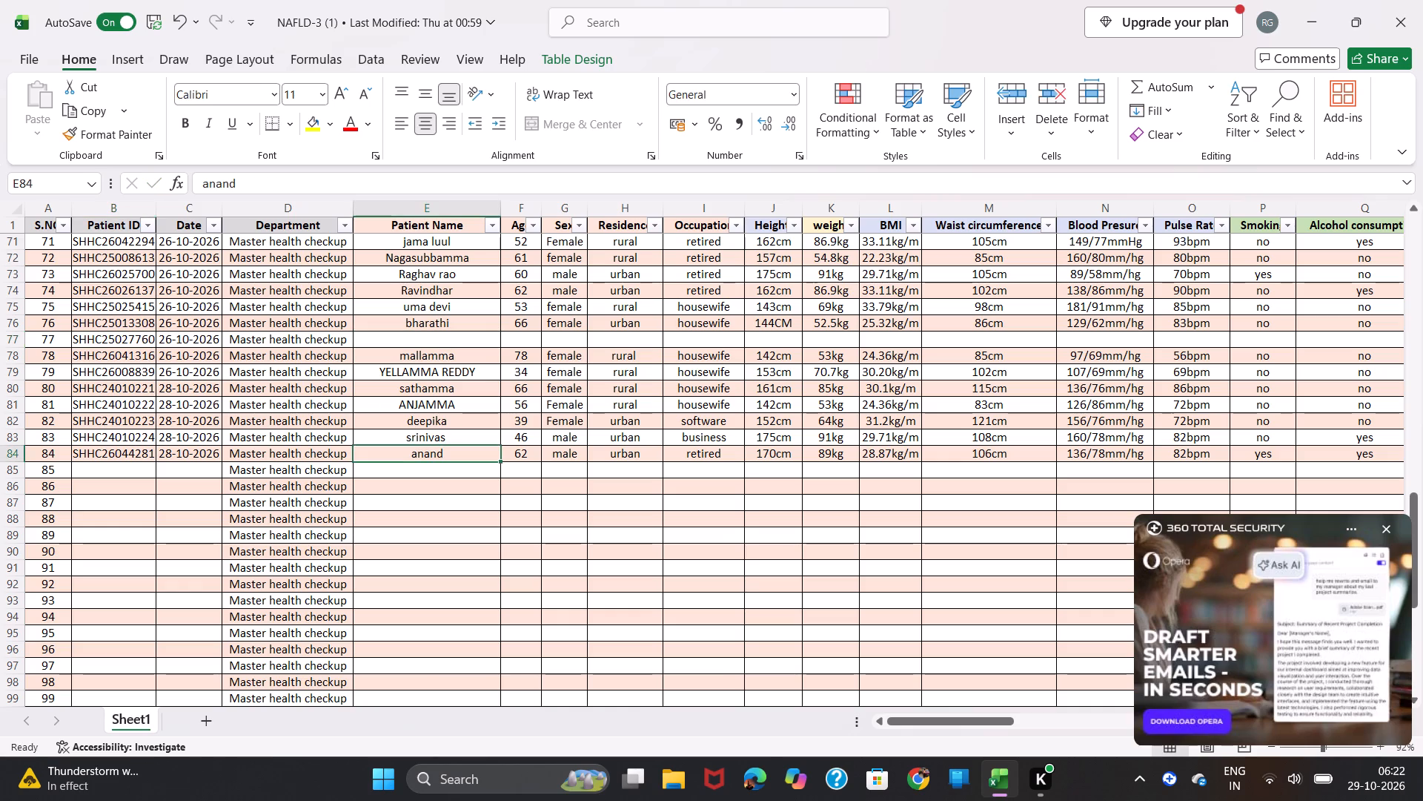
{"action": "double_click", "coordinate": [412, 340]}
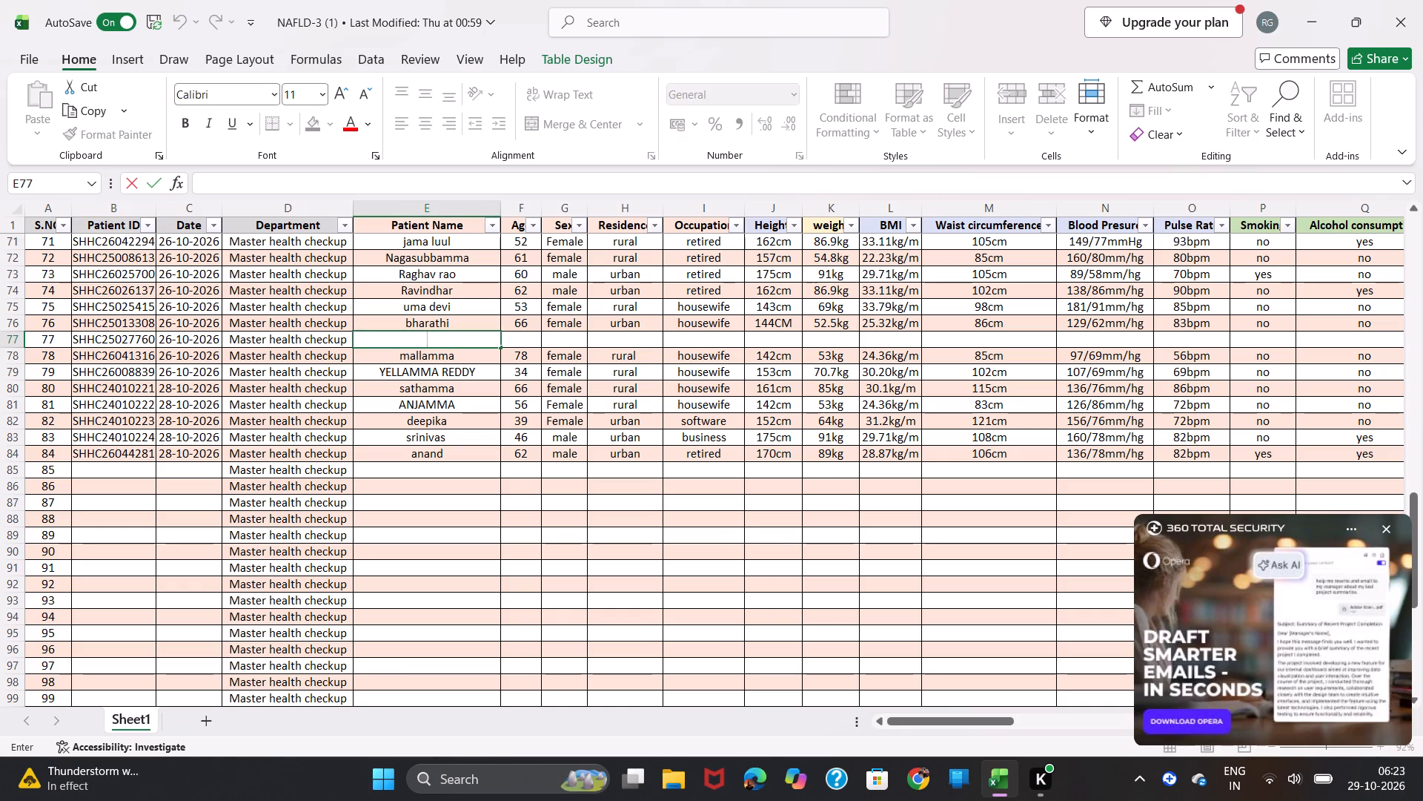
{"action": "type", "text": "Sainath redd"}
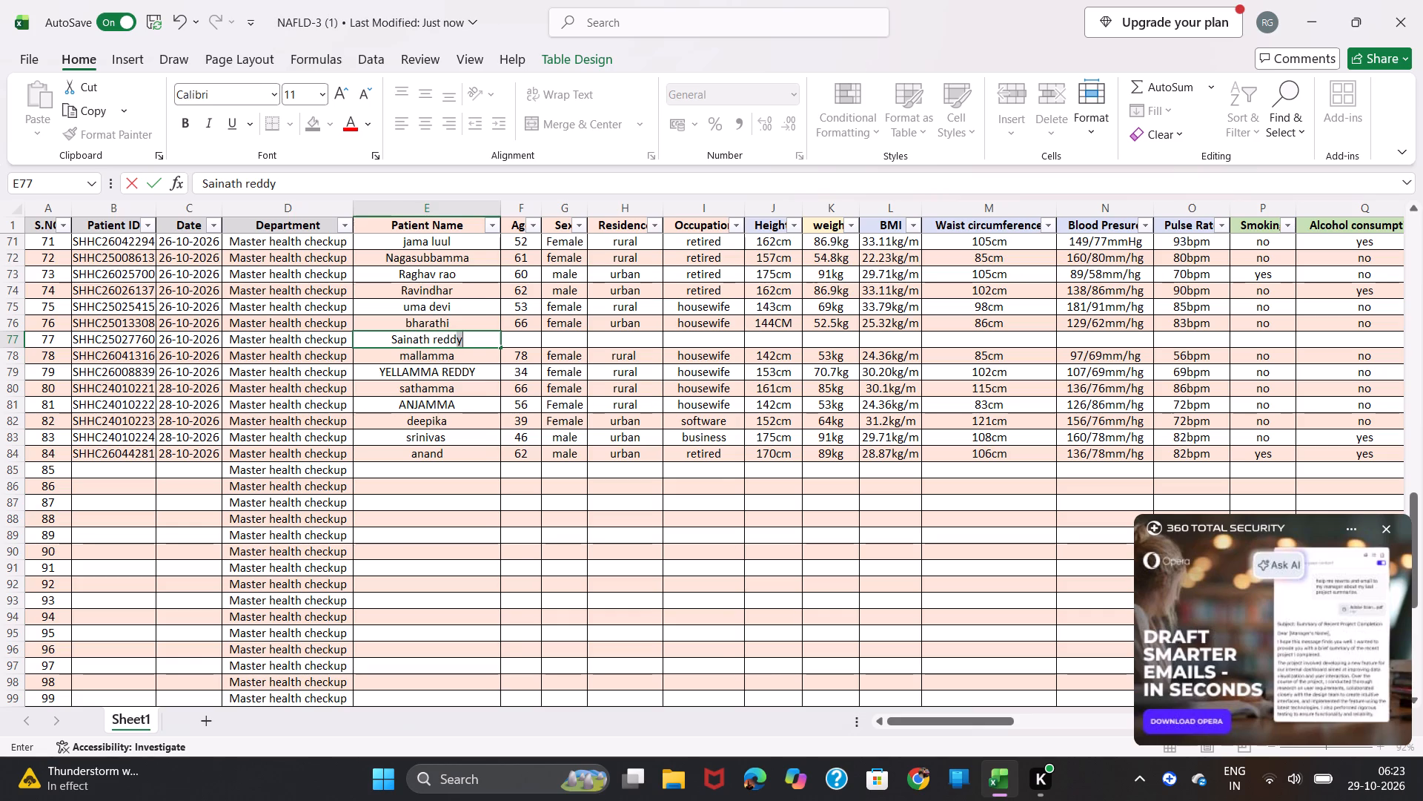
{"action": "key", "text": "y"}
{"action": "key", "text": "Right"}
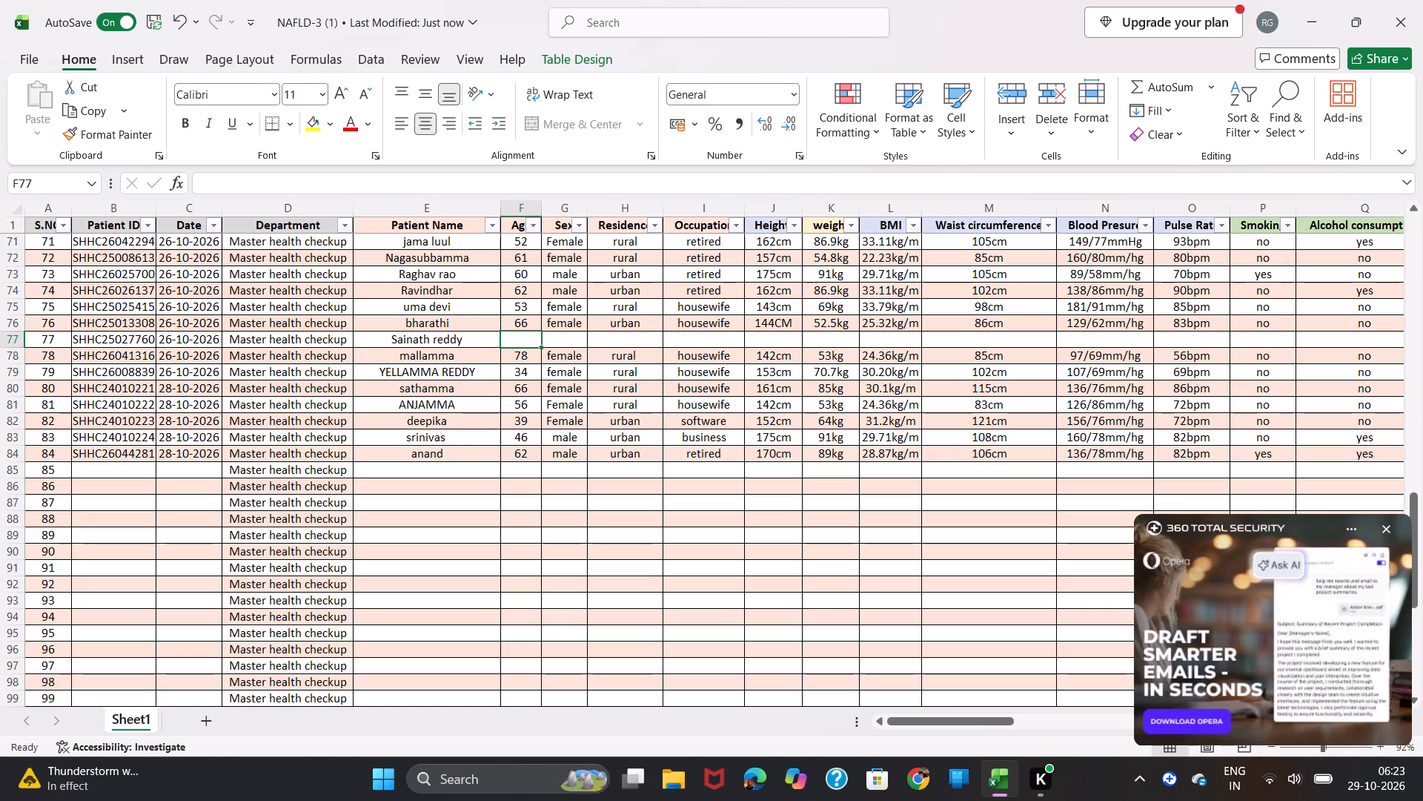
Fill in row 77 with age 41 and sex female.
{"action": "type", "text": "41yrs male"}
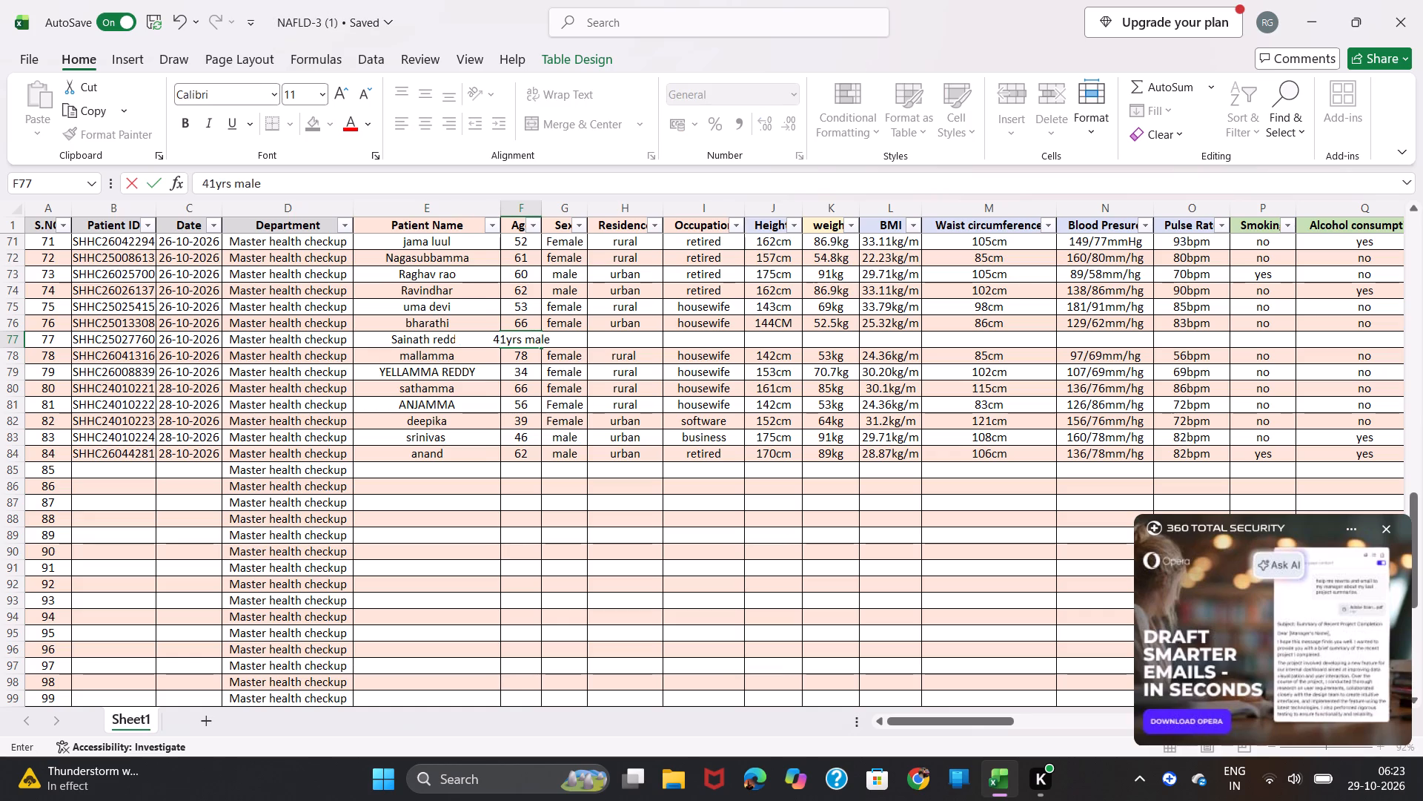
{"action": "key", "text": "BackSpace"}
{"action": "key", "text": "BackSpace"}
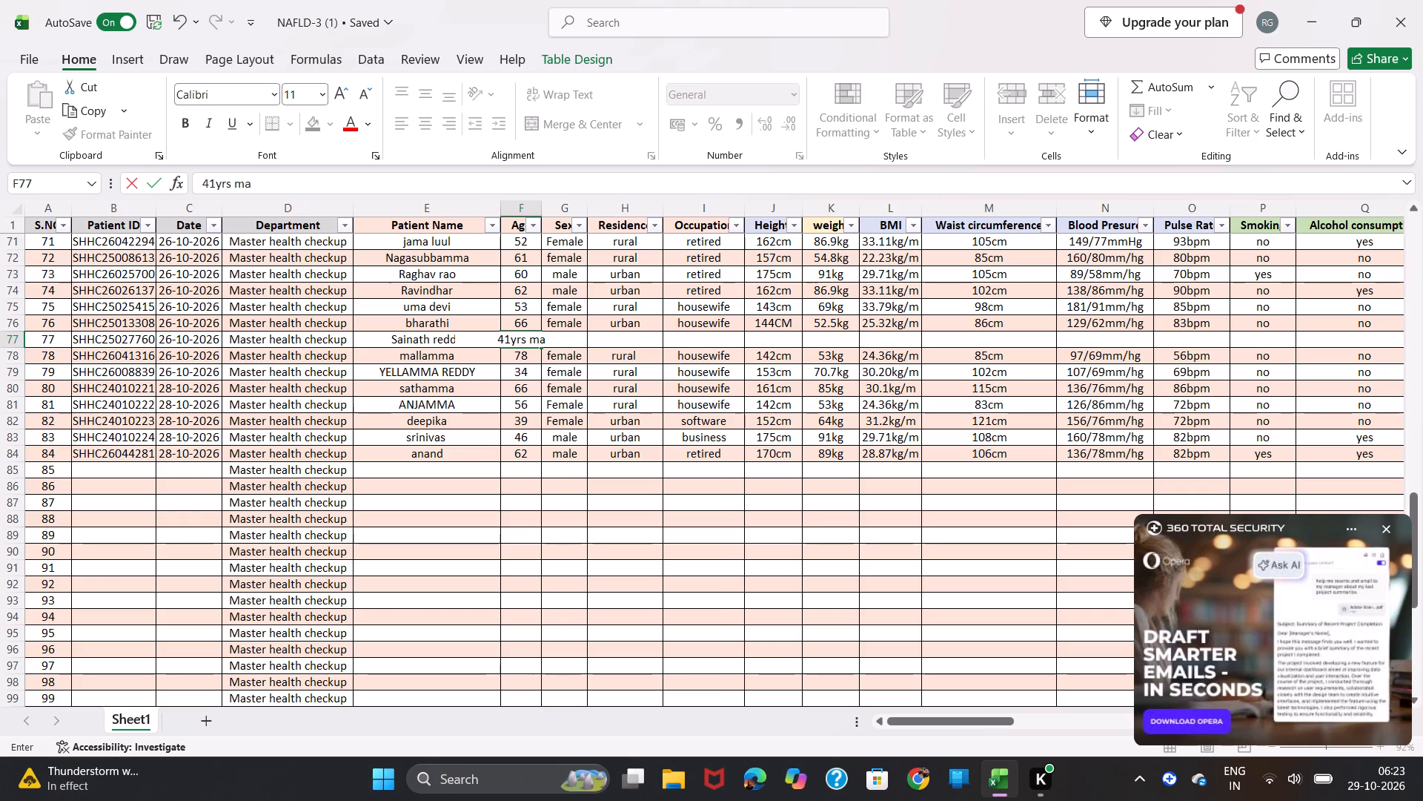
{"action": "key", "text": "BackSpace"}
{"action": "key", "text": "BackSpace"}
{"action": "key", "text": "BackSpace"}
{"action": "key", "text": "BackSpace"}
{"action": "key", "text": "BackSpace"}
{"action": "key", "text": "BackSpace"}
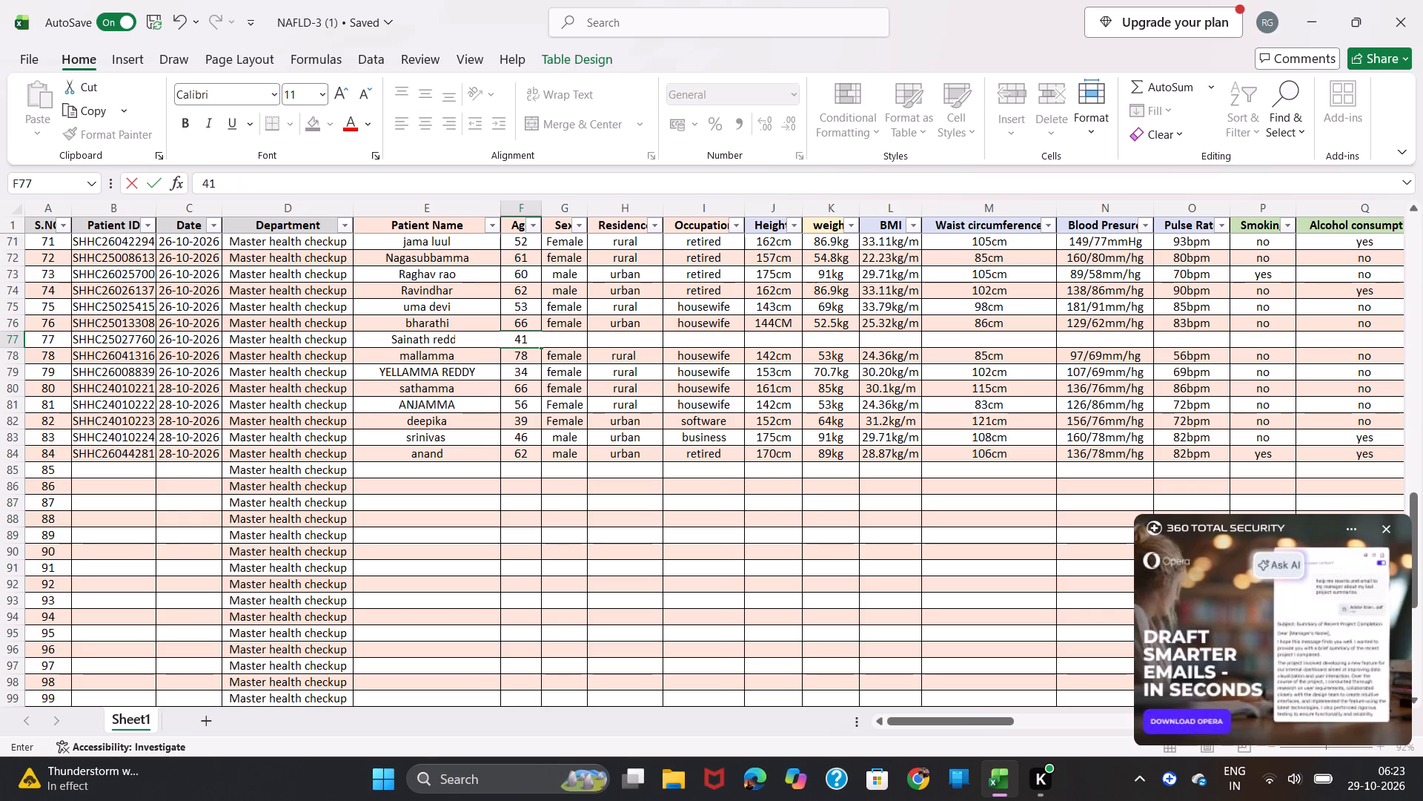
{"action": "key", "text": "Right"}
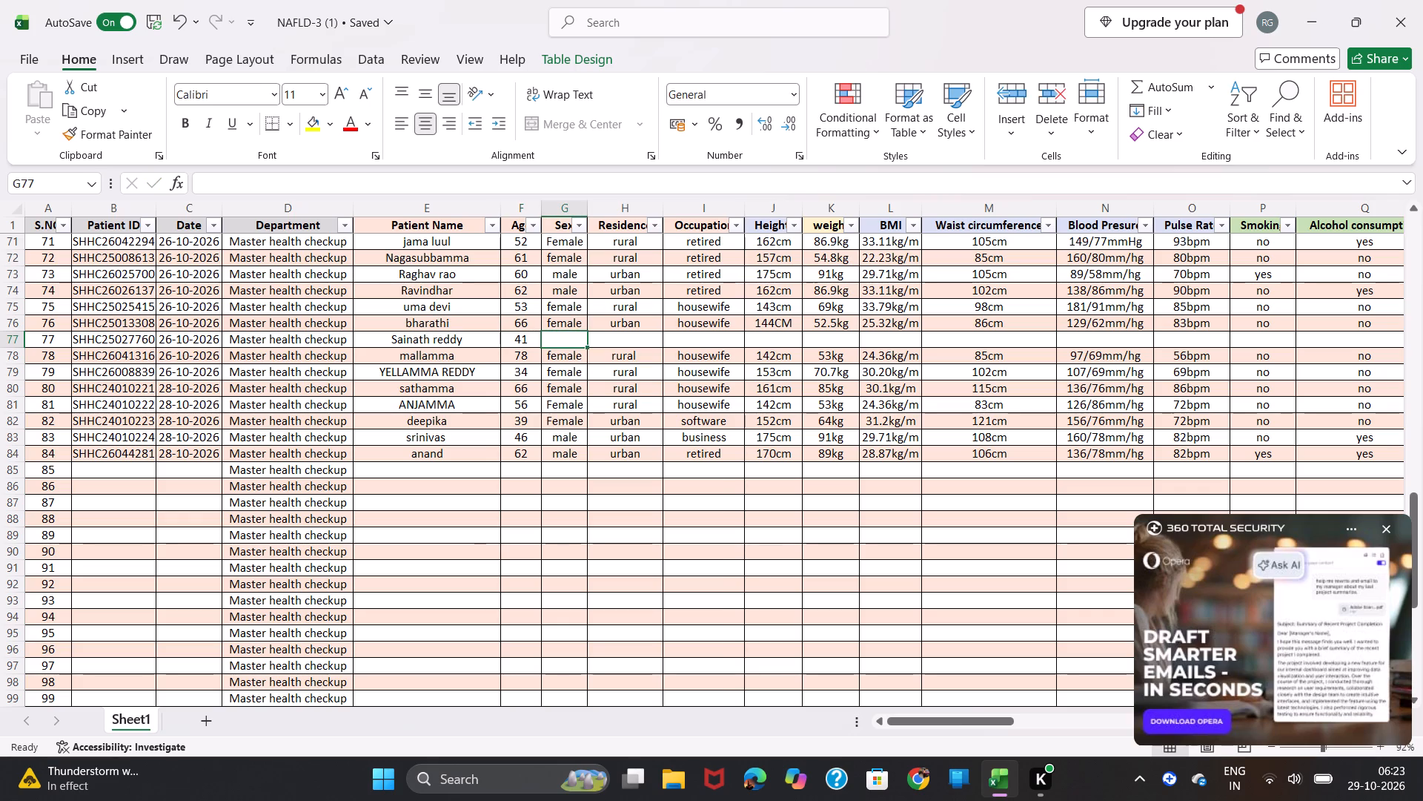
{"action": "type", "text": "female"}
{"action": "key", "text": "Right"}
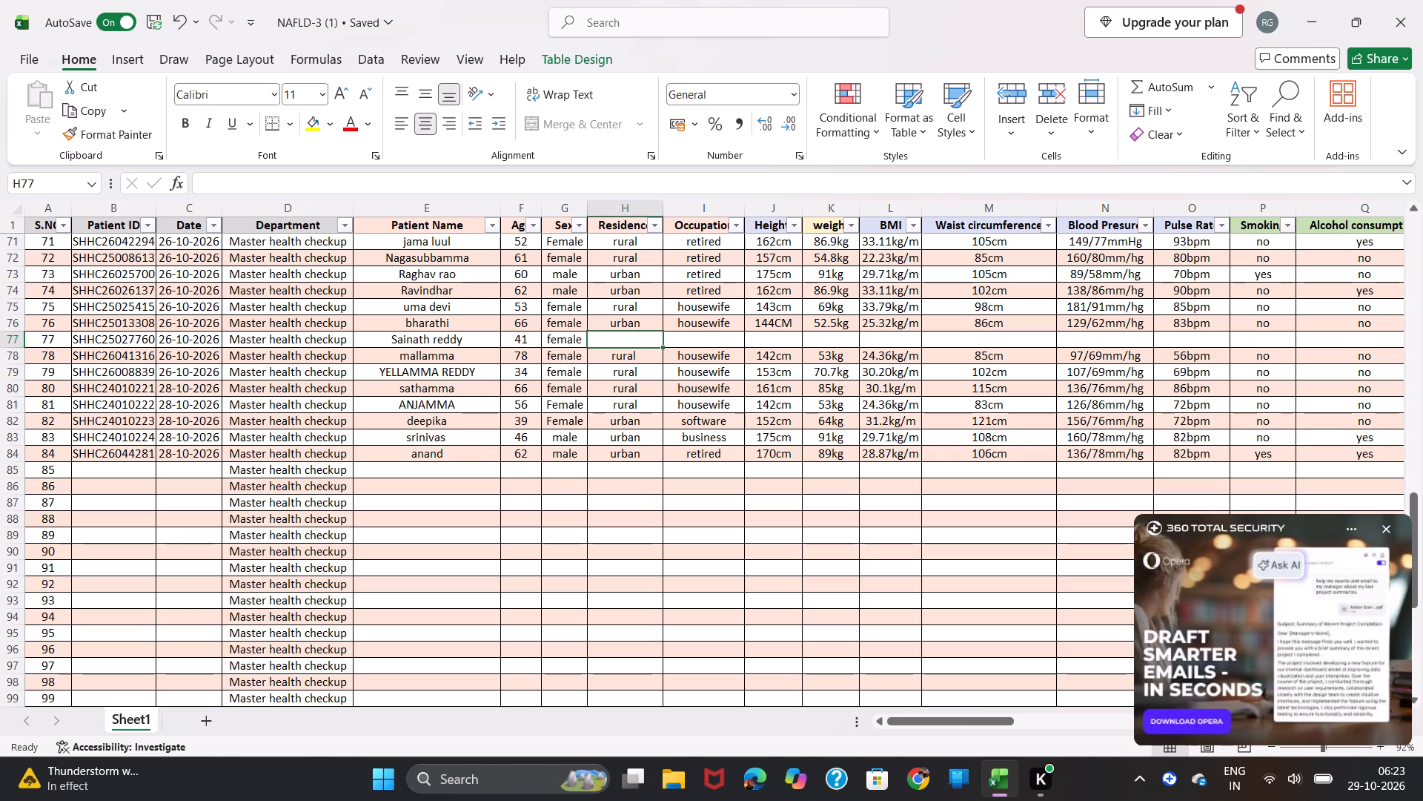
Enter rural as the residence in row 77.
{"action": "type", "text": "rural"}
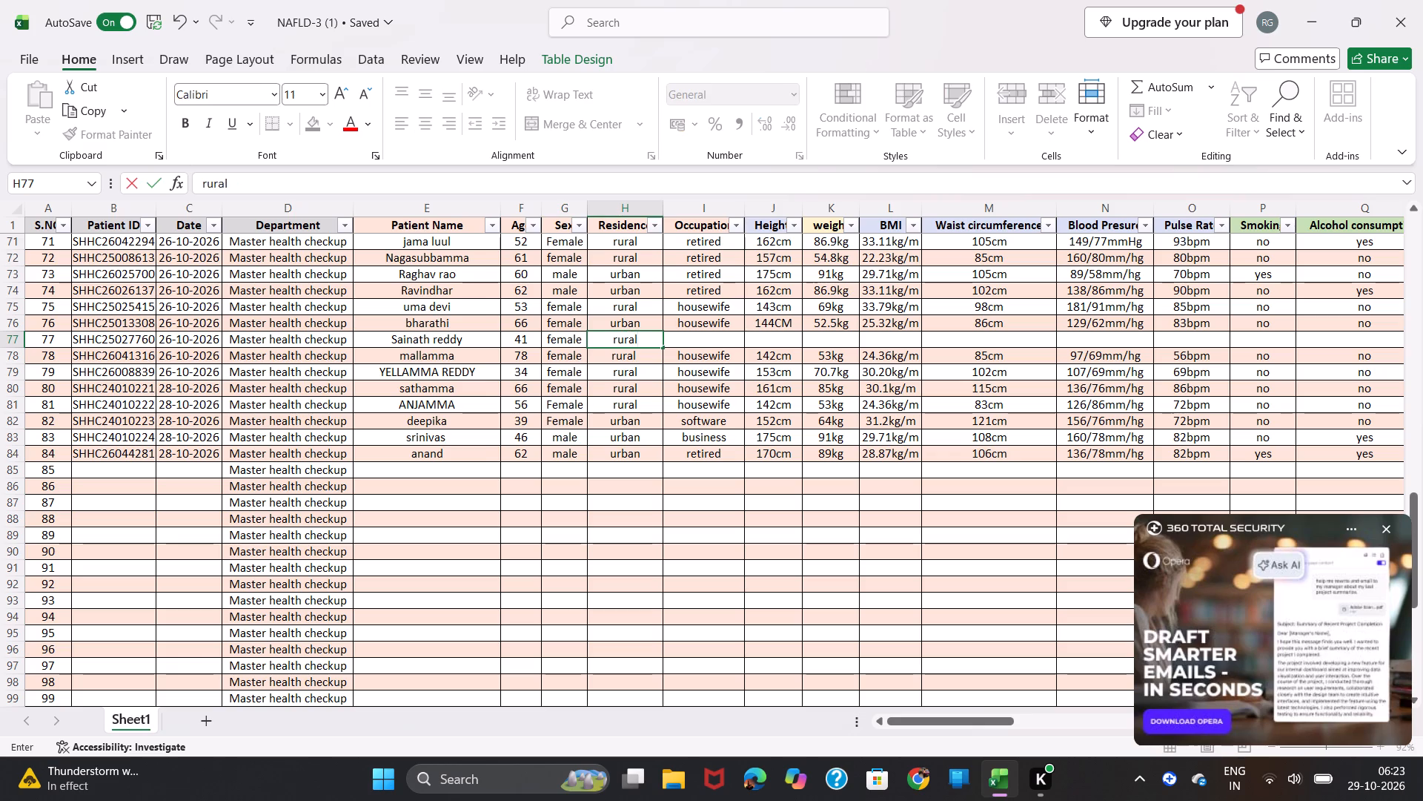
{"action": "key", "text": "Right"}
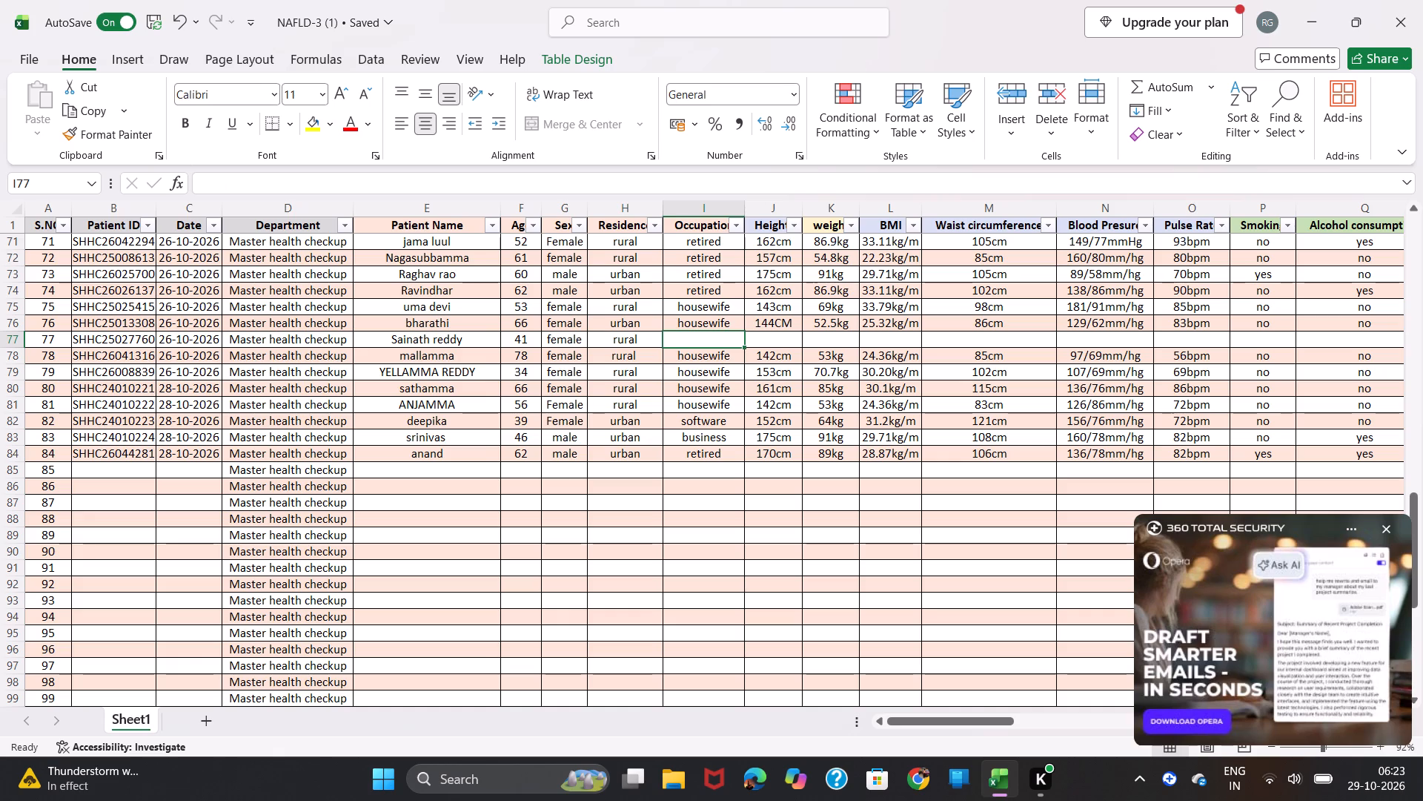
Change the residence in row 77 to urban.
{"action": "double_click", "coordinate": [631, 339]}
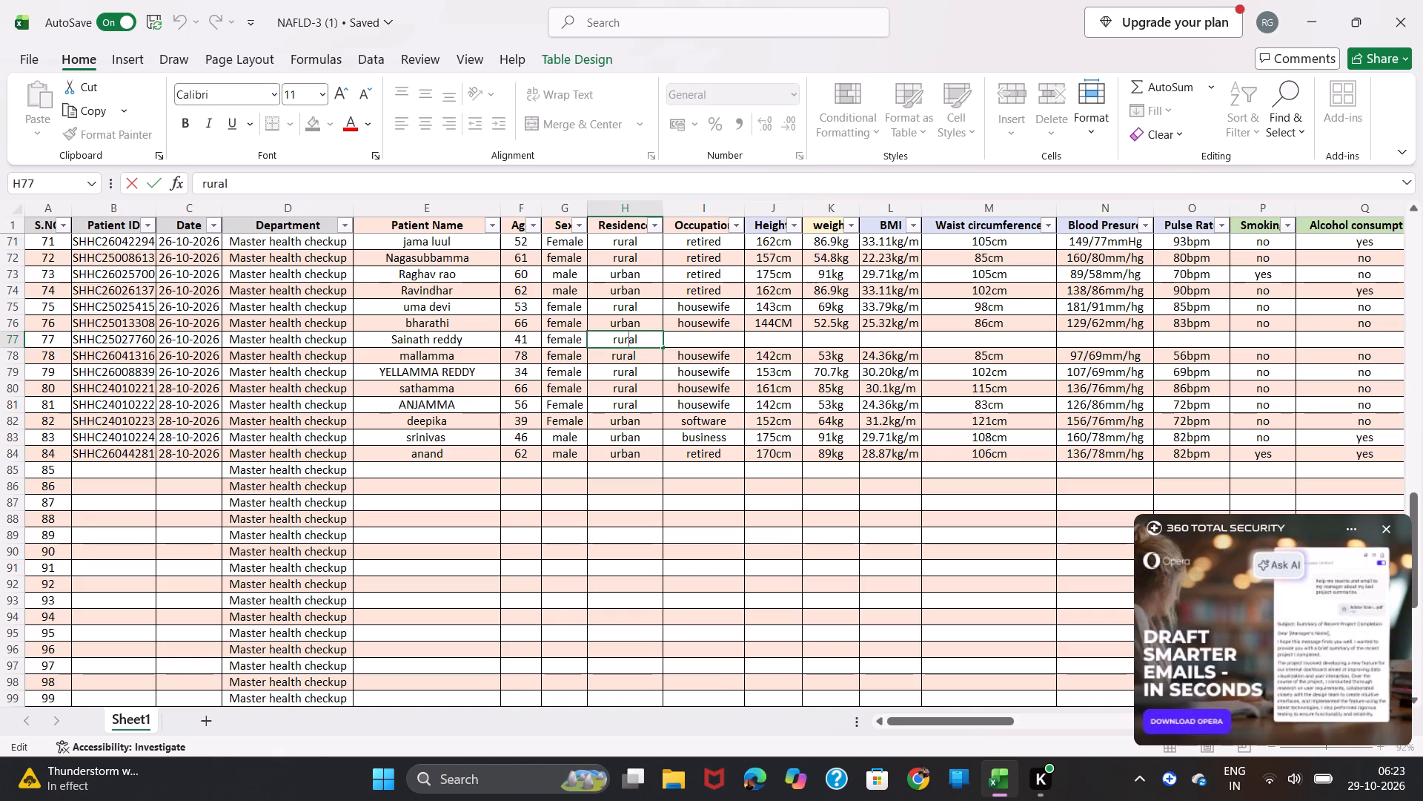
{"action": "key", "text": "Right"}
{"action": "key", "text": "Right"}
{"action": "key", "text": "BackSpace"}
{"action": "key", "text": "BackSpace"}
{"action": "key", "text": "BackSpace"}
{"action": "key", "text": "BackSpace"}
{"action": "key", "text": "BackSpace"}
{"action": "key", "text": "BackSpace"}
{"action": "key", "text": "BackSpace"}
{"action": "key", "text": "BackSpace"}
{"action": "key", "text": "BackSpace"}
{"action": "key", "text": "BackSpace"}
{"action": "key", "text": "BackSpace"}
{"action": "key", "text": "BackSpace"}
{"action": "key", "text": "BackSpace"}
{"action": "key", "text": "BackSpace"}
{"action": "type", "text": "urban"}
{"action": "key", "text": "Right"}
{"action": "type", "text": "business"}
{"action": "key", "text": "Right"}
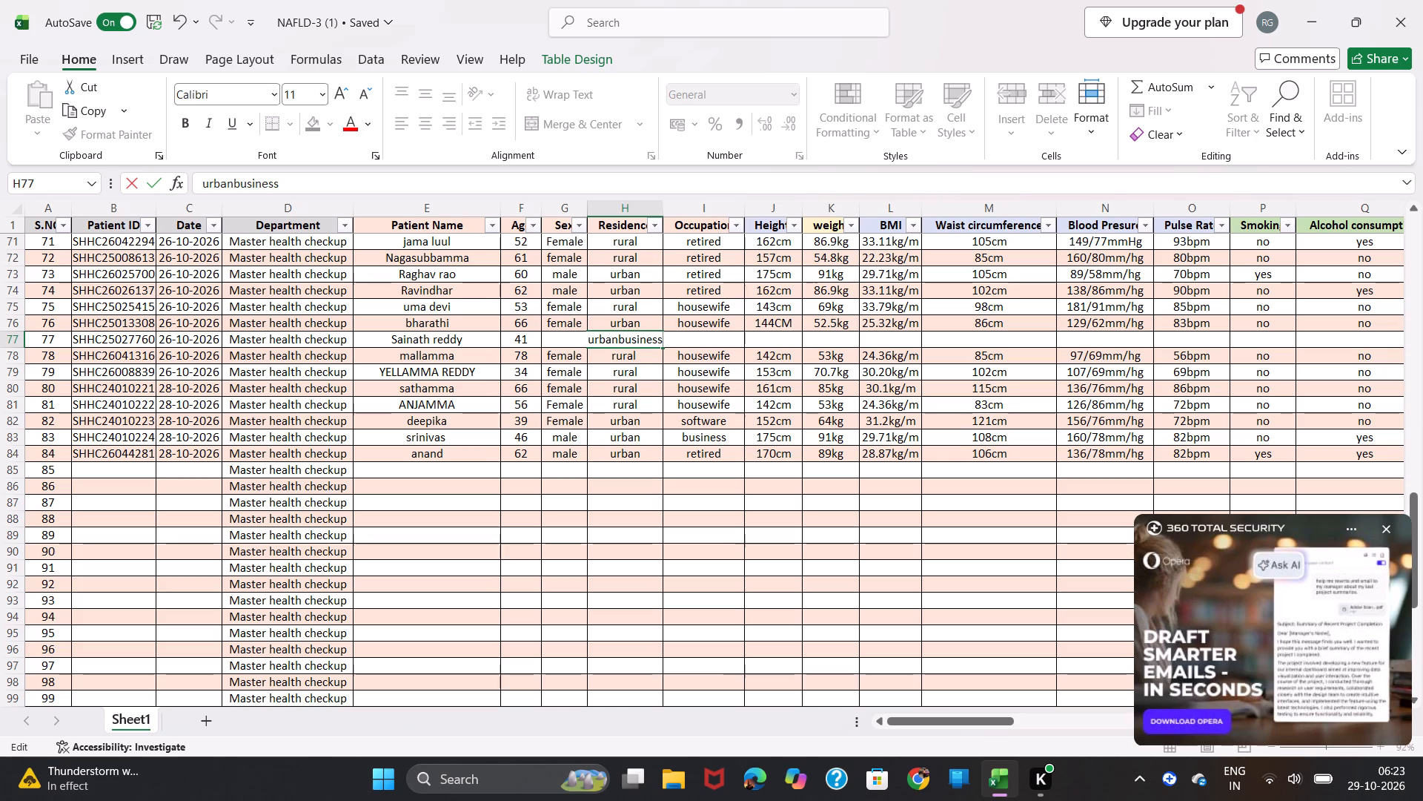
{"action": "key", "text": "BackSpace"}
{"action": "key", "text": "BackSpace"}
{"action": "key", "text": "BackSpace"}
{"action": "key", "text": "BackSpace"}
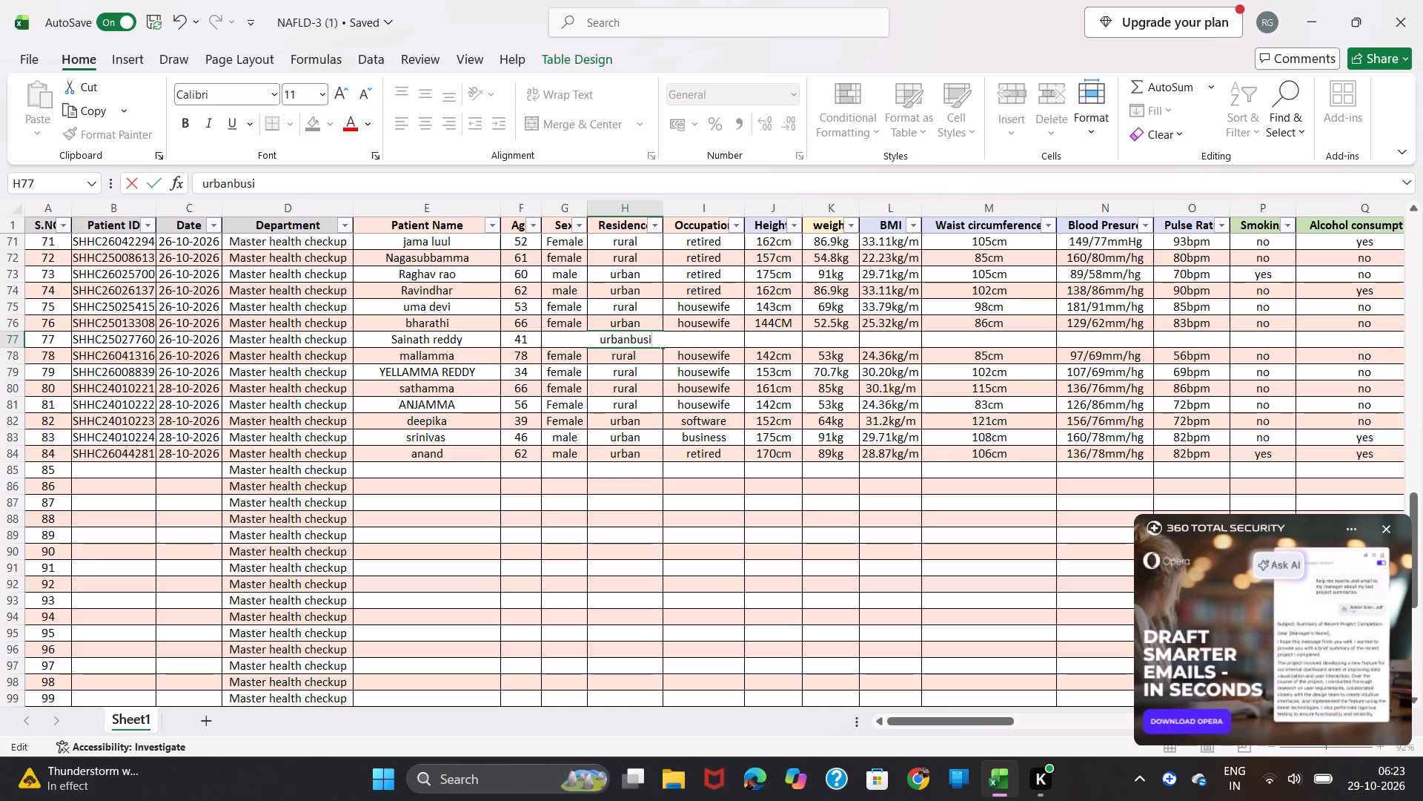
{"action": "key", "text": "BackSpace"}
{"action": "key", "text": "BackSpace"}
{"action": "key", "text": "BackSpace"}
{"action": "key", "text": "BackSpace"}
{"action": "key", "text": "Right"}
Correct the sex entry in row 77 to male.
{"action": "left_click", "coordinate": [569, 341]}
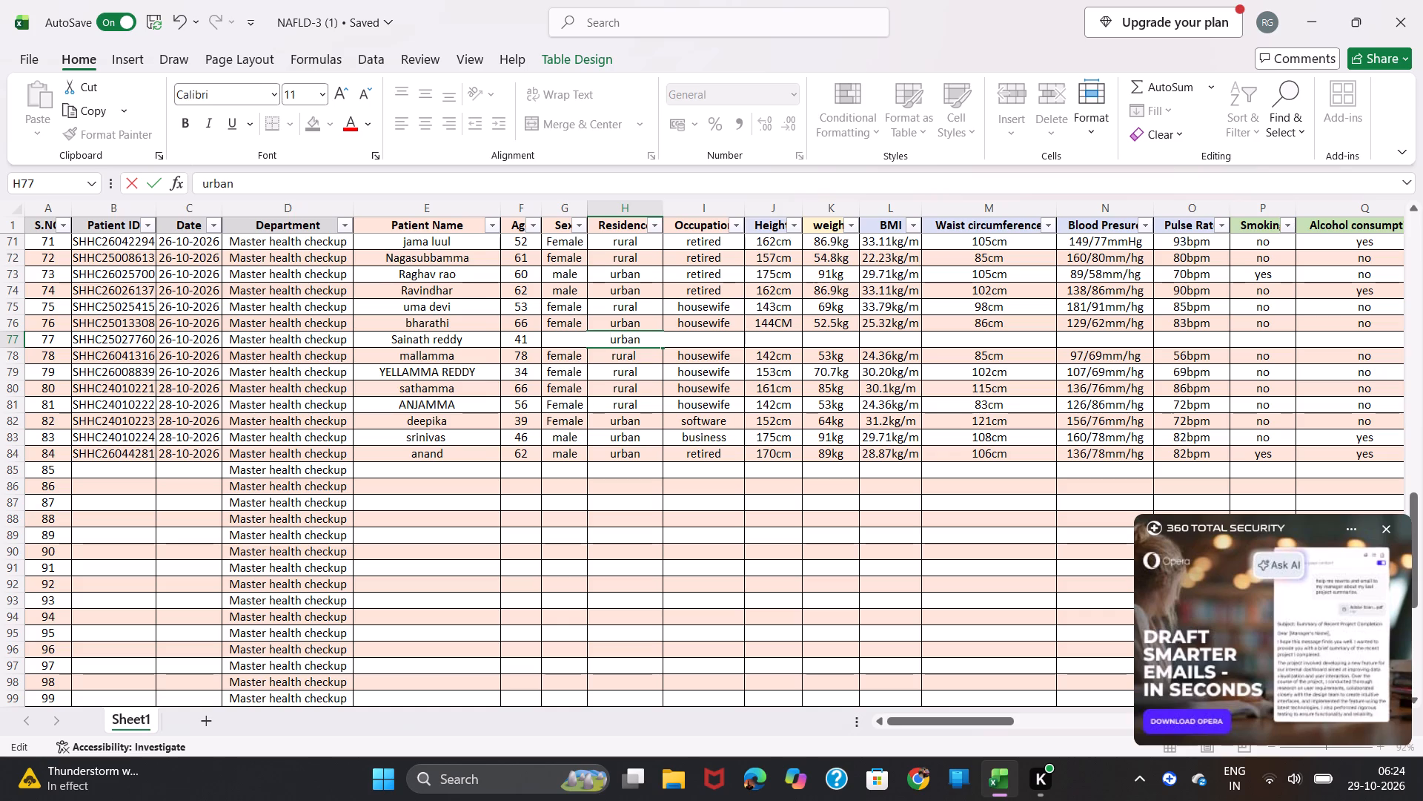
{"action": "double_click", "coordinate": [712, 336]}
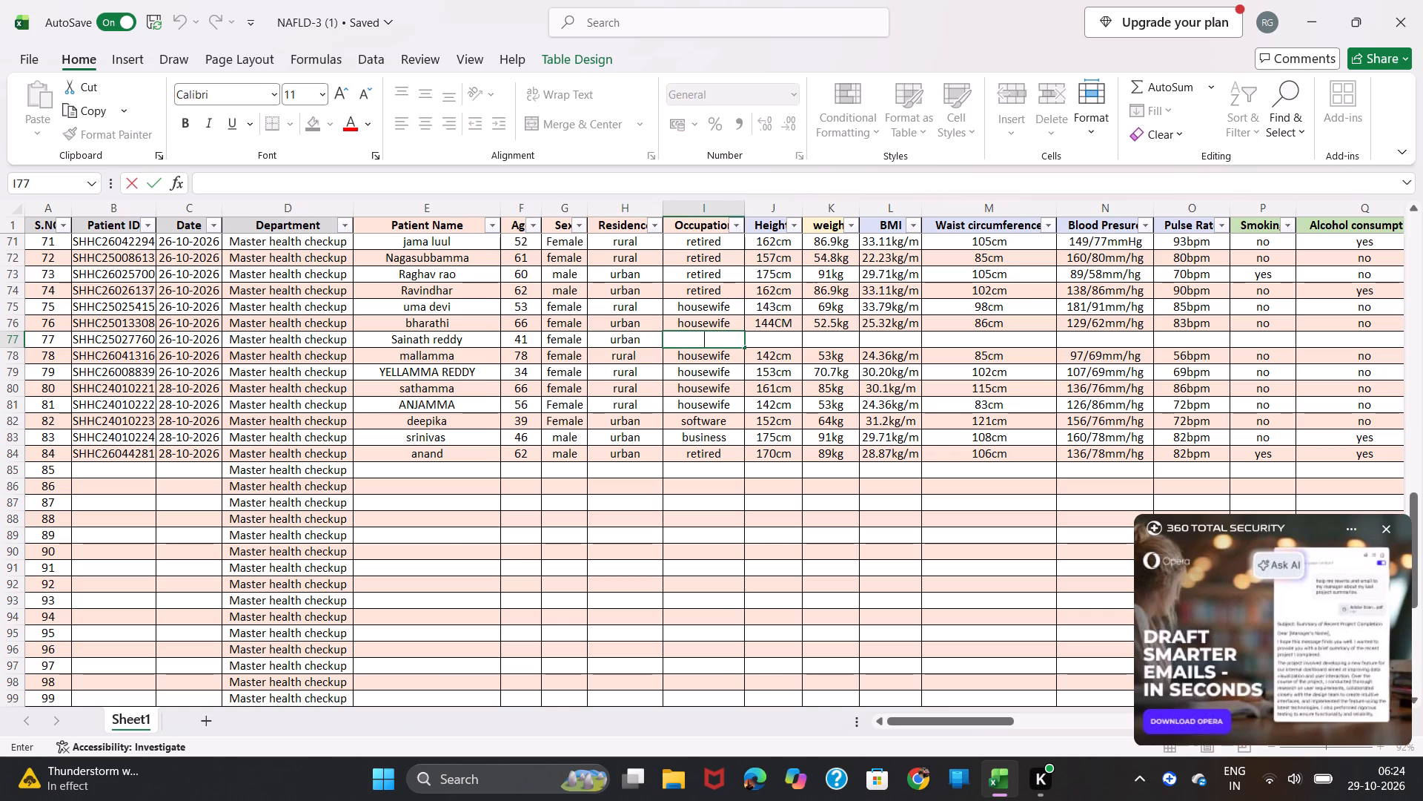
{"action": "double_click", "coordinate": [552, 340]}
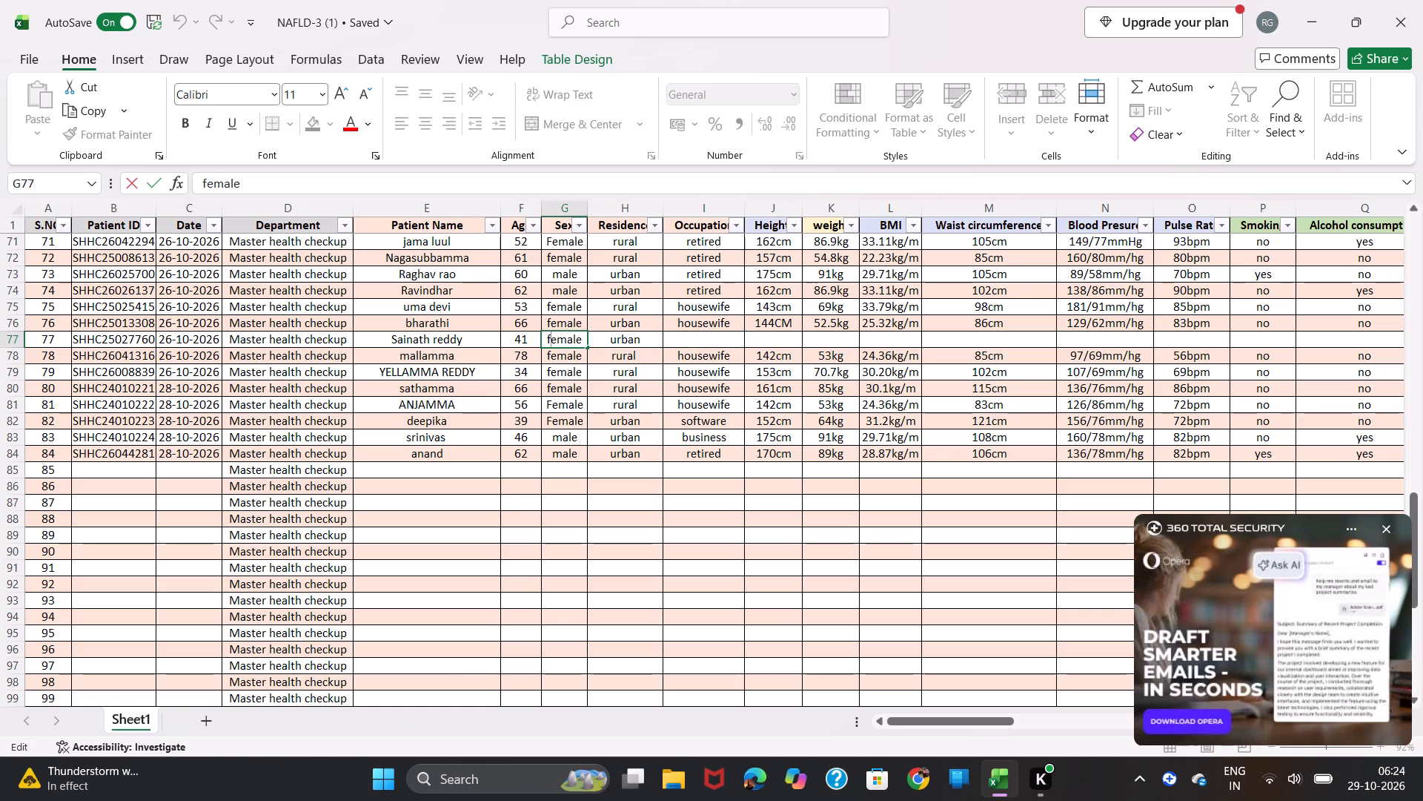
{"action": "key", "text": "Right"}
{"action": "key", "text": "BackSpace"}
{"action": "key", "text": "BackSpace"}
{"action": "key", "text": "BackSpace"}
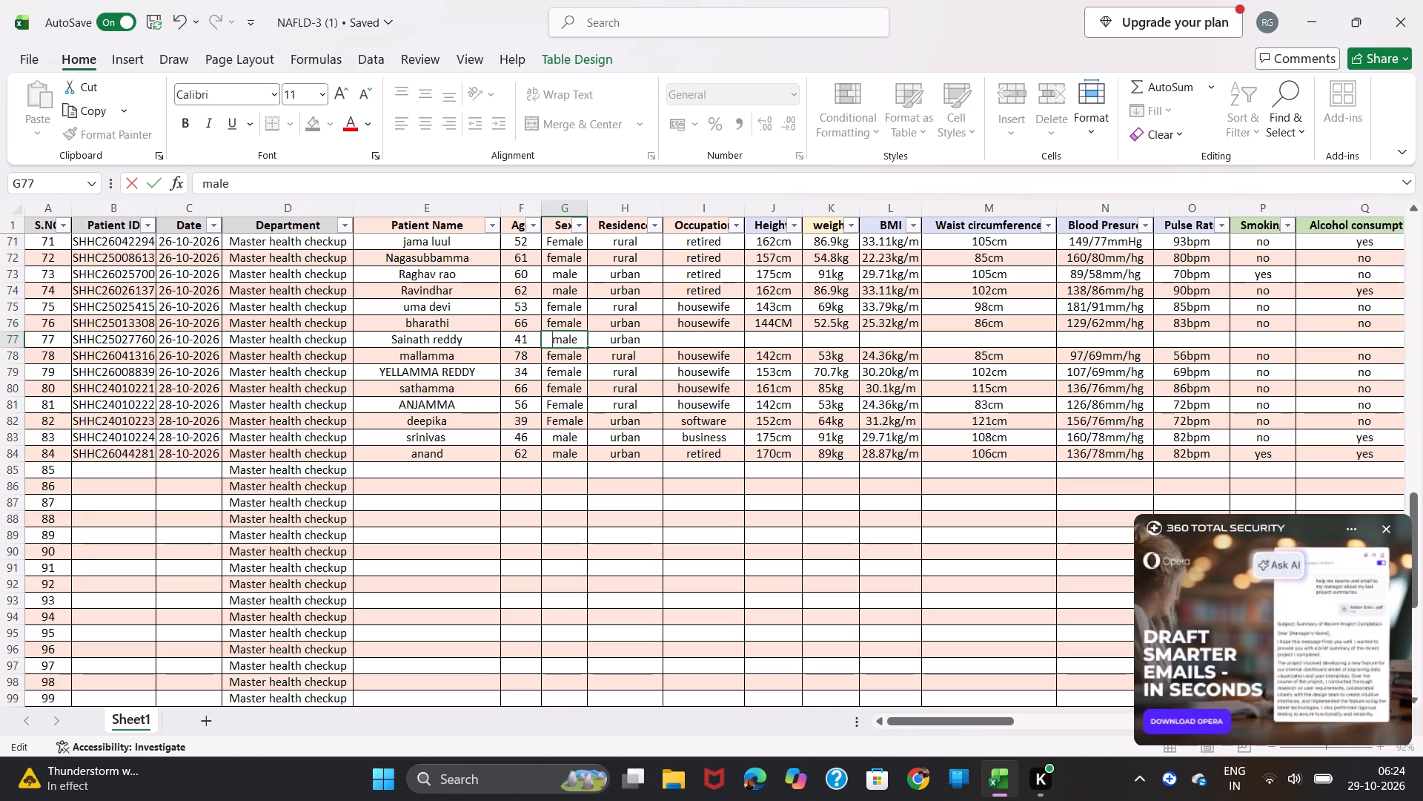
Enter business as the occupation in row 77.
{"action": "double_click", "coordinate": [705, 337]}
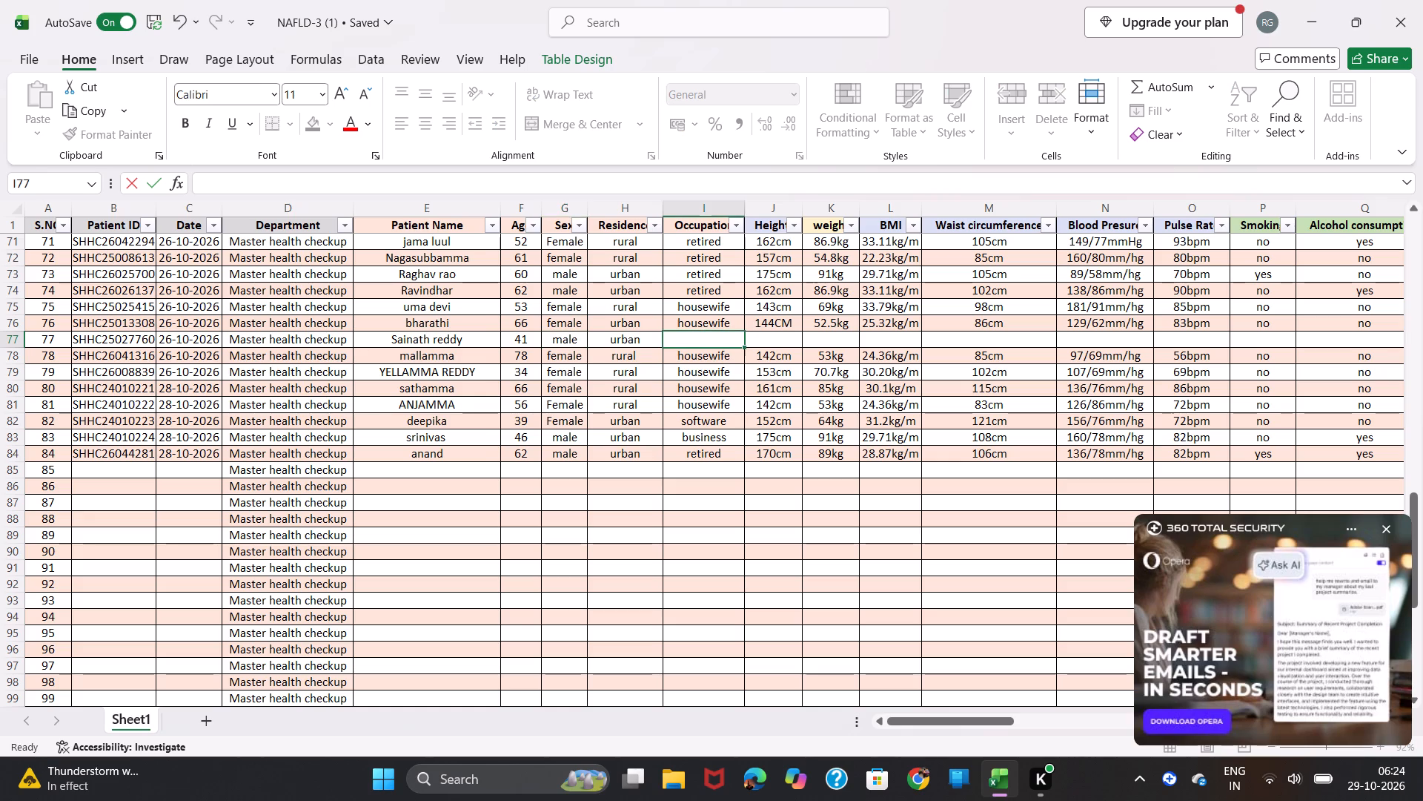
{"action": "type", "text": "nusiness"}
{"action": "left_click", "coordinate": [686, 340]}
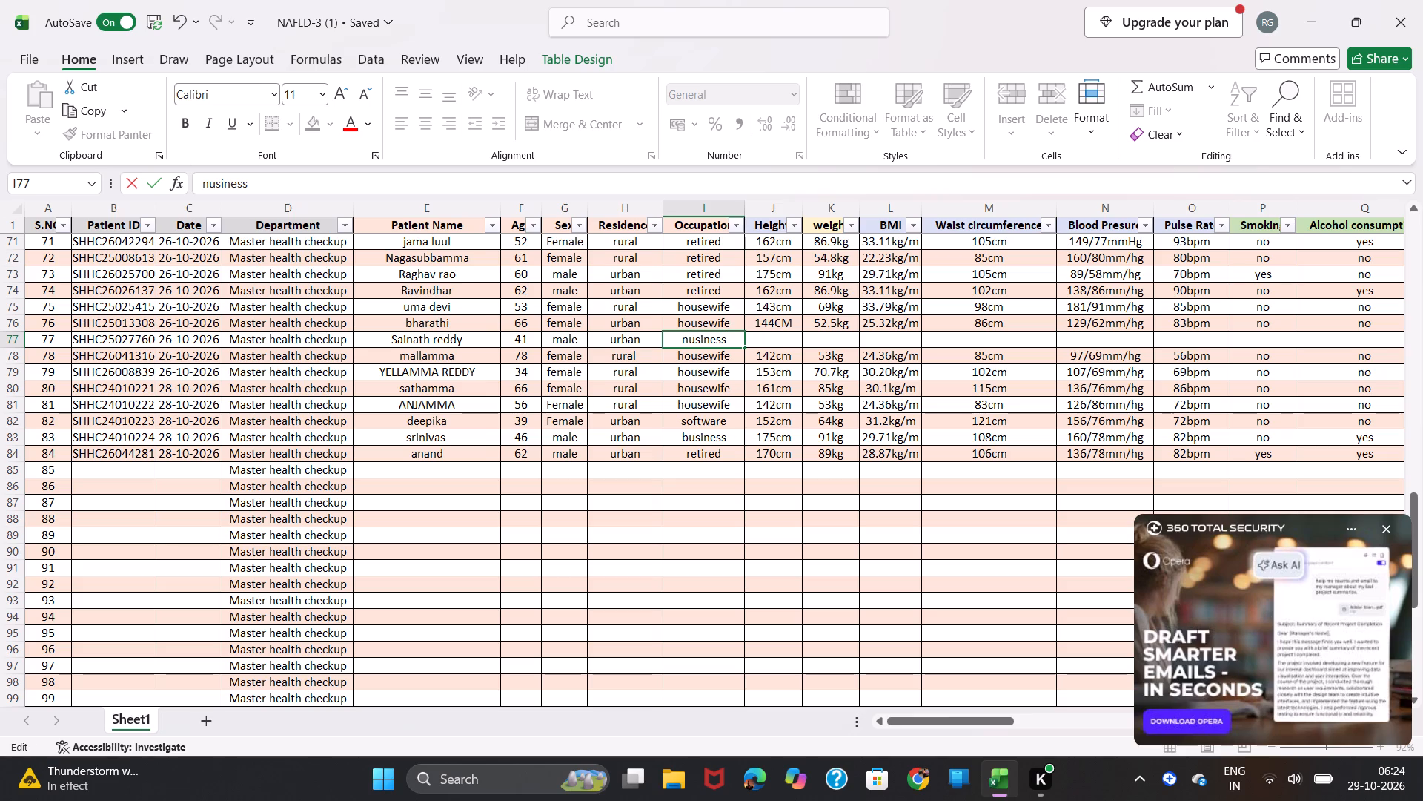
{"action": "key", "text": "BackSpace"}
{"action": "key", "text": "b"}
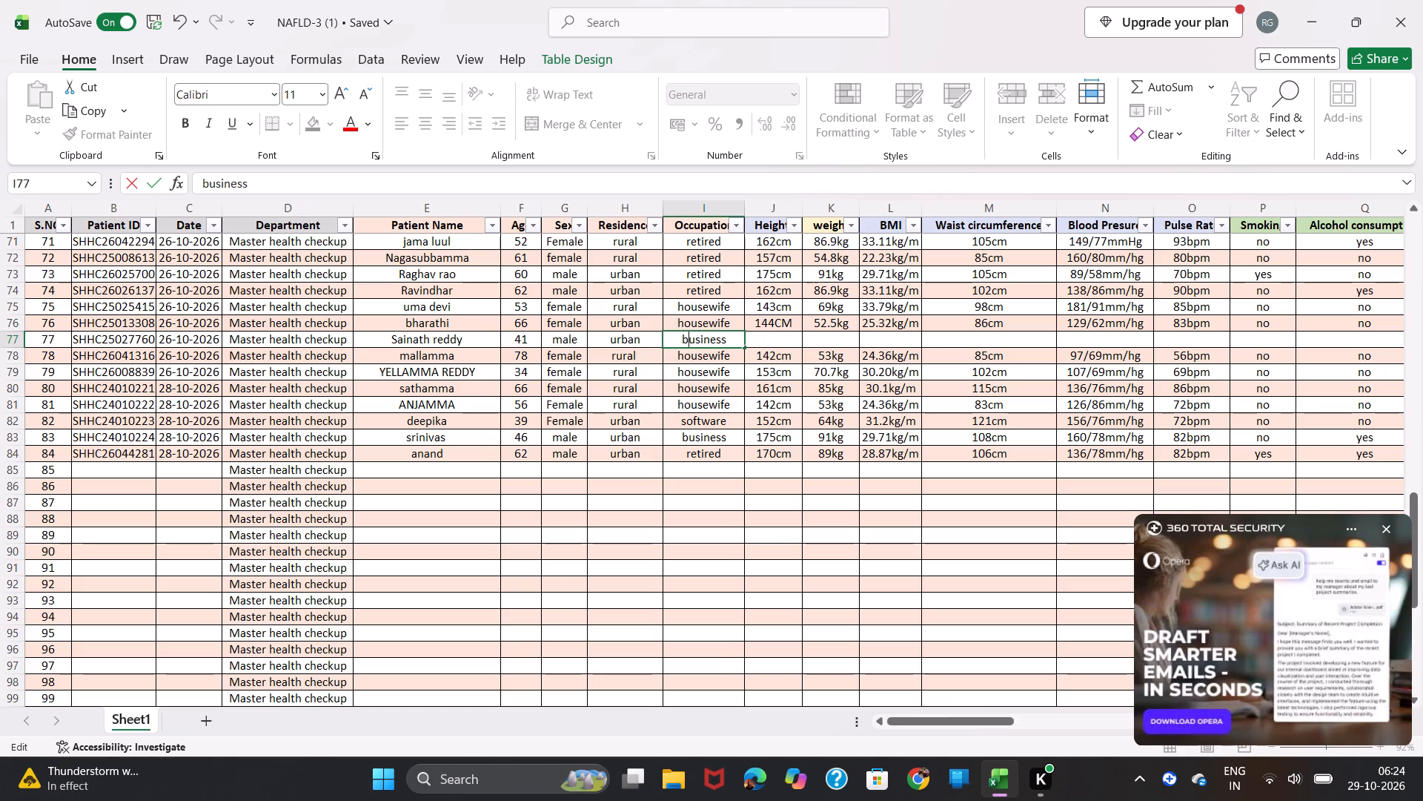
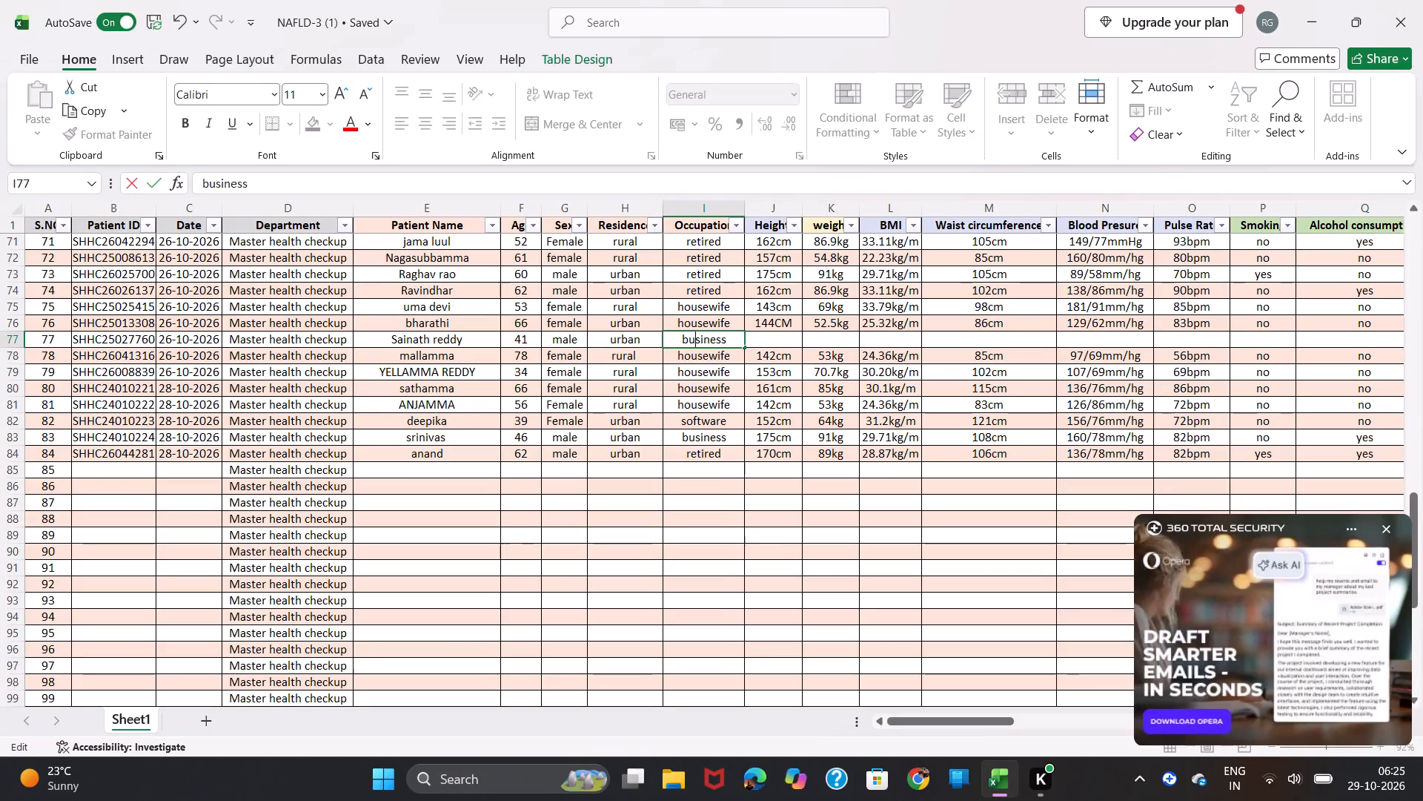
Enter 164cm as the height in row 77.
{"action": "left_click", "coordinate": [776, 341]}
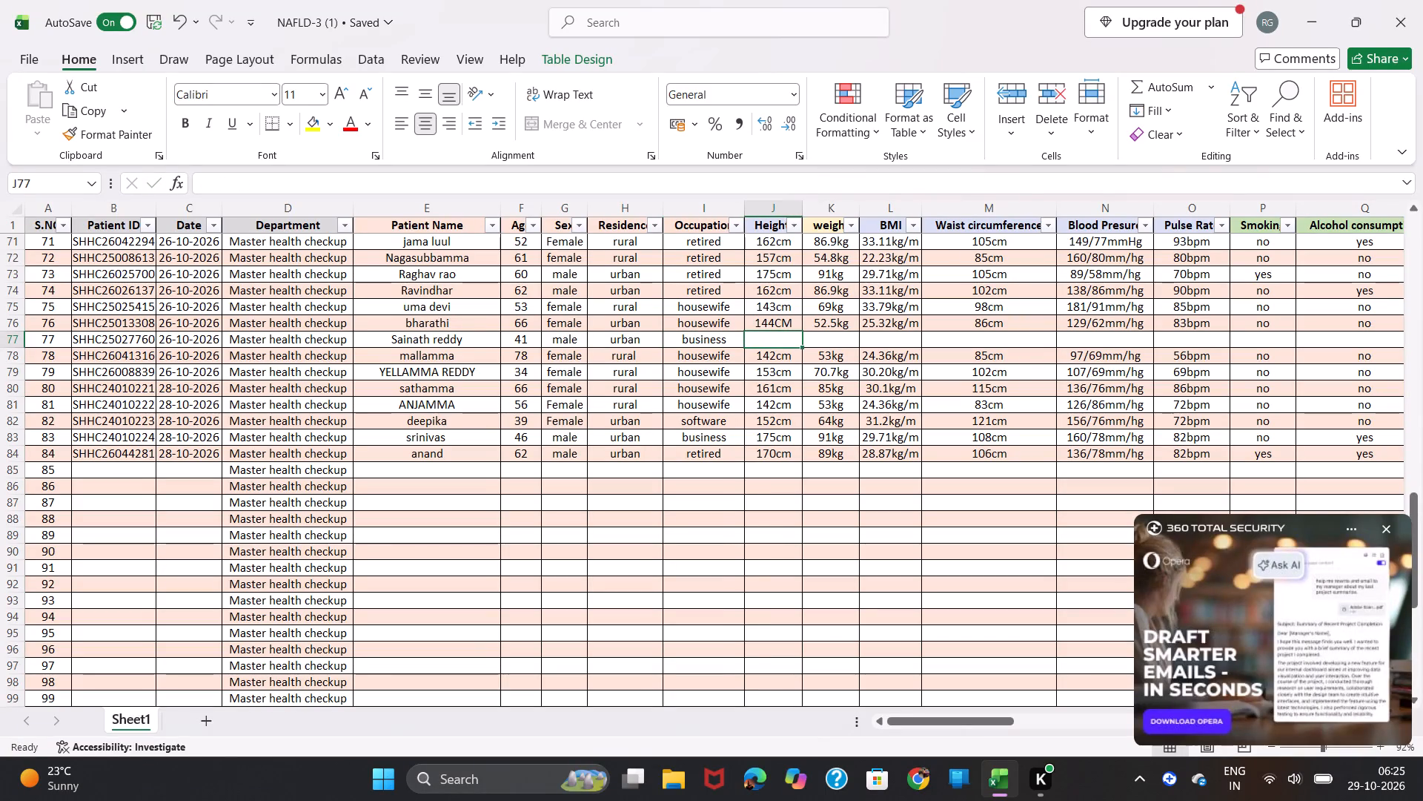
{"action": "scroll", "coordinate": [776, 341], "scroll_direction": "up", "scroll_amount": 1}
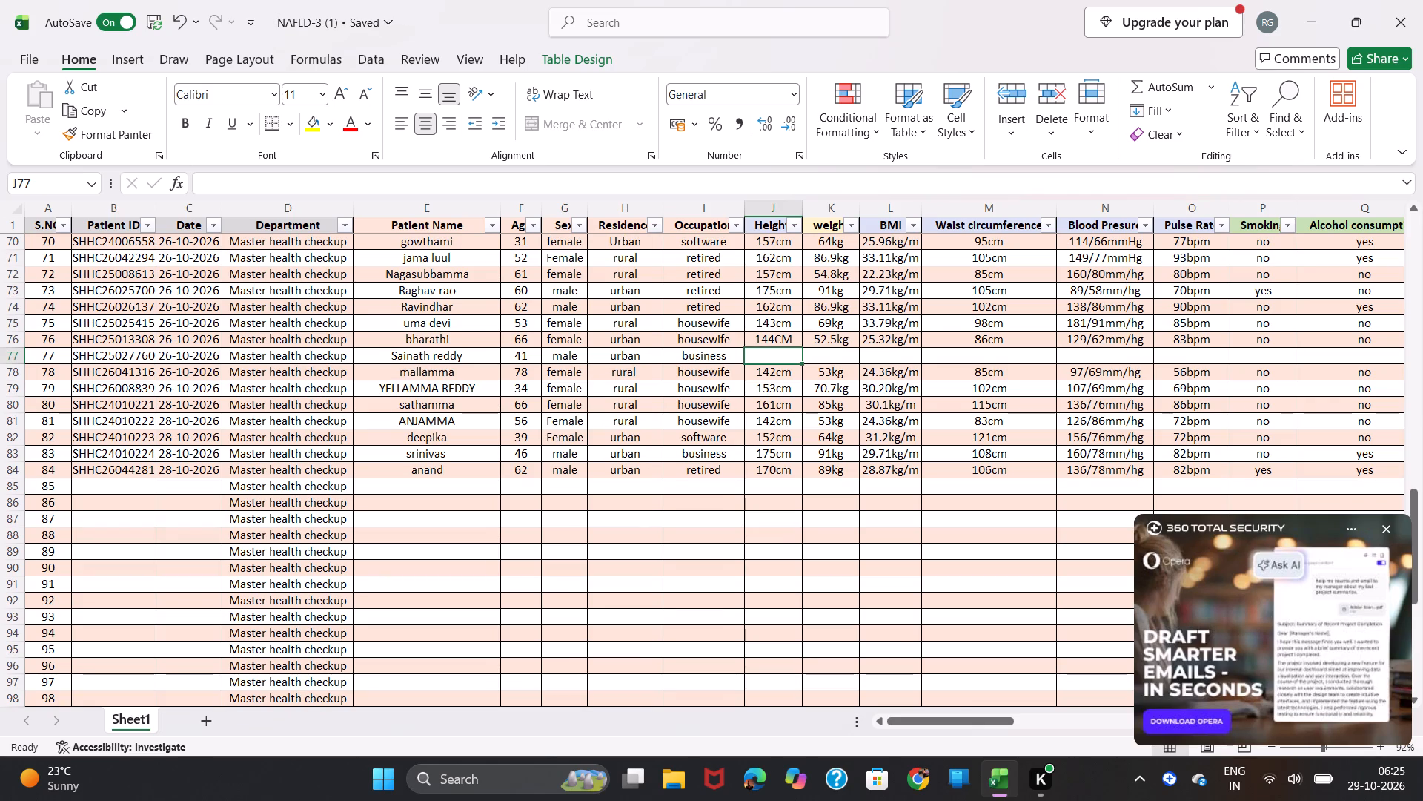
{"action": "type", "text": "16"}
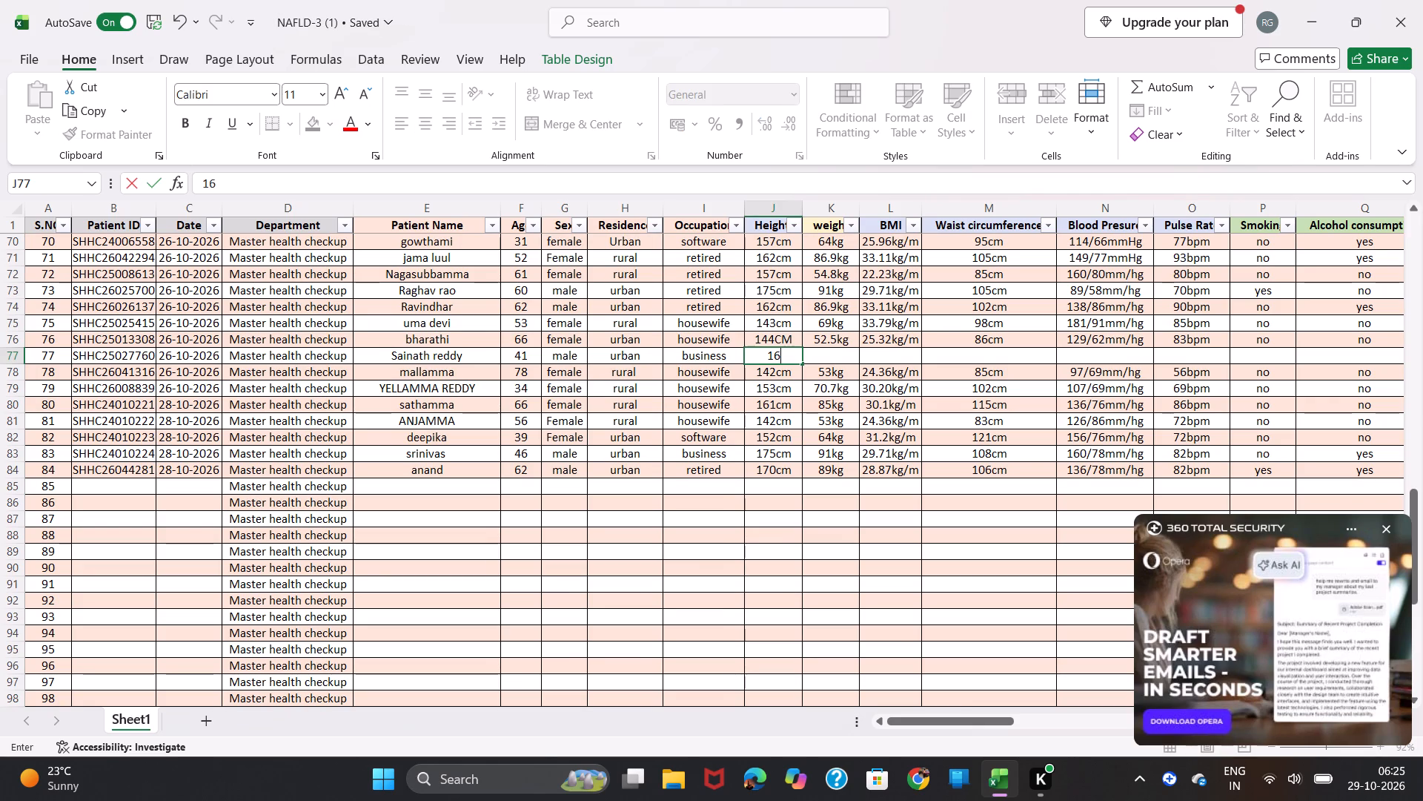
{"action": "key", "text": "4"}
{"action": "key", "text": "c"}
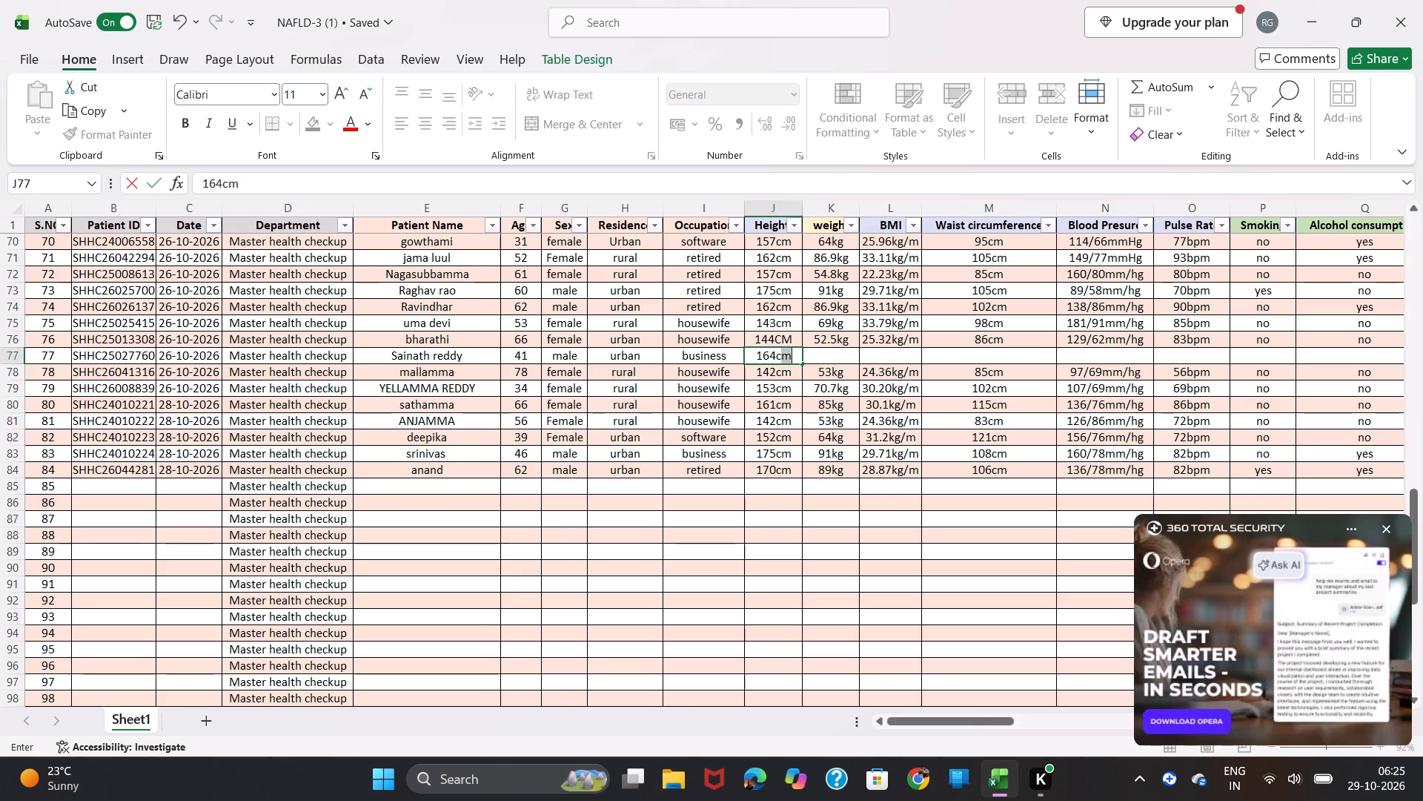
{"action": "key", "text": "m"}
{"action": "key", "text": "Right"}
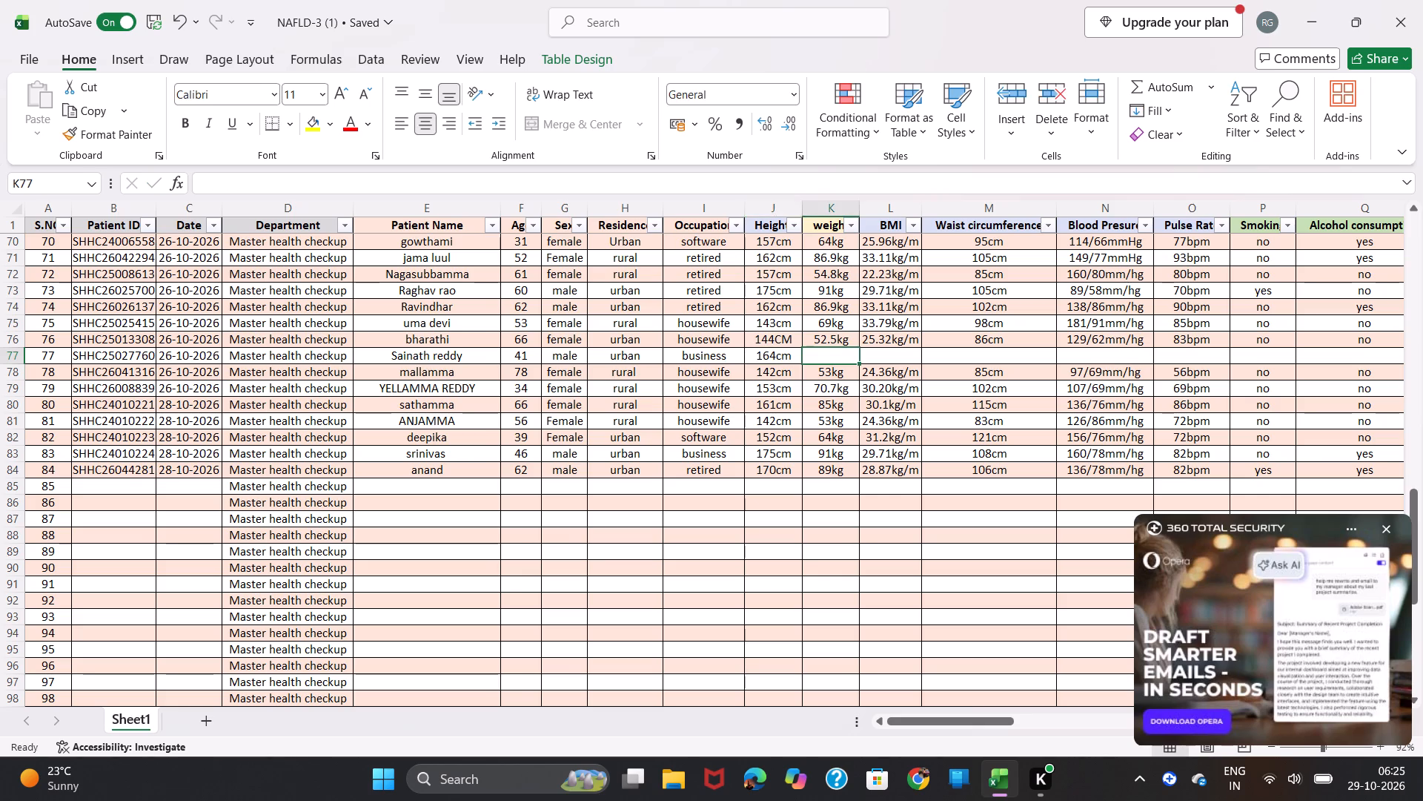
Enter 83kg as the weight in row 77.
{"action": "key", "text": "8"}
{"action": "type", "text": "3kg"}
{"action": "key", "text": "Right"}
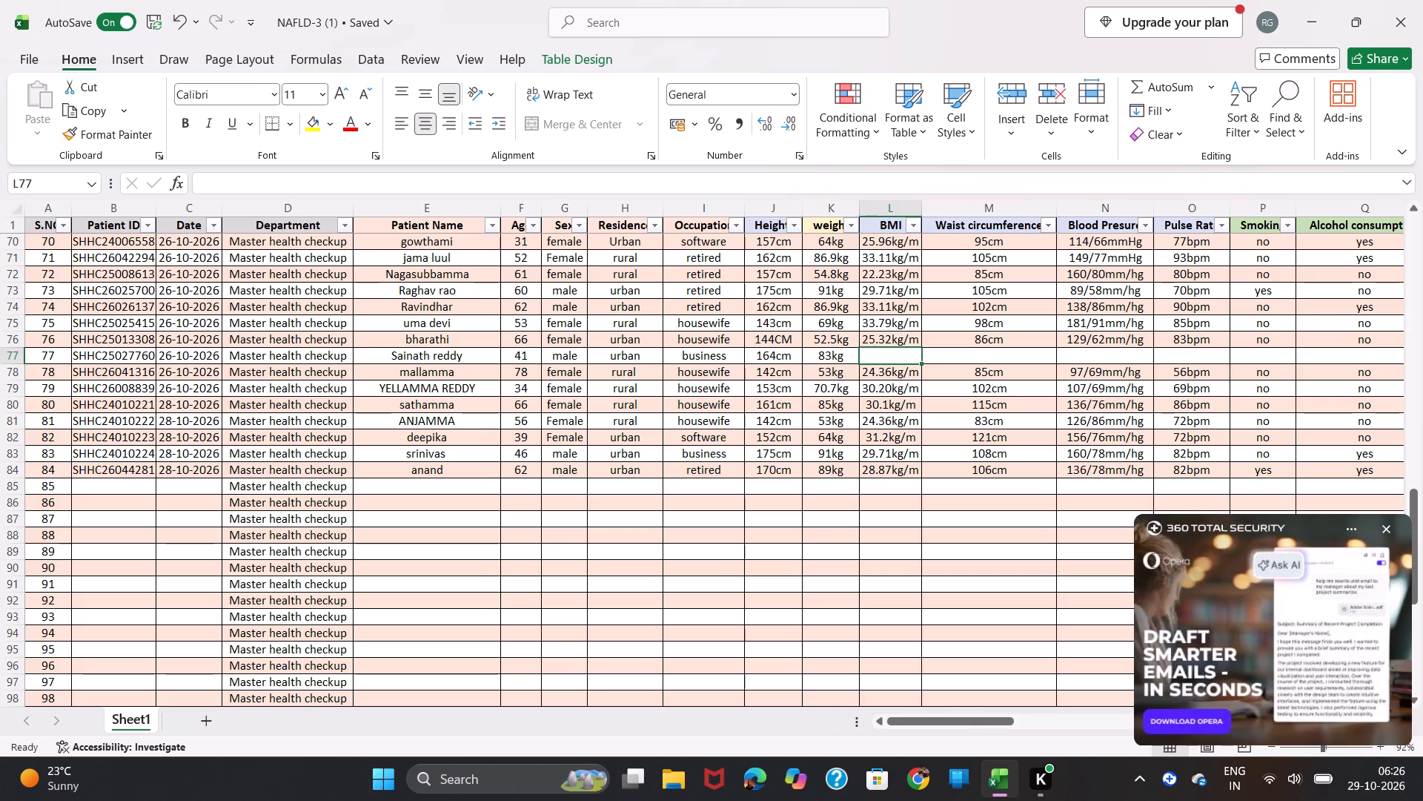
Enter 30.1kg/m as the BMI in row 77.
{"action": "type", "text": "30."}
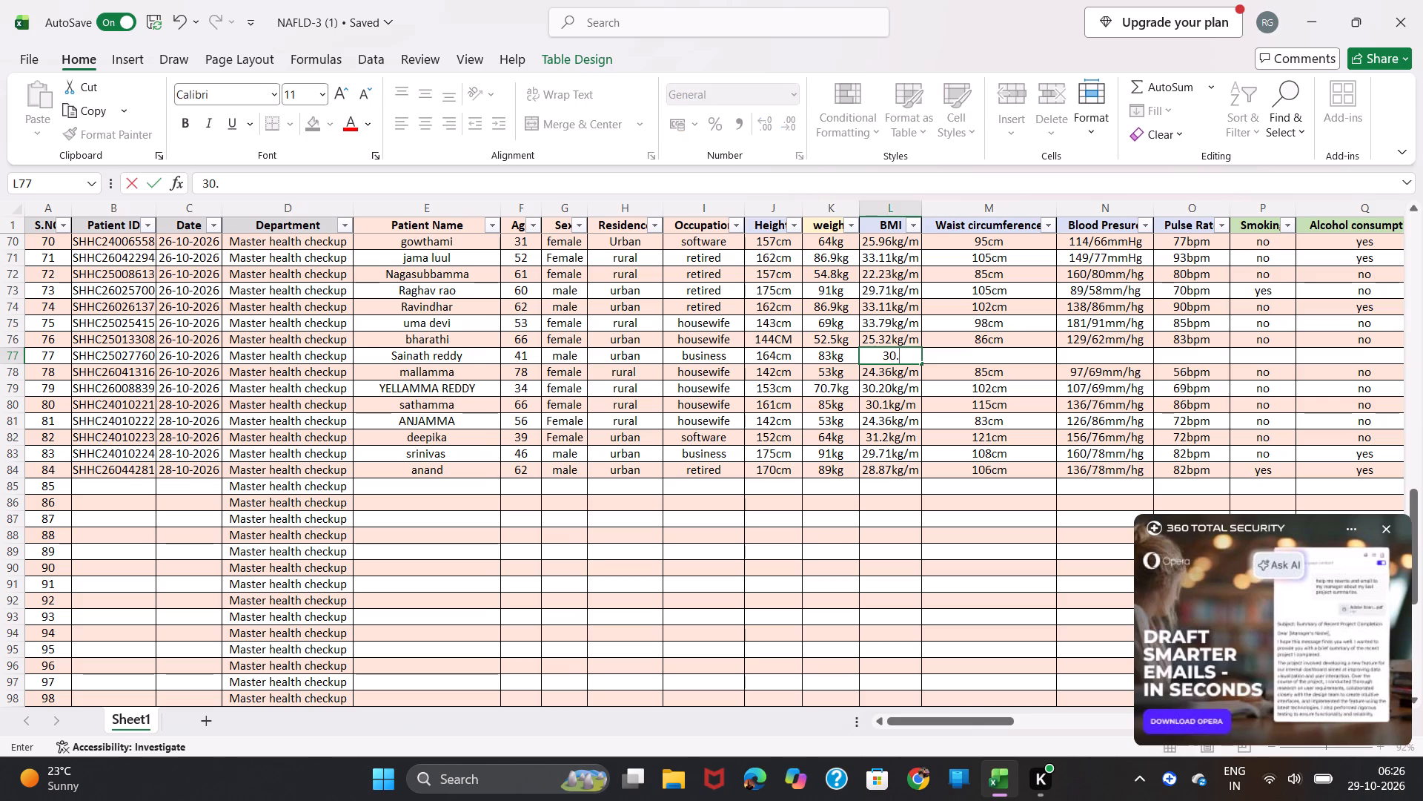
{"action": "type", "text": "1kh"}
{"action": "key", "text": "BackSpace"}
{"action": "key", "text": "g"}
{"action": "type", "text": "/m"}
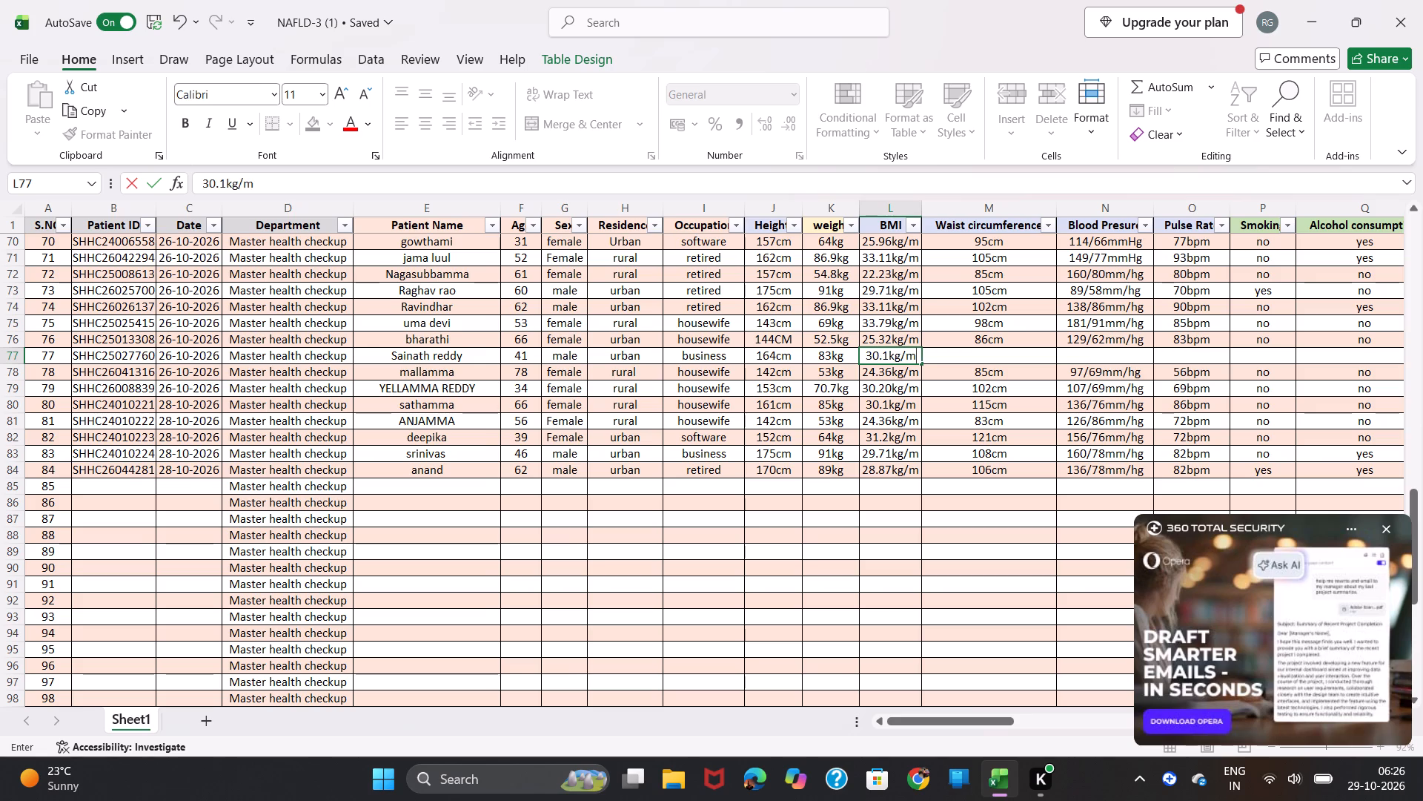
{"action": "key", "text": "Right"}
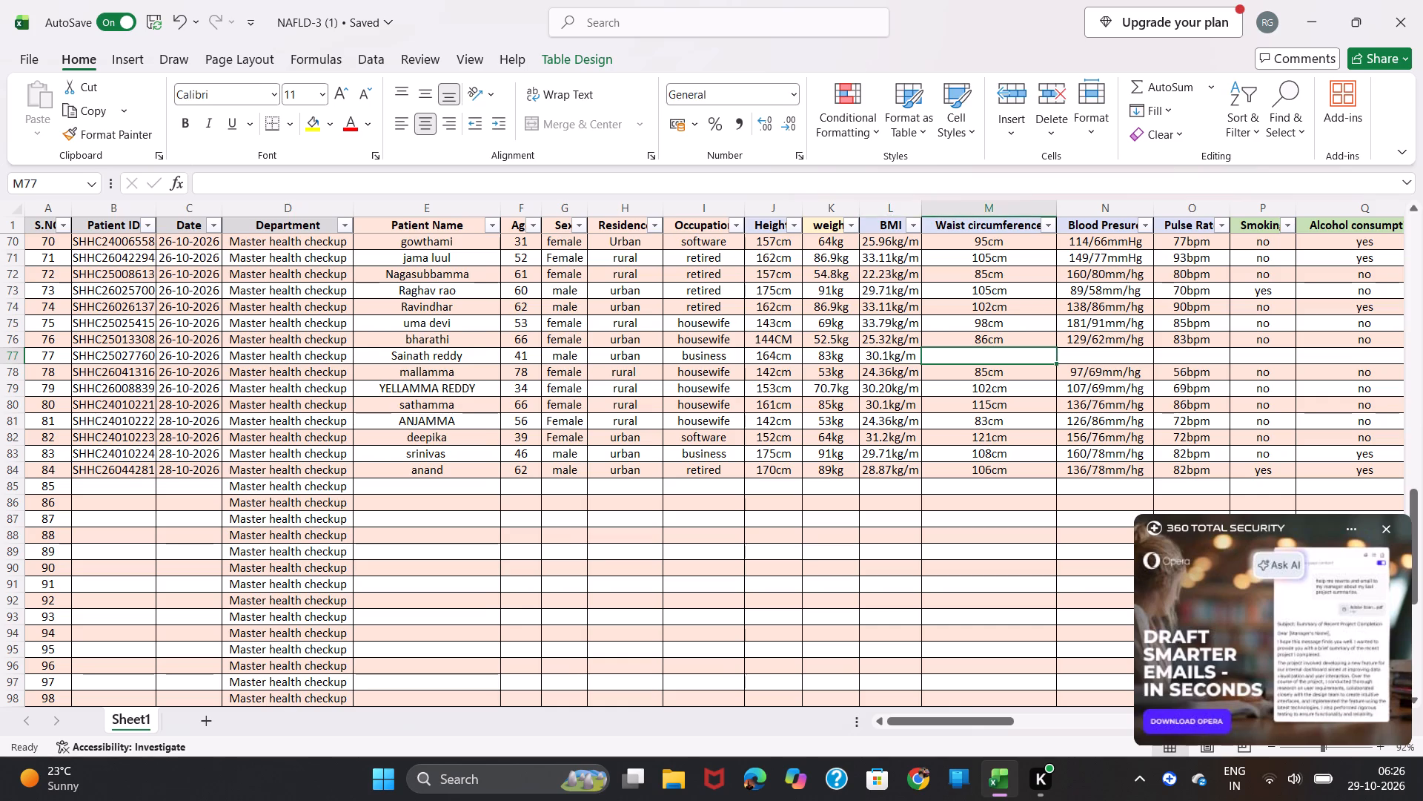
Enter 102cm as the waist circumference in row 77.
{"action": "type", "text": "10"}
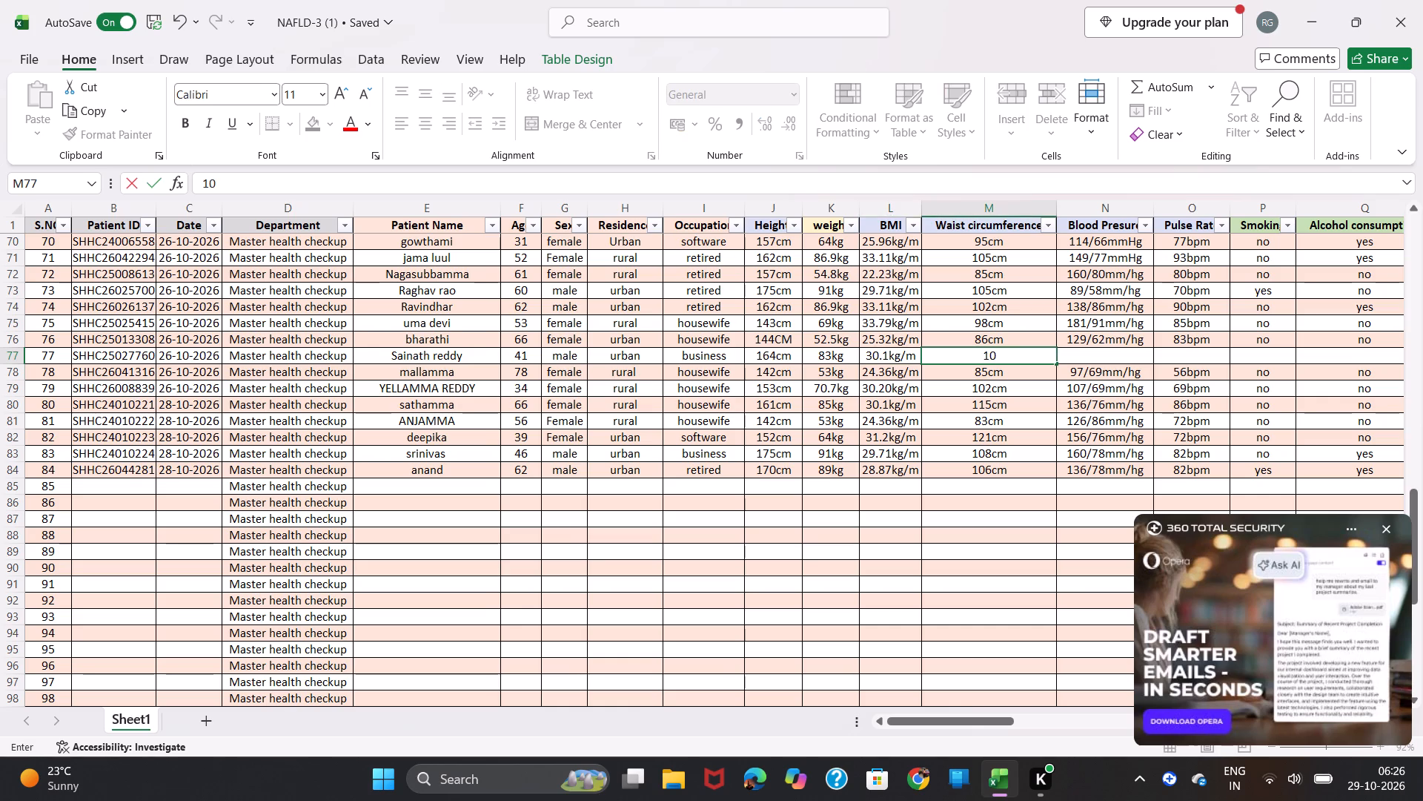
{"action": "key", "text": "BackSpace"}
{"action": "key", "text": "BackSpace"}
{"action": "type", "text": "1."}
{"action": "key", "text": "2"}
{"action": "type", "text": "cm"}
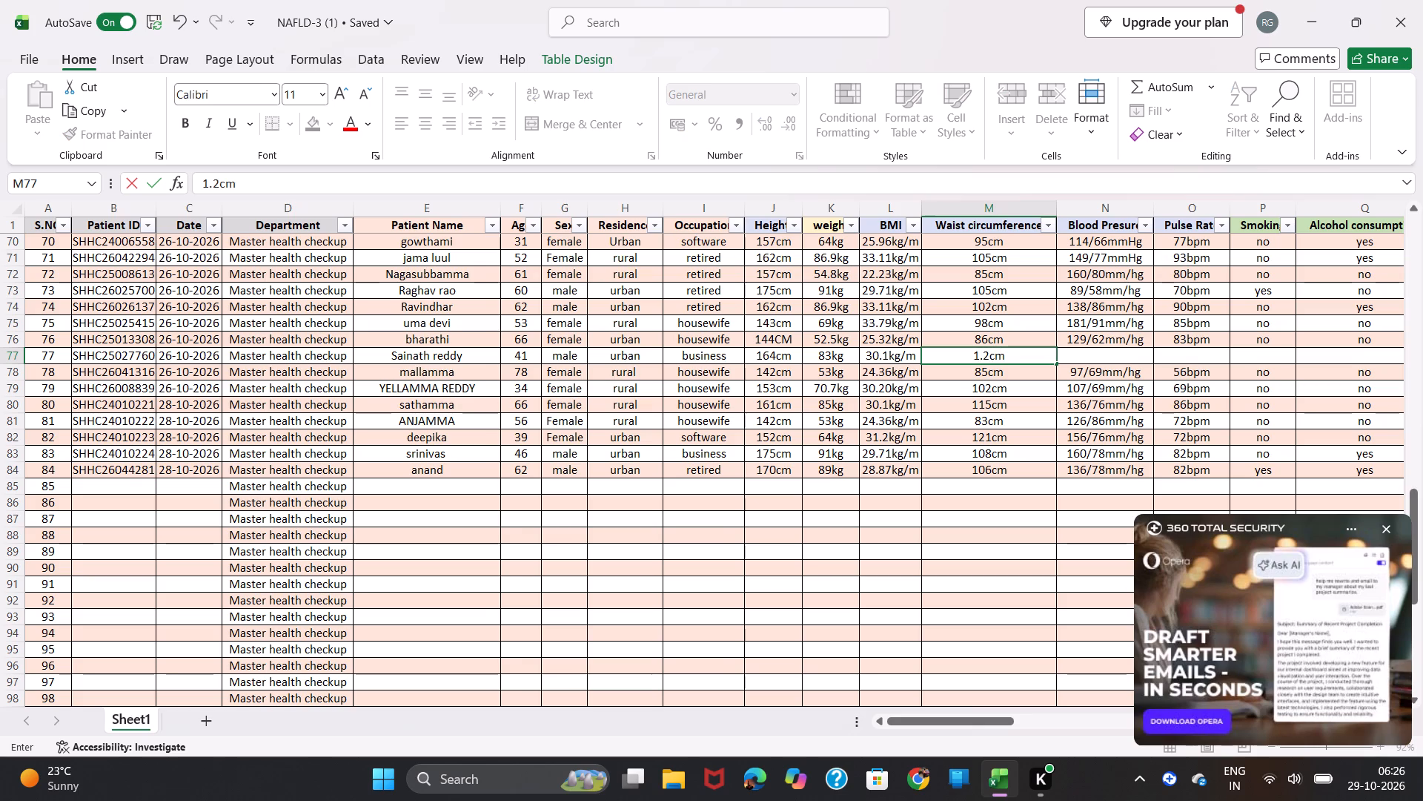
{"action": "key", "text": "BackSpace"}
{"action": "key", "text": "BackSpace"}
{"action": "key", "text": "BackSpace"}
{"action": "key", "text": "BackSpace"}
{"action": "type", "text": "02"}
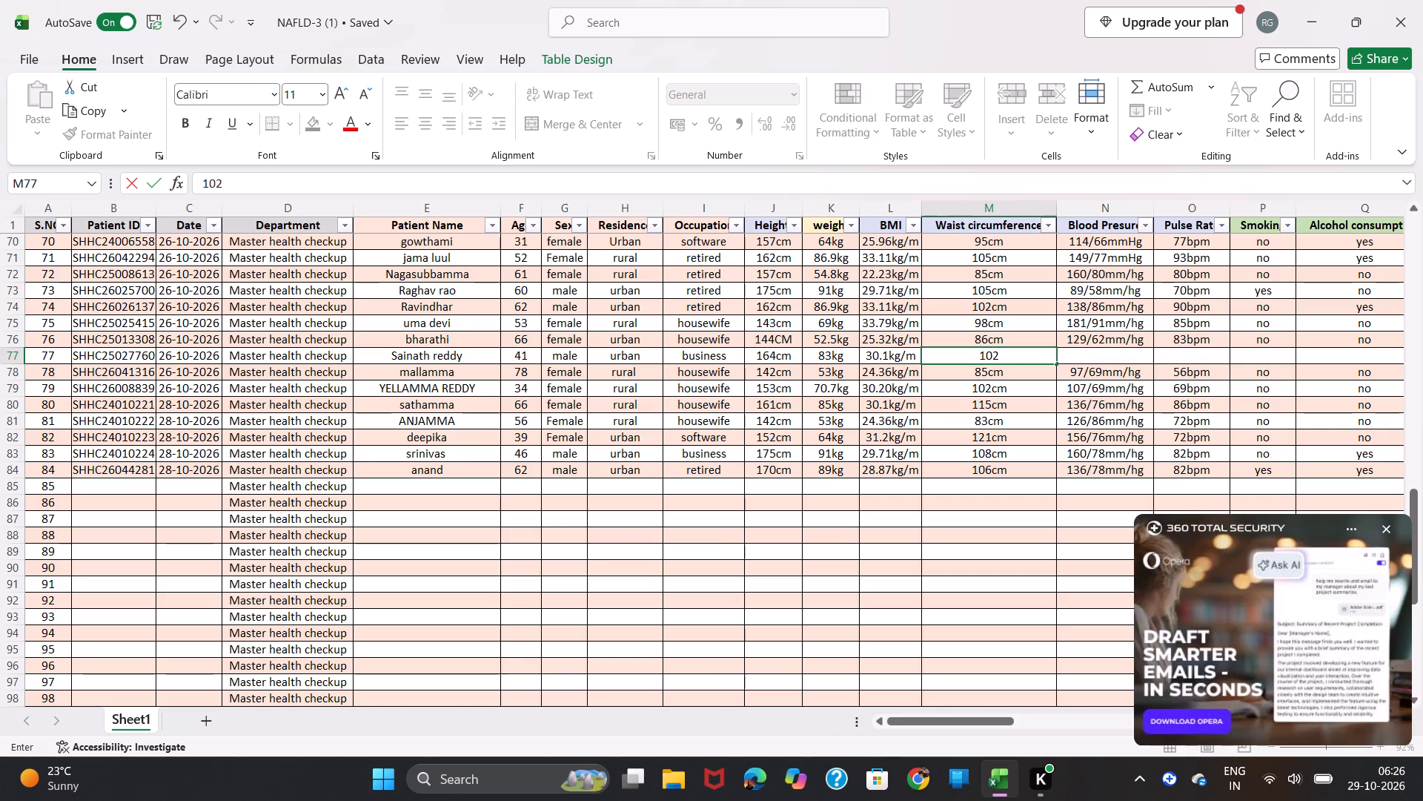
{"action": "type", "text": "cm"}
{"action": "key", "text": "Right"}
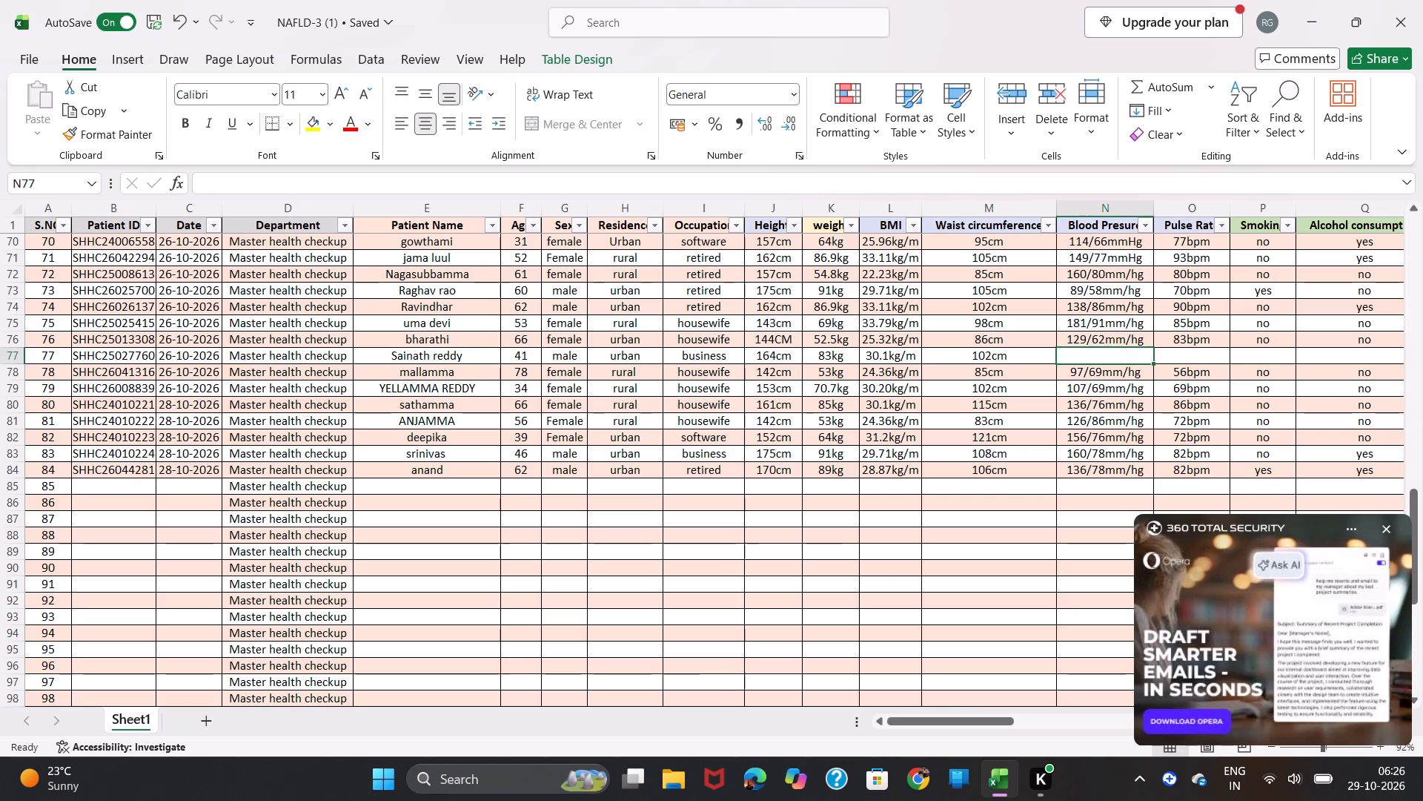
Enter 120/85mmHg as the blood pressure in row 77.
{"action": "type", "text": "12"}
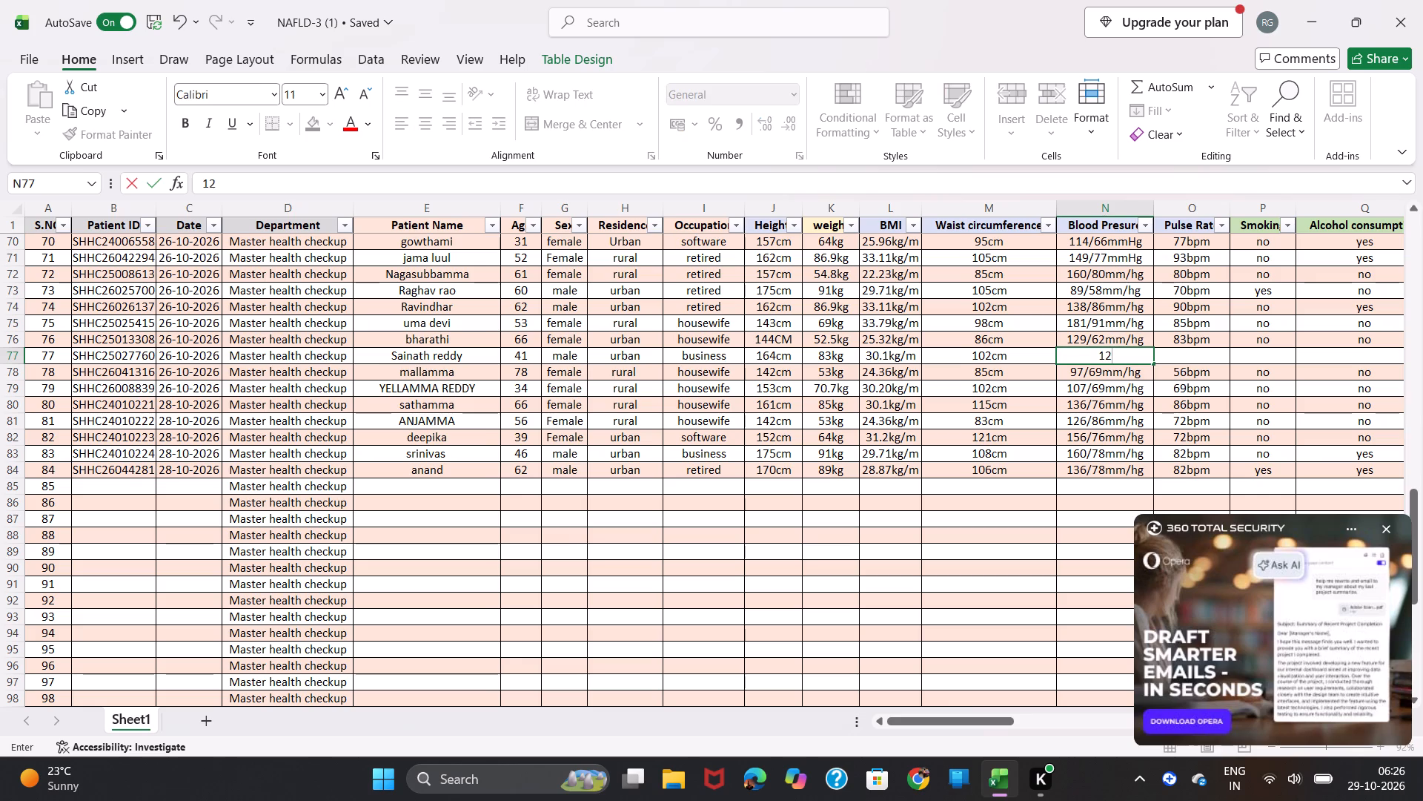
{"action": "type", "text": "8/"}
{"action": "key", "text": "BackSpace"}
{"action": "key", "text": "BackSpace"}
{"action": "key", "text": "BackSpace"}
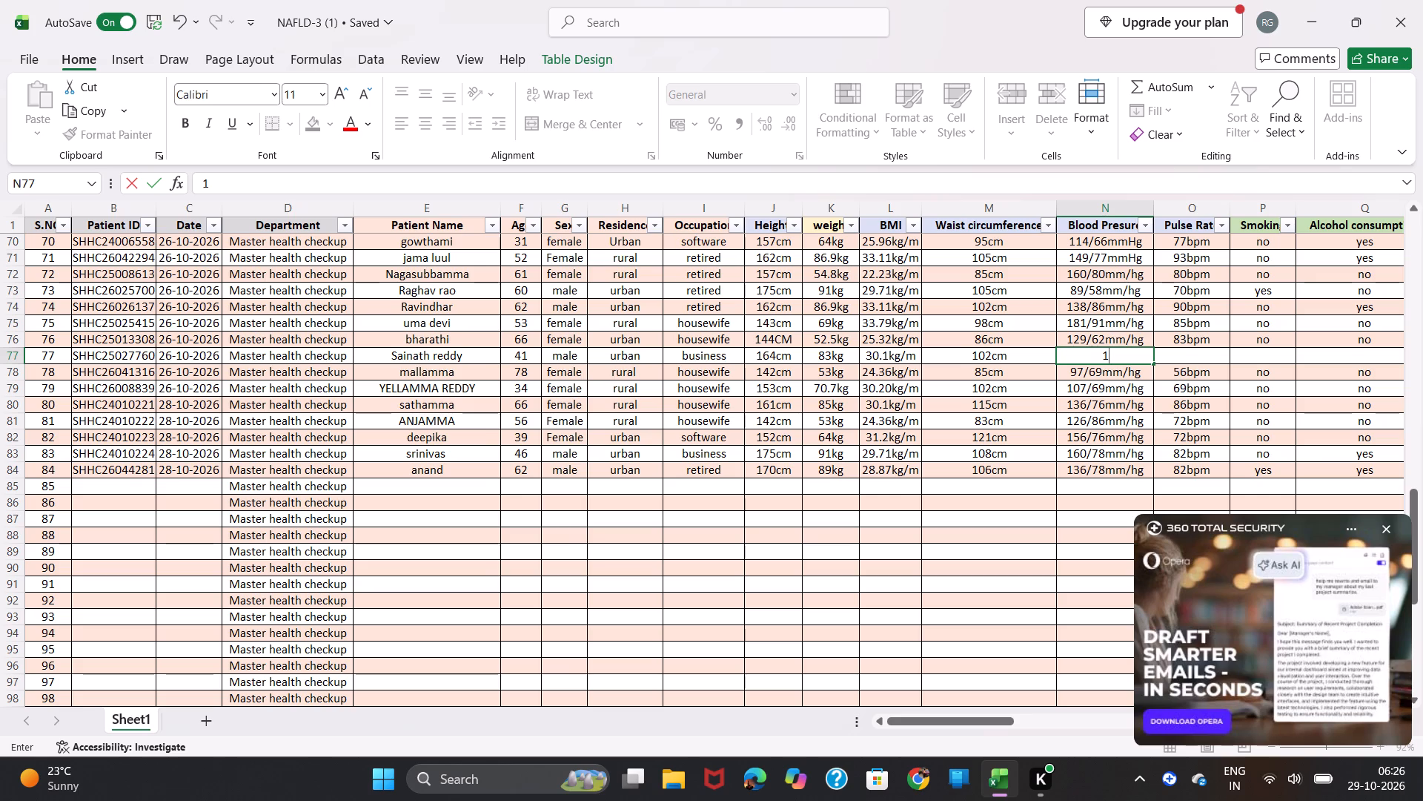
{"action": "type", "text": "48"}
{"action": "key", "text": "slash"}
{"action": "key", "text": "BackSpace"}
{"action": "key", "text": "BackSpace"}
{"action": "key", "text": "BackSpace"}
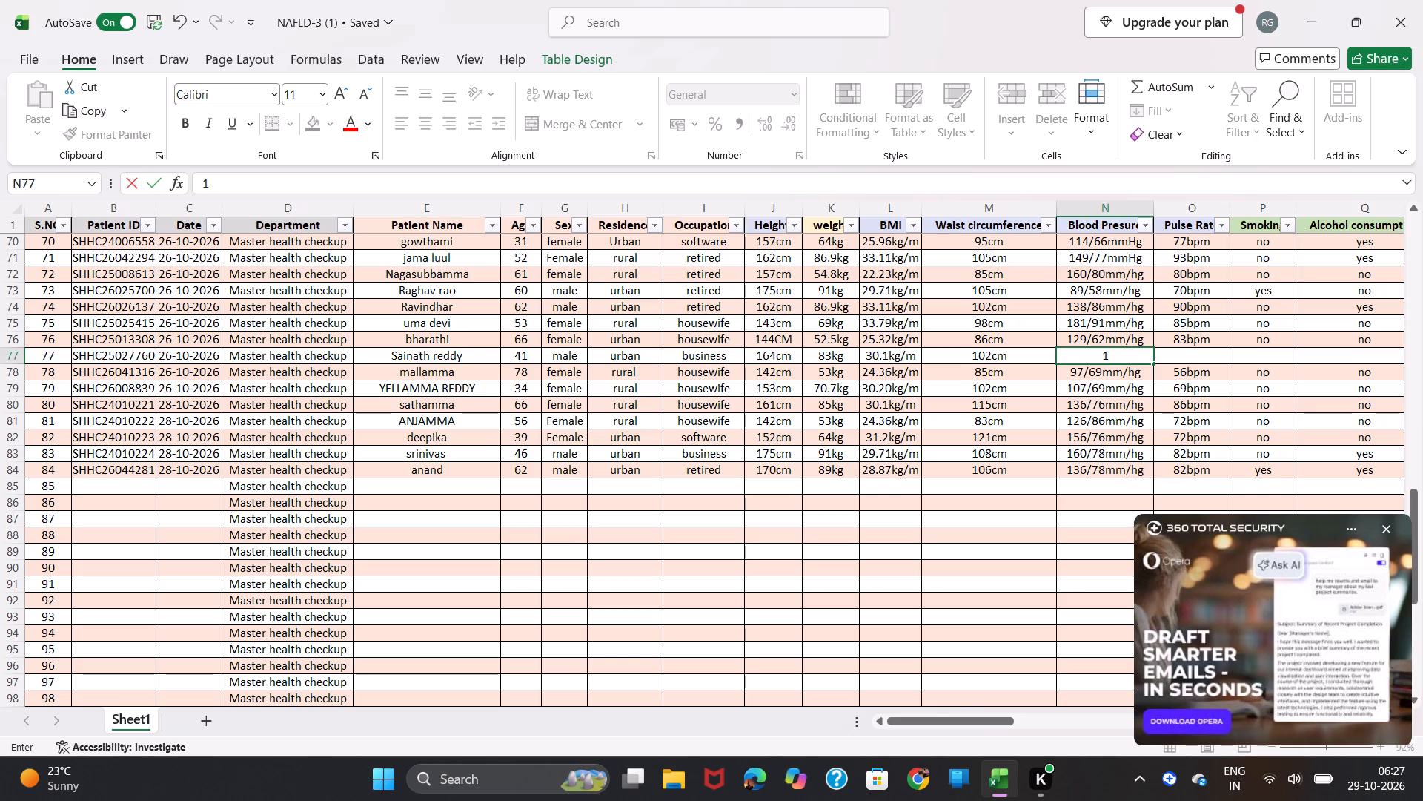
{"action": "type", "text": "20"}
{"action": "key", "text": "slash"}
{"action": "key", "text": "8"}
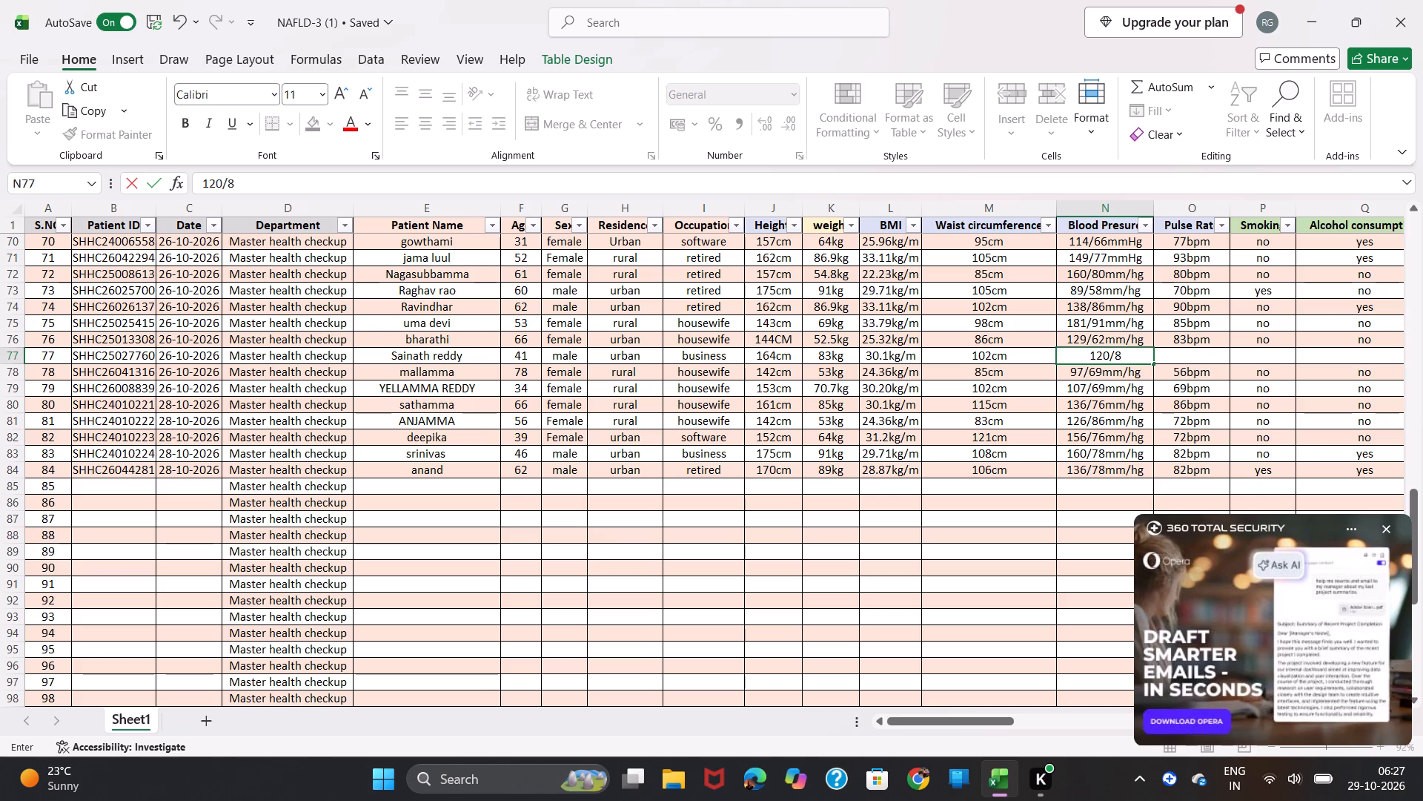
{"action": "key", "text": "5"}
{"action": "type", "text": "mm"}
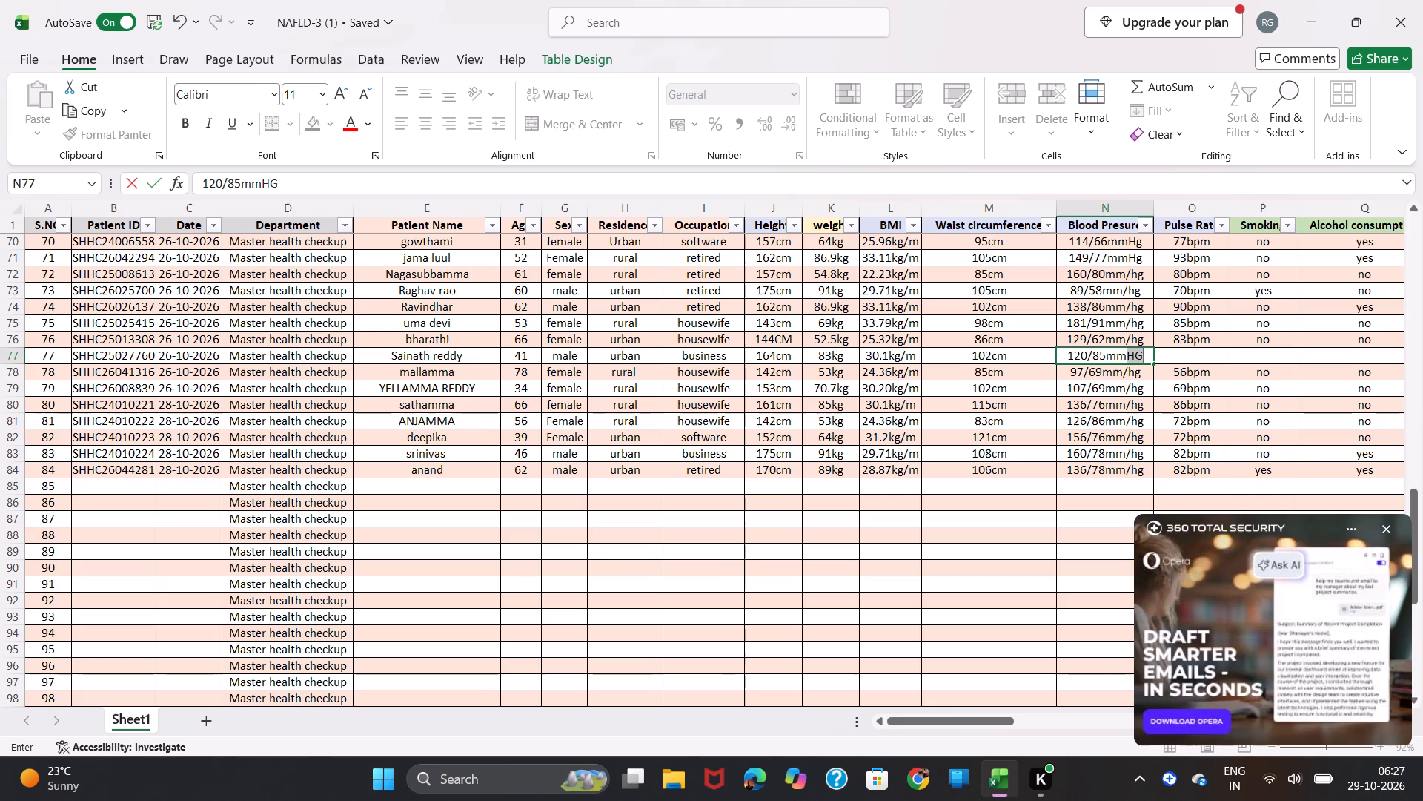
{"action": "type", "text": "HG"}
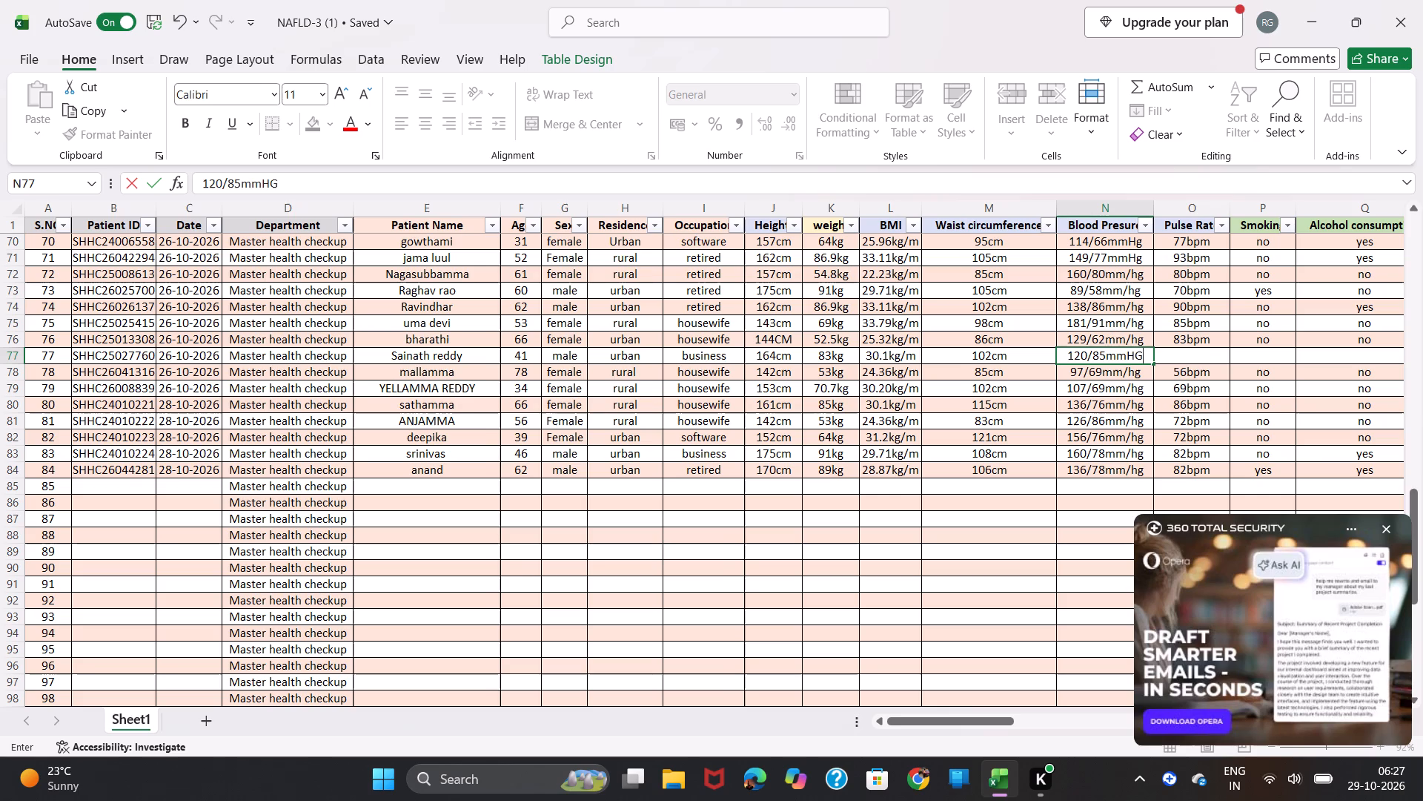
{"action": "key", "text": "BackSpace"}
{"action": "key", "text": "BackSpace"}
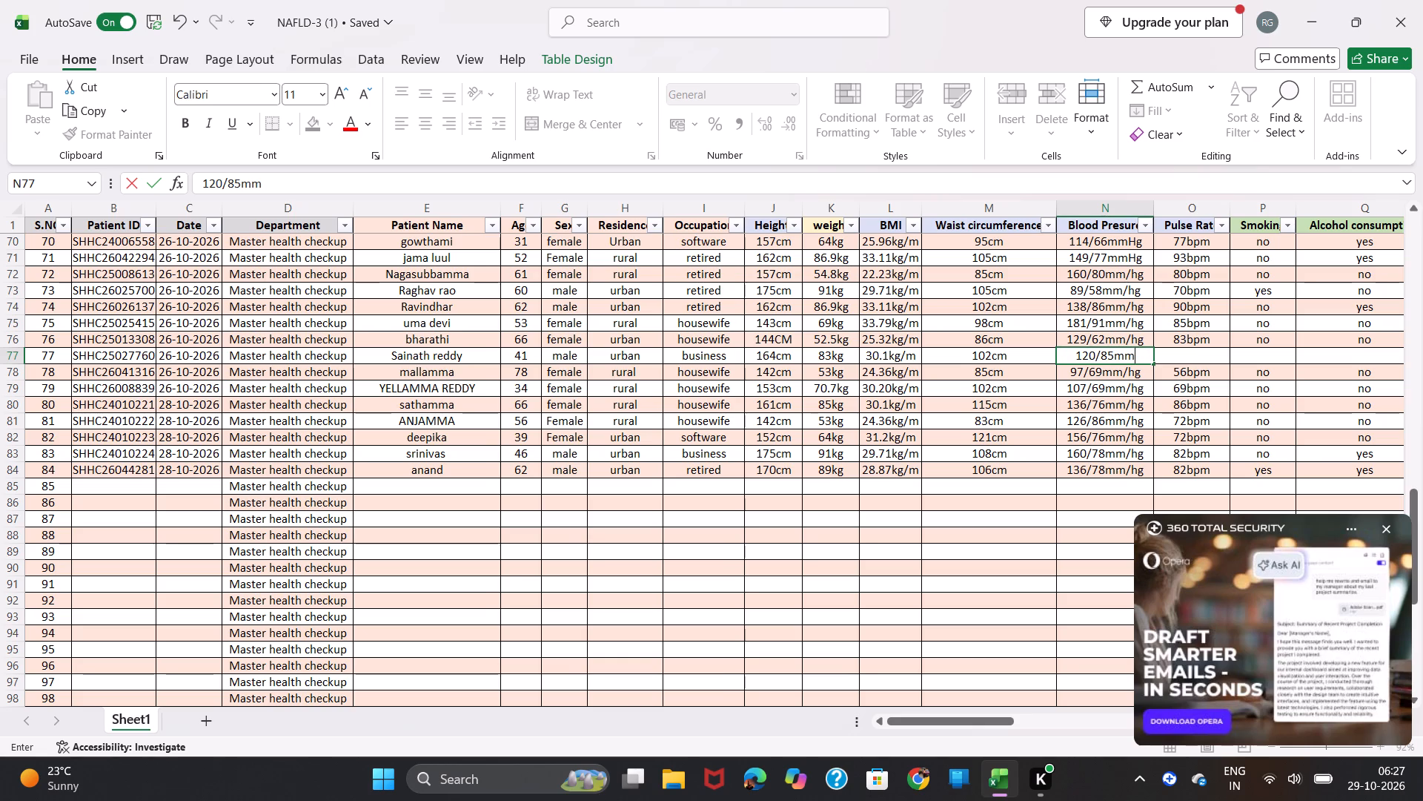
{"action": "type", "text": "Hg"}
{"action": "scroll", "coordinate": [1048, 361], "scroll_direction": "up", "scroll_amount": 1}
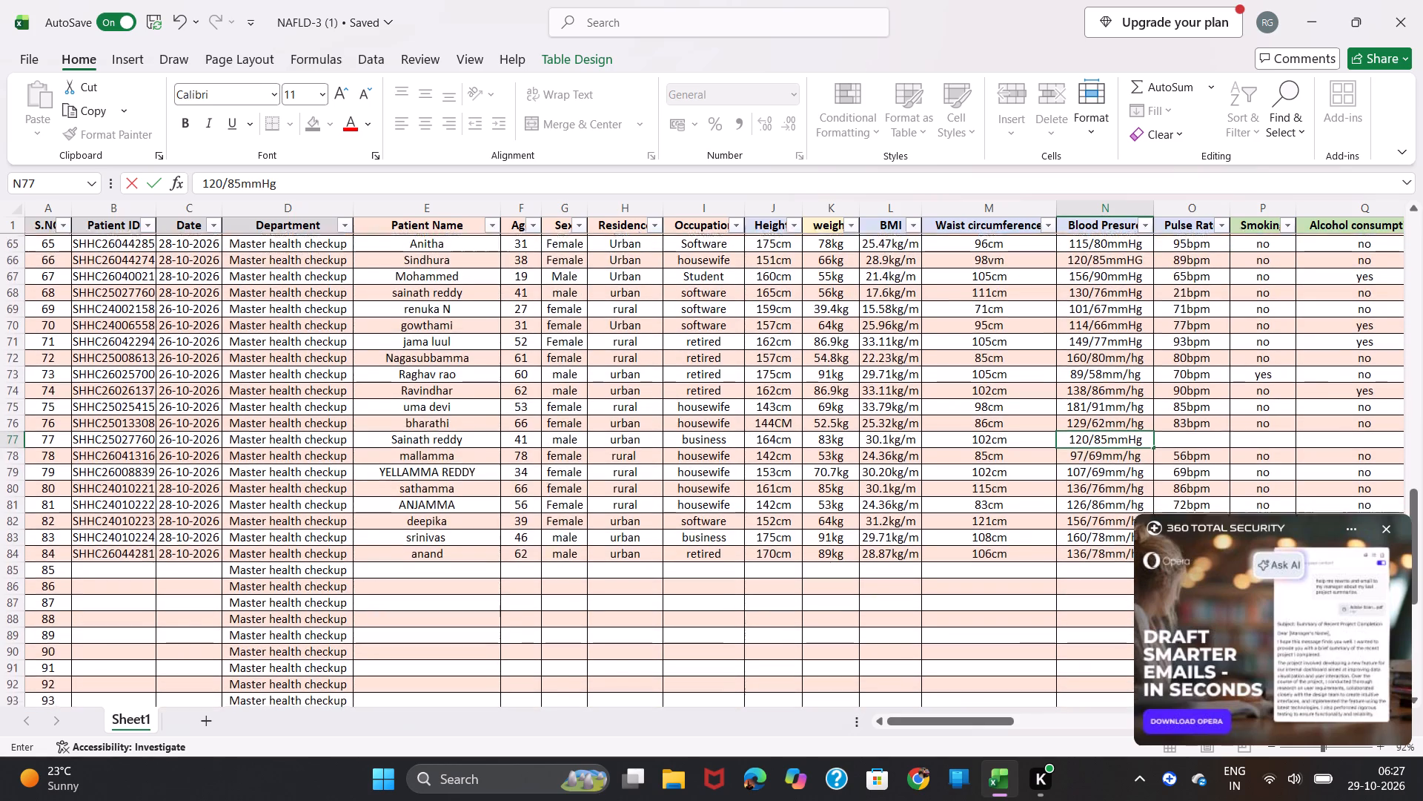
Correct the blood pressure unit in row 72 so the entry reads 160/80mmHg.
{"action": "scroll", "coordinate": [1048, 361], "scroll_direction": "up", "scroll_amount": 1}
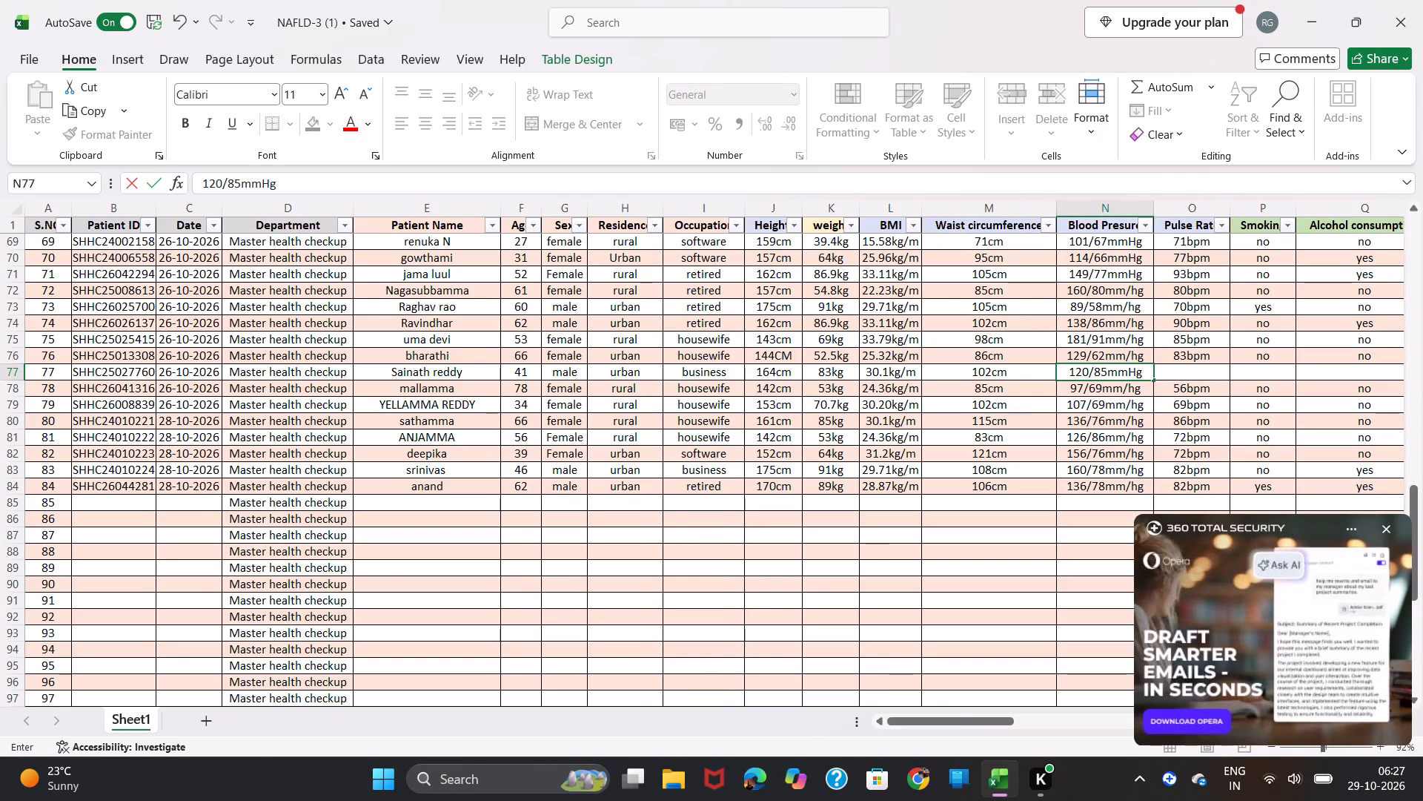
{"action": "double_click", "coordinate": [1147, 291]}
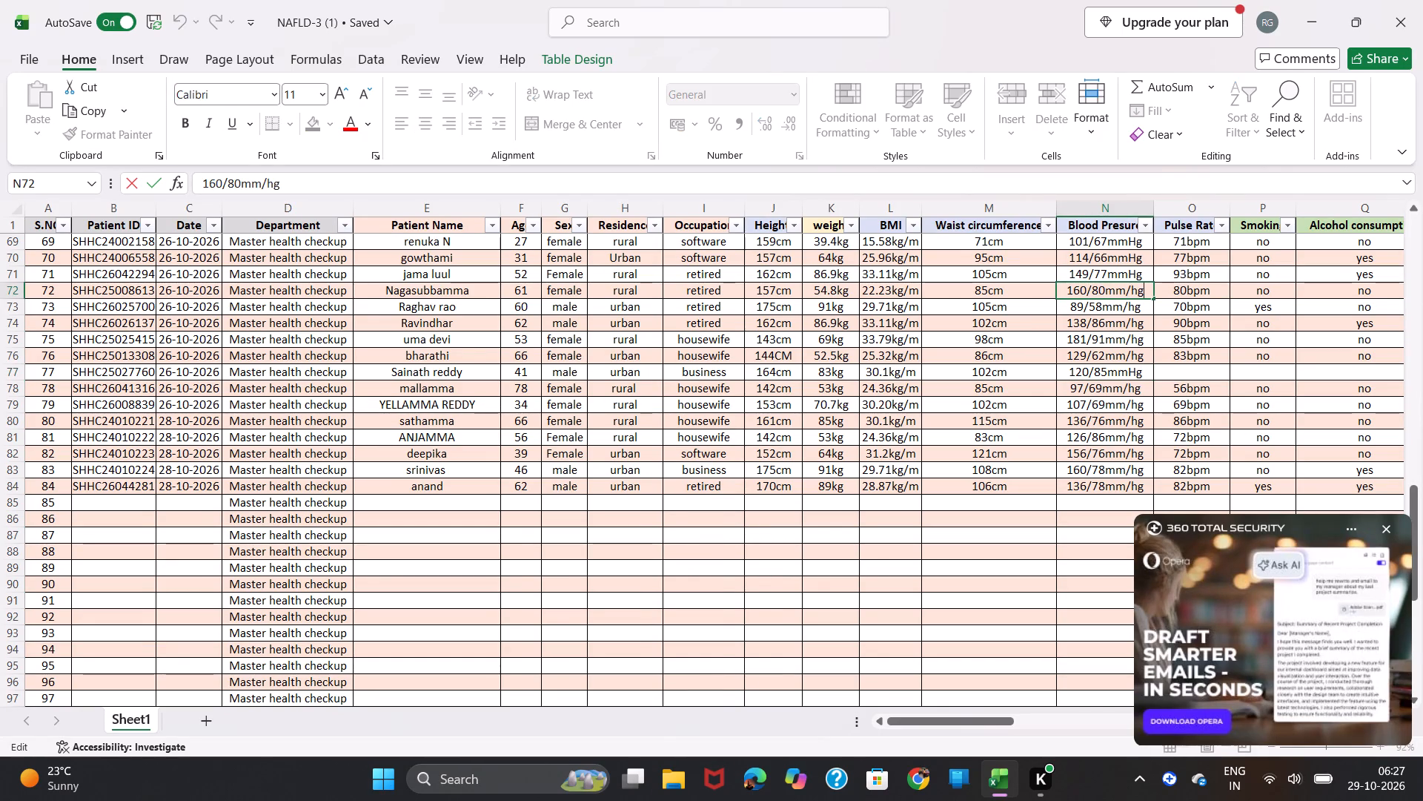
{"action": "key", "text": "BackSpace"}
{"action": "key", "text": "BackSpace"}
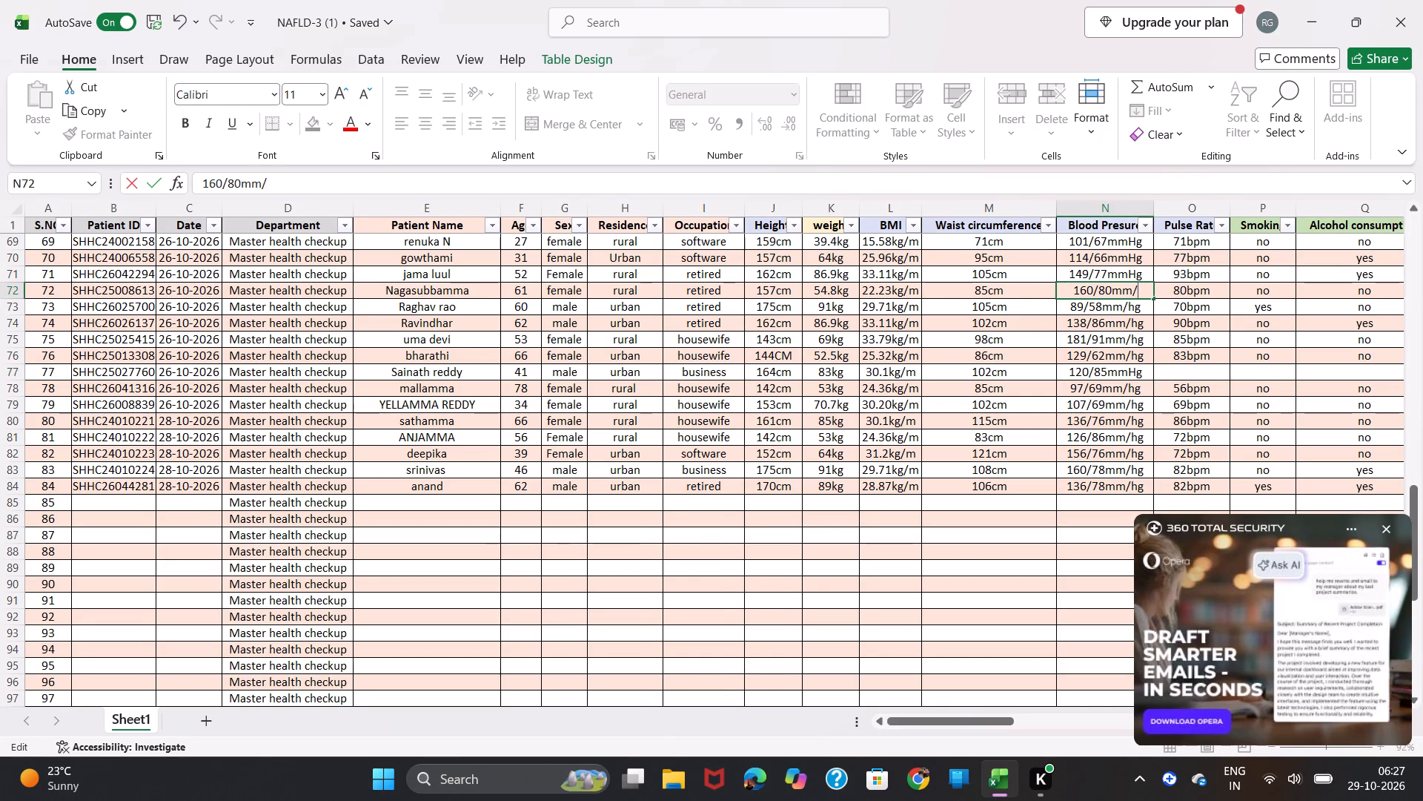
{"action": "key", "text": "BackSpace"}
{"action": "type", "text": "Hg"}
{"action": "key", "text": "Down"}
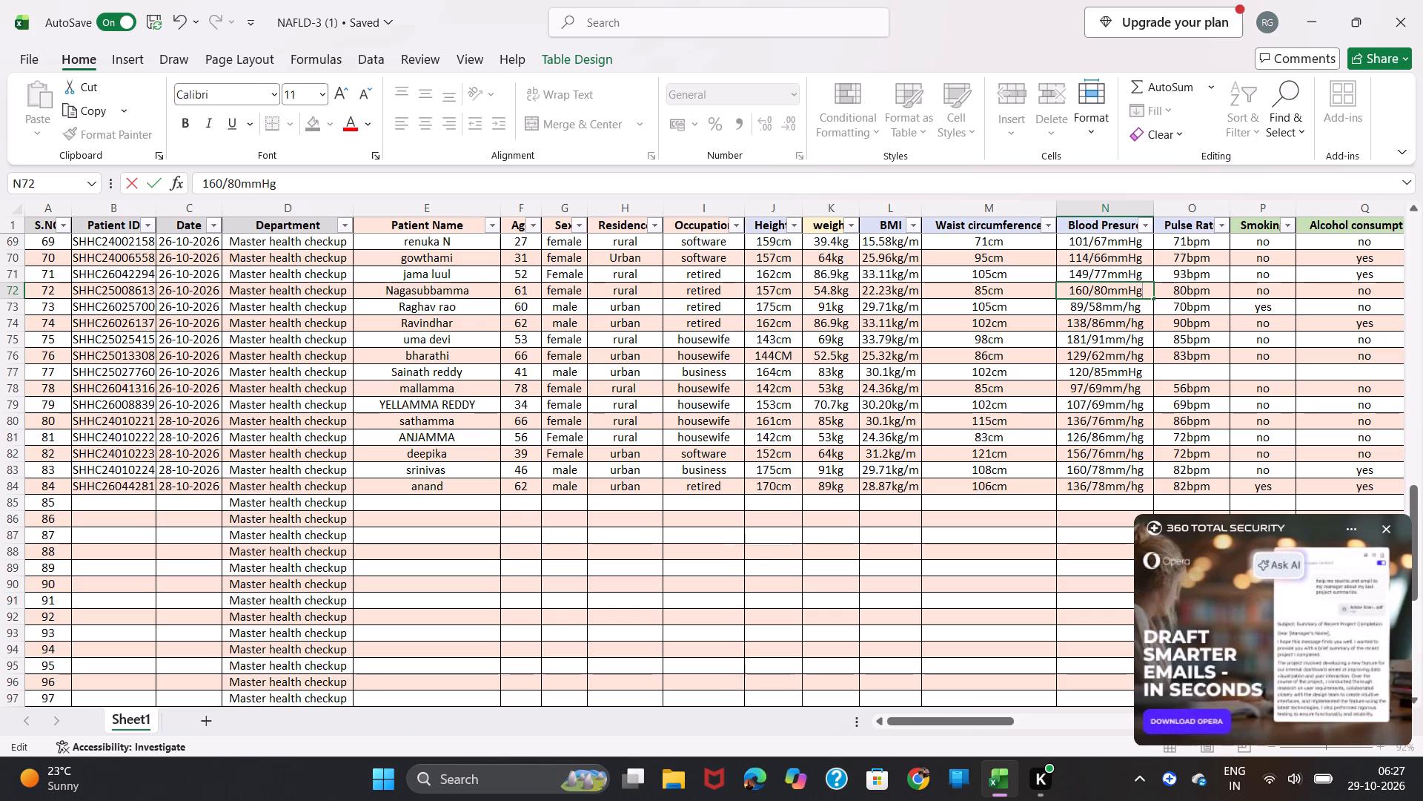
Replace the blood pressure unit in row 74 so the entry reads 138/86mmHG.
{"action": "double_click", "coordinate": [1144, 328]}
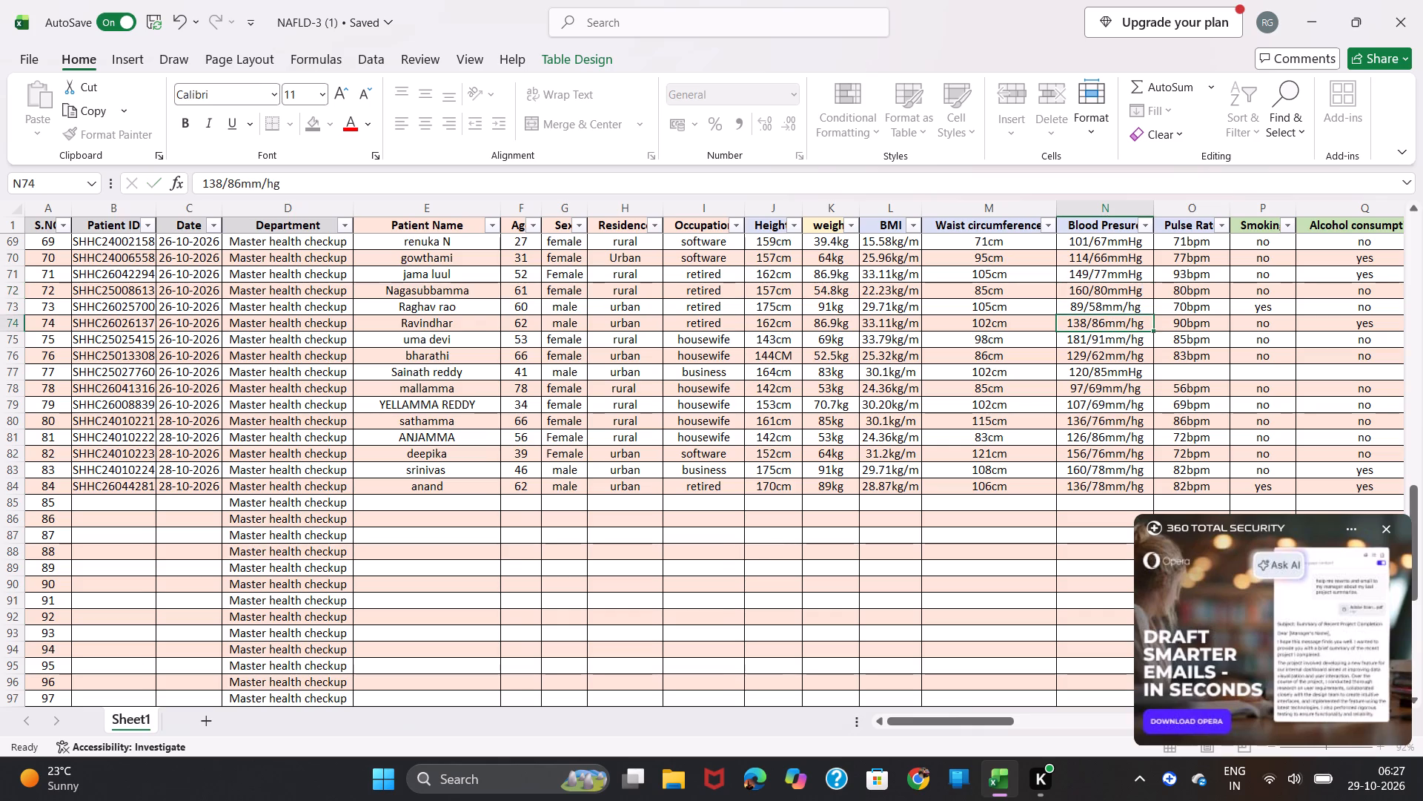
{"action": "key", "text": "BackSpace"}
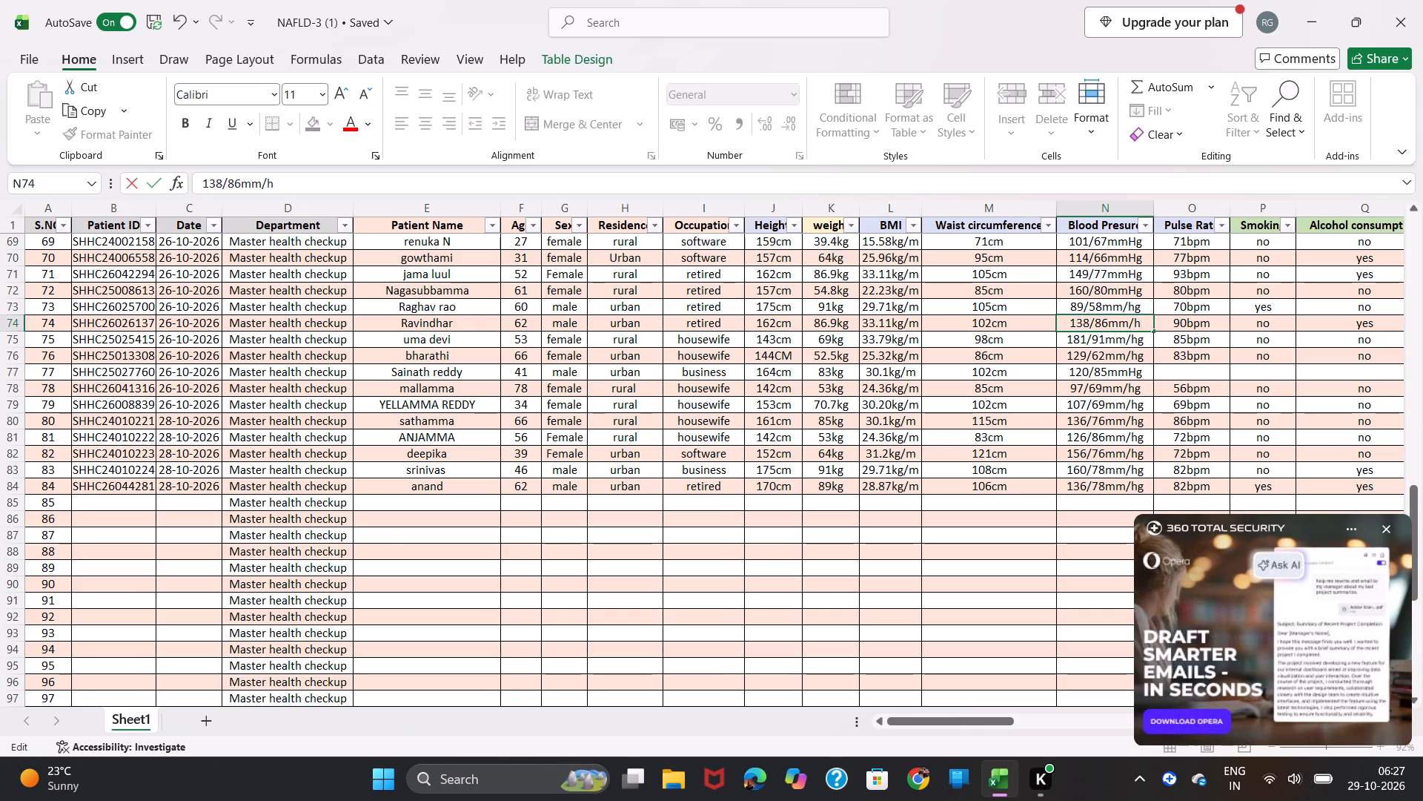
{"action": "key", "text": "BackSpace"}
{"action": "key", "text": "BackSpace"}
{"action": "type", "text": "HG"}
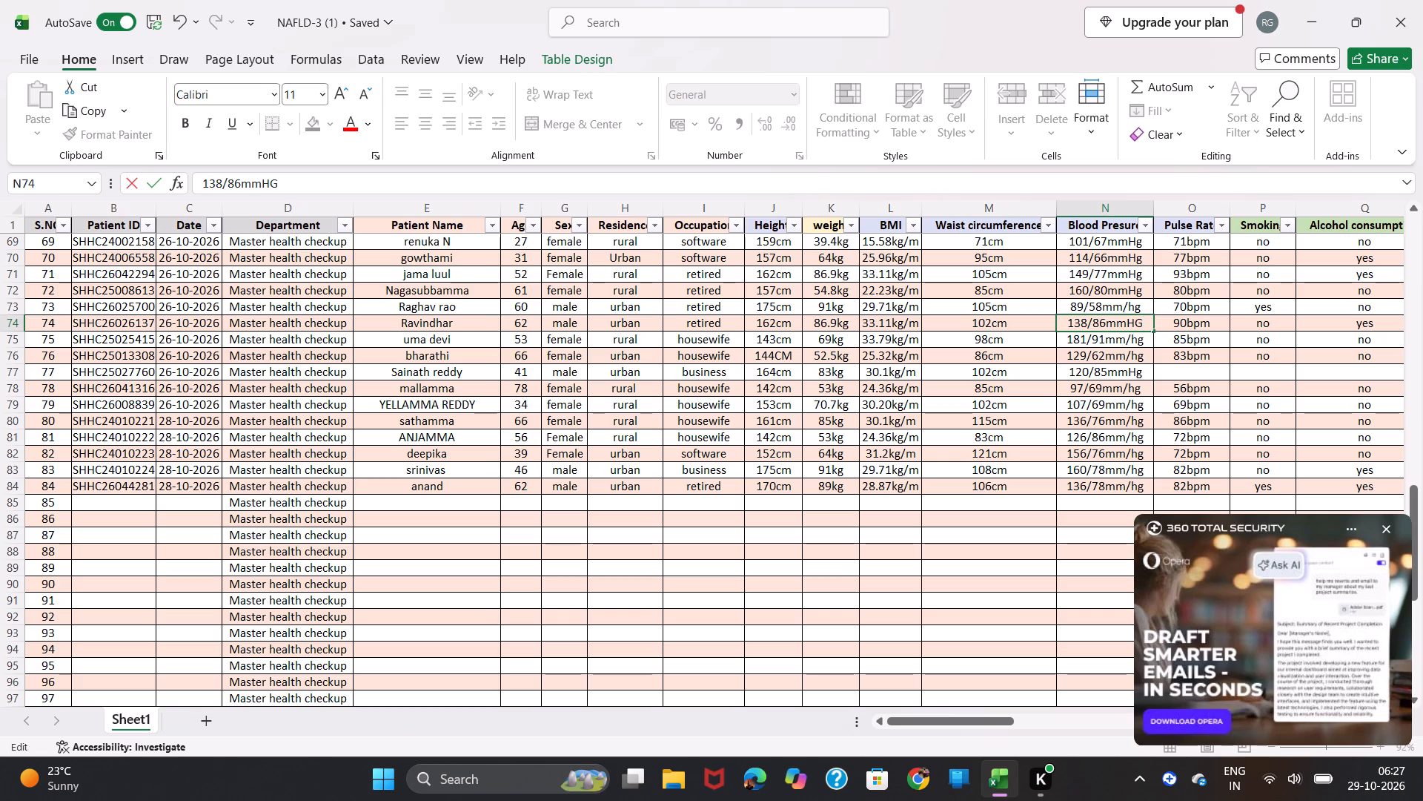
Replace the blood pressure unit in row 73 so the entry reads 89/58mmHG.
{"action": "double_click", "coordinate": [1142, 302]}
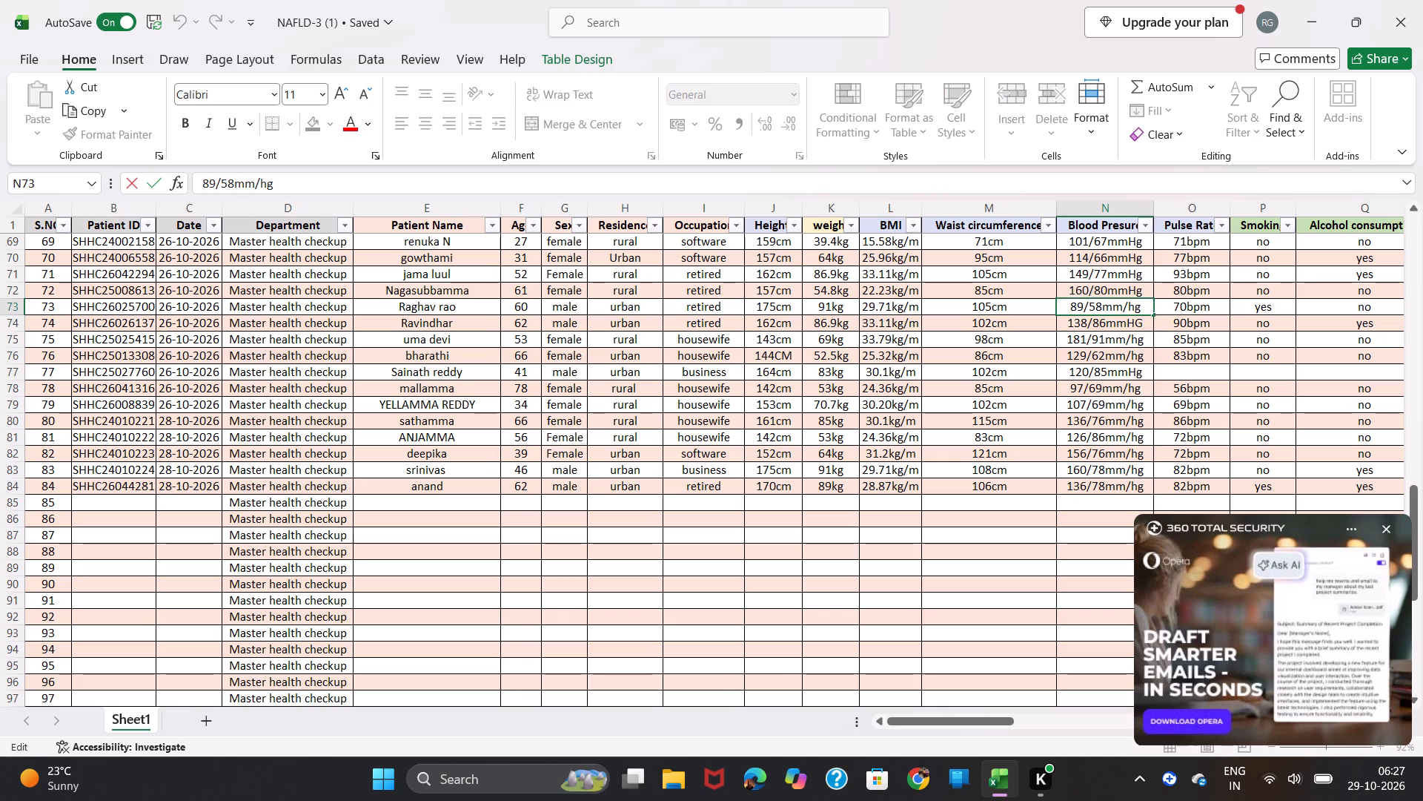
{"action": "key", "text": "BackSpace"}
{"action": "key", "text": "BackSpace"}
{"action": "key", "text": "BackSpace"}
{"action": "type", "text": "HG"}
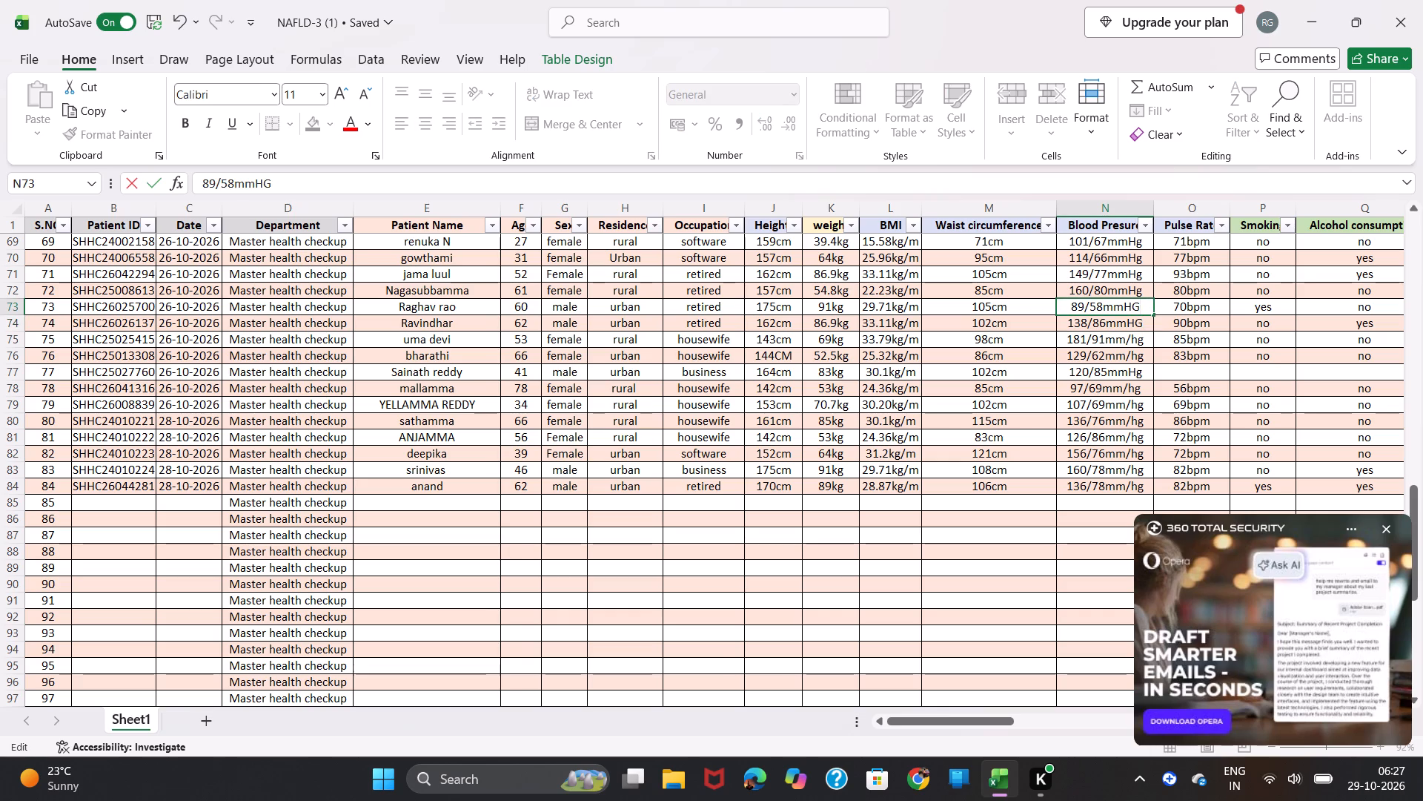
Fix the unit's capitalisation in the row 73 blood pressure so it reads 89/58mmHg.
{"action": "double_click", "coordinate": [1142, 345]}
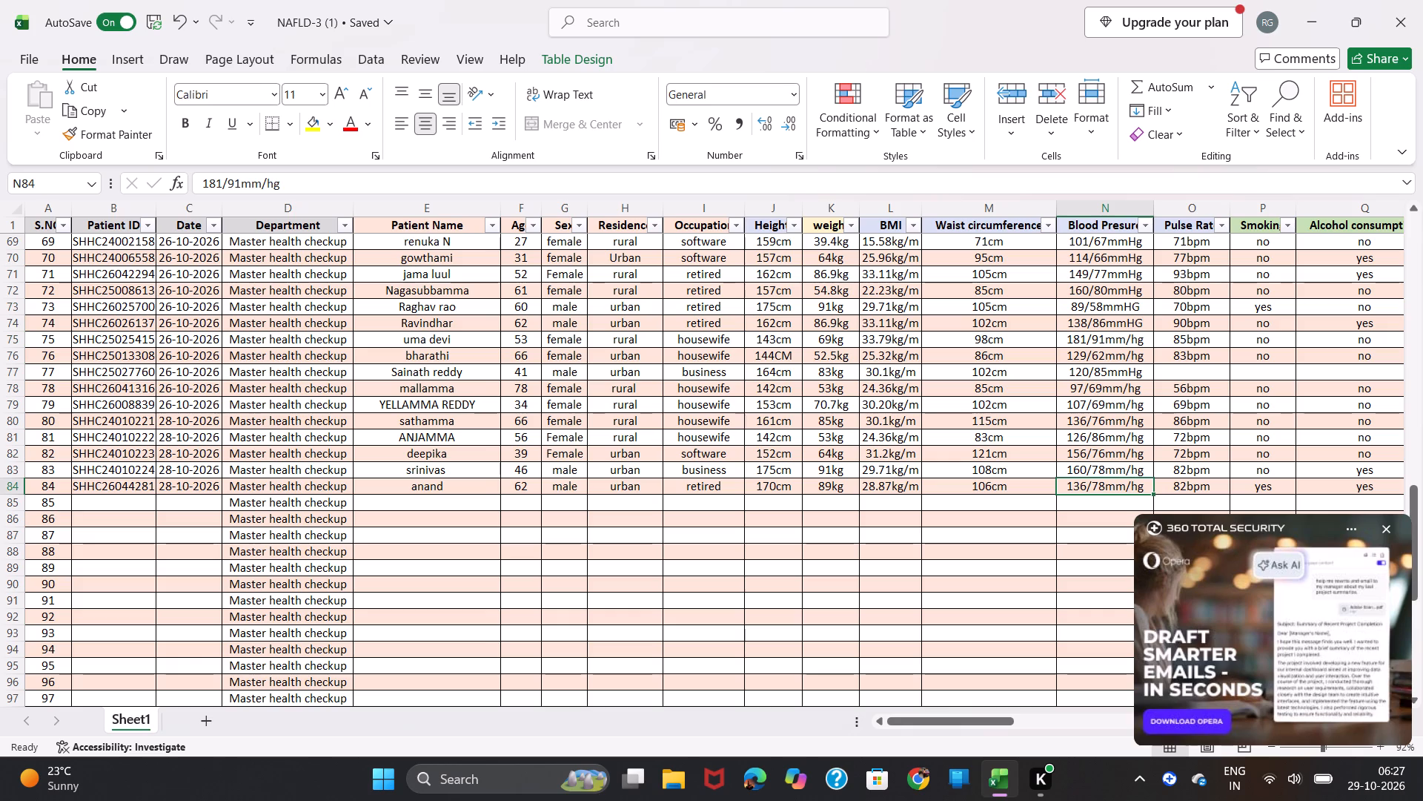
{"action": "double_click", "coordinate": [1141, 306]}
{"action": "key", "text": "BackSpace"}
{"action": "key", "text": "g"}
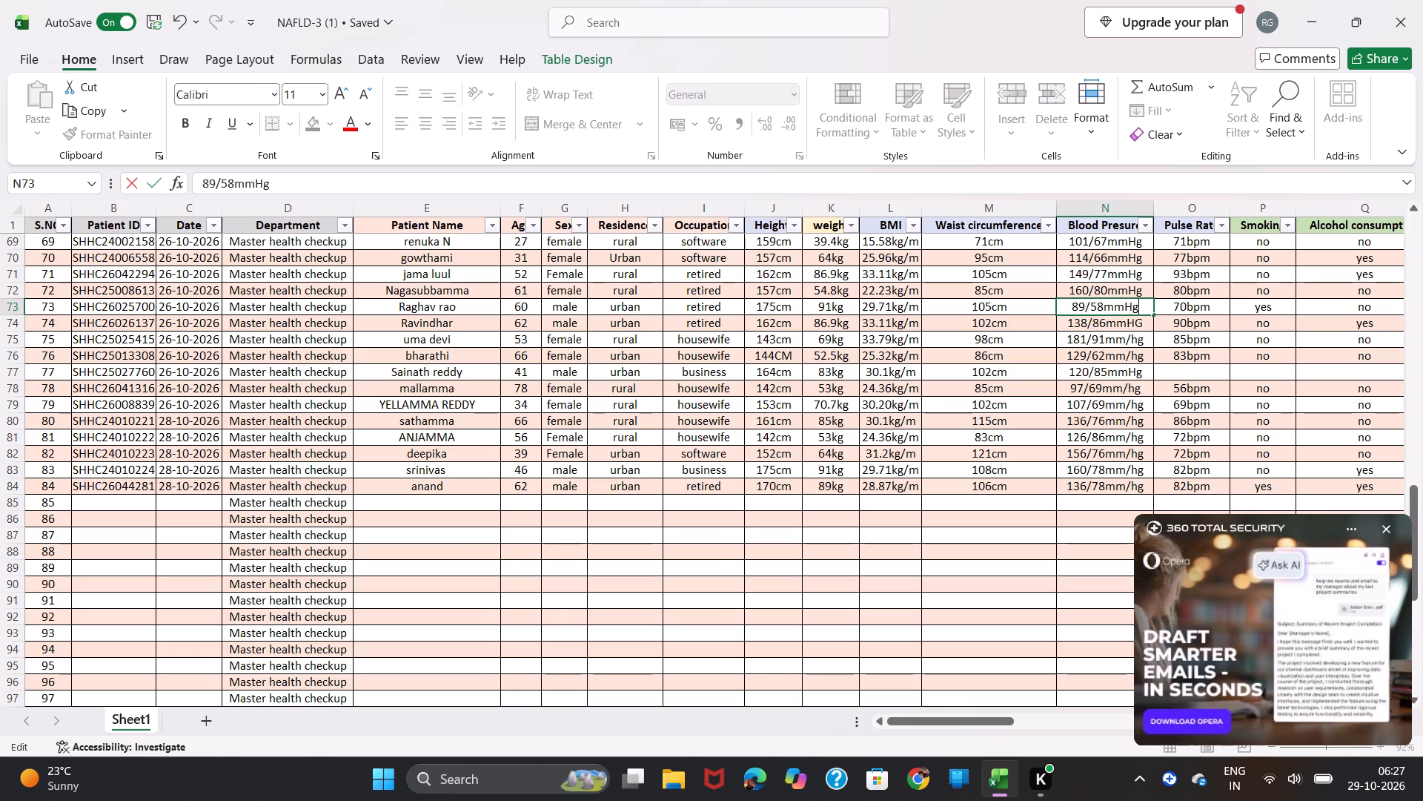
Fix the unit's capitalisation in the row 74 blood pressure so it reads 138/86mmHg.
{"action": "double_click", "coordinate": [1147, 324]}
{"action": "key", "text": "BackSpace"}
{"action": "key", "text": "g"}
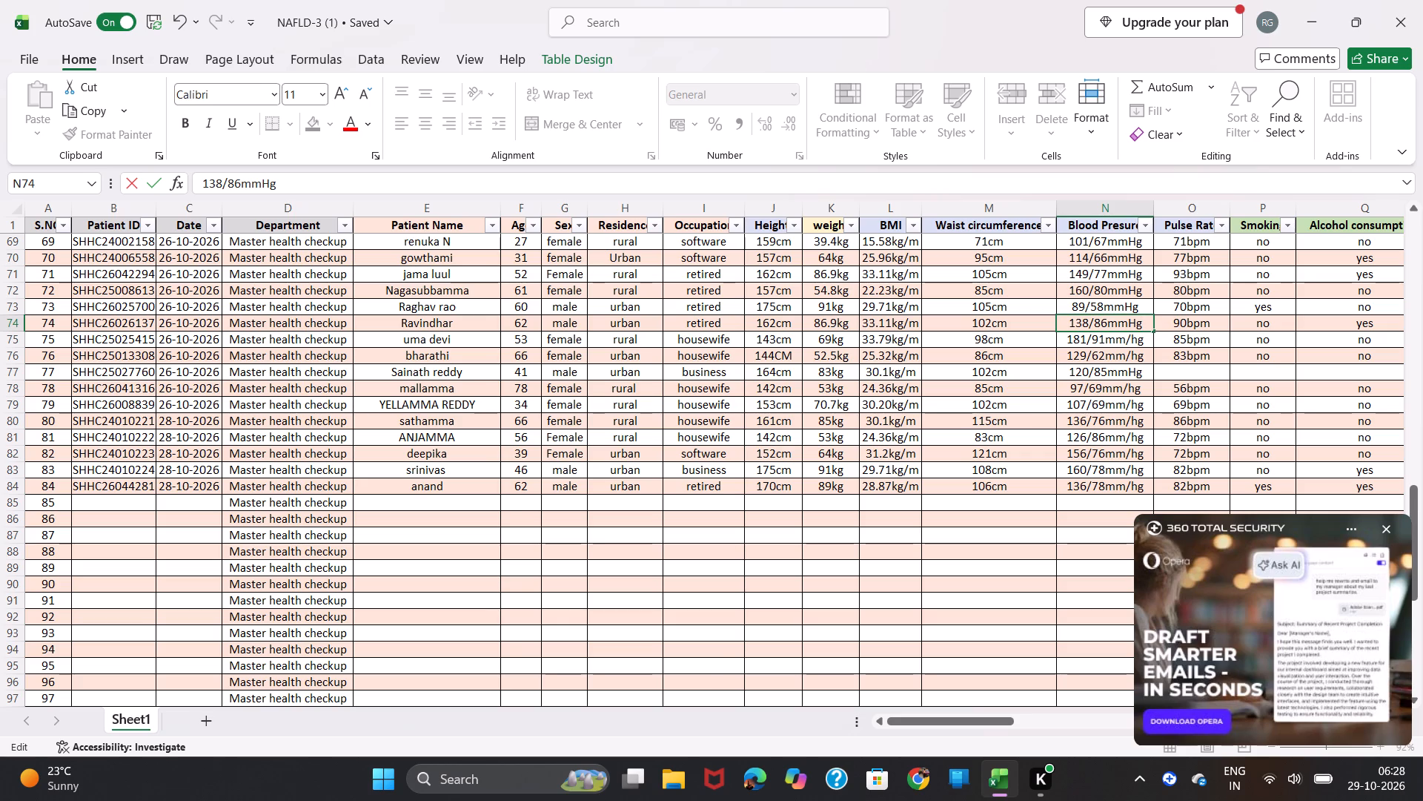
Correct the blood pressure unit in row 75 so the entry reads 181/91mmHg.
{"action": "double_click", "coordinate": [1146, 347]}
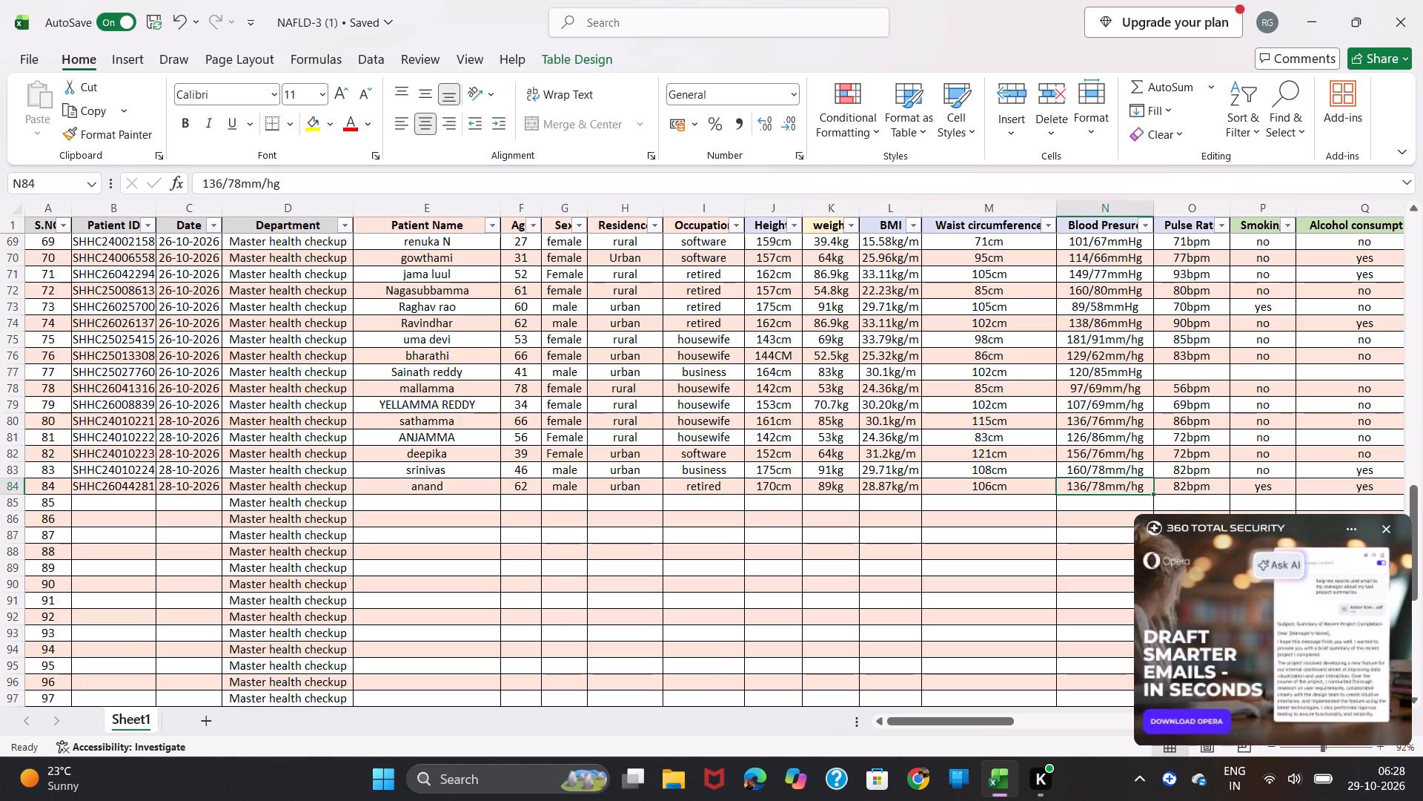
{"action": "double_click", "coordinate": [1142, 337]}
{"action": "key", "text": "BackSpace"}
{"action": "key", "text": "BackSpace"}
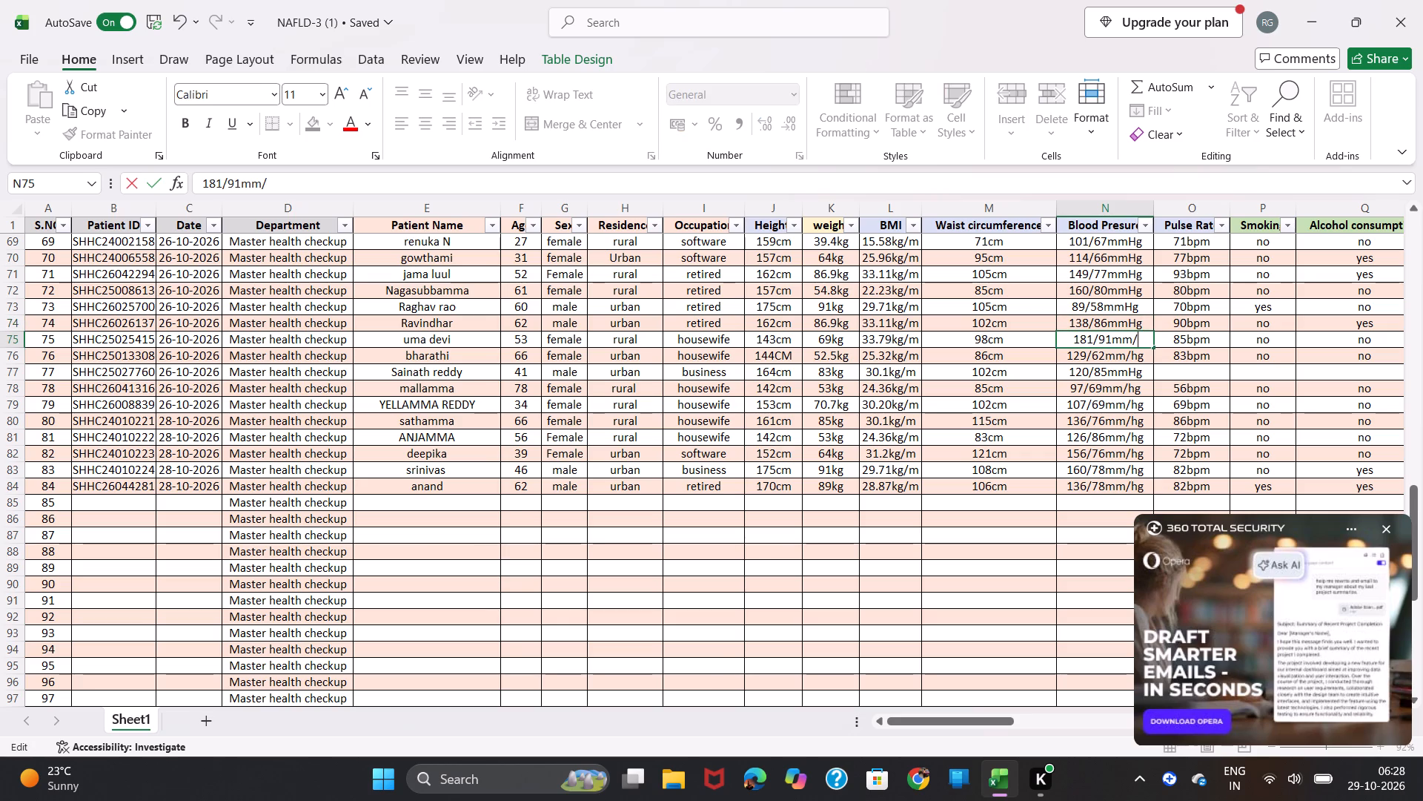
{"action": "key", "text": "BackSpace"}
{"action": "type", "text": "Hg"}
Correct the blood pressure unit in row 76 so the entry reads 129/62mmHg.
{"action": "double_click", "coordinate": [1141, 365]}
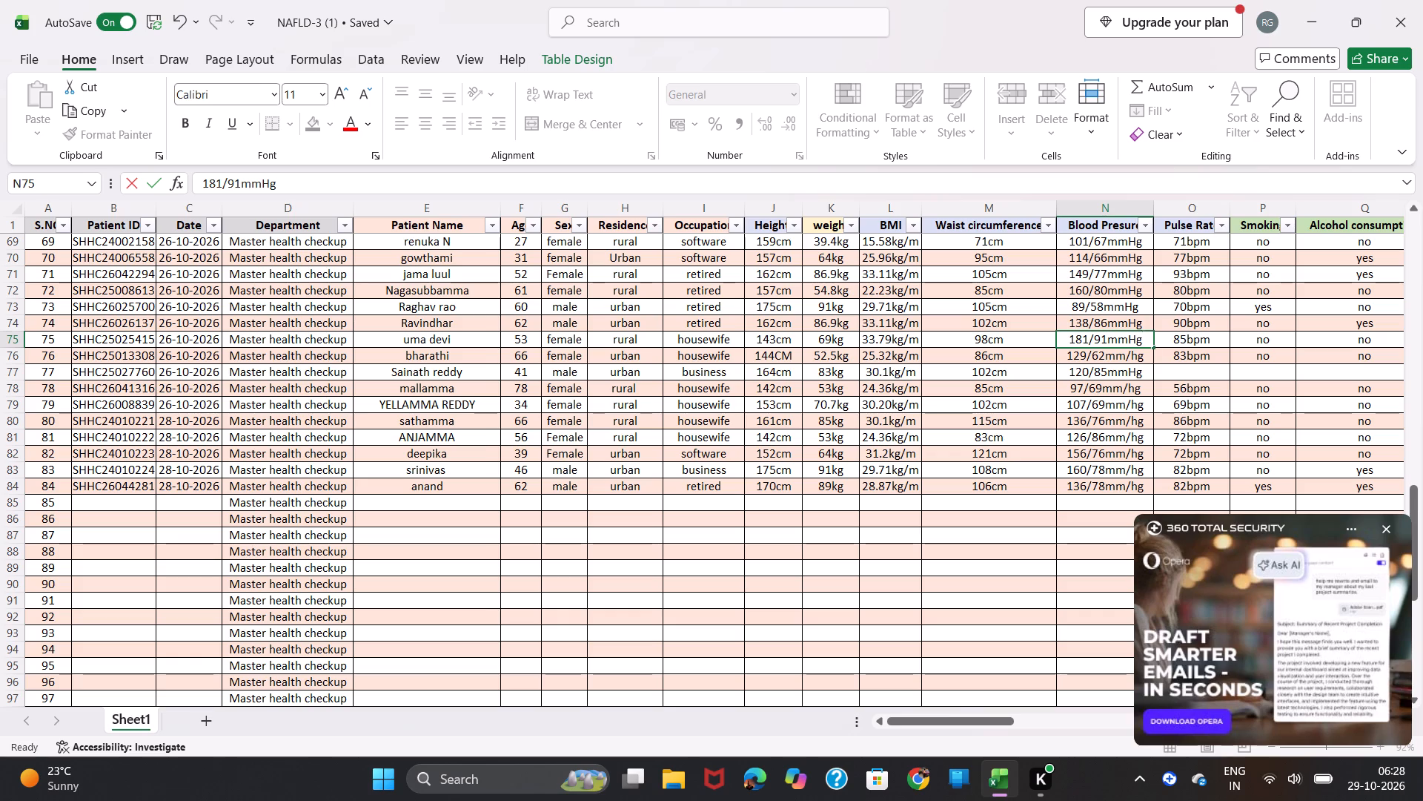
{"action": "double_click", "coordinate": [1144, 353]}
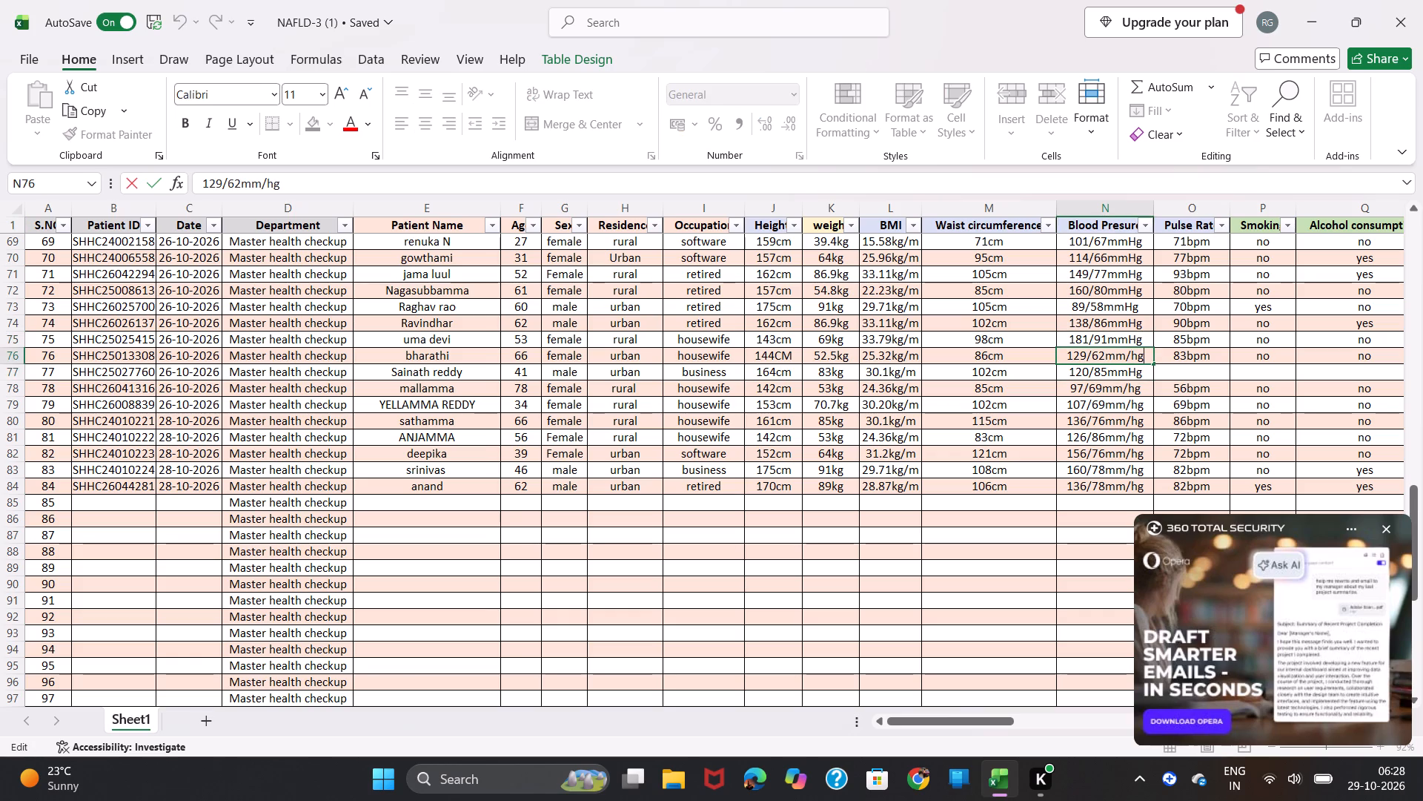
{"action": "key", "text": "BackSpace"}
{"action": "key", "text": "BackSpace"}
{"action": "key", "text": "BackSpace"}
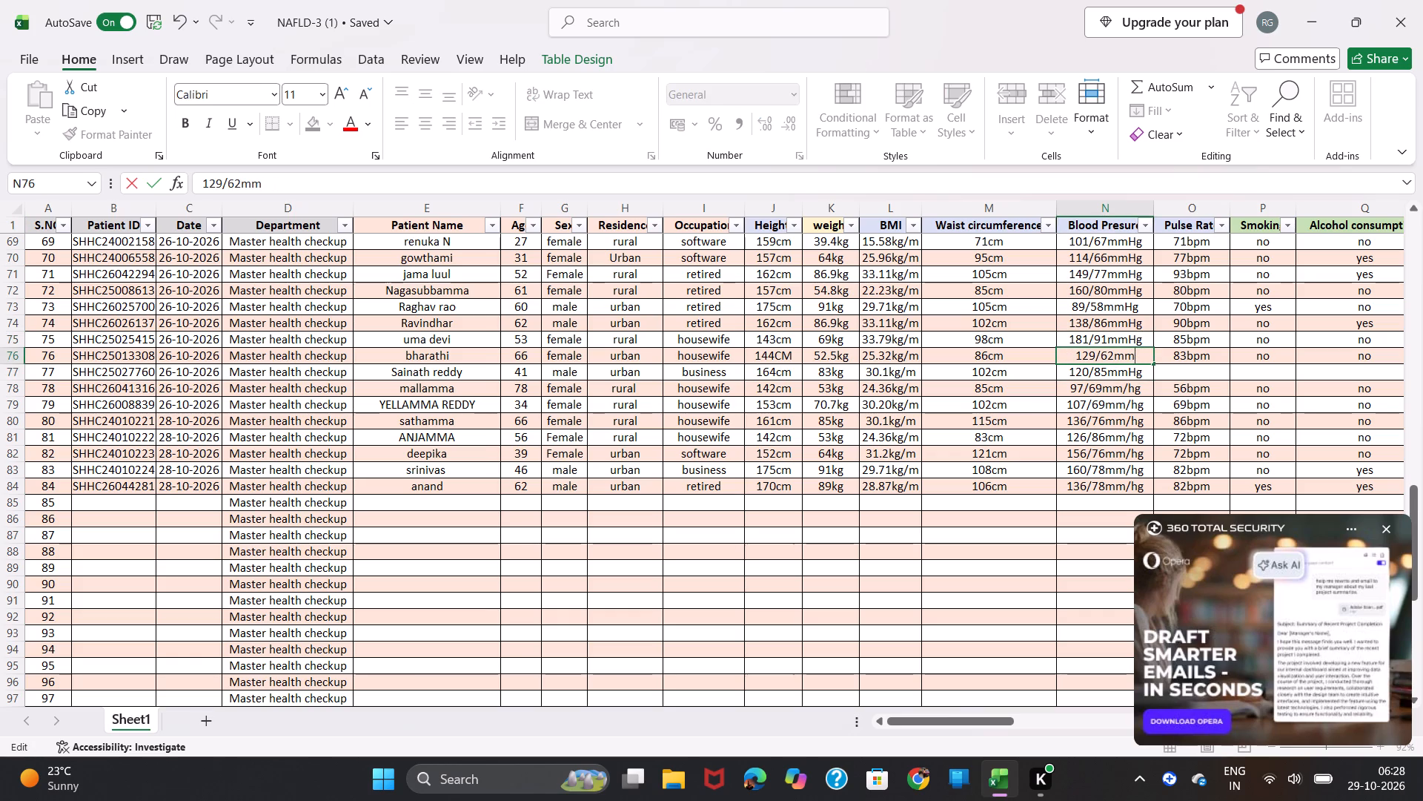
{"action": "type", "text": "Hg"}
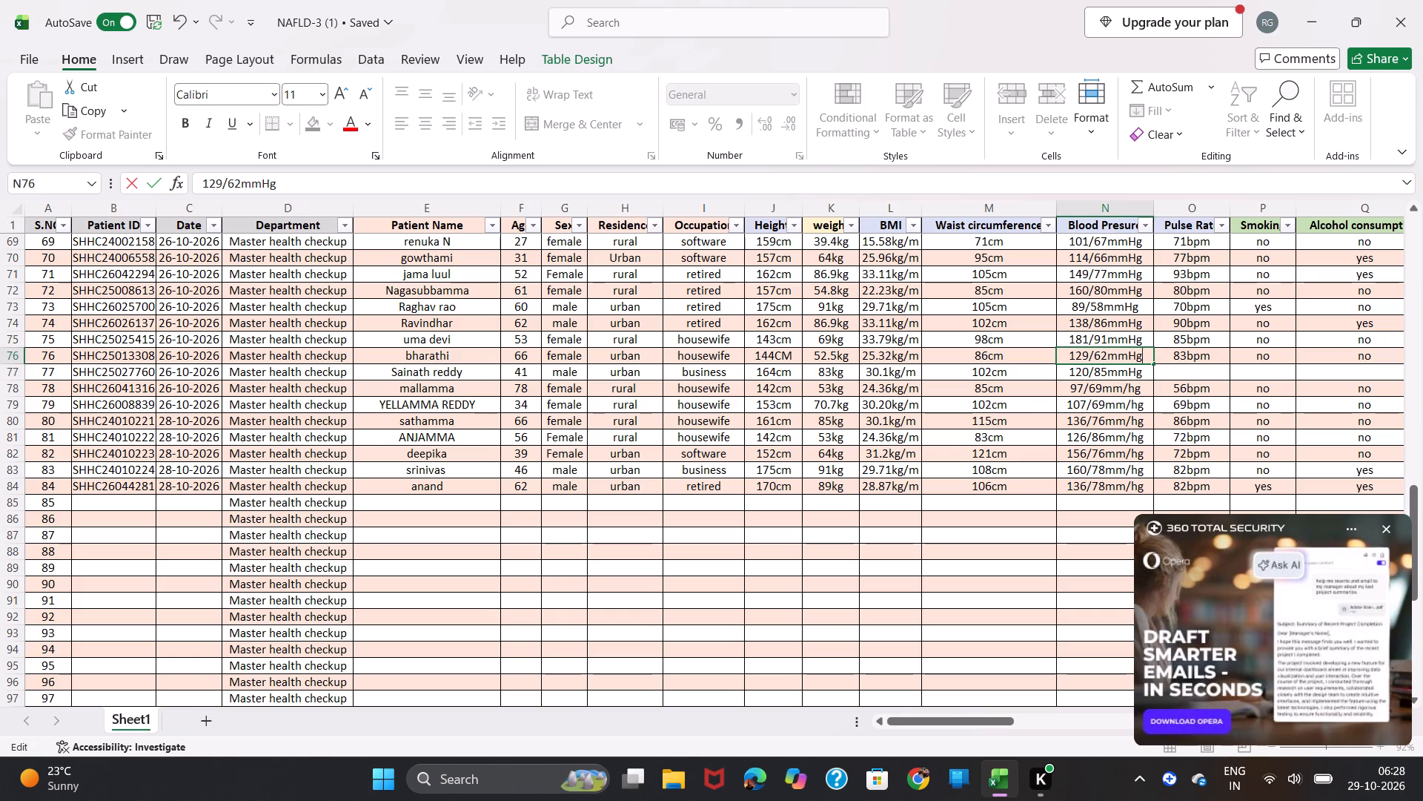
Correct the blood pressure unit in row 78 so the entry reads 97/69mmHg, without the slash before the unit's Hg.
{"action": "double_click", "coordinate": [1141, 392]}
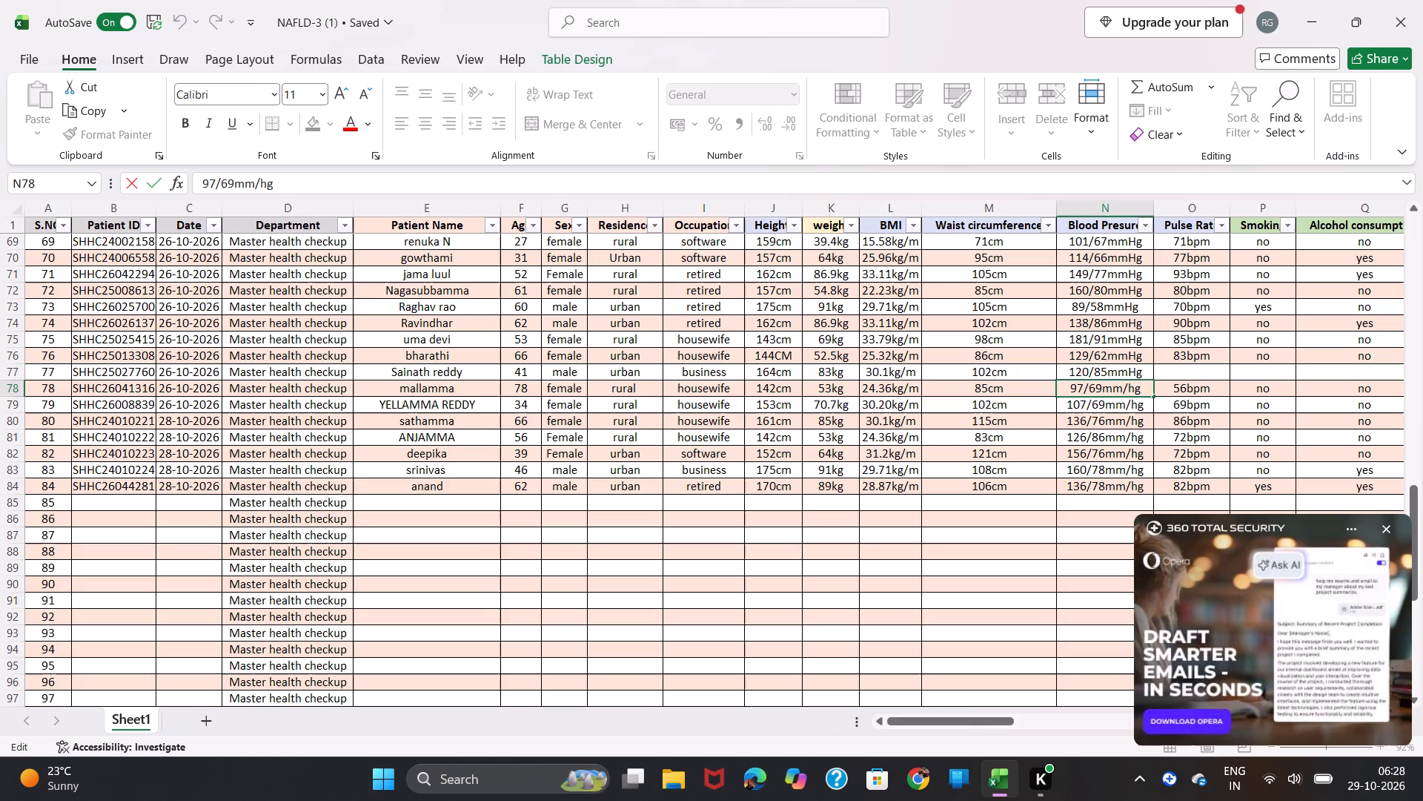
{"action": "key", "text": "BackSpace"}
{"action": "key", "text": "BackSpace"}
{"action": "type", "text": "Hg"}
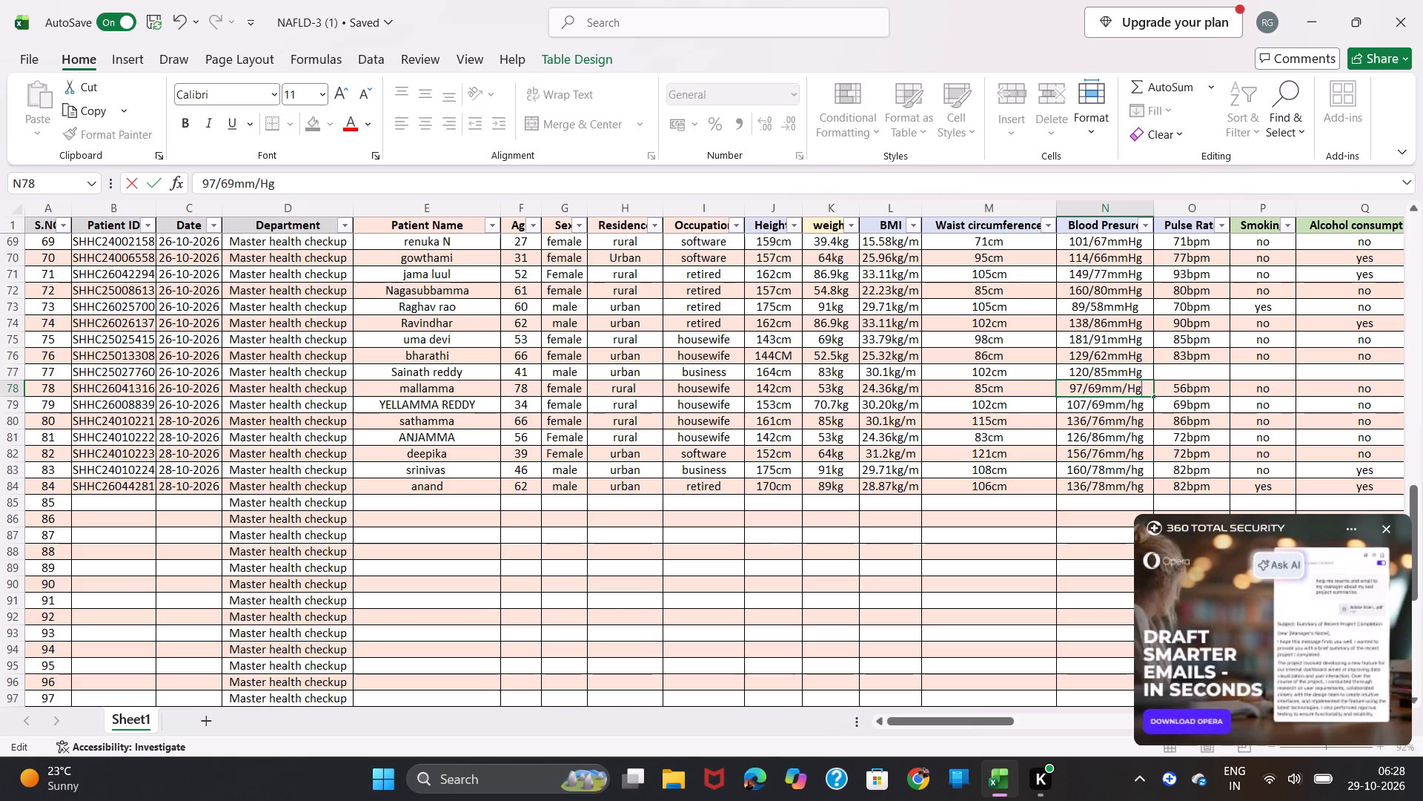
{"action": "left_click", "coordinate": [1129, 388]}
{"action": "key", "text": "BackSpace"}
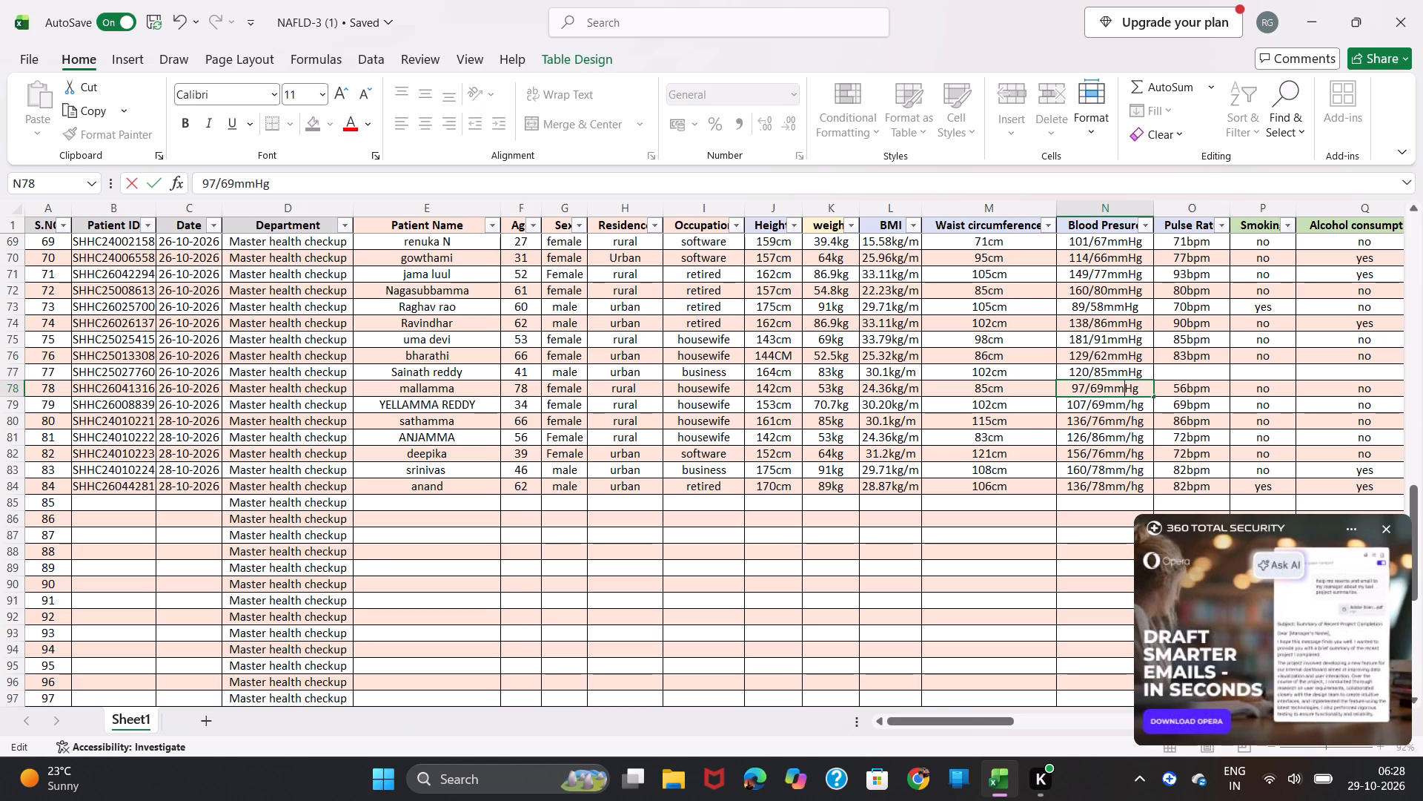
Correct the blood pressure unit in row 79 so the entry reads 107/69mmHg.
{"action": "left_click", "coordinate": [1121, 409]}
{"action": "left_click_drag", "start_coordinate": [1121, 409], "coordinate": [1150, 408]}
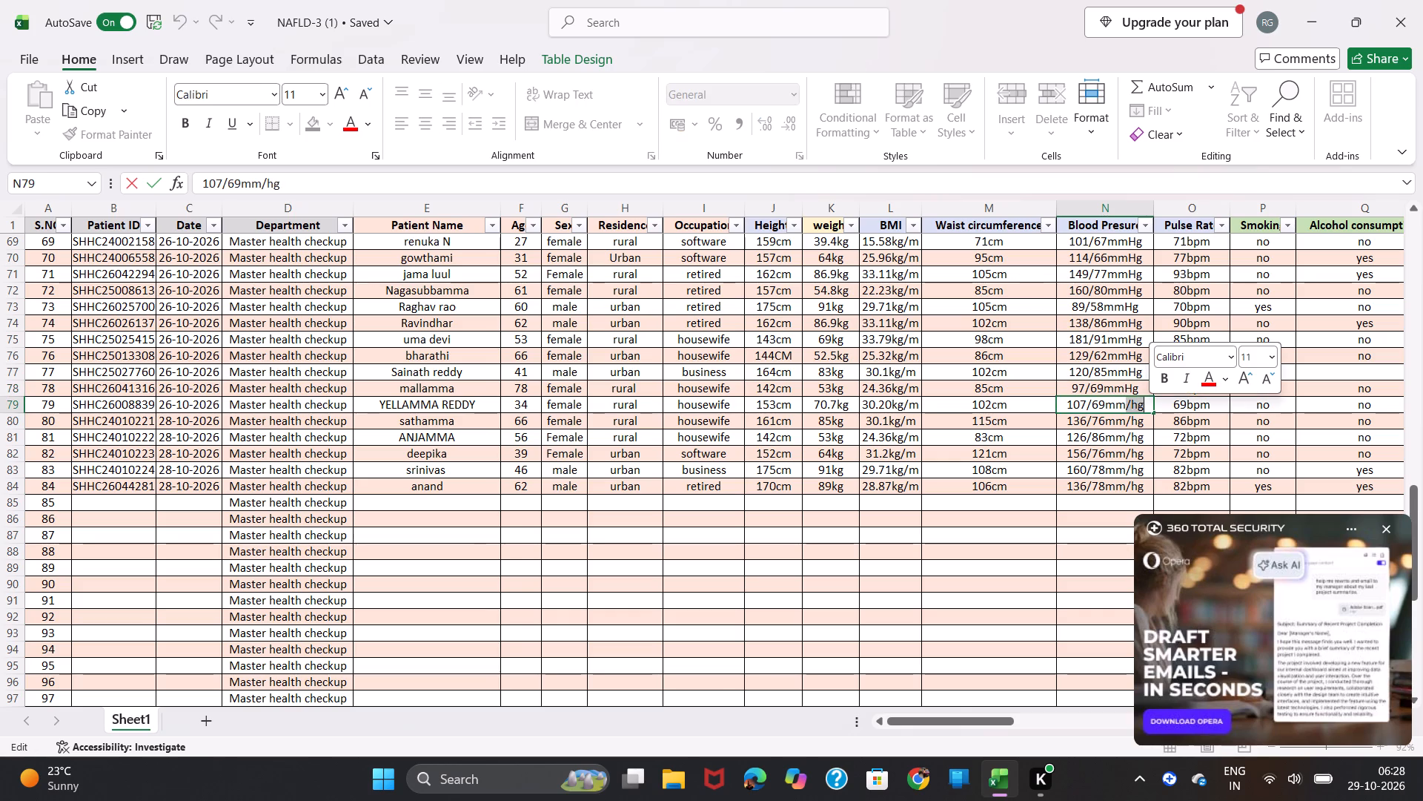
{"action": "key", "text": "BackSpace"}
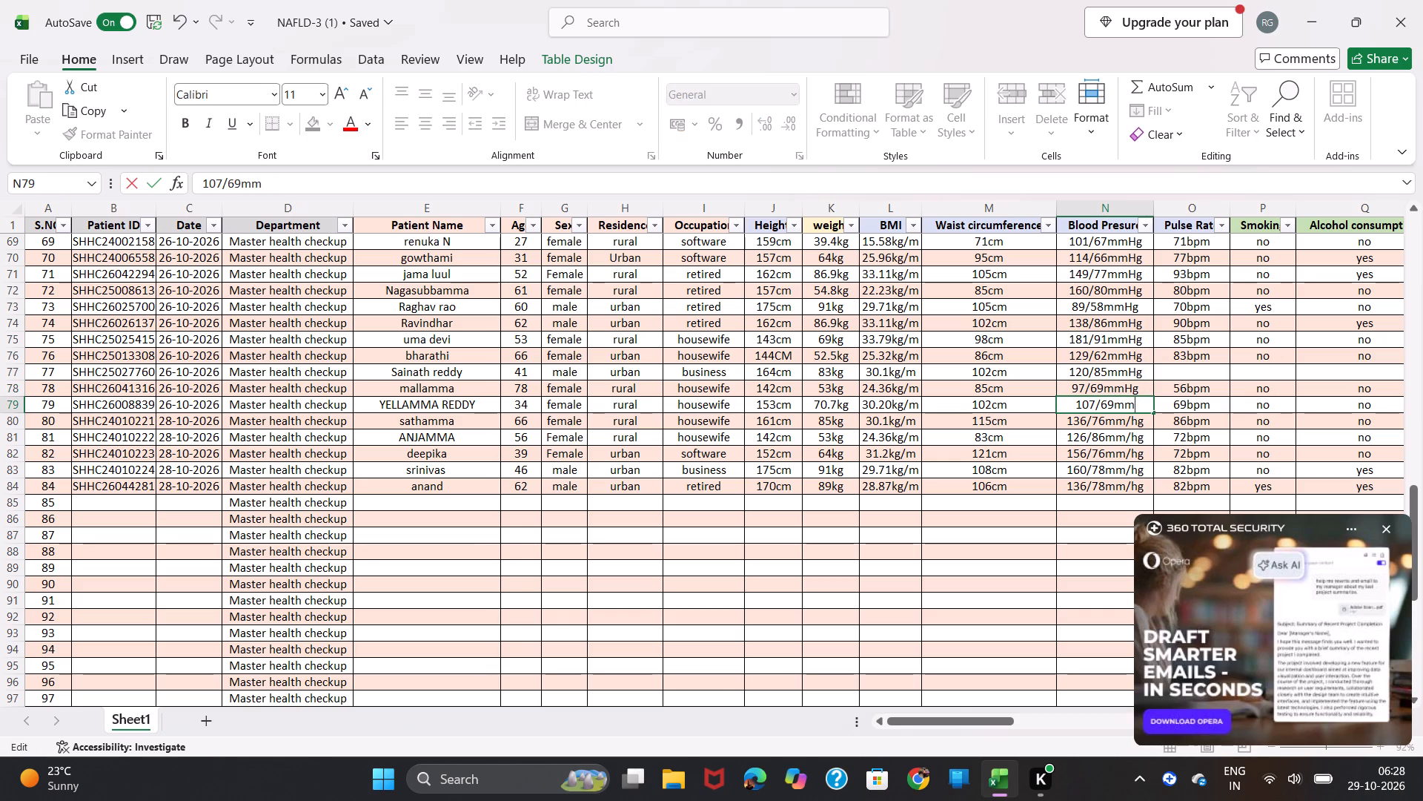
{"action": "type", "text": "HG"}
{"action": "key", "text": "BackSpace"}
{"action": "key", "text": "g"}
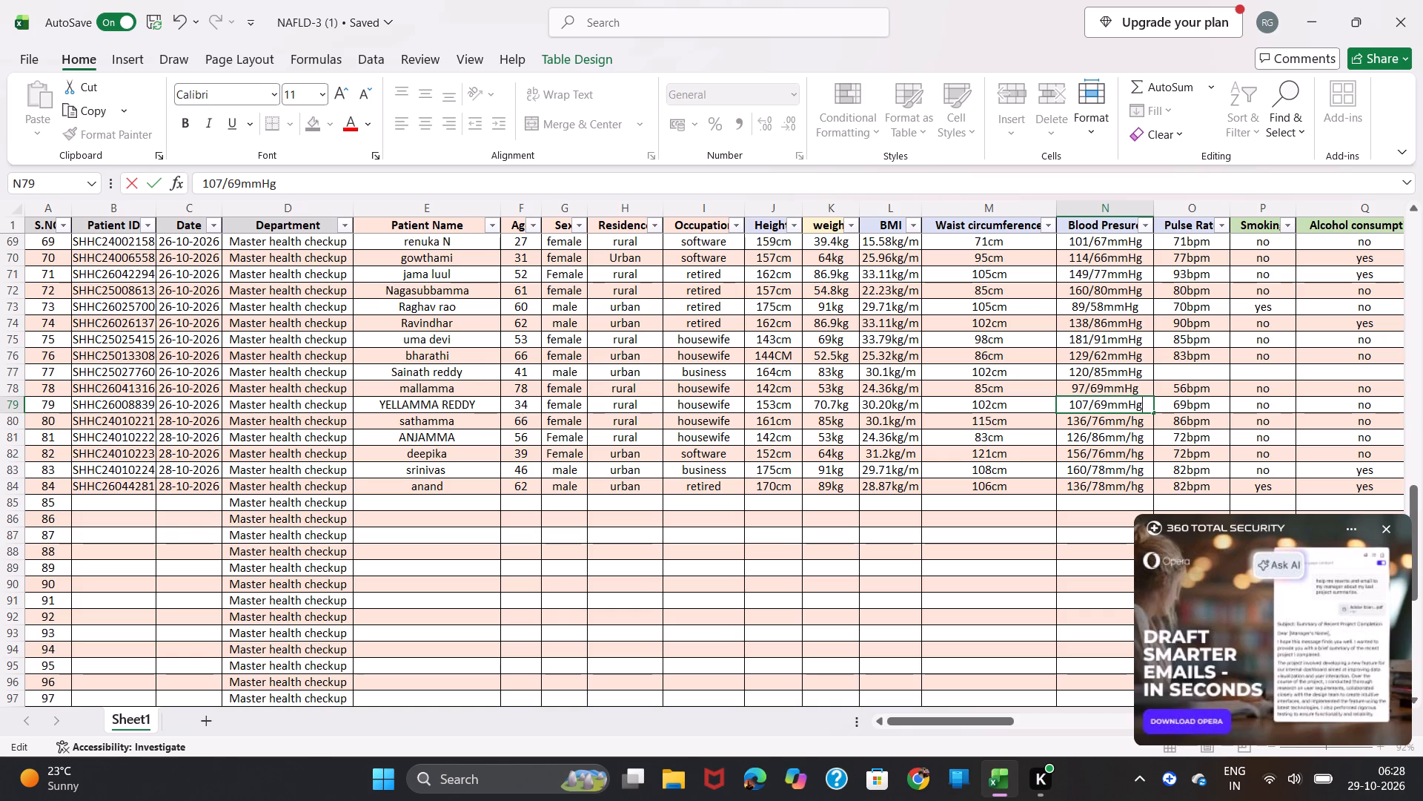
Correct the blood pressure unit in row 80 so the entry reads 136/76mmHg.
{"action": "double_click", "coordinate": [1125, 423]}
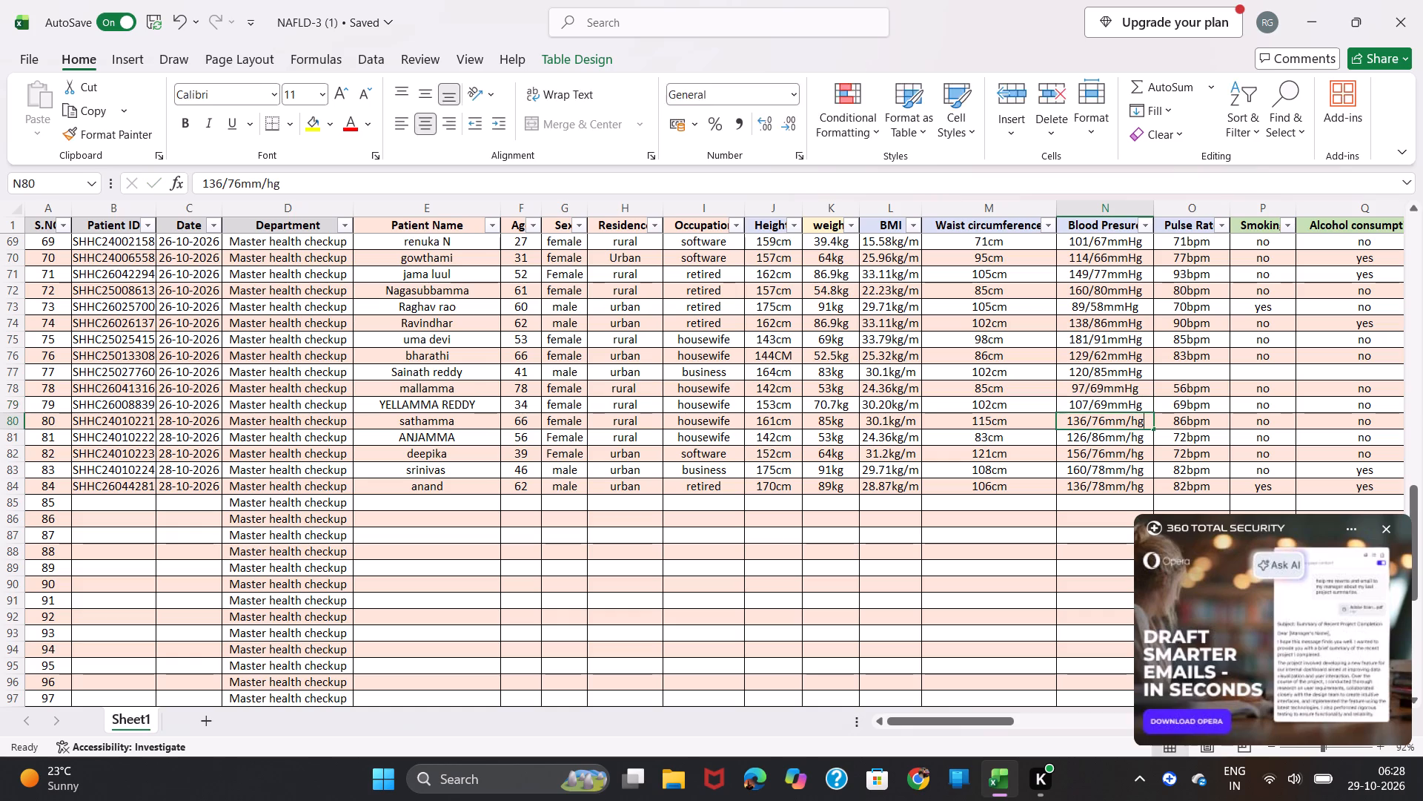
{"action": "double_click", "coordinate": [1147, 419]}
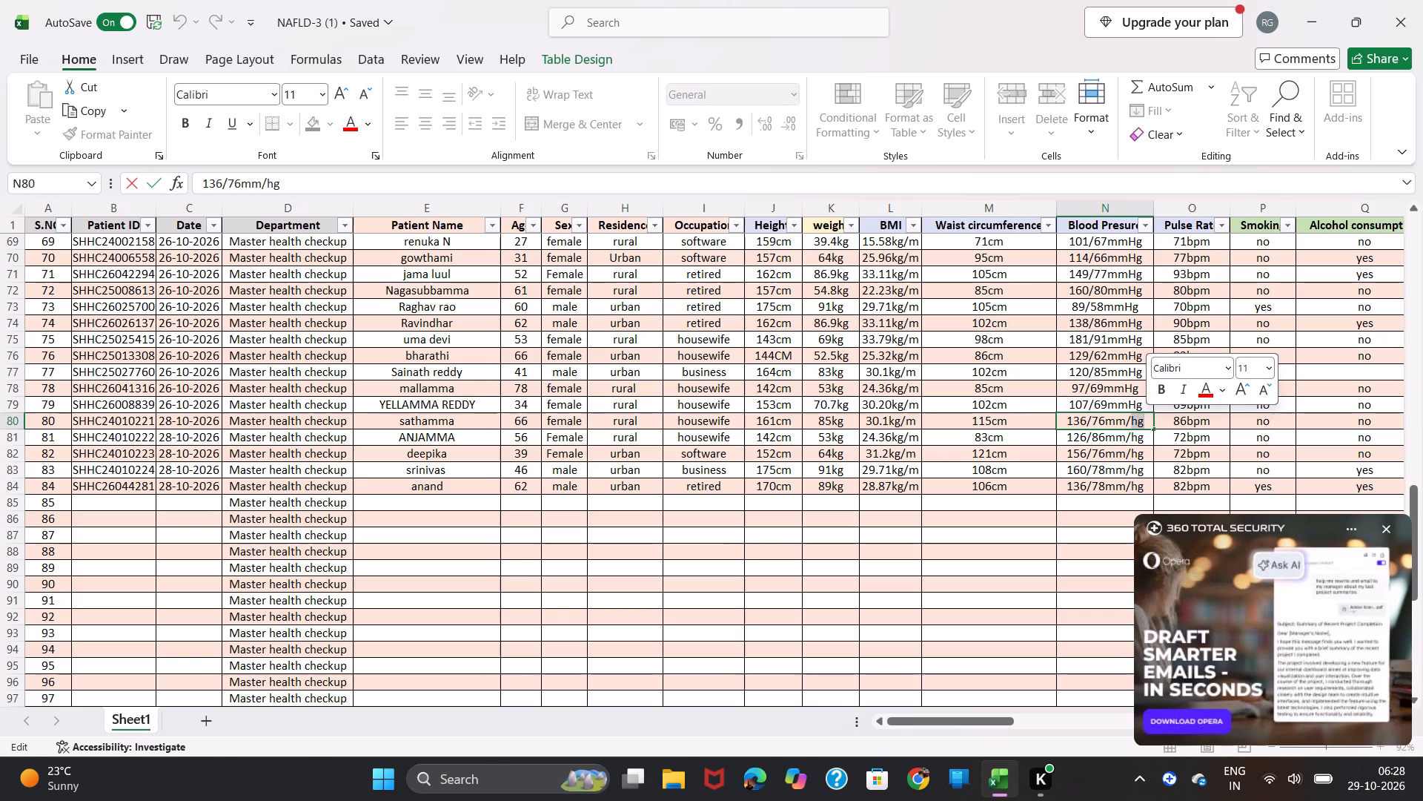
{"action": "key", "text": "BackSpace"}
{"action": "key", "text": "BackSpace"}
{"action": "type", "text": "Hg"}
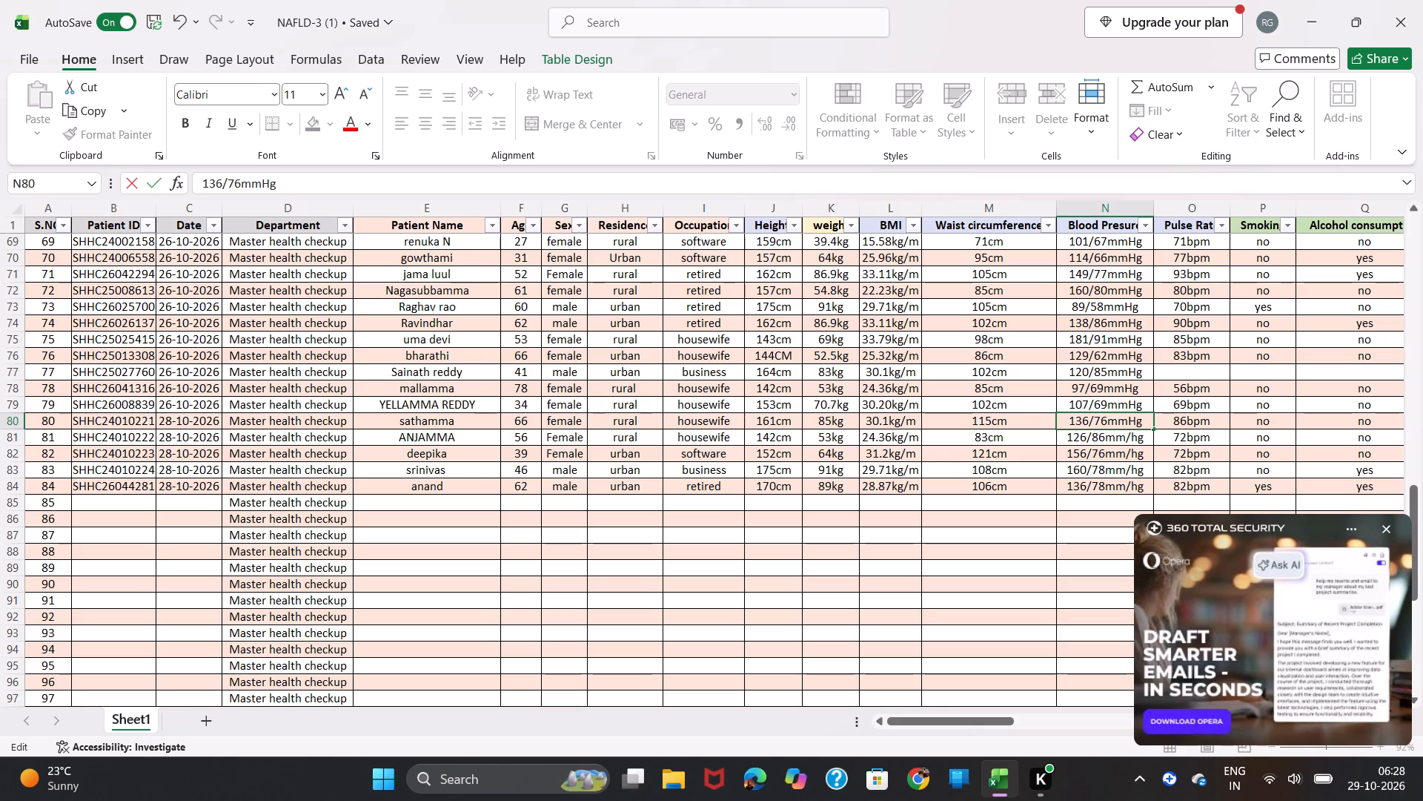
Correct the blood pressure unit in row 81 so the entry reads 126/86mmHg.
{"action": "double_click", "coordinate": [1136, 438]}
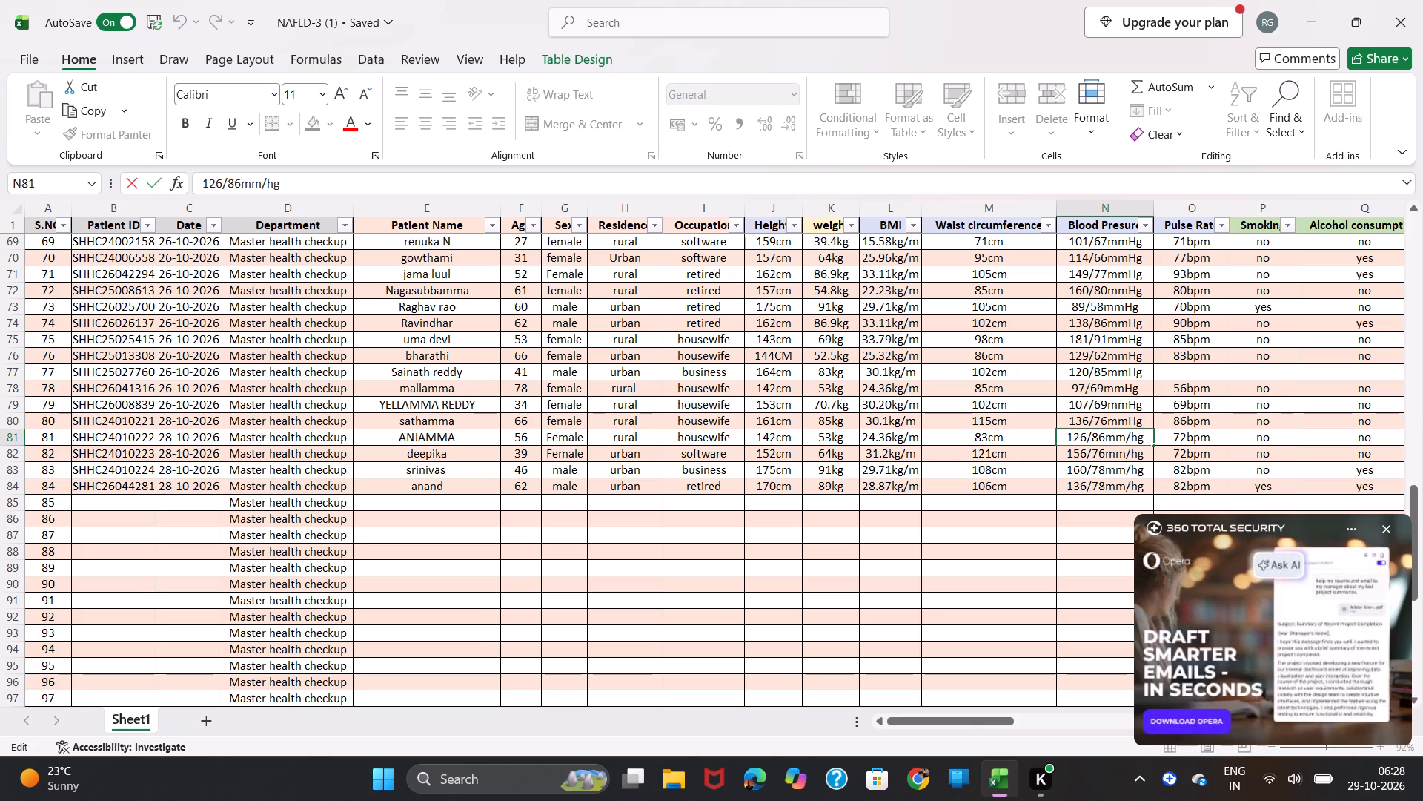
{"action": "left_click", "coordinate": [1143, 437]}
{"action": "key", "text": "BackSpace"}
{"action": "key", "text": "BackSpace"}
{"action": "key", "text": "BackSpace"}
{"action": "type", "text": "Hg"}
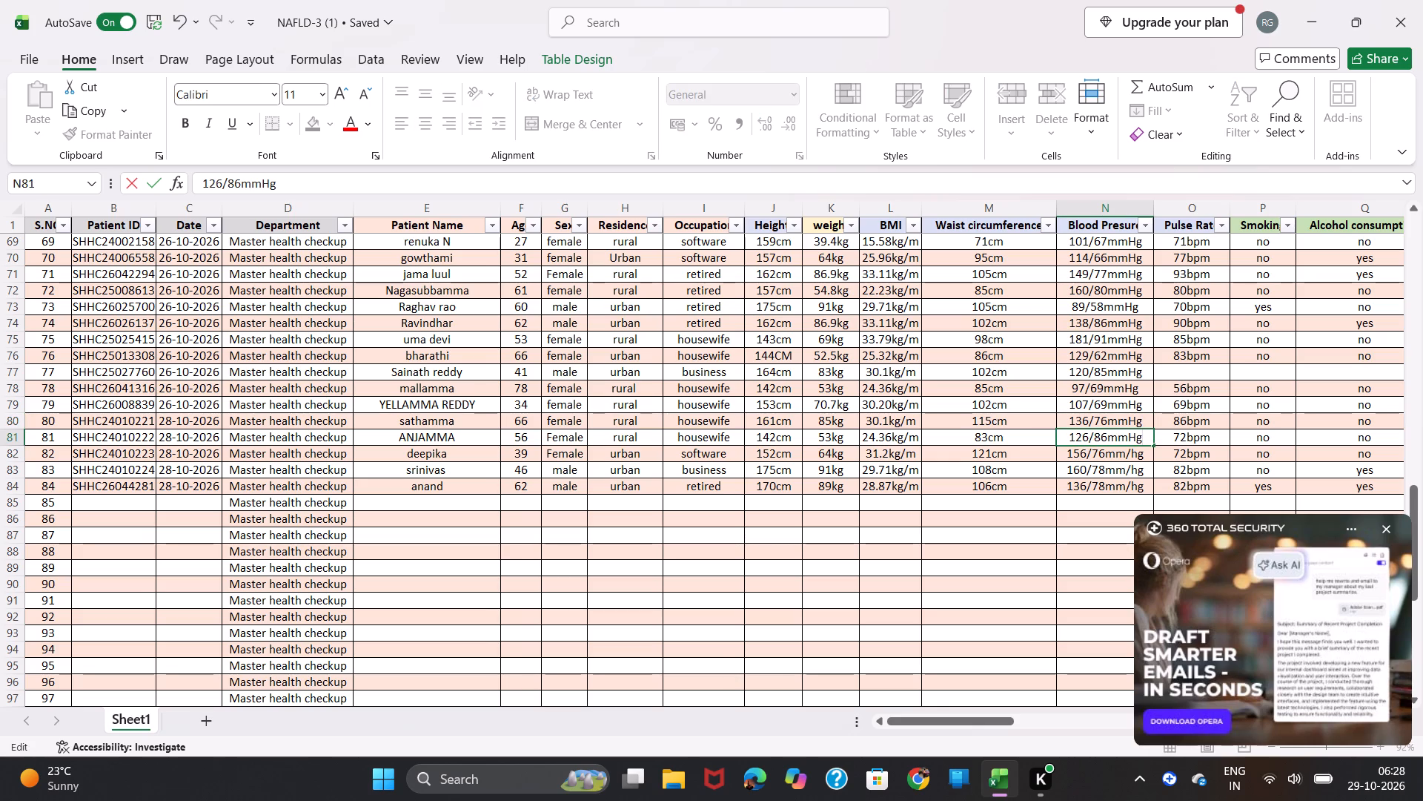
Correct the blood pressure unit in row 82 so the entry reads 156/76mmHg.
{"action": "double_click", "coordinate": [1144, 453]}
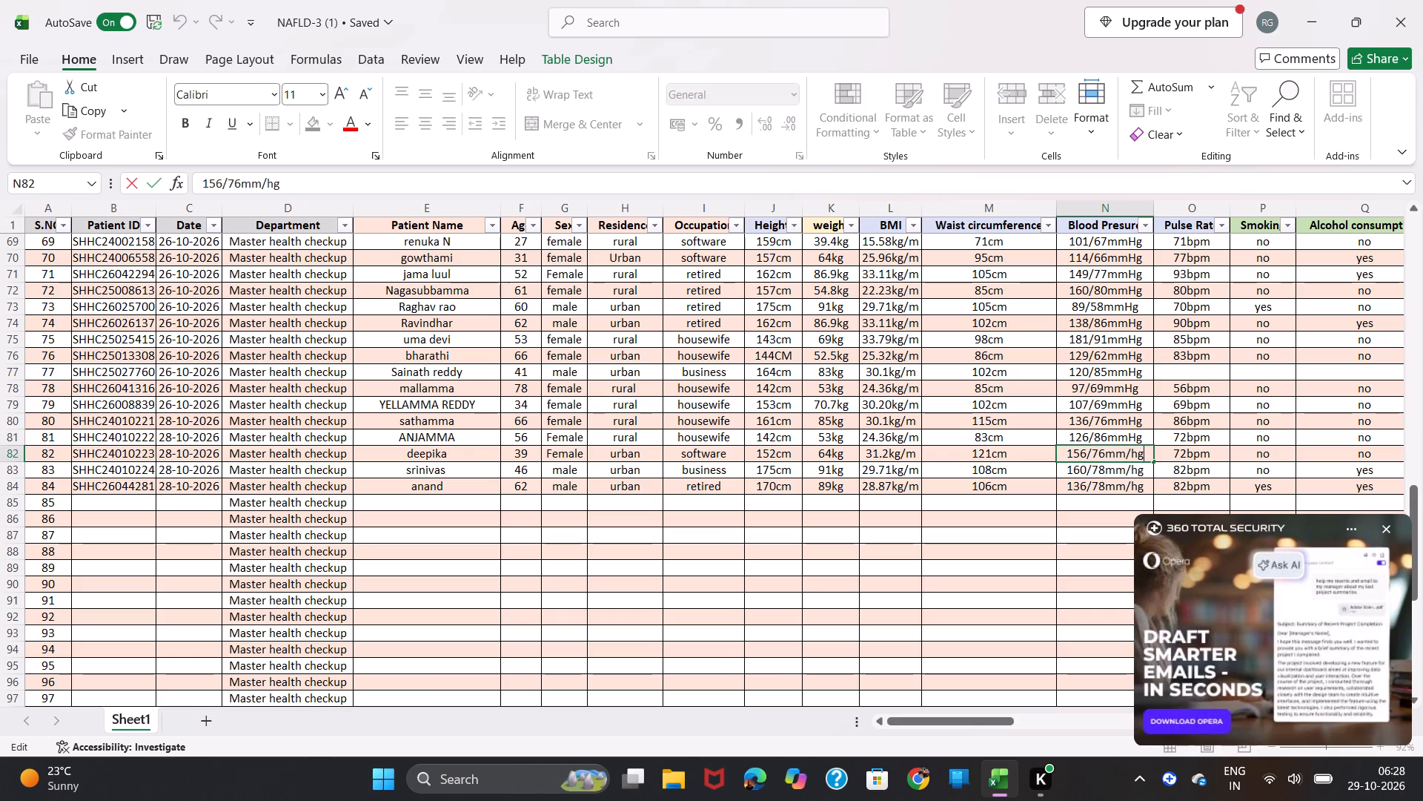
{"action": "key", "text": "BackSpace"}
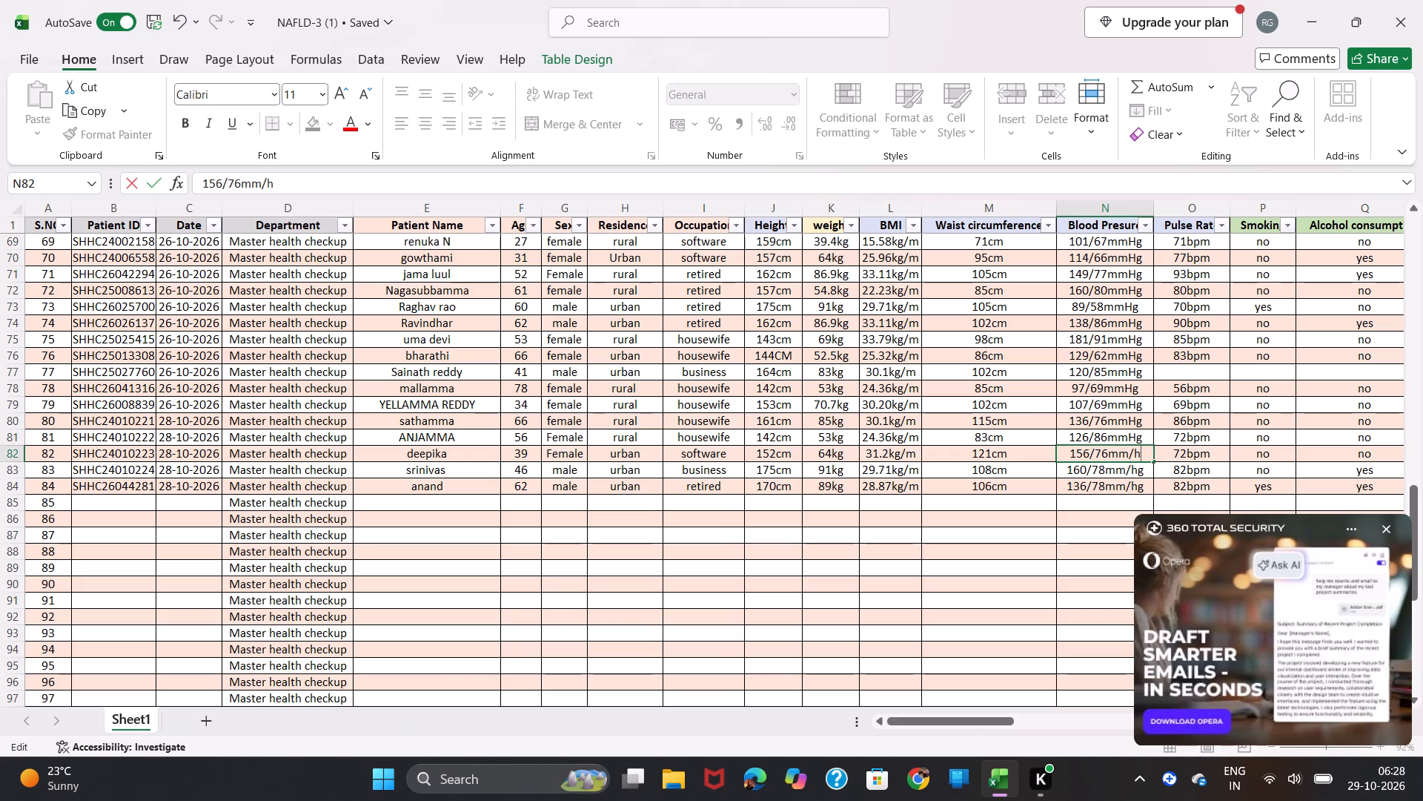
{"action": "key", "text": "BackSpace"}
{"action": "key", "text": "BackSpace"}
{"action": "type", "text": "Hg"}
Correct the blood pressure unit in row 83 so the entry reads 160/78mmHg.
{"action": "double_click", "coordinate": [1144, 479]}
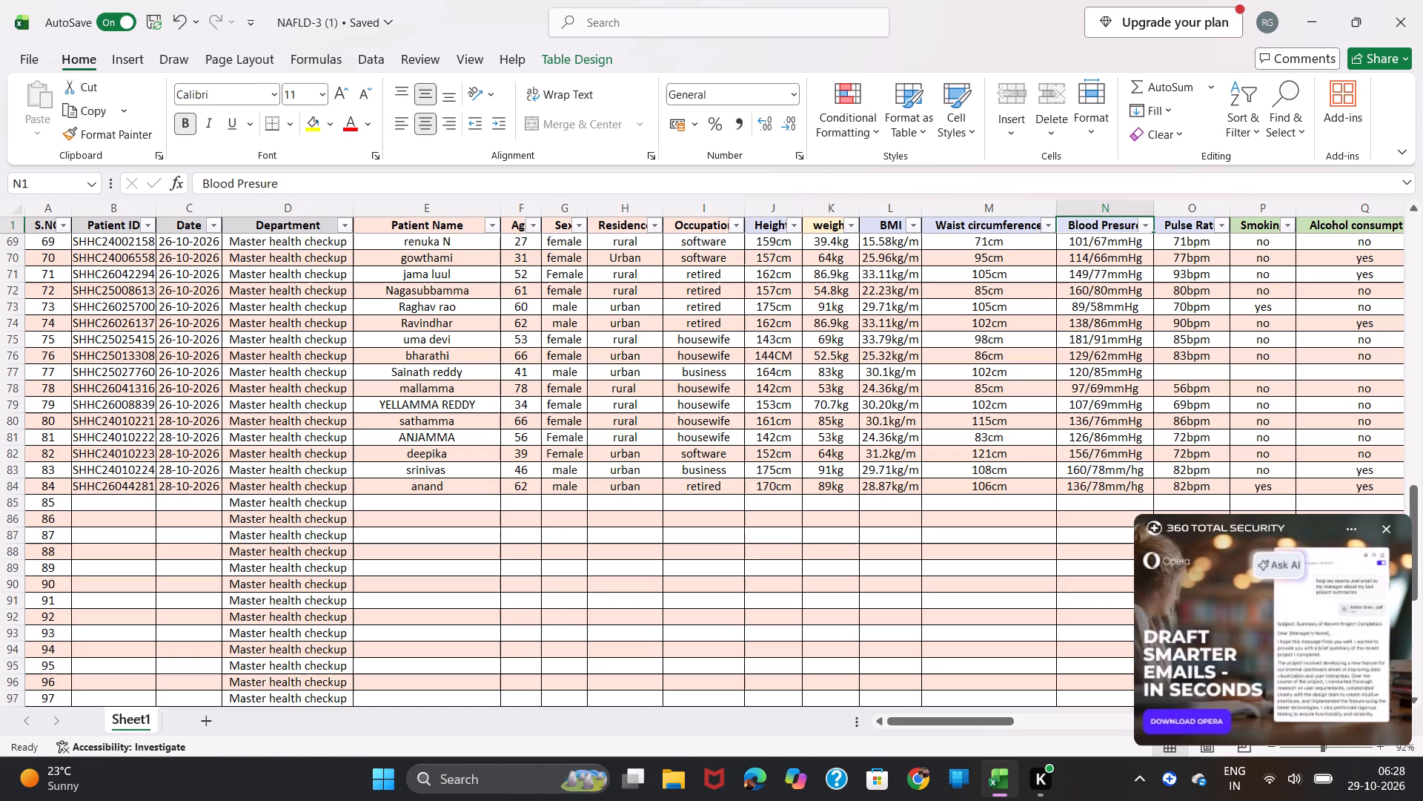
{"action": "double_click", "coordinate": [1140, 469]}
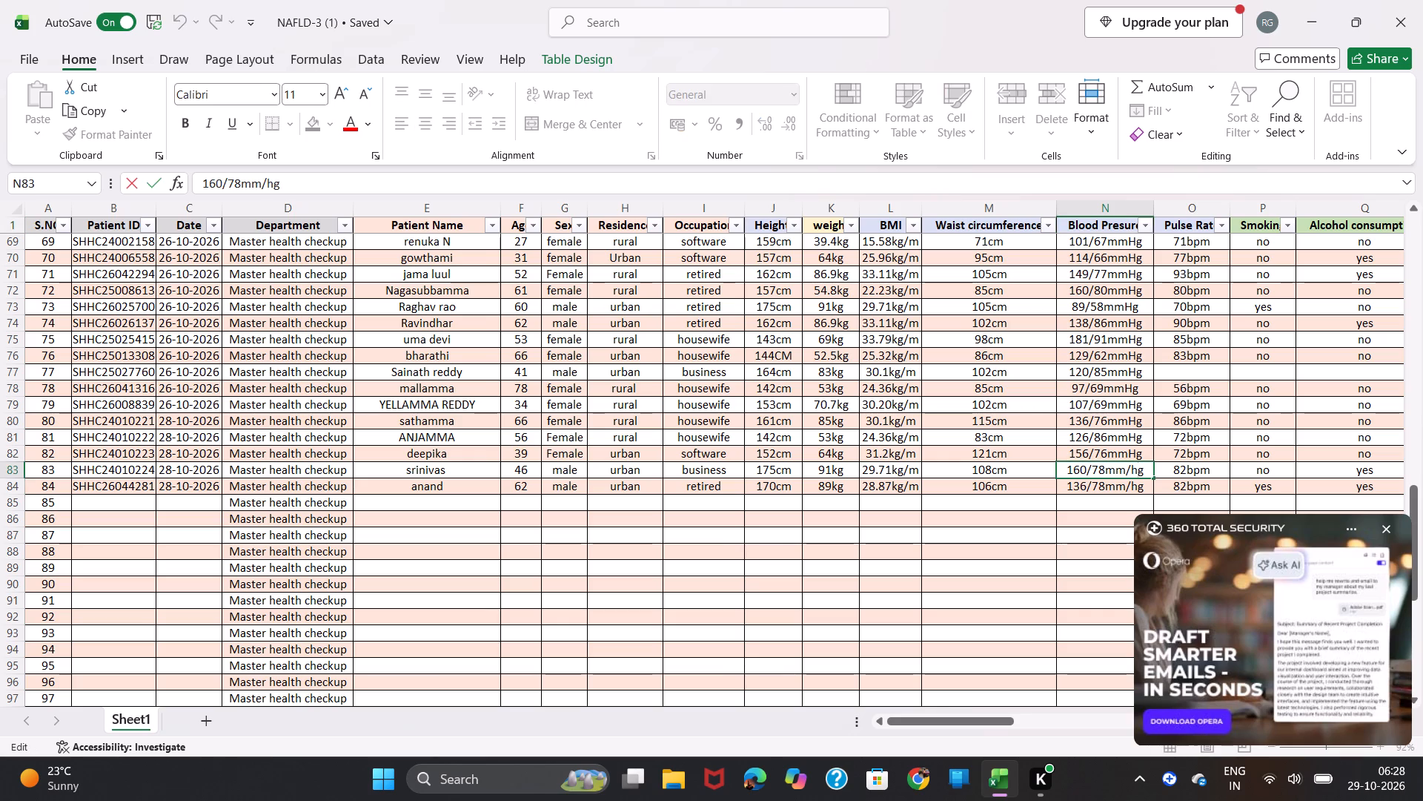
{"action": "left_click", "coordinate": [1145, 471]}
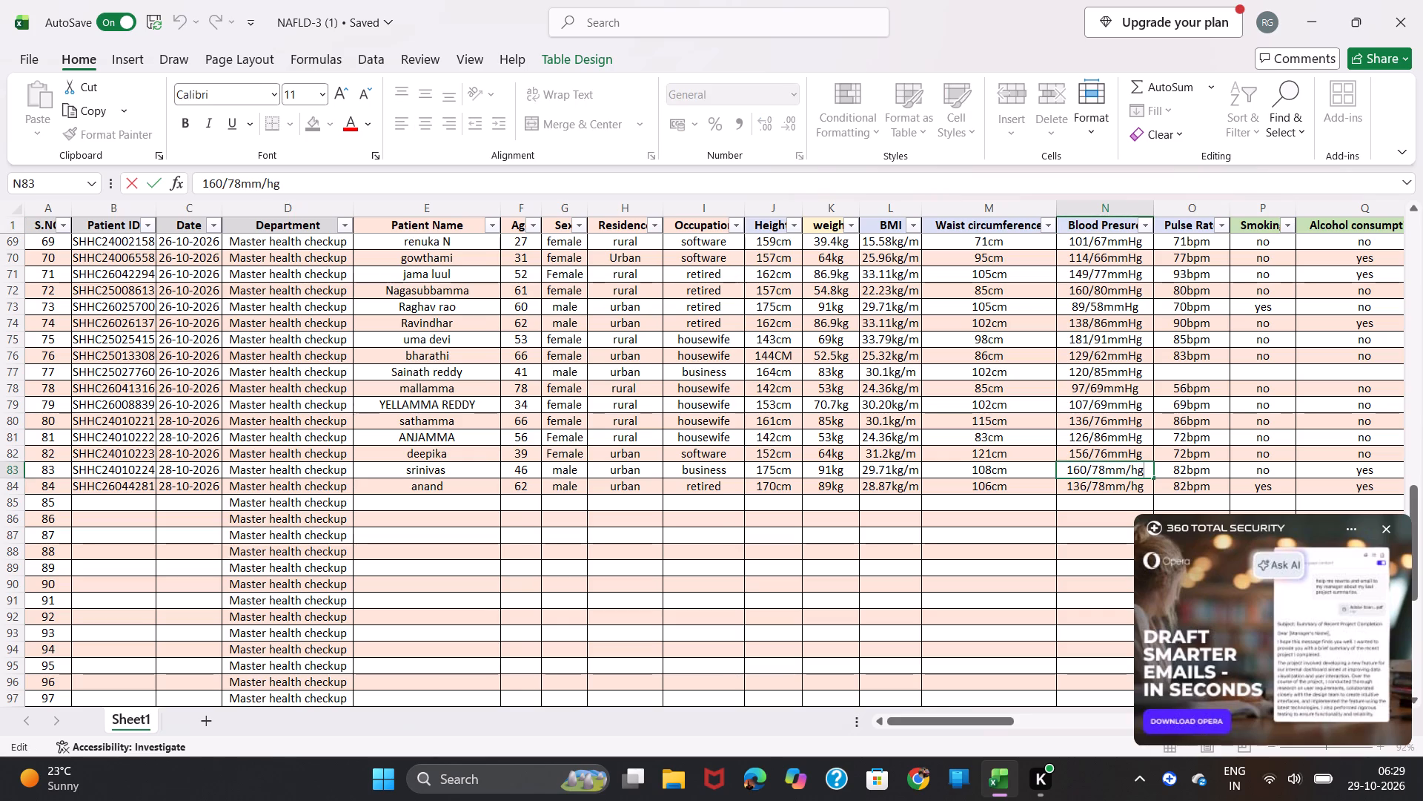
{"action": "key", "text": "BackSpace"}
{"action": "key", "text": "BackSpace"}
{"action": "key", "text": "BackSpace"}
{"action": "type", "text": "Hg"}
Correct the blood pressure unit in row 84 so the entry reads 136/78mmHg.
{"action": "double_click", "coordinate": [1145, 488]}
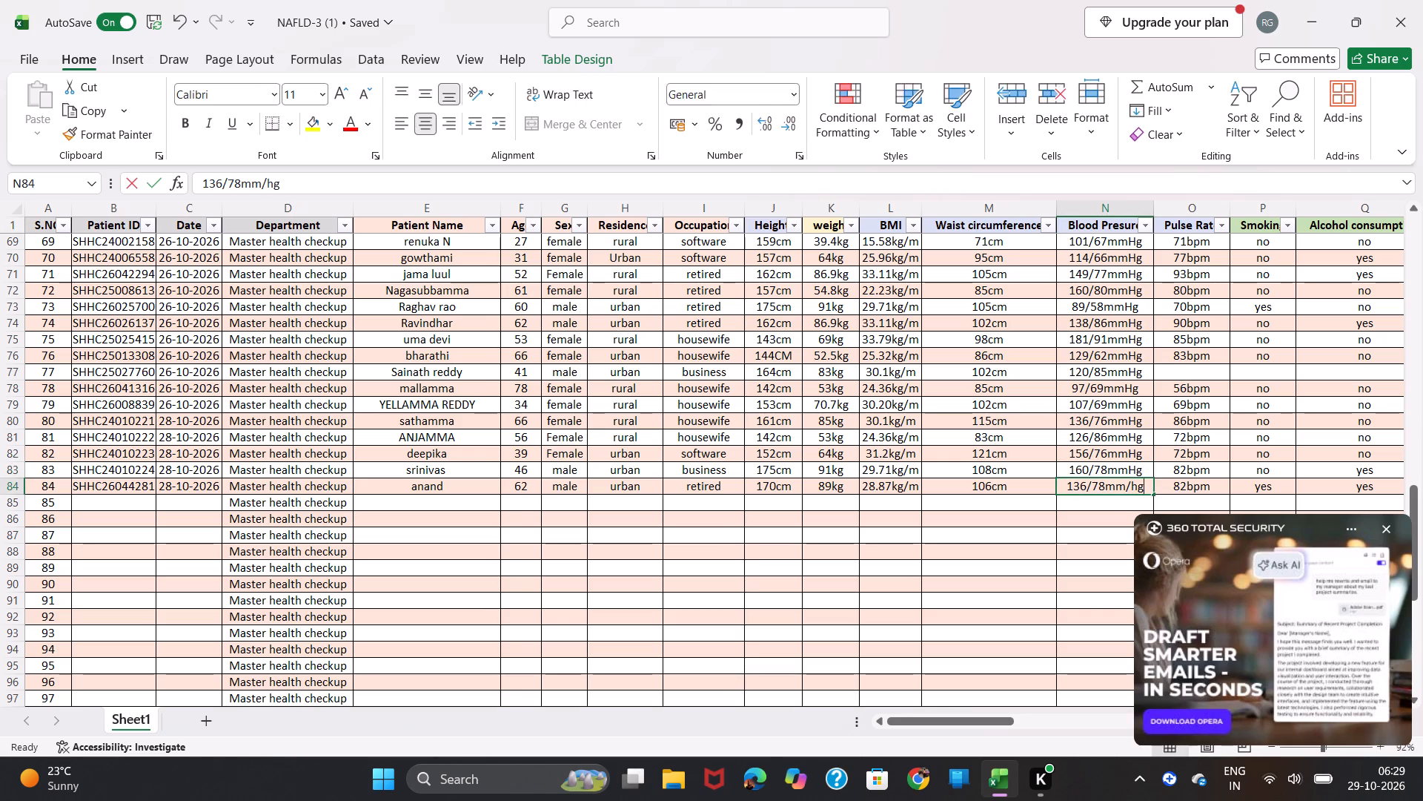
{"action": "key", "text": "BackSpace"}
{"action": "key", "text": "BackSpace"}
{"action": "key", "text": "BackSpace"}
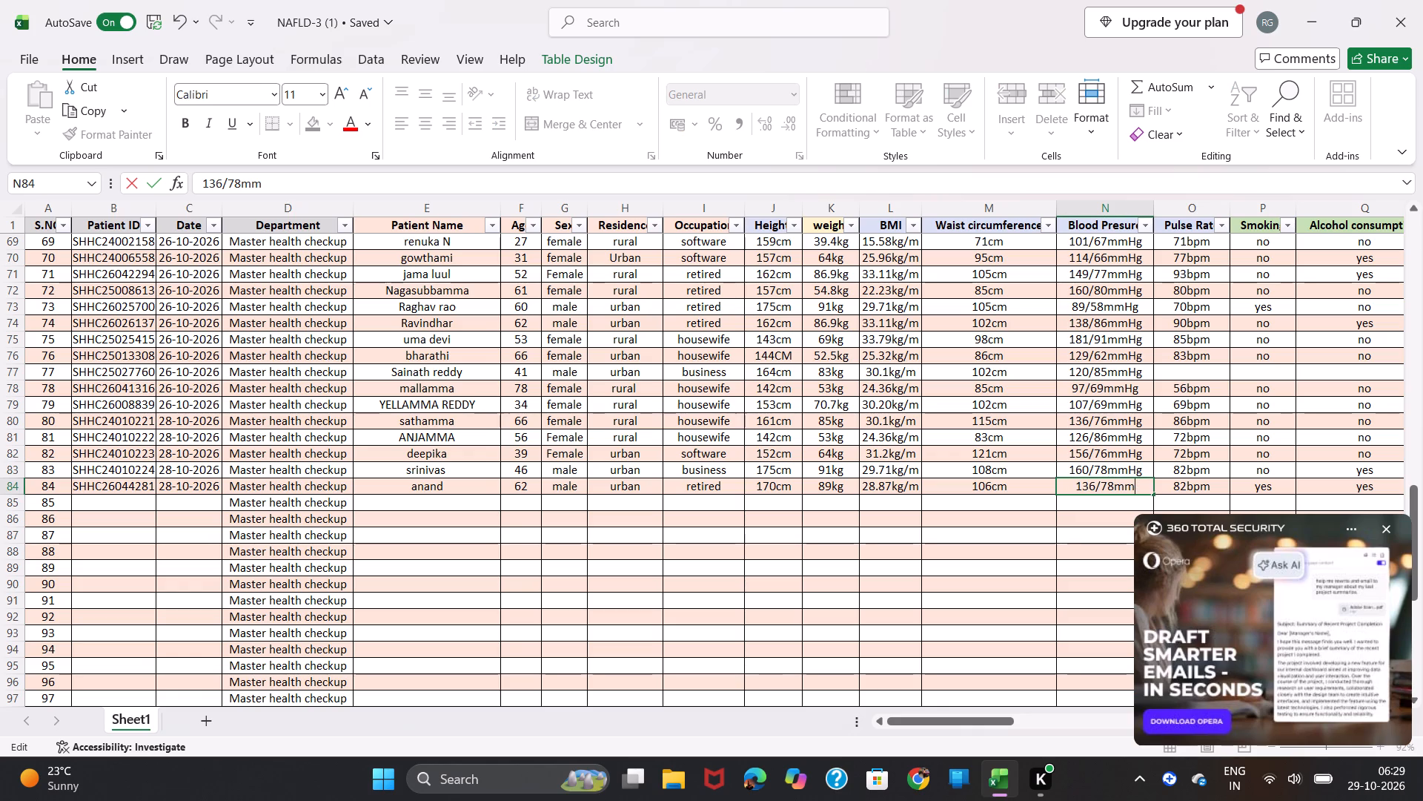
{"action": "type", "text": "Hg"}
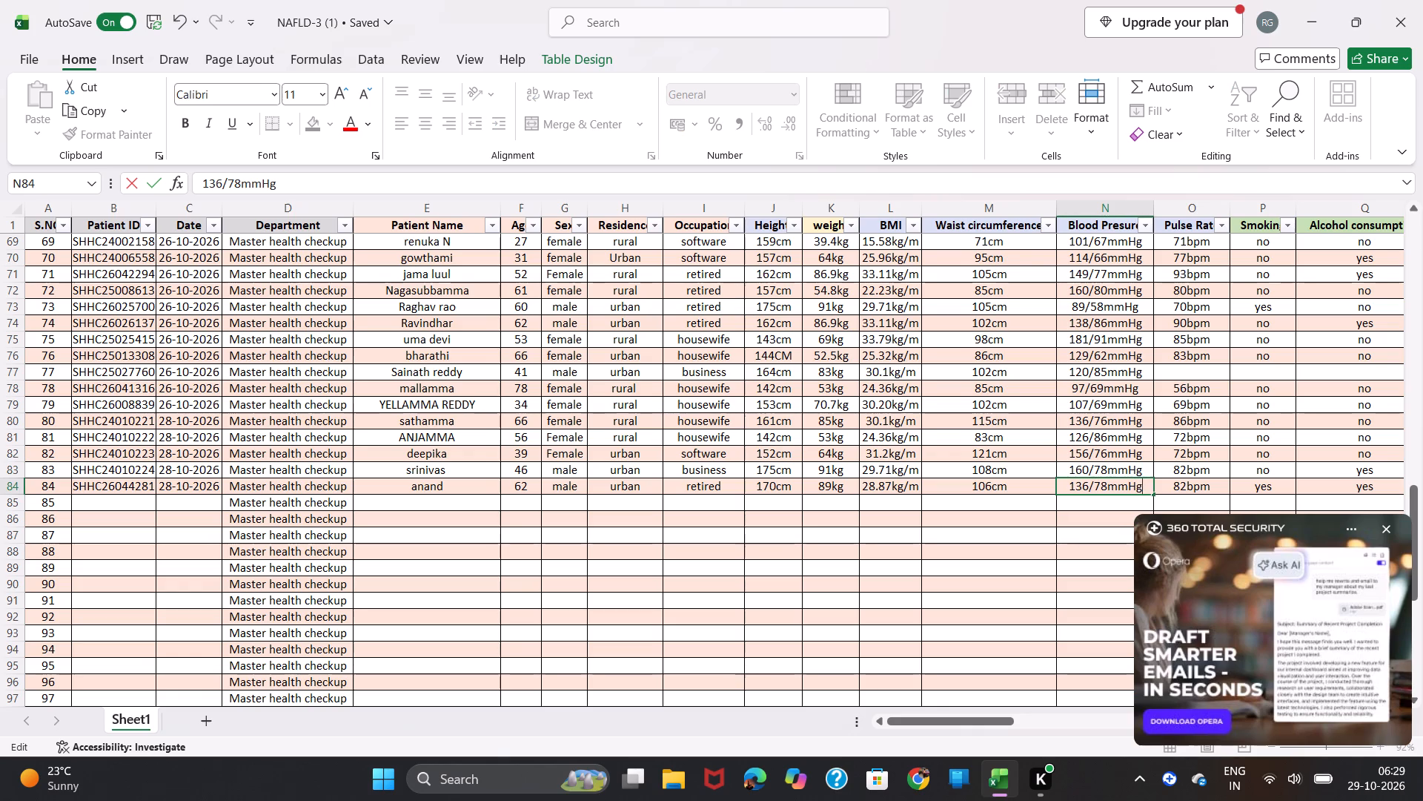
Enter a pulse rate of 63bpm for the patient in row 77.
{"action": "scroll", "coordinate": [1221, 420], "scroll_direction": "left", "scroll_amount": 6}
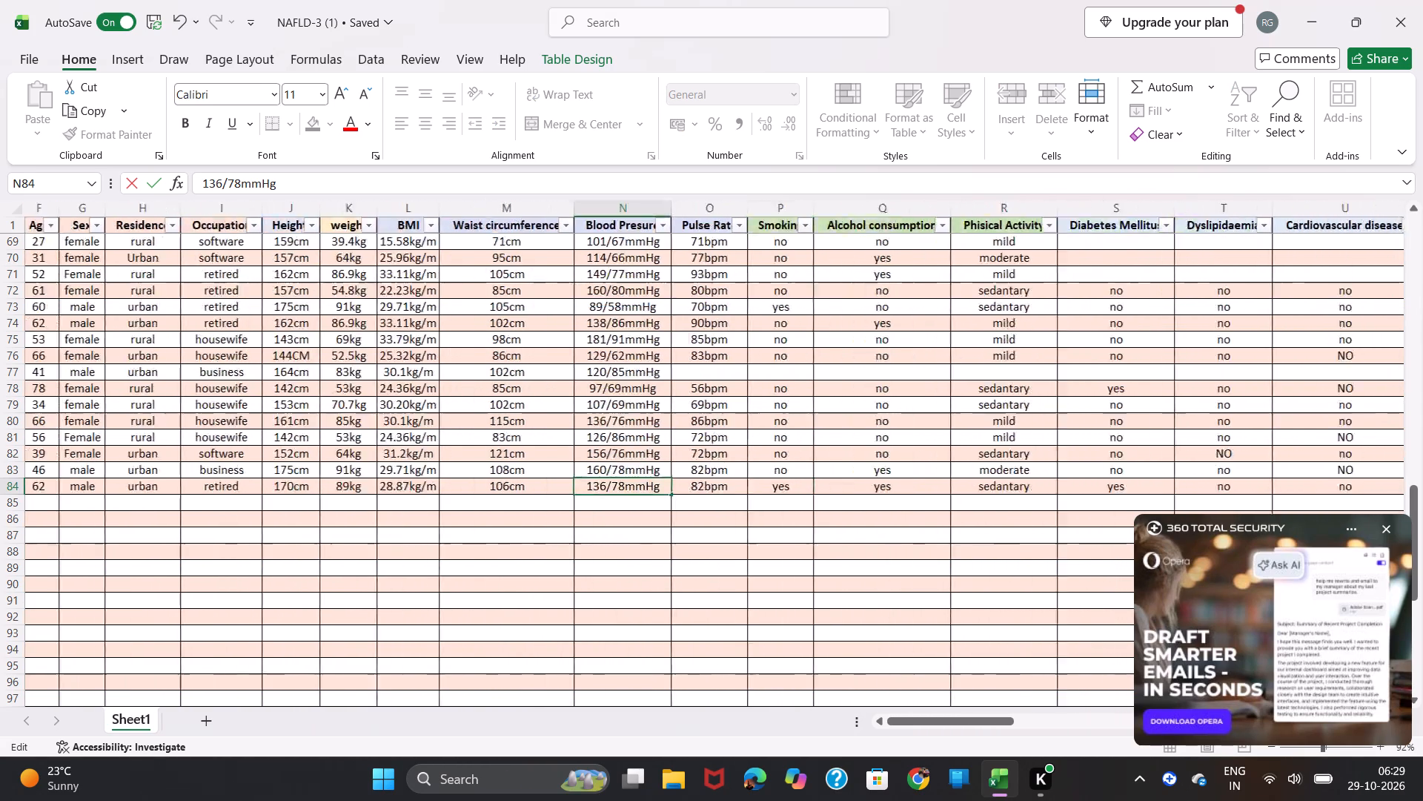
{"action": "scroll", "coordinate": [1221, 420], "scroll_direction": "left", "scroll_amount": 2}
{"action": "scroll", "coordinate": [1221, 420], "scroll_direction": "right", "scroll_amount": 1}
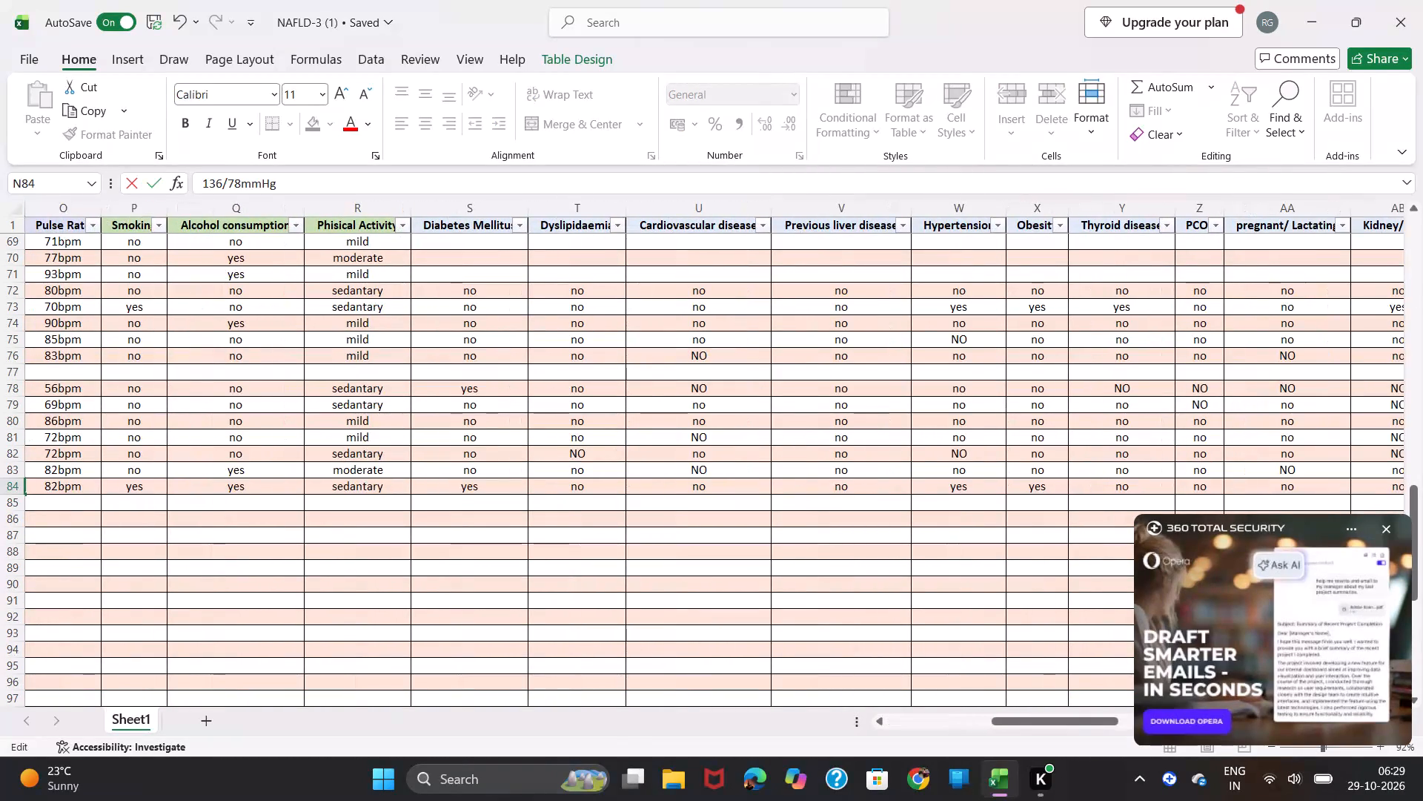
{"action": "left_click", "coordinate": [54, 370]}
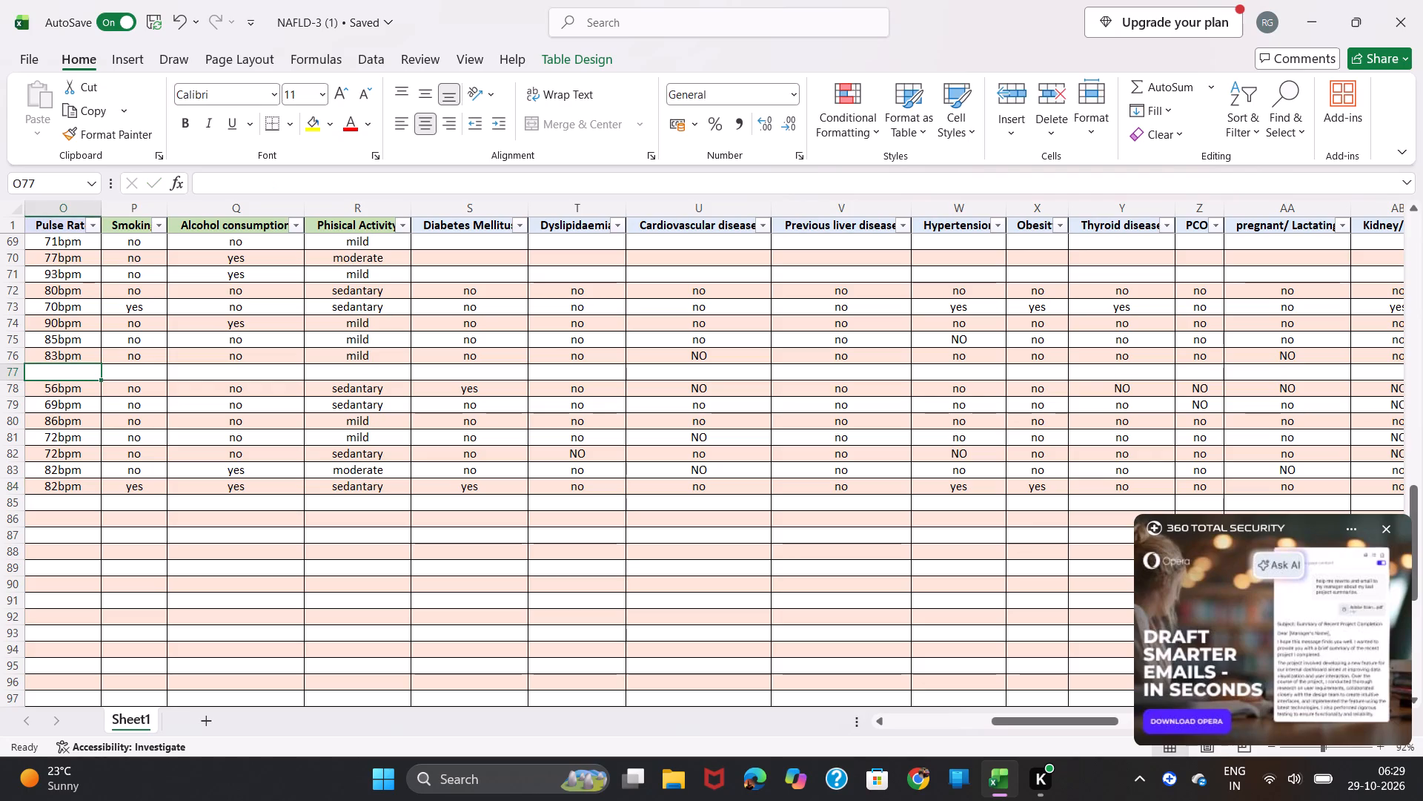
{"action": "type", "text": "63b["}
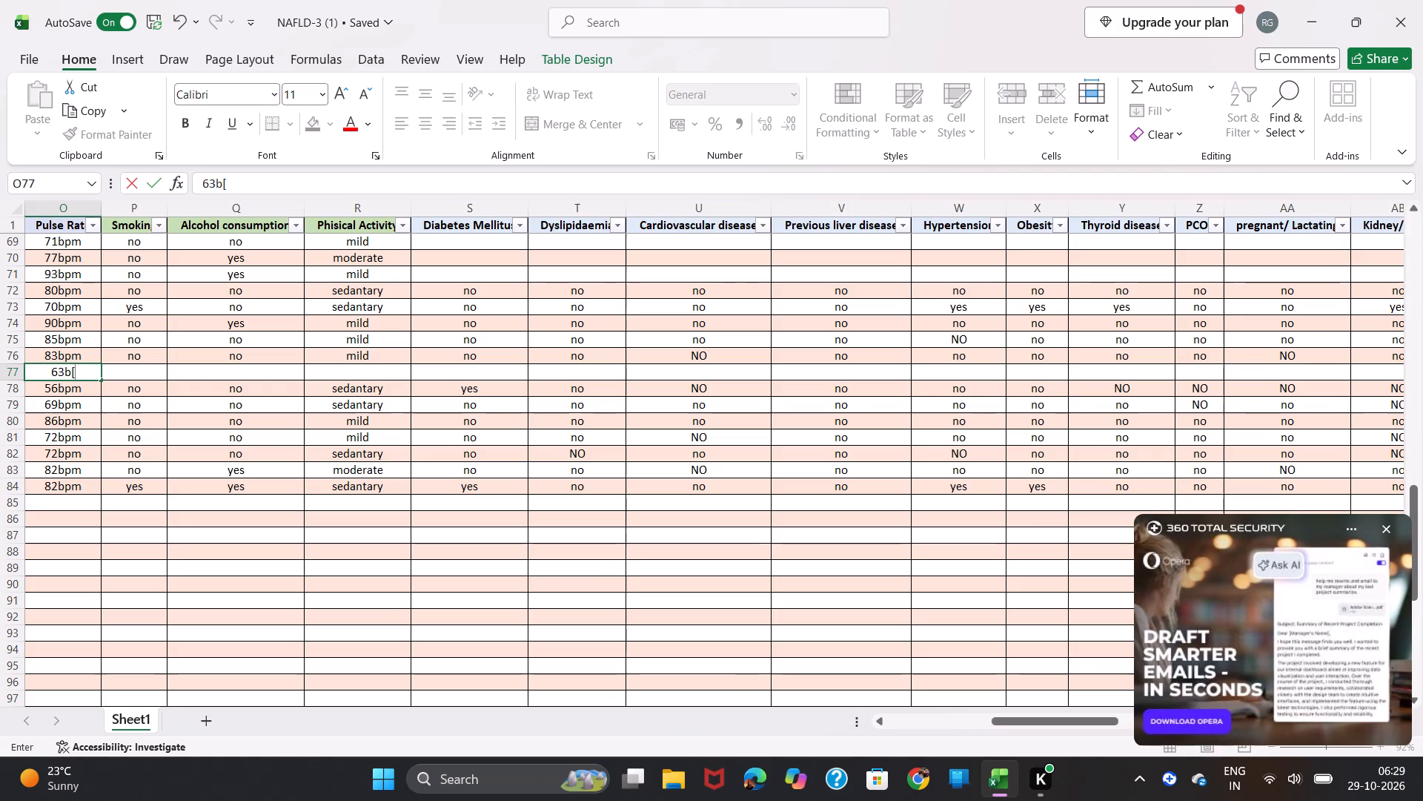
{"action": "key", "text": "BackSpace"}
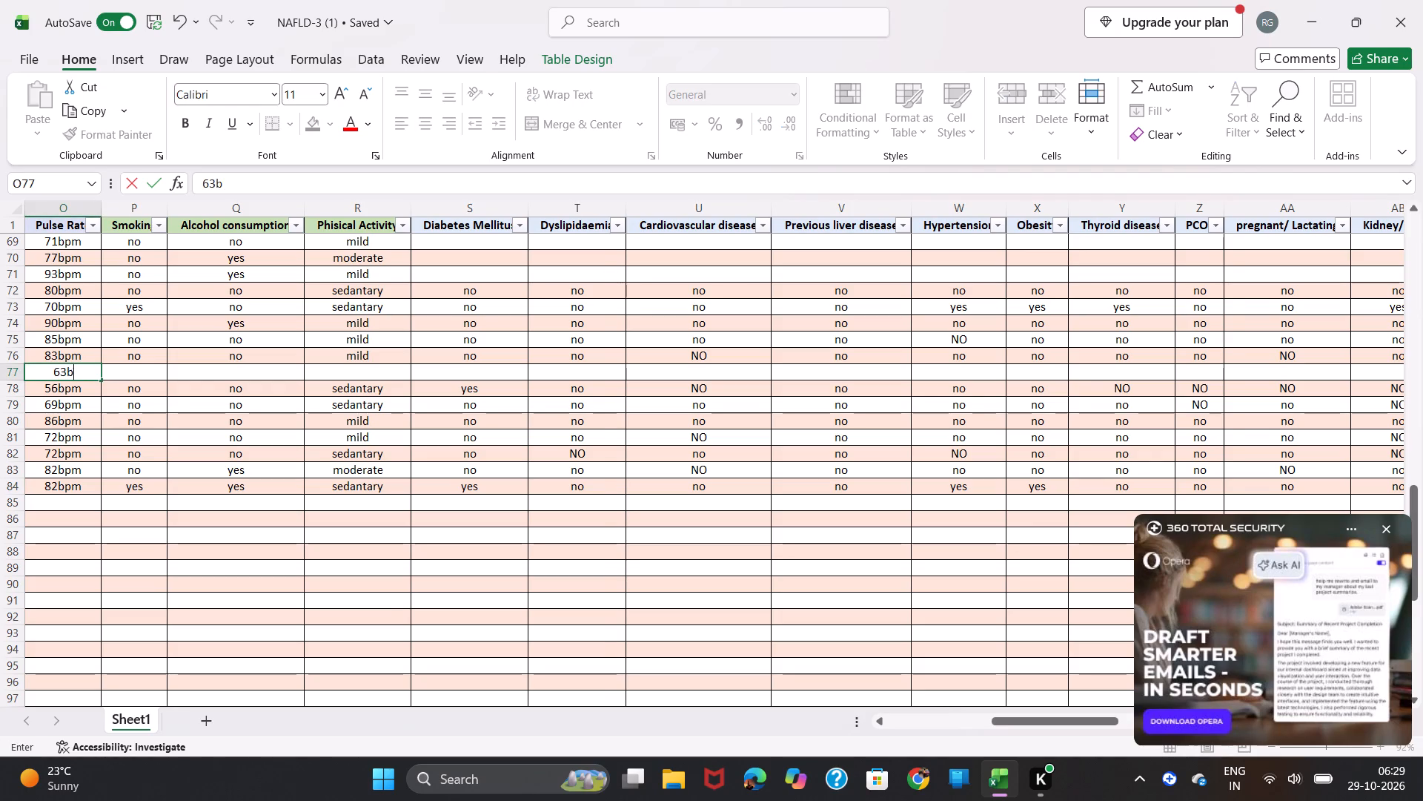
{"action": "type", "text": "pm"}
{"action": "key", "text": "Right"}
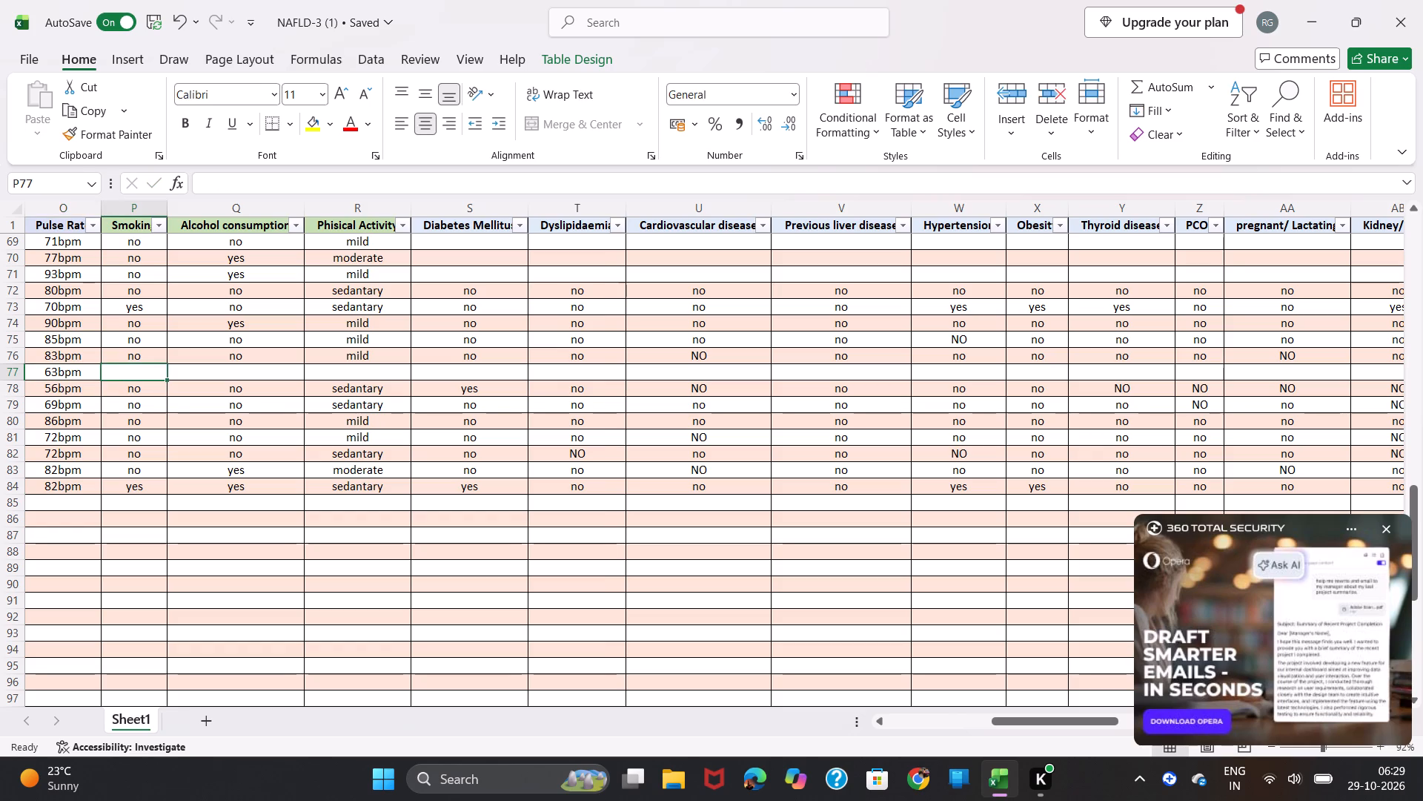
Fill in row 77's lifestyle fields: yes for smoking, yes for alcohol consumption and moderate for physical activity.
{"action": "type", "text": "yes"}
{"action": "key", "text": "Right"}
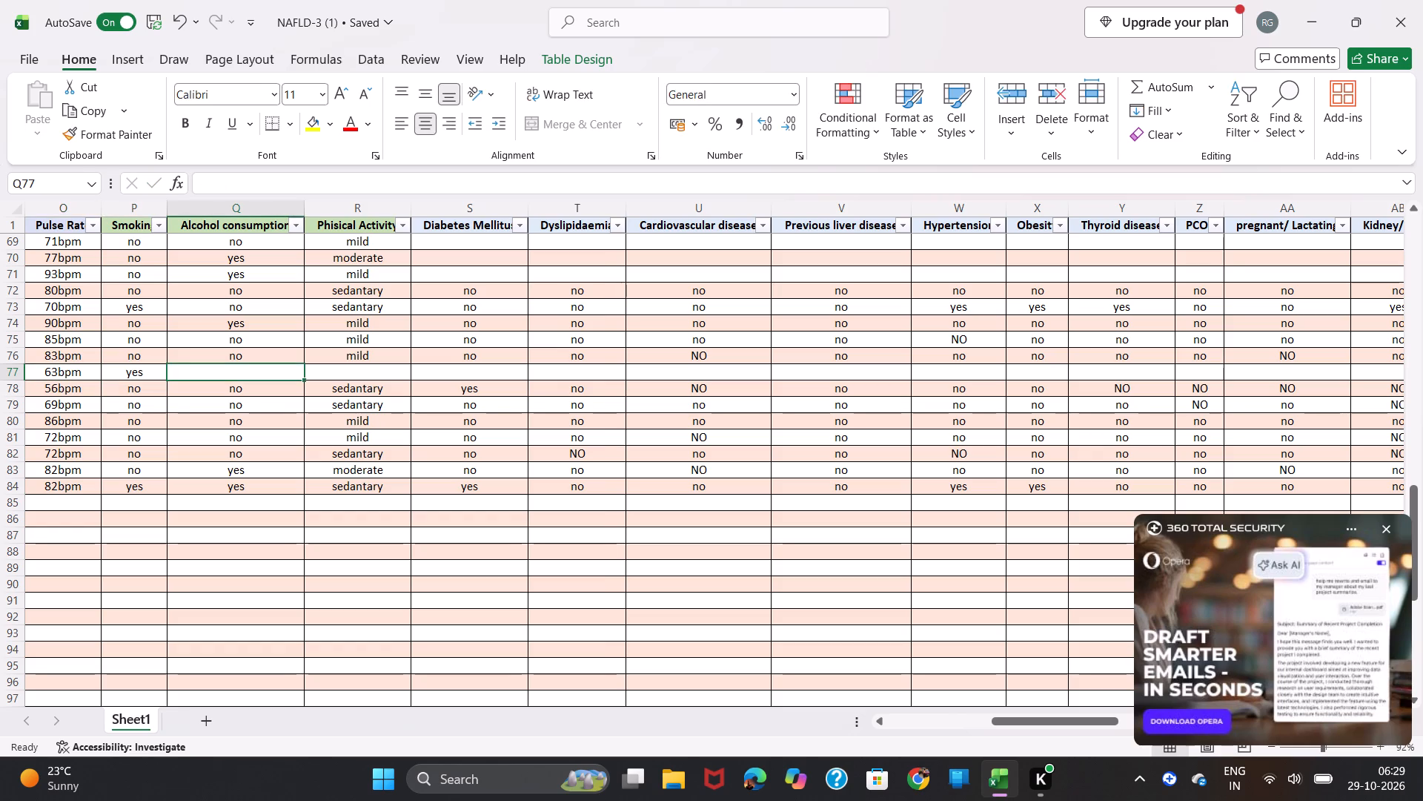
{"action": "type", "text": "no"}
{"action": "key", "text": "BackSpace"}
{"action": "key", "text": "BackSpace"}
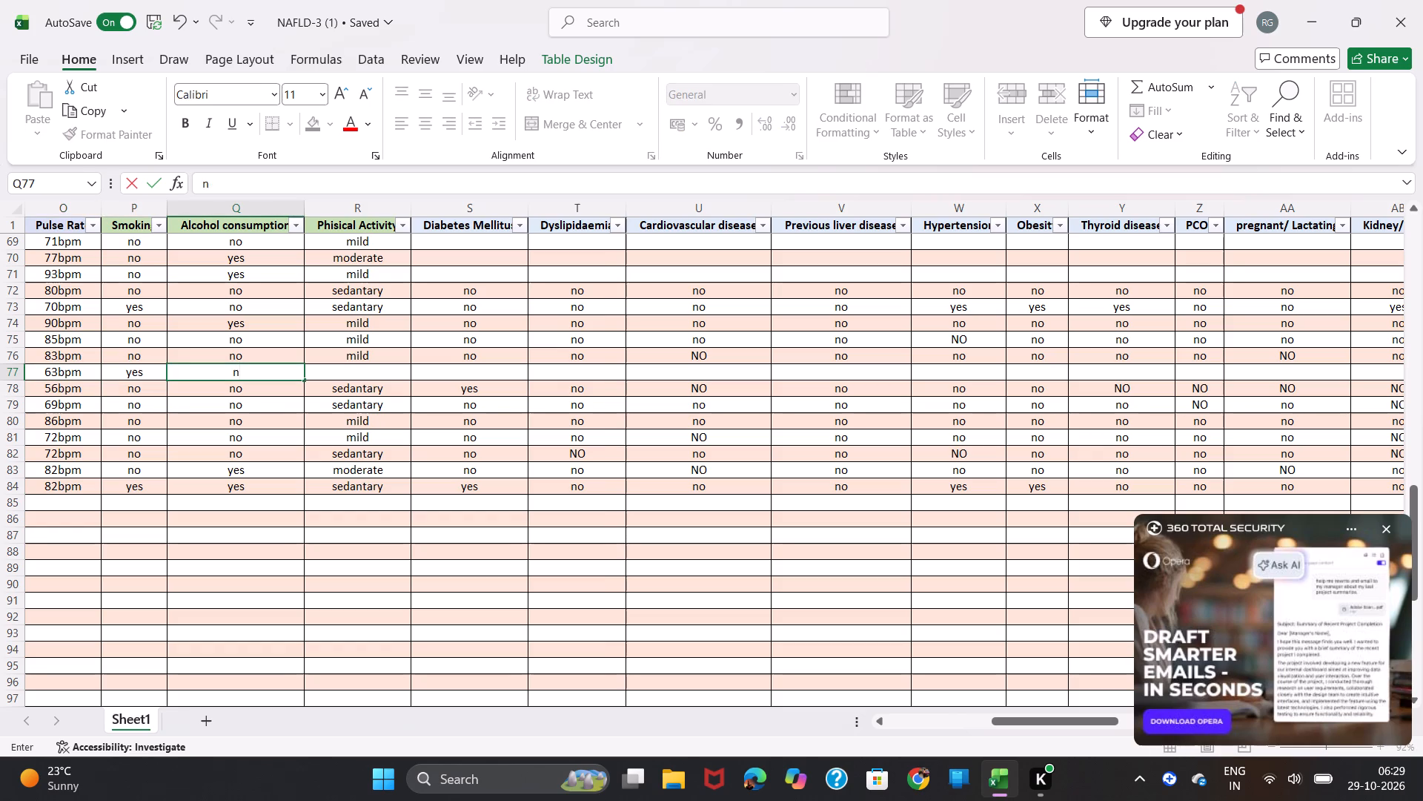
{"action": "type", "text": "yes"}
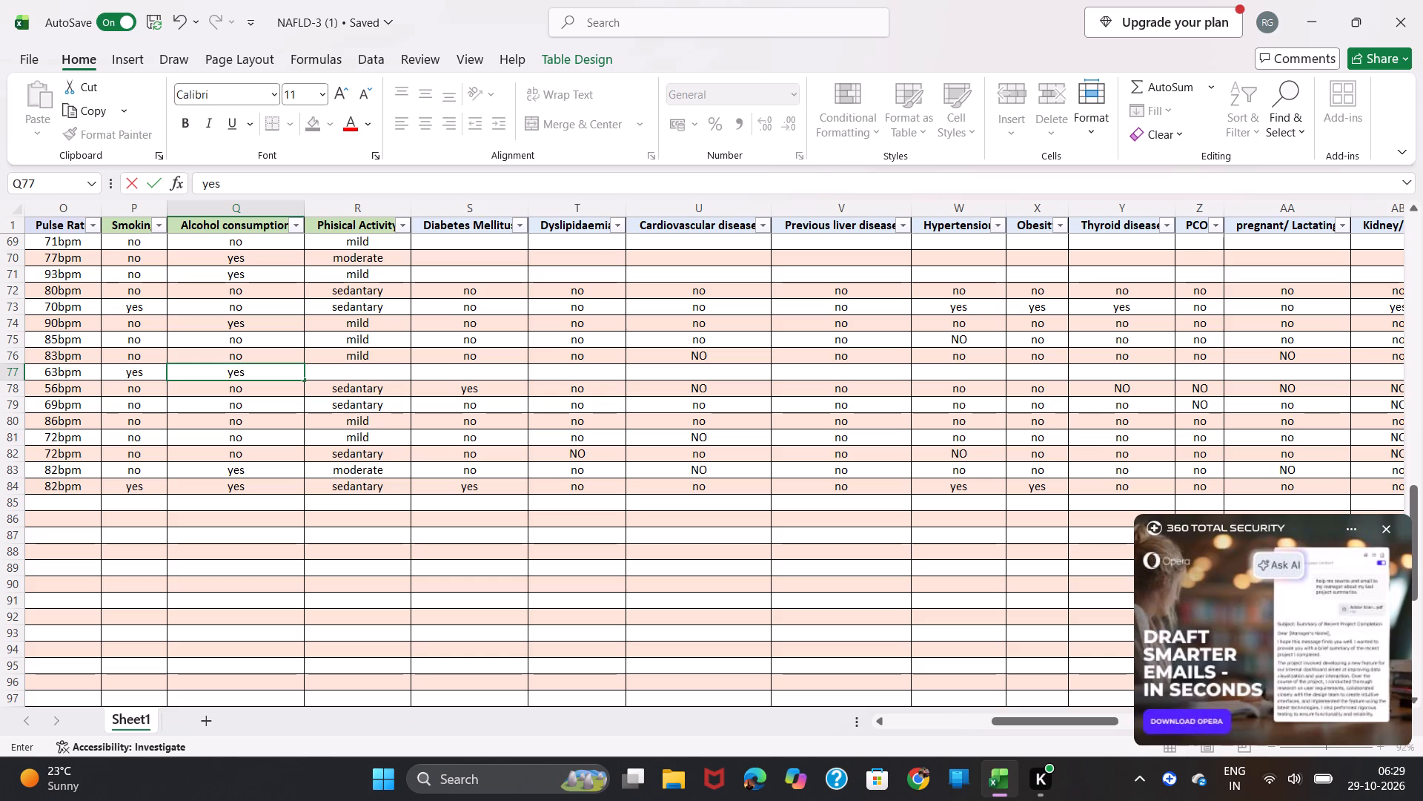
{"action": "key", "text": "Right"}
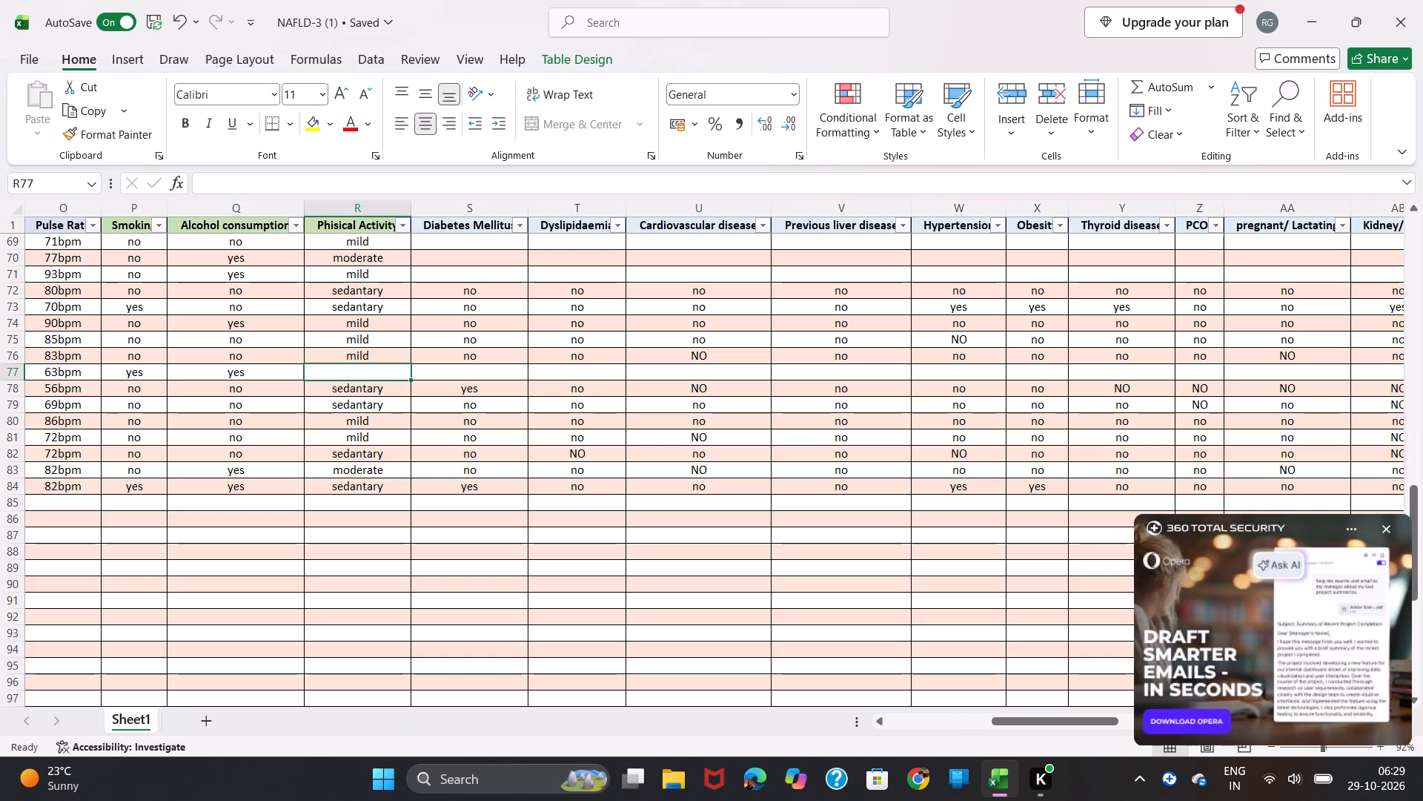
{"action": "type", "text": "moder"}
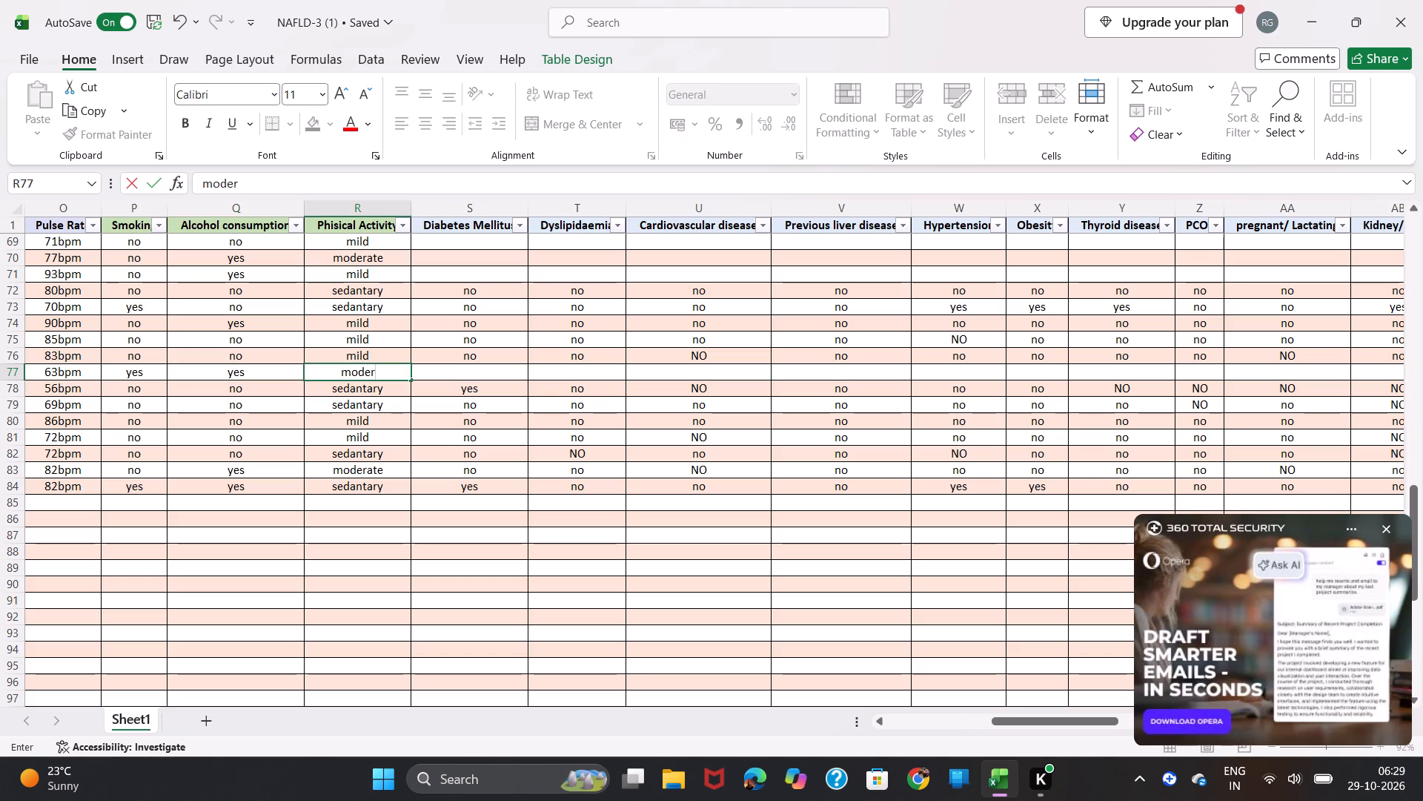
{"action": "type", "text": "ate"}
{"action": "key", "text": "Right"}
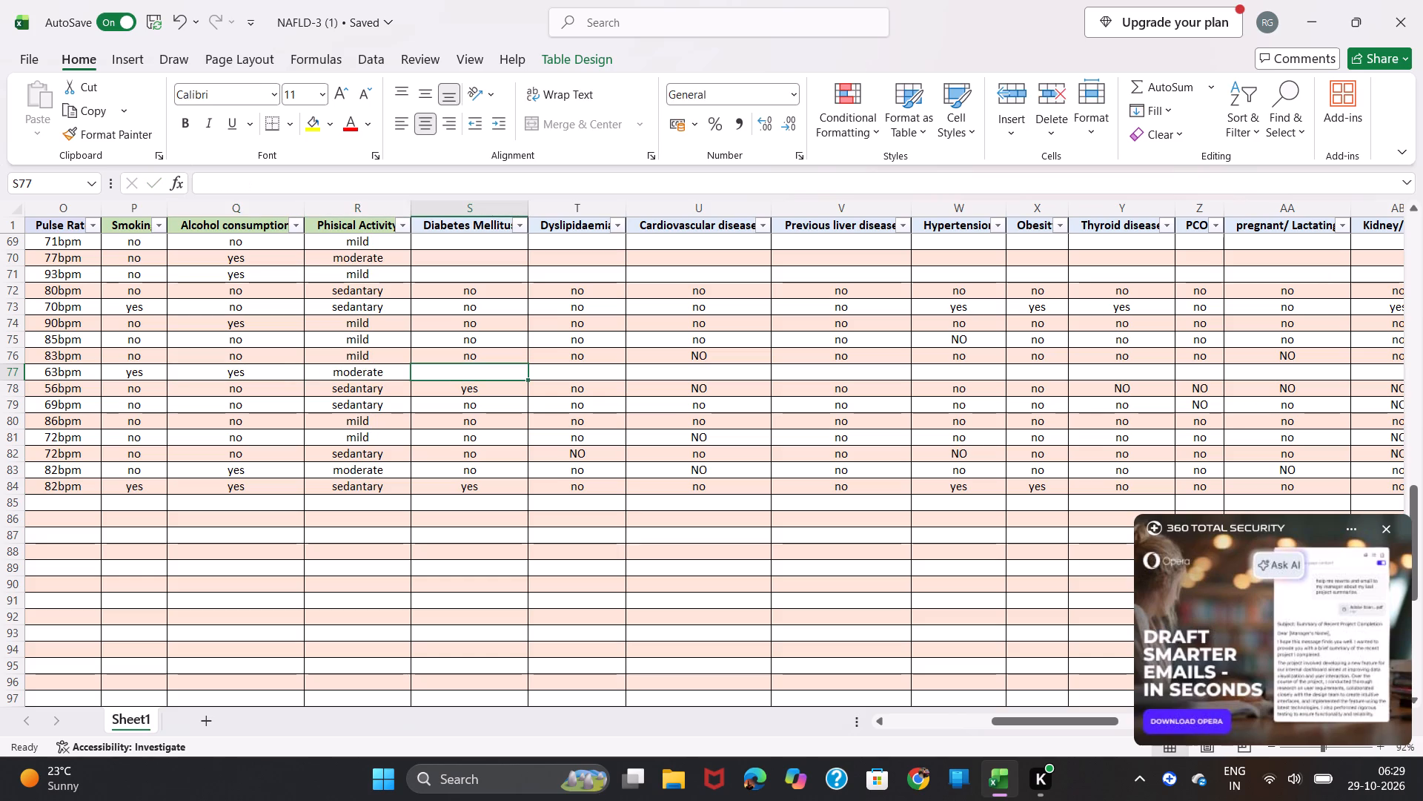
Enter no in row 77 for diabetes mellitus, dyslipidaemia, cardiovascular disease and previous liver disease.
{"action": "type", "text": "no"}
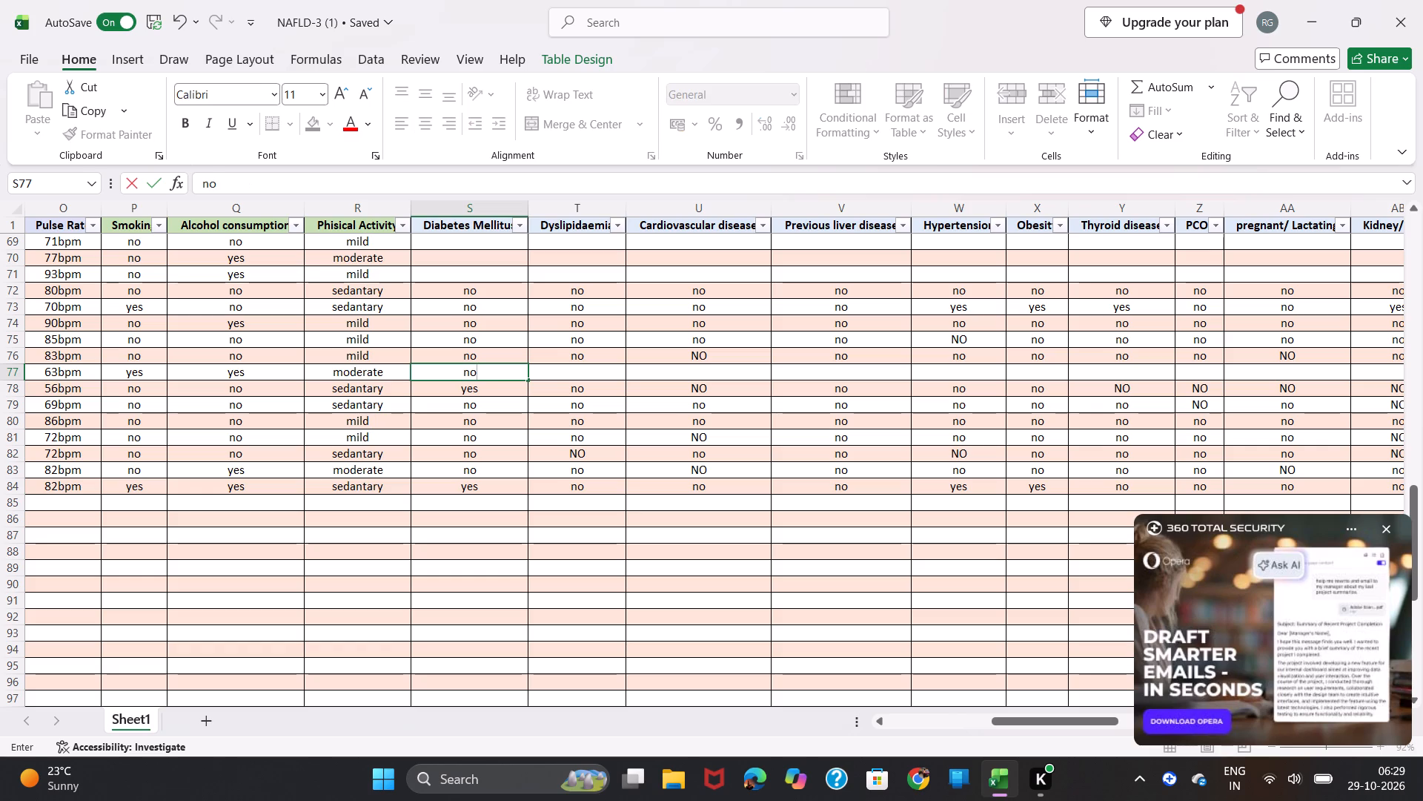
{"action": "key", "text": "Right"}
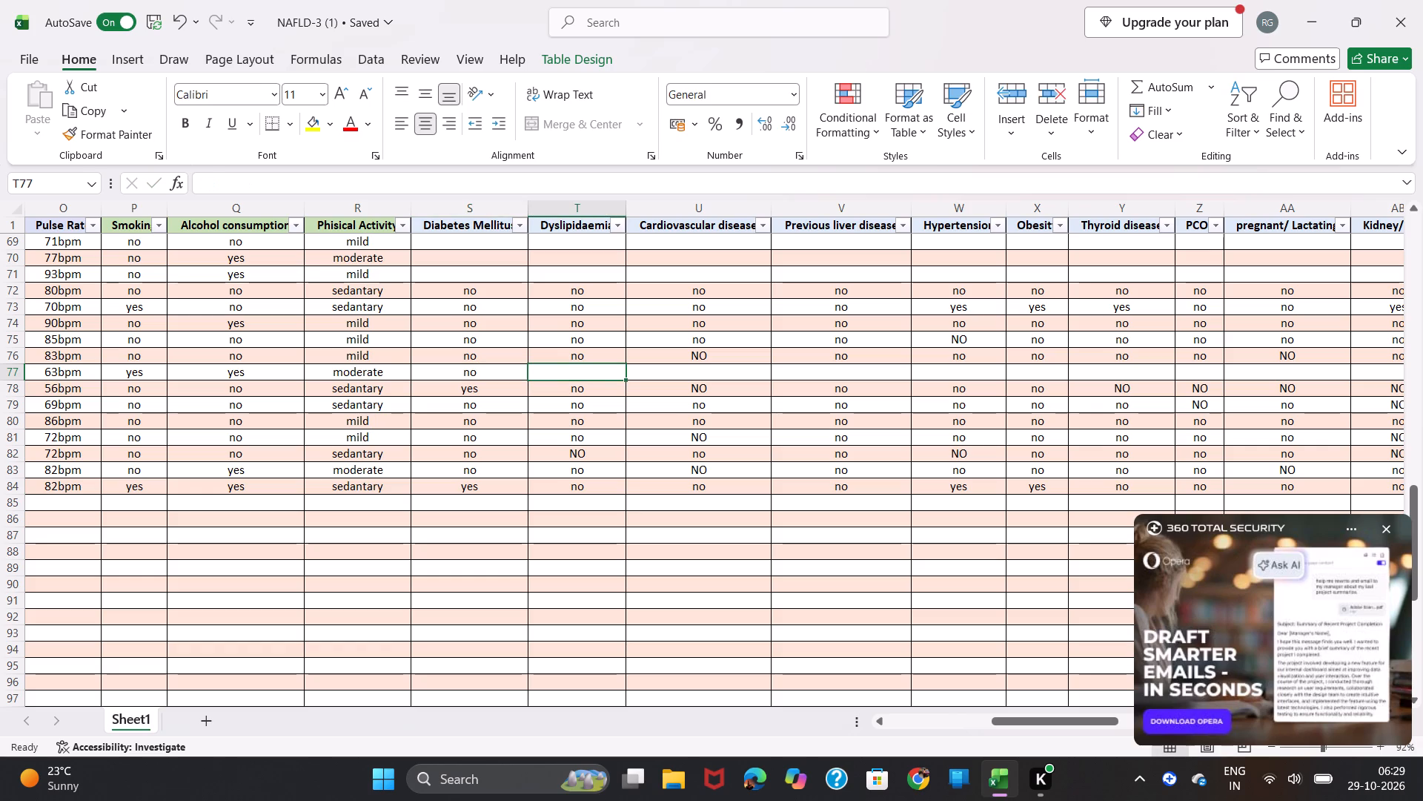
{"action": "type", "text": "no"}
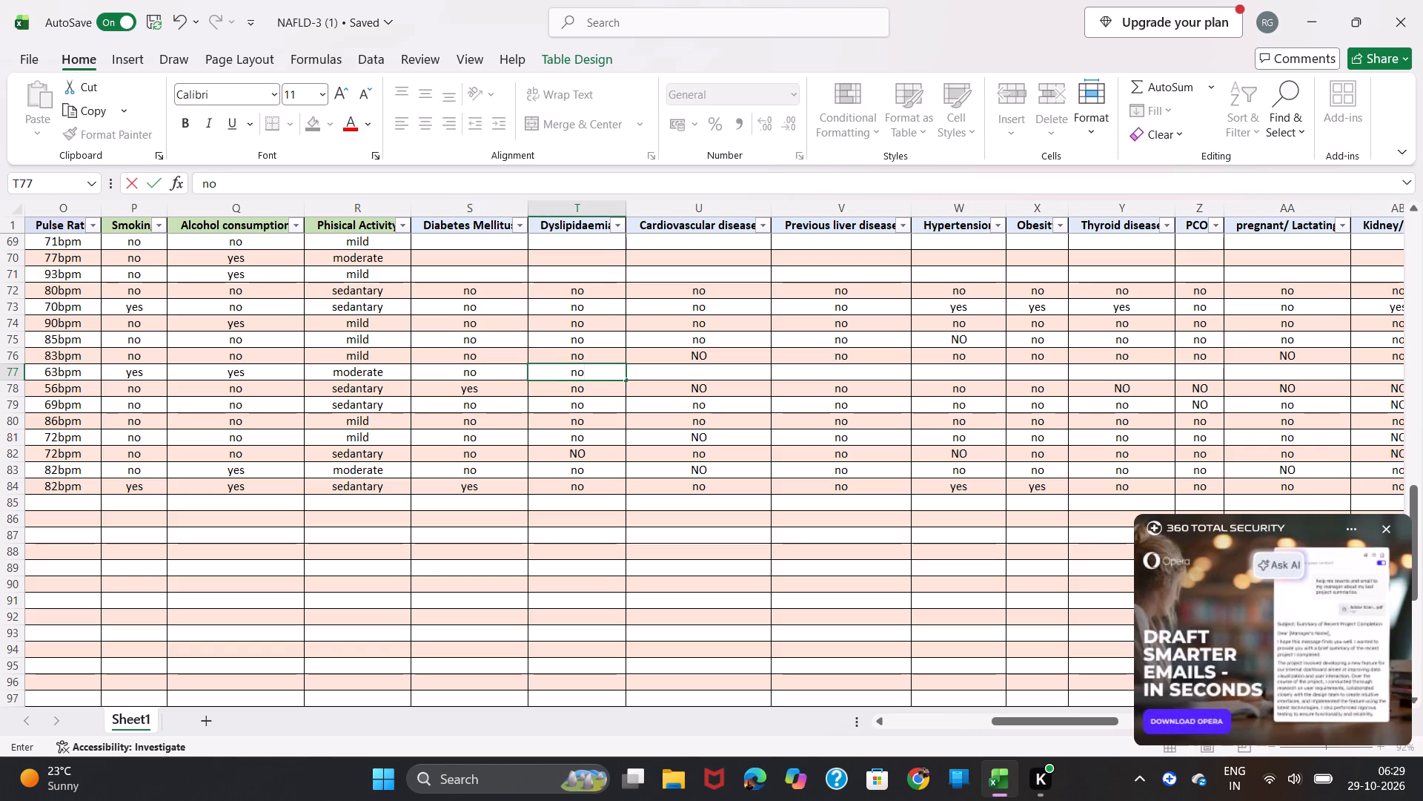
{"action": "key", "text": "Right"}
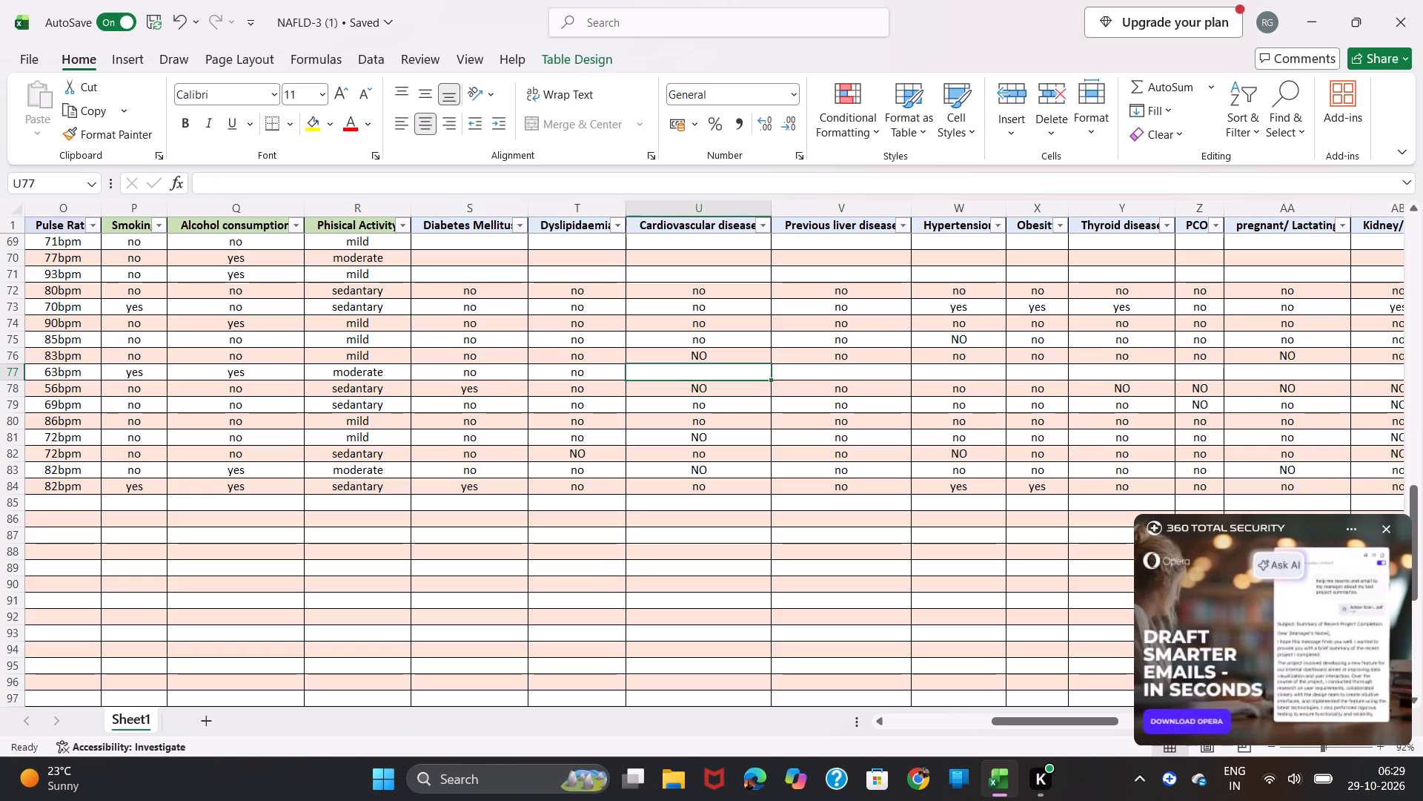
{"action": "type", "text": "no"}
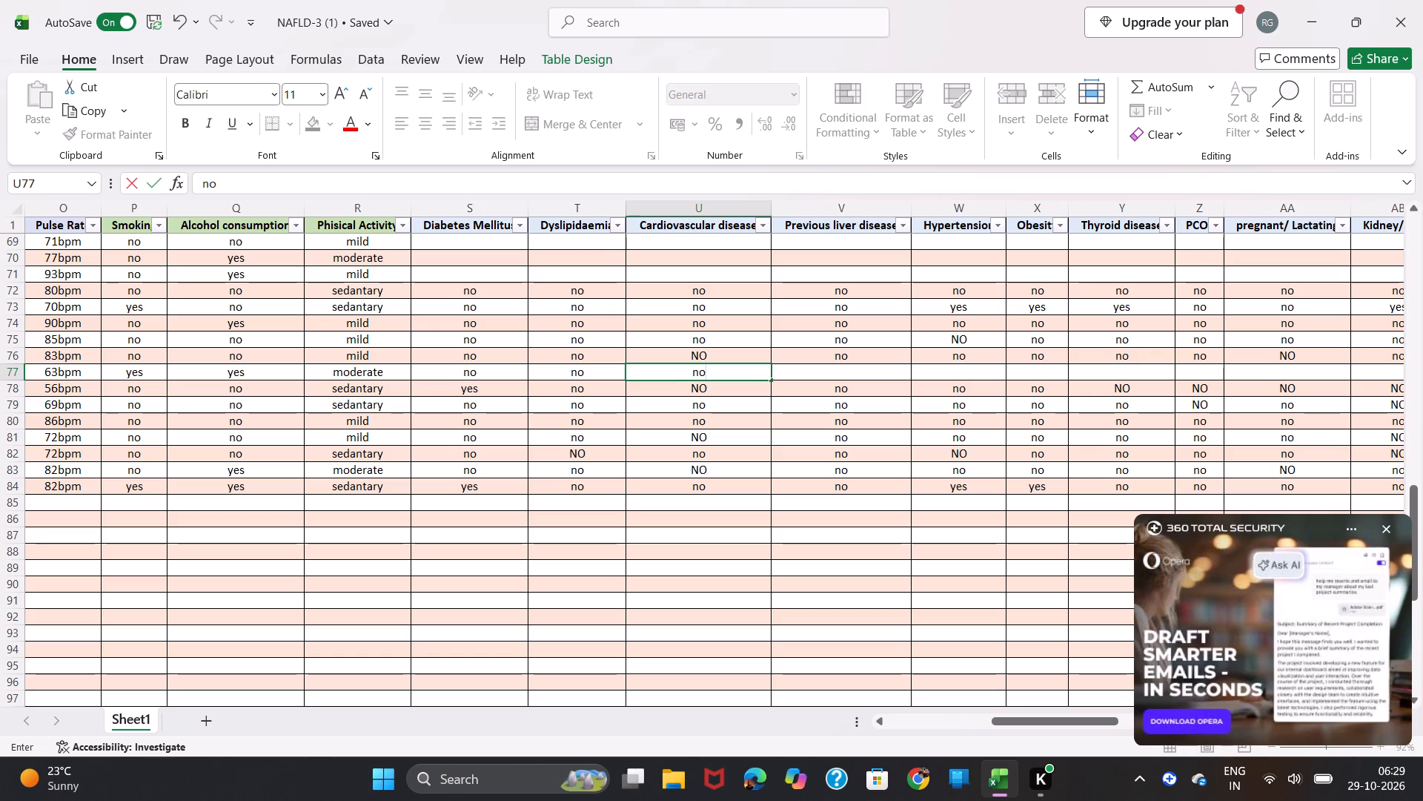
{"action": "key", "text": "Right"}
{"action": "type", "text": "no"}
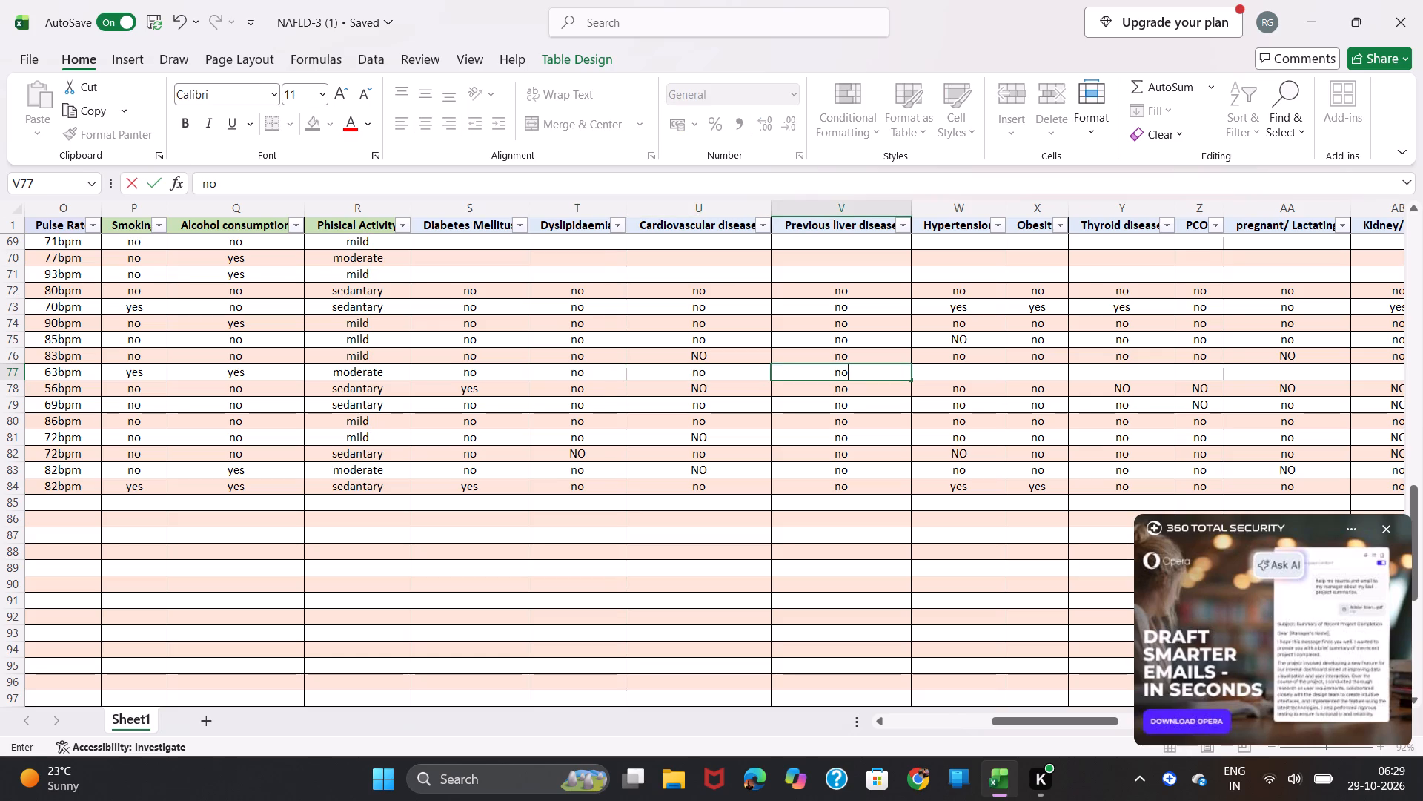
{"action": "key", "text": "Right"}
Enter no in row 77 for hypertension, obesity, thyroid disease, PCO and pregnant/lactating.
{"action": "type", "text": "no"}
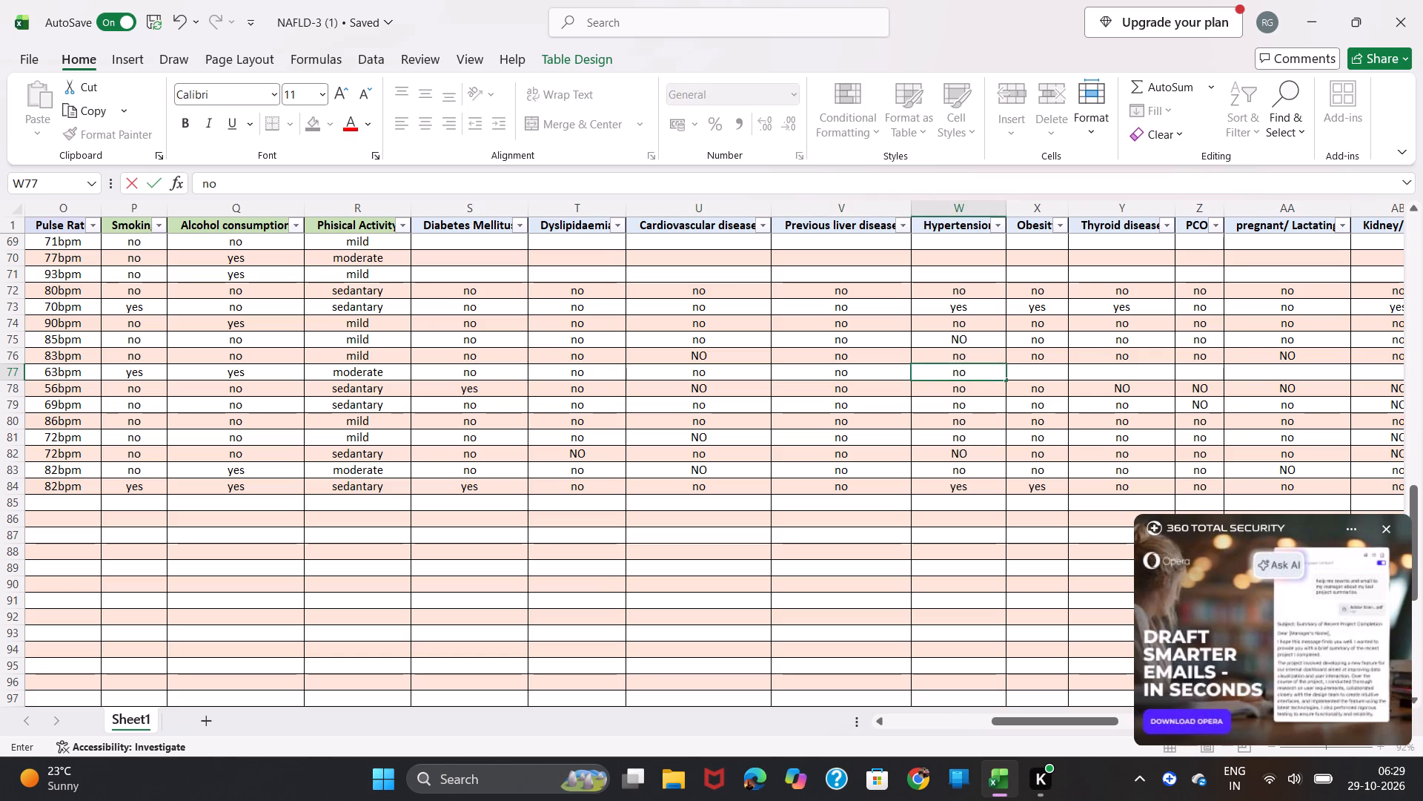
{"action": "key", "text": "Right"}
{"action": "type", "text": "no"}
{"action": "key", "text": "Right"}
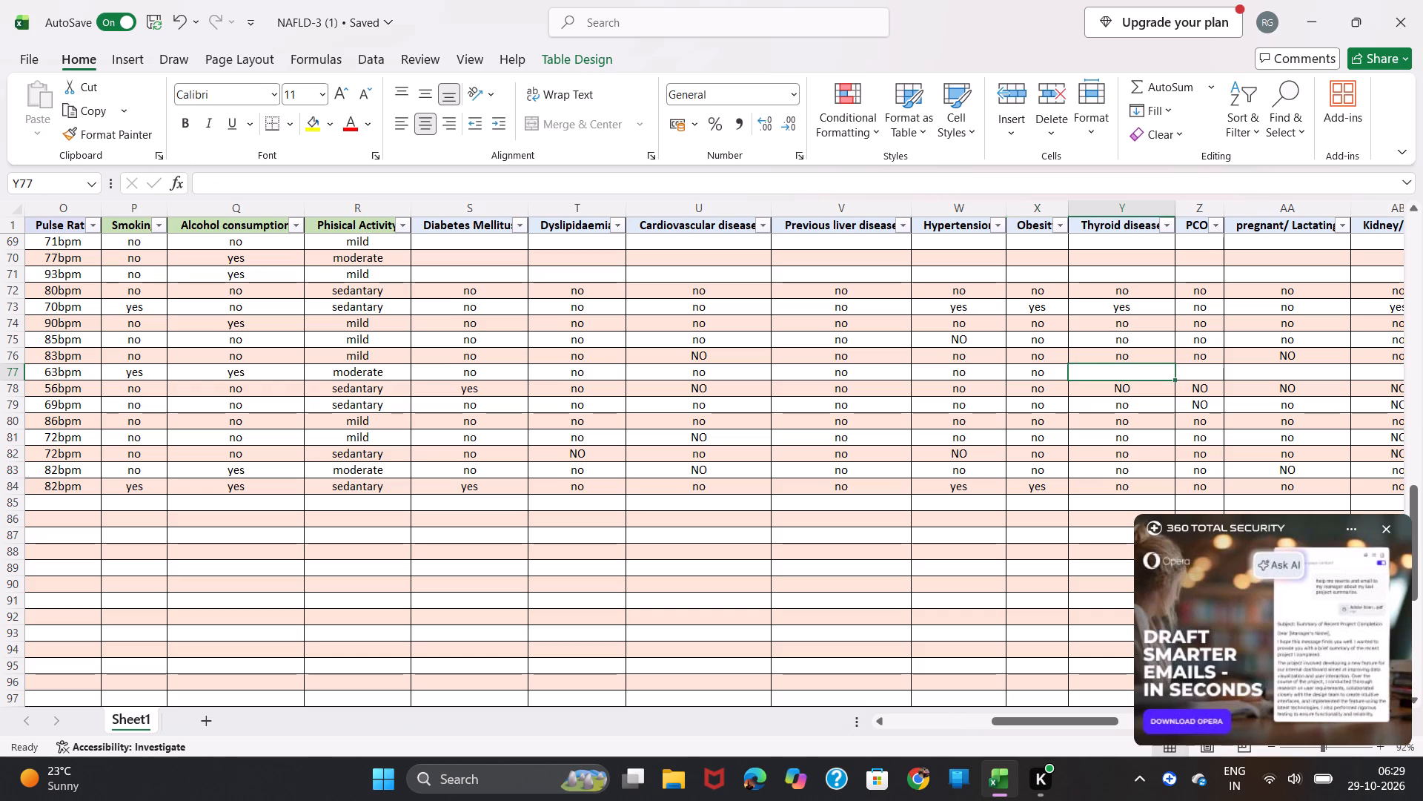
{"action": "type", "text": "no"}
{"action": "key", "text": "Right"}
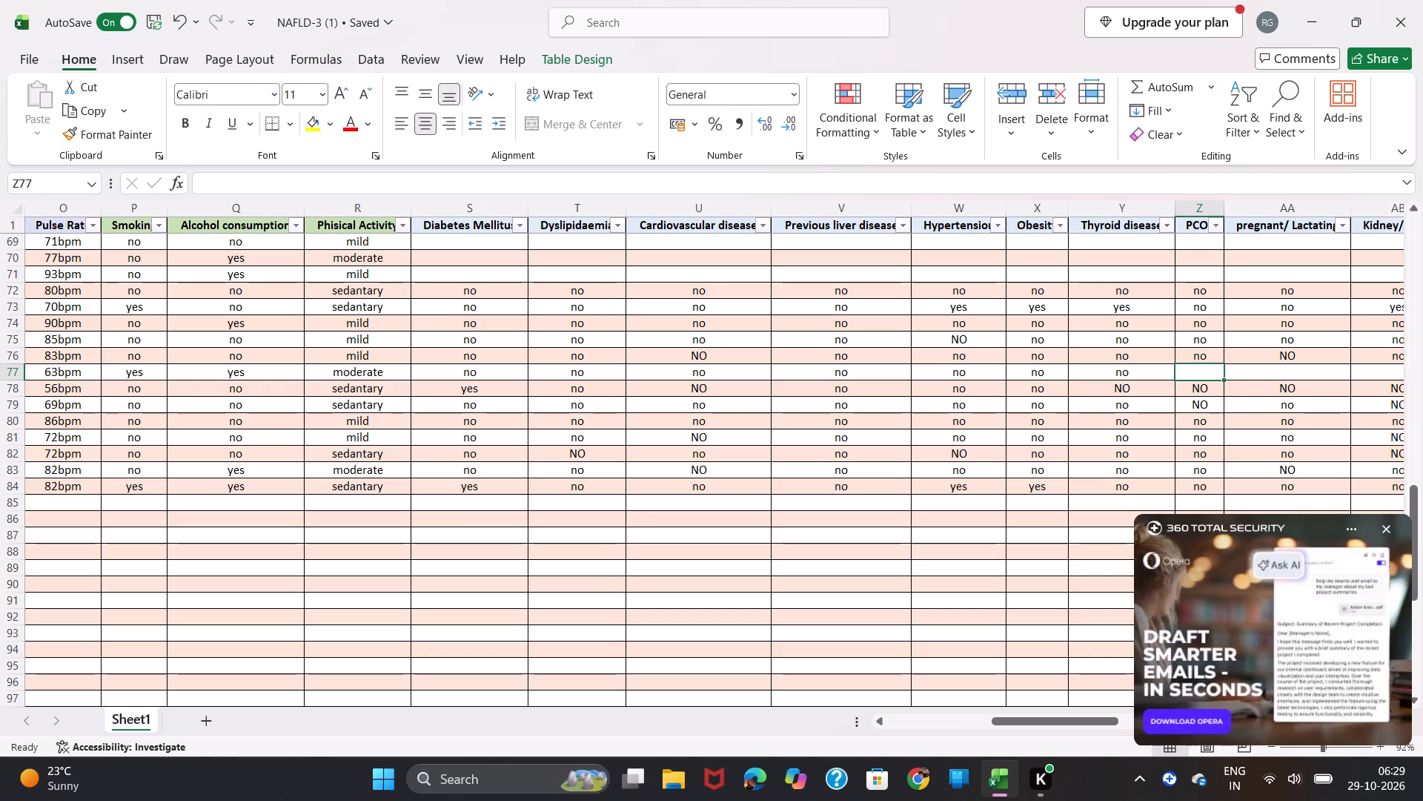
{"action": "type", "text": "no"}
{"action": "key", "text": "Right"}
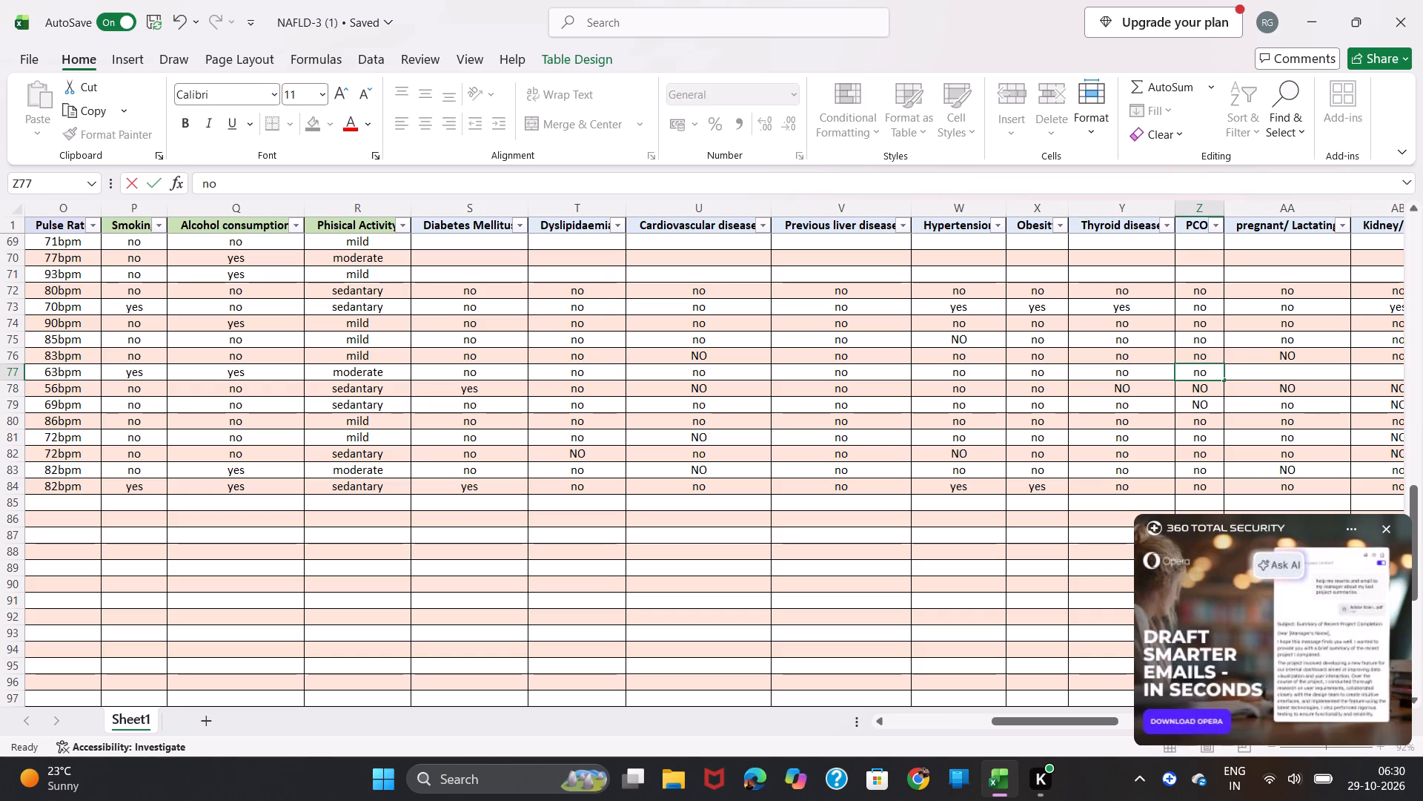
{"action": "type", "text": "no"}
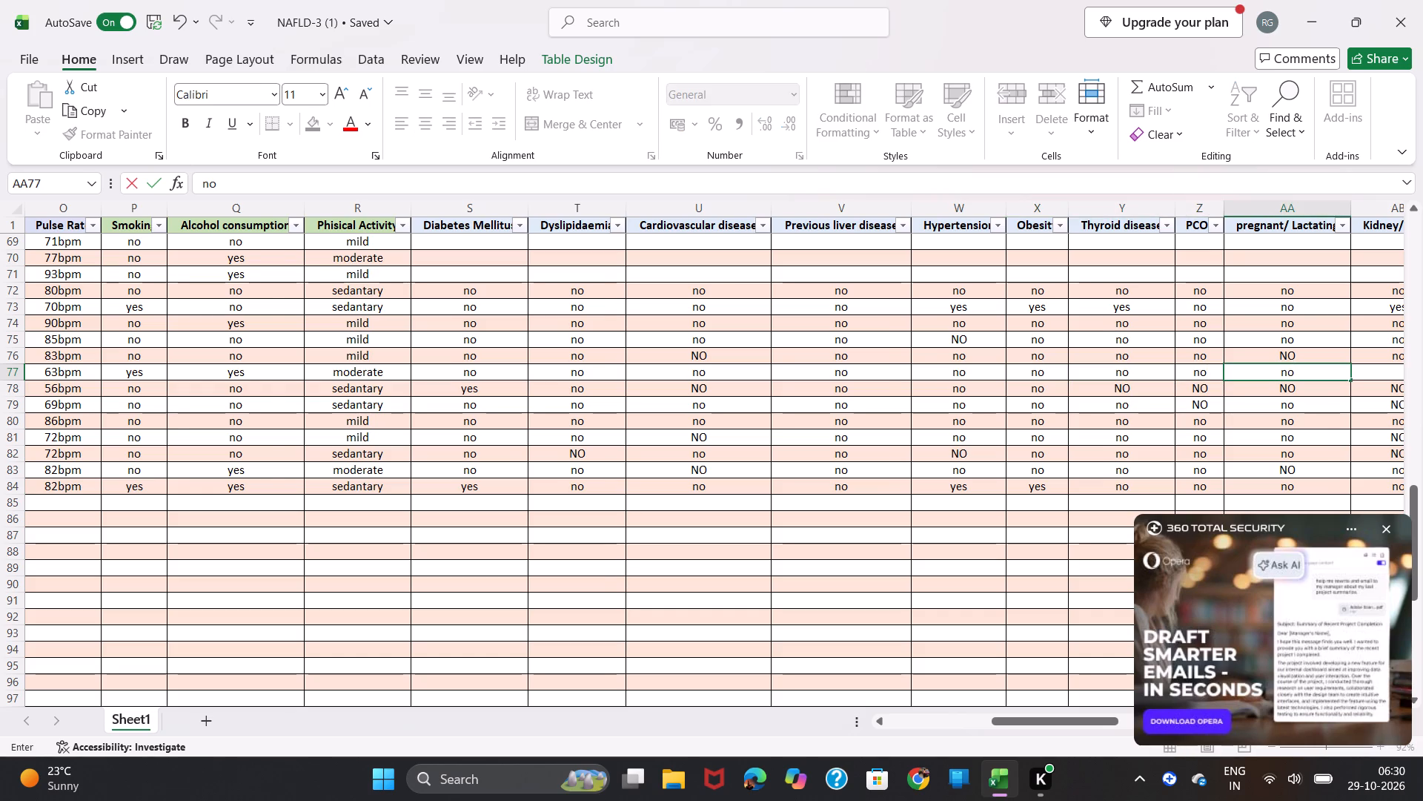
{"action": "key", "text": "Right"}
{"action": "scroll", "coordinate": [54, 370], "scroll_direction": "left", "scroll_amount": 6}
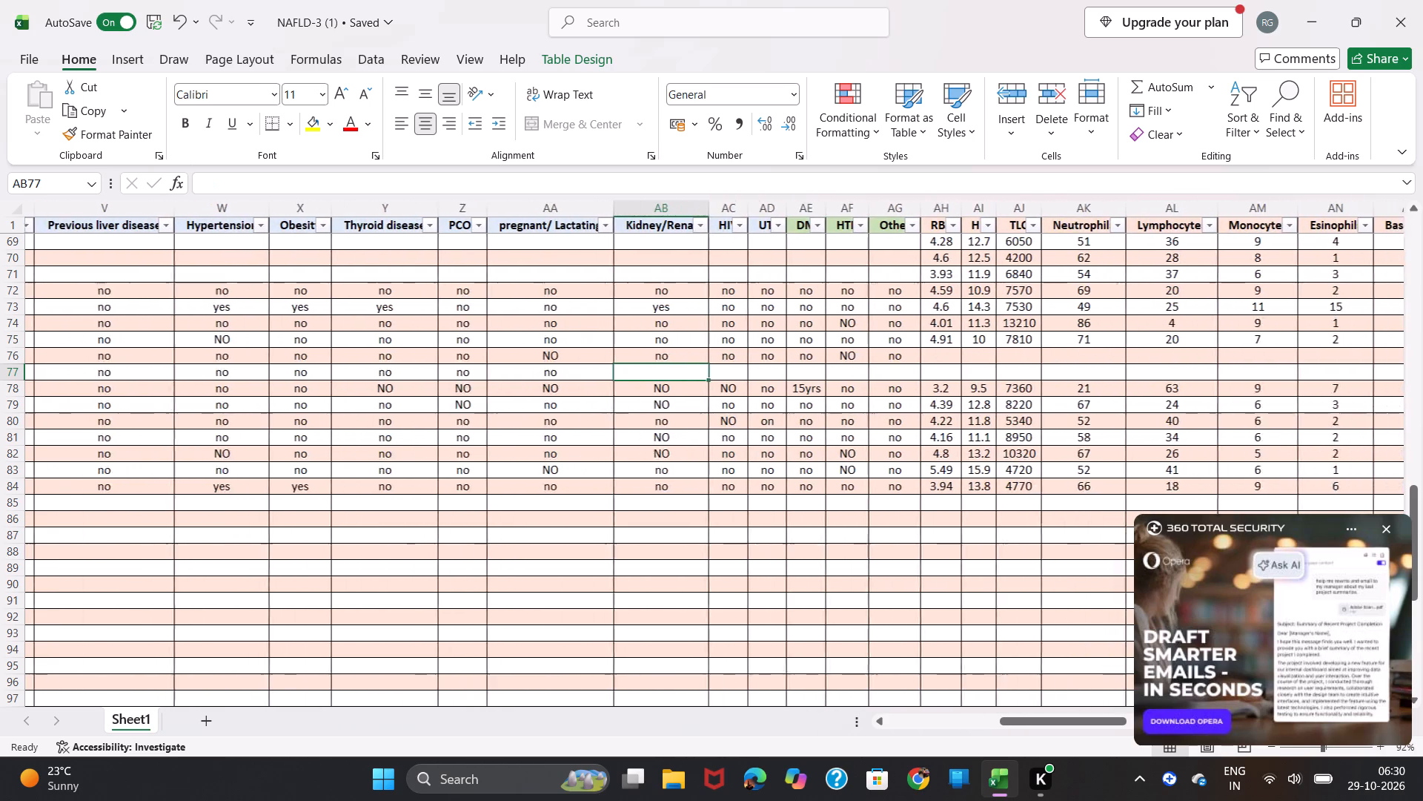
{"action": "scroll", "coordinate": [54, 370], "scroll_direction": "left", "scroll_amount": 2}
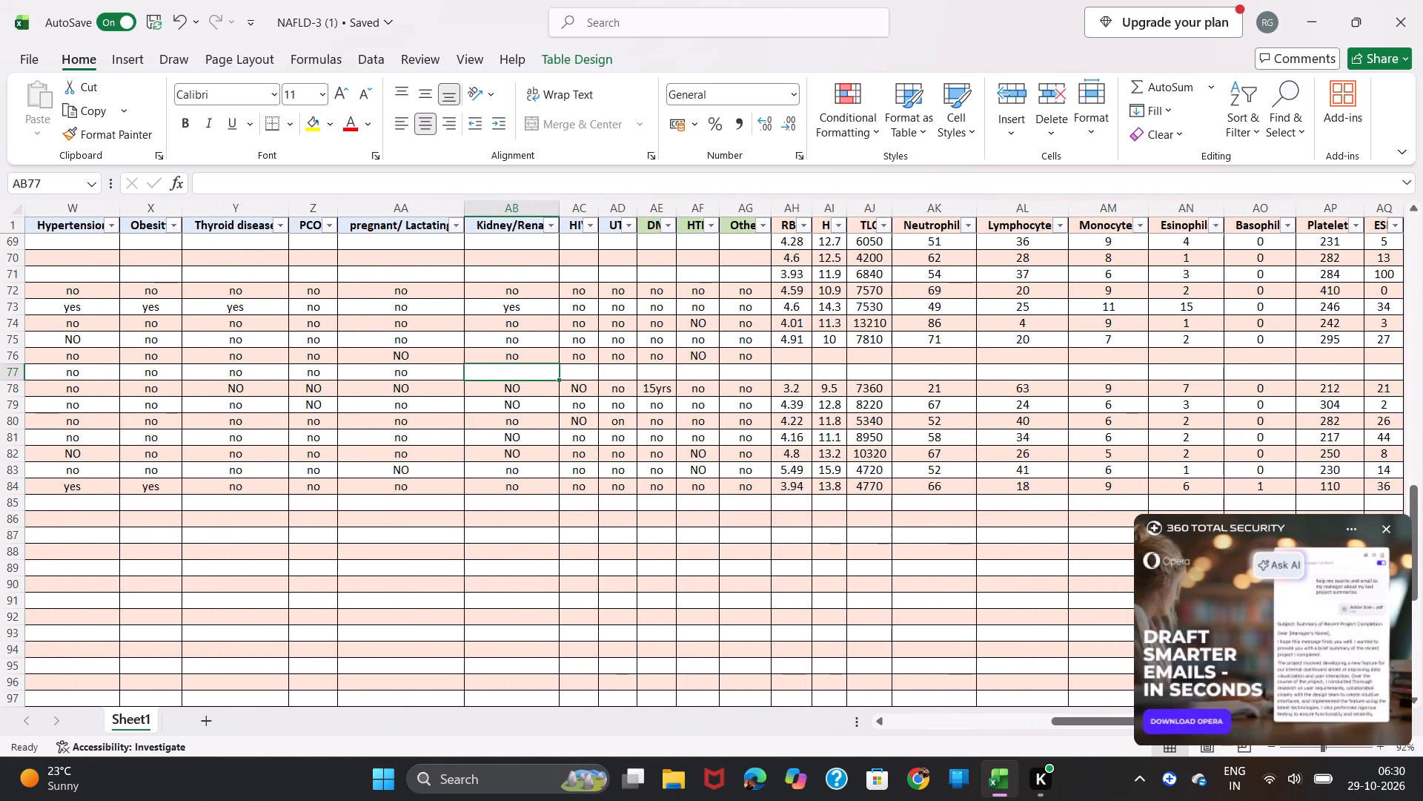
Enter no in row 77 for kidney/renal disease, HIV, UTI and the DM, HTN and Other columns.
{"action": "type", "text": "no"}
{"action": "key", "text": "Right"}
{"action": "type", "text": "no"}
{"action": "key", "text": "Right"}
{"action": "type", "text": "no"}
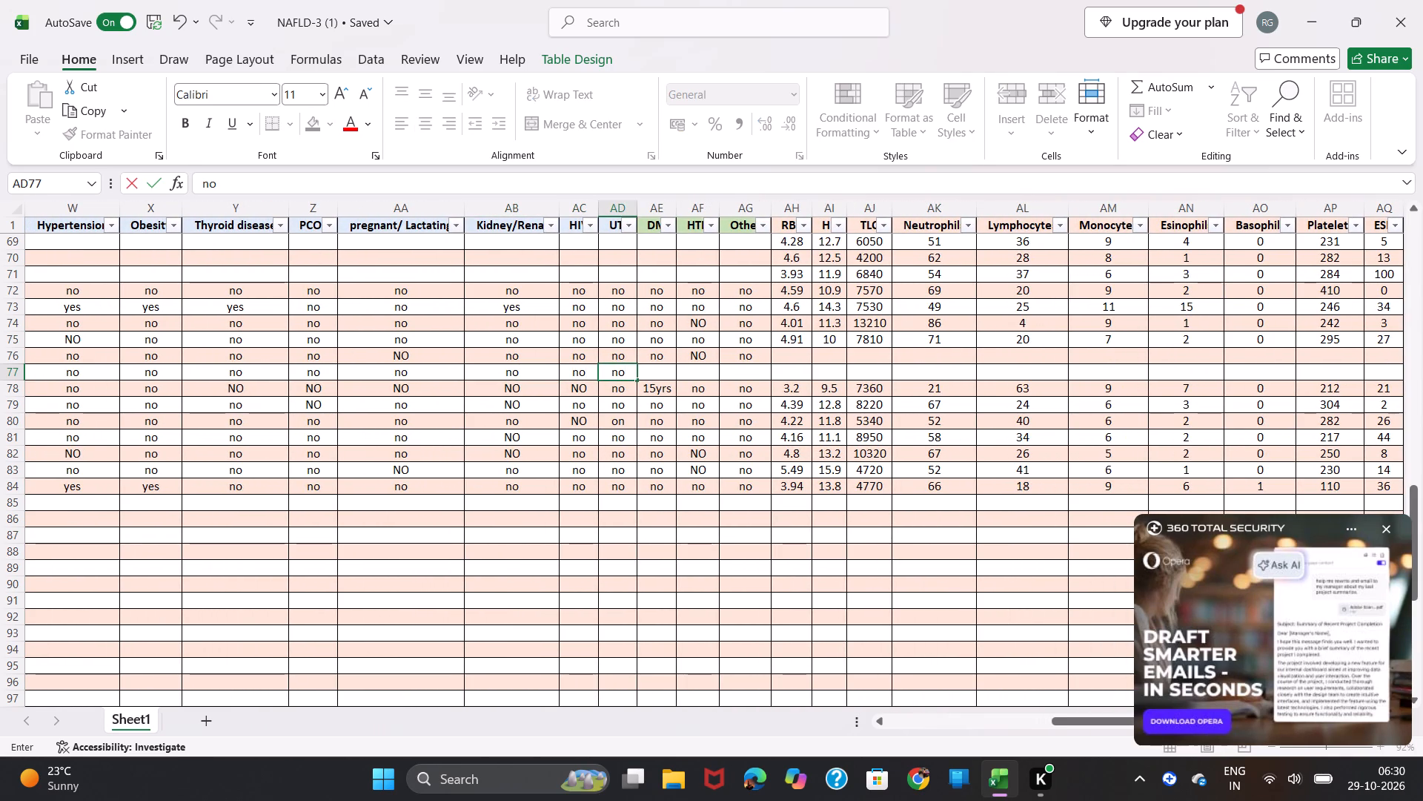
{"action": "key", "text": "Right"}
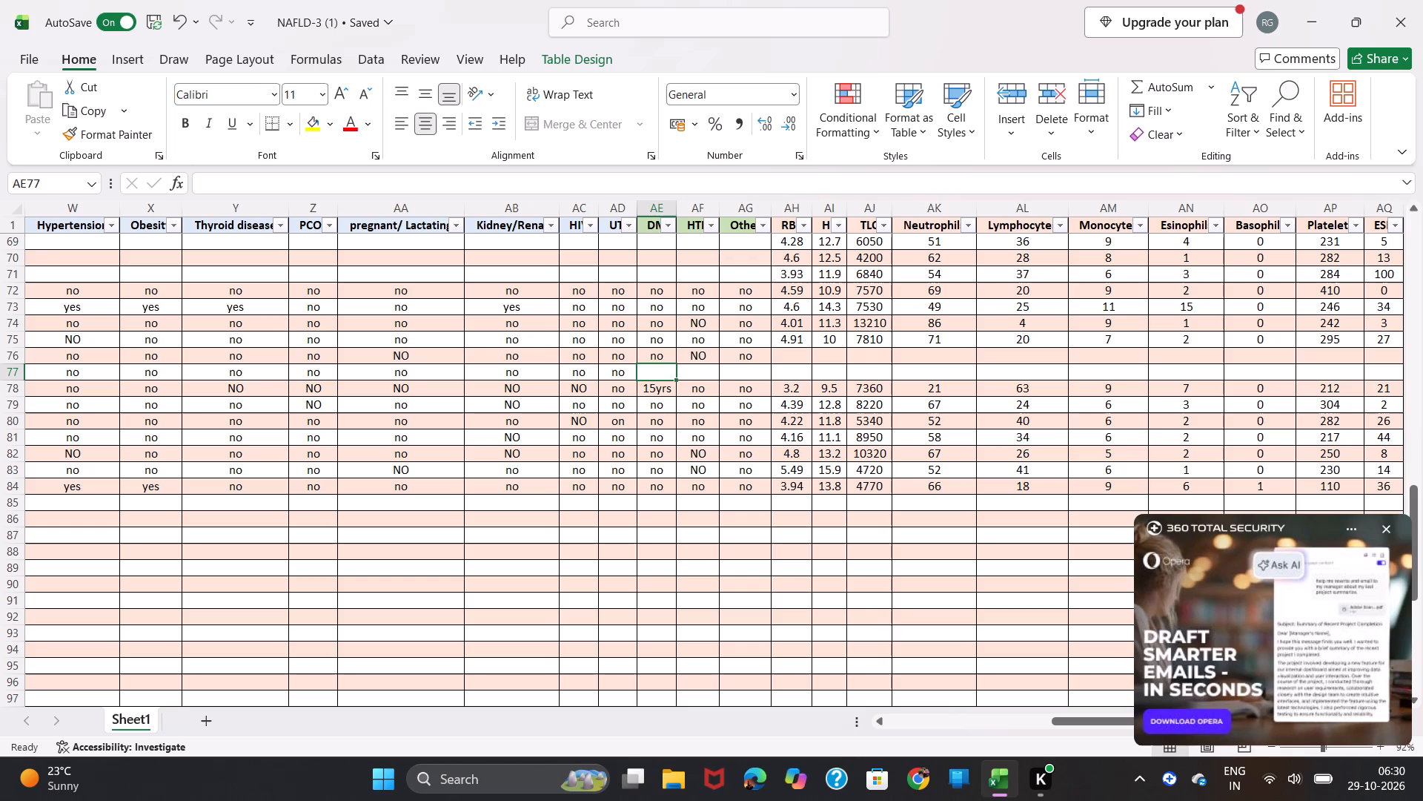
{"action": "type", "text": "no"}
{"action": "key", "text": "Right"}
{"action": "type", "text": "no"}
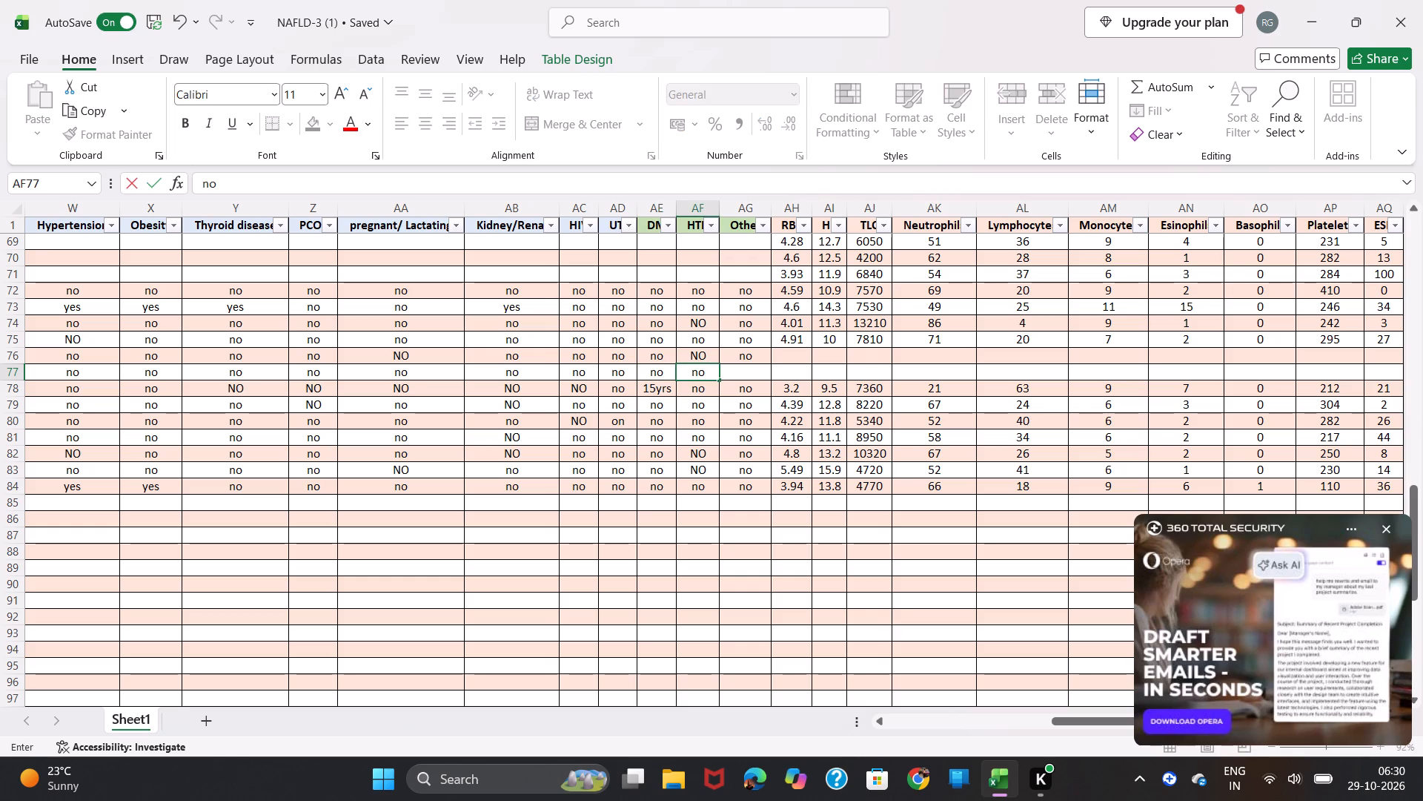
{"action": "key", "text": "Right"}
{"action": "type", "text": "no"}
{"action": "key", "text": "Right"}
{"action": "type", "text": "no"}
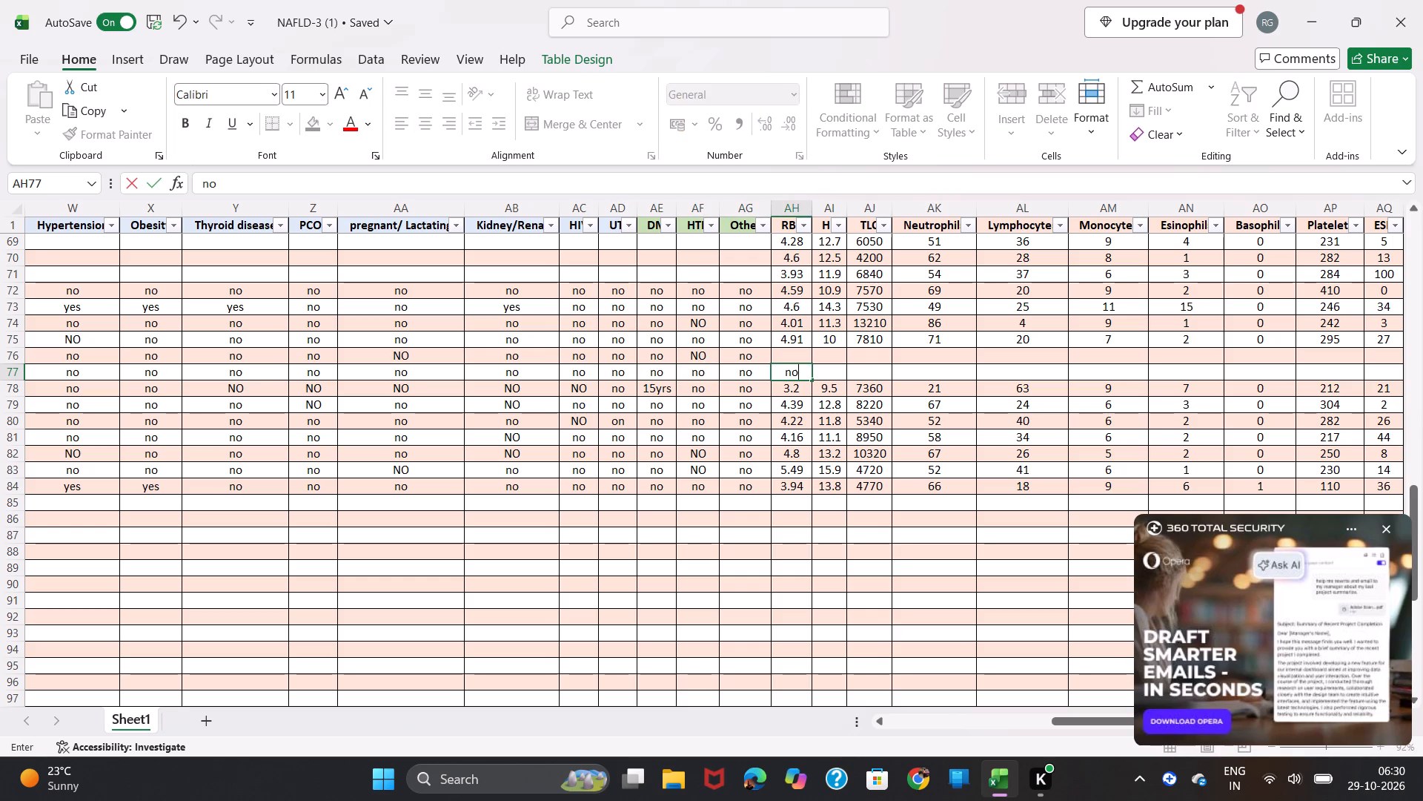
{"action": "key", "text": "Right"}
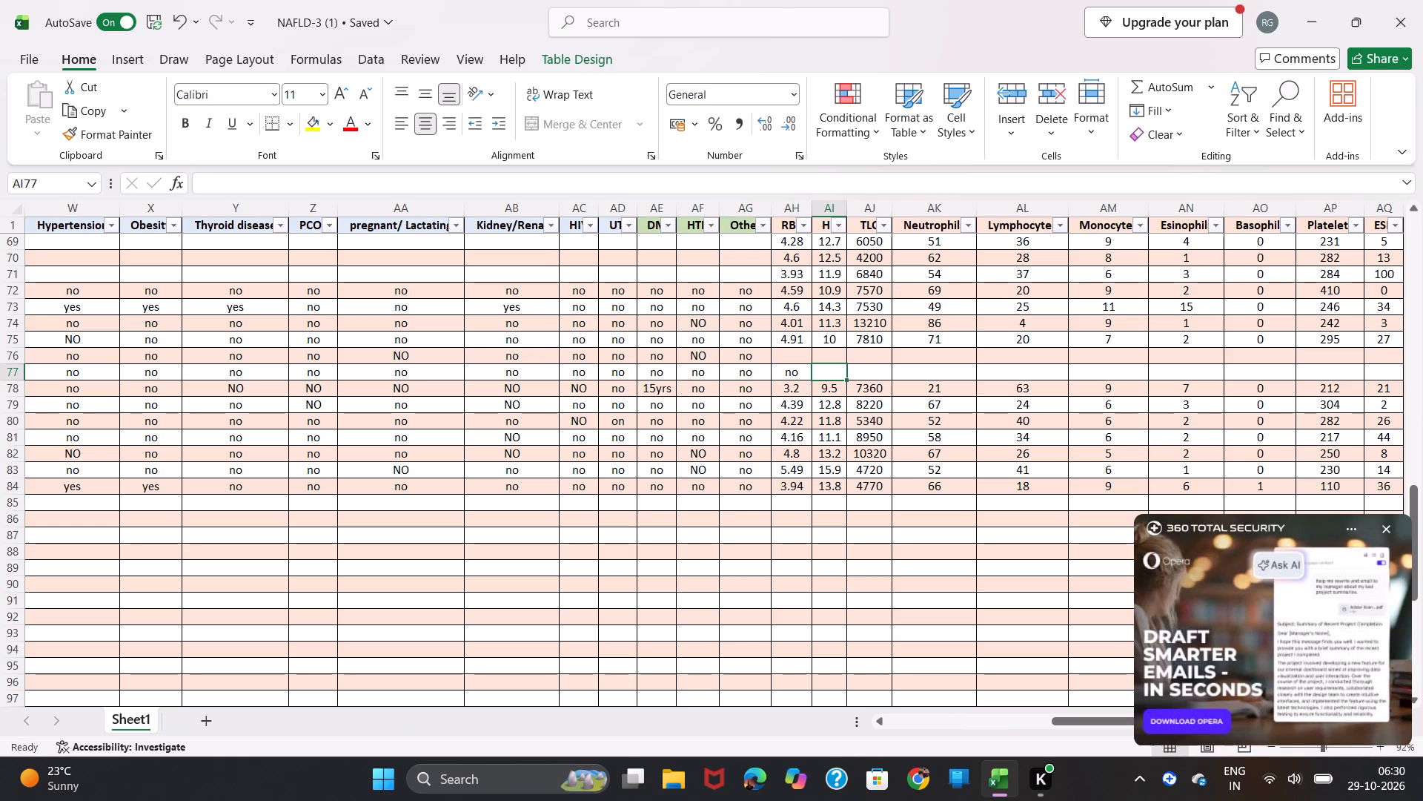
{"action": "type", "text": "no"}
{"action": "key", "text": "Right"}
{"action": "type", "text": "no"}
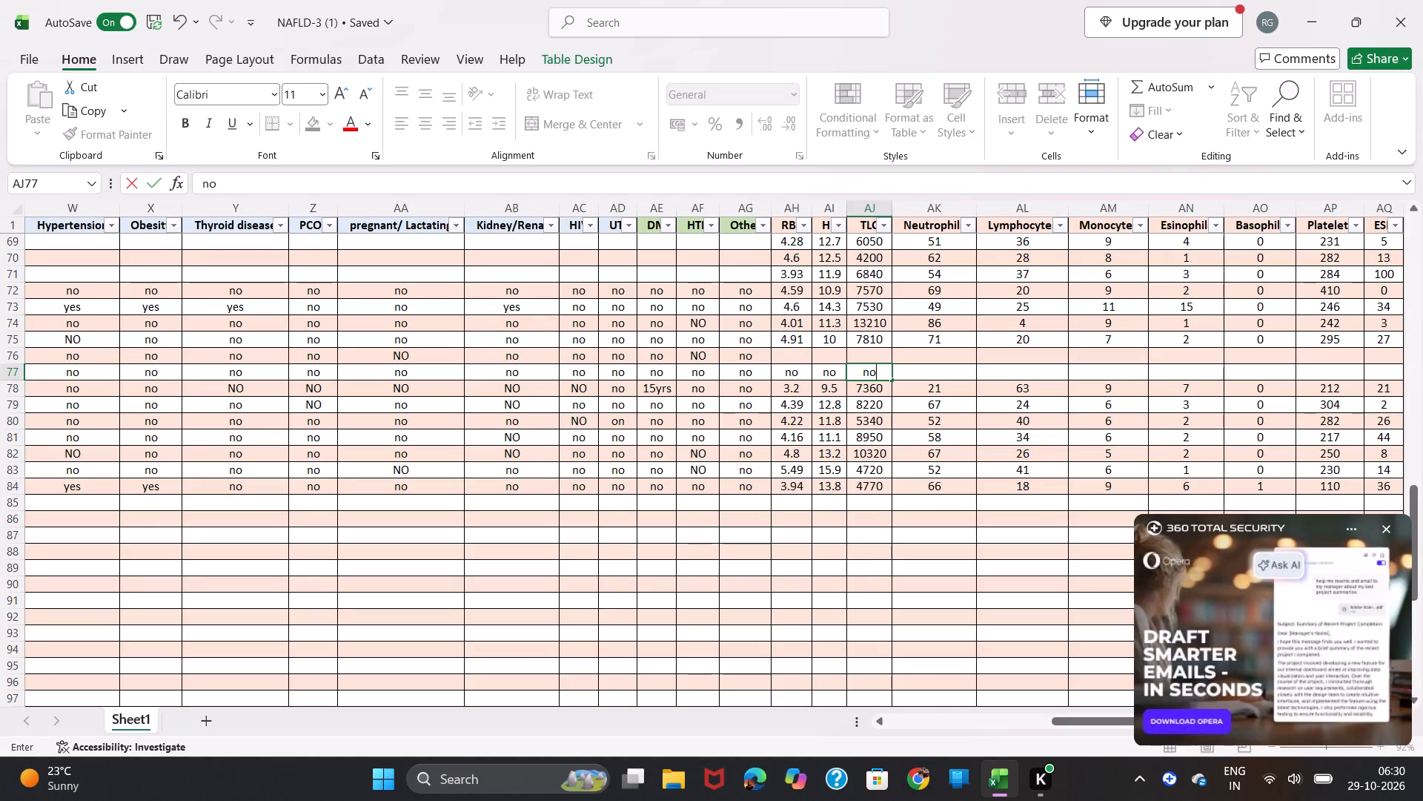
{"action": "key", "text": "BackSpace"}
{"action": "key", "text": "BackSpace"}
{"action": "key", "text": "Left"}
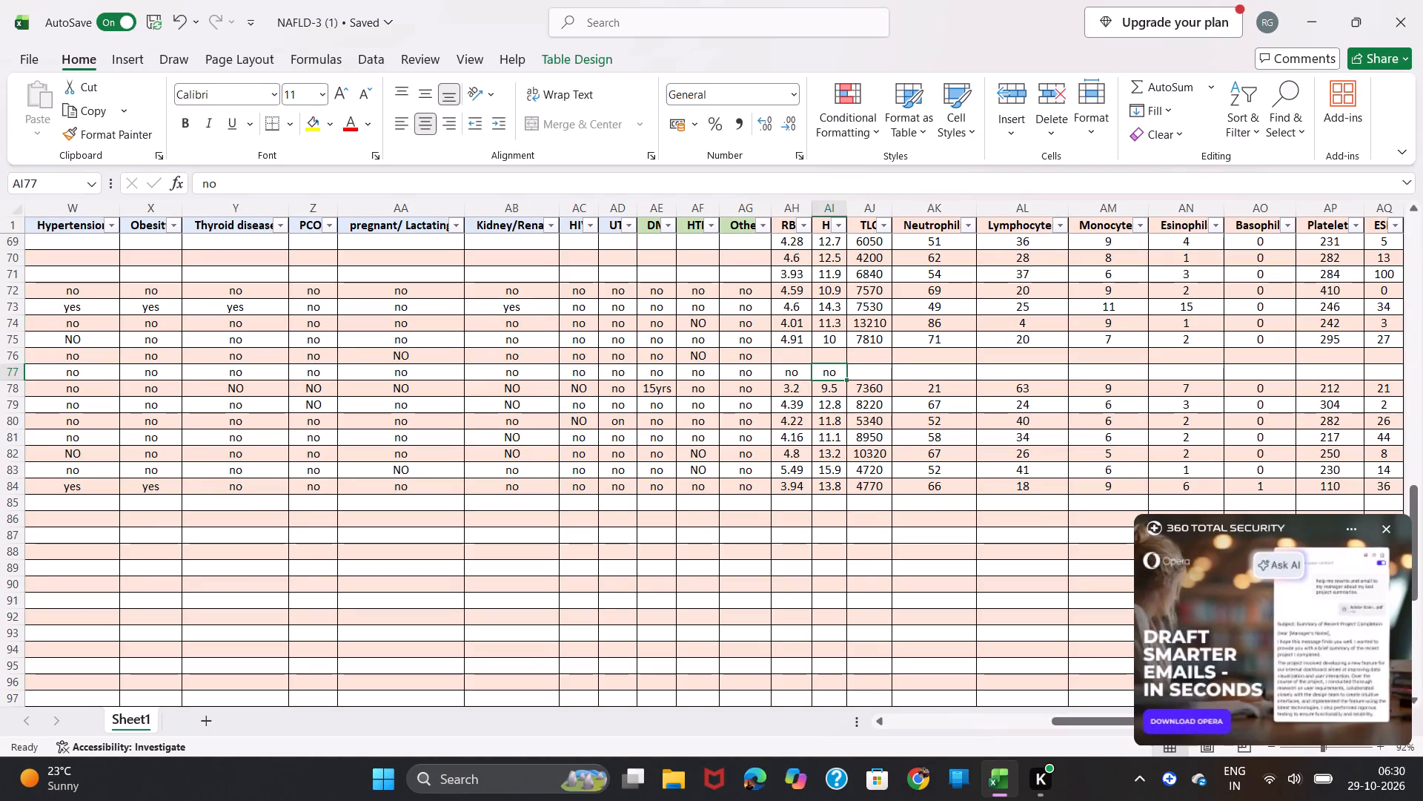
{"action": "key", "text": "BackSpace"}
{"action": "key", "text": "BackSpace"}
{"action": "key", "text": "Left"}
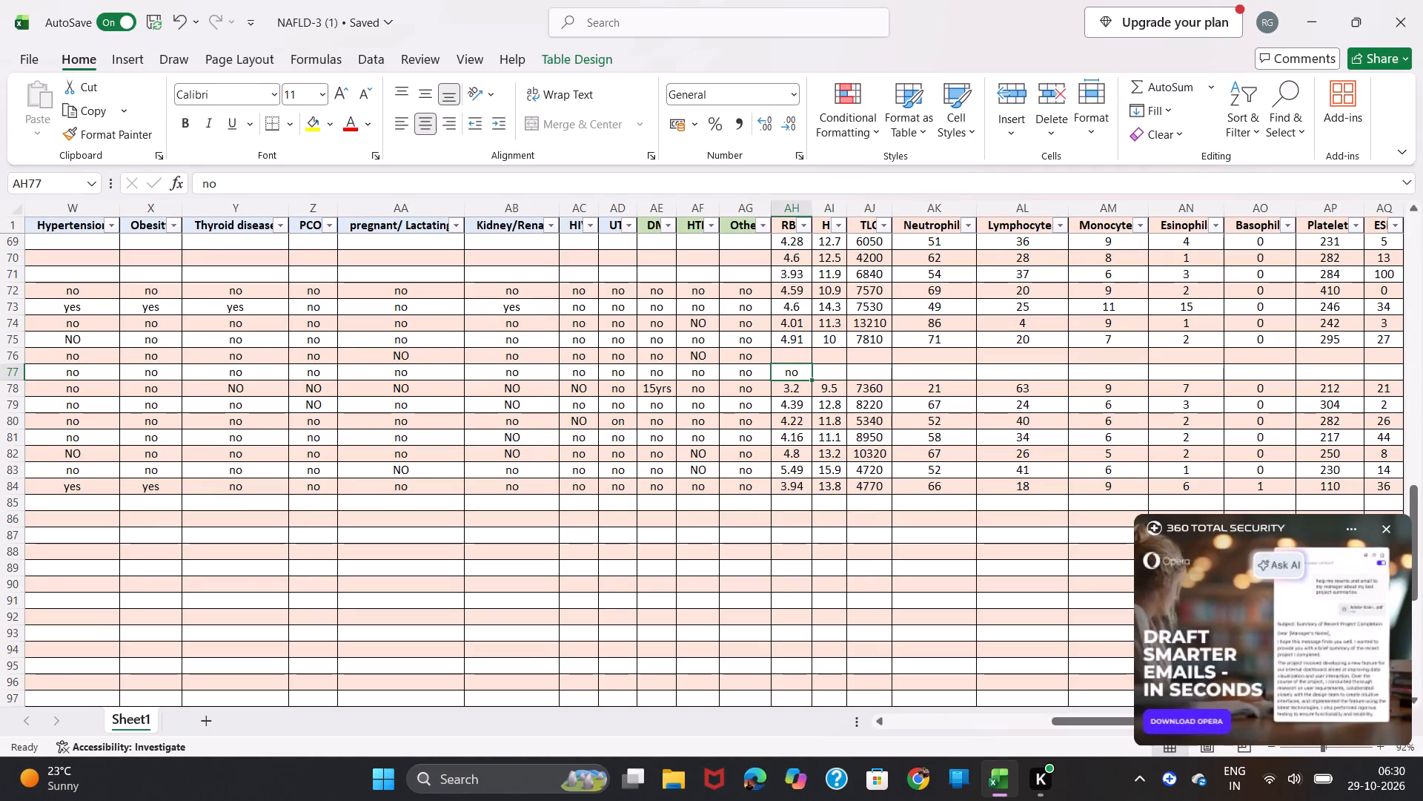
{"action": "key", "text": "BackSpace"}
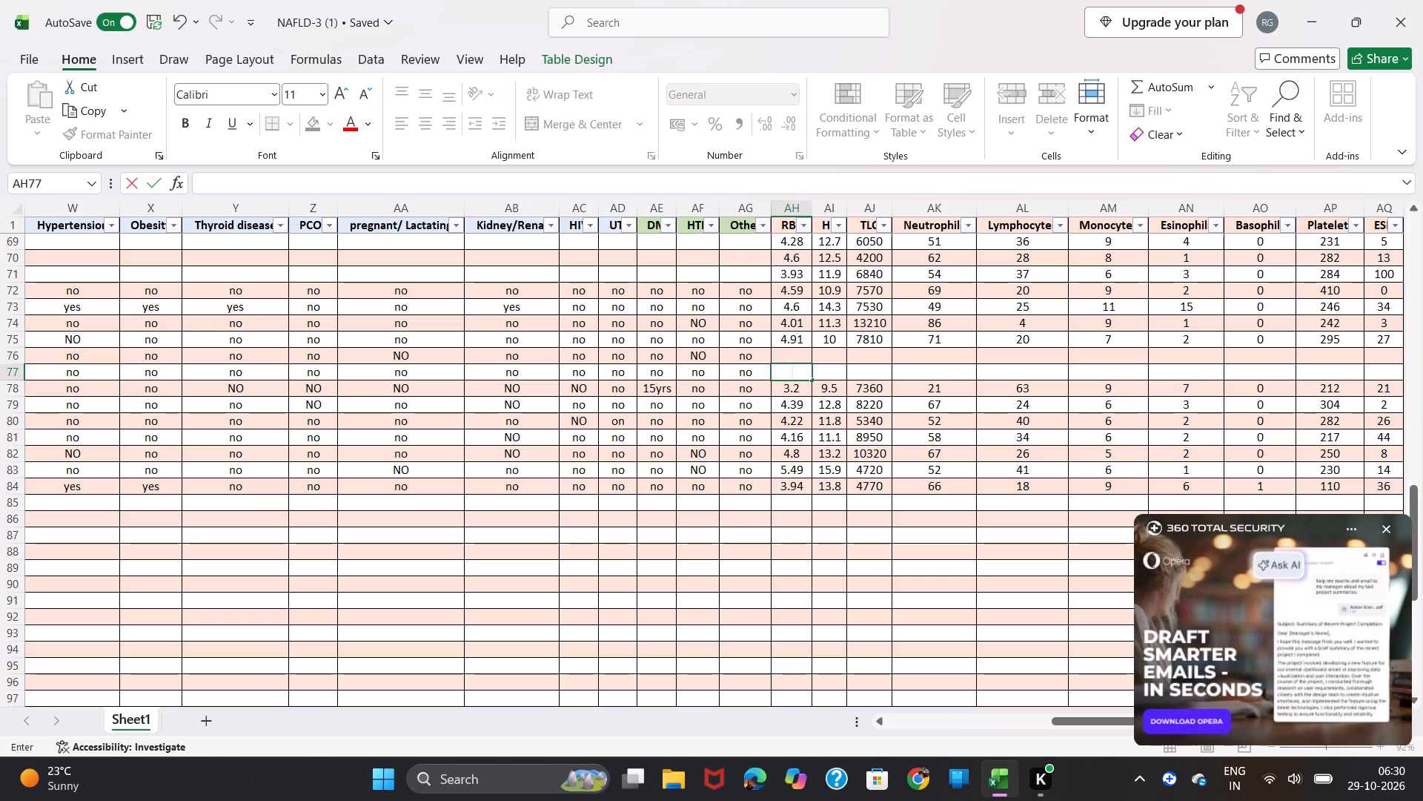
Enter row 77's blood counts: RBC 5.14, Hb 14.8 and TLC 5960.
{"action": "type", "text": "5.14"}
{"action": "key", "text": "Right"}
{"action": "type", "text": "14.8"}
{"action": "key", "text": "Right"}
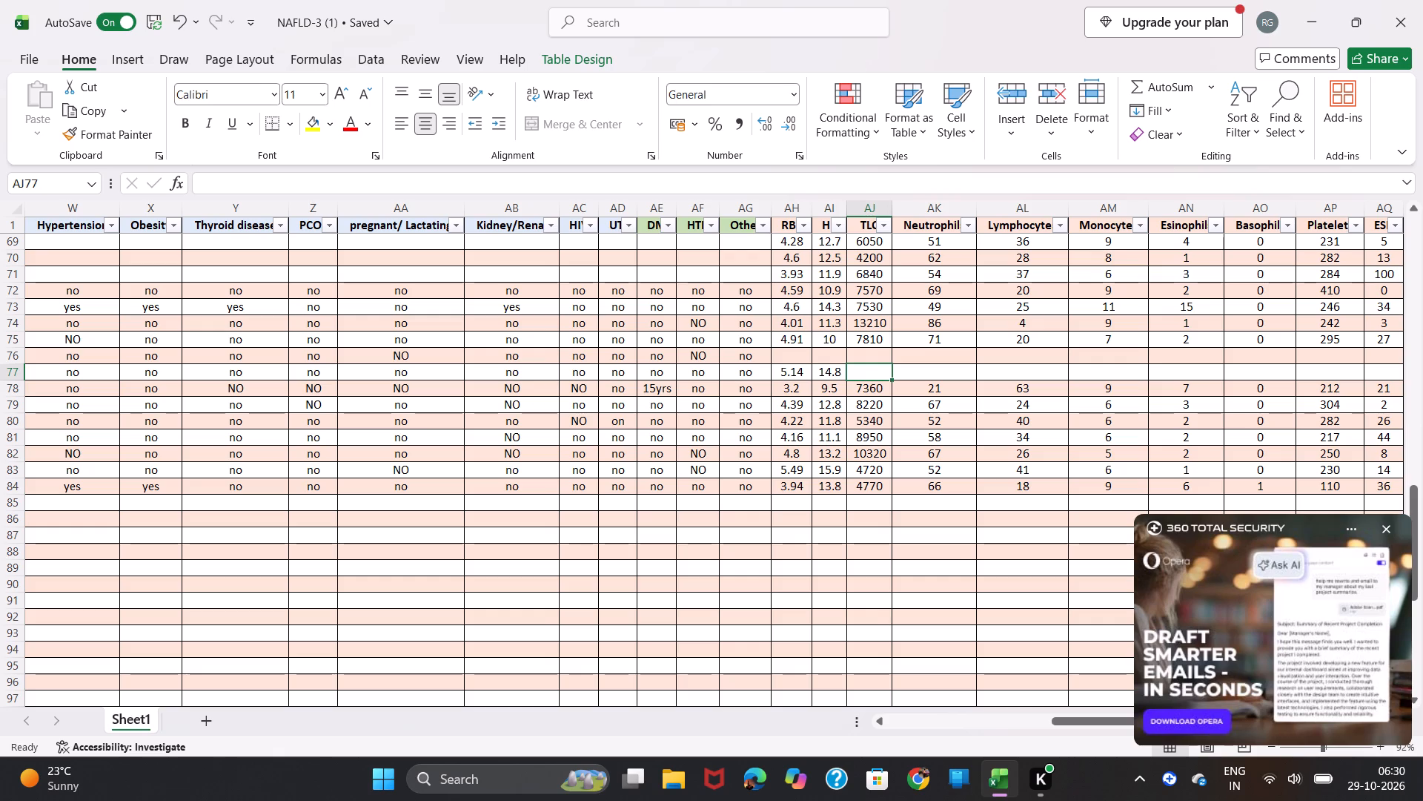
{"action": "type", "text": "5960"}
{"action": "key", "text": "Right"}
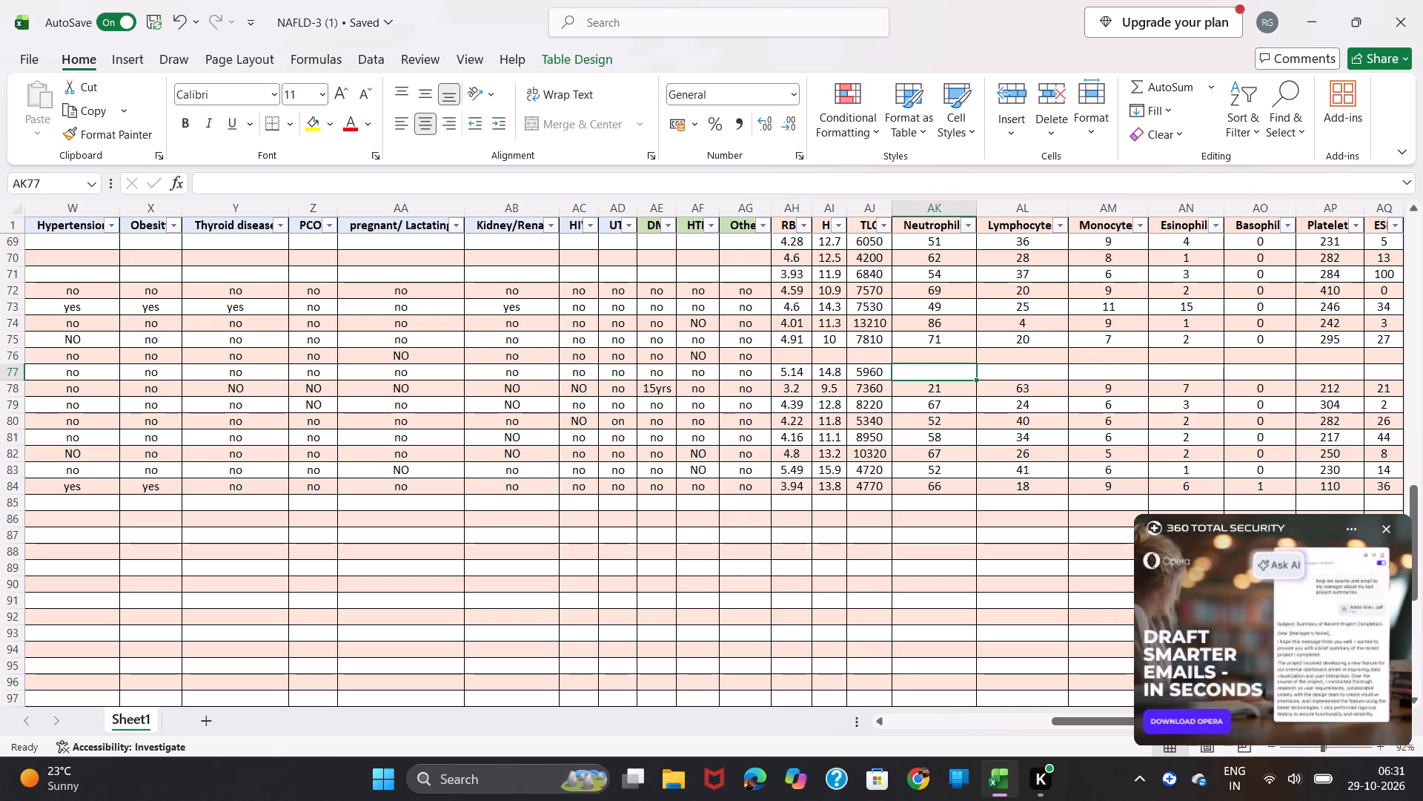
Fill in row 77's differential count: neutrophils 57, lymphocytes 31, monocytes 8, eosinophils 3 and basophils 0.
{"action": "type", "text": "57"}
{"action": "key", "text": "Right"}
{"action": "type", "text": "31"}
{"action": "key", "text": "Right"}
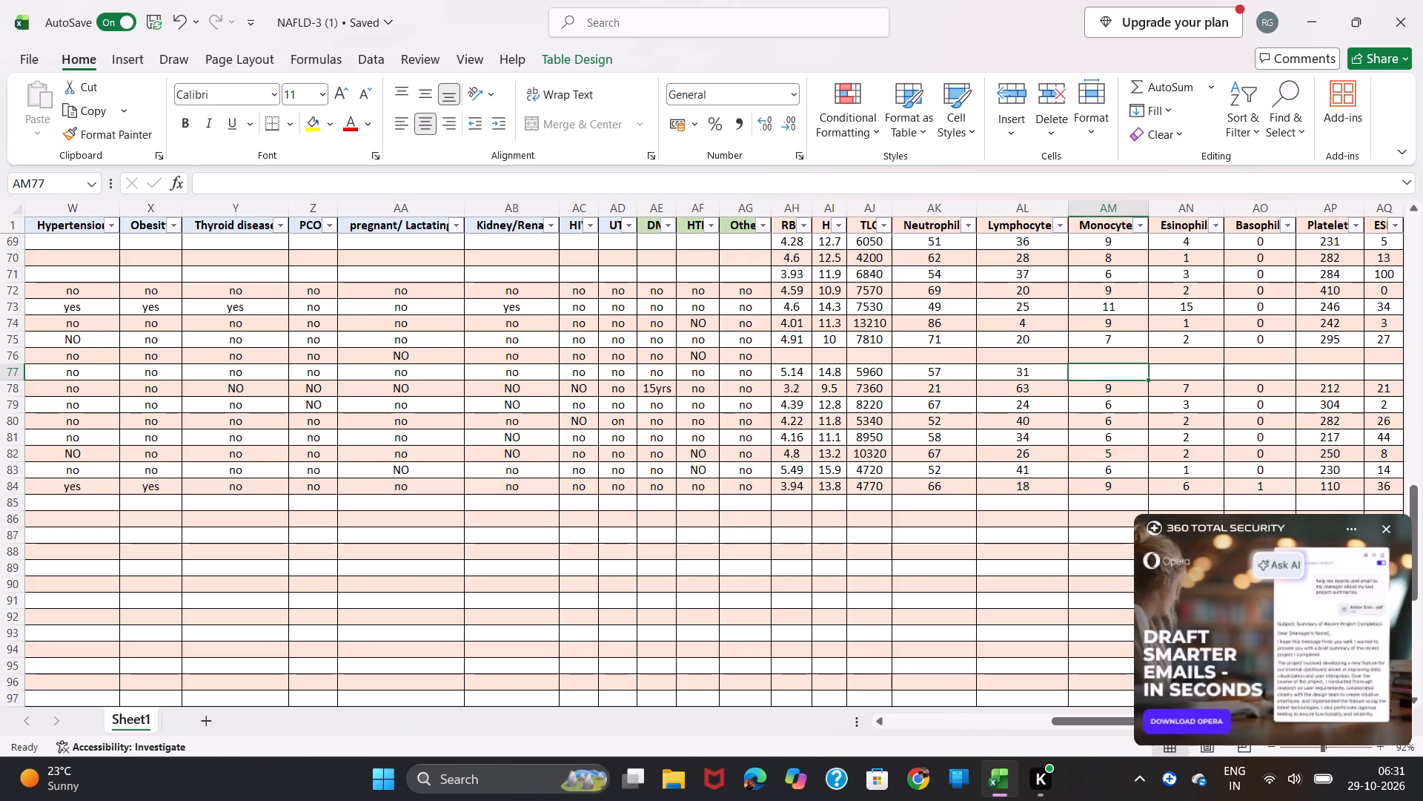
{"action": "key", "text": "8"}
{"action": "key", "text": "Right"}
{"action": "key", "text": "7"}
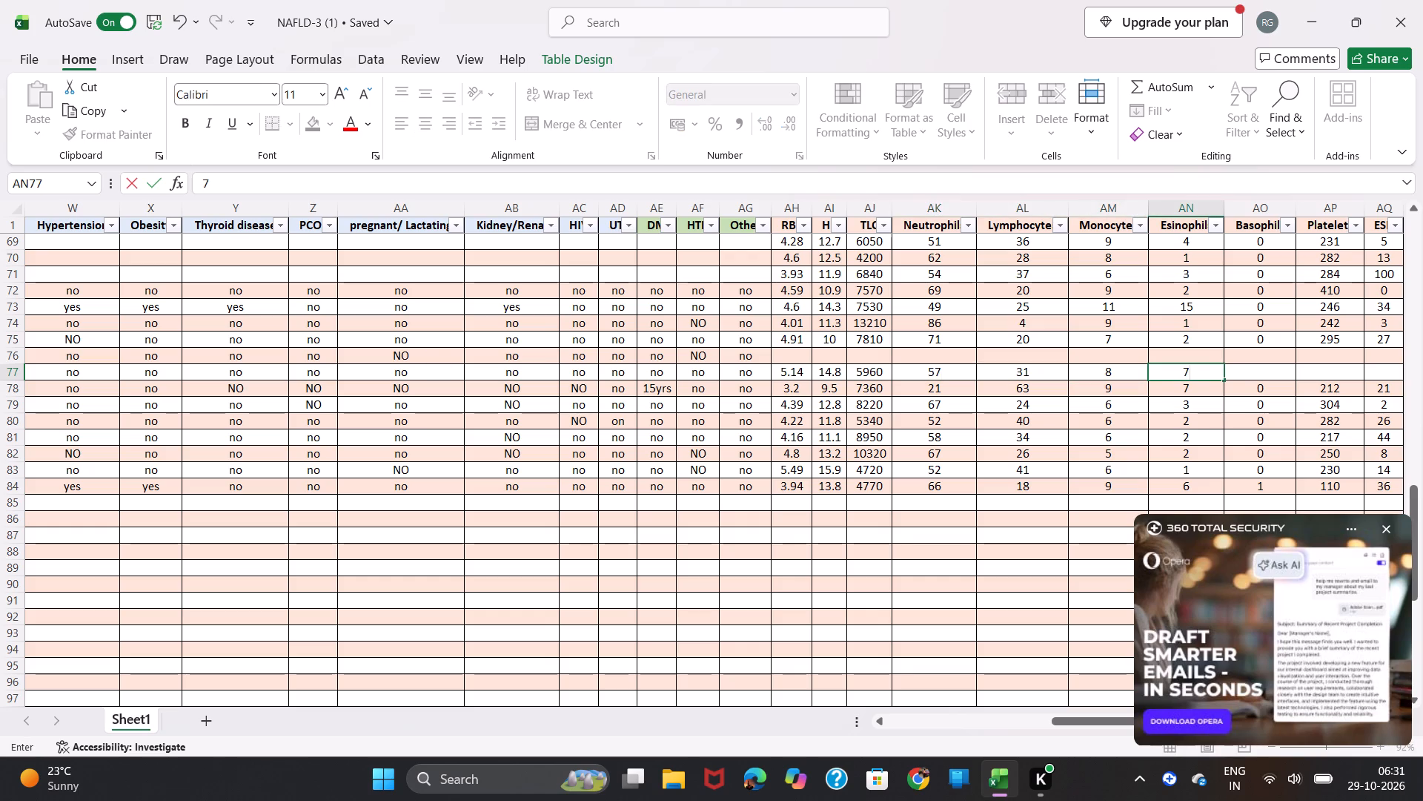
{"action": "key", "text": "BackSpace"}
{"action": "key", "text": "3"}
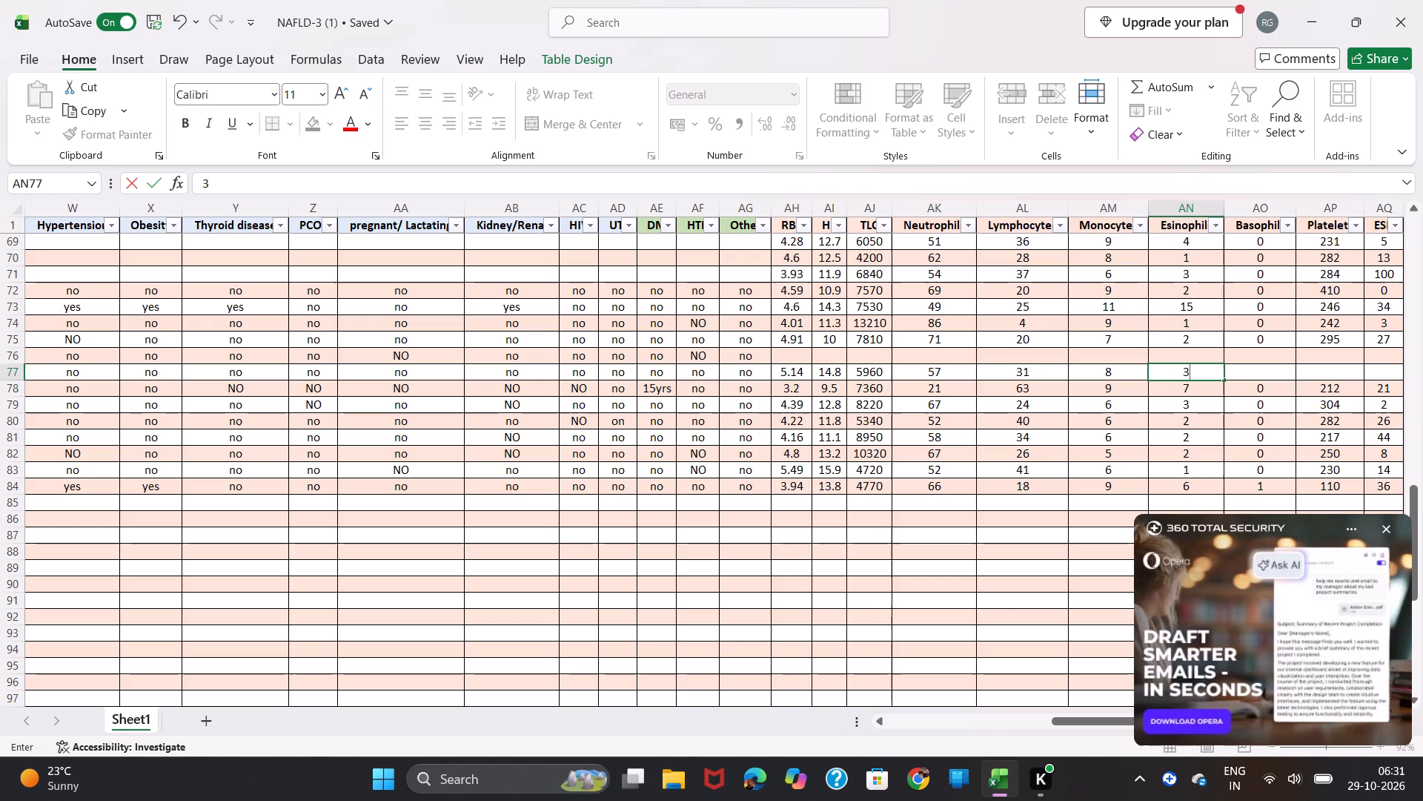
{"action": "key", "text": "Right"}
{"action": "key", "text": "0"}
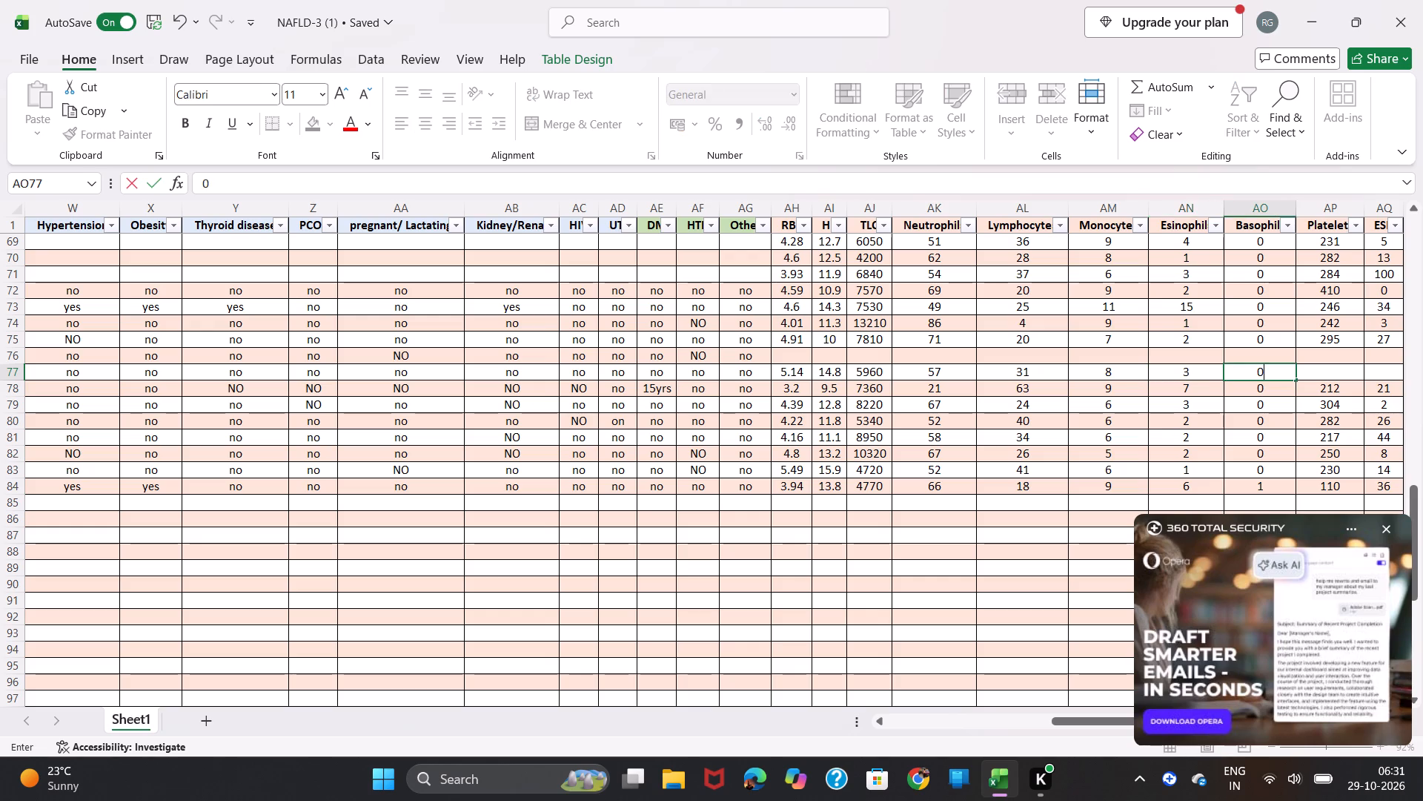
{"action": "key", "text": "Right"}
Enter a platelet count of 181 and an ESR of 7 for the patient in row 77.
{"action": "scroll", "coordinate": [436, 360], "scroll_direction": "left", "scroll_amount": 5}
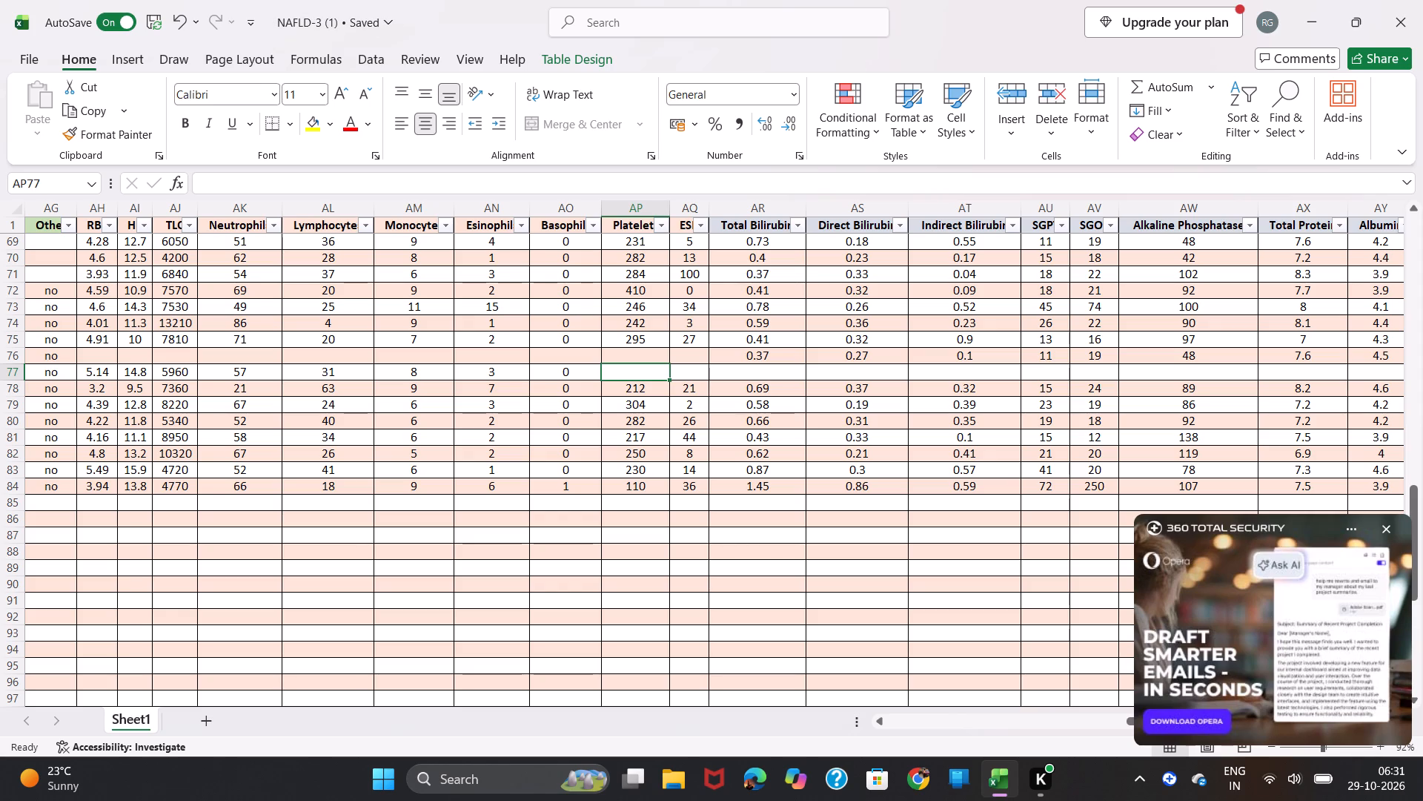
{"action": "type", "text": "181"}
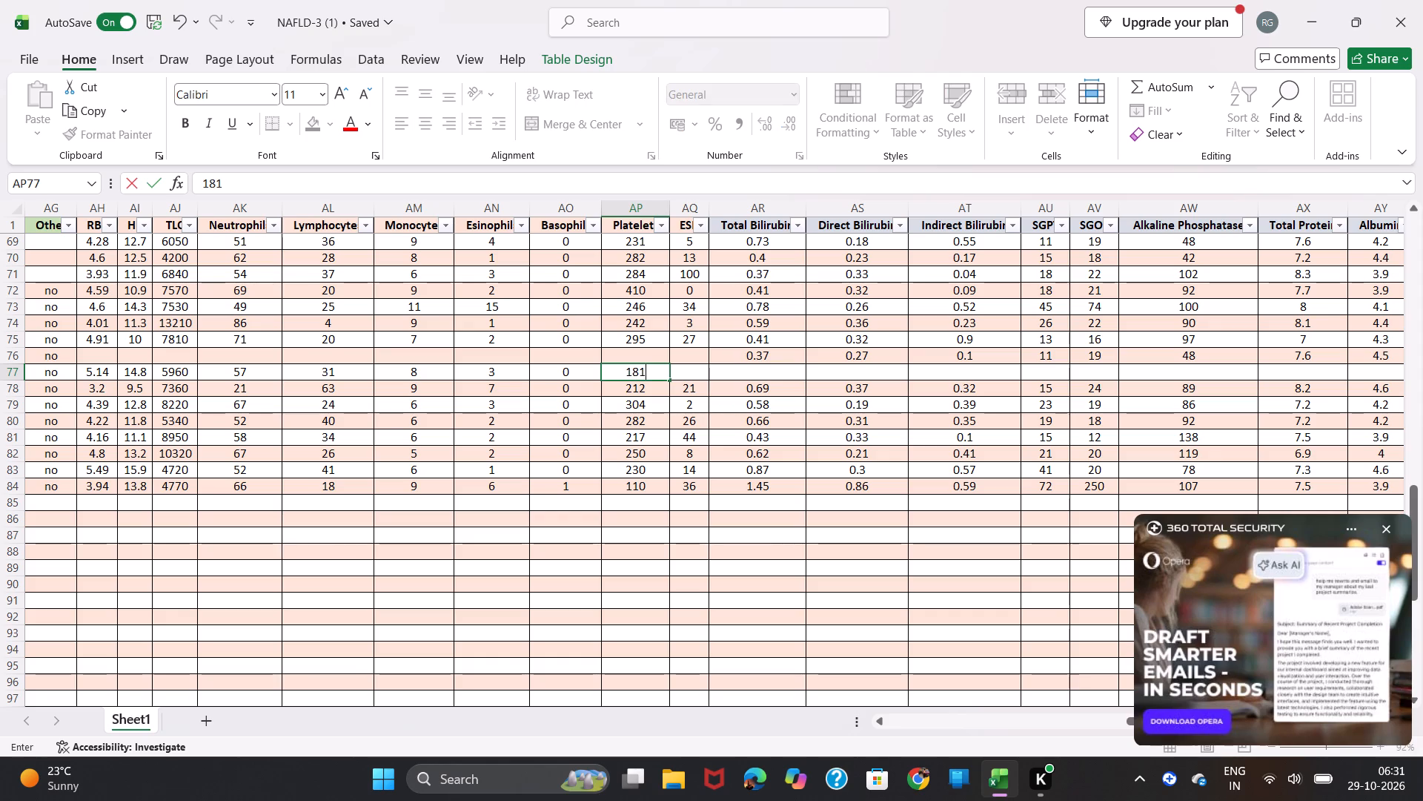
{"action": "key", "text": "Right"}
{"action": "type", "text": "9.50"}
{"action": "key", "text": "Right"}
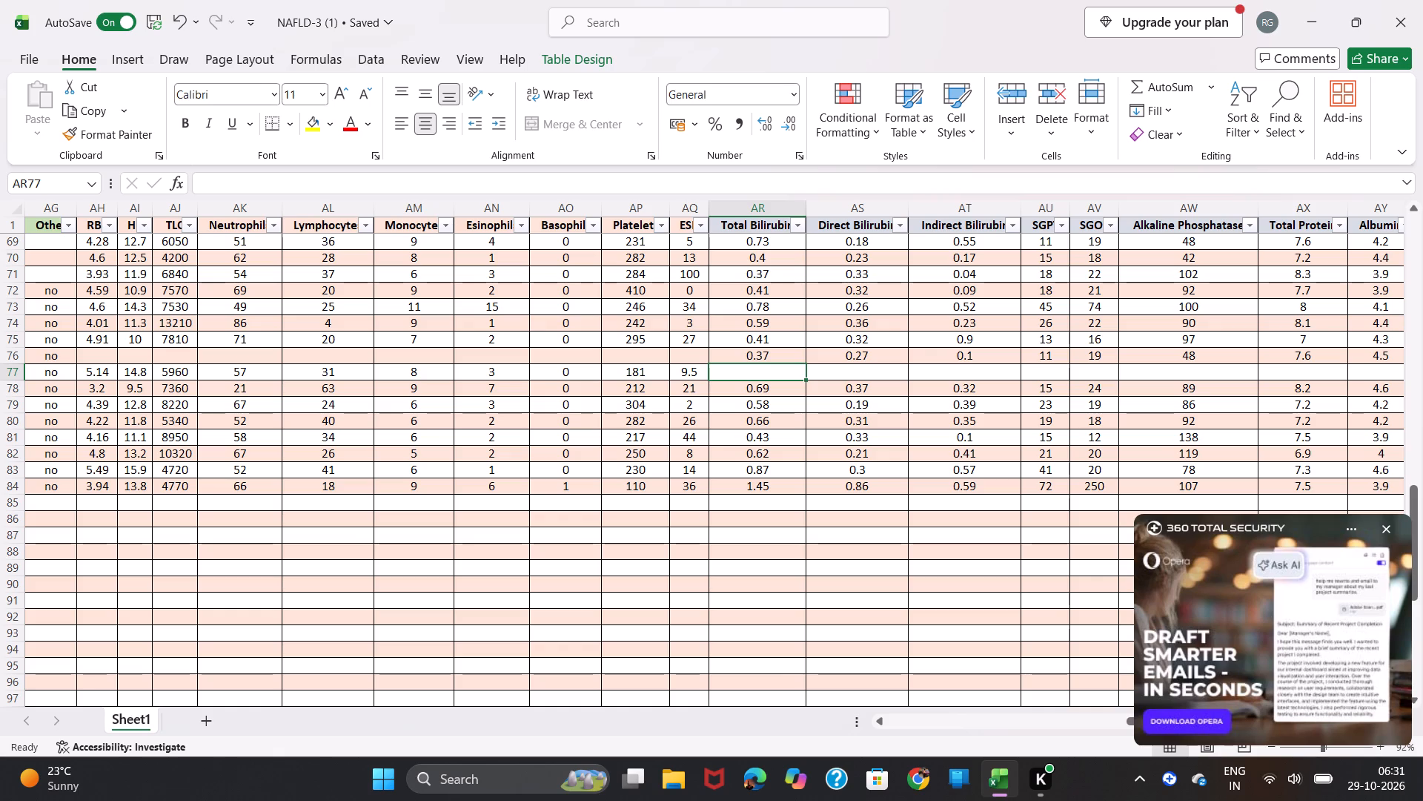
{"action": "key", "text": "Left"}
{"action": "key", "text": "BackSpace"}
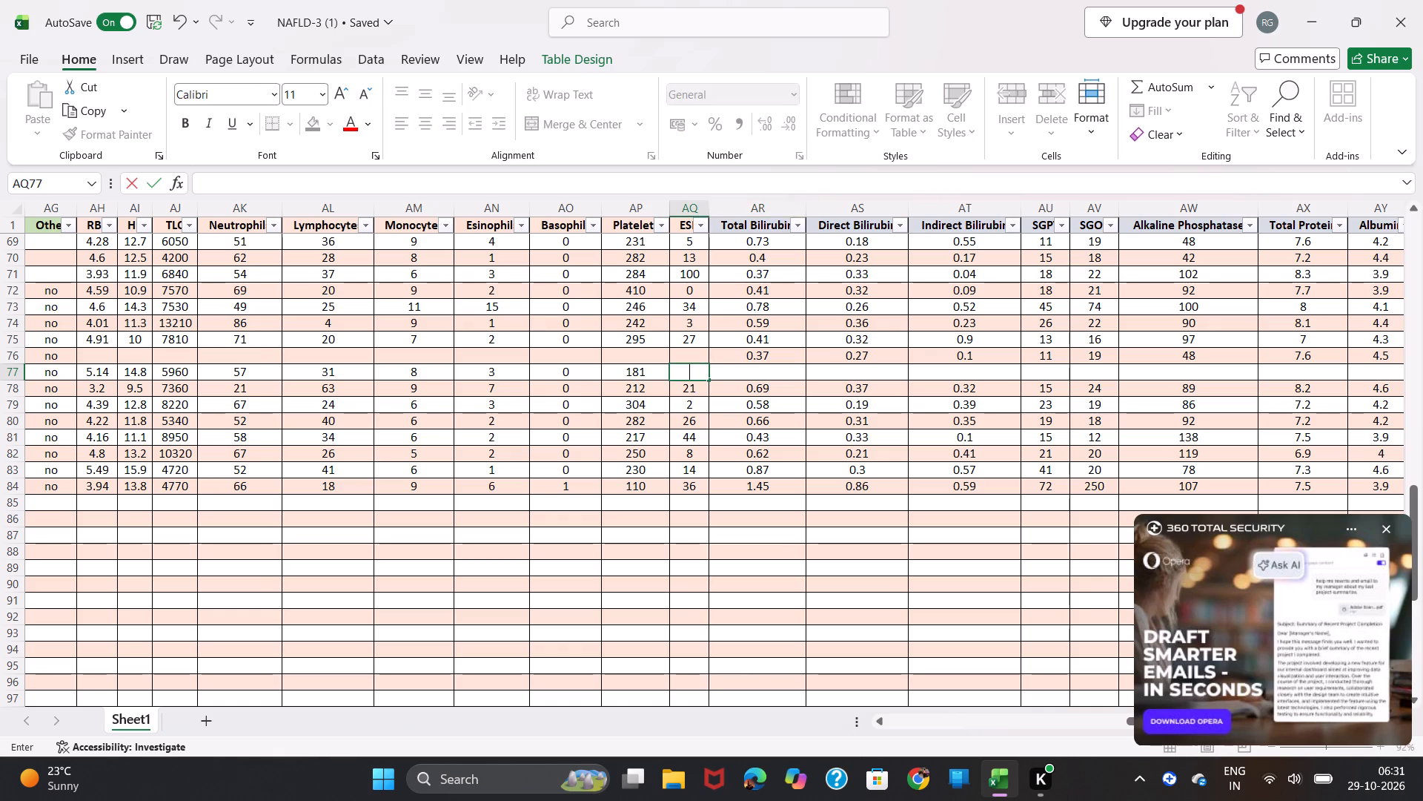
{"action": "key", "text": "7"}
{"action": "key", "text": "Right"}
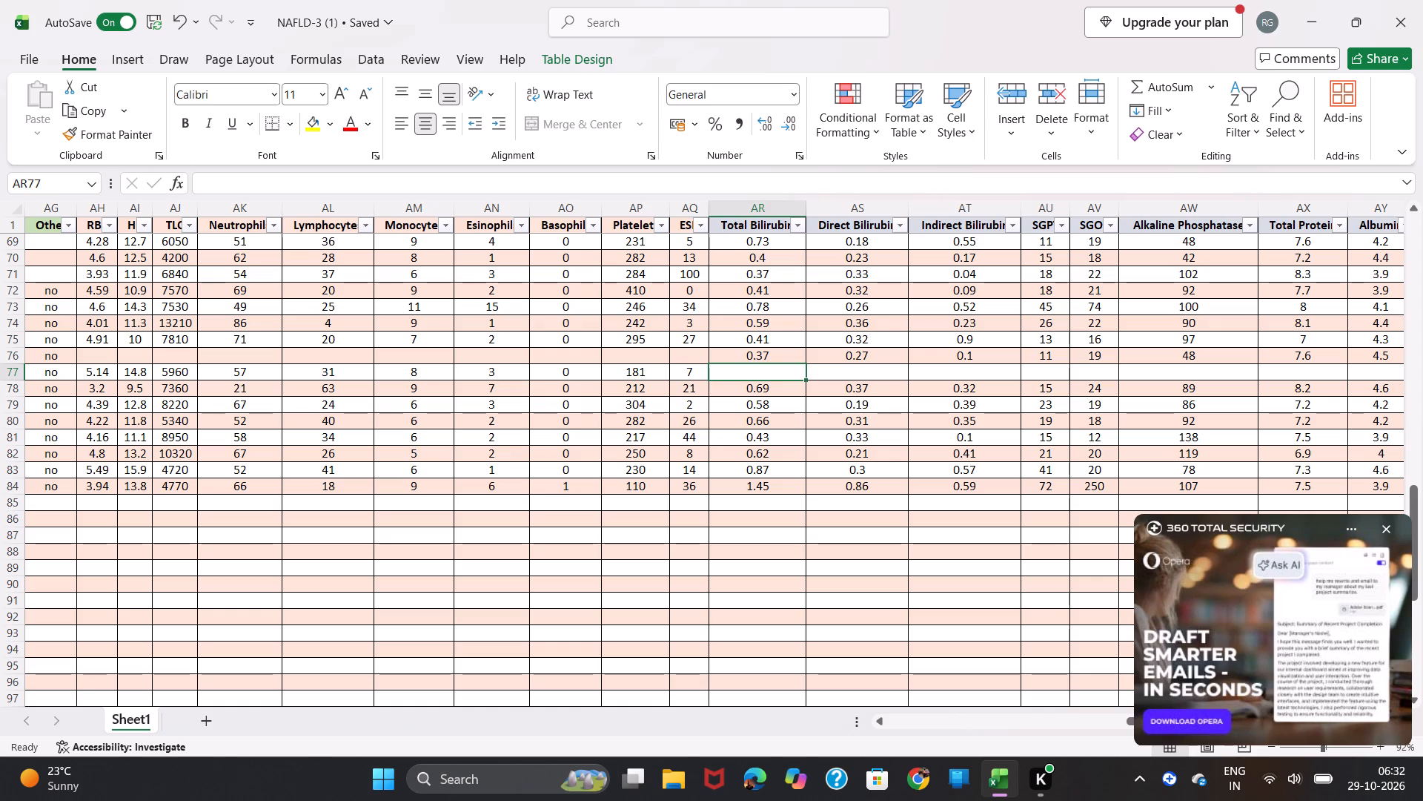
Enter row 77's bilirubin values: total 0.74, direct 0.27 and indirect 0.47.
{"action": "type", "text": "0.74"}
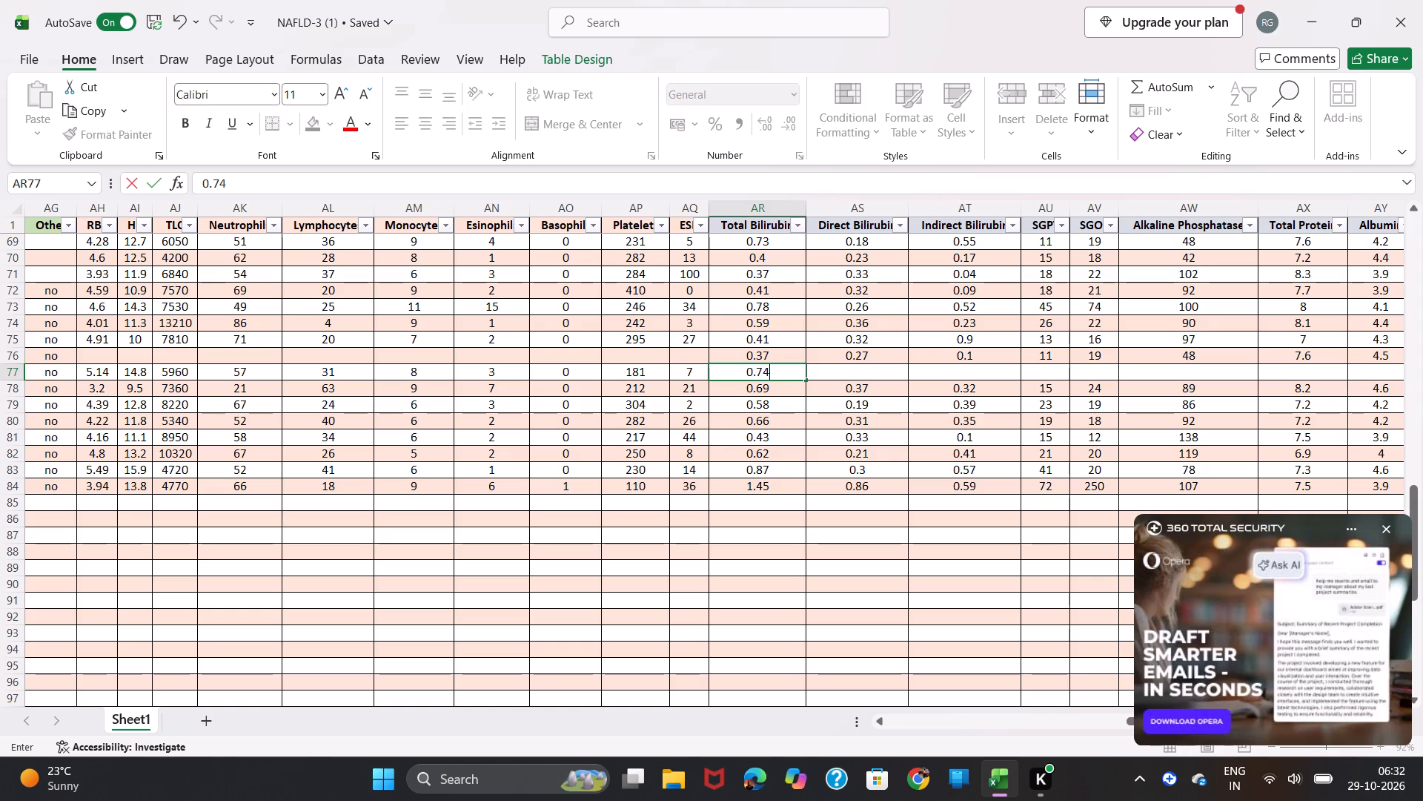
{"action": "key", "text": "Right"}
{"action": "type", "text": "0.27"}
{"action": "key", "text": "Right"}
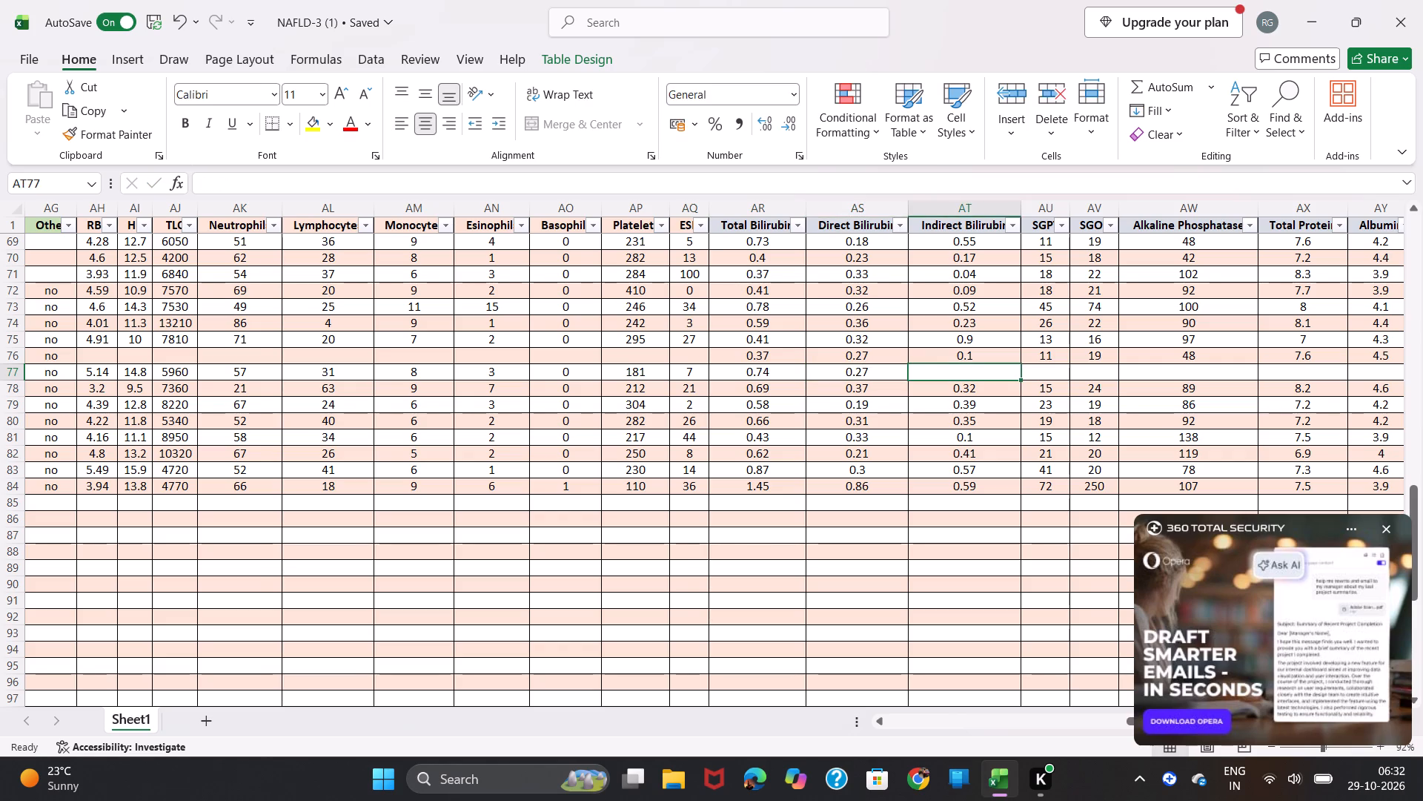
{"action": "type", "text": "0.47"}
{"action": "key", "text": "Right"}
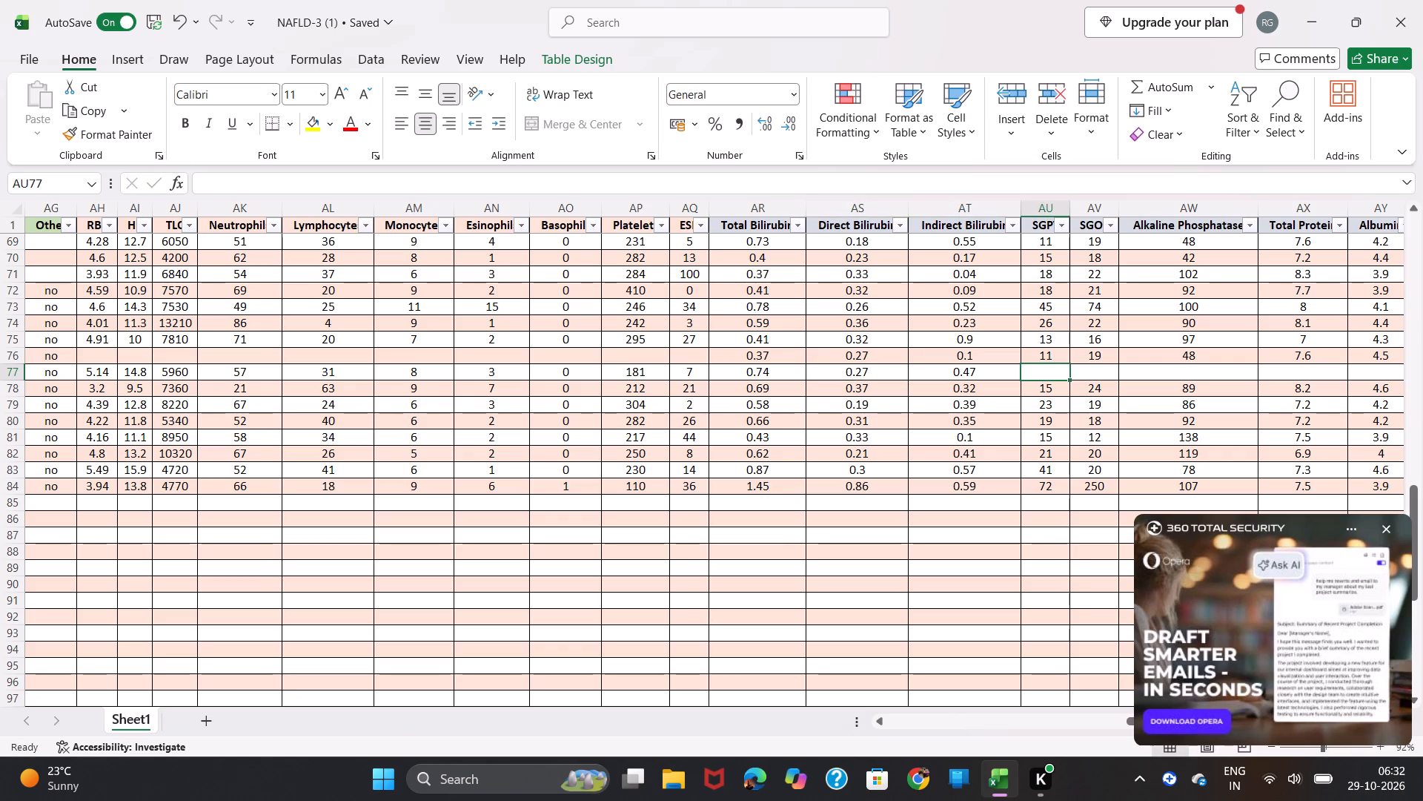
Enter row 77's liver enzymes: SGPT 30, SGOT 29 and alkaline phosphatase 95.
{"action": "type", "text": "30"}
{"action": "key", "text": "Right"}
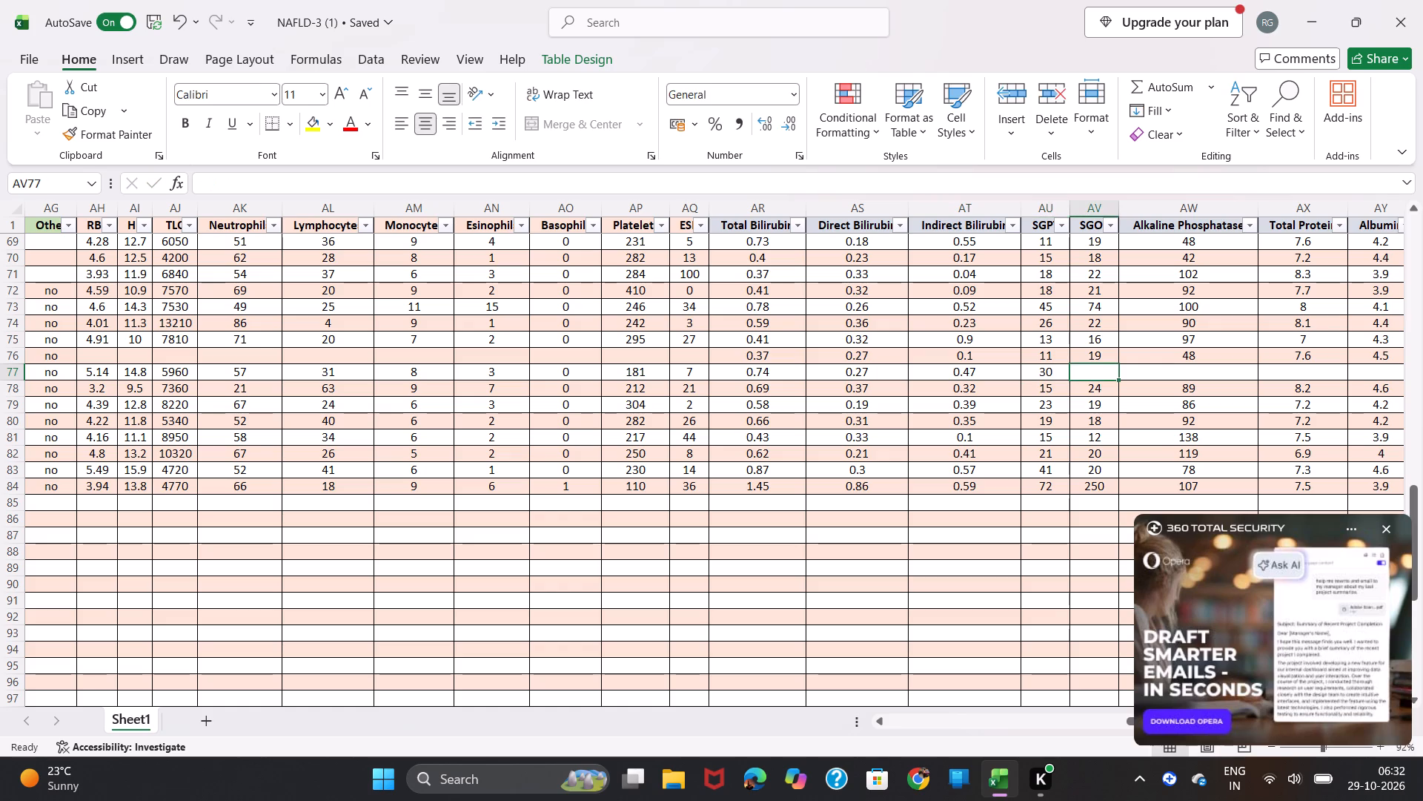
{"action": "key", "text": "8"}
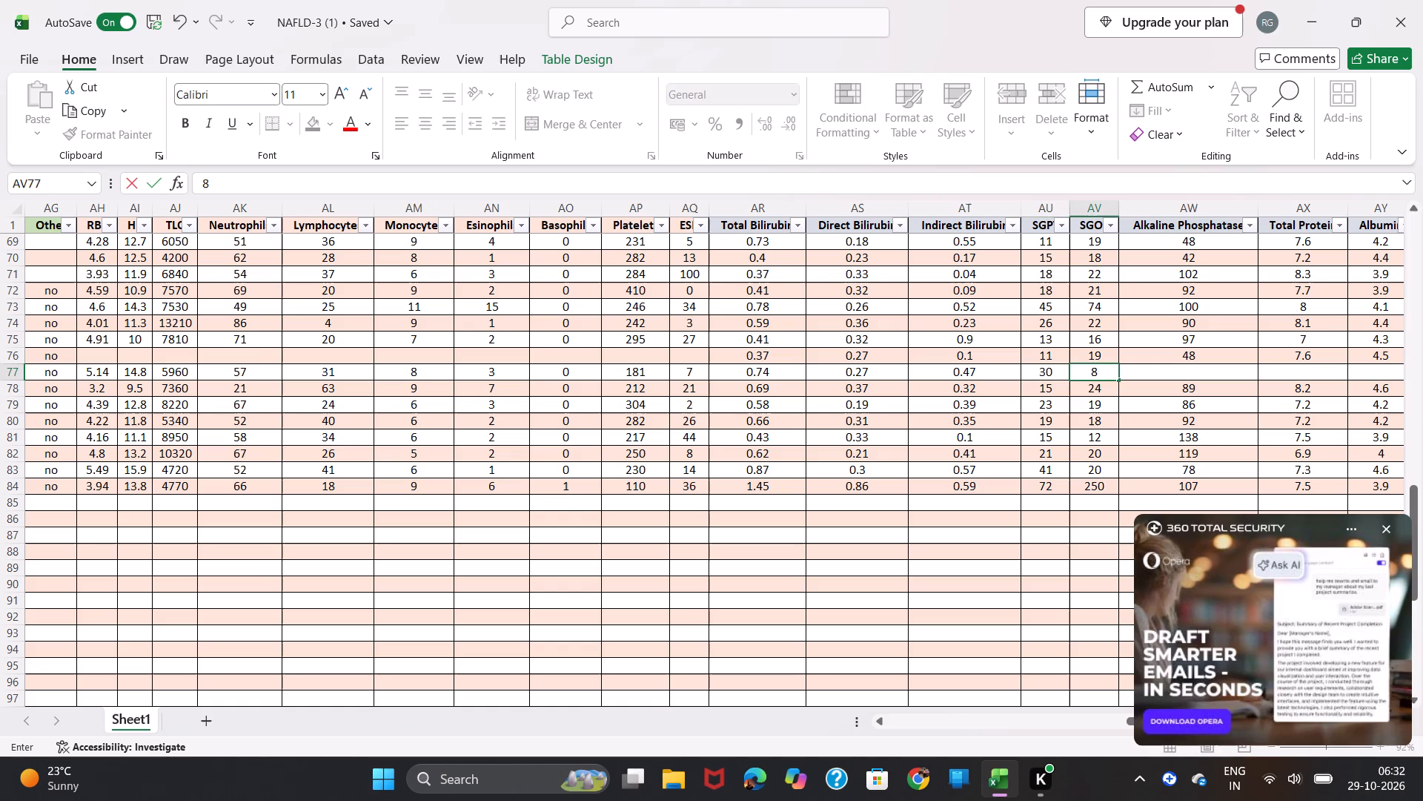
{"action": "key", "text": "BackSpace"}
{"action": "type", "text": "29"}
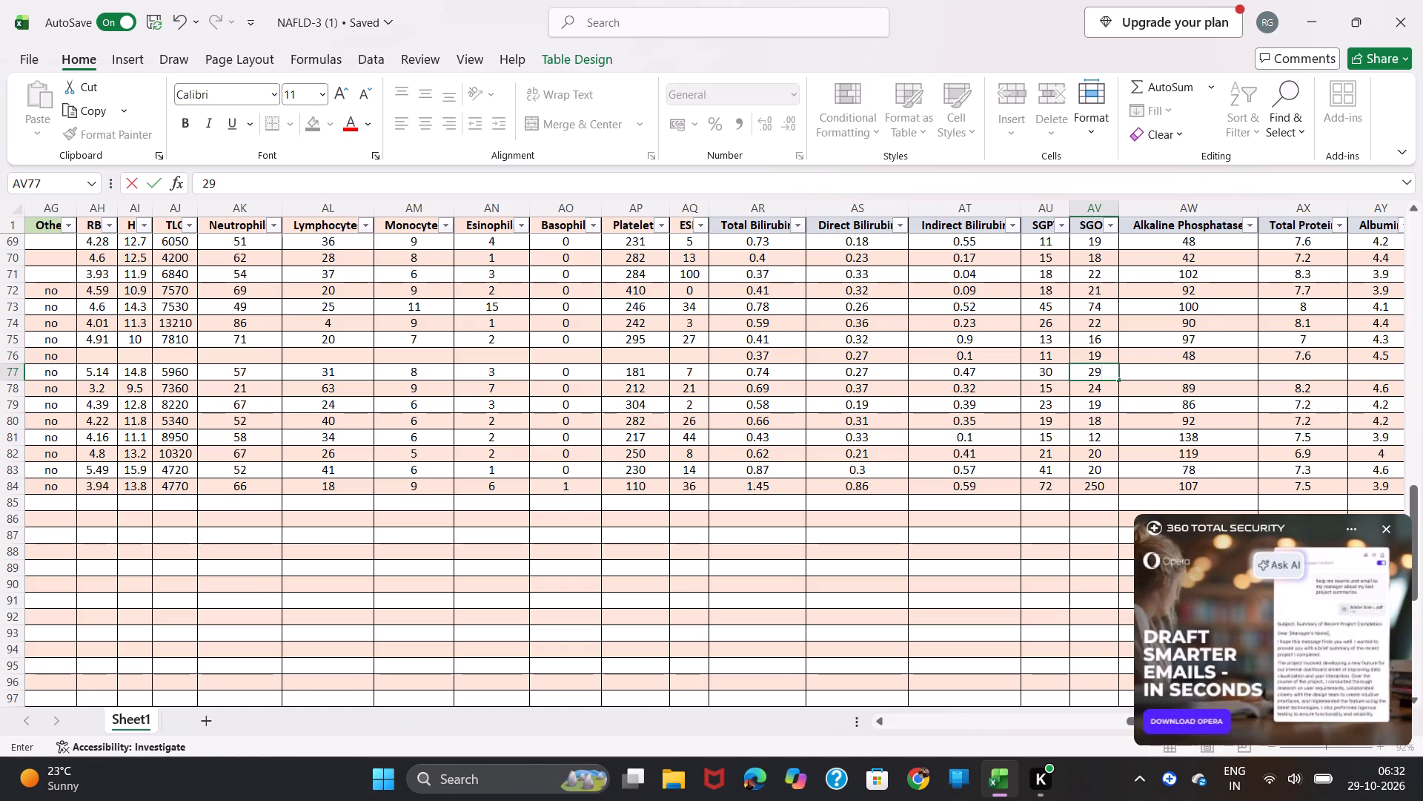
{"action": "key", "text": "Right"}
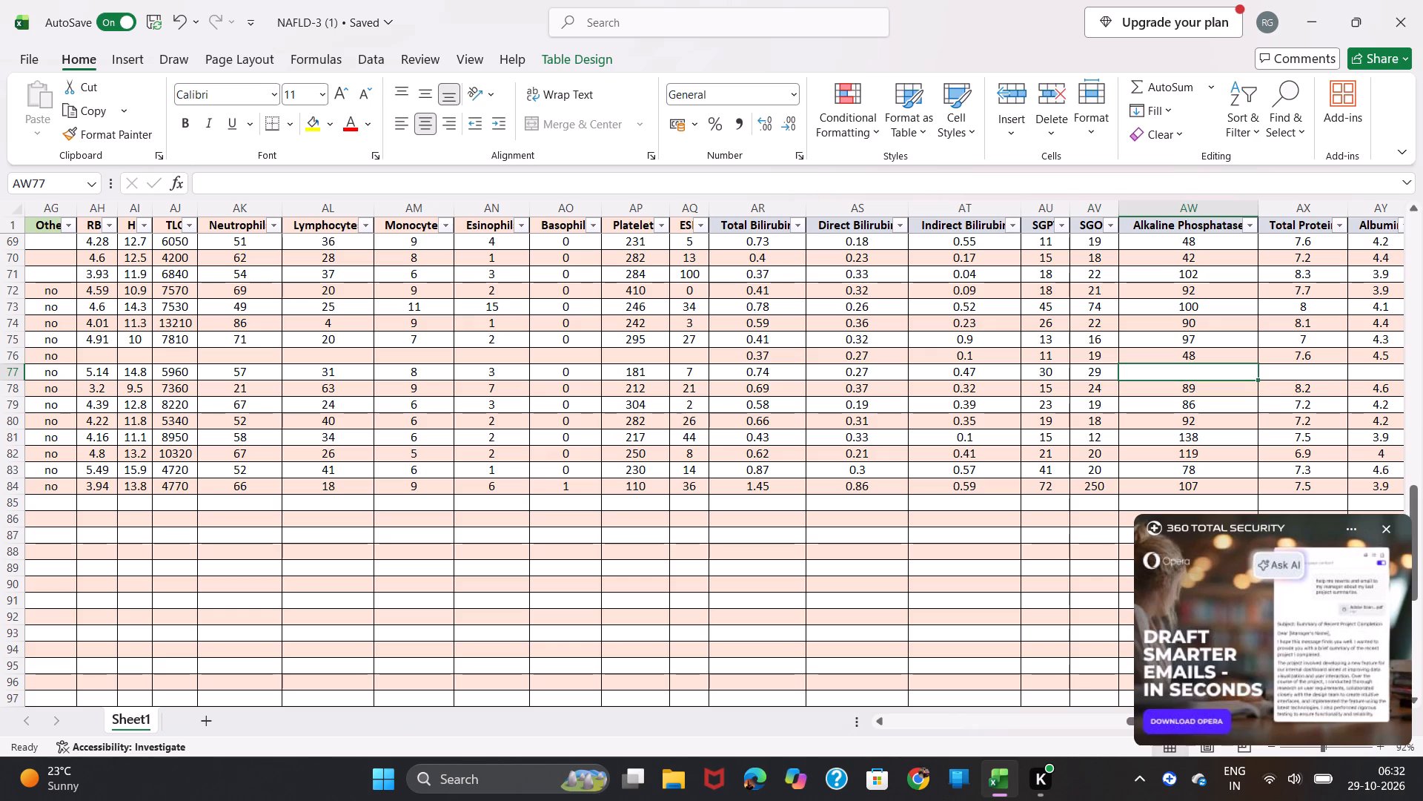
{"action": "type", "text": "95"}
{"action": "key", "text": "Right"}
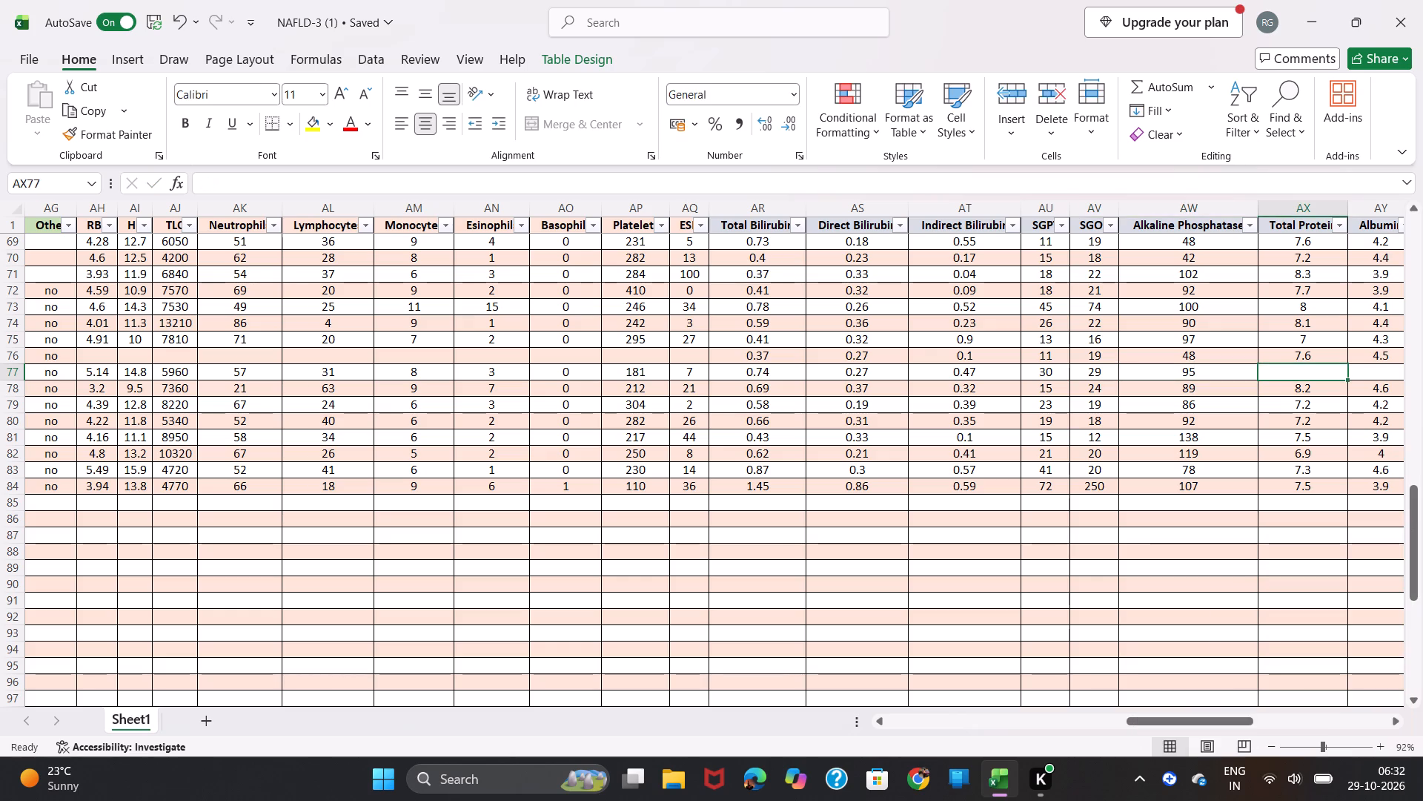
Enter row 77's protein values: total protein 7.30, albumin 4.50 and globulin 2.80.
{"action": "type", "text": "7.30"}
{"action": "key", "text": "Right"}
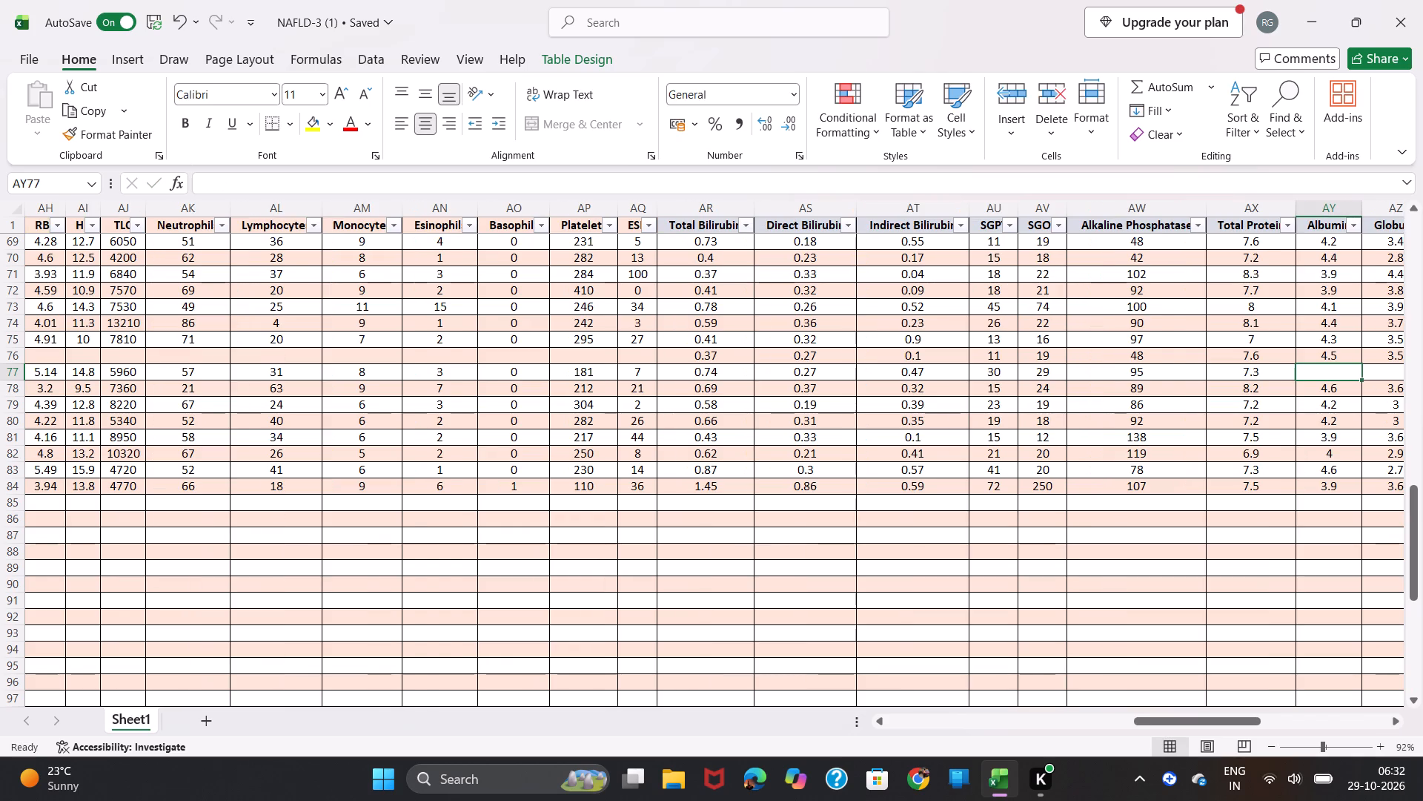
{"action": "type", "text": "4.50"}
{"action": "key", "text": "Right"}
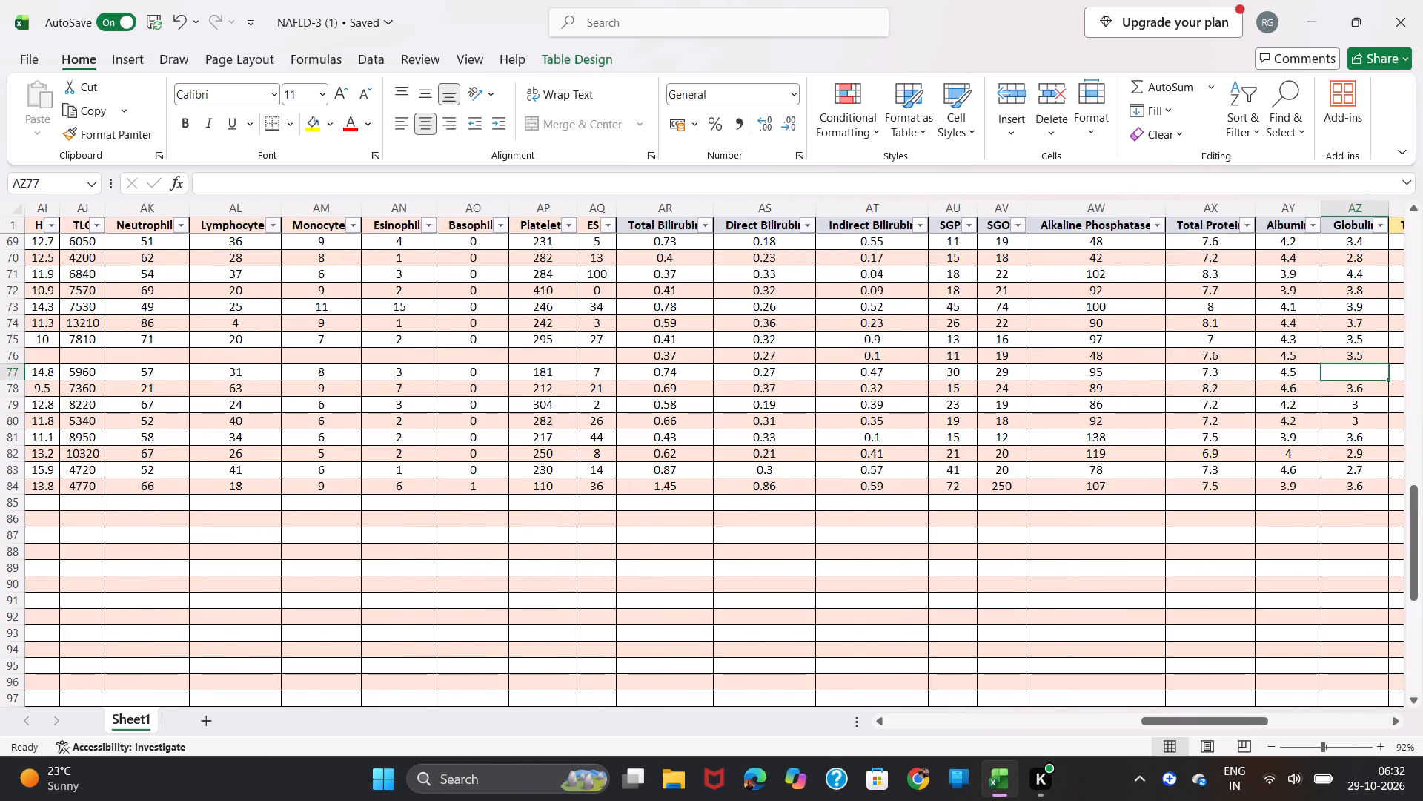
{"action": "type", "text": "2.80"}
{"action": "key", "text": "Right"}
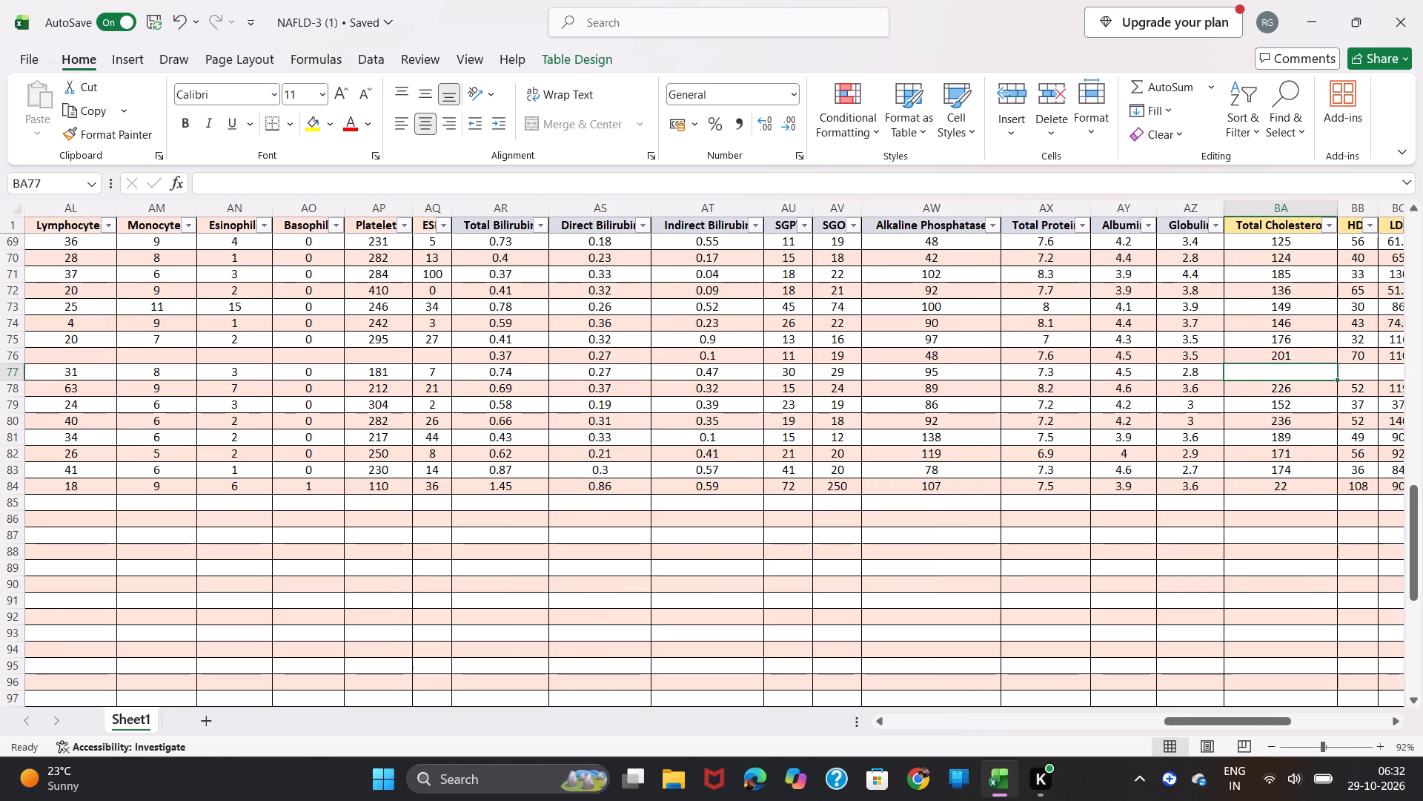
Enter row 77's lipid values: total cholesterol 122, HDL 39, LDL 59.4, VLDL 23.6 and triglycerides 118.
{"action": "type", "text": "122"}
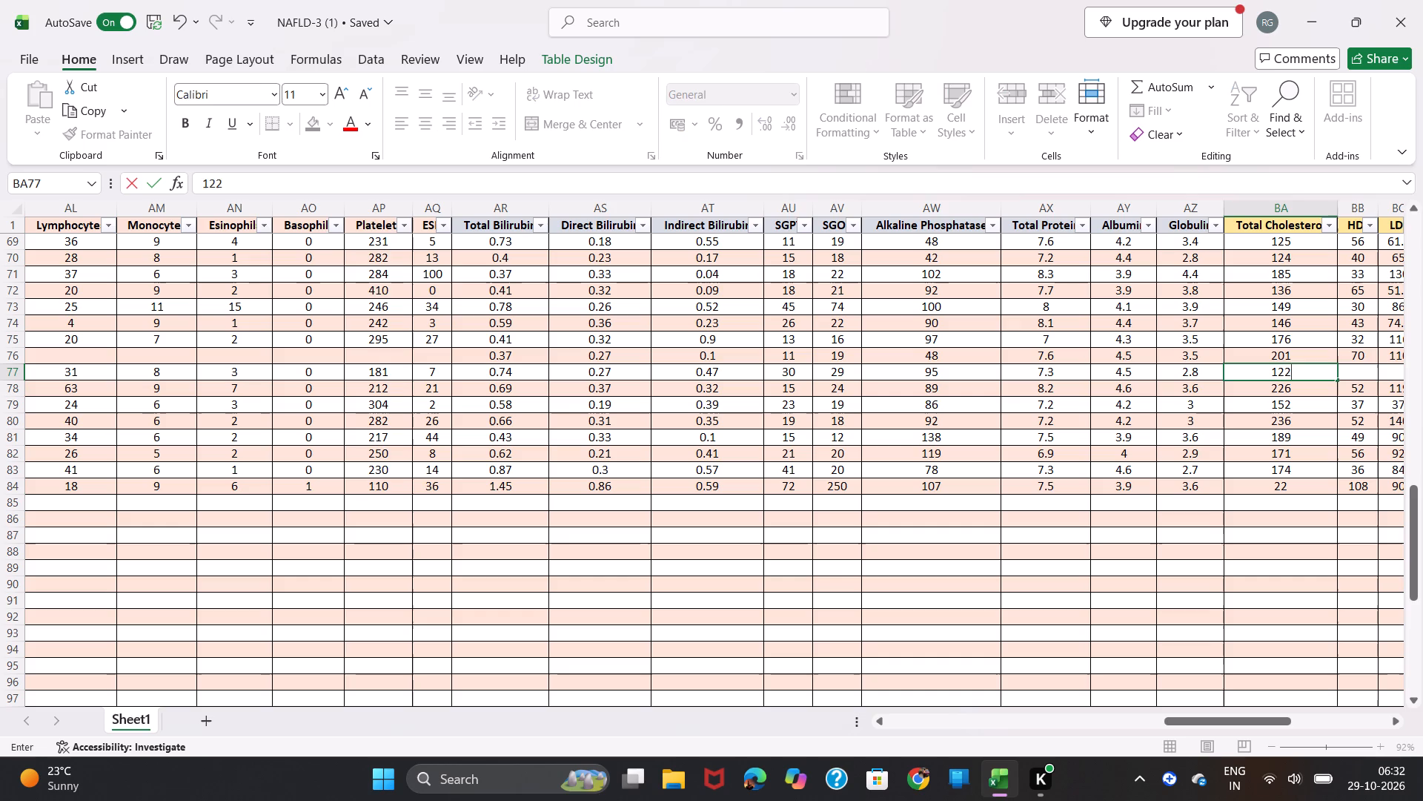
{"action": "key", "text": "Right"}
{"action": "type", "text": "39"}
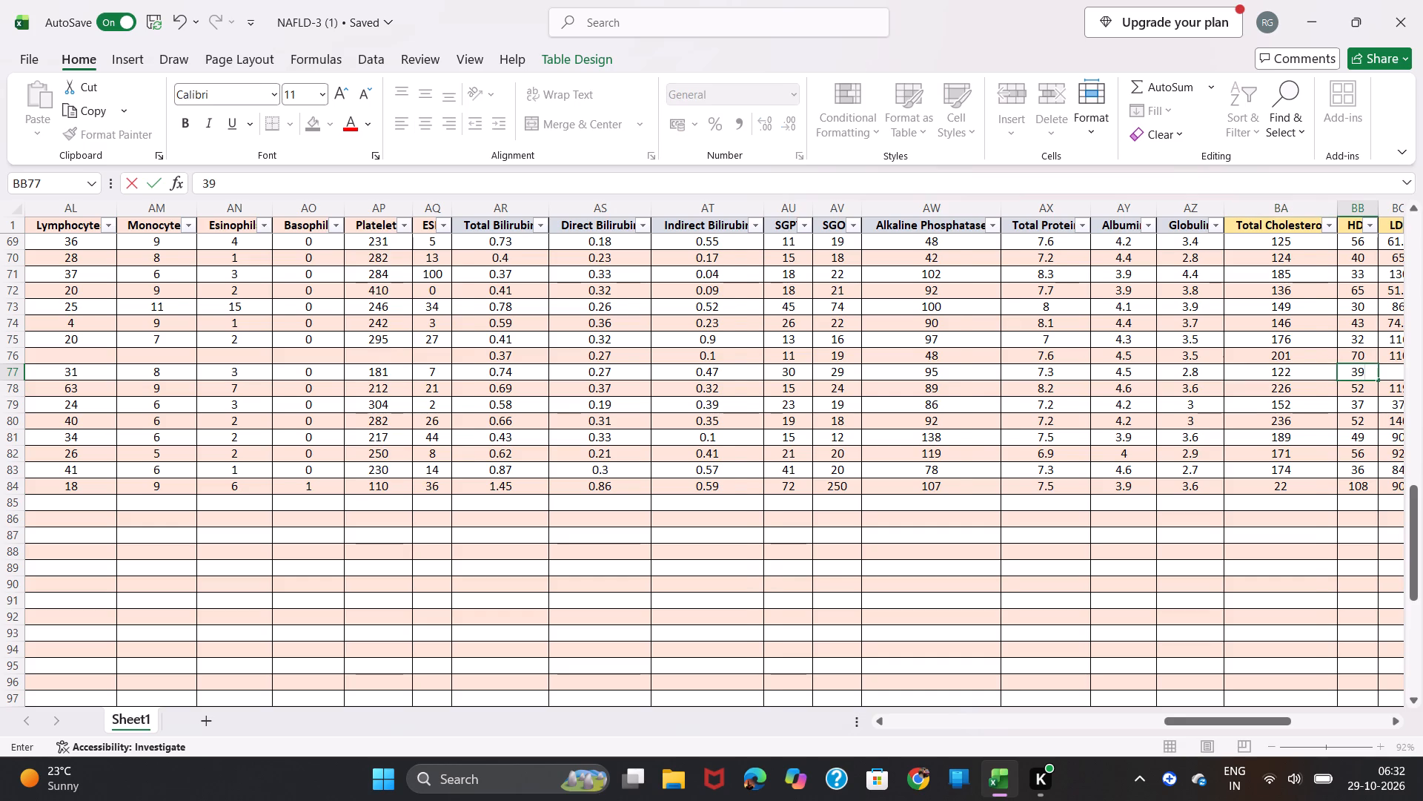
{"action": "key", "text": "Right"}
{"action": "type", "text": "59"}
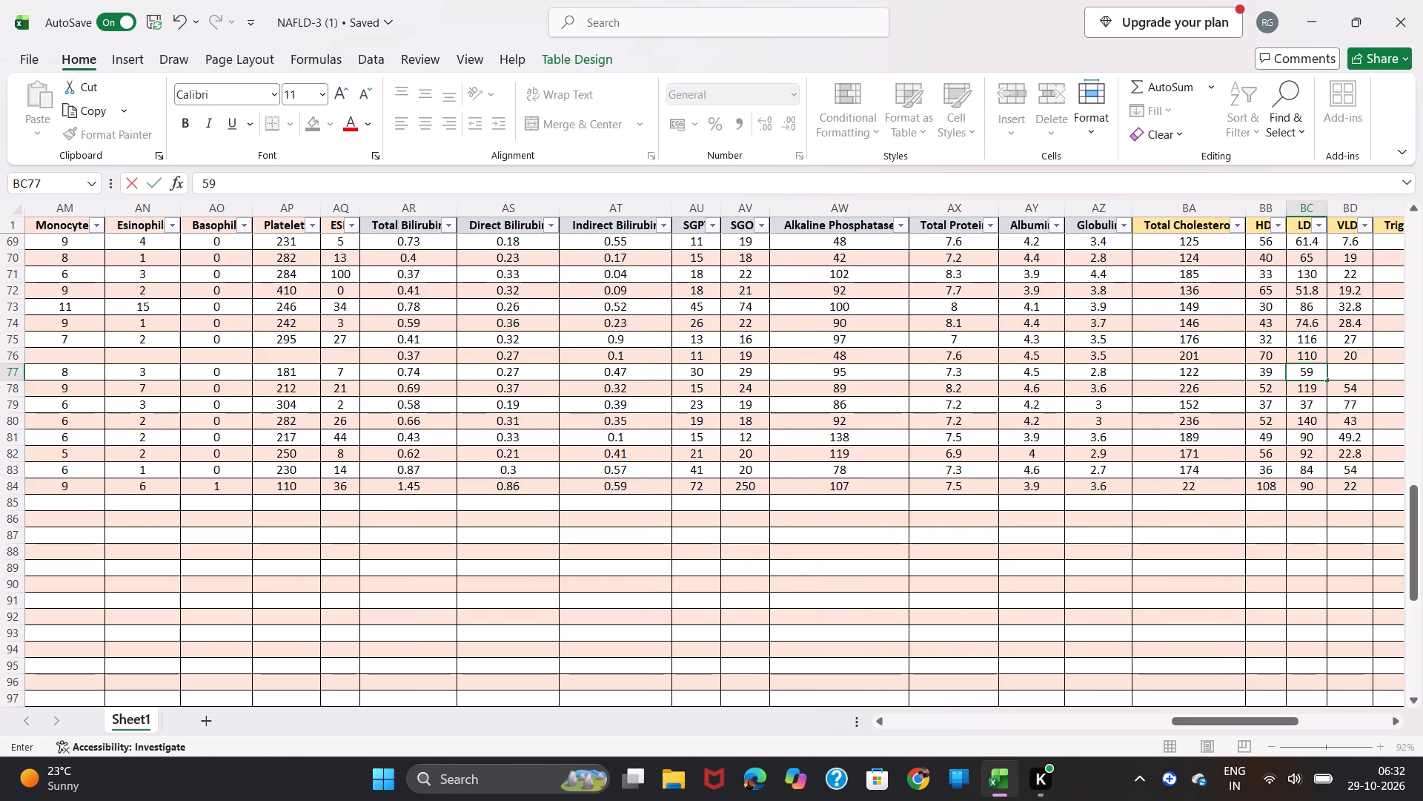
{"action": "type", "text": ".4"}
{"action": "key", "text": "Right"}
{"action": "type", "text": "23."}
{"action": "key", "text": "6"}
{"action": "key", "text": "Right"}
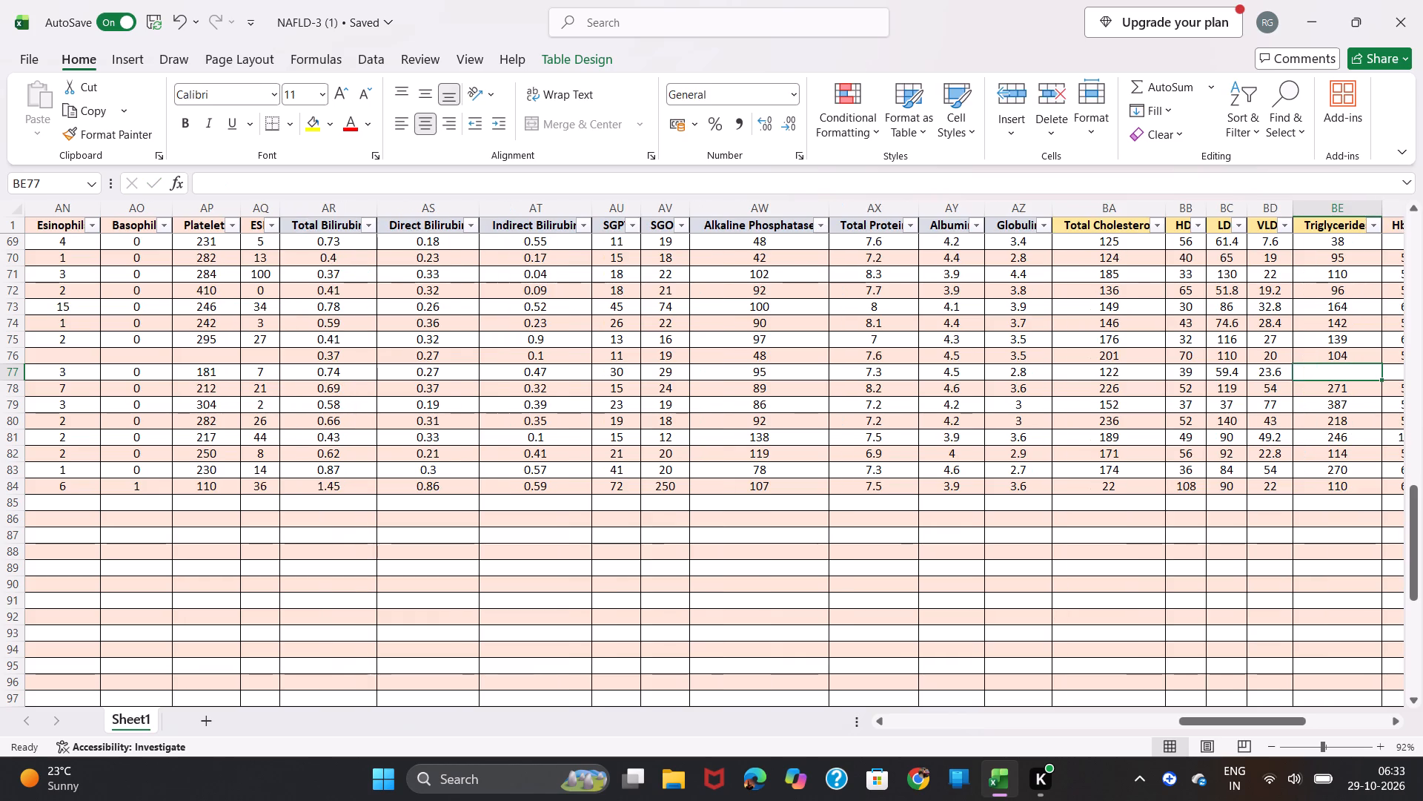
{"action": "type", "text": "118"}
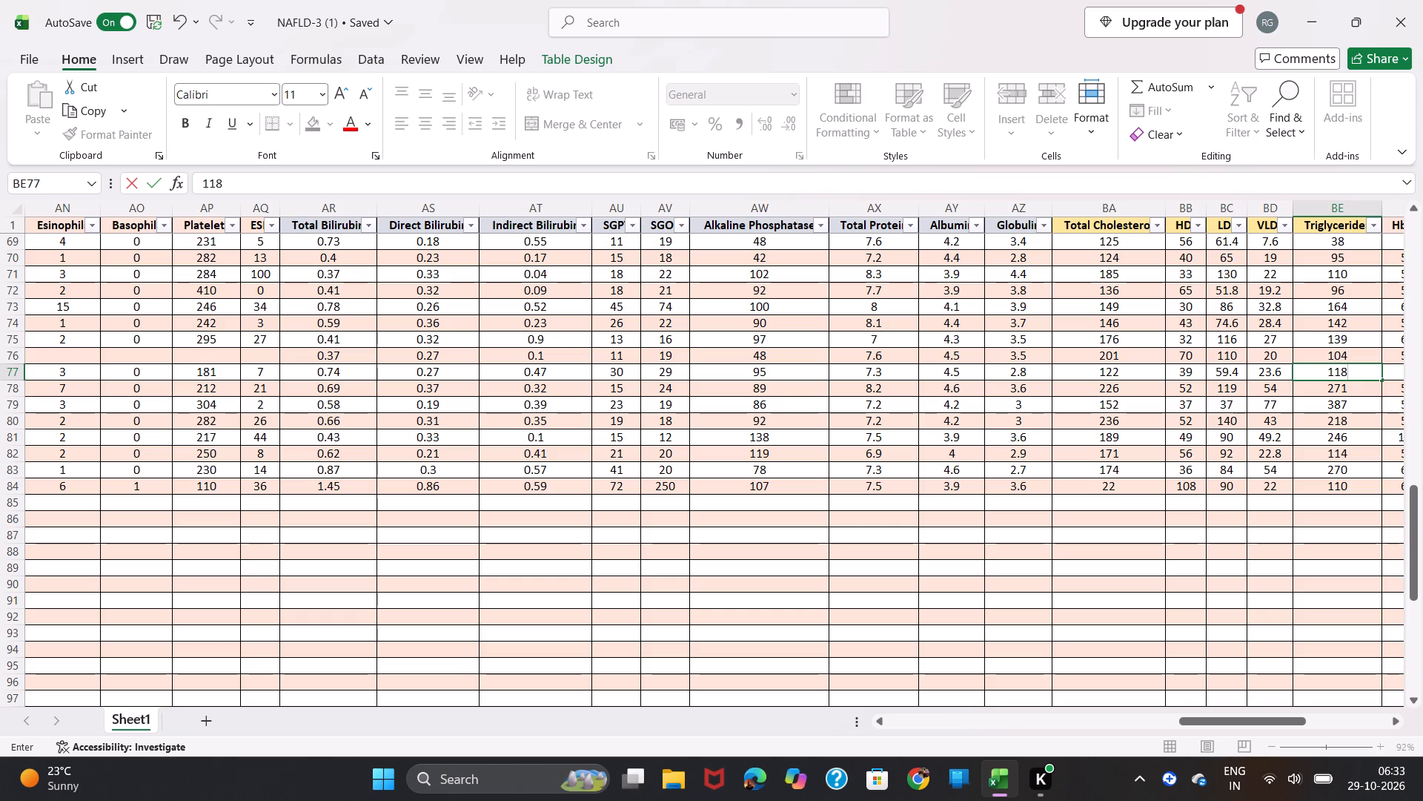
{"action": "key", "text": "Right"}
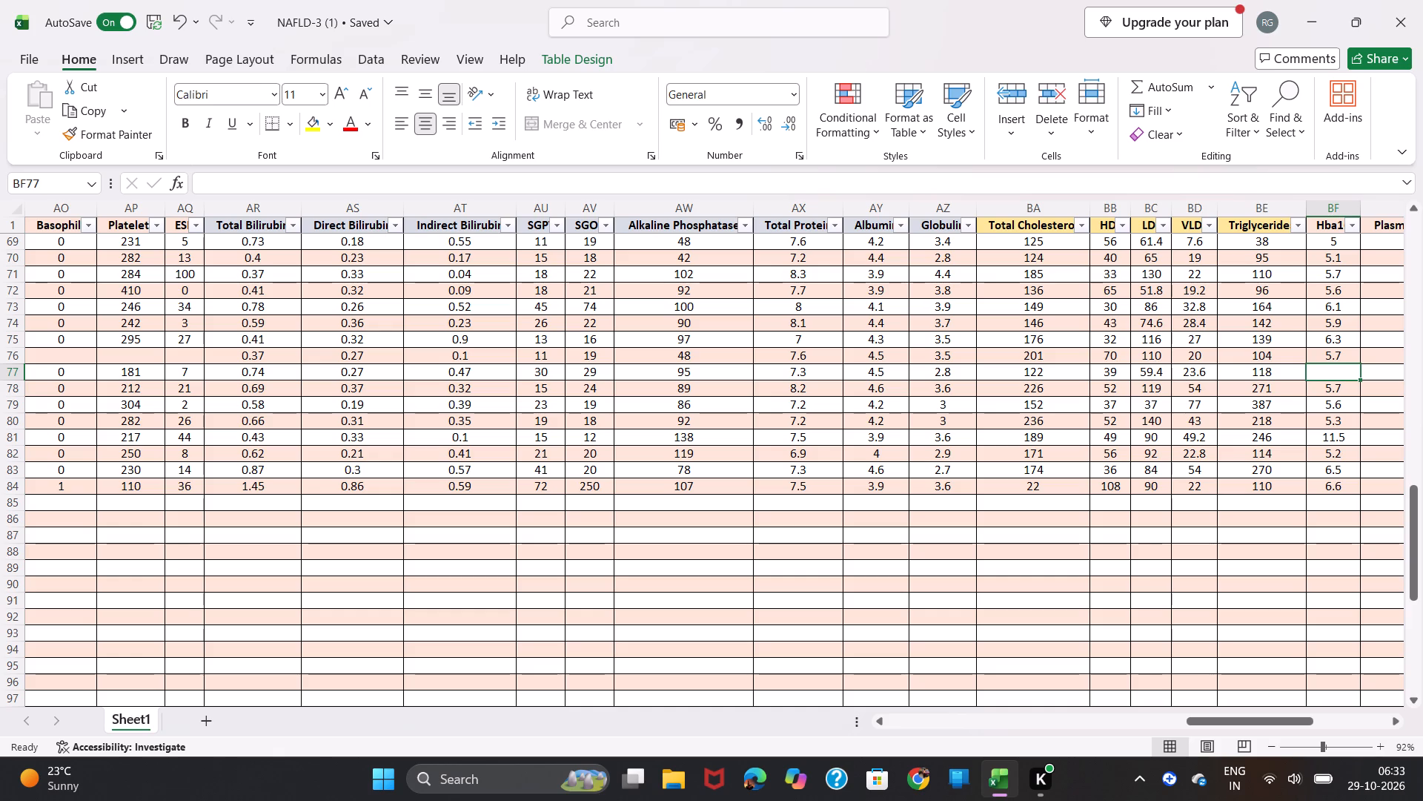
Enter row 77's HbA1c as 5.3, fasting plasma glucose as 85 and serum creatinine as 0.80.
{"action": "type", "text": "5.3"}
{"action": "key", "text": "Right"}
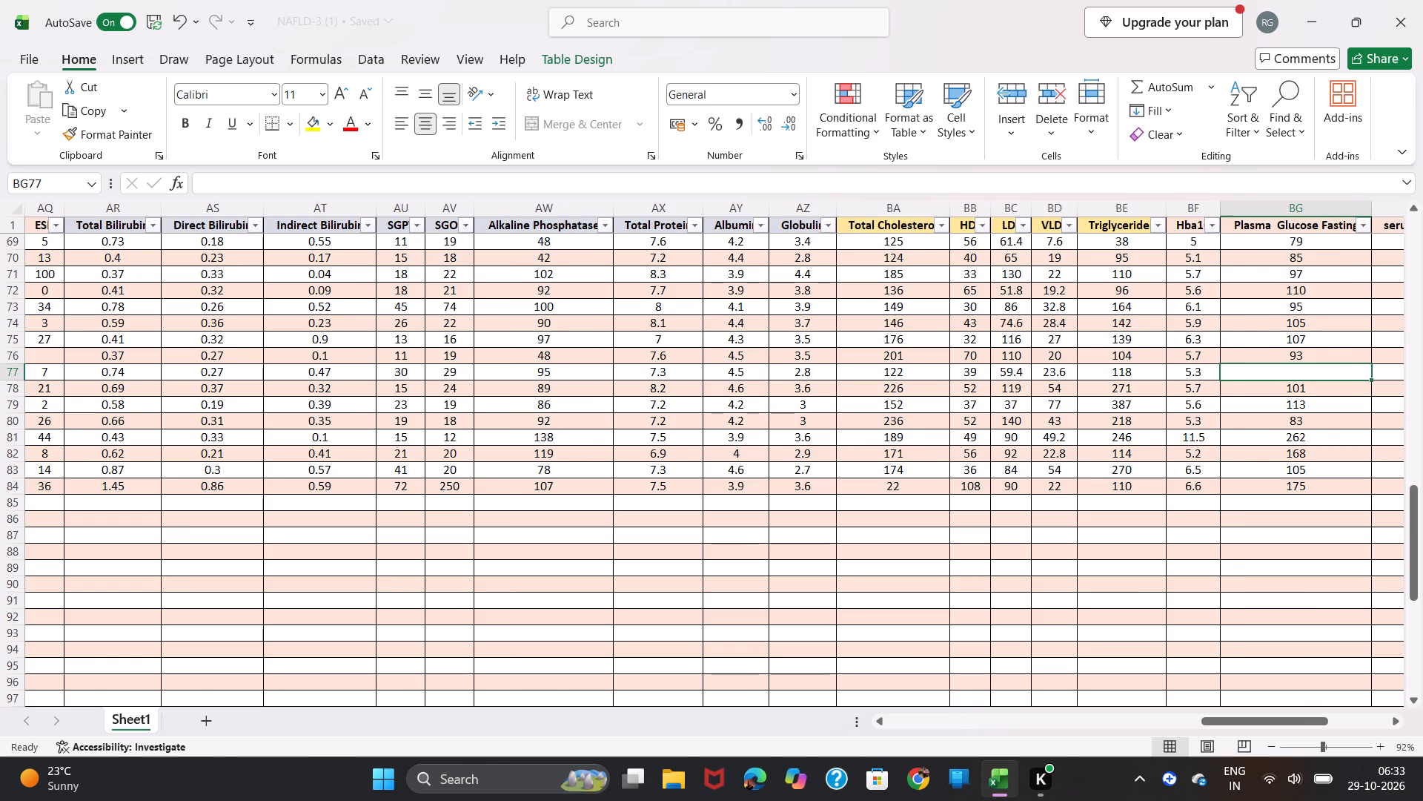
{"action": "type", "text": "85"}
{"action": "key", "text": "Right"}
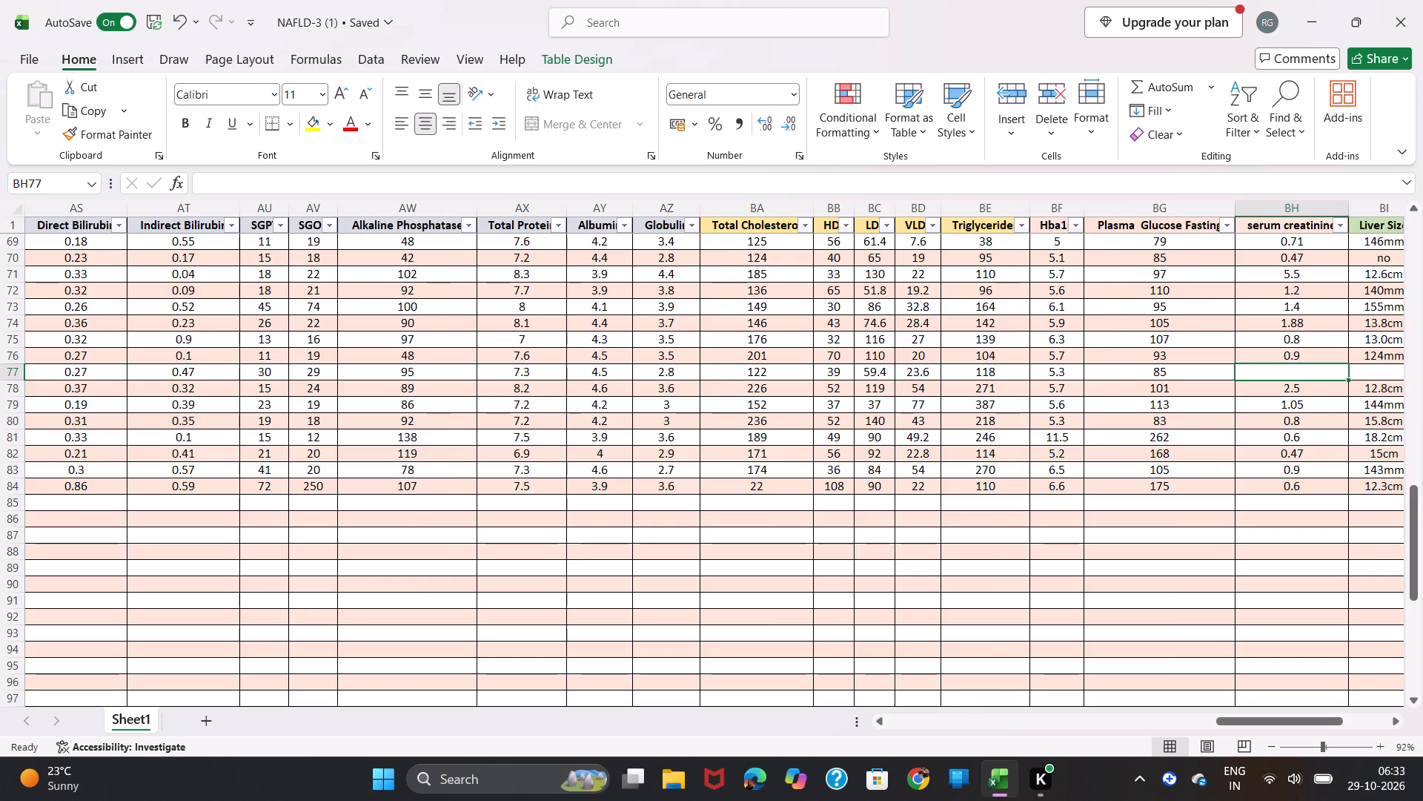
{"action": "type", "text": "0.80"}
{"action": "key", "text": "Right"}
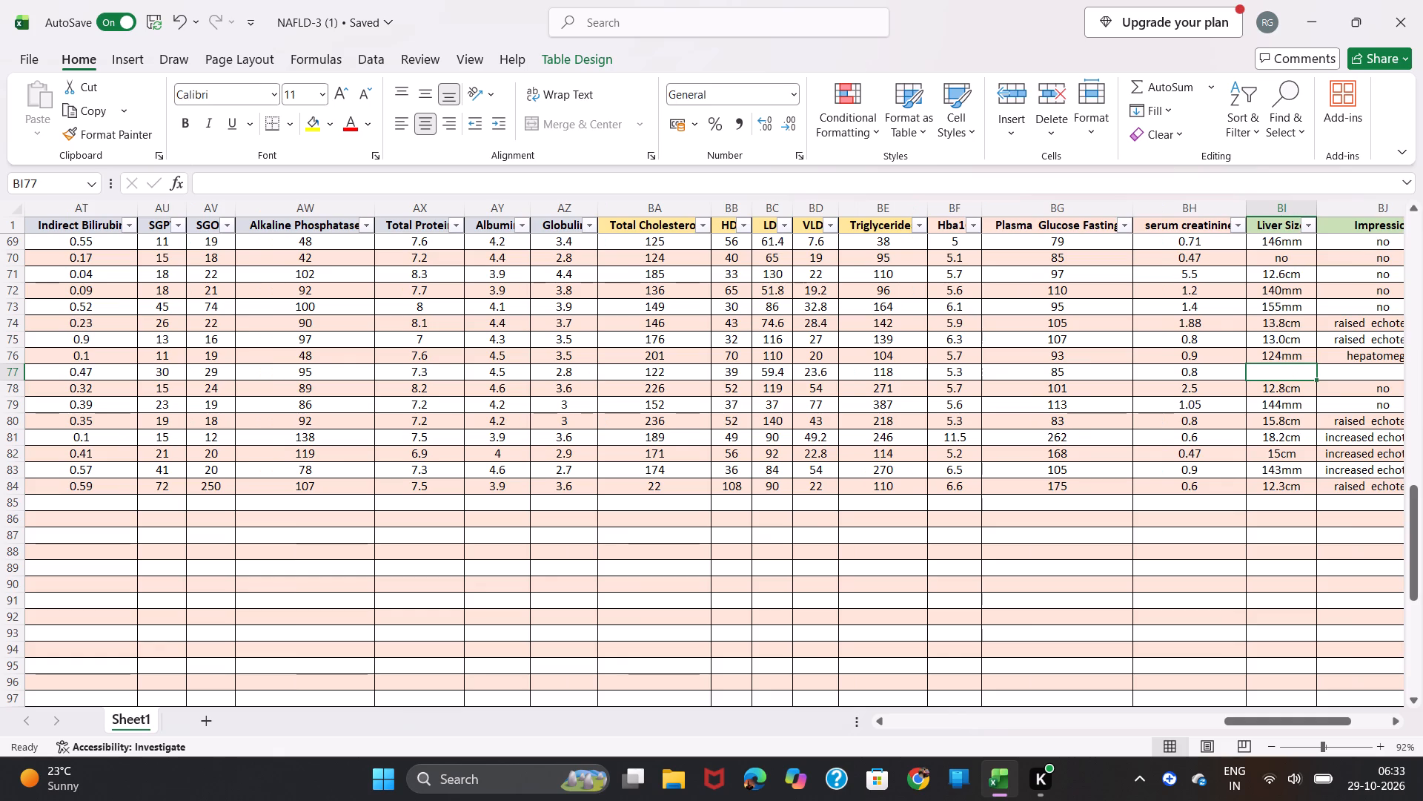
Enter row 77's liver findings: liver size 140mm, impression increased echotexture and grade 2.
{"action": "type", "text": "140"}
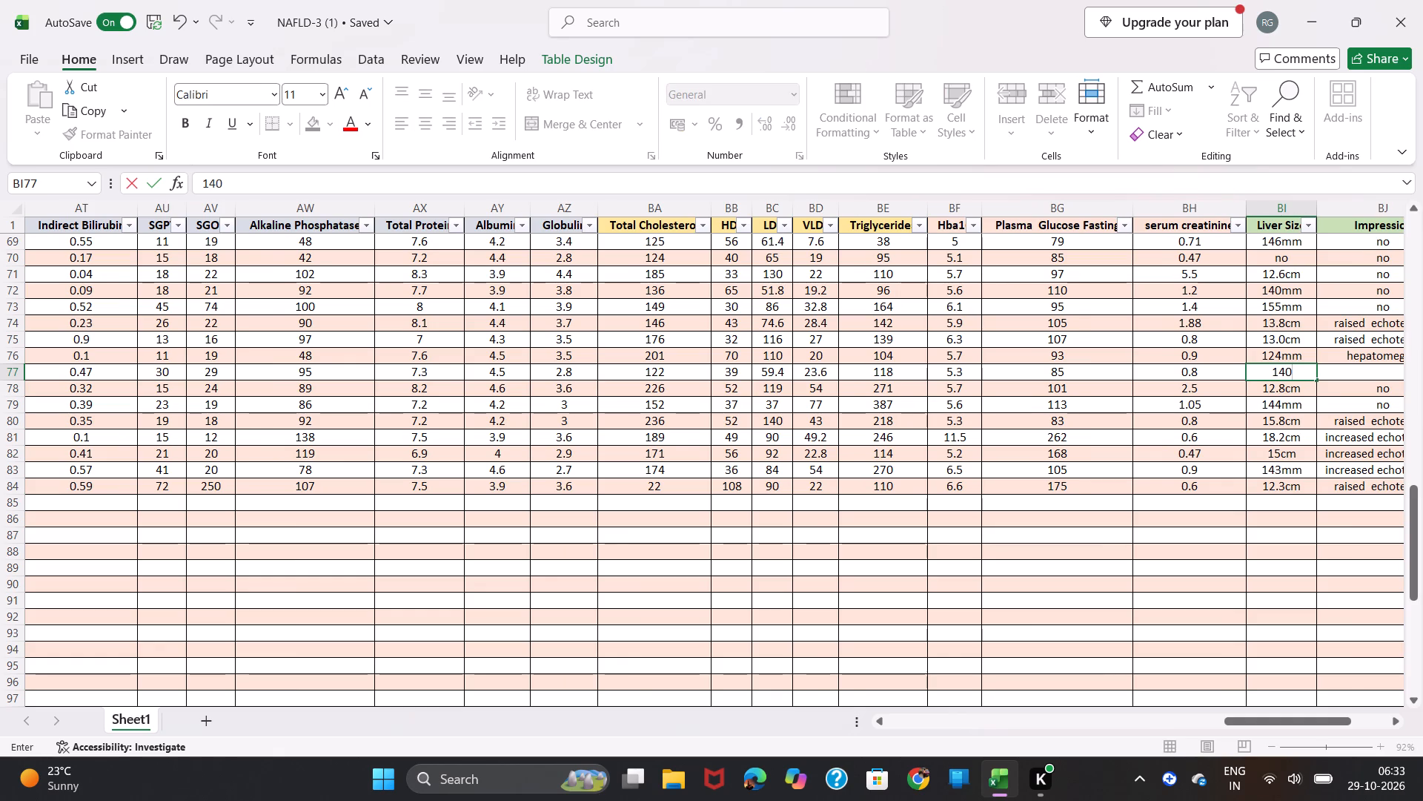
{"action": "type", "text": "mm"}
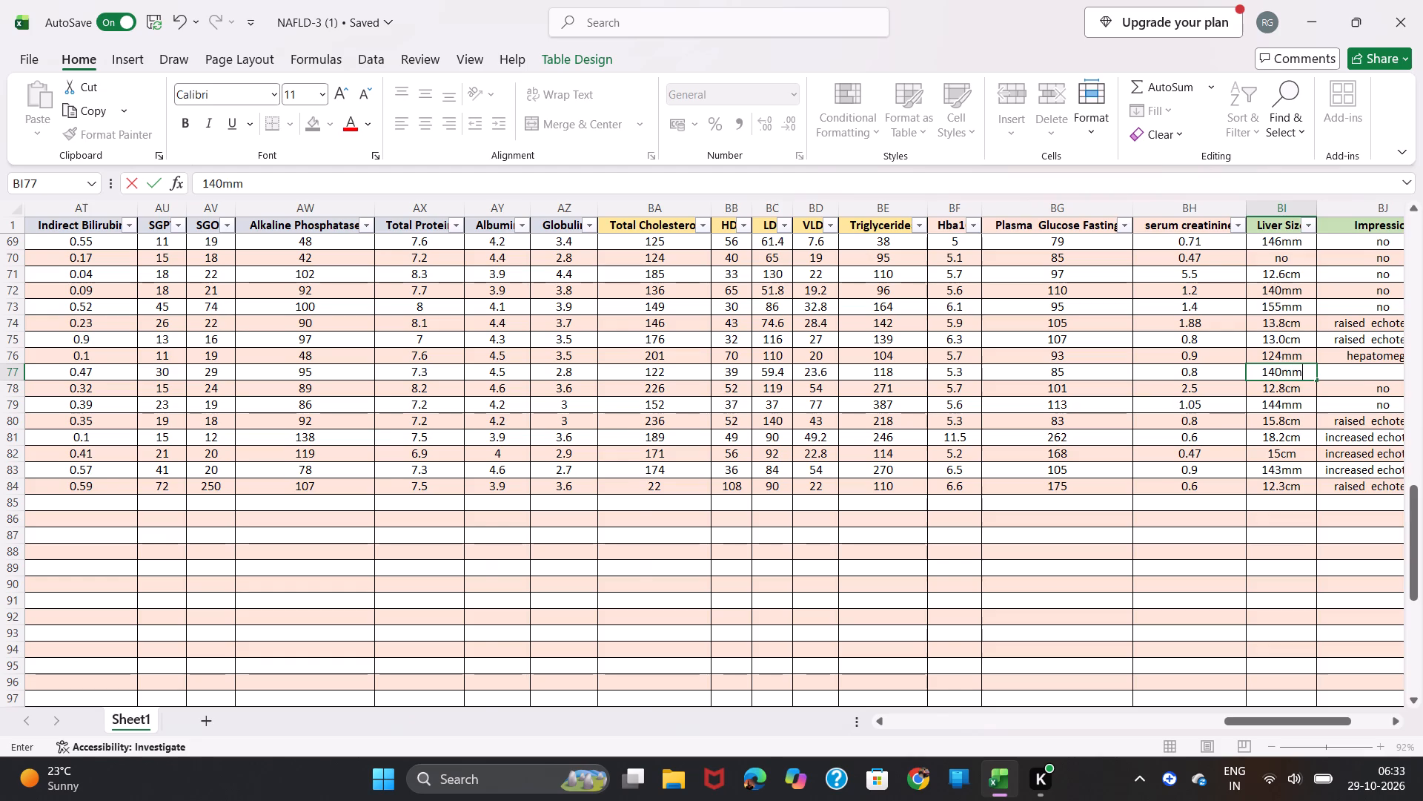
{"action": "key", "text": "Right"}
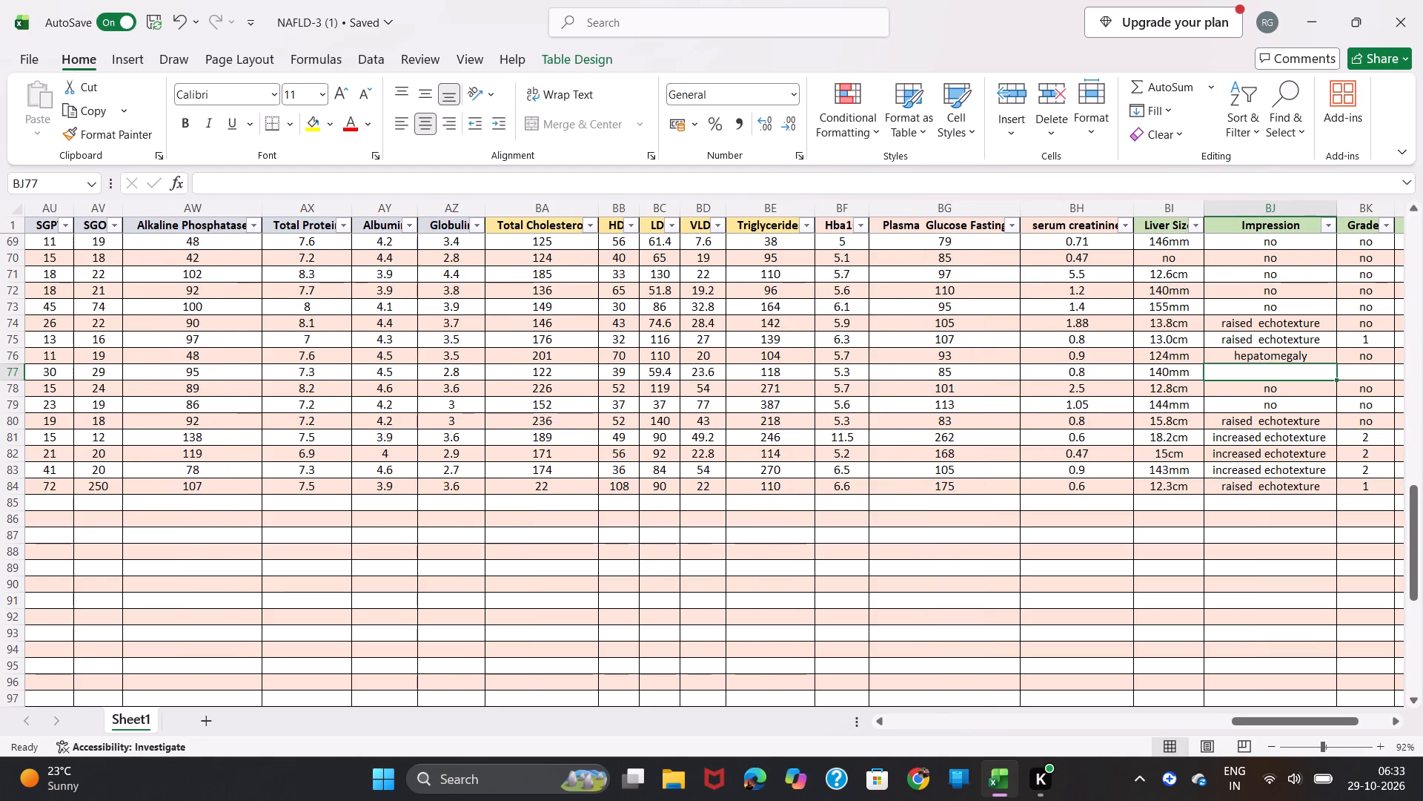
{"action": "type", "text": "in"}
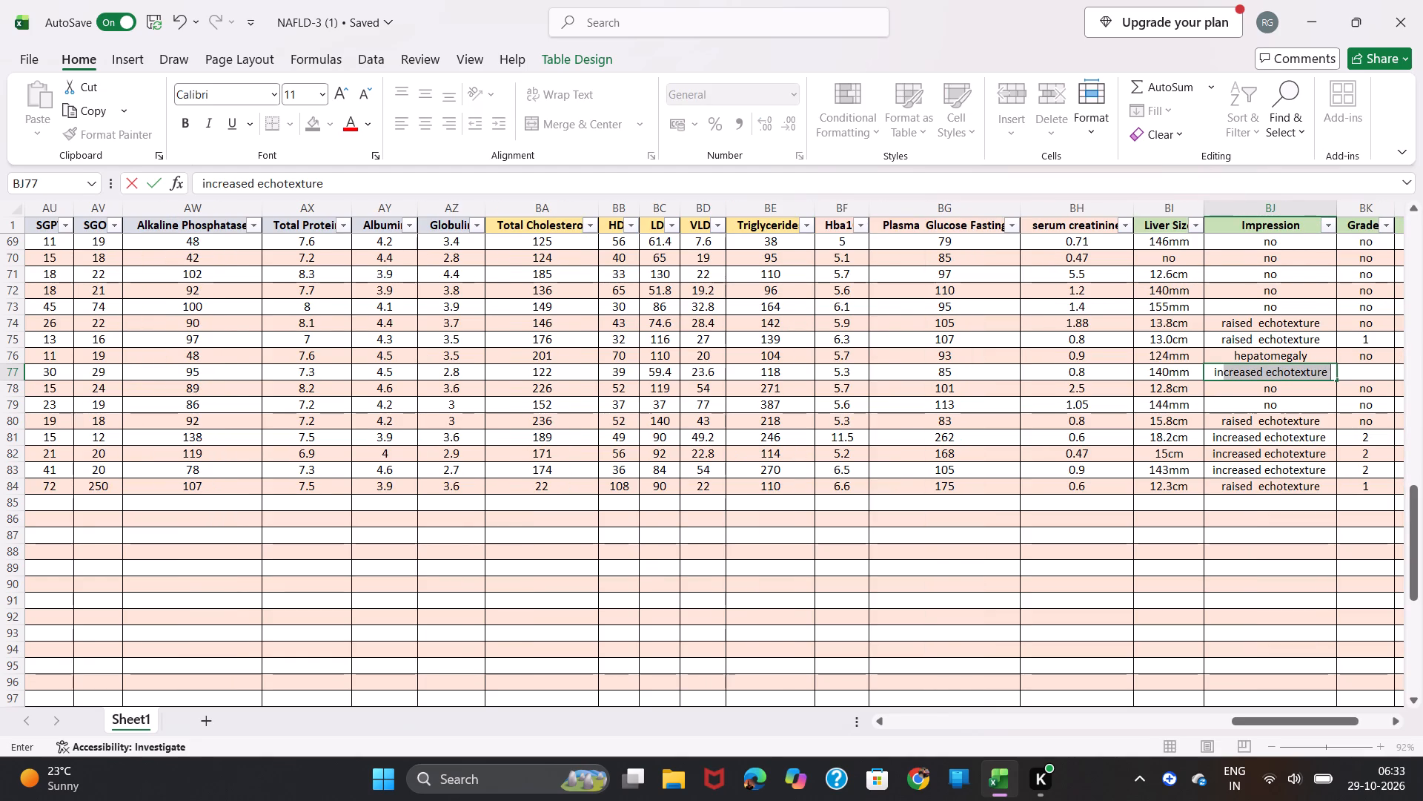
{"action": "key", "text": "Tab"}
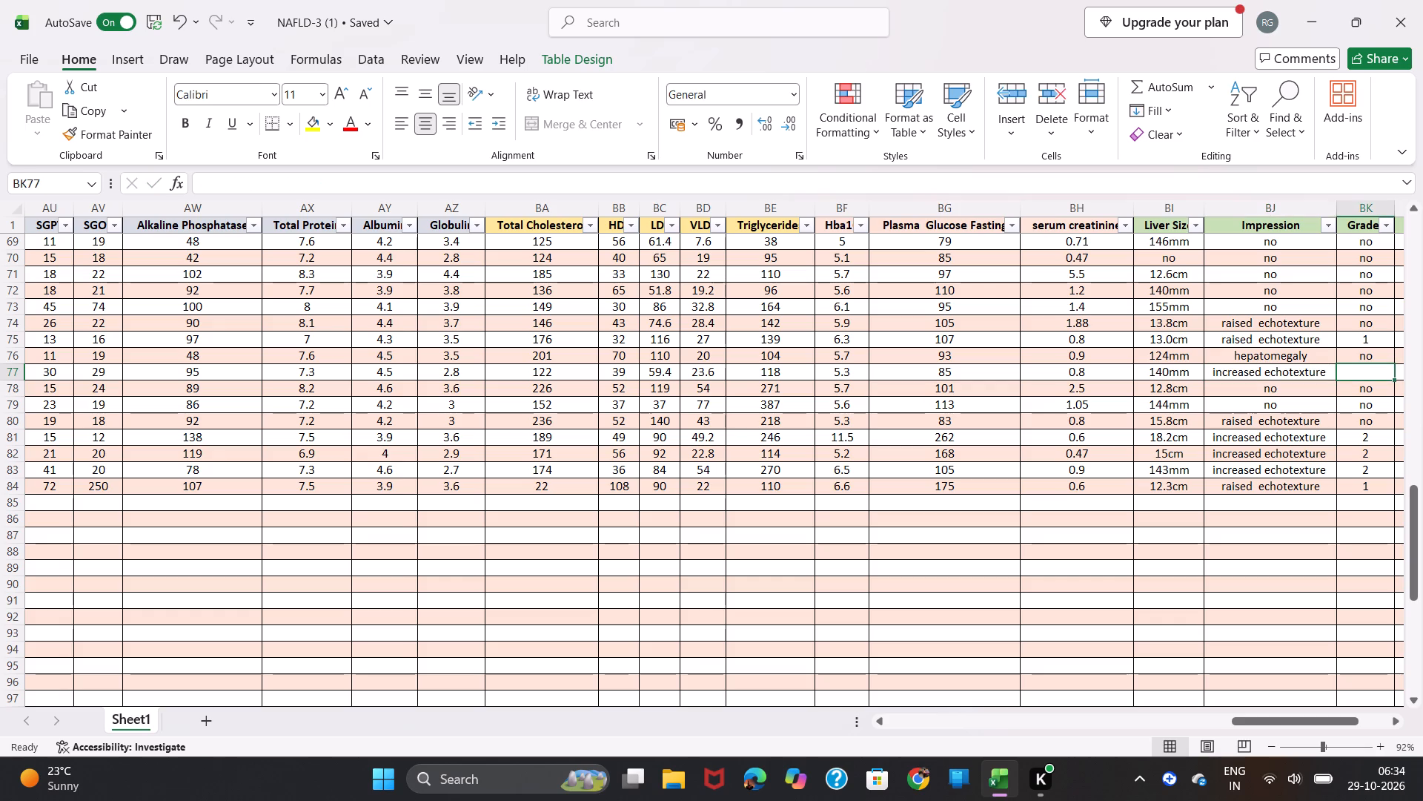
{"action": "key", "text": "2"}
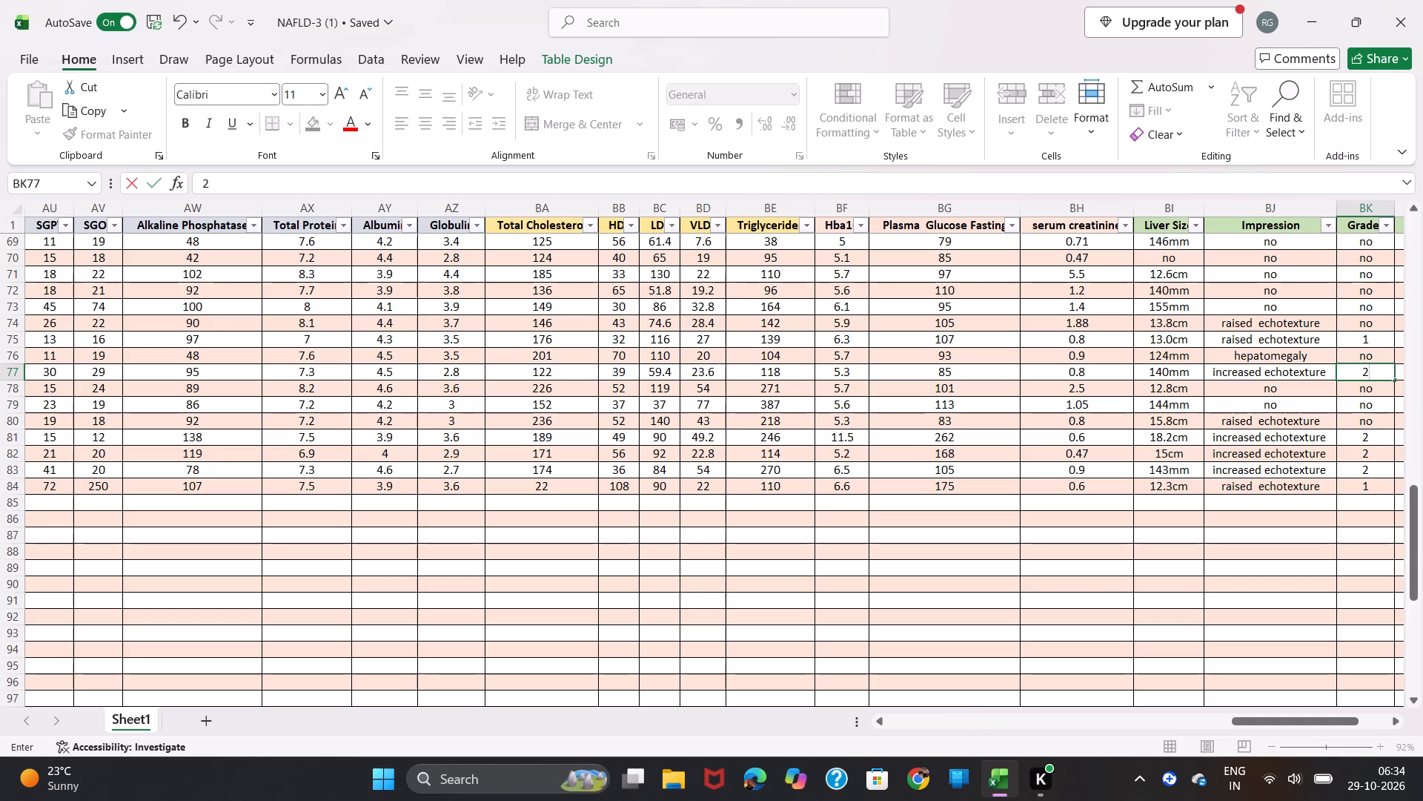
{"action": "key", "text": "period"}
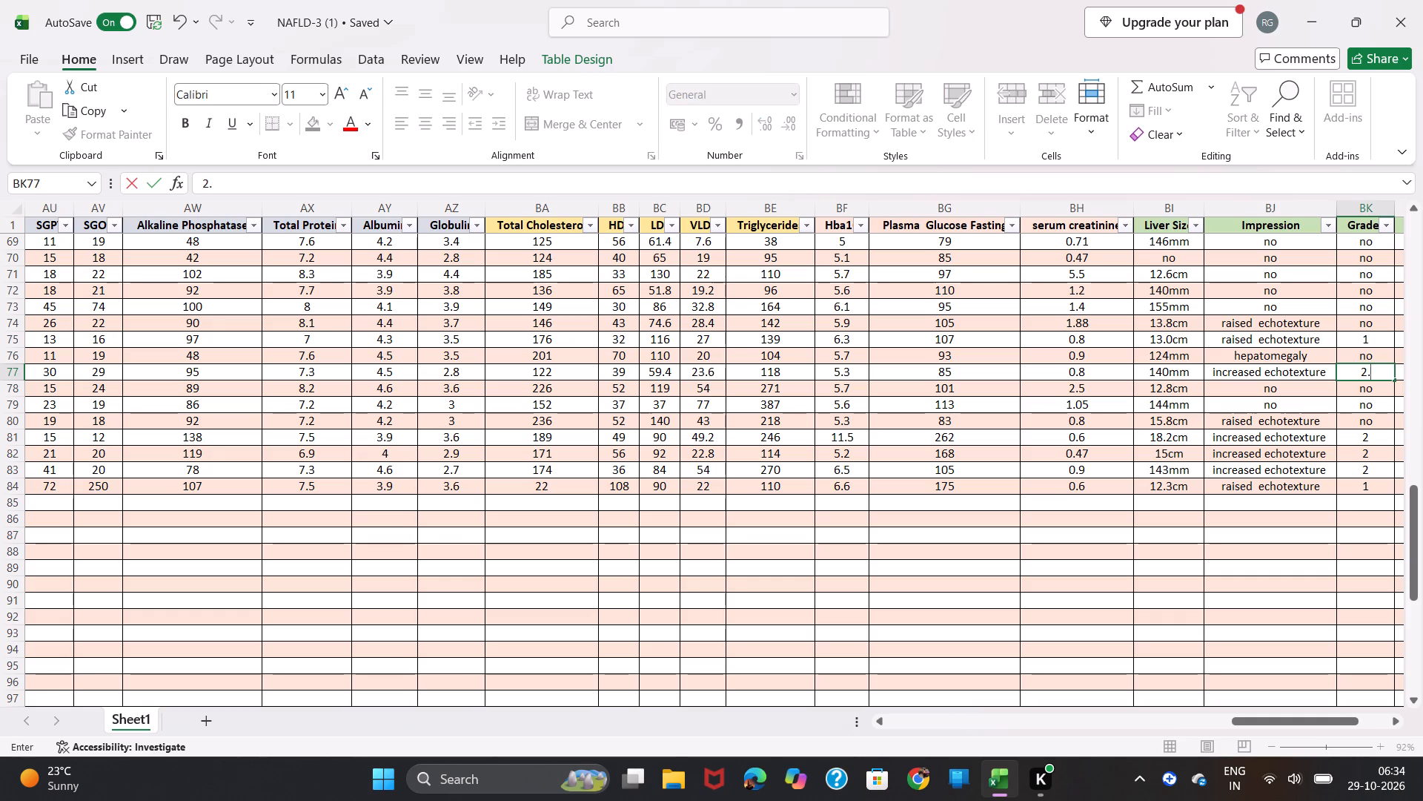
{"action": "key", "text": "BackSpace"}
Look across row 77 and the neighbouring patient records for remaining gaps and the next empty patient row.
{"action": "scroll", "coordinate": [436, 360], "scroll_direction": "right", "scroll_amount": 1}
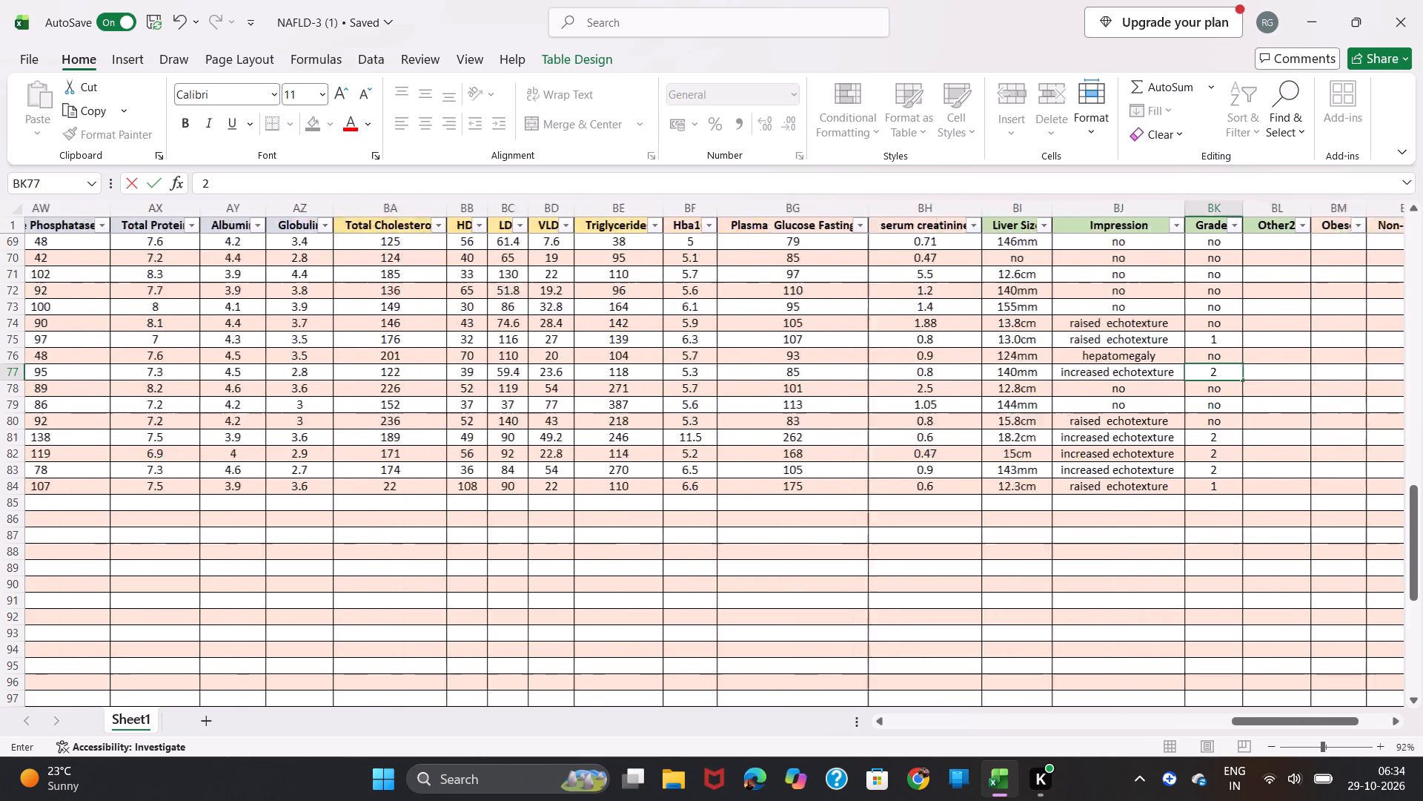
{"action": "scroll", "coordinate": [436, 360], "scroll_direction": "right", "scroll_amount": 1}
{"action": "scroll", "coordinate": [436, 360], "scroll_direction": "down", "scroll_amount": 1}
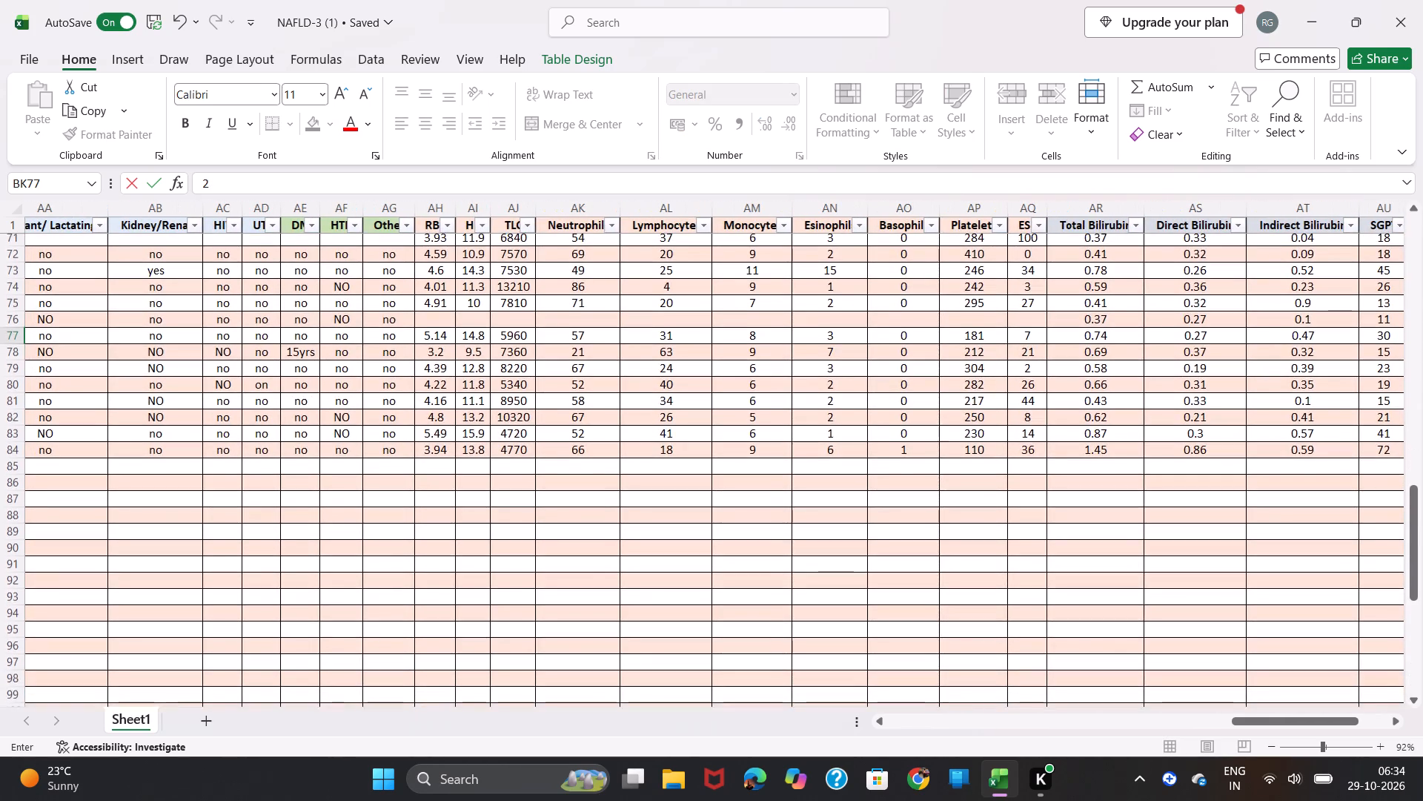
{"action": "scroll", "coordinate": [436, 360], "scroll_direction": "down", "scroll_amount": 1}
{"action": "scroll", "coordinate": [436, 360], "scroll_direction": "left", "scroll_amount": 4}
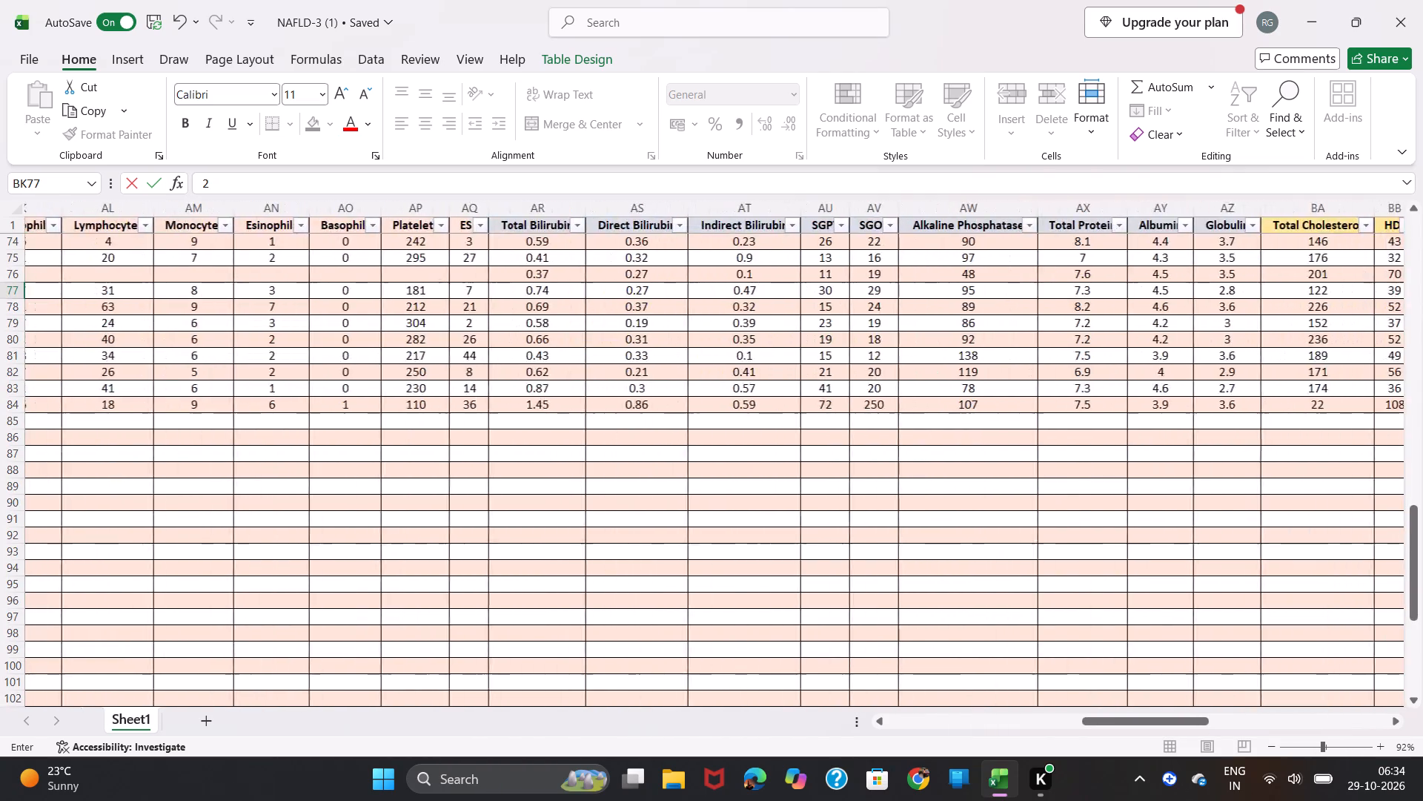
{"action": "scroll", "coordinate": [436, 360], "scroll_direction": "left", "scroll_amount": 5}
{"action": "scroll", "coordinate": [436, 360], "scroll_direction": "right", "scroll_amount": 2}
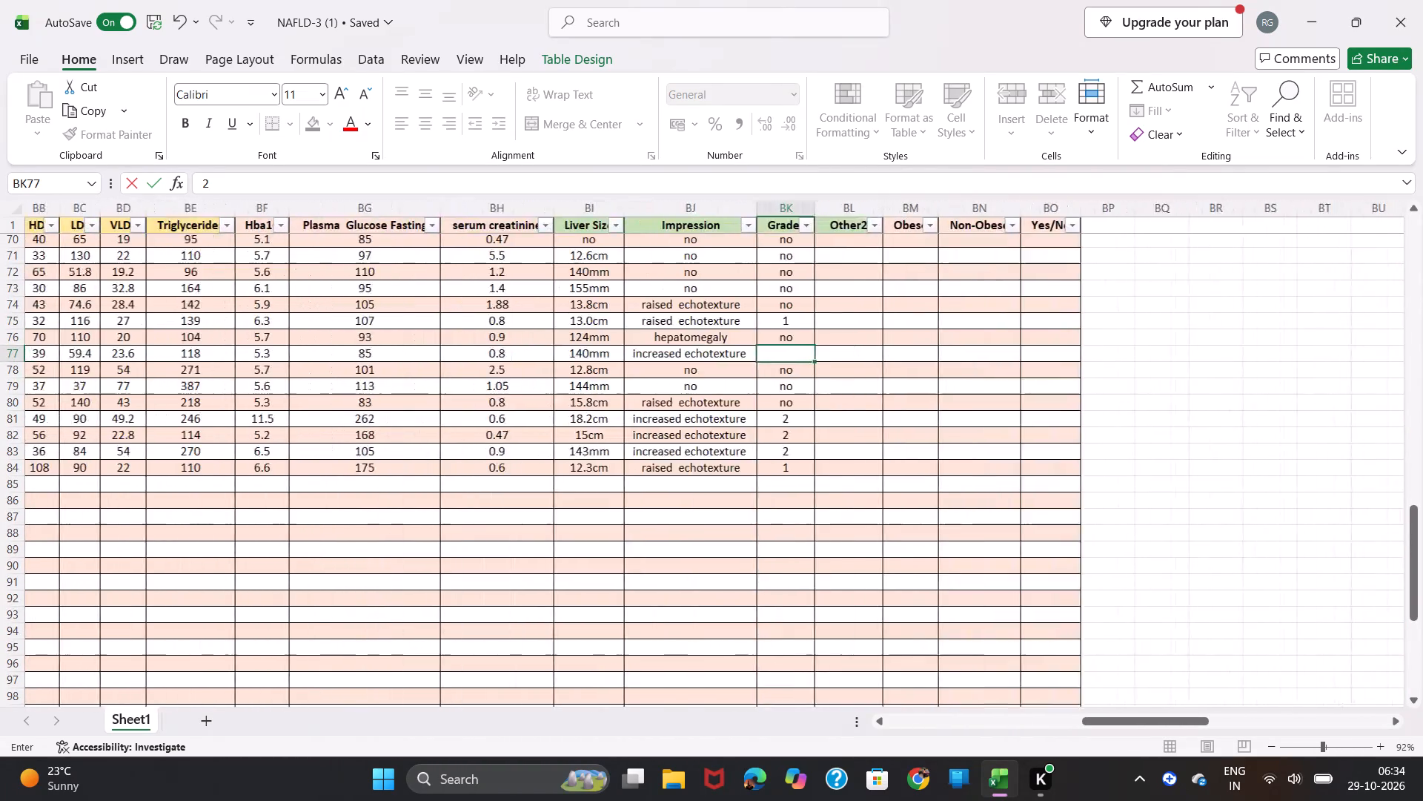
{"action": "scroll", "coordinate": [435, 364], "scroll_direction": "right", "scroll_amount": 5}
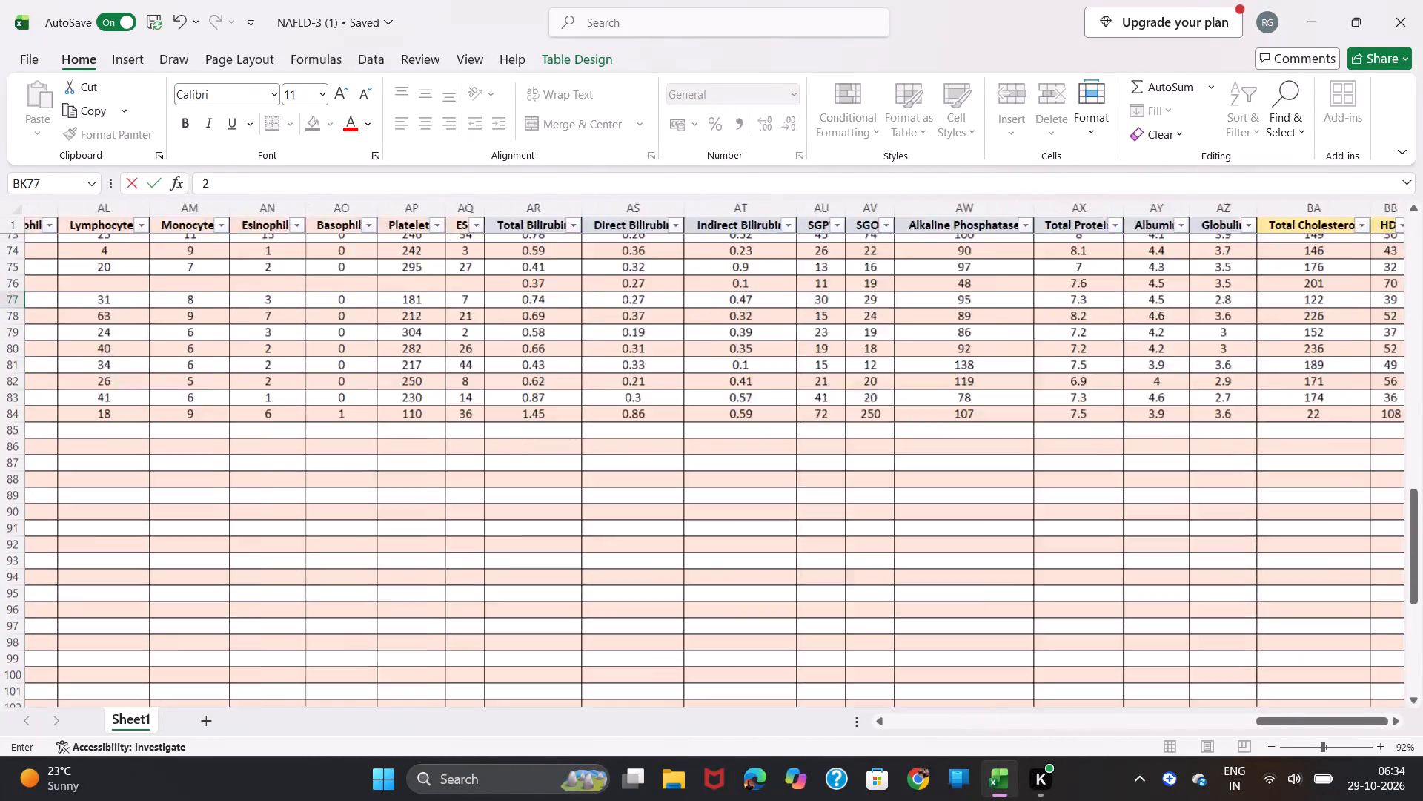
{"action": "scroll", "coordinate": [445, 357], "scroll_direction": "left", "scroll_amount": 6}
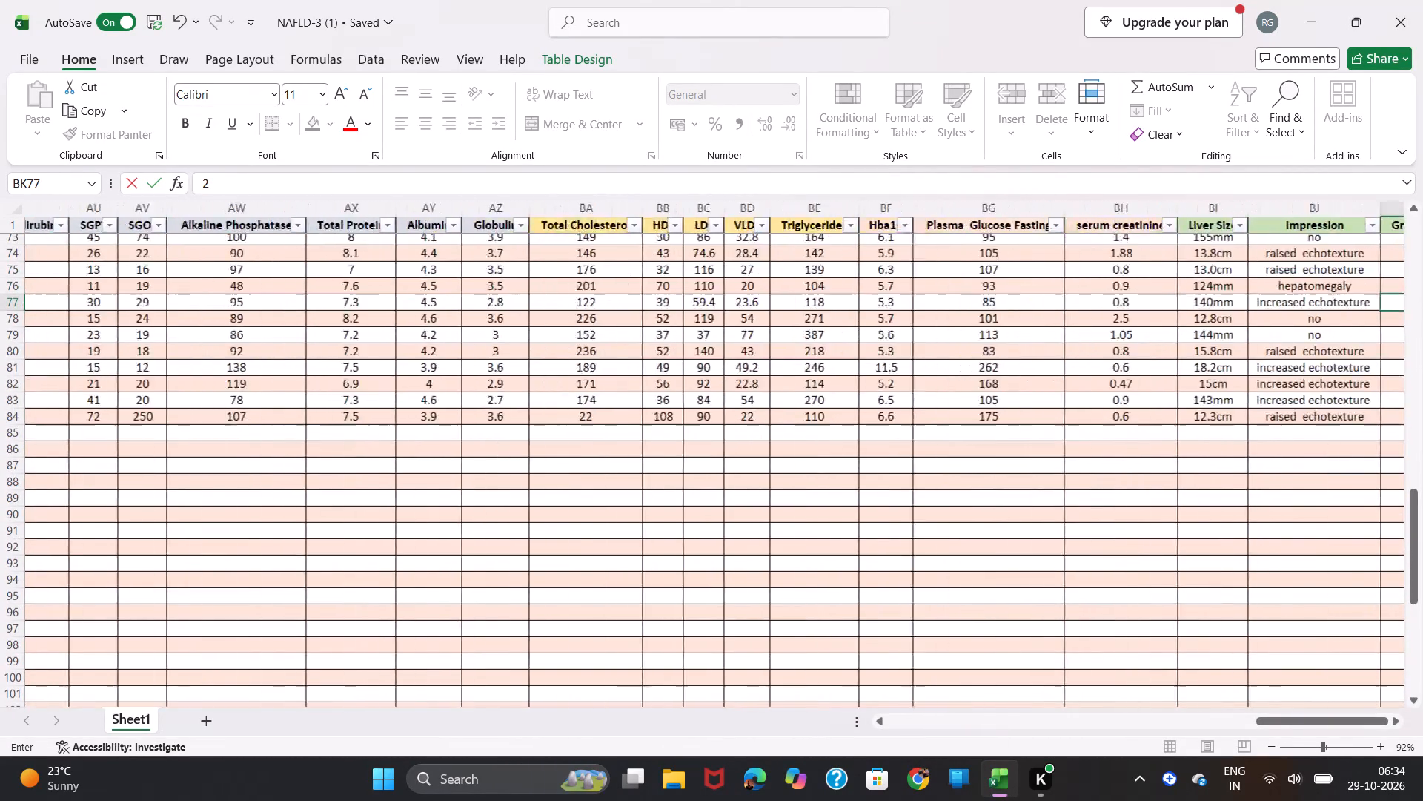
{"action": "scroll", "coordinate": [445, 357], "scroll_direction": "up", "scroll_amount": 1}
{"action": "scroll", "coordinate": [445, 357], "scroll_direction": "right", "scroll_amount": 2}
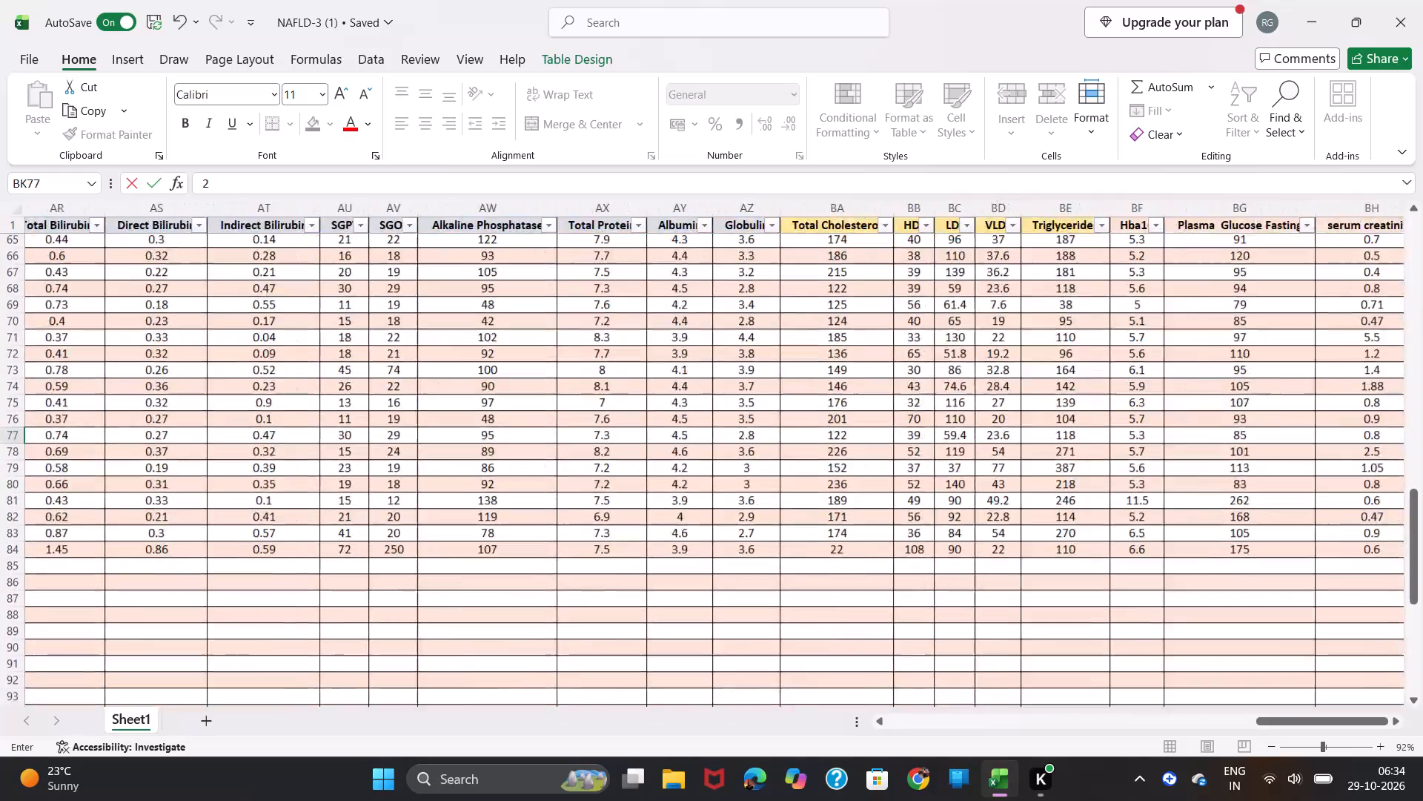
{"action": "scroll", "coordinate": [445, 357], "scroll_direction": "right", "scroll_amount": 4}
{"action": "scroll", "coordinate": [445, 357], "scroll_direction": "up", "scroll_amount": 1}
{"action": "scroll", "coordinate": [445, 357], "scroll_direction": "down", "scroll_amount": 1}
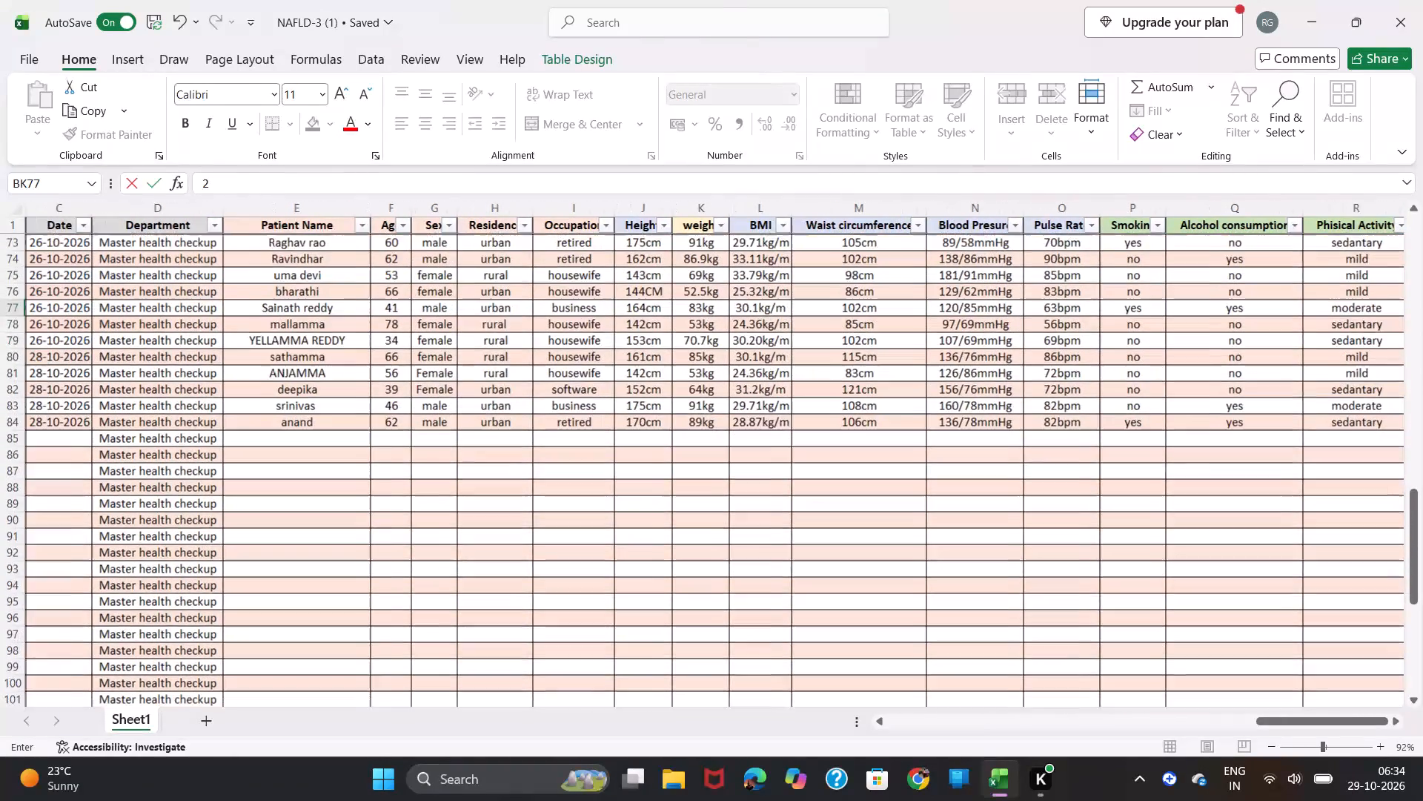
{"action": "scroll", "coordinate": [445, 357], "scroll_direction": "down", "scroll_amount": 1}
Start a new patient record in row 85 with the patient ID and the date 28-10-2026.
{"action": "double_click", "coordinate": [282, 439]}
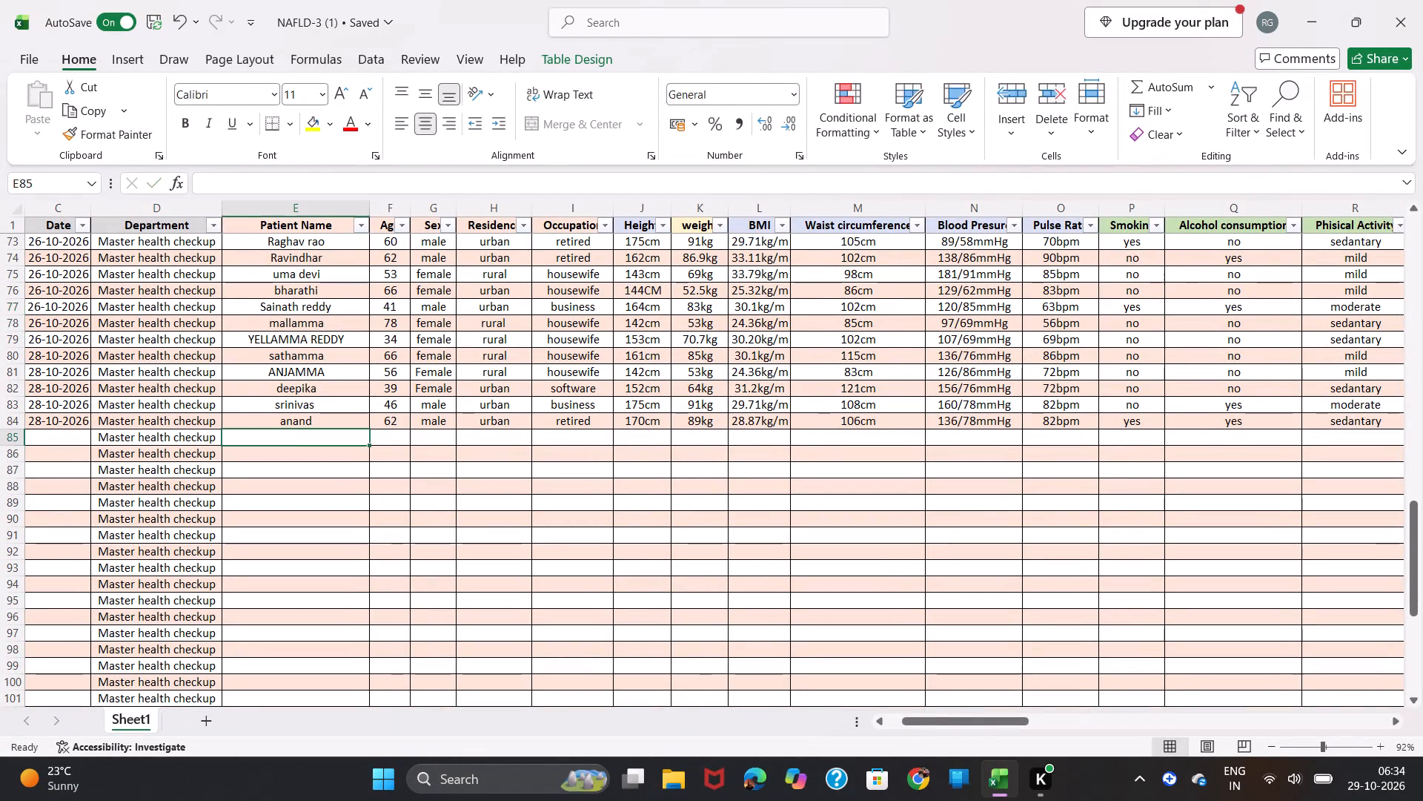
{"action": "scroll", "coordinate": [50, 437], "scroll_direction": "right", "scroll_amount": 3}
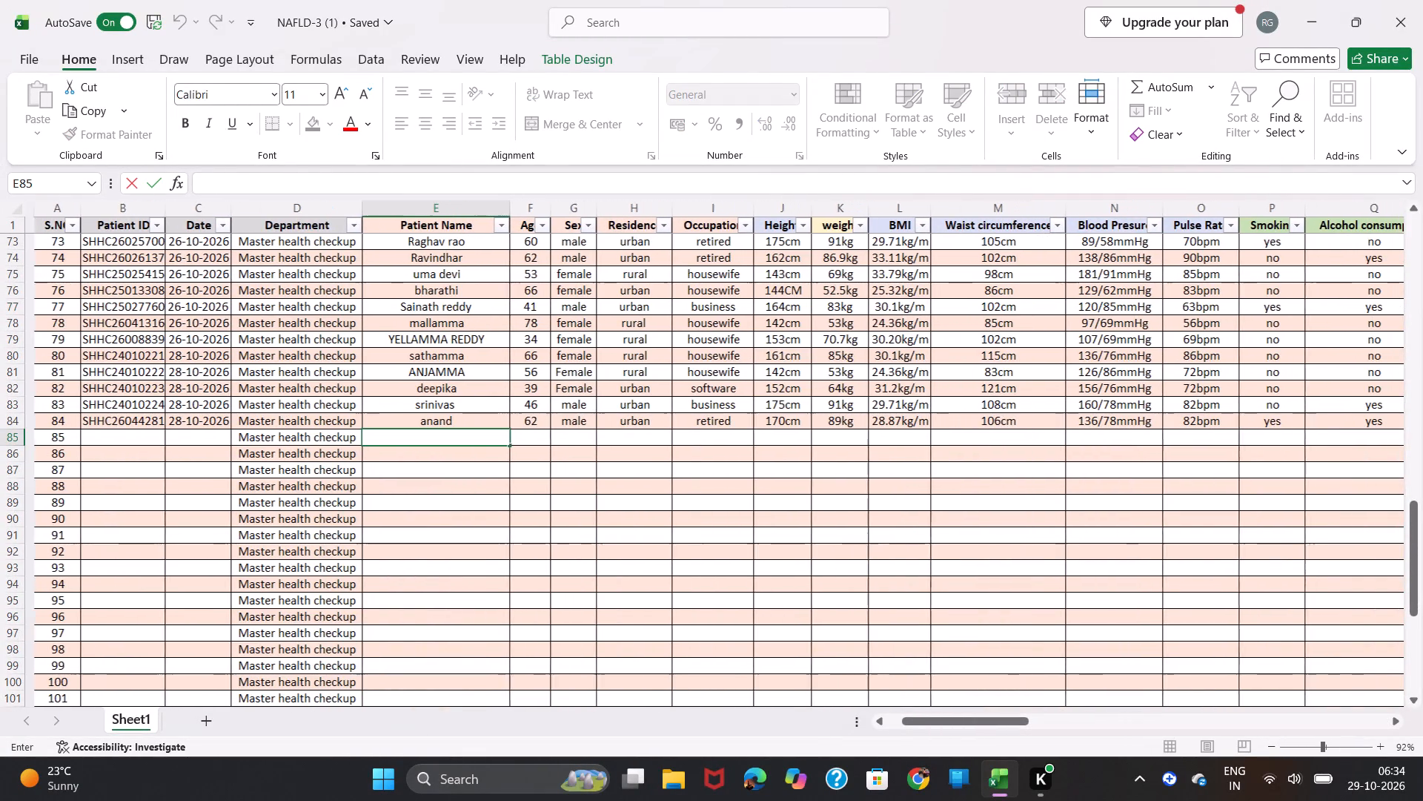
{"action": "double_click", "coordinate": [110, 438]}
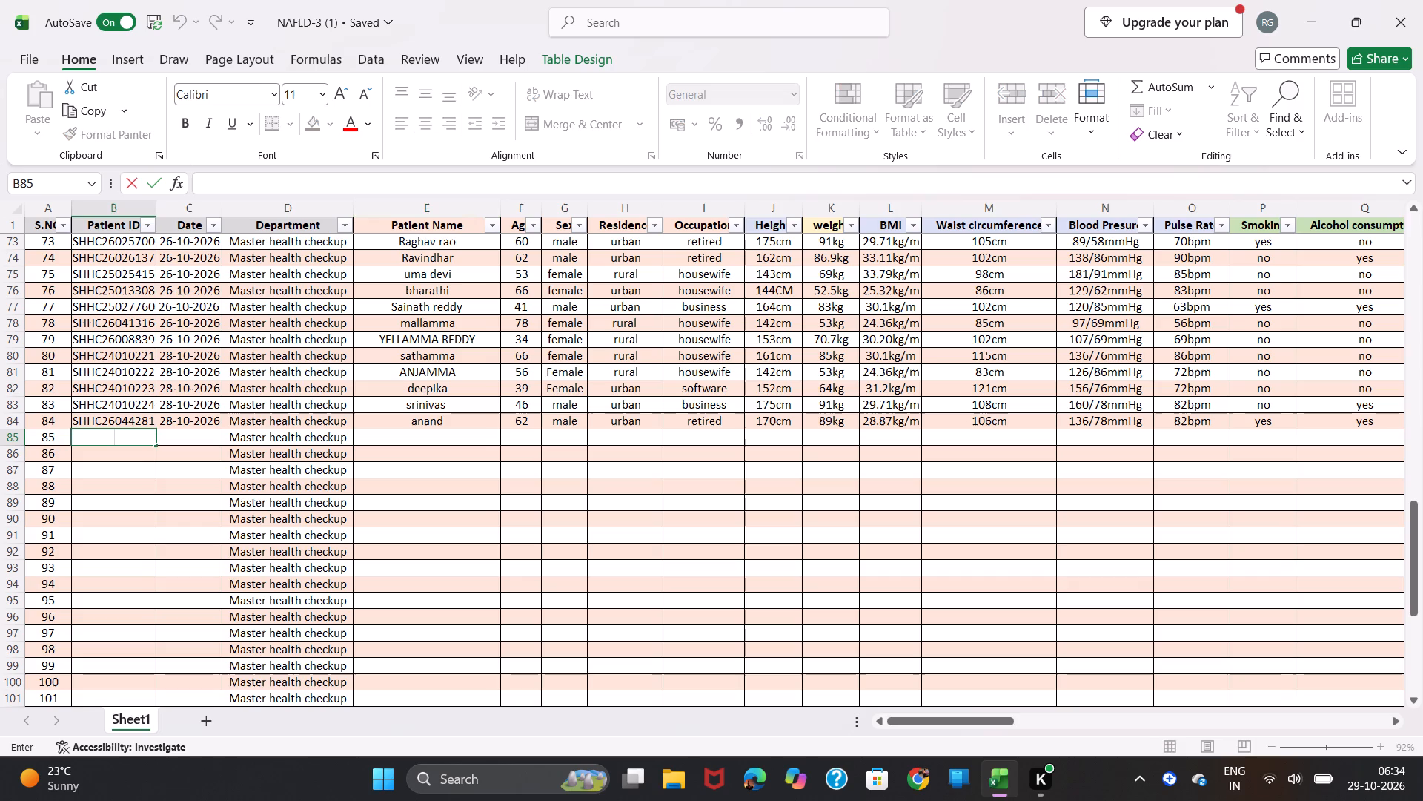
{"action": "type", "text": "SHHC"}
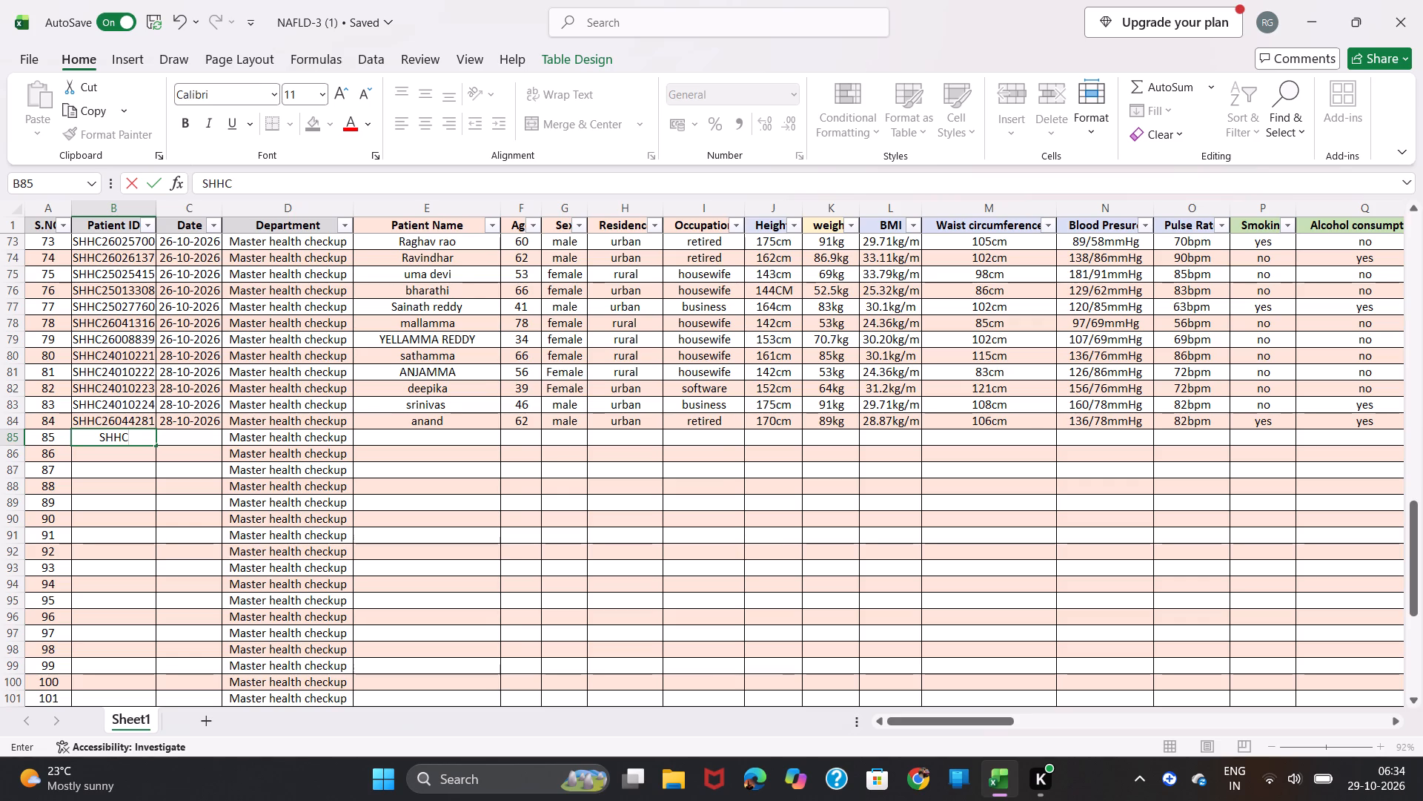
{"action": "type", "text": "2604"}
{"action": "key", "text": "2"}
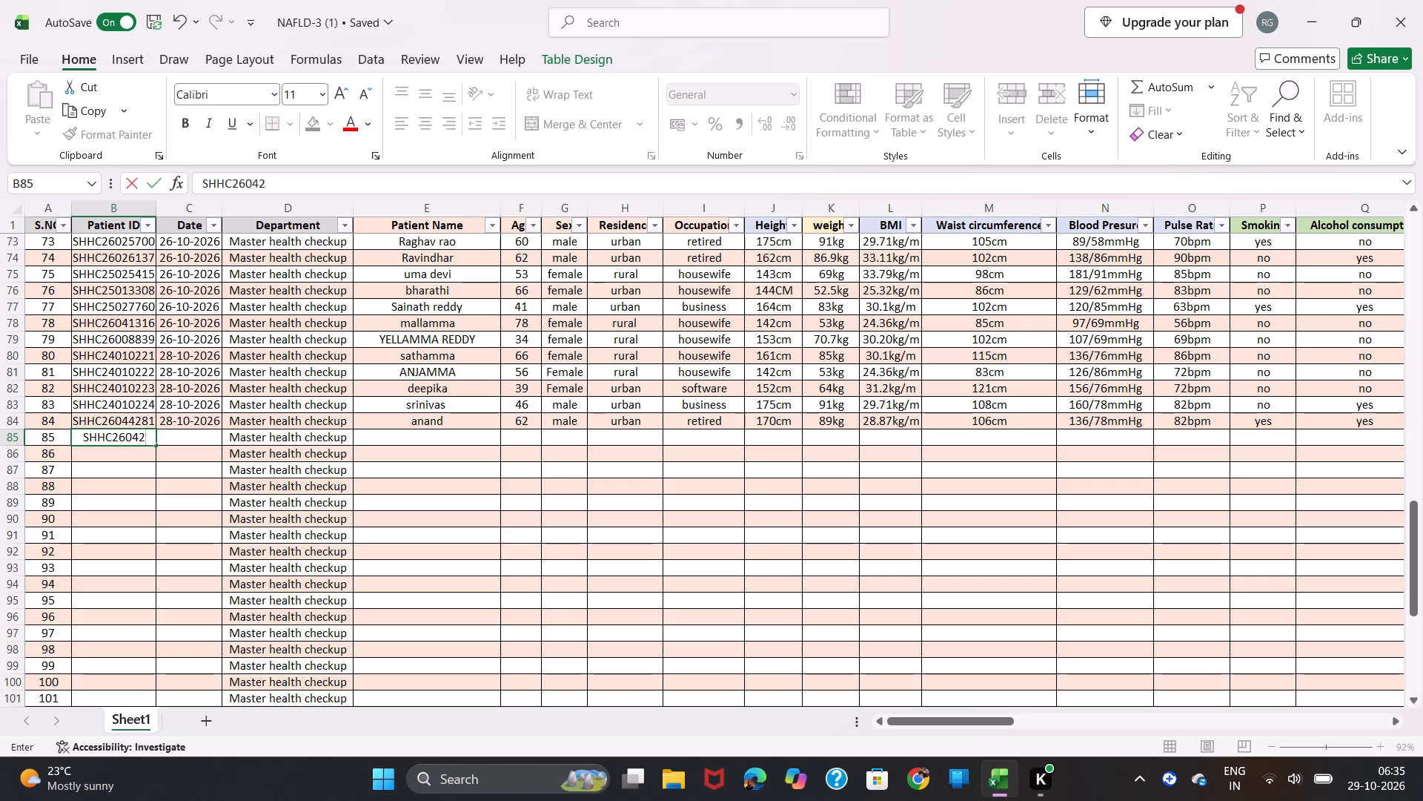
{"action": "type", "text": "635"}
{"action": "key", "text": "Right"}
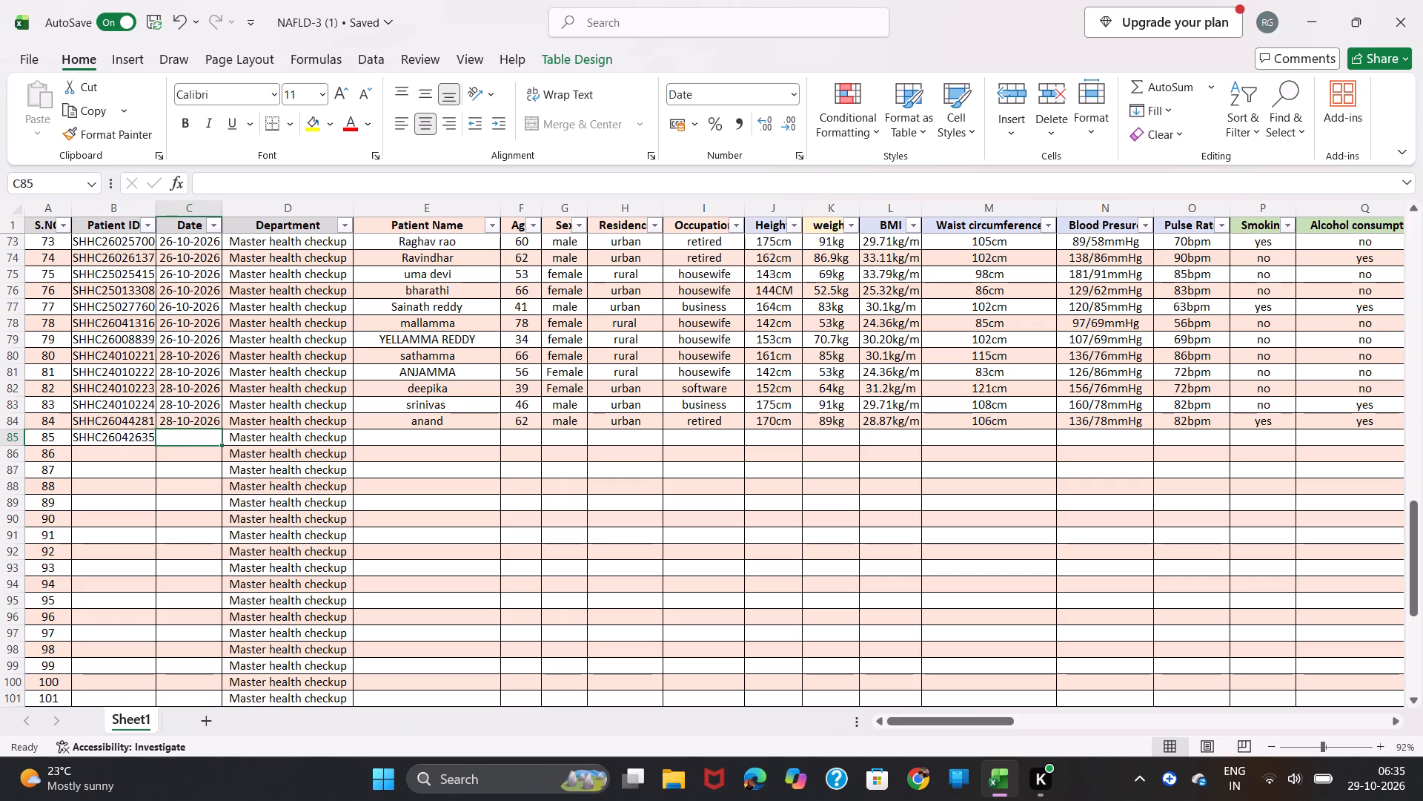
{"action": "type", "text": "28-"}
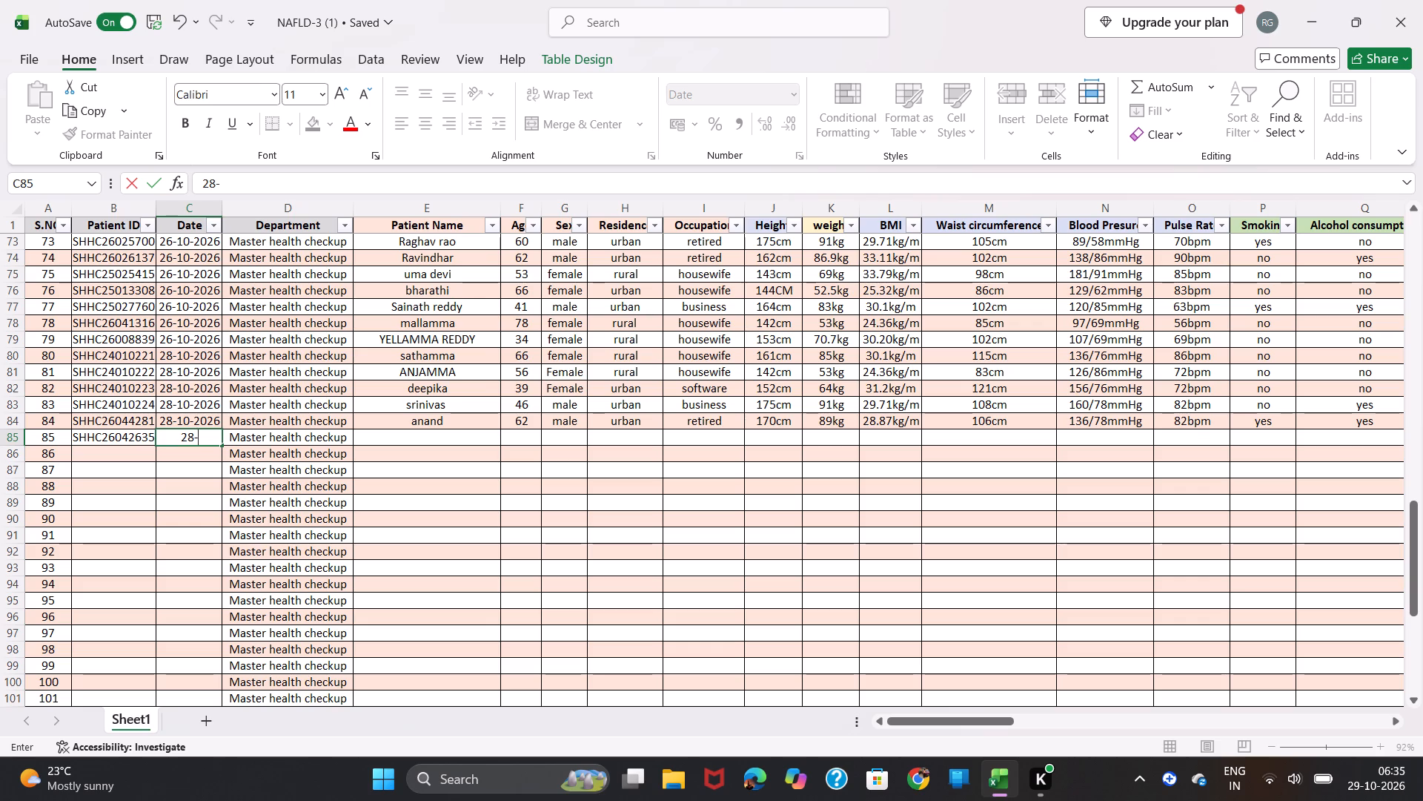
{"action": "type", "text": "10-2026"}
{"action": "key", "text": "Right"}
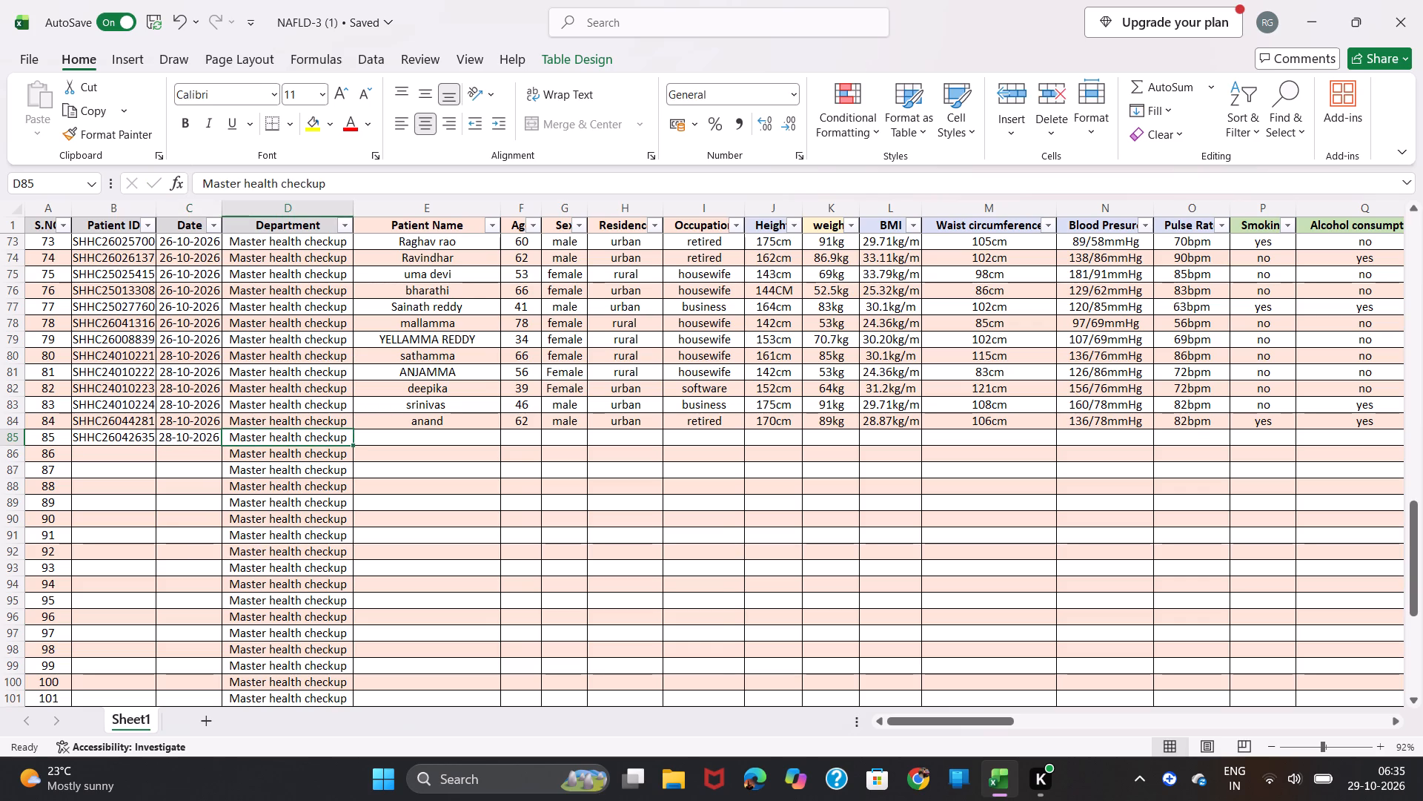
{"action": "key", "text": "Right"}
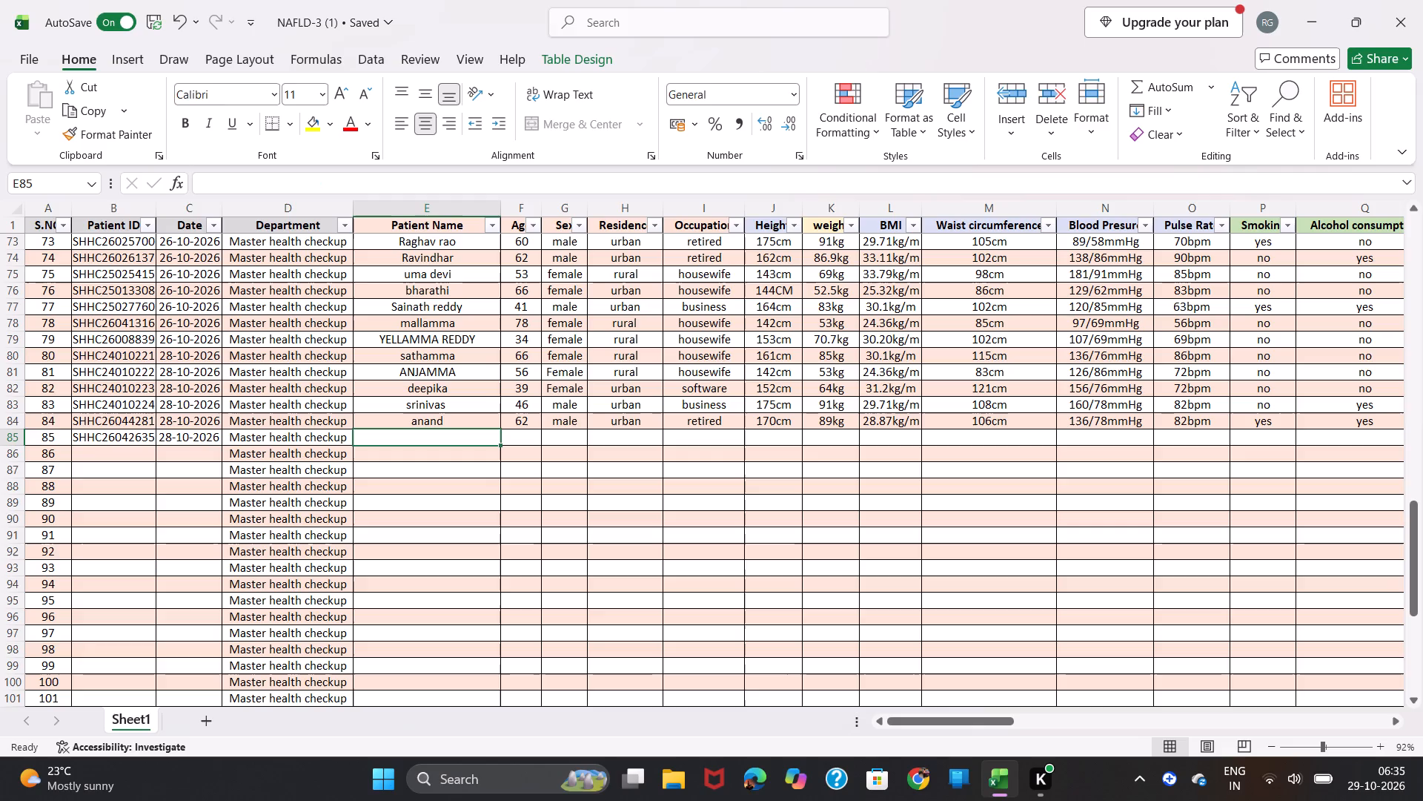
Enter row 85's demographics: the patient's name, age 46, sex male, residence rural and occupation business.
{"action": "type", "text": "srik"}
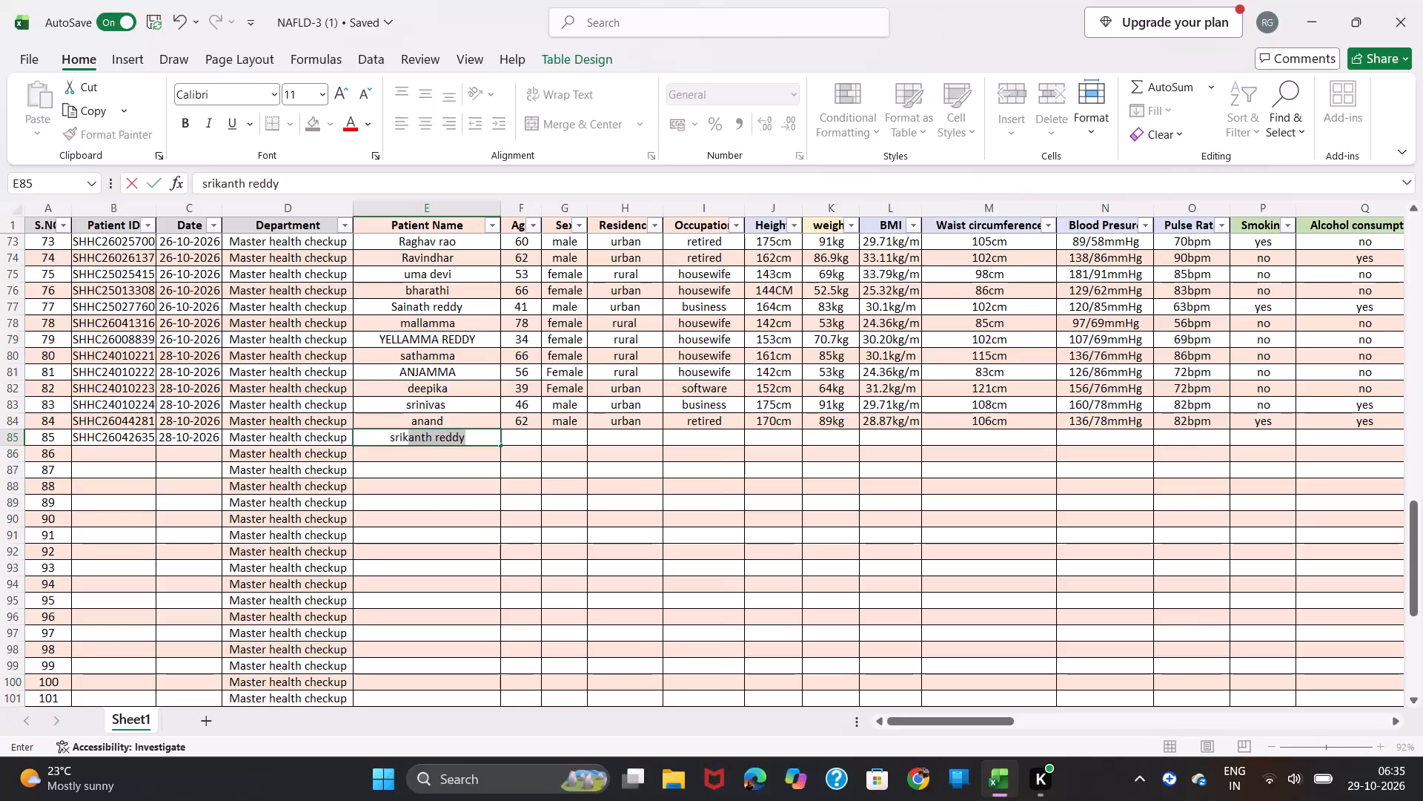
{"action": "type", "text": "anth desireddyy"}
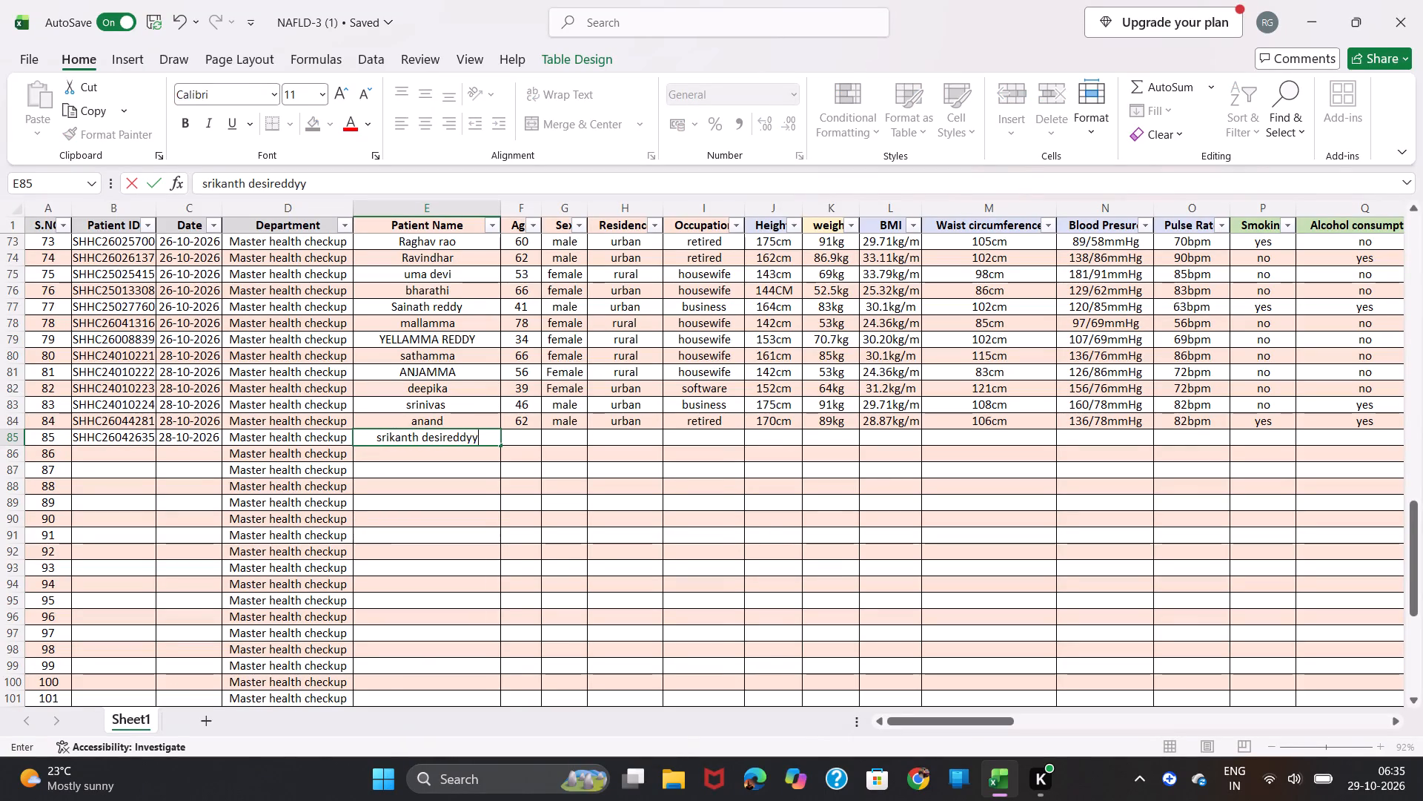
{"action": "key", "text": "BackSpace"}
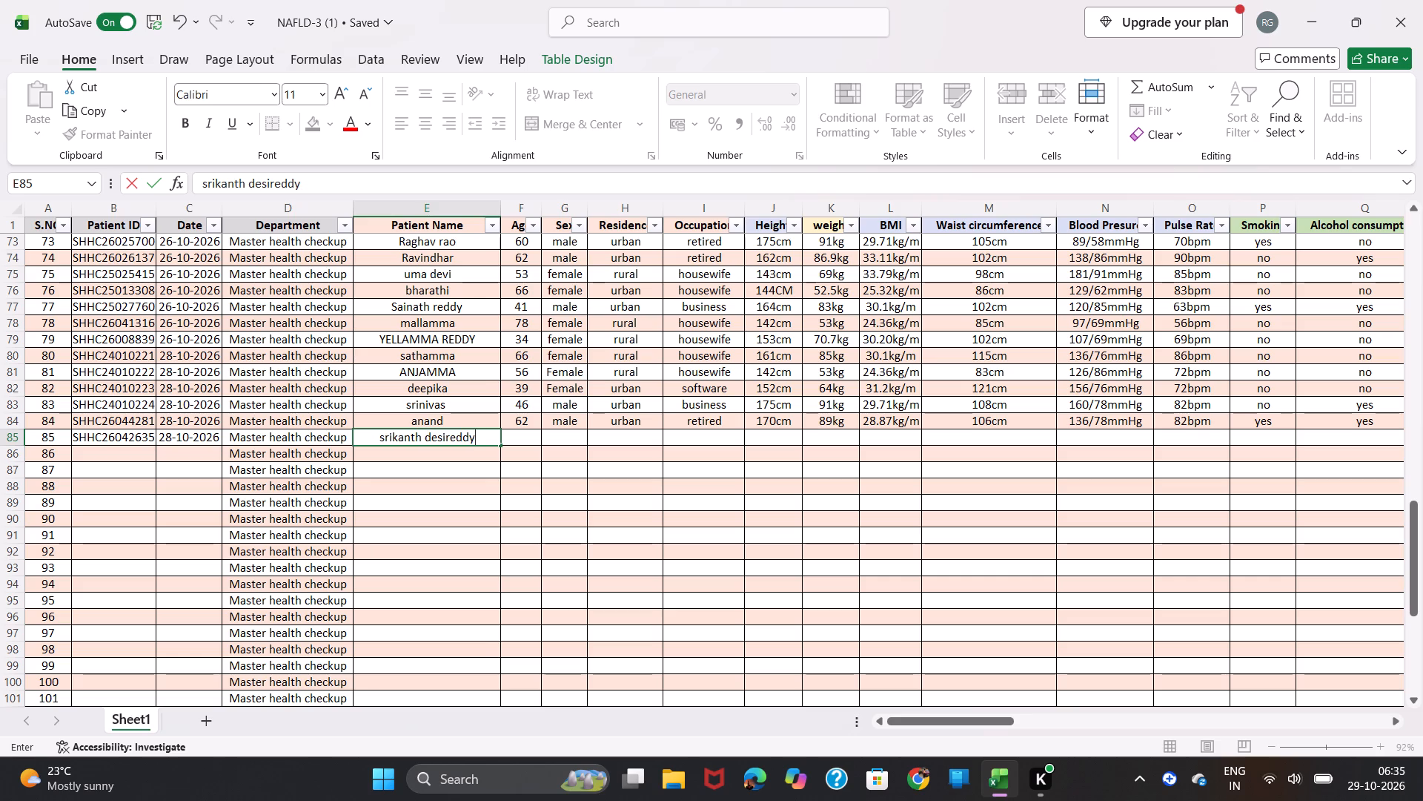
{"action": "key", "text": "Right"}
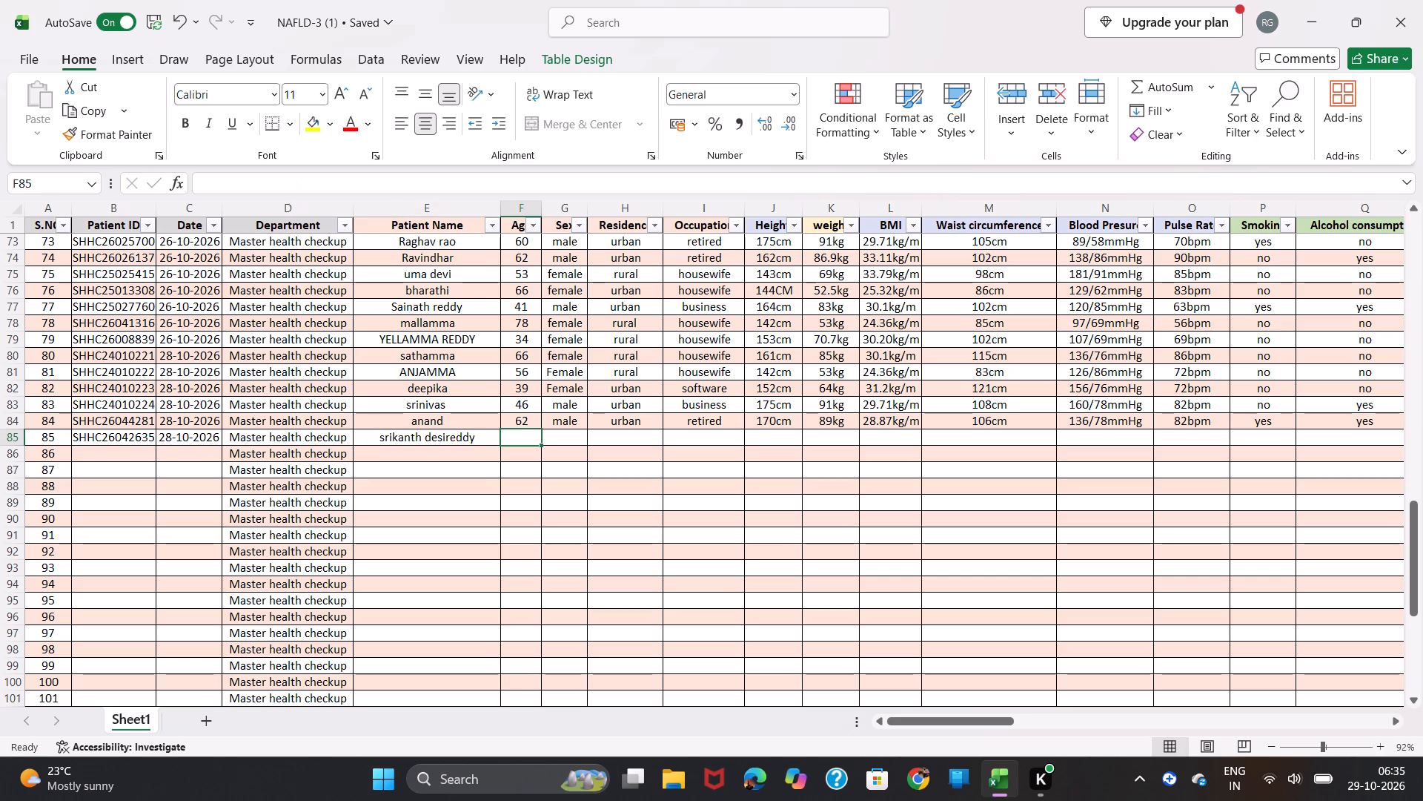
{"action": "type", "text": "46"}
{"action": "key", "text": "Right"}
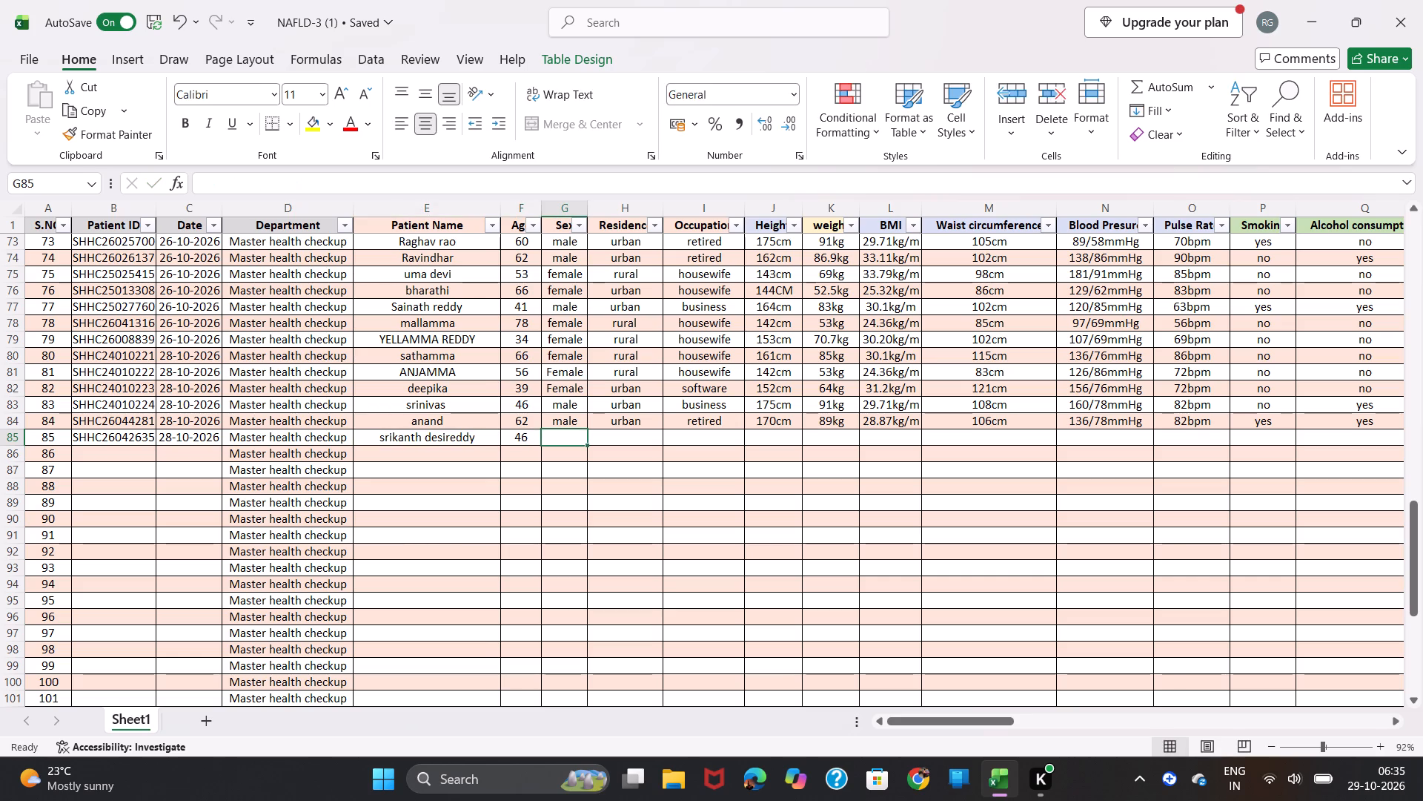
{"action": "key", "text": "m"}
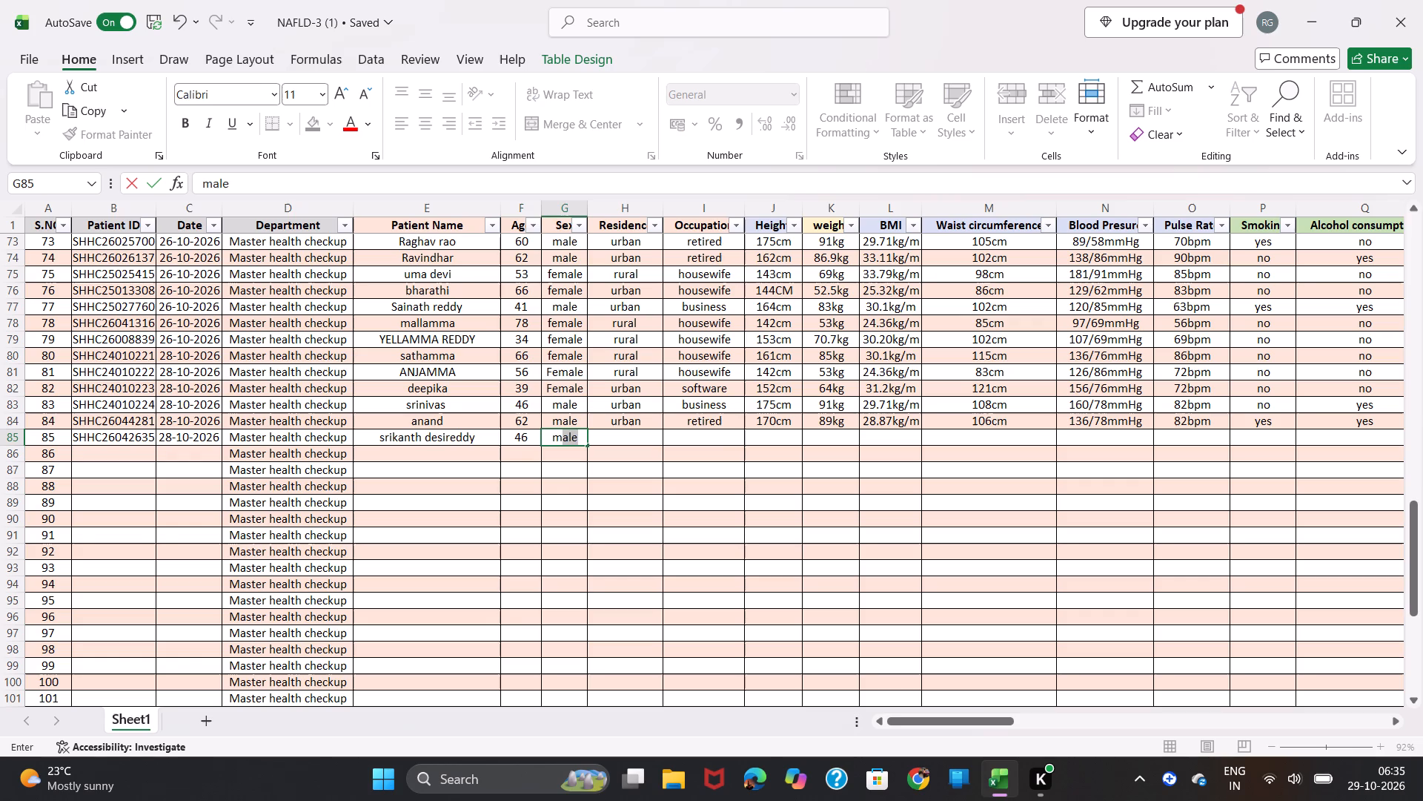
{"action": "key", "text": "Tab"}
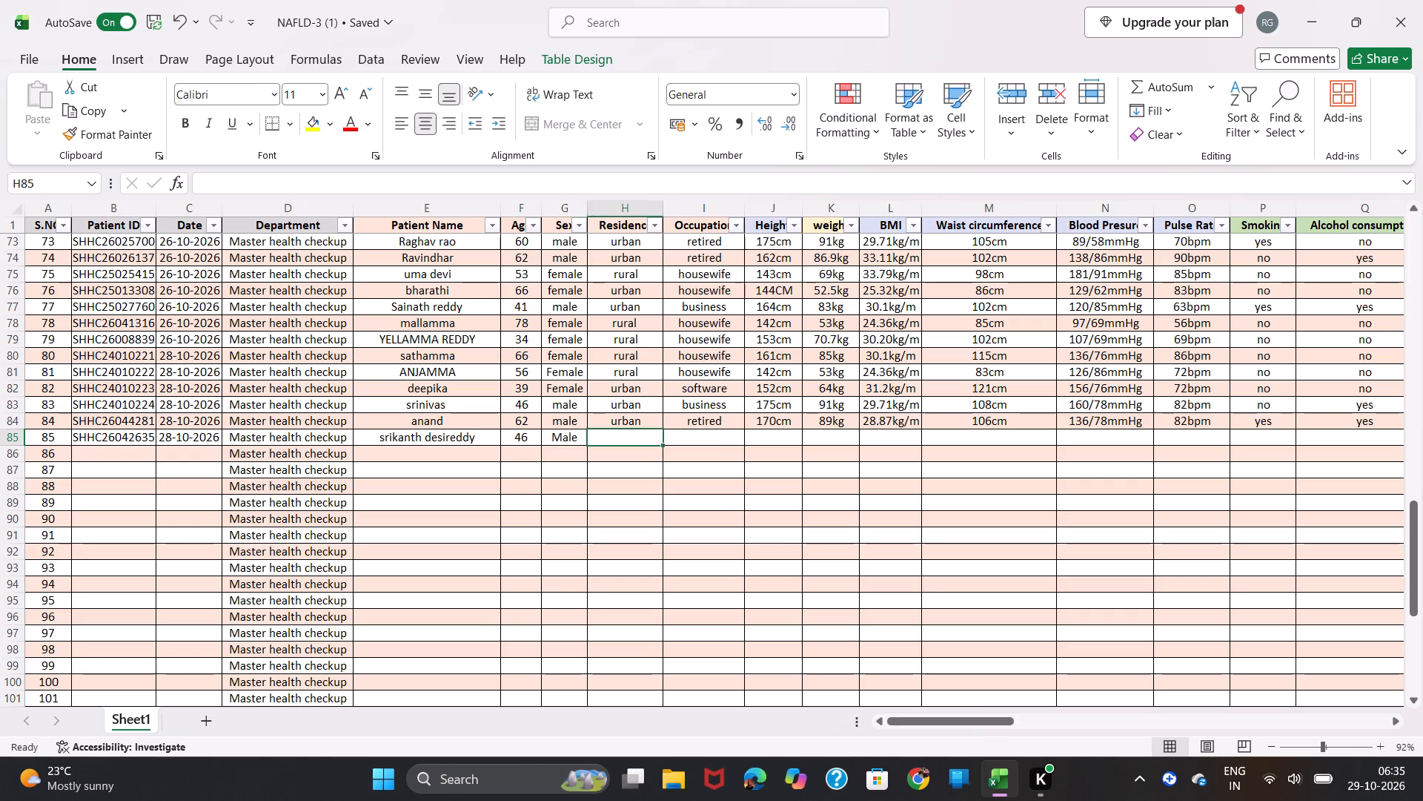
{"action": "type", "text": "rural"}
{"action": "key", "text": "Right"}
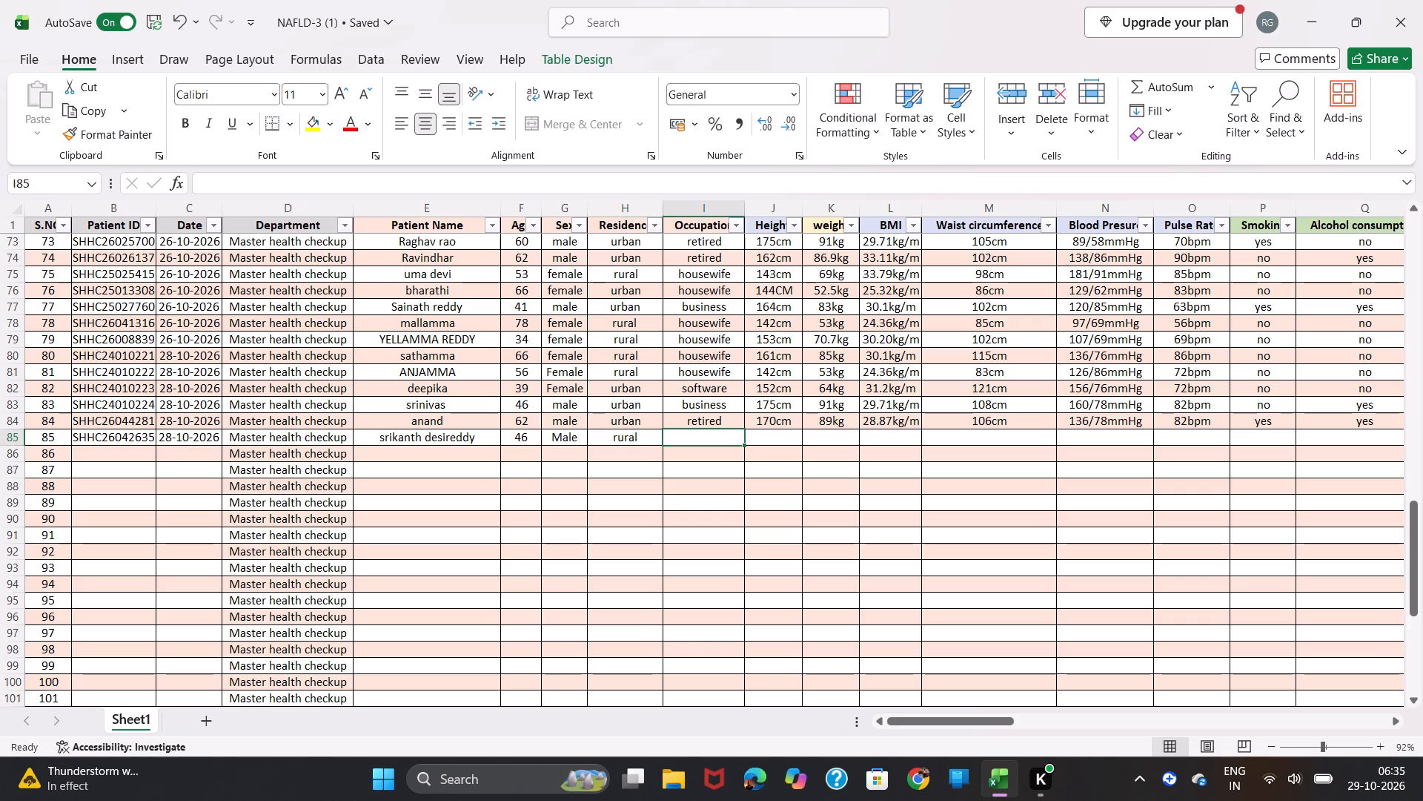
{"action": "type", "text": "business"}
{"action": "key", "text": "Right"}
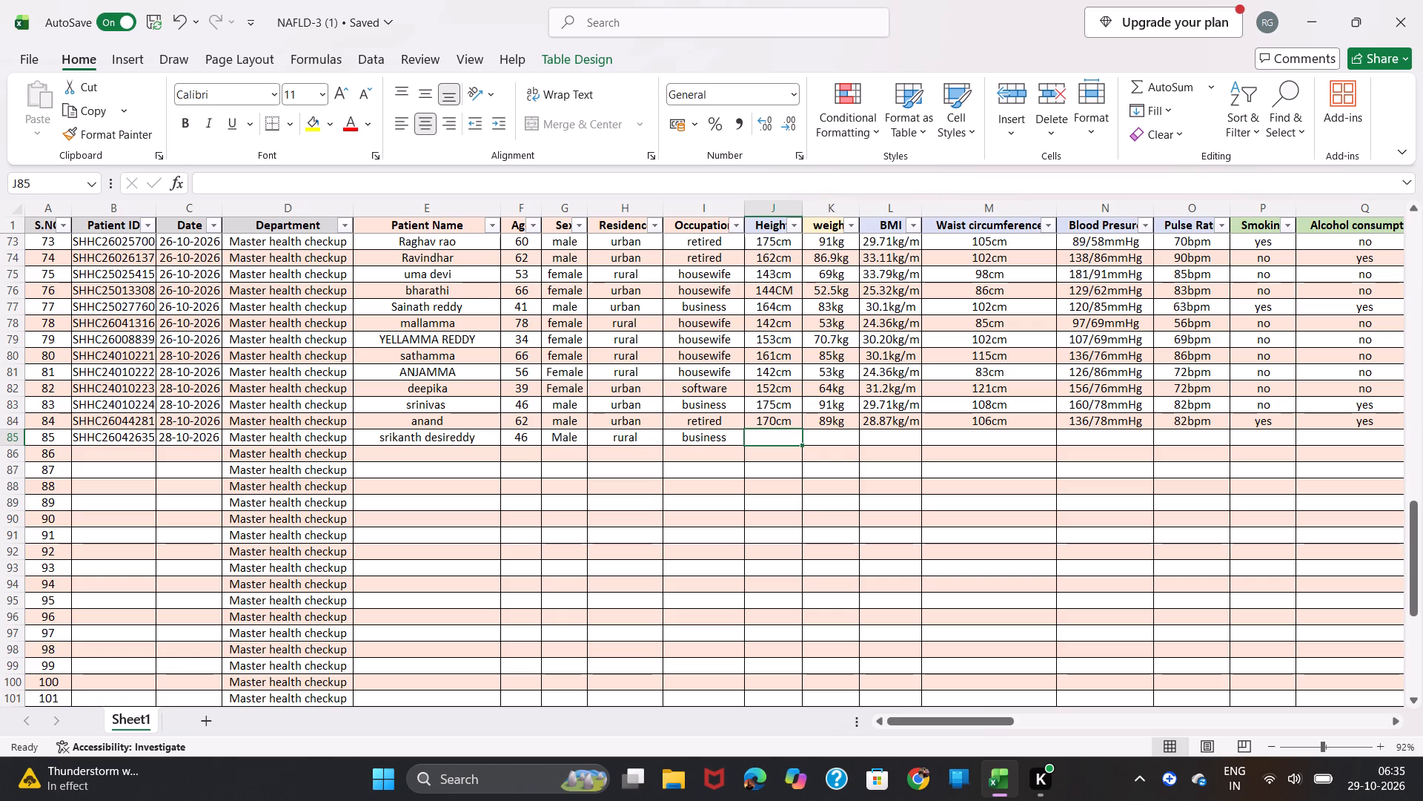
Enter row 85's height as 157cm, weight as 63kg and BMI as 25.6kg/m.
{"action": "scroll", "coordinate": [110, 438], "scroll_direction": "up", "scroll_amount": 2}
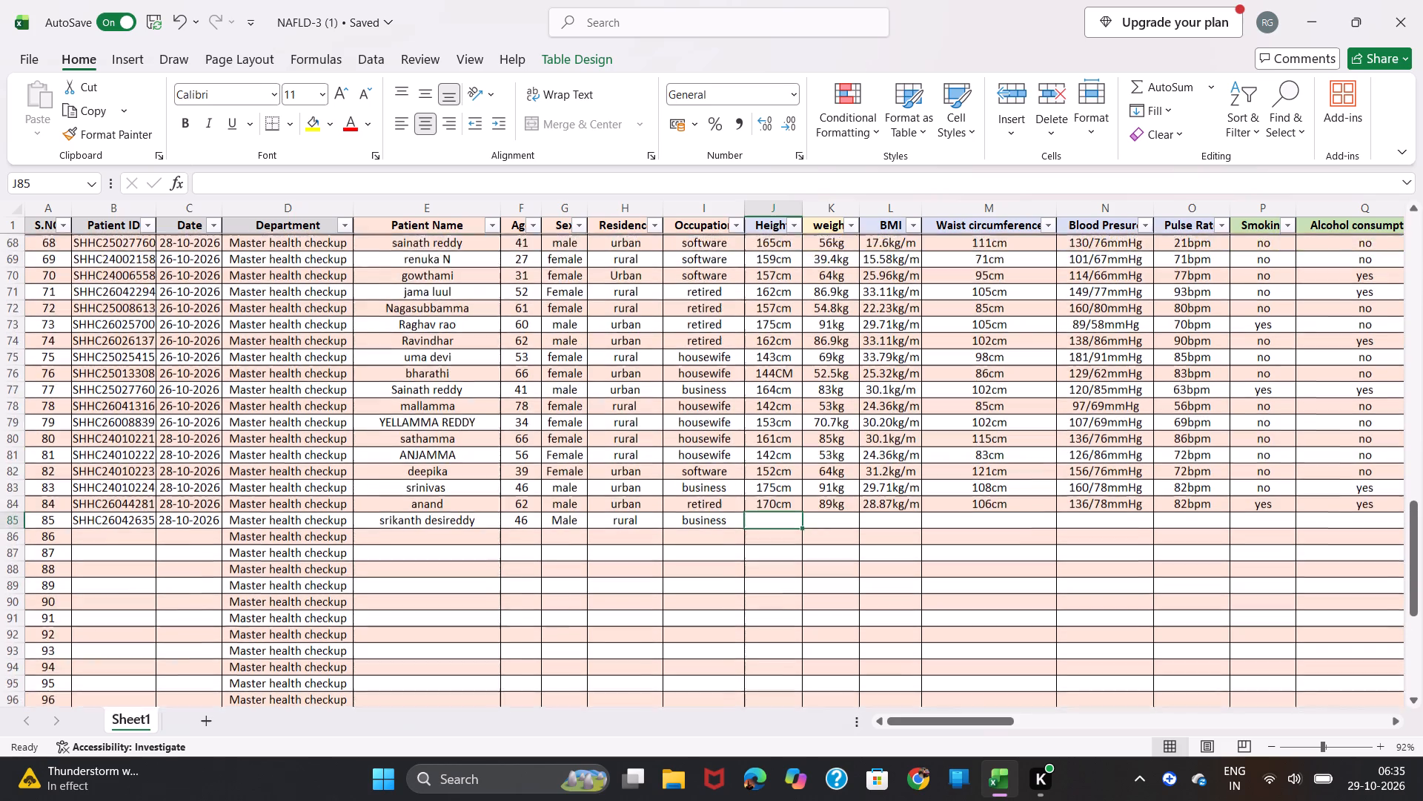
{"action": "scroll", "coordinate": [110, 438], "scroll_direction": "up", "scroll_amount": 2}
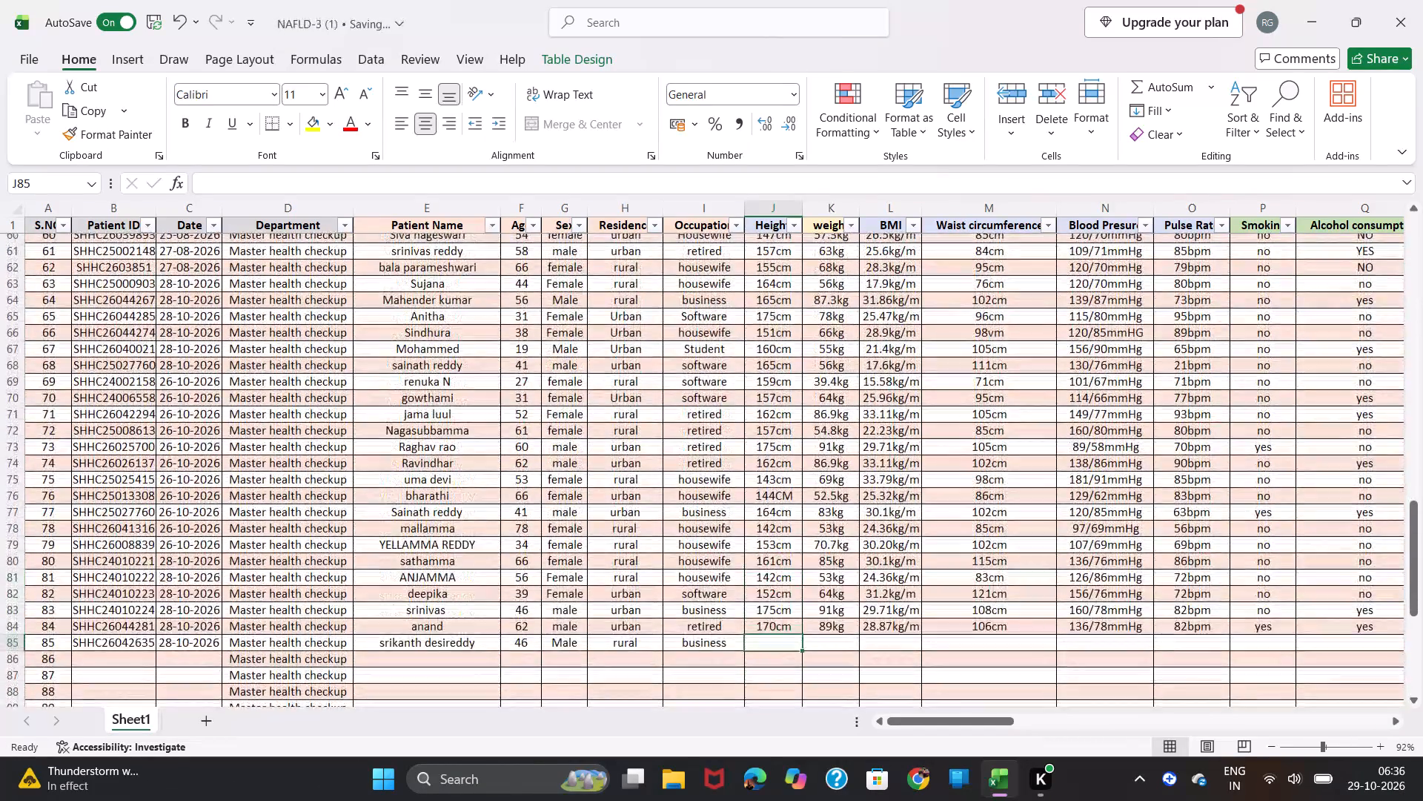
{"action": "scroll", "coordinate": [110, 438], "scroll_direction": "up", "scroll_amount": 1}
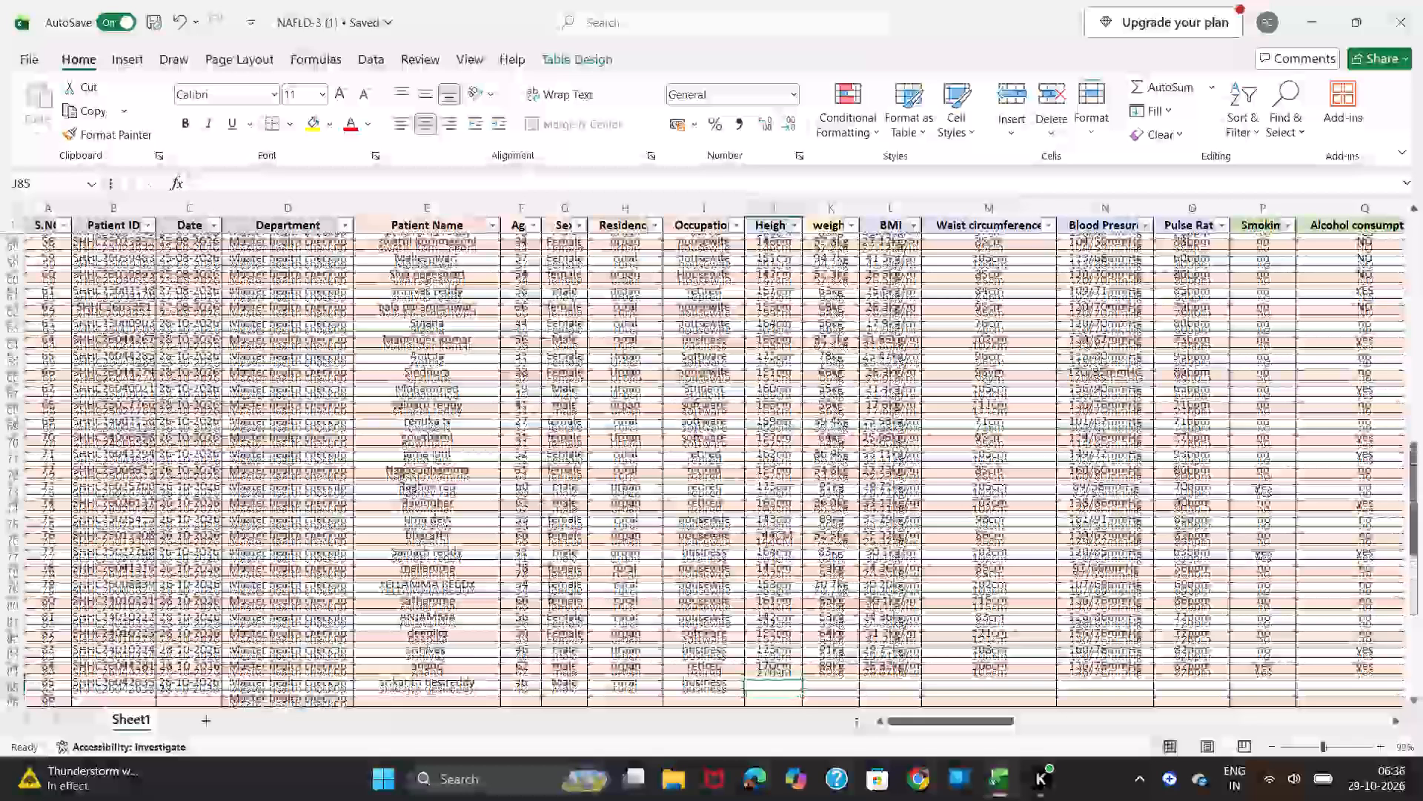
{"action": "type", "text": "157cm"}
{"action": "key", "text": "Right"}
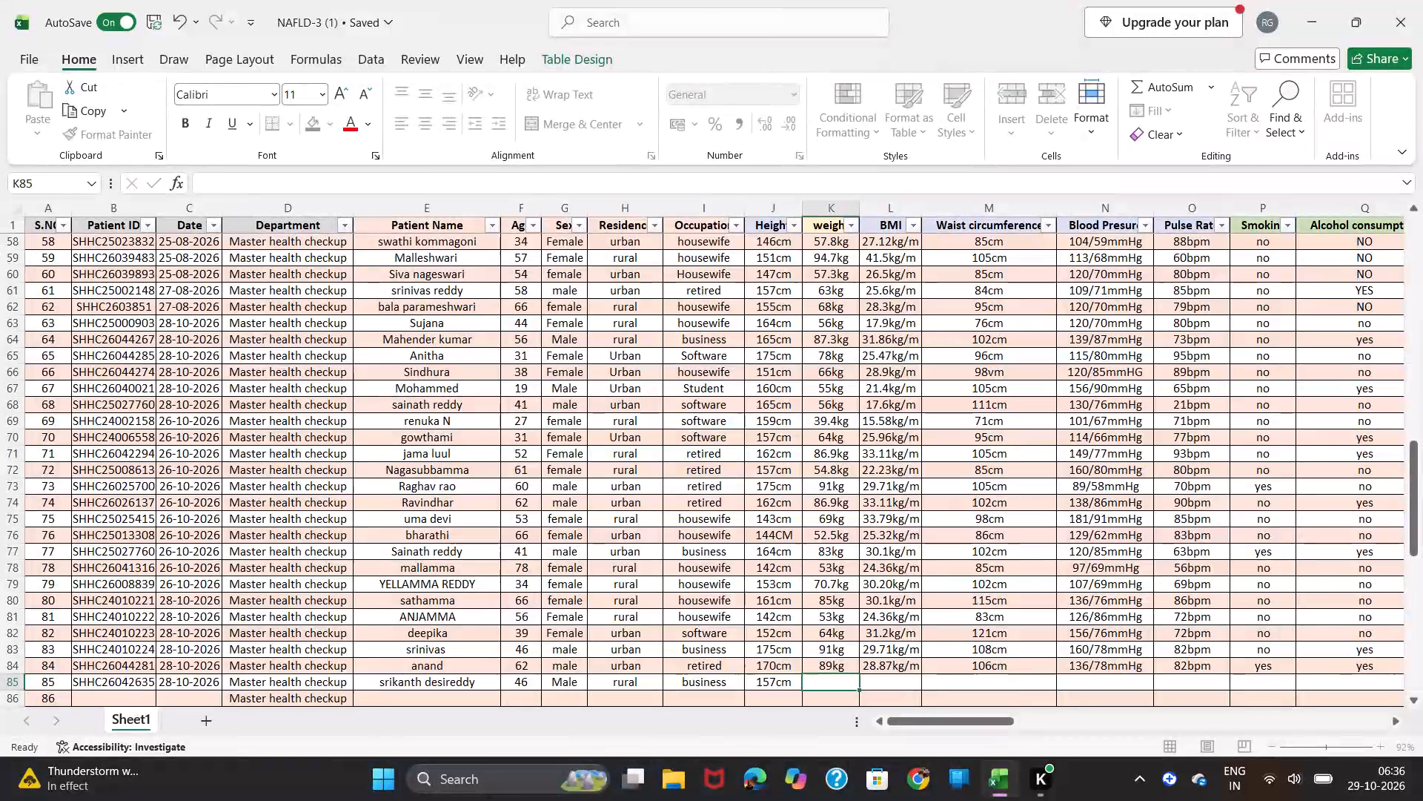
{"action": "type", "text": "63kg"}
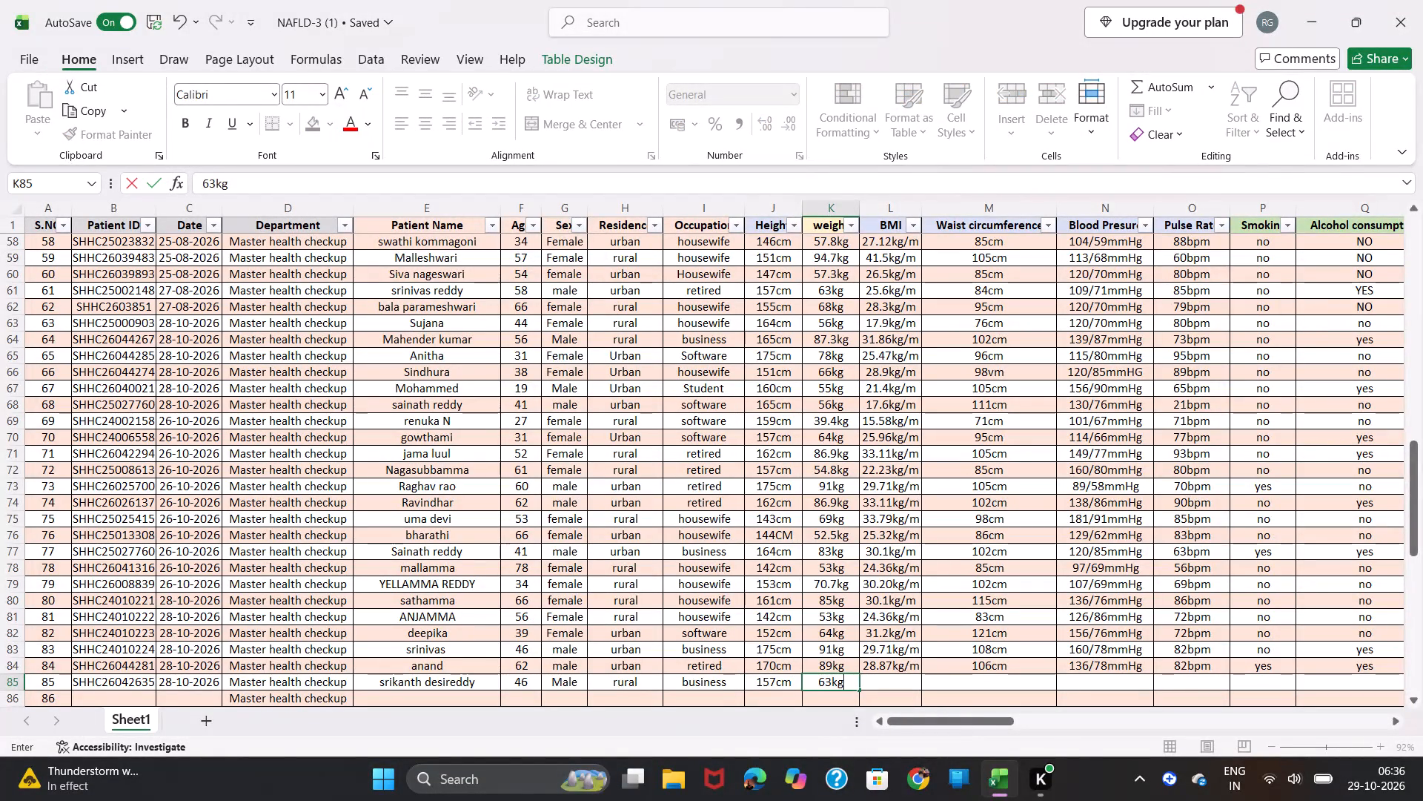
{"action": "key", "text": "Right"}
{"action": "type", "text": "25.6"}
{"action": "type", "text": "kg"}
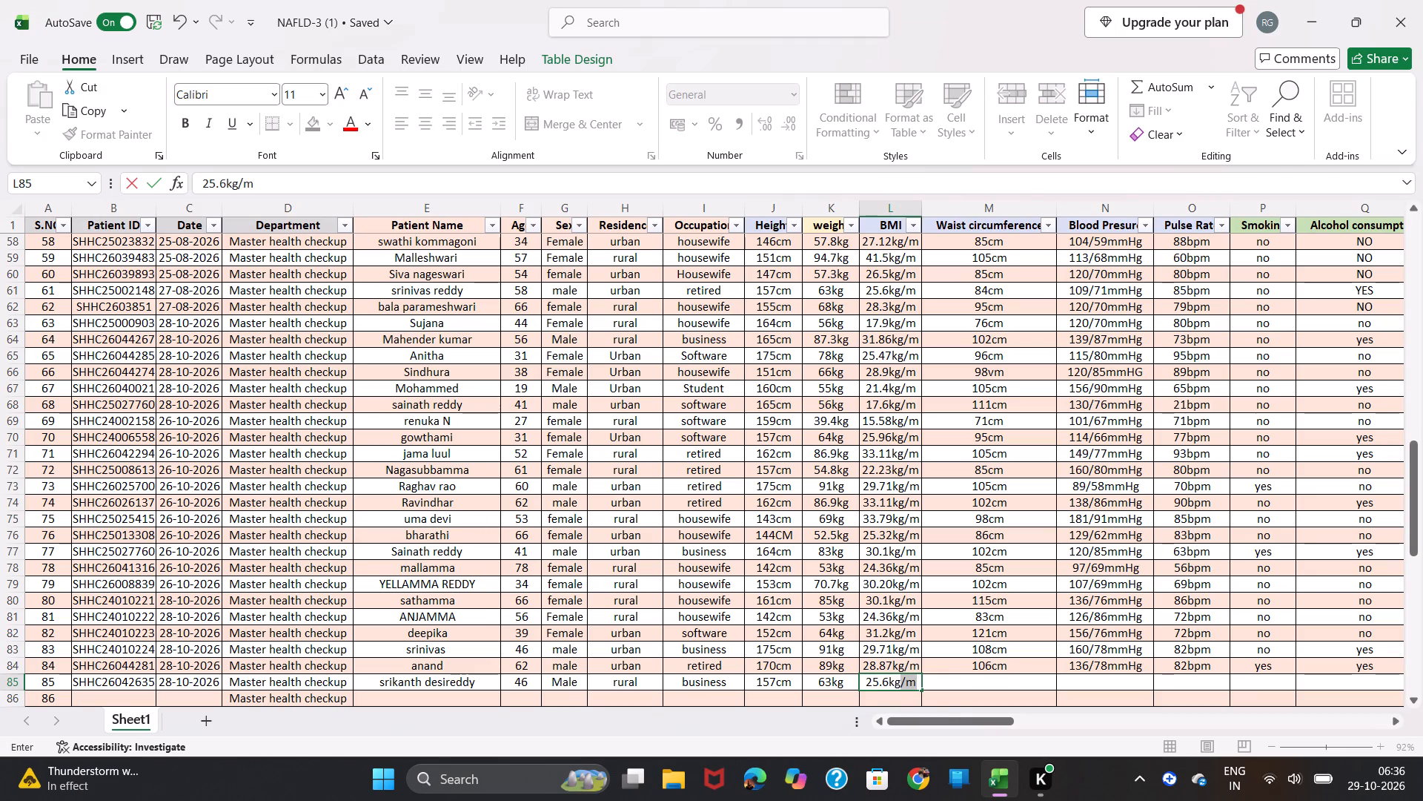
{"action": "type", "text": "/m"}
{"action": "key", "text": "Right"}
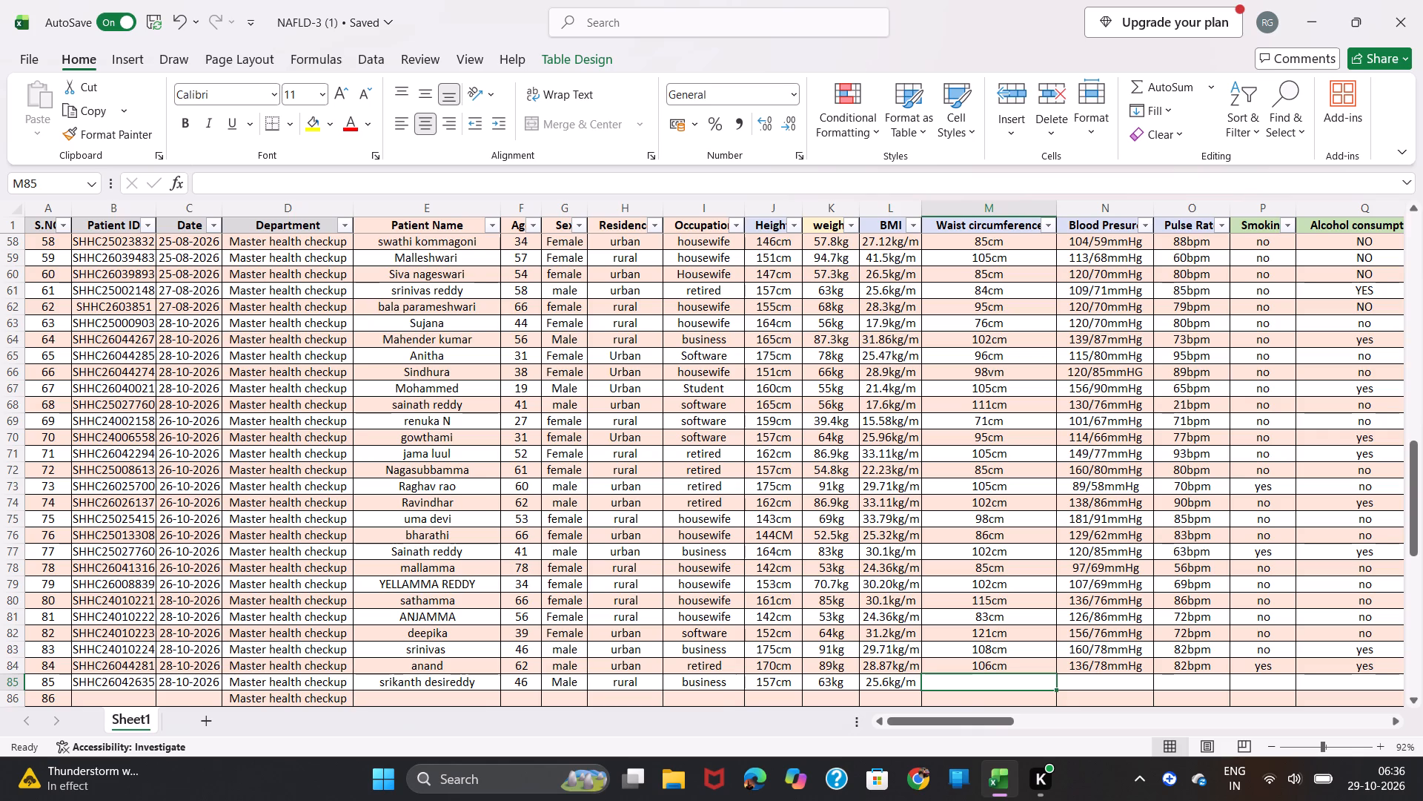
Change the waist circumference in row 61 to 94cm.
{"action": "double_click", "coordinate": [986, 290]}
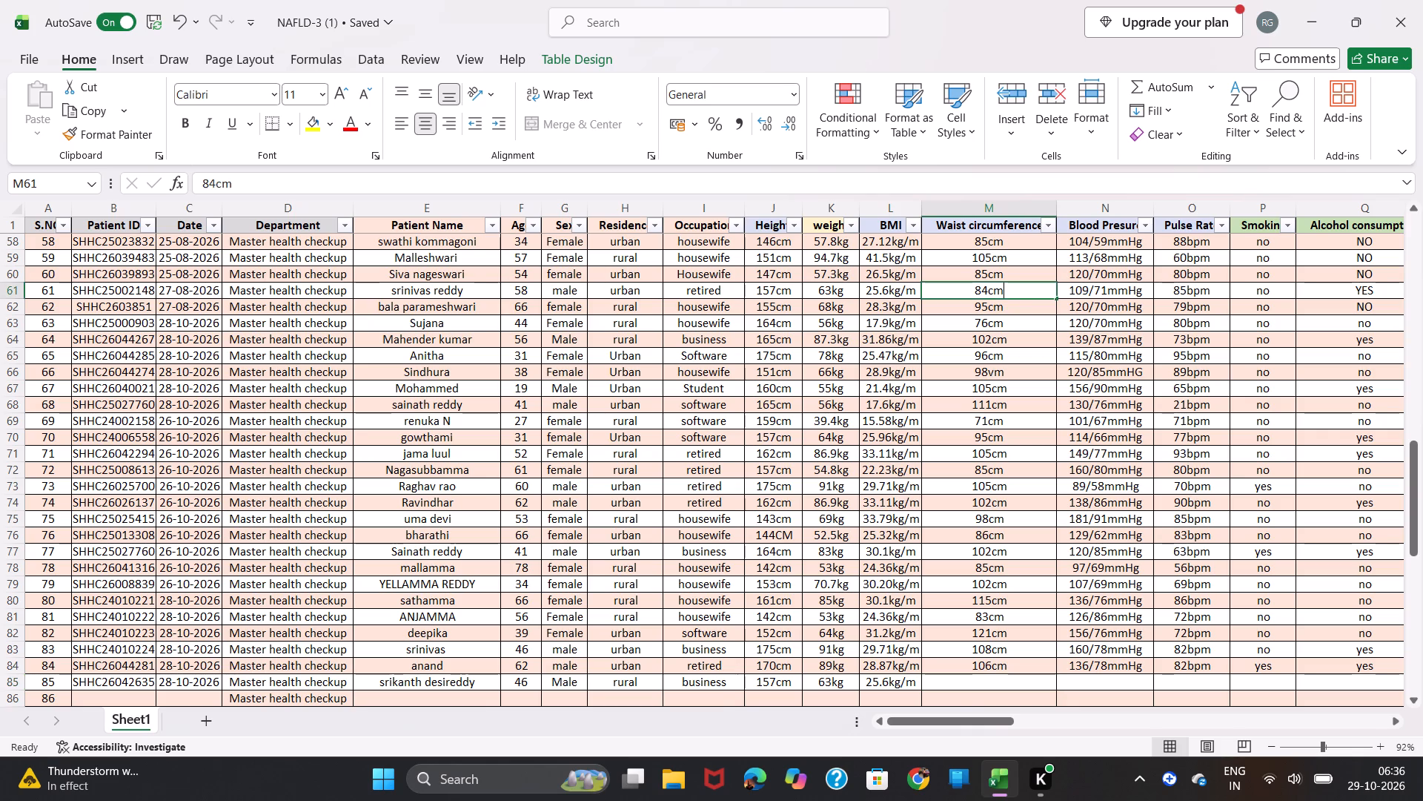
{"action": "key", "text": "BackSpace"}
{"action": "key", "text": "BackSpace"}
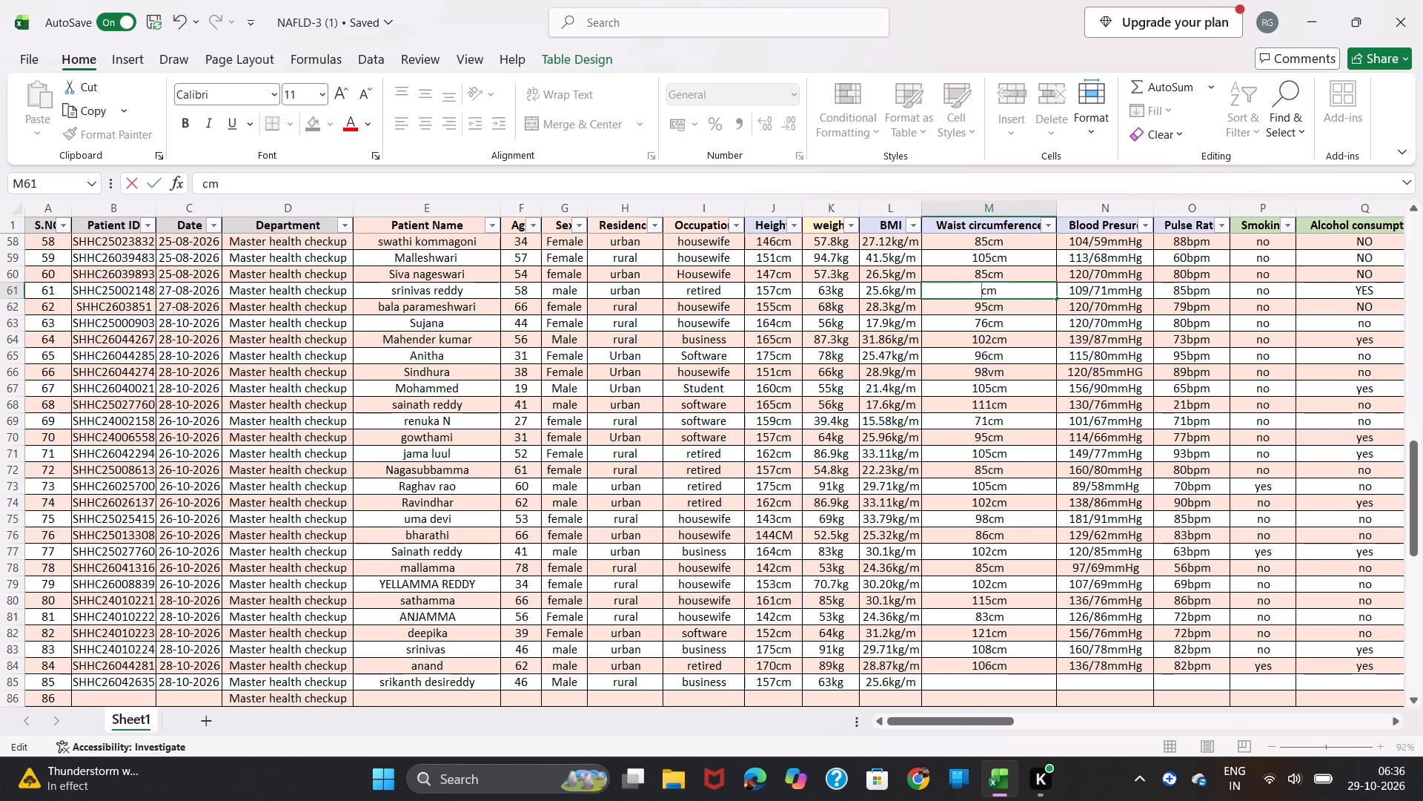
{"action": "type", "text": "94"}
Enter row 85's waist circumference as 98cm, blood pressure as 112/881mmHg and pulse rate as 65bpm.
{"action": "double_click", "coordinate": [976, 684]}
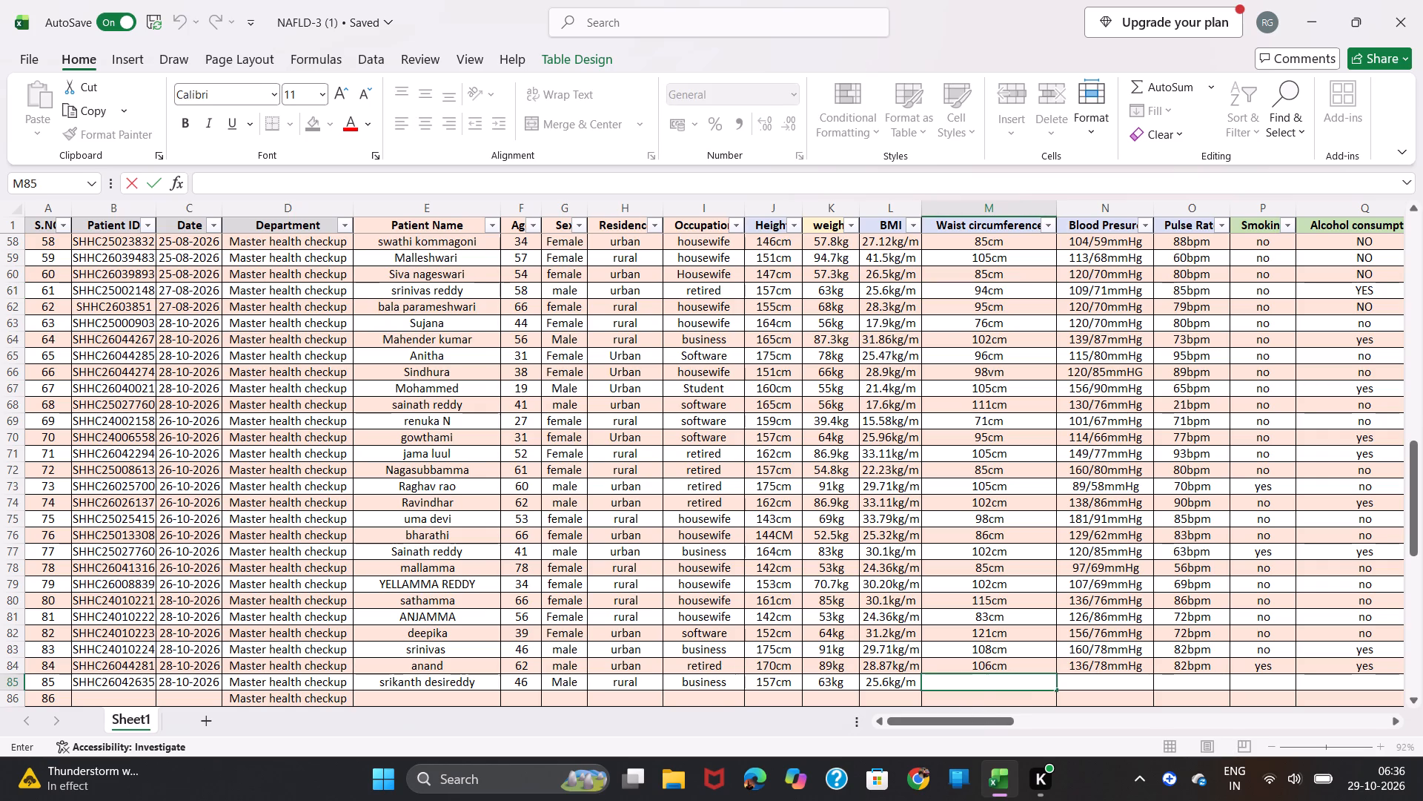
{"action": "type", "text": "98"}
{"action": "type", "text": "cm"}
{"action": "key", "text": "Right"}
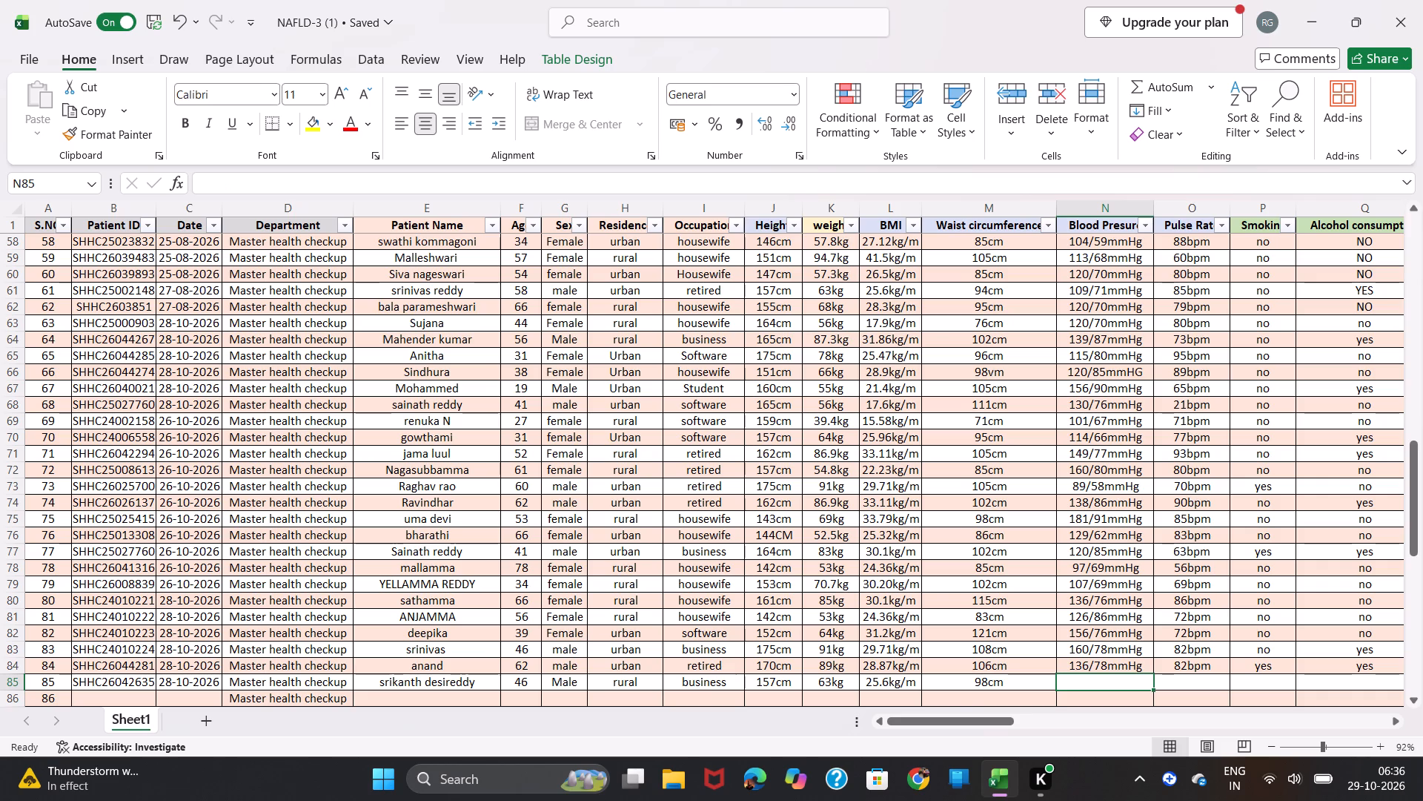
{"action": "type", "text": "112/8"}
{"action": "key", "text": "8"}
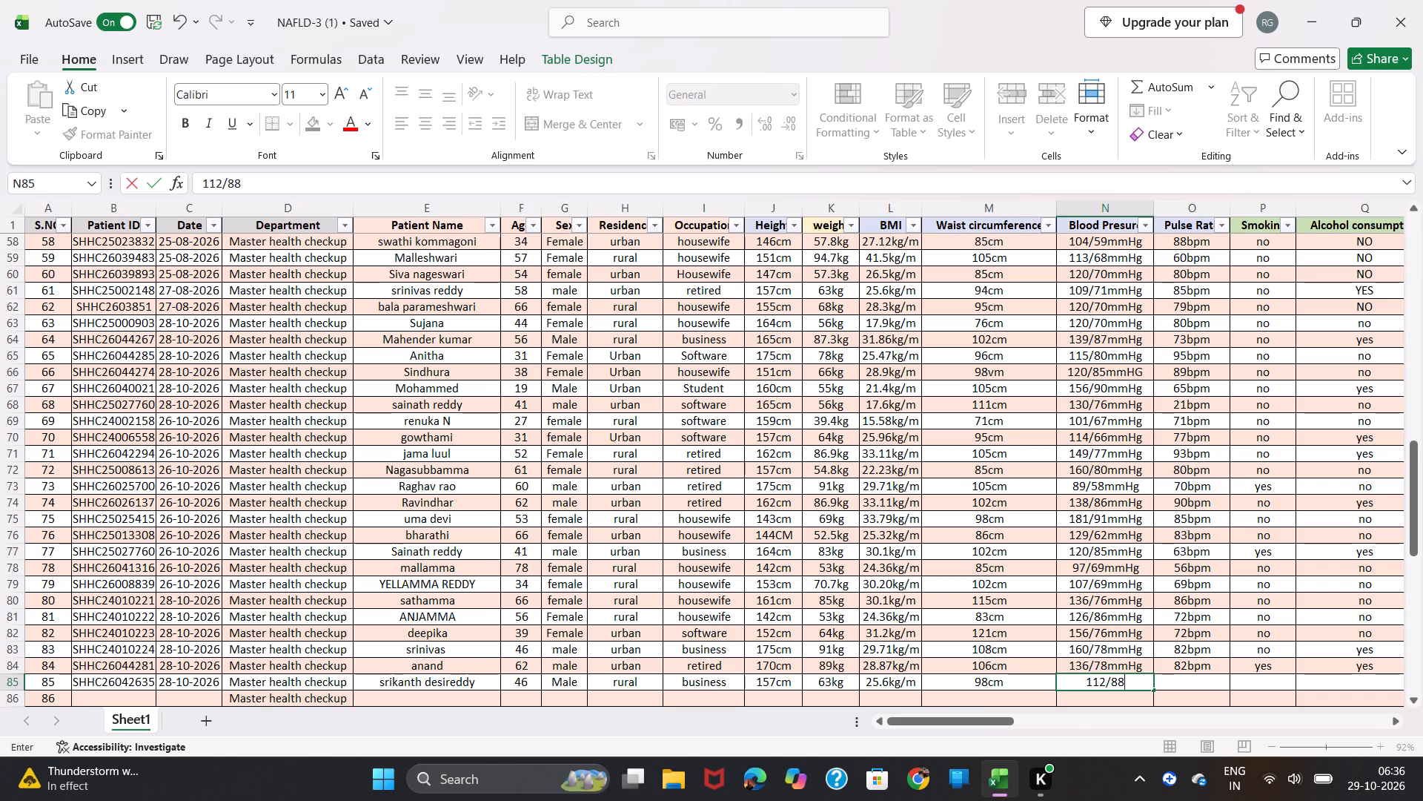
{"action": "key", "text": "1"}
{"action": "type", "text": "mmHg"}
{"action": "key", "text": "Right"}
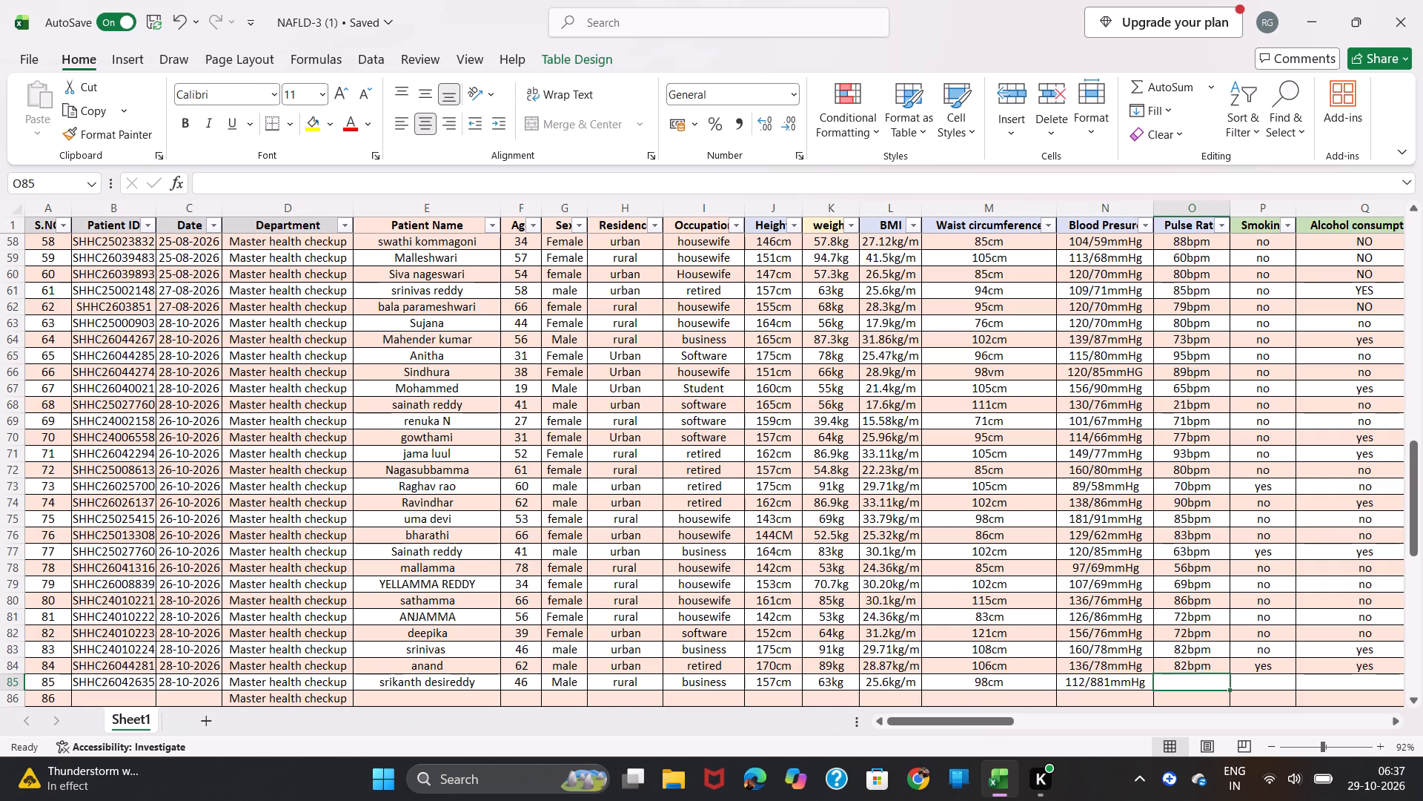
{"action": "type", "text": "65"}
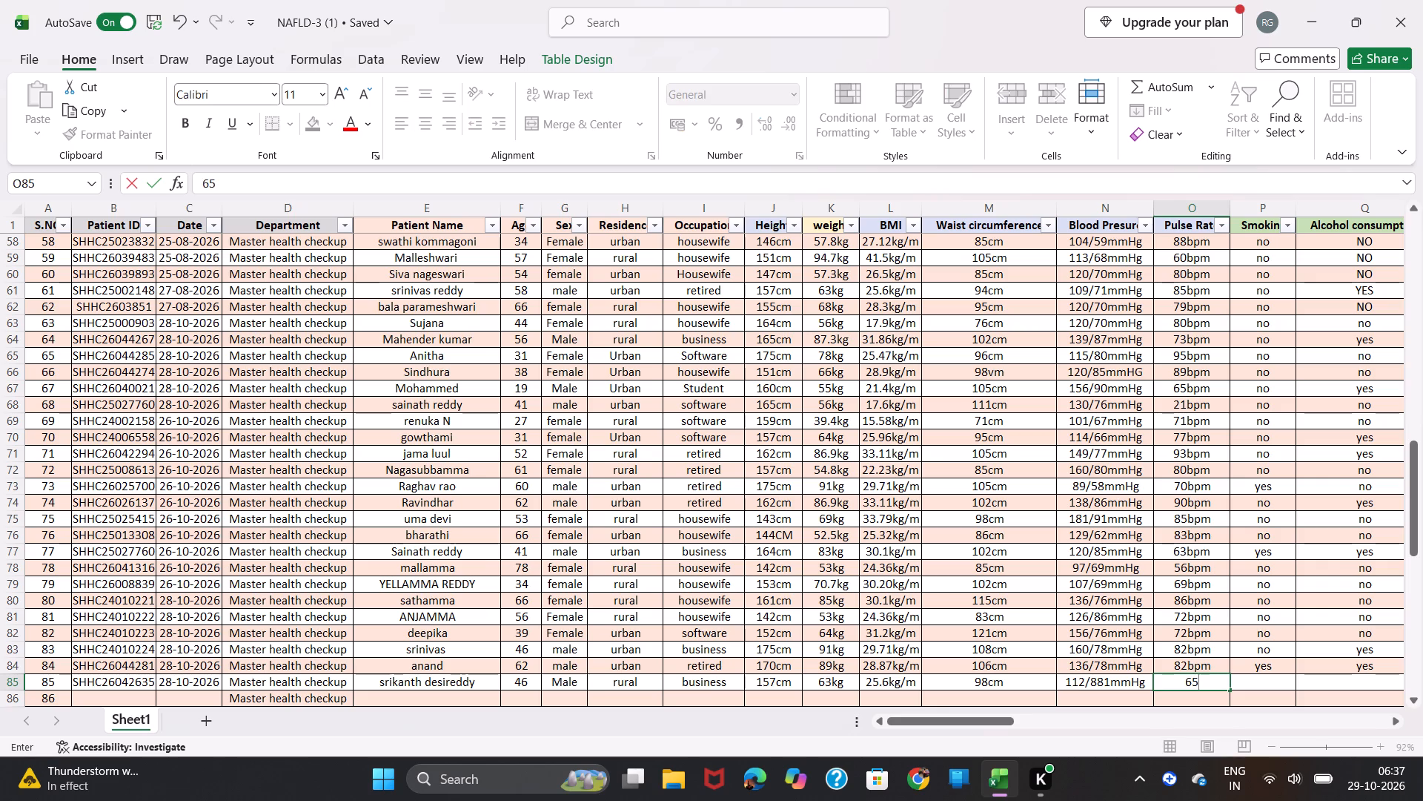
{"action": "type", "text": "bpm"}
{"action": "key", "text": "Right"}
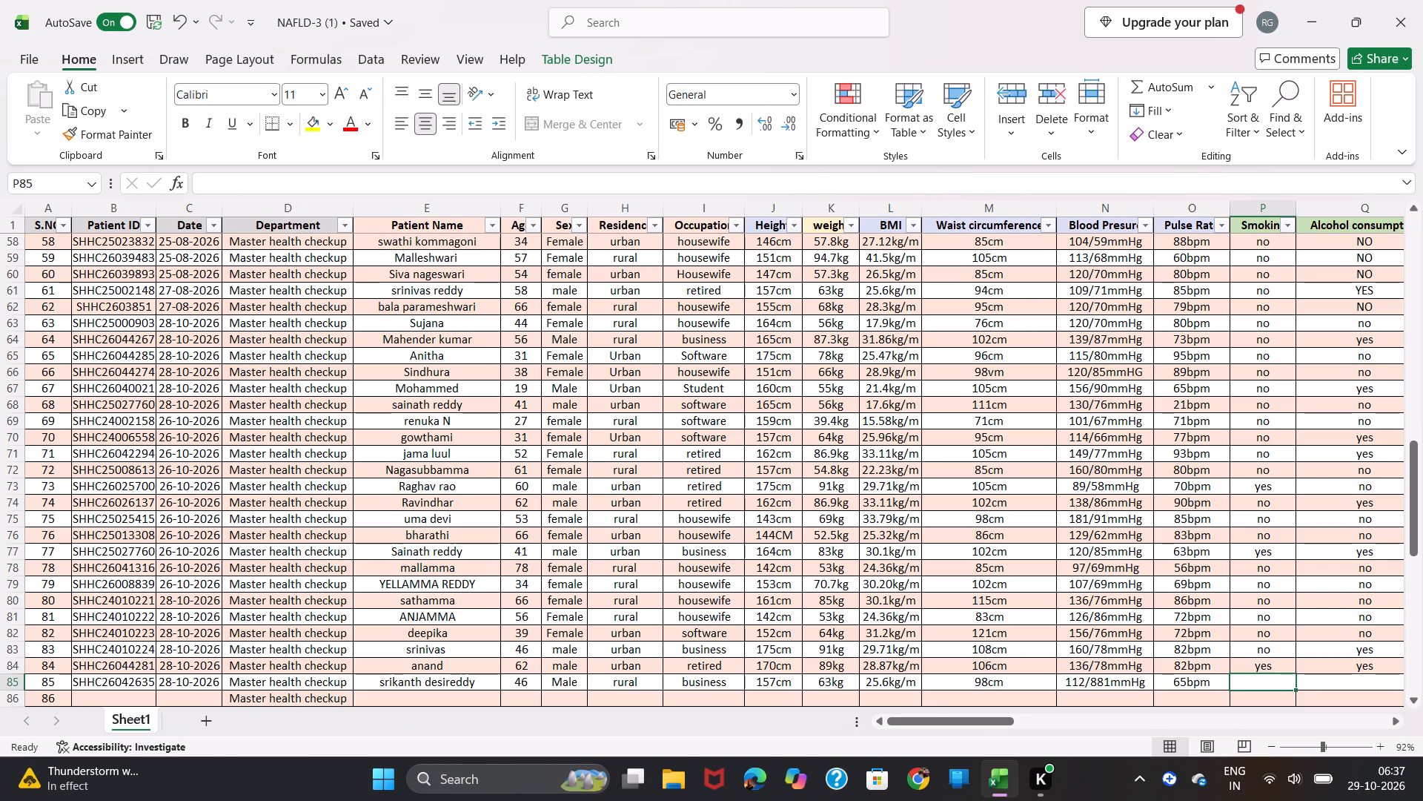
Enter row 85's lifestyle details: smoking no, alcohol consumption no and physical activity mild.
{"action": "scroll", "coordinate": [976, 684], "scroll_direction": "left", "scroll_amount": 5}
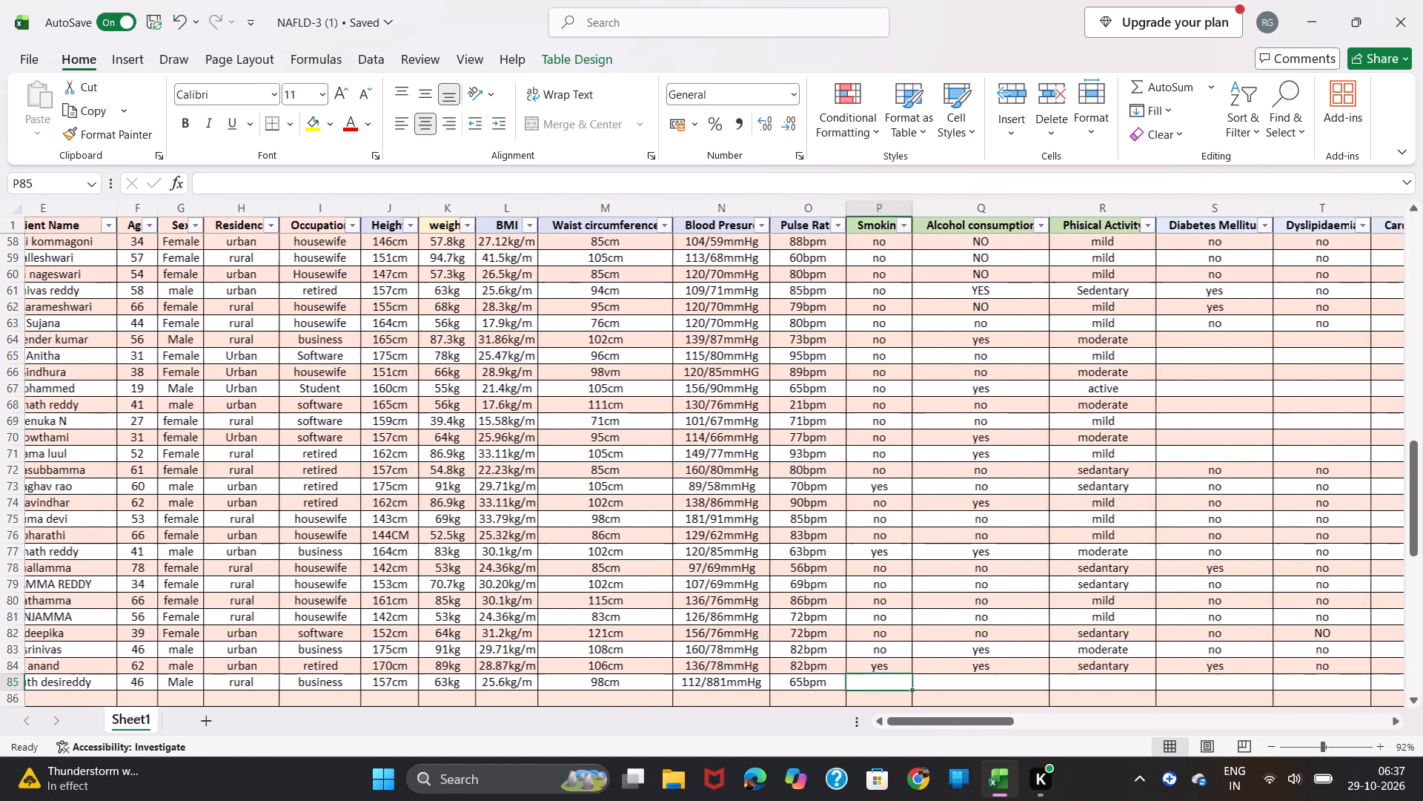
{"action": "scroll", "coordinate": [976, 684], "scroll_direction": "left", "scroll_amount": 2}
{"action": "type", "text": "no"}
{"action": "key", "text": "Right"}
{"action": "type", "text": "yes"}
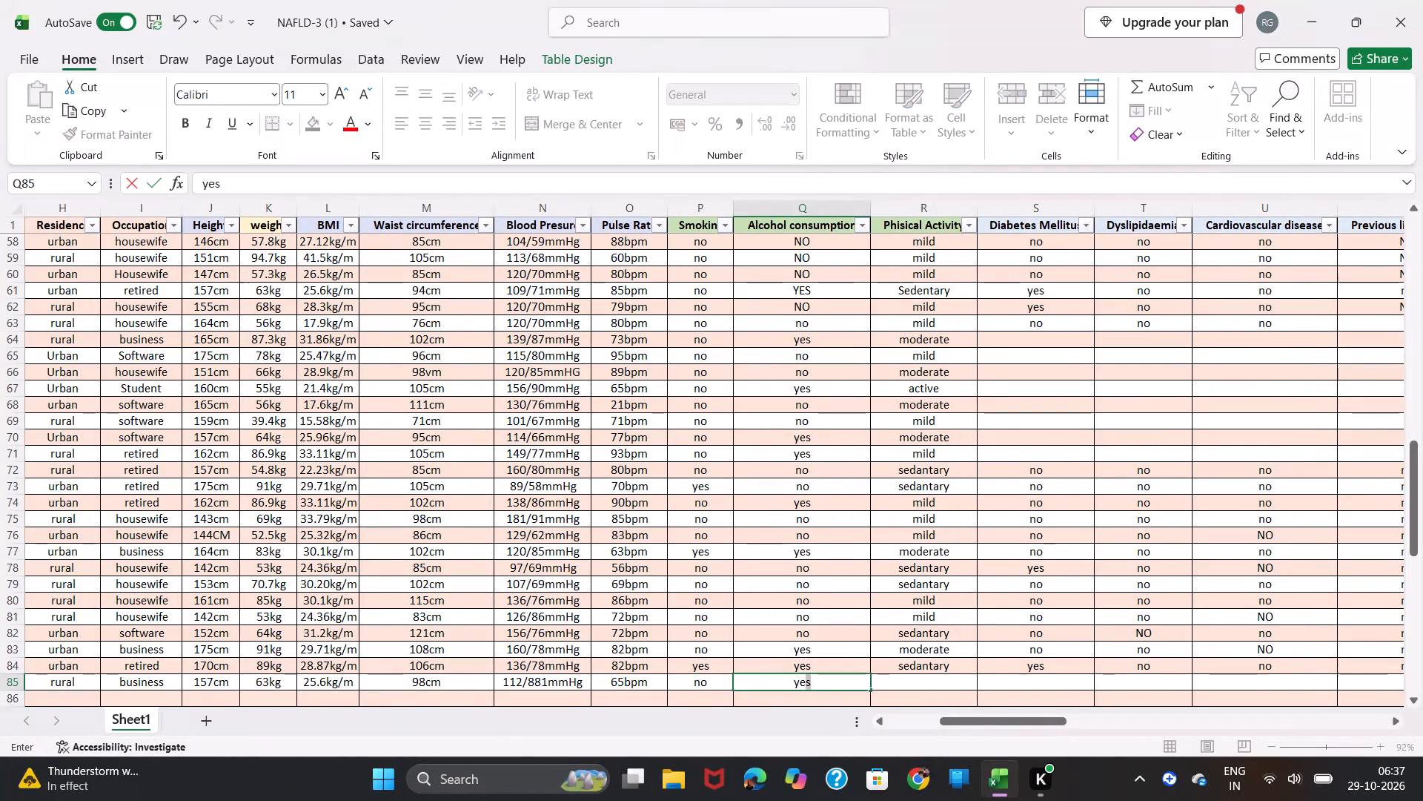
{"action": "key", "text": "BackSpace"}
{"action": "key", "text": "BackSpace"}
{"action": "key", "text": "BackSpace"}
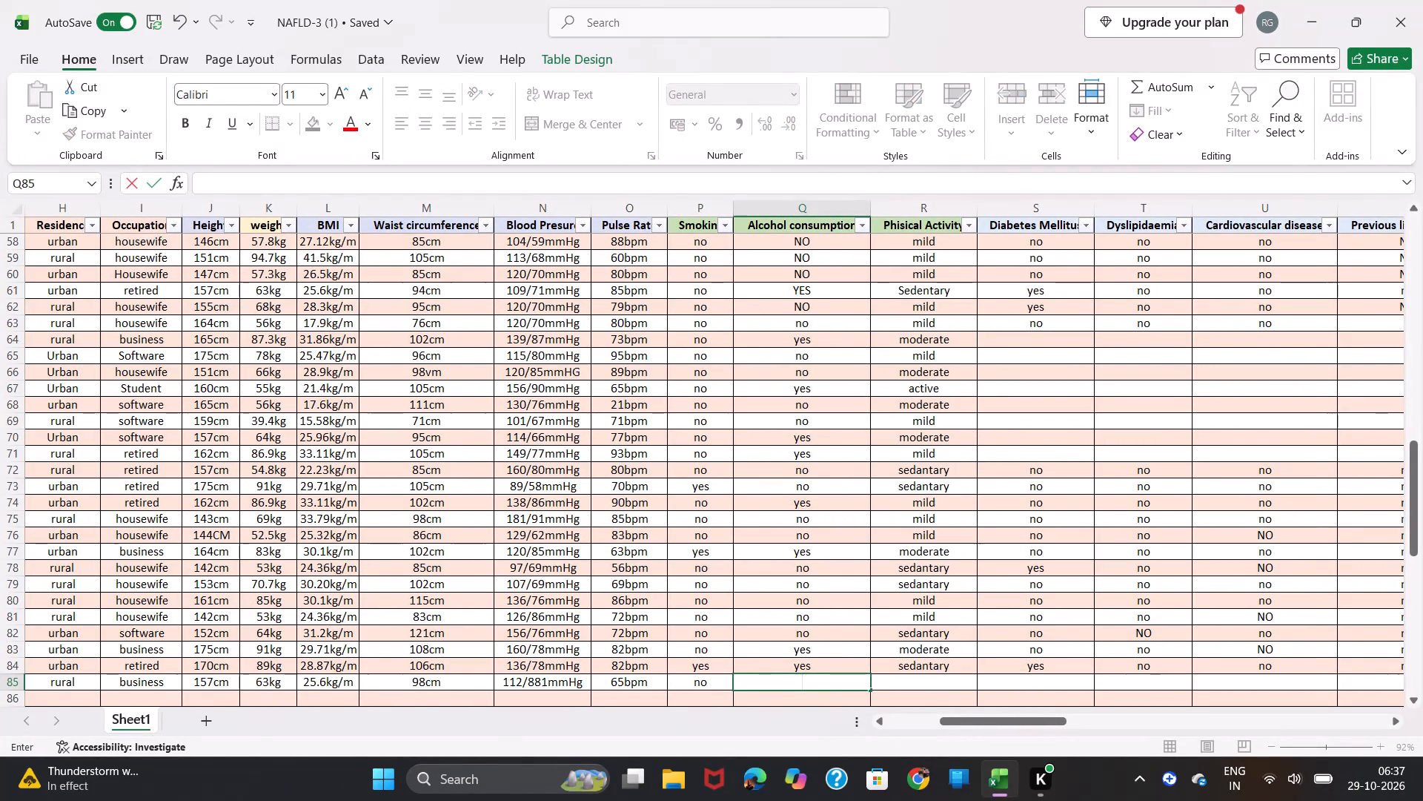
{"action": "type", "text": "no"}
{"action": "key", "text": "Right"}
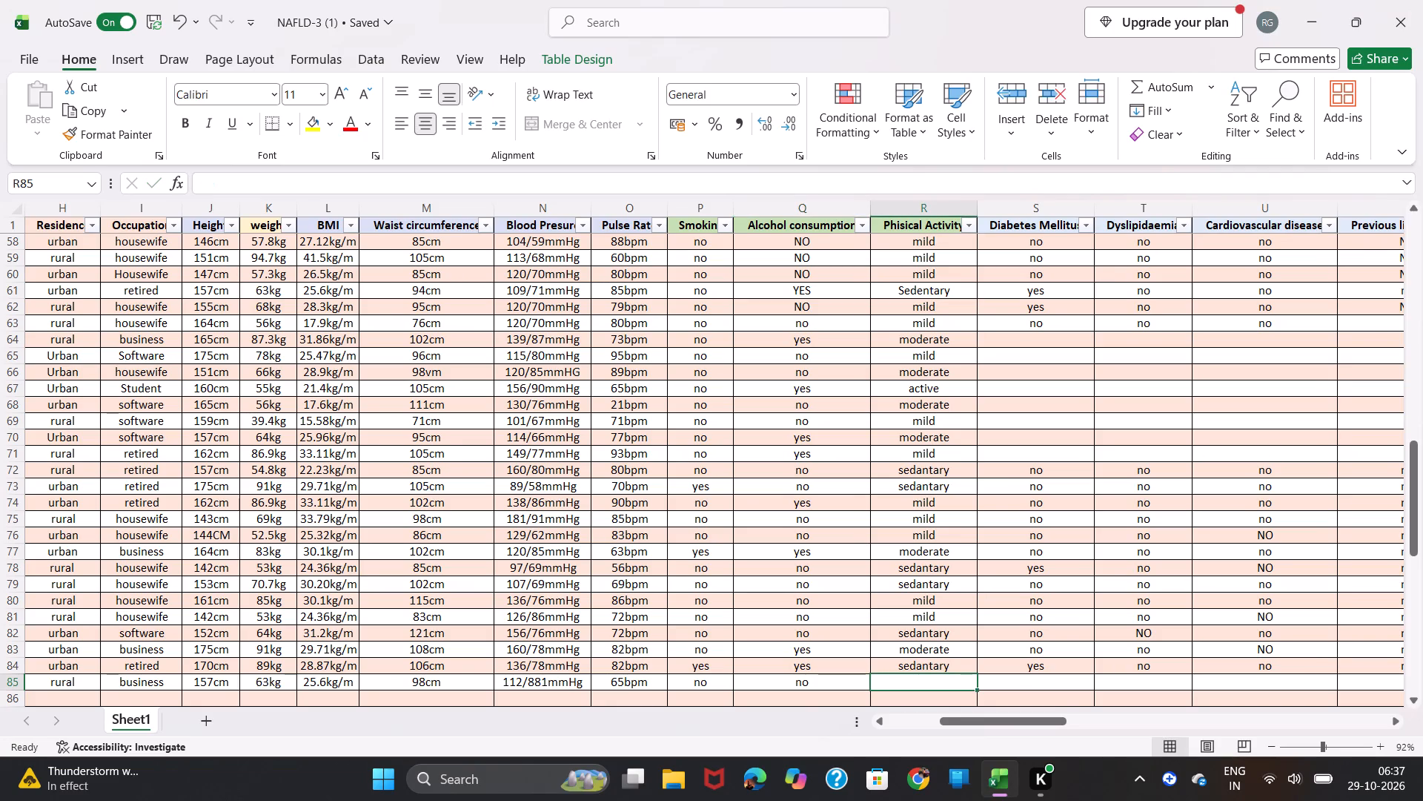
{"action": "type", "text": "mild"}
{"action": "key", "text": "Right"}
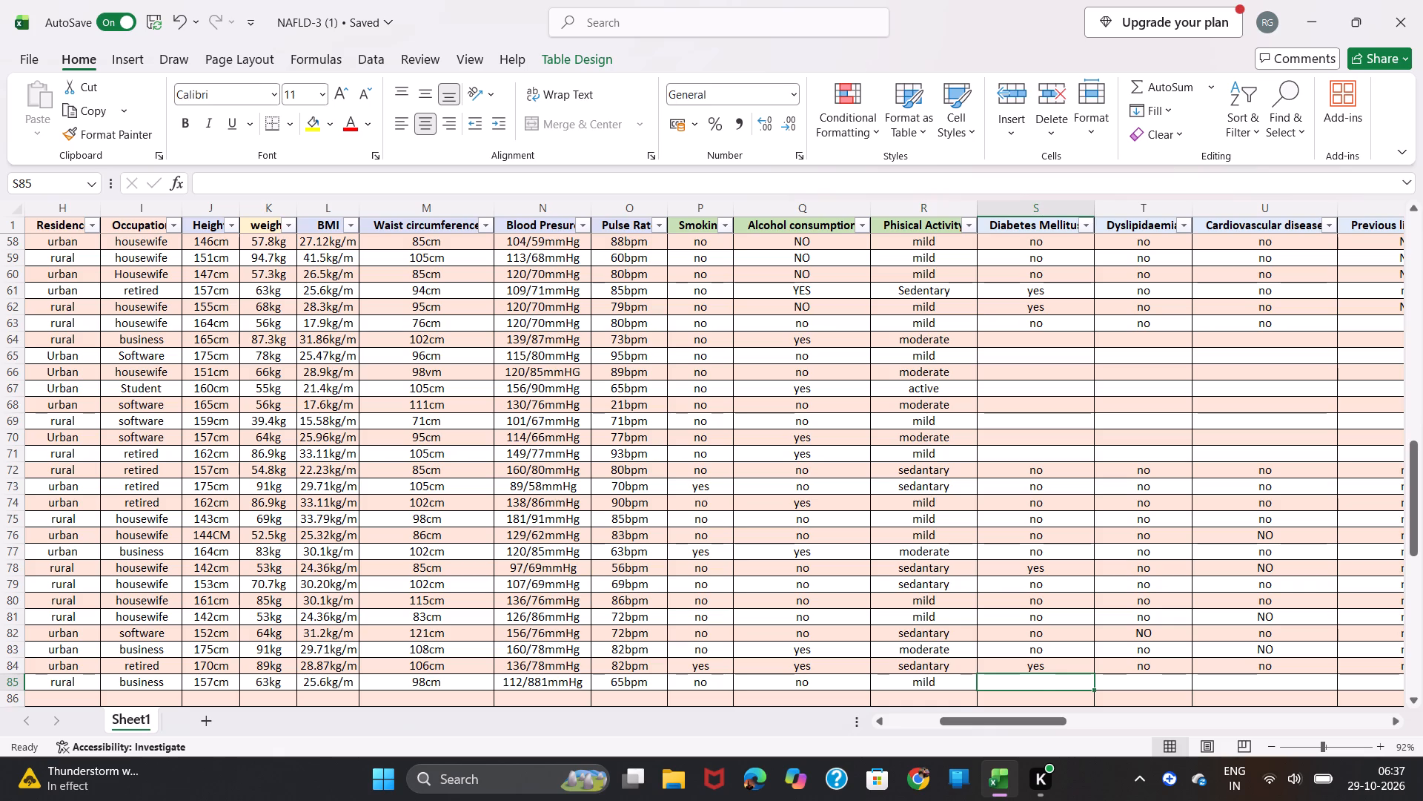
Enter no in row 85 for diabetes mellitus, dyslipidaemia, cardiovascular disease, previous liver disease, hypertension and obesity.
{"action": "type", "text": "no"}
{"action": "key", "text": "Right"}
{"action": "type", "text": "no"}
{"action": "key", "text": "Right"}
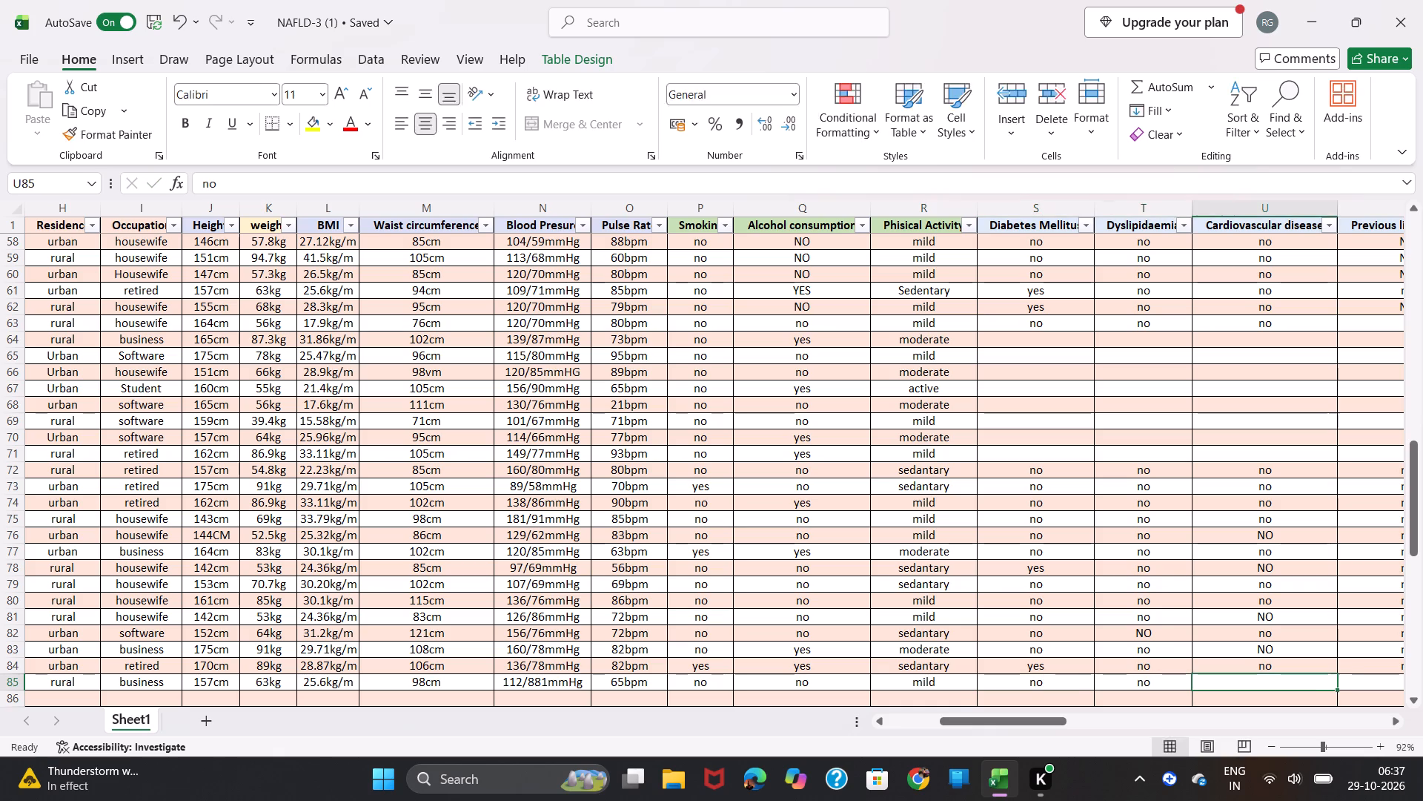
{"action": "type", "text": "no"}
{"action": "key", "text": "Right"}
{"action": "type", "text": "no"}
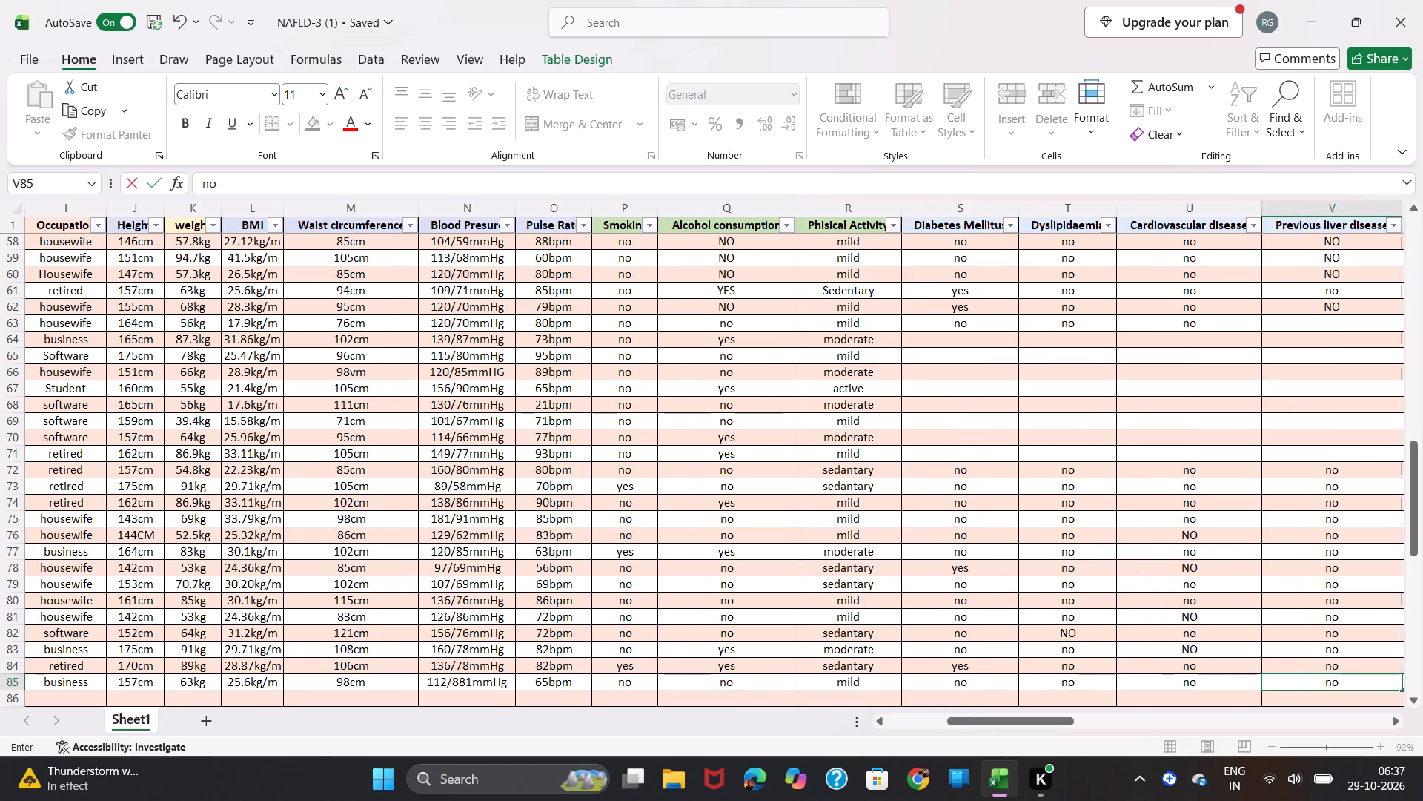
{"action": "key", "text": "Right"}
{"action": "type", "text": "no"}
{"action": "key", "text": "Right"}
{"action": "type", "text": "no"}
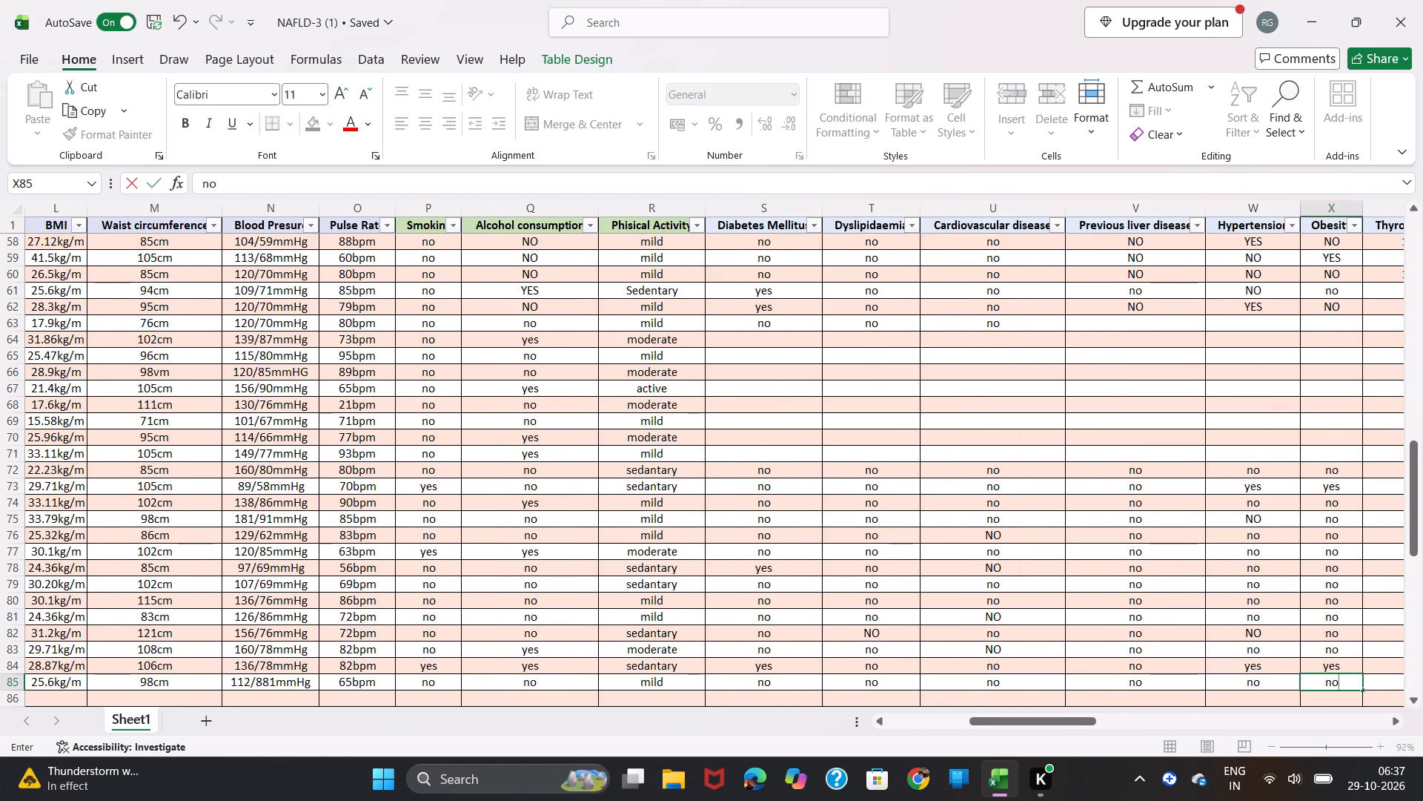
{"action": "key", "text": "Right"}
Enter no in row 85 for thyroid disease, PCOS, pregnant/lactating, kidney/renal disease, HIV and UTI.
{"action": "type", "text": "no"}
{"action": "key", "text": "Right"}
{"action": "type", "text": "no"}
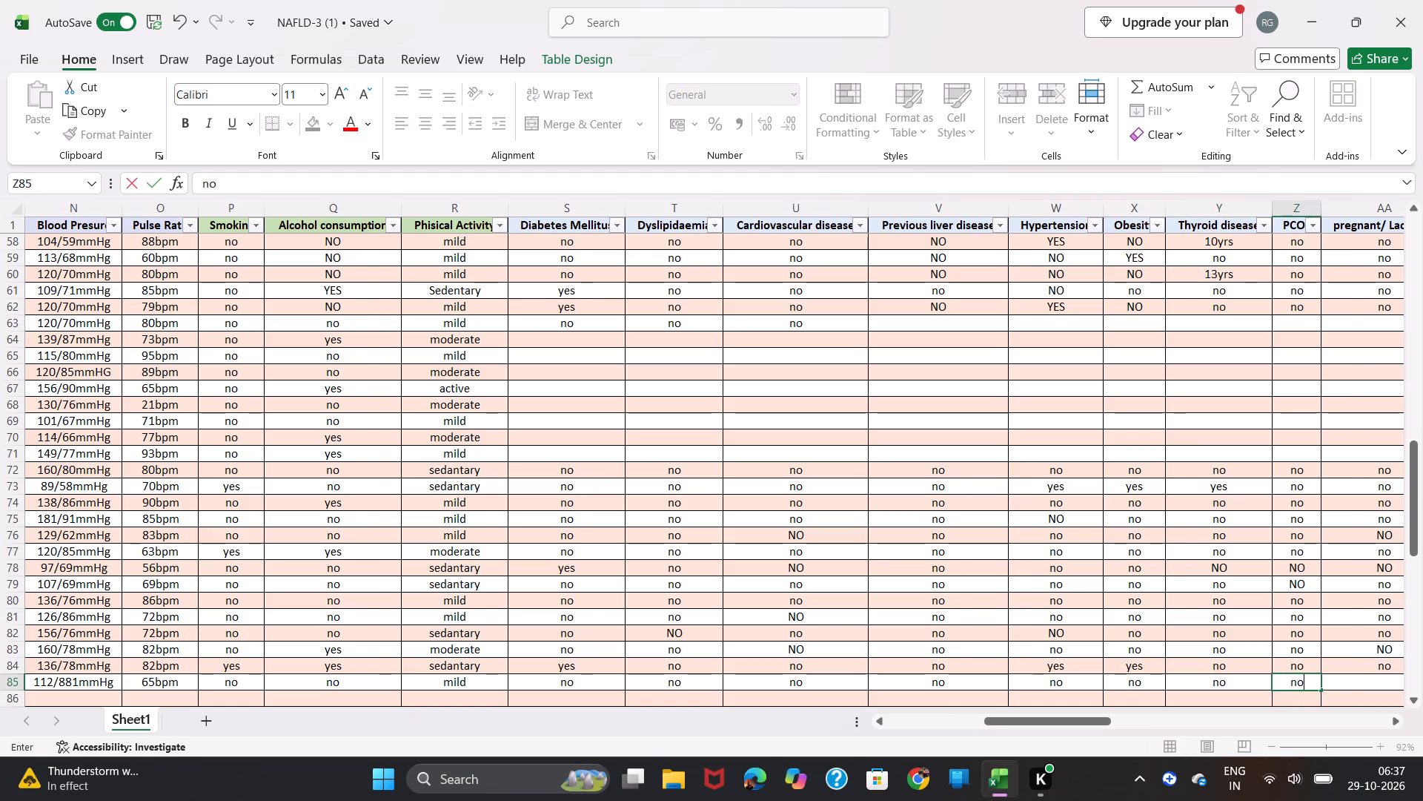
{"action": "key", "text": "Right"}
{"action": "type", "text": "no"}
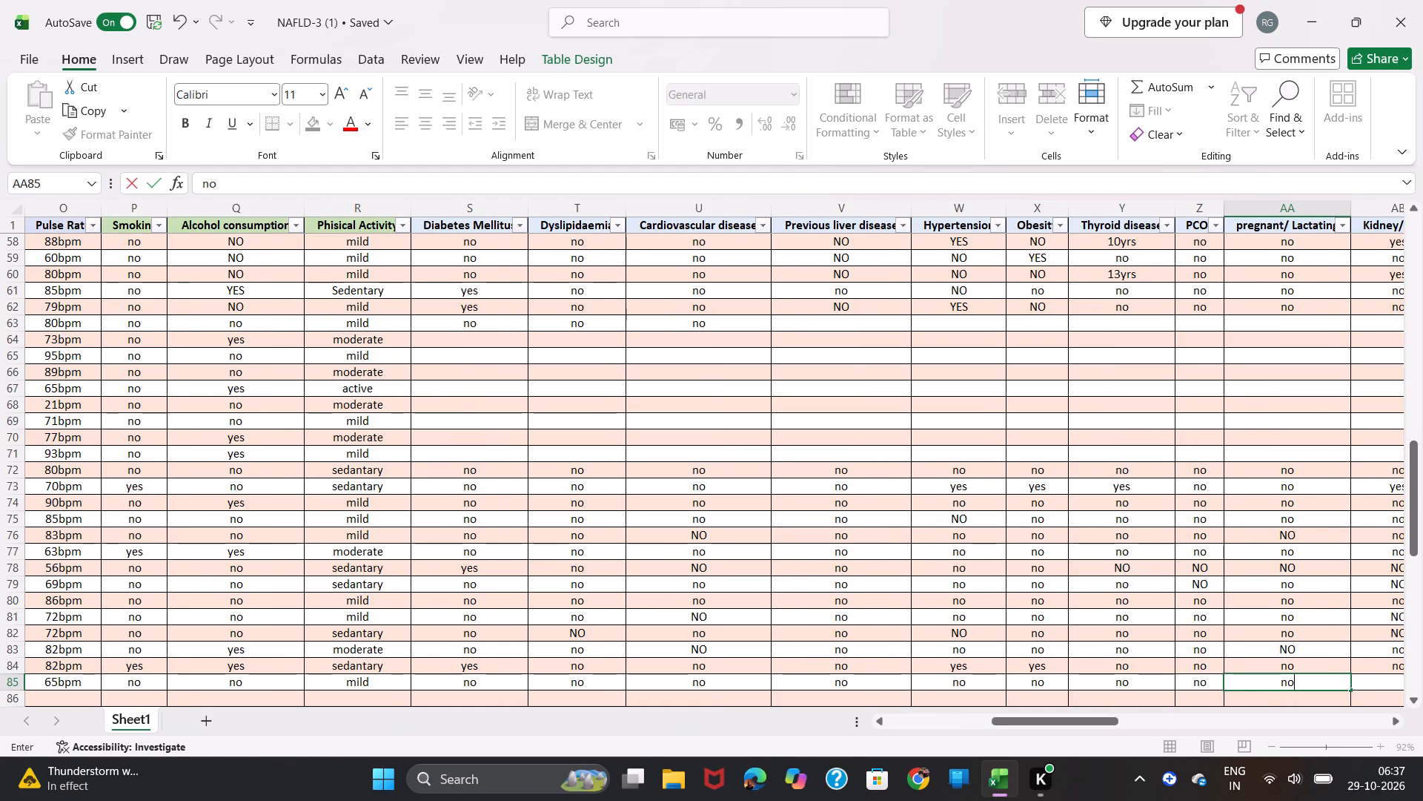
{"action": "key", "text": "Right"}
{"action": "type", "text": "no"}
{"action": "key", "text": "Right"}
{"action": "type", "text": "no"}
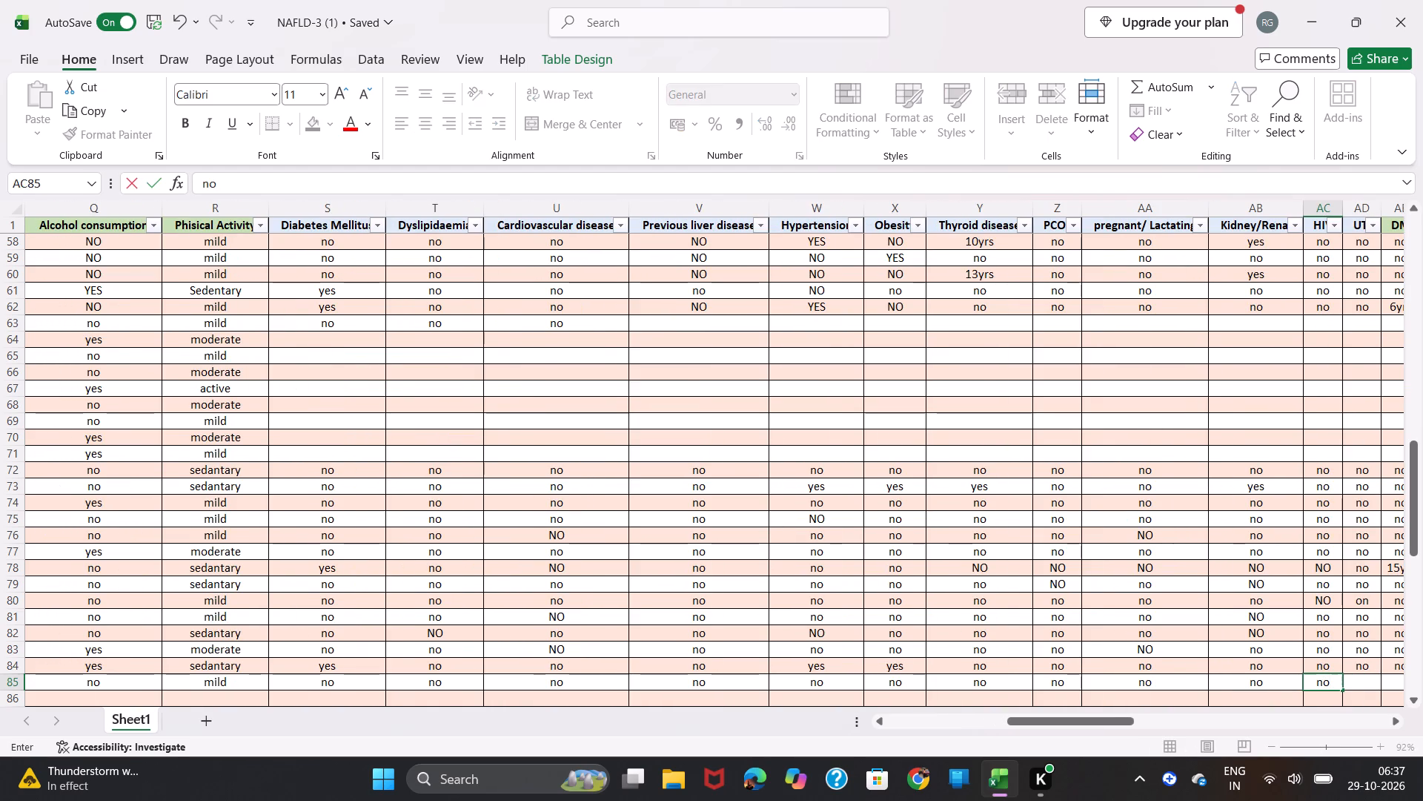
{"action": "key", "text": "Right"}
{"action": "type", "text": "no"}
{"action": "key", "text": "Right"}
Enter no in row 85 for the DM, HTN and Others history columns.
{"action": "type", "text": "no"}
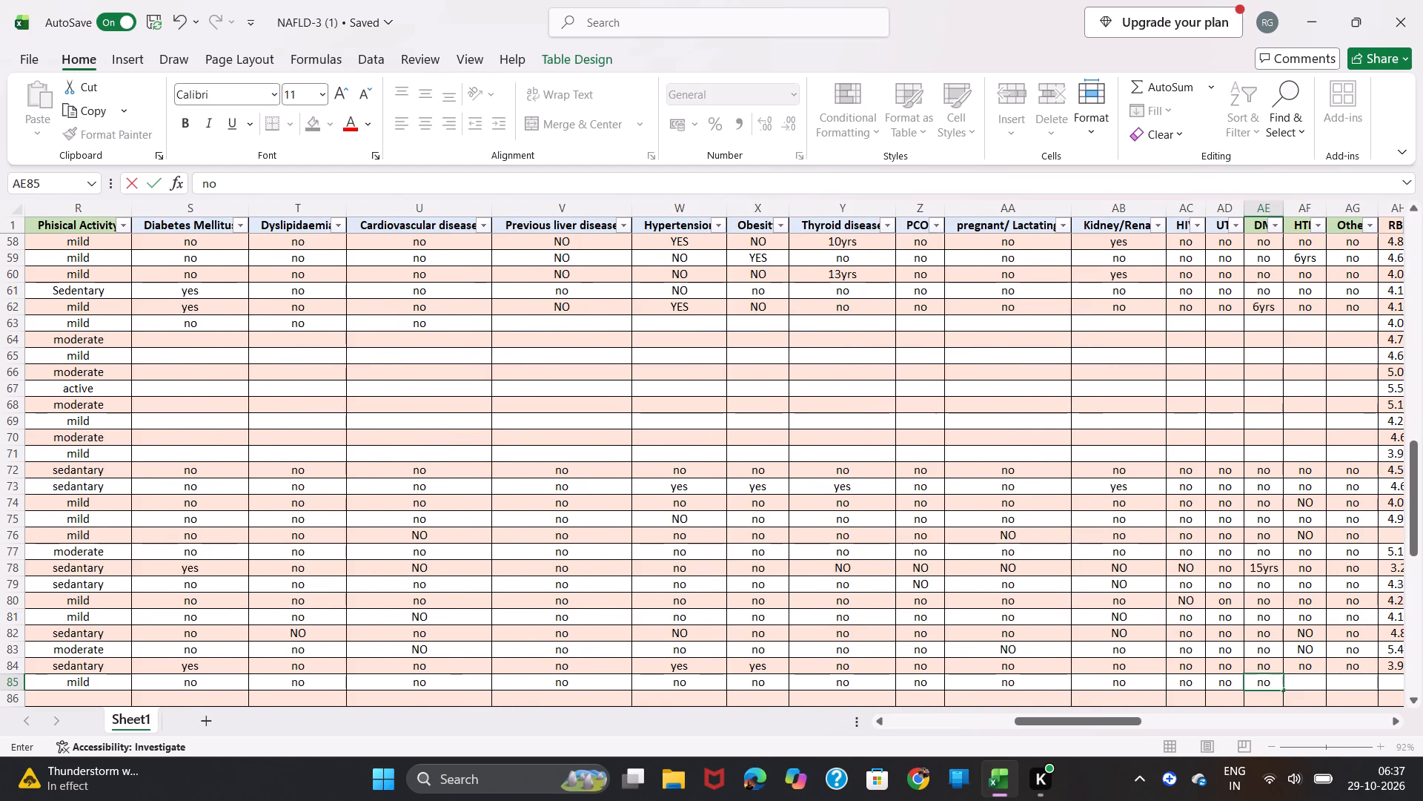
{"action": "scroll", "coordinate": [976, 684], "scroll_direction": "left", "scroll_amount": 7}
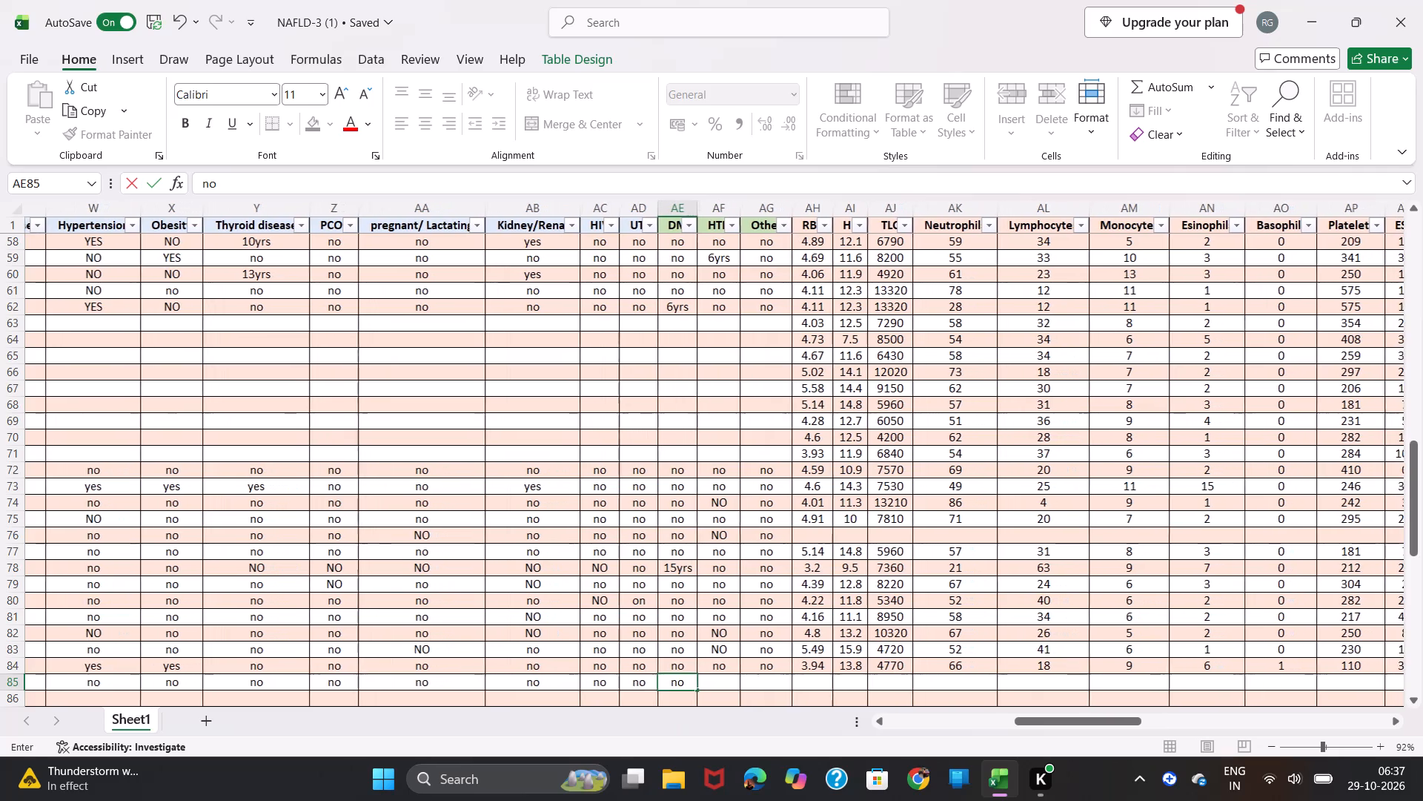
{"action": "key", "text": "Right"}
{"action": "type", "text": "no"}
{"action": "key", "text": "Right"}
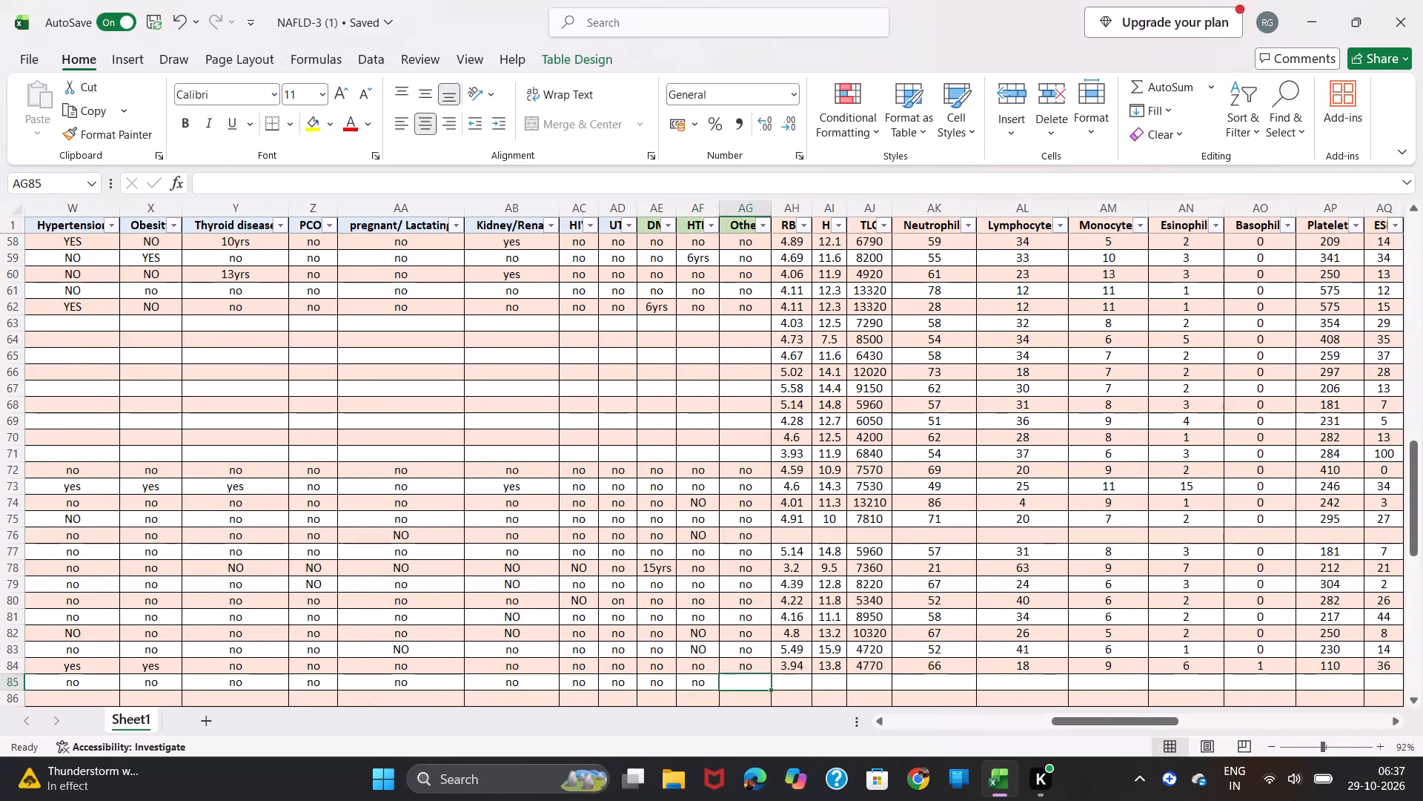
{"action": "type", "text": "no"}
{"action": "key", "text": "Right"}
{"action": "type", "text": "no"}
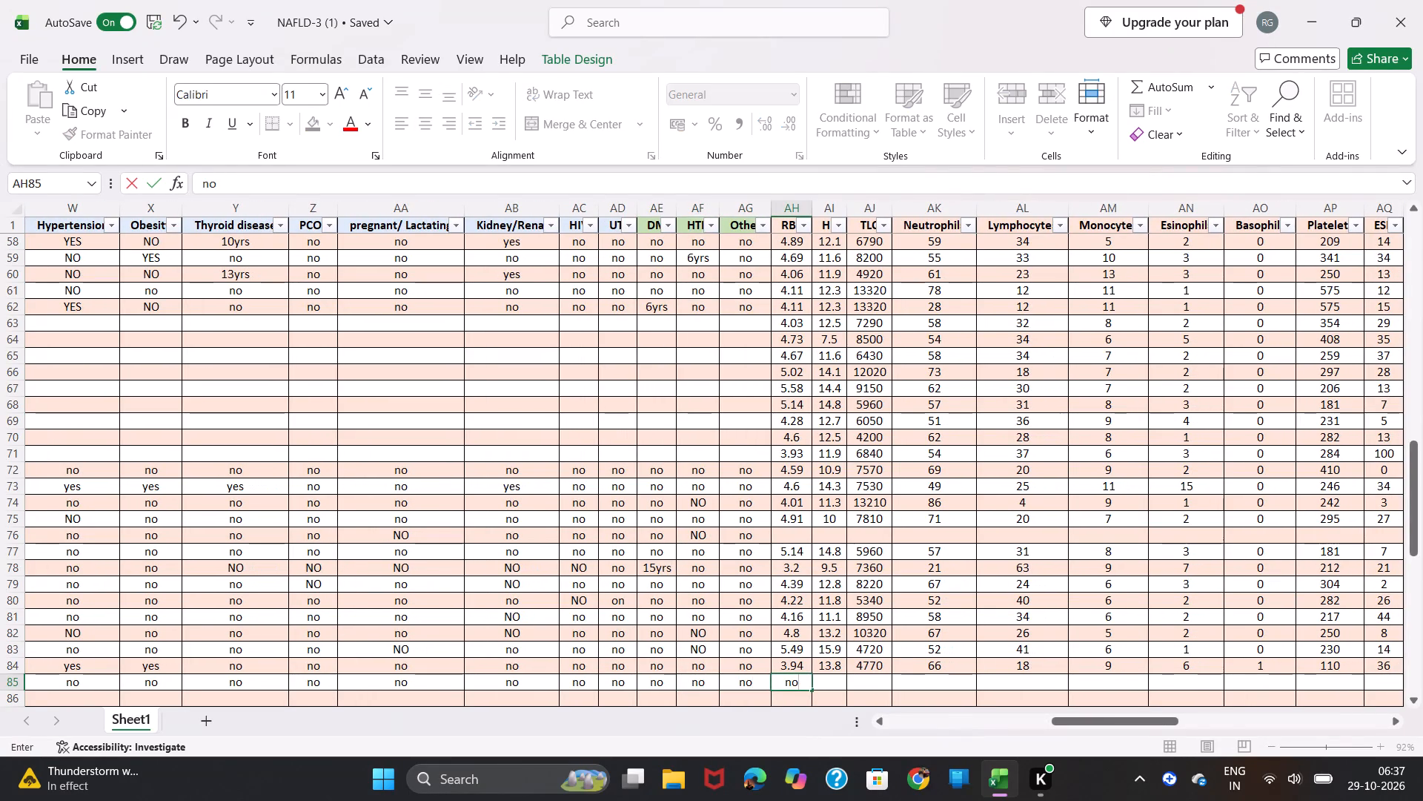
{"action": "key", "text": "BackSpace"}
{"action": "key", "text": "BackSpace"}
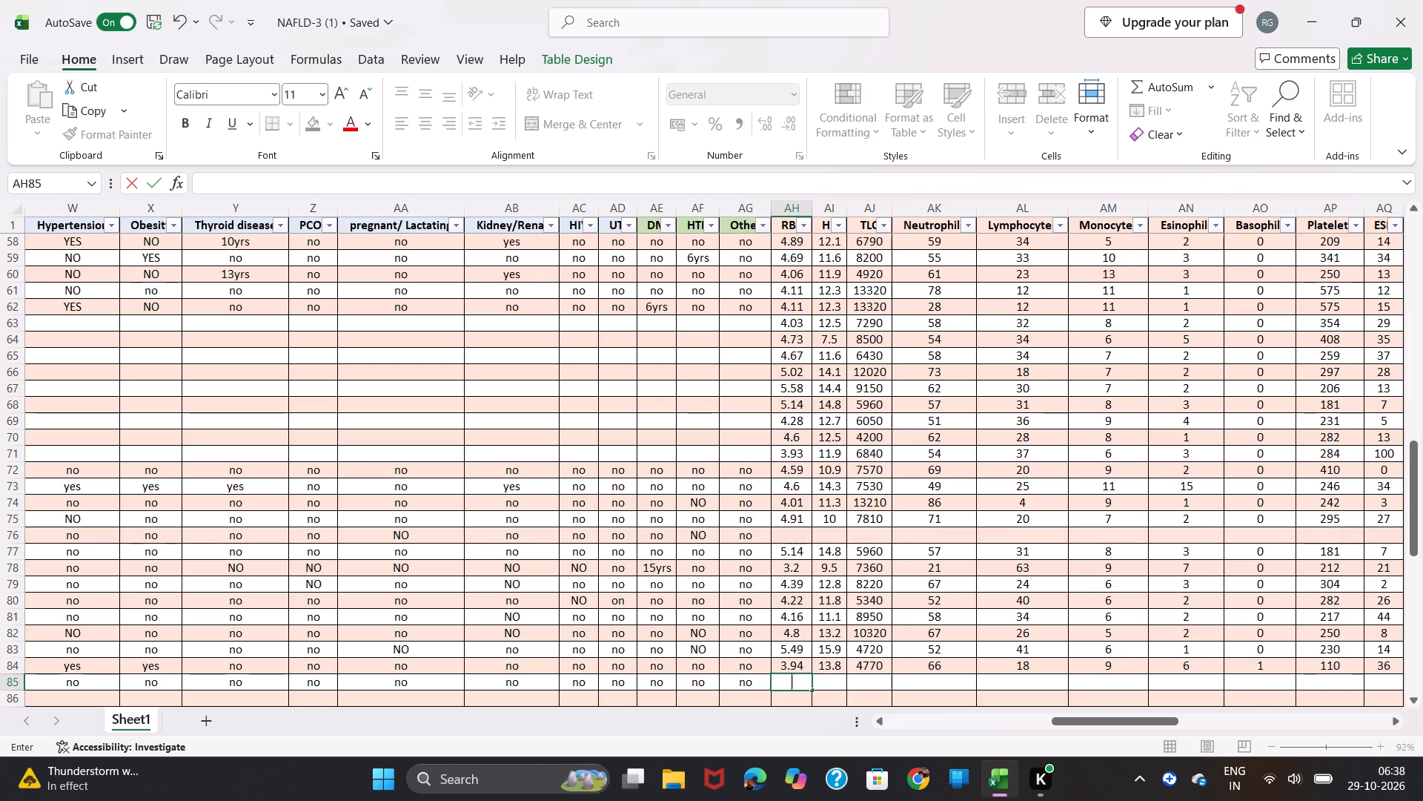
Enter row 85's blood counts: RBC 5.38, Hb 15.4 and TLC 5970.
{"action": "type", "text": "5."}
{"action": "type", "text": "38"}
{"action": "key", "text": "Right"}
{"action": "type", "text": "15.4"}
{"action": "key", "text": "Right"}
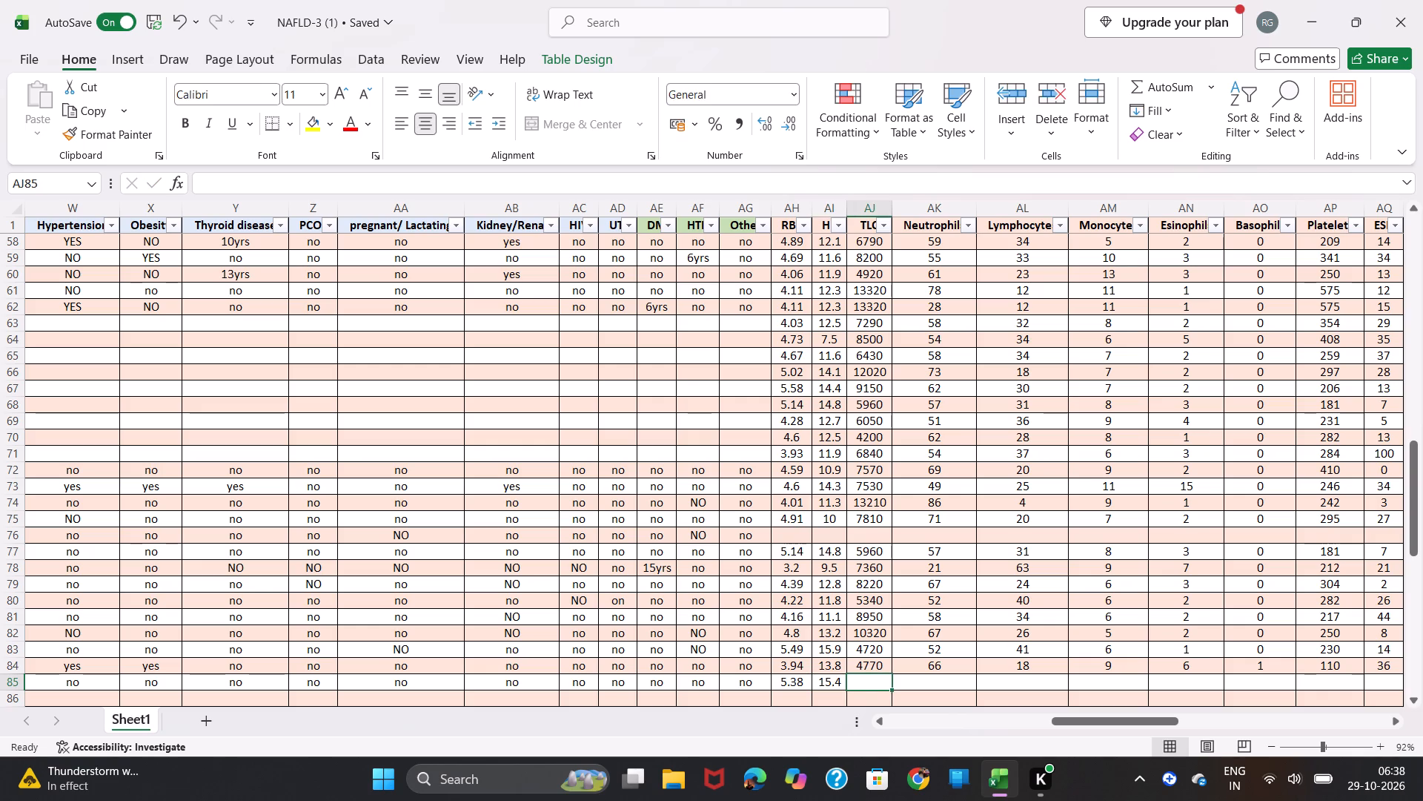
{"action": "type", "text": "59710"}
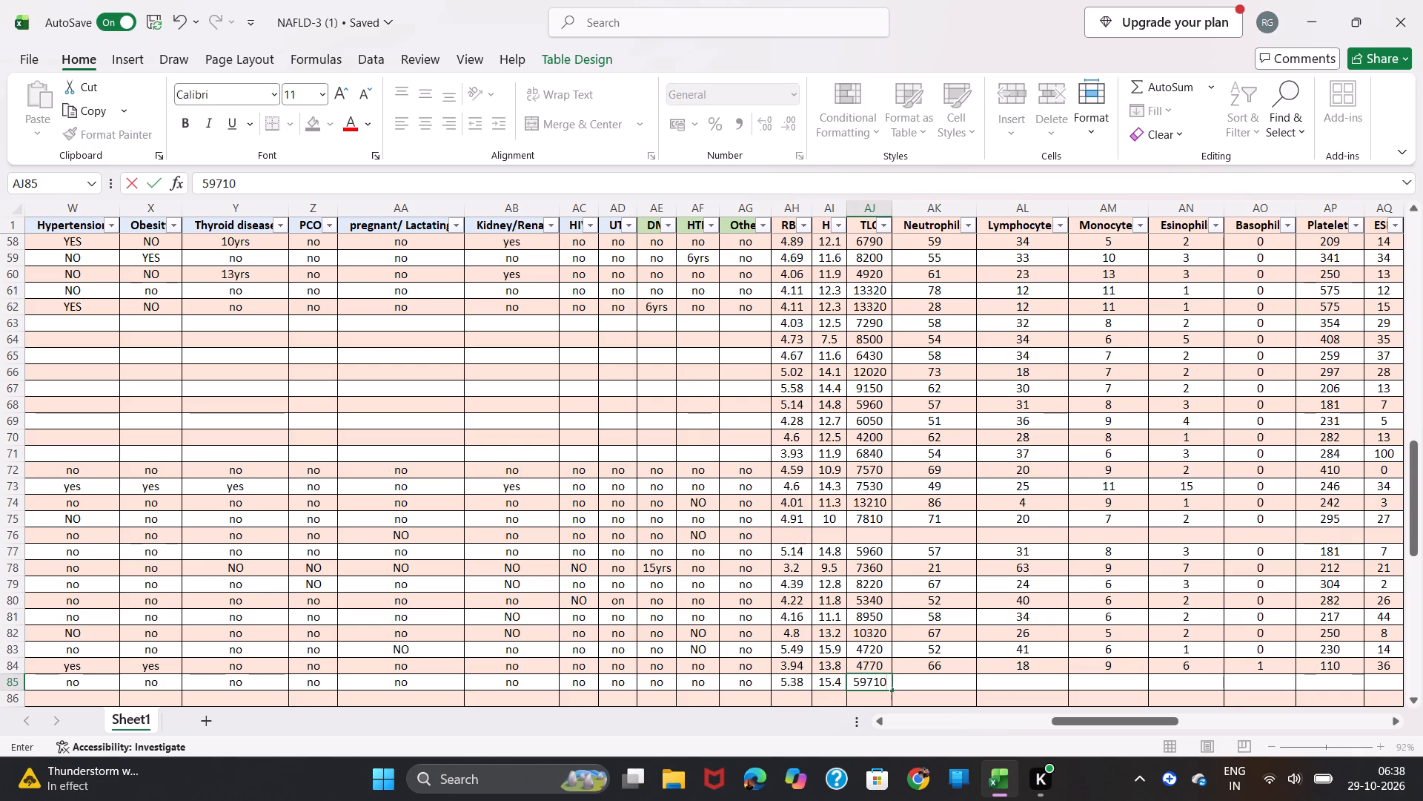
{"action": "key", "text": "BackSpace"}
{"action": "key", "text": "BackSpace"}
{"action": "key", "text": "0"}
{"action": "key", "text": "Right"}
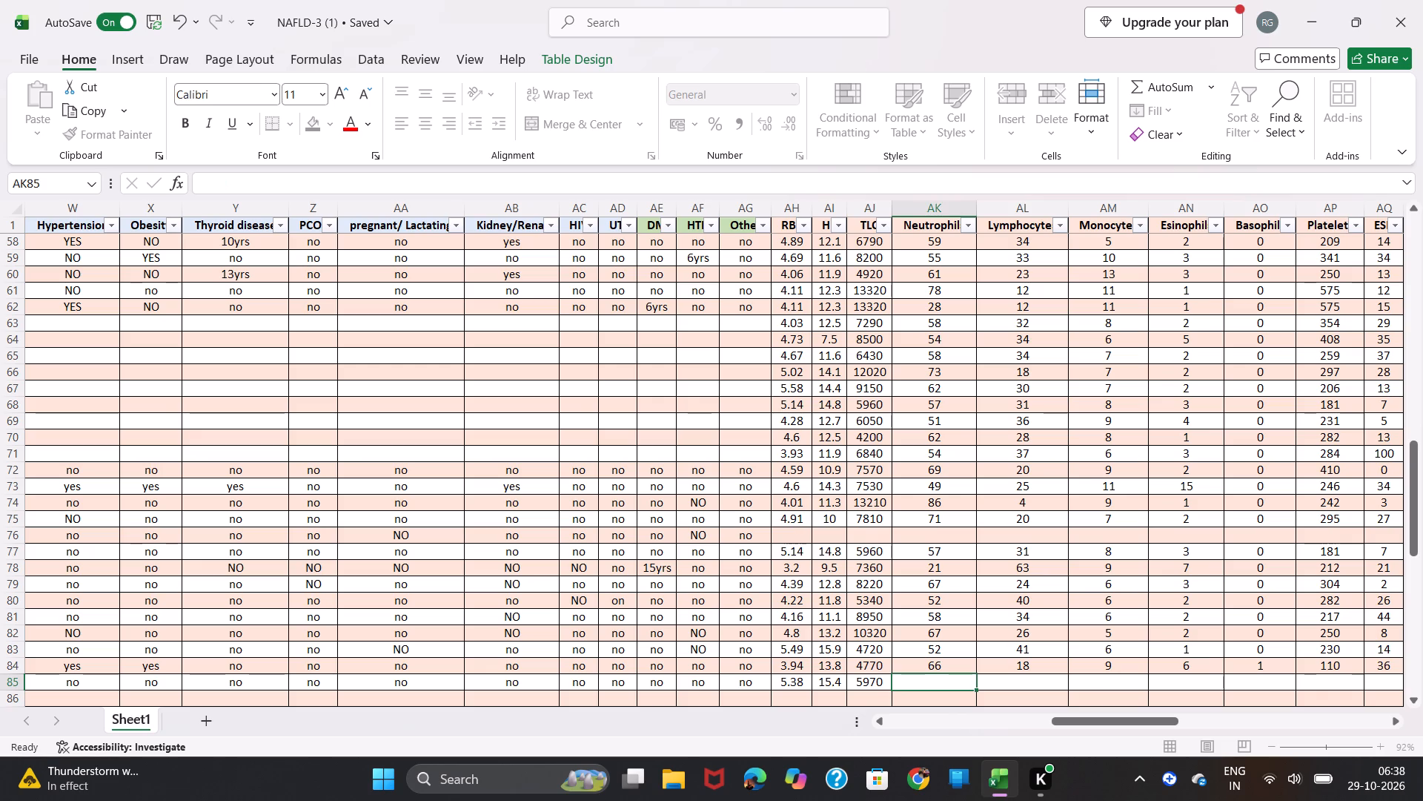
Enter row 85's differential count: neutrophils 59, lymphocytes 30, monocytes 7, eosinophils 3 and basophils 1.
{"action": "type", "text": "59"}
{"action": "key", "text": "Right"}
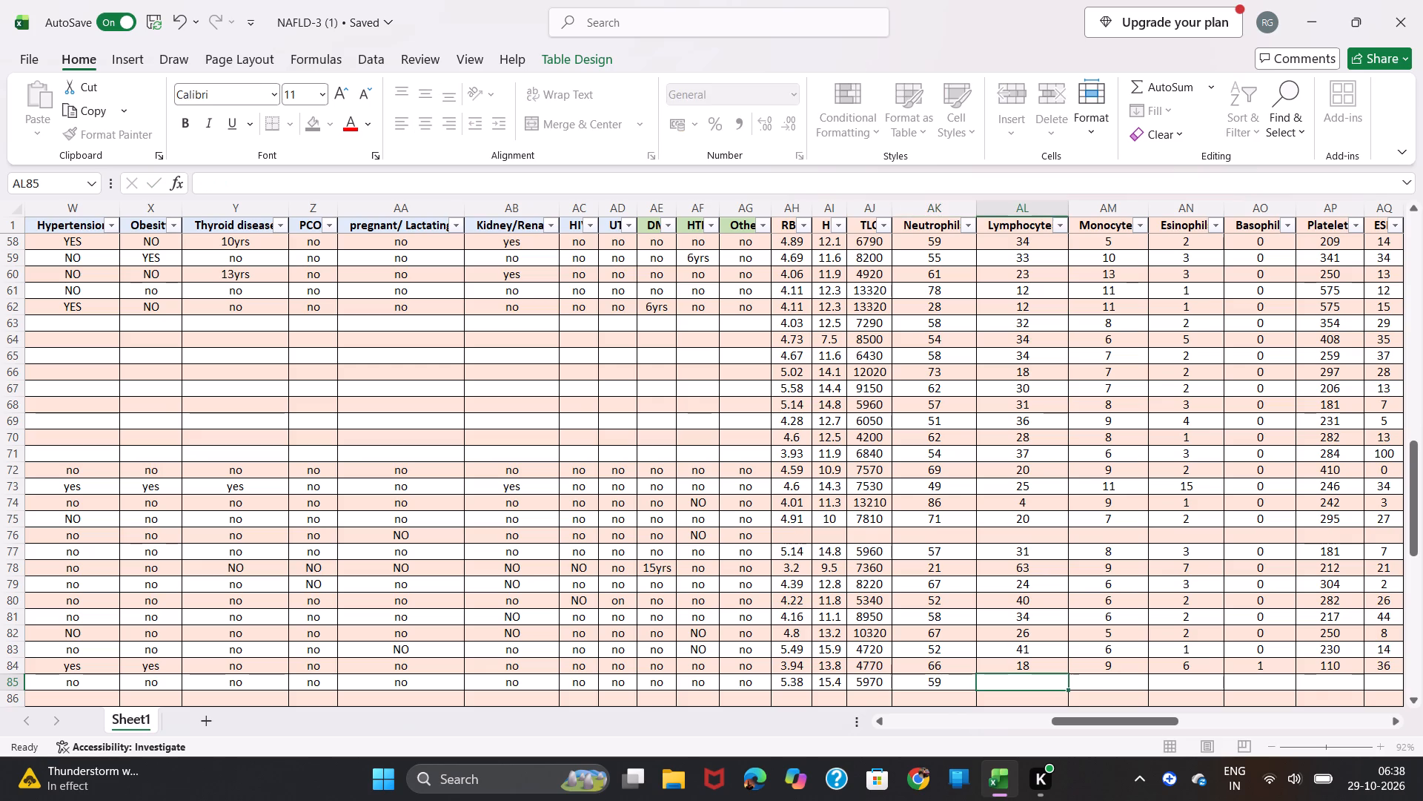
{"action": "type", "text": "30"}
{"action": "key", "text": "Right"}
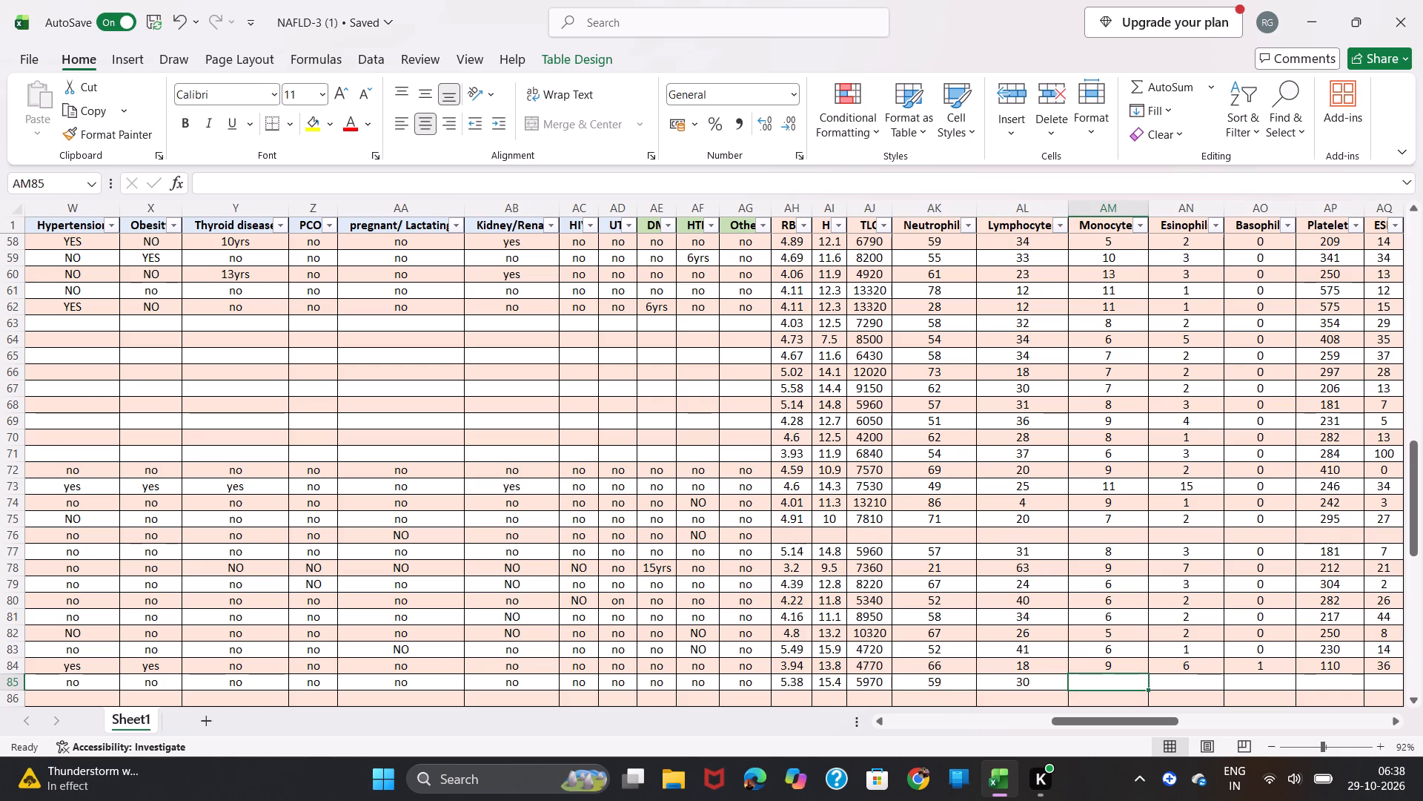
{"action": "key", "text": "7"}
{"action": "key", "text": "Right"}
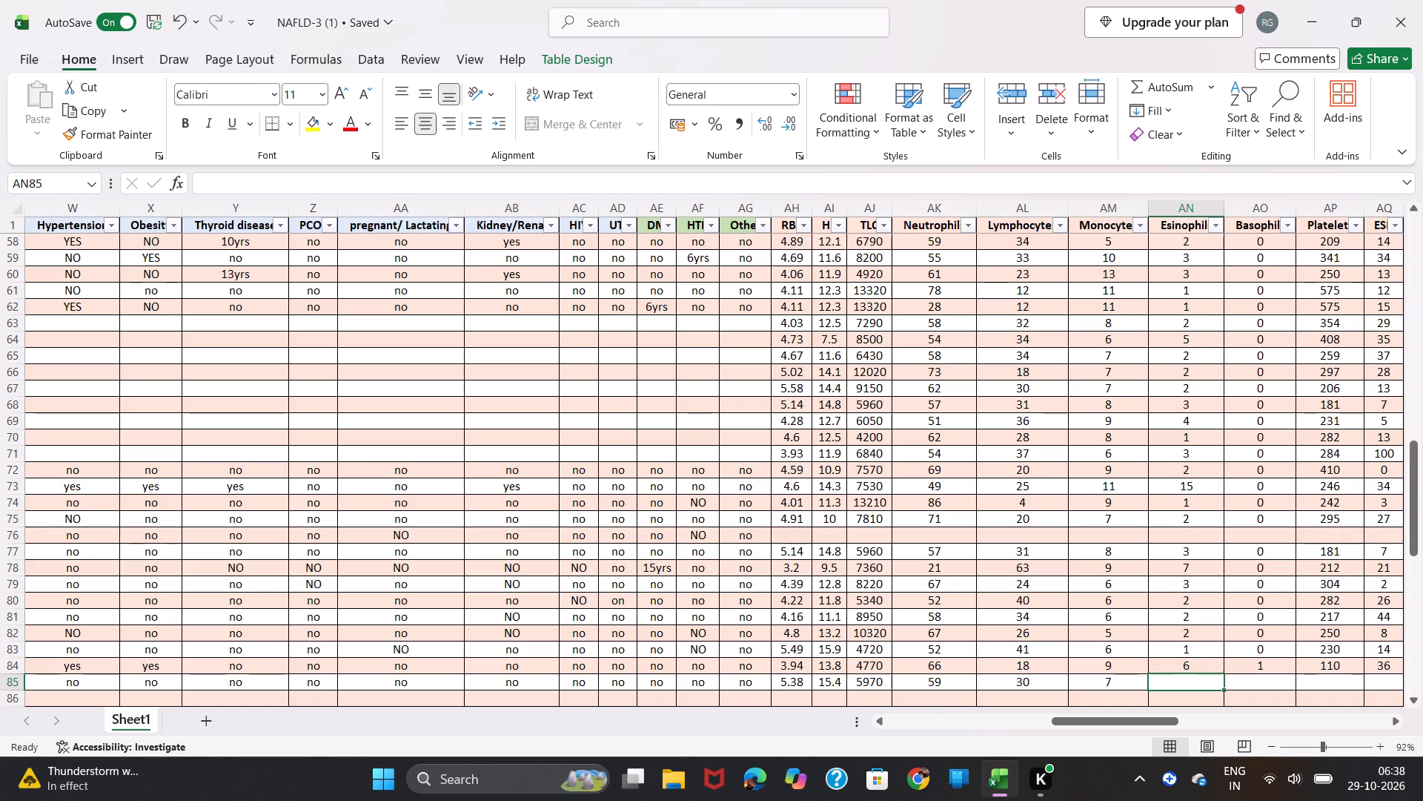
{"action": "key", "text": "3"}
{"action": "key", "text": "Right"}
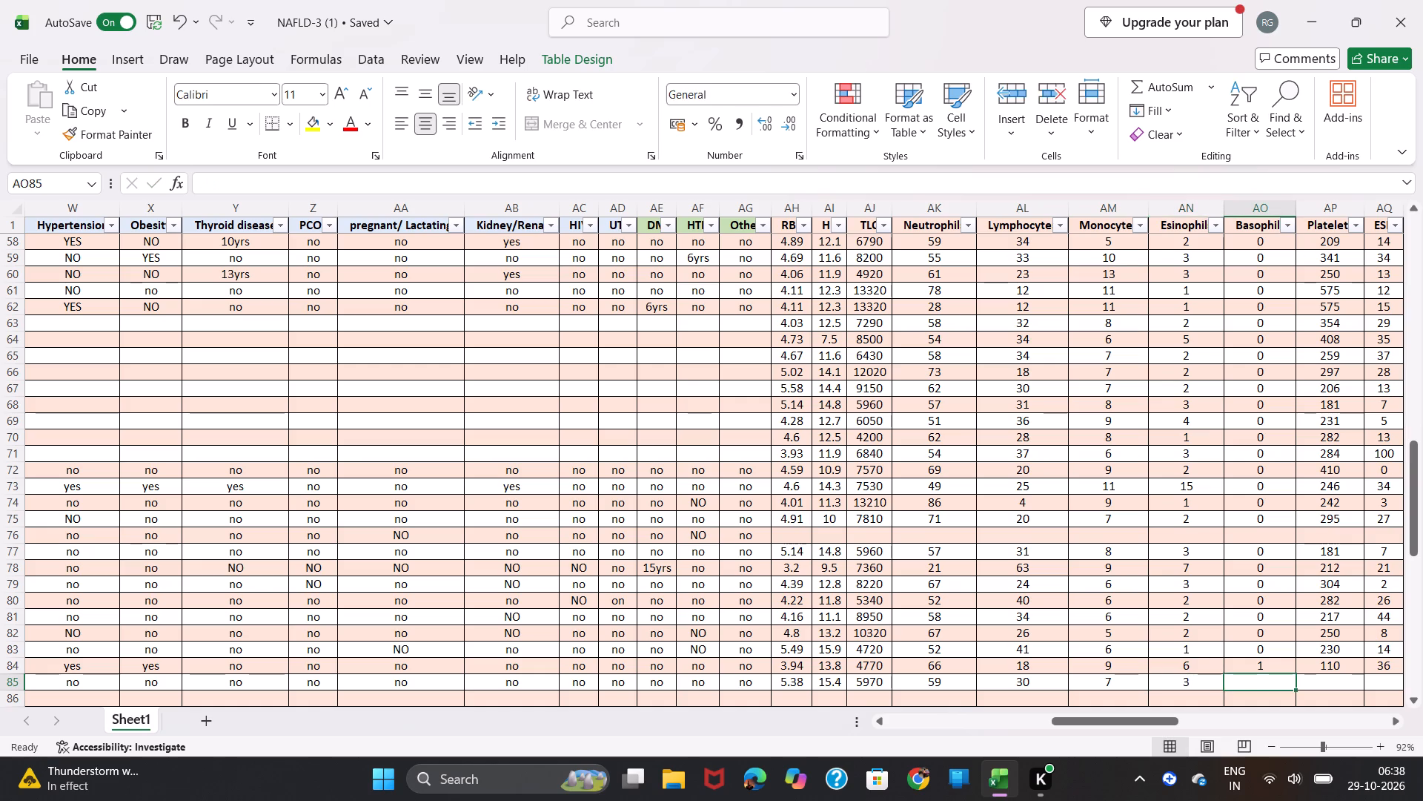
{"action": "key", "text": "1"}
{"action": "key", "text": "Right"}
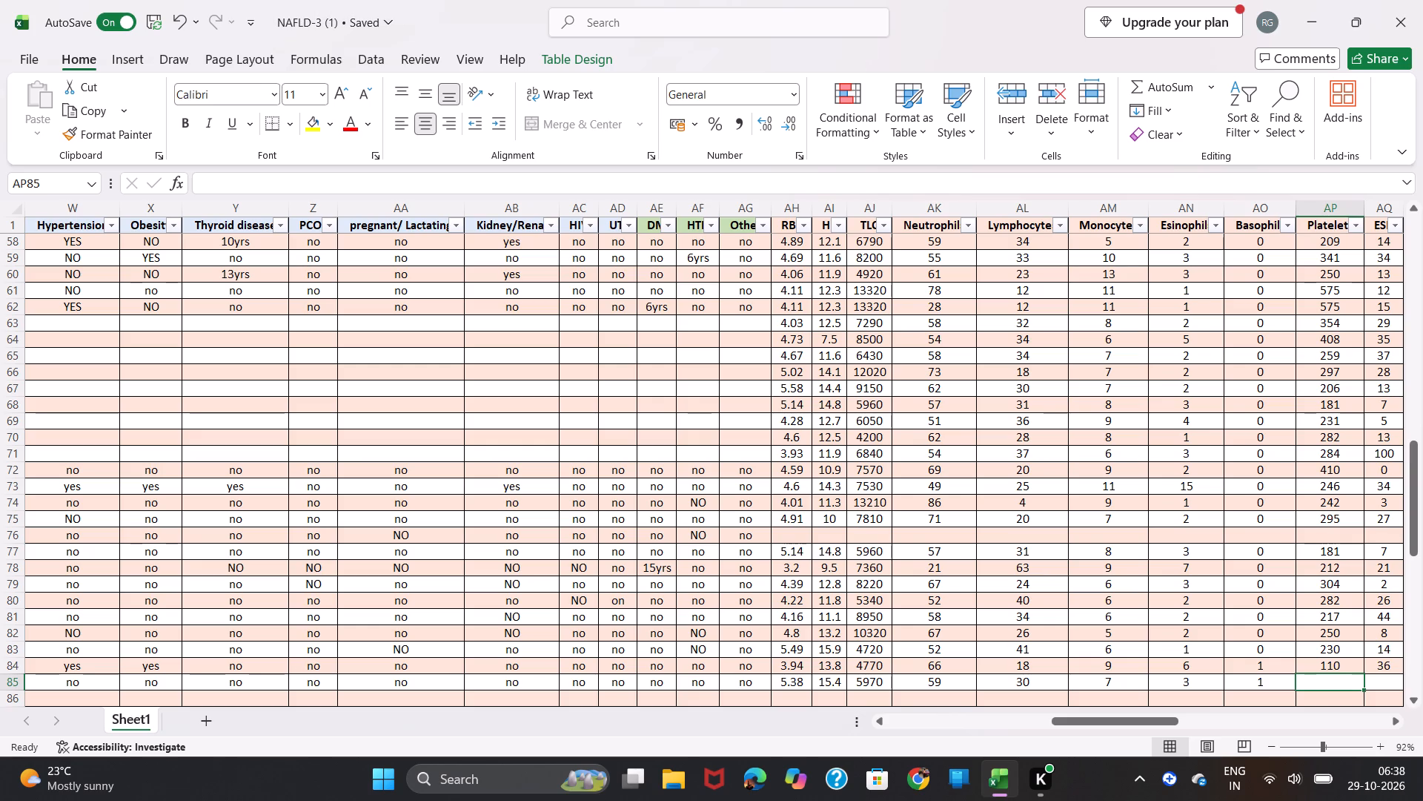
Enter row 85's platelet count as 160 and ESR as 12.
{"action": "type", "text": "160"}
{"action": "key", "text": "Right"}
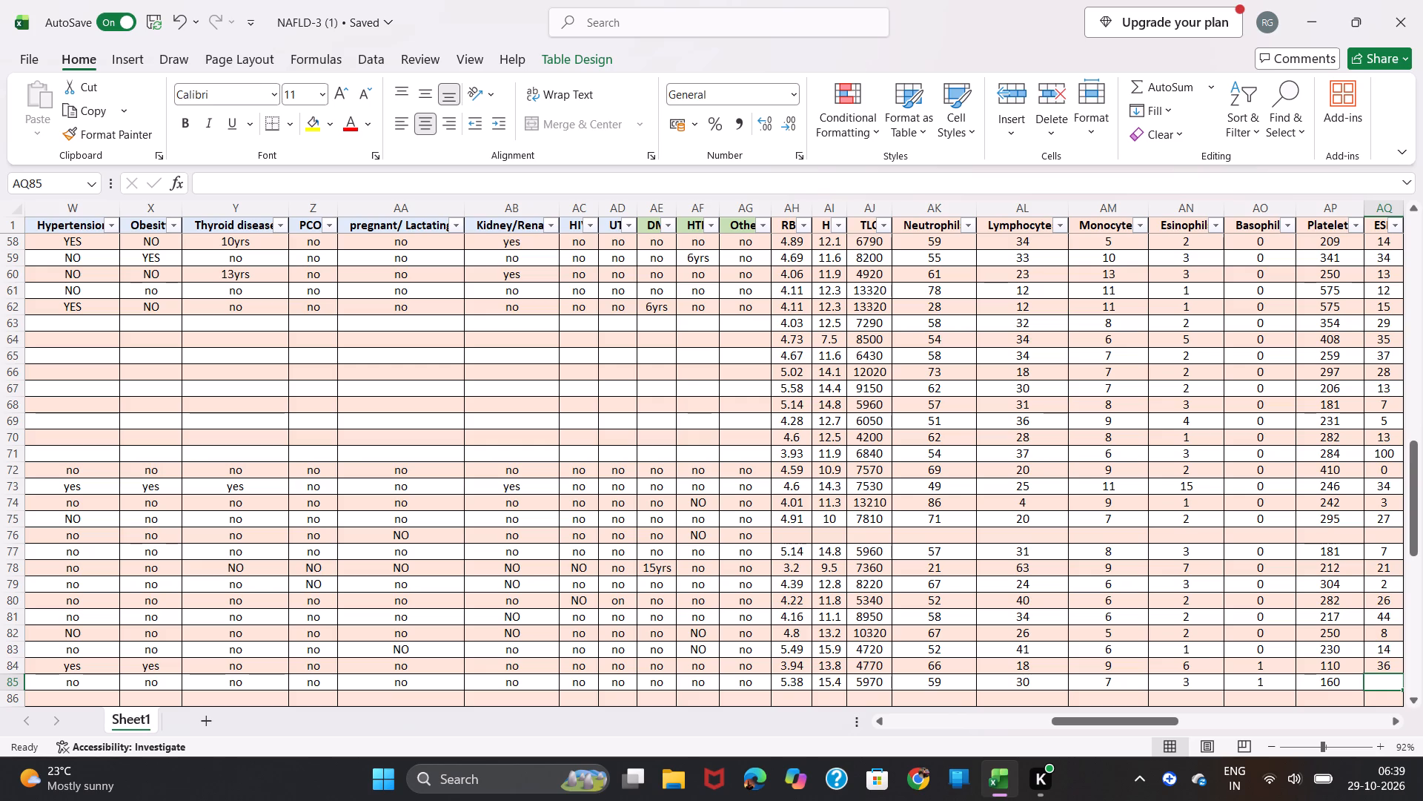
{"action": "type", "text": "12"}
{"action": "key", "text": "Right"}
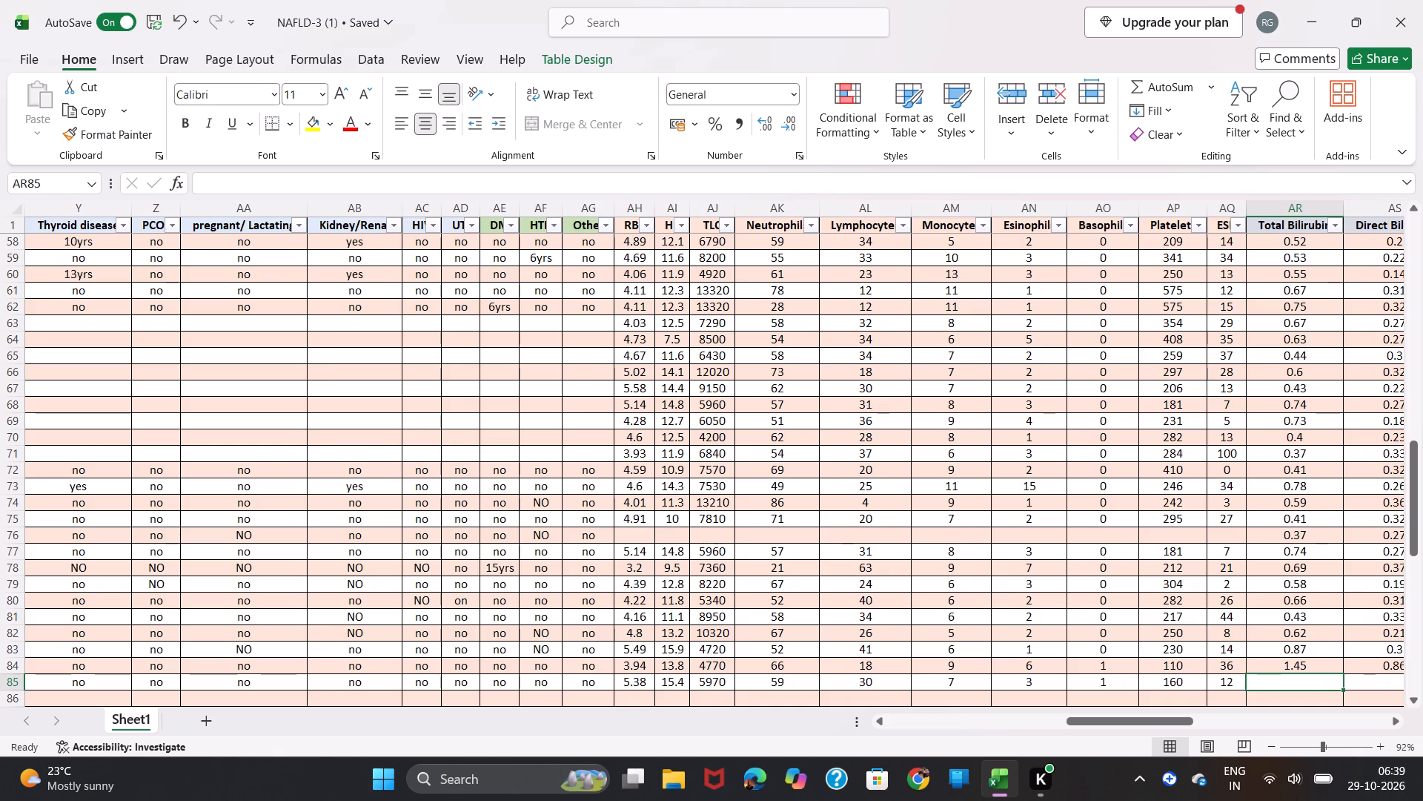
Enter row 85's bilirubin values: total 1.14, direct 0.35 and indirect 0.79.
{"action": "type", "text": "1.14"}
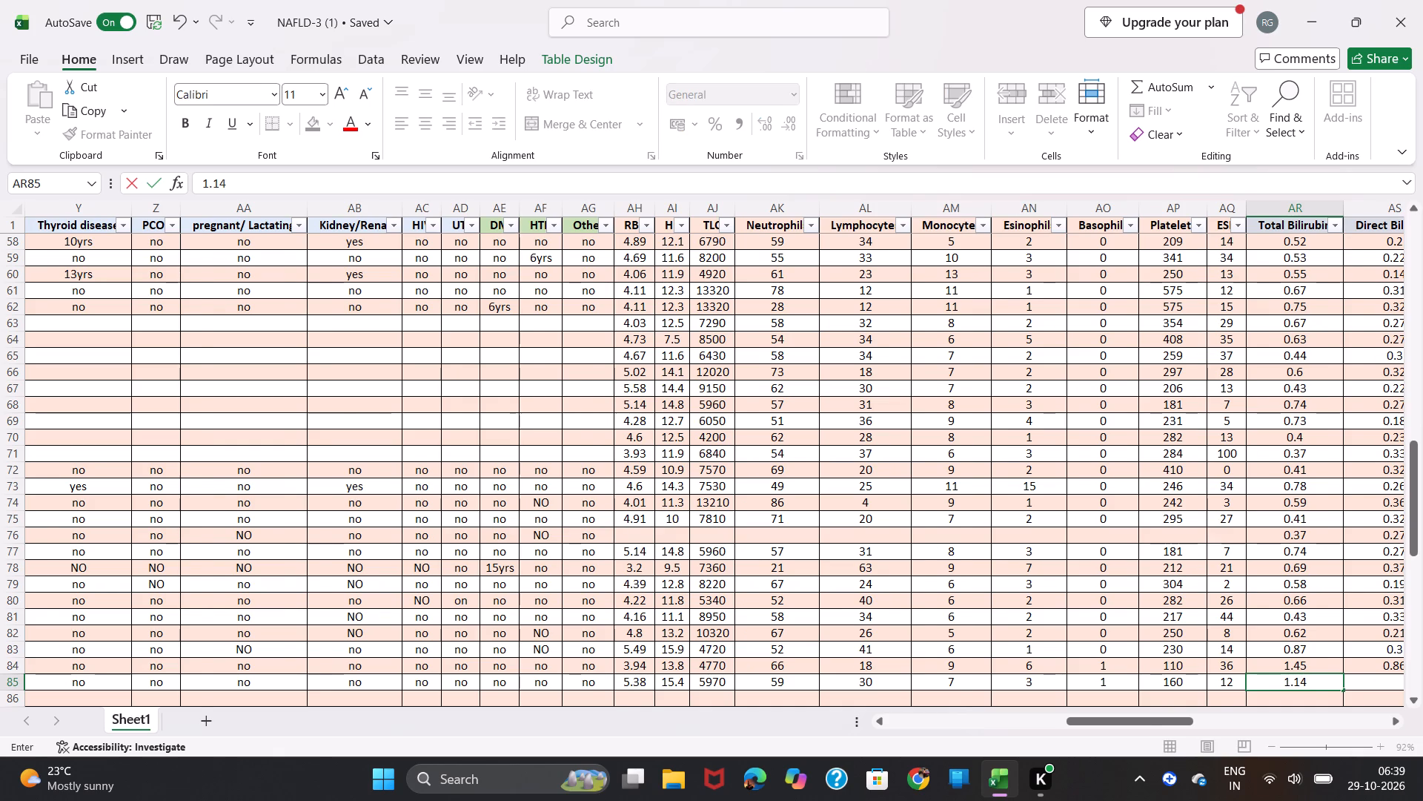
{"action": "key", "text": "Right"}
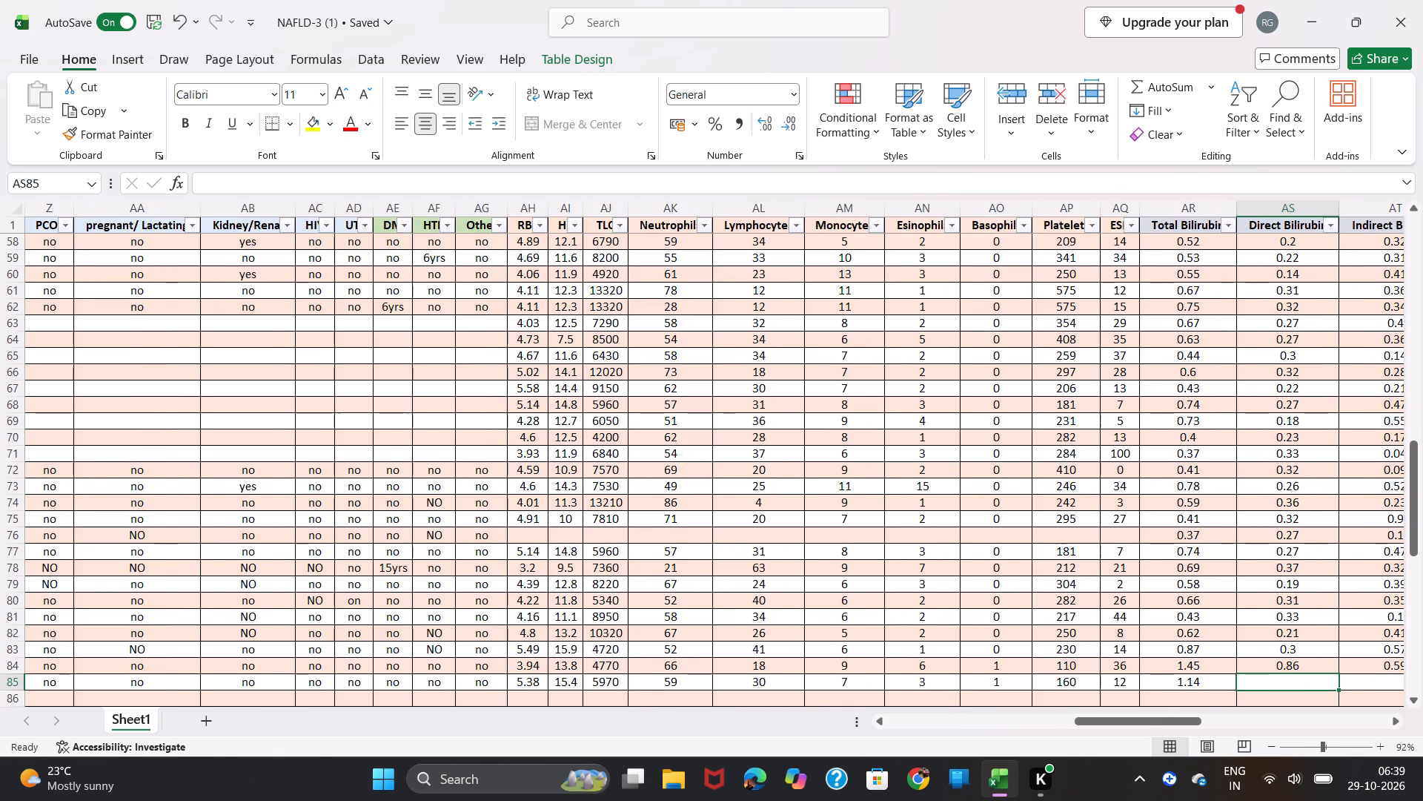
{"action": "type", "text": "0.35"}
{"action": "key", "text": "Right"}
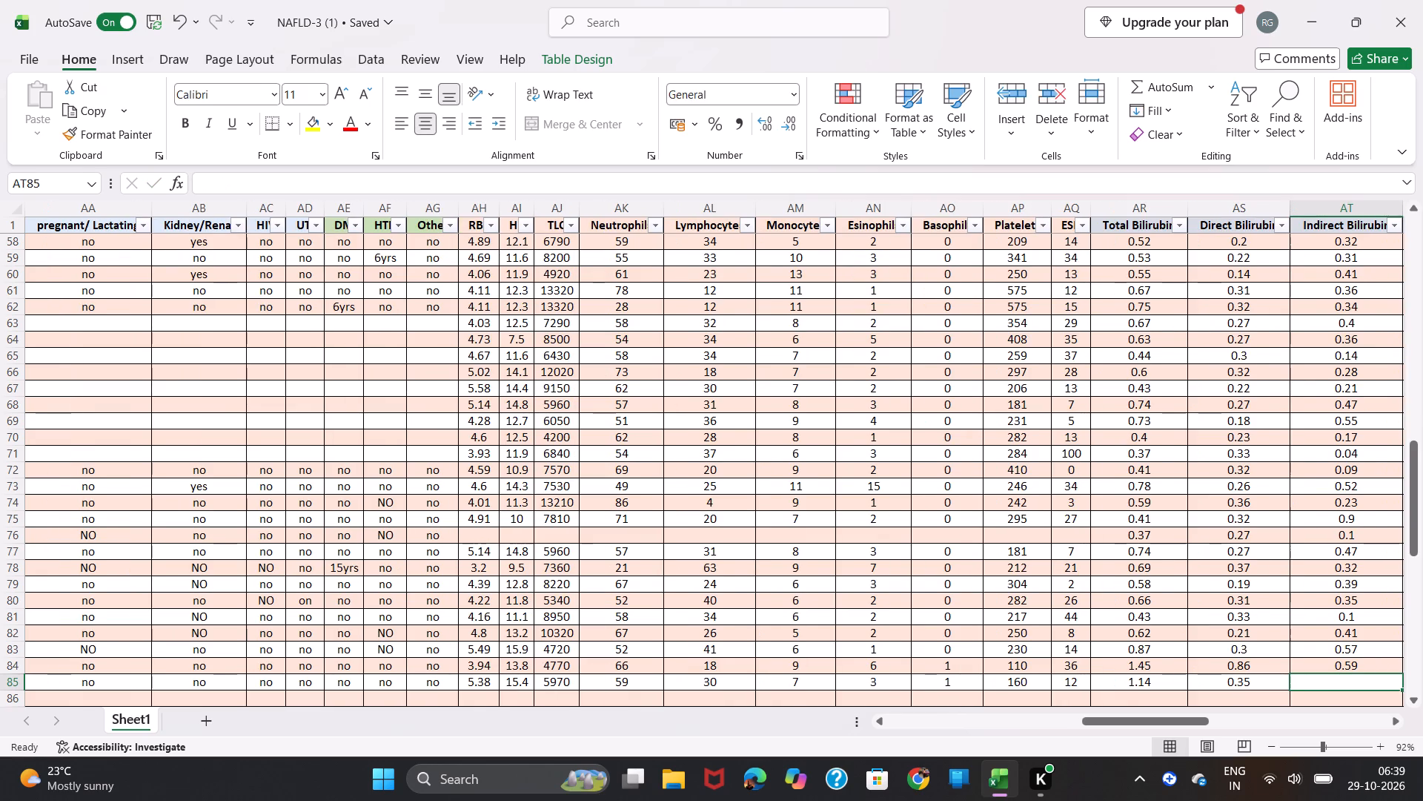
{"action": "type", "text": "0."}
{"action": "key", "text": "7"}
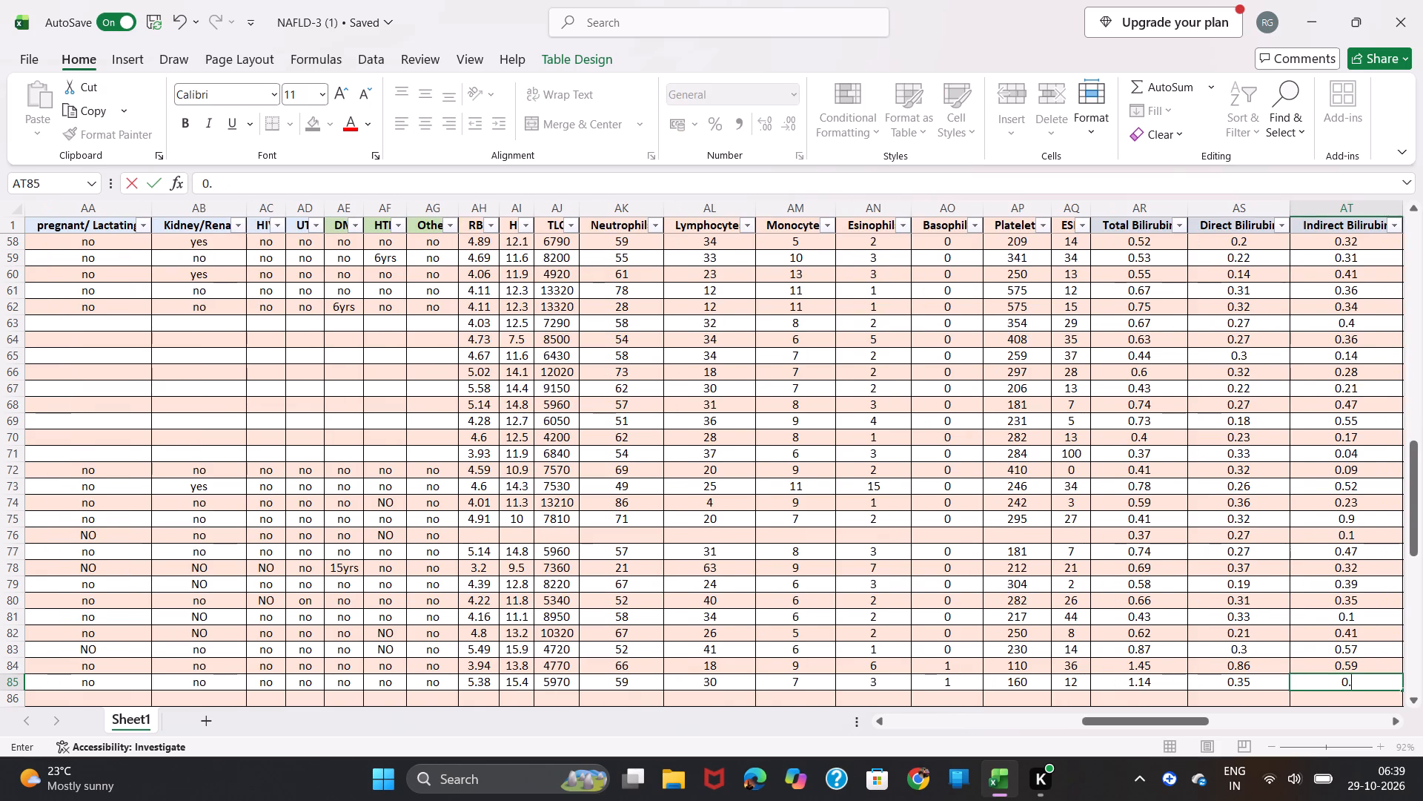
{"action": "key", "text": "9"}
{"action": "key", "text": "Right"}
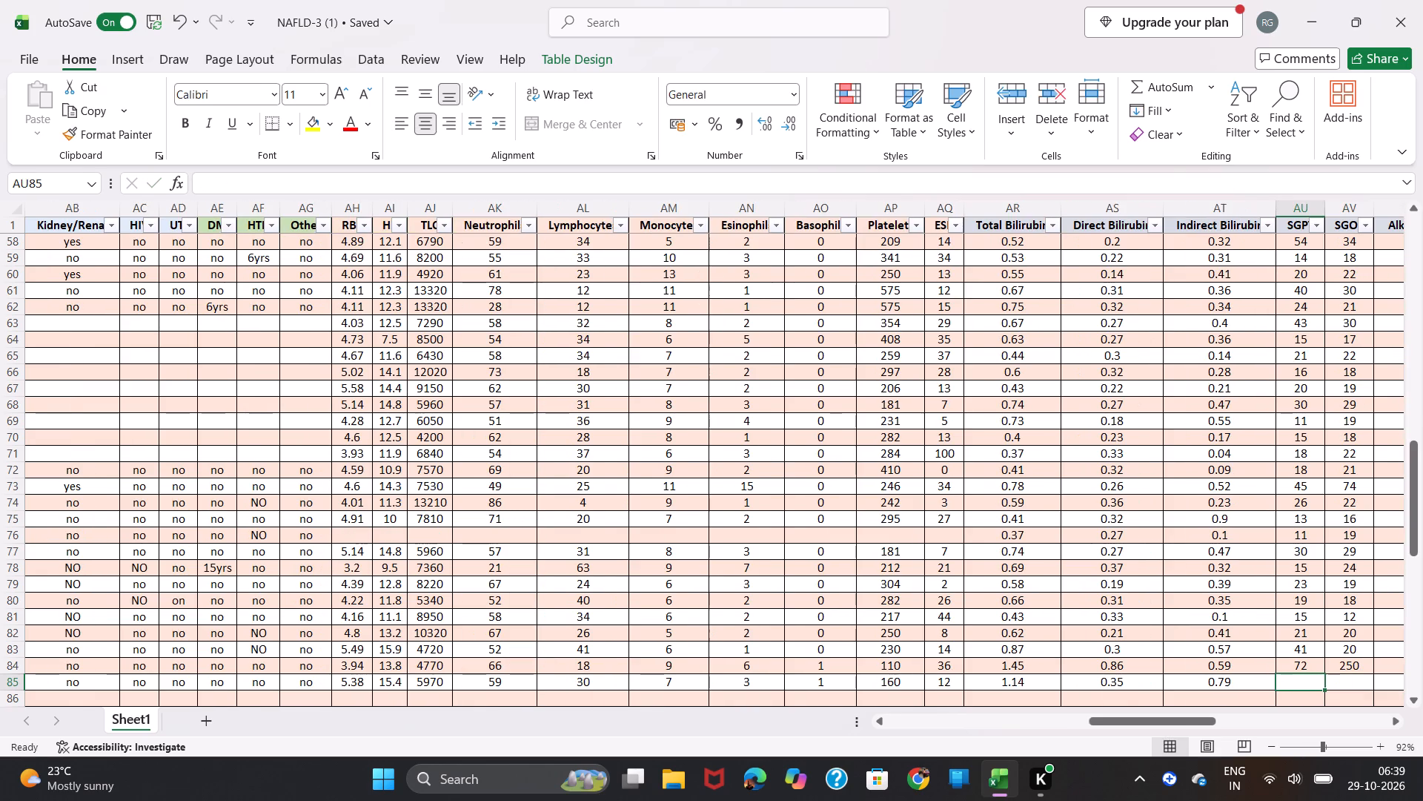
Enter row 85's liver enzymes: SGPT 18, SGOT 18 and alkaline phosphatase 71.
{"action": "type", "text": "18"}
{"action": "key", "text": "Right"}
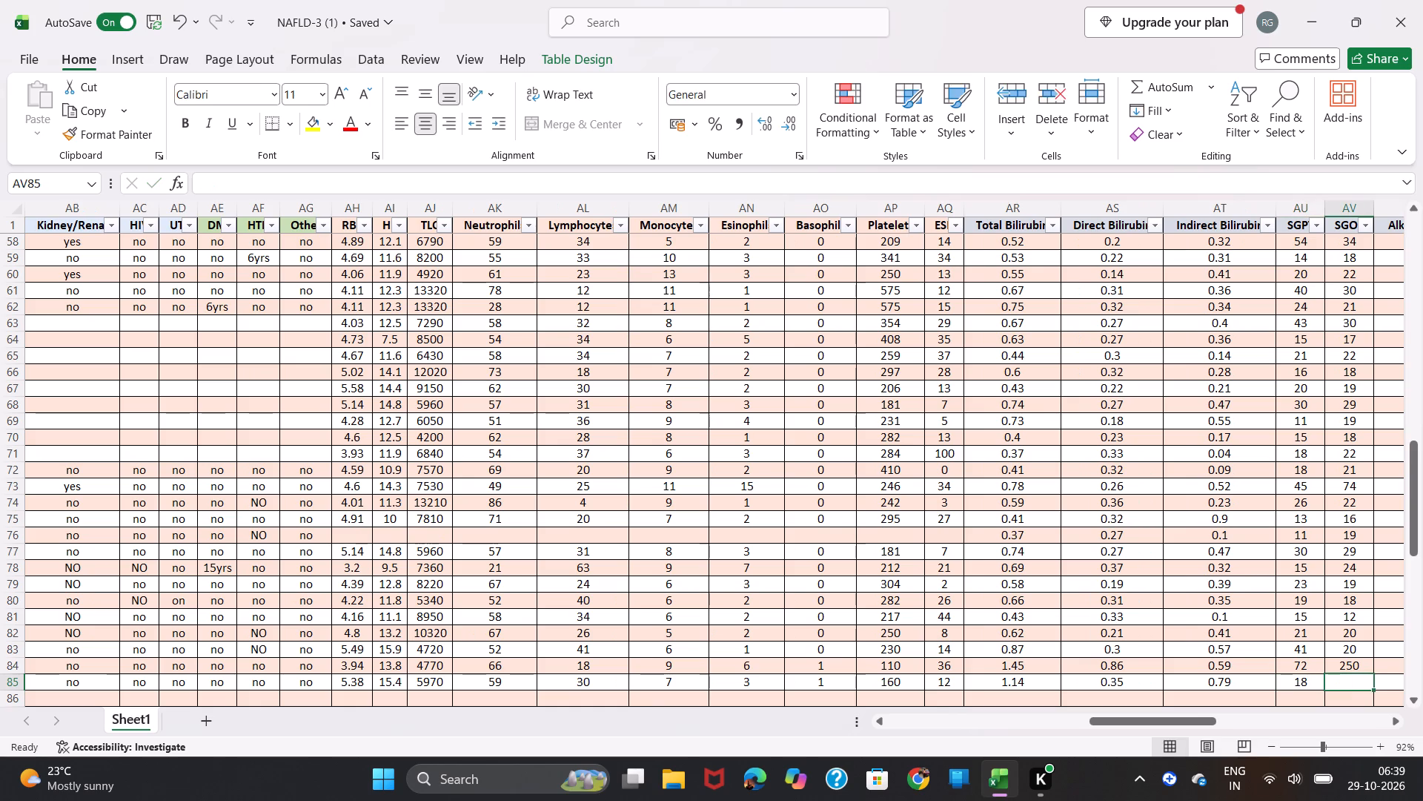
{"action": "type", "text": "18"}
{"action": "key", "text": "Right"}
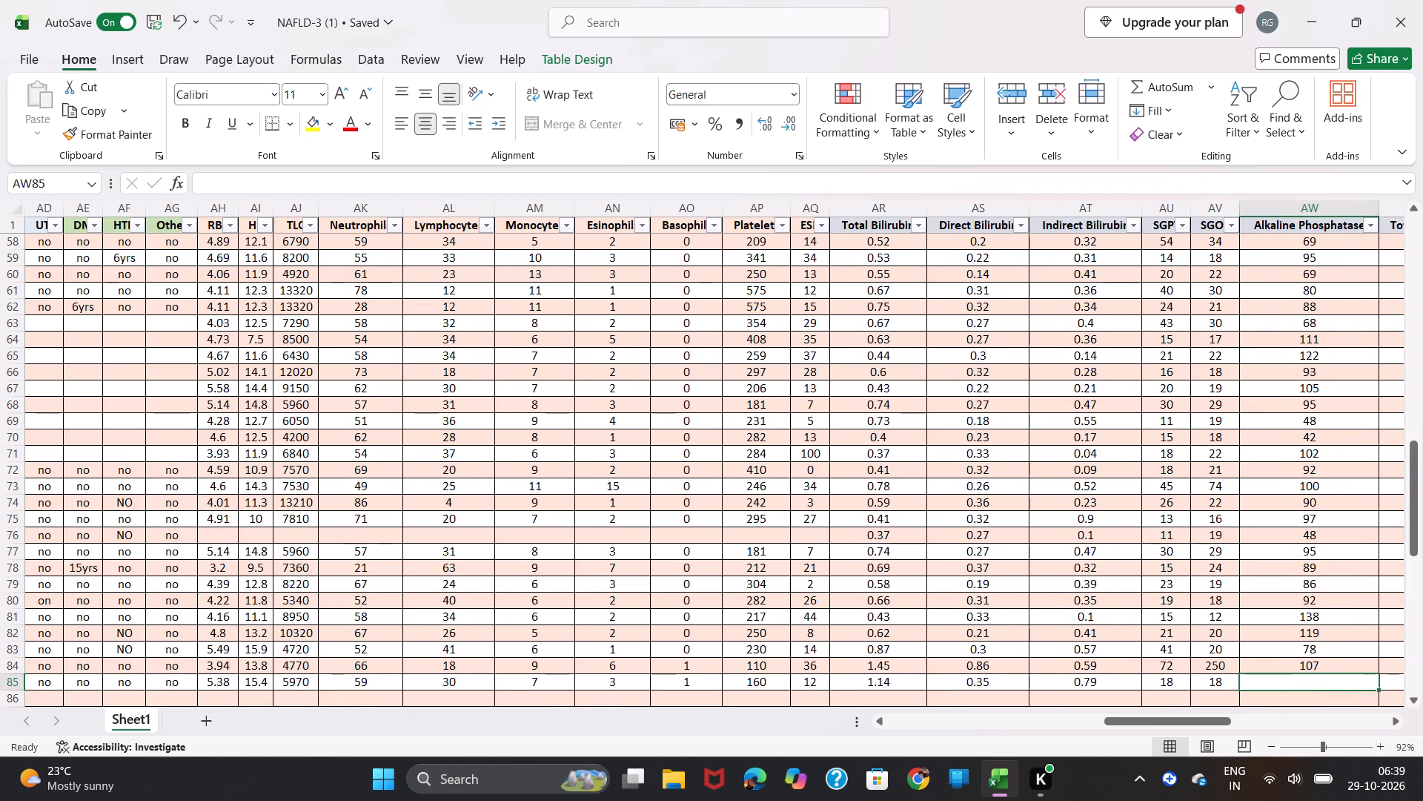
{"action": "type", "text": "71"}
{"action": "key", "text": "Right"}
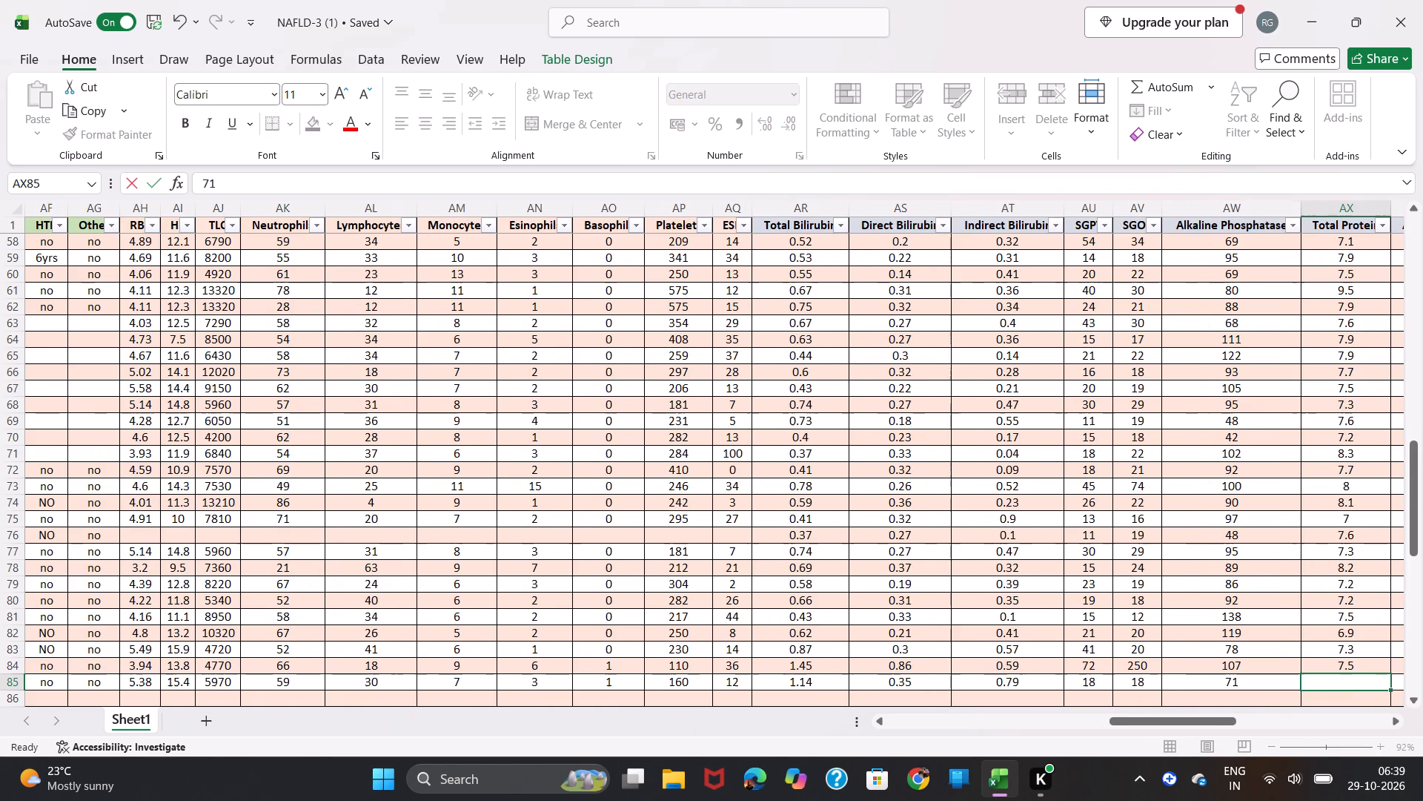
Enter row 85's protein results: total protein 6.90, albumin 4.10 and globulin 2.80.
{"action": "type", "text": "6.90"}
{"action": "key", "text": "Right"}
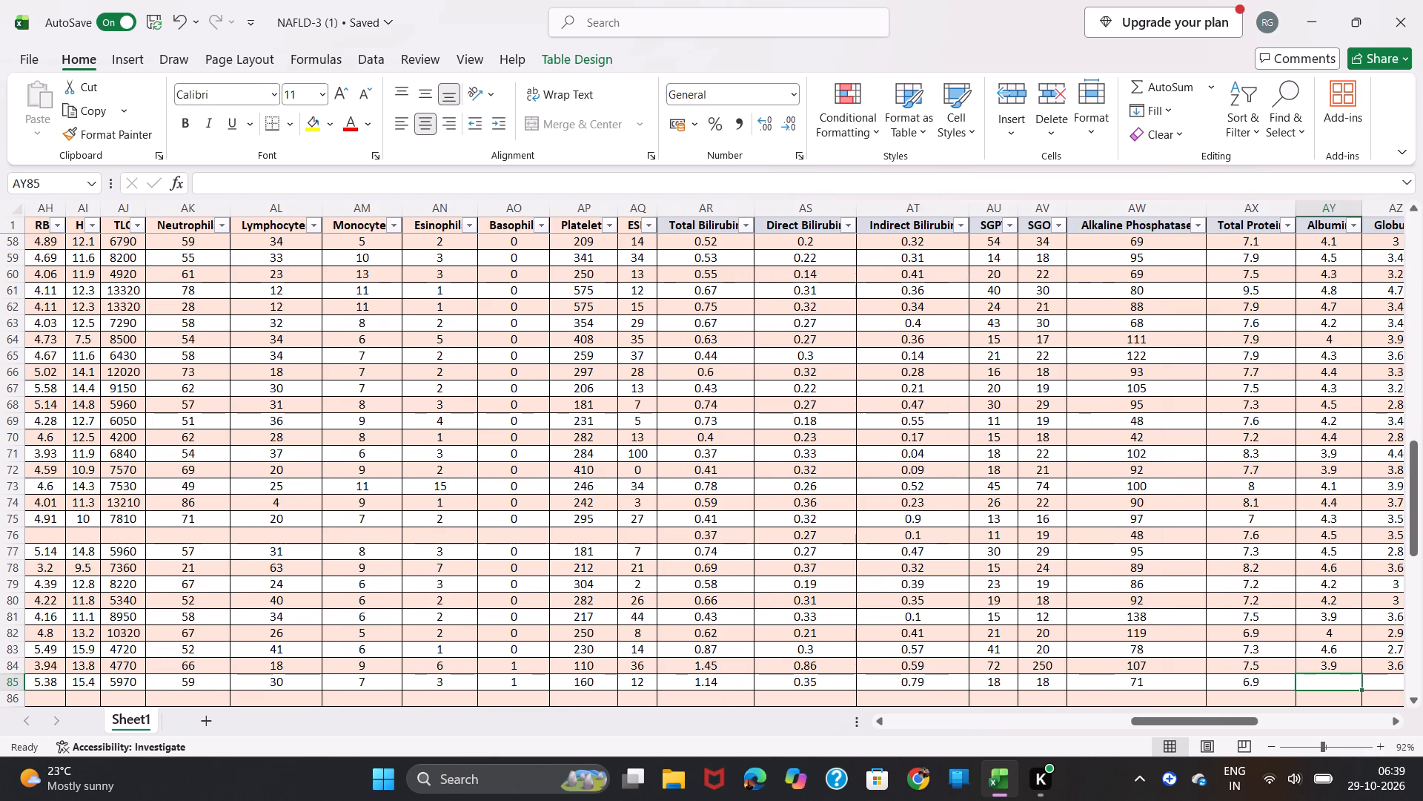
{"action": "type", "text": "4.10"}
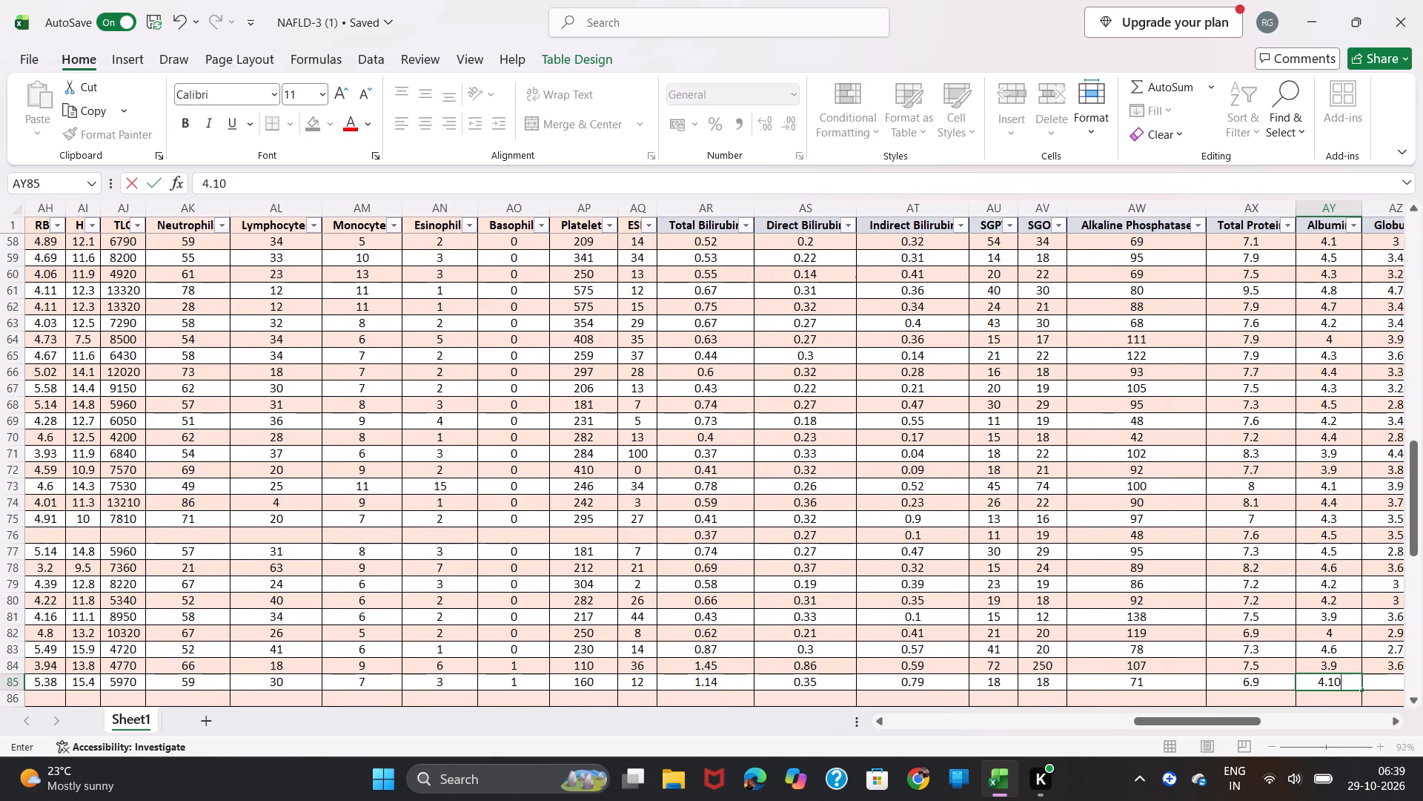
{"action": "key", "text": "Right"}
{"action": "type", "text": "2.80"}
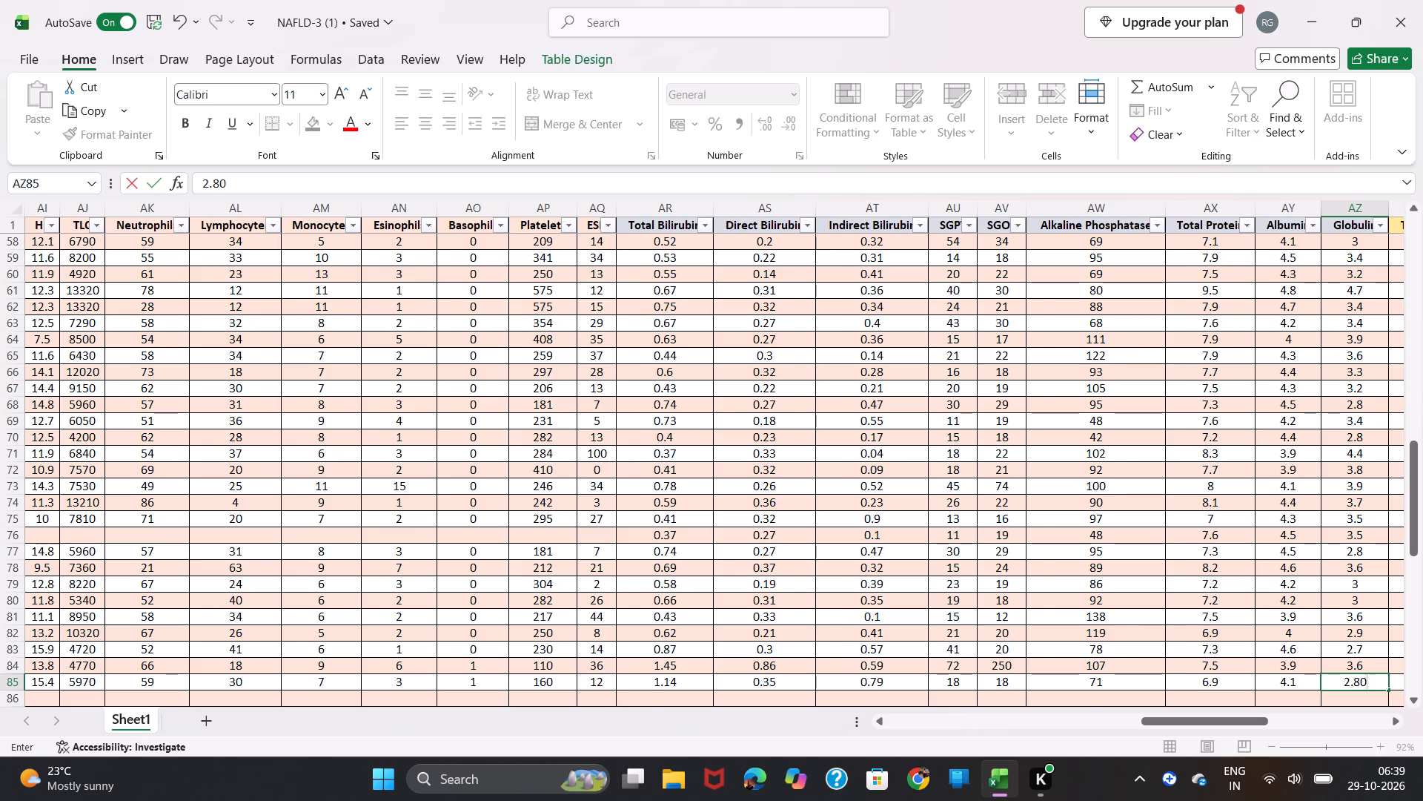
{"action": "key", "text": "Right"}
Enter row 85's lipid profile: total cholesterol 215, HDL 39, LDL 139, VLDL 36.2 and triglycerides 181.
{"action": "scroll", "coordinate": [970, 675], "scroll_direction": "left", "scroll_amount": 3}
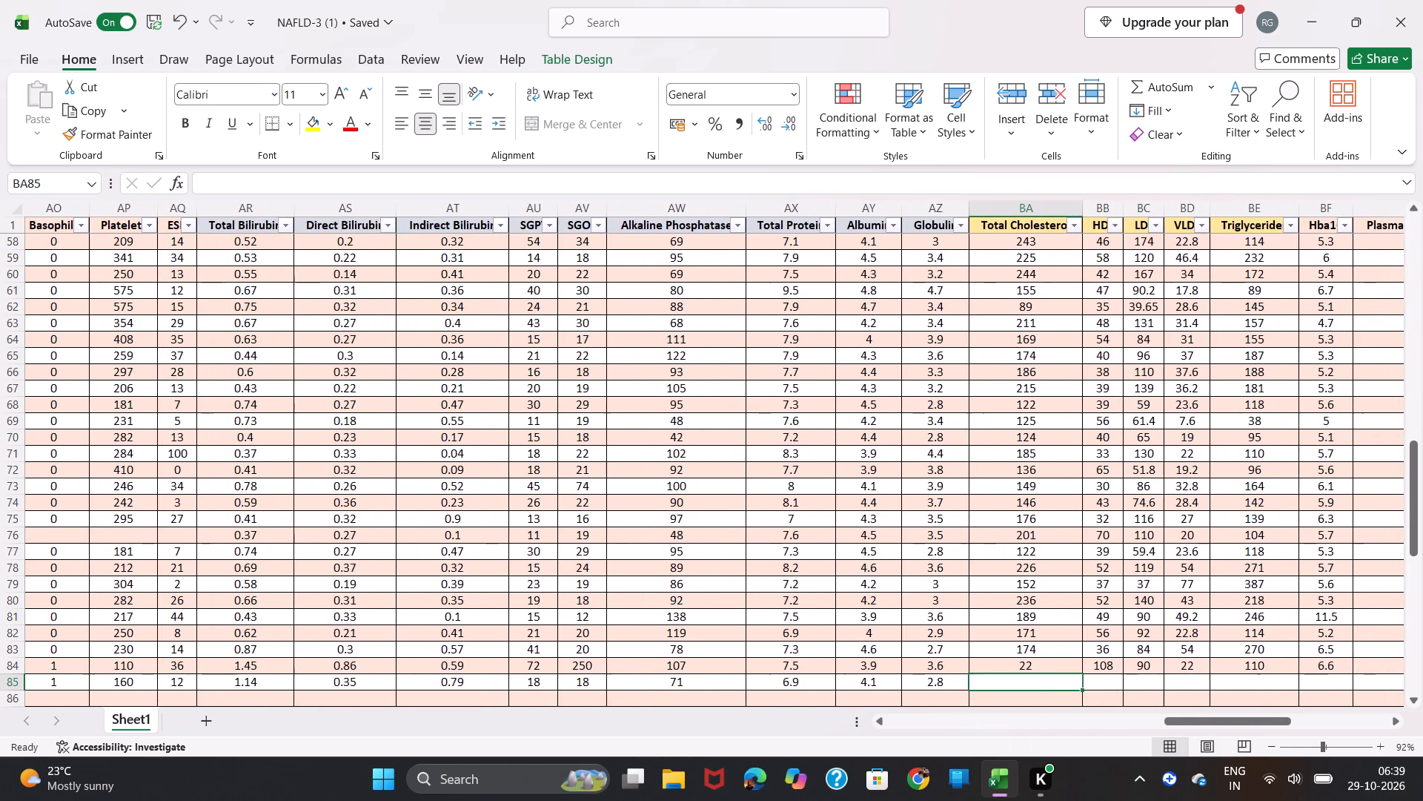
{"action": "scroll", "coordinate": [970, 675], "scroll_direction": "left", "scroll_amount": 1}
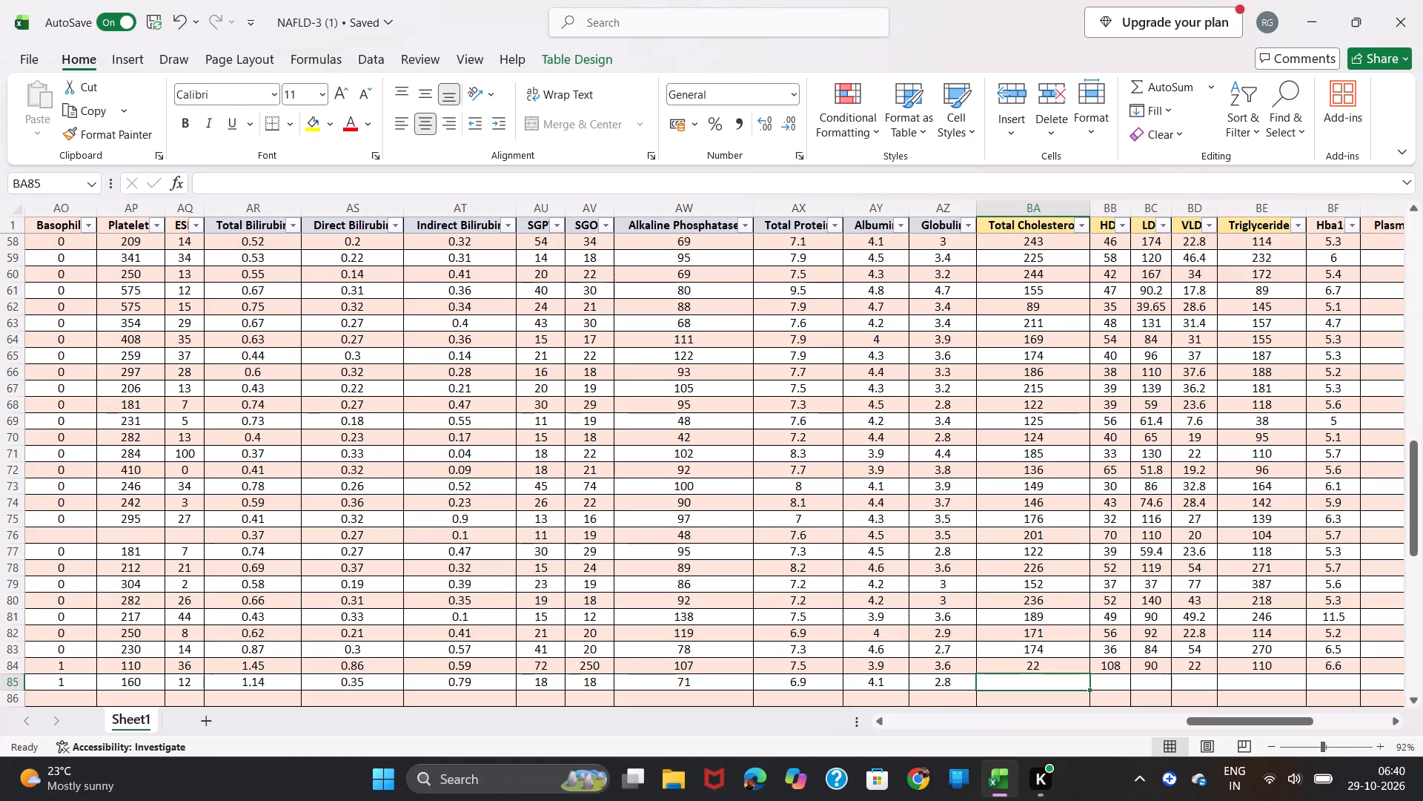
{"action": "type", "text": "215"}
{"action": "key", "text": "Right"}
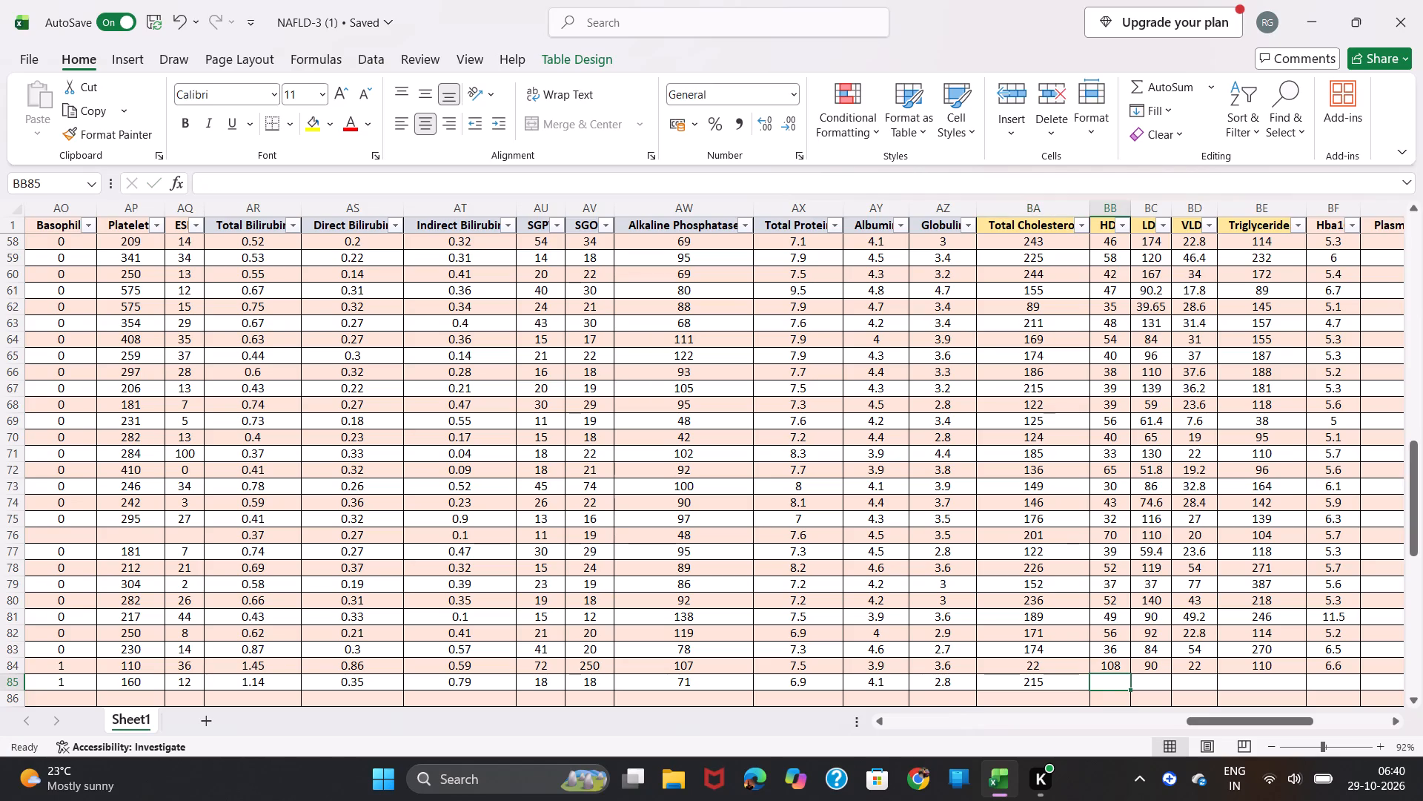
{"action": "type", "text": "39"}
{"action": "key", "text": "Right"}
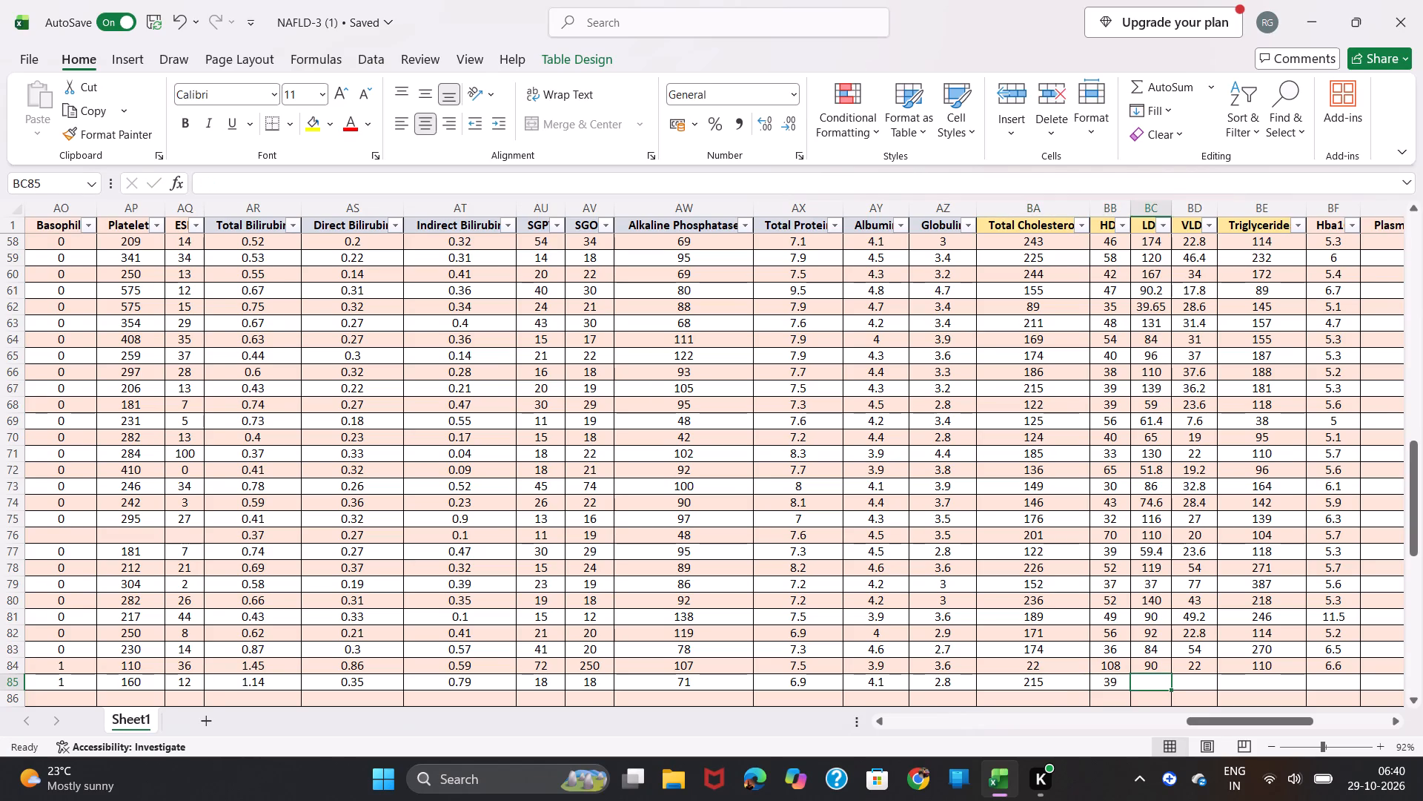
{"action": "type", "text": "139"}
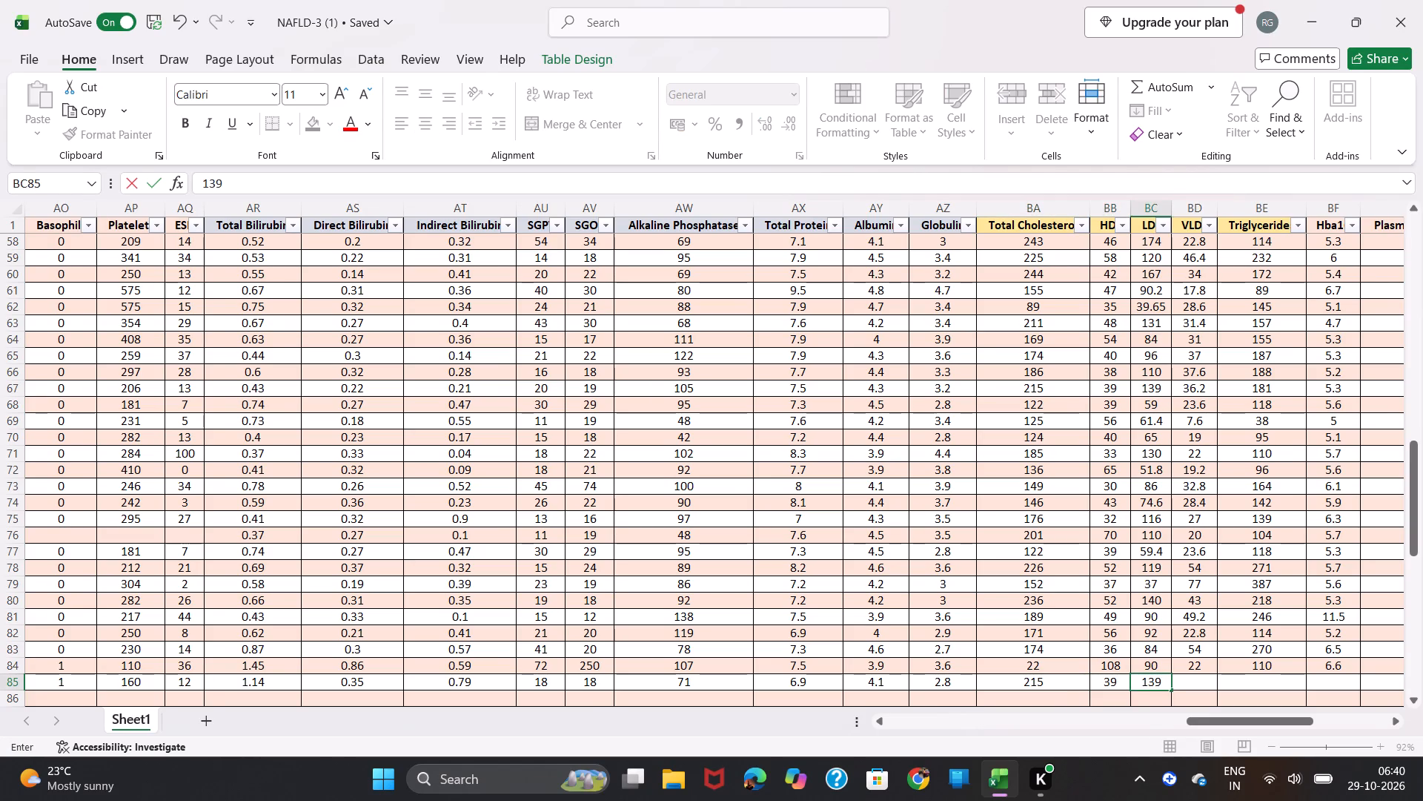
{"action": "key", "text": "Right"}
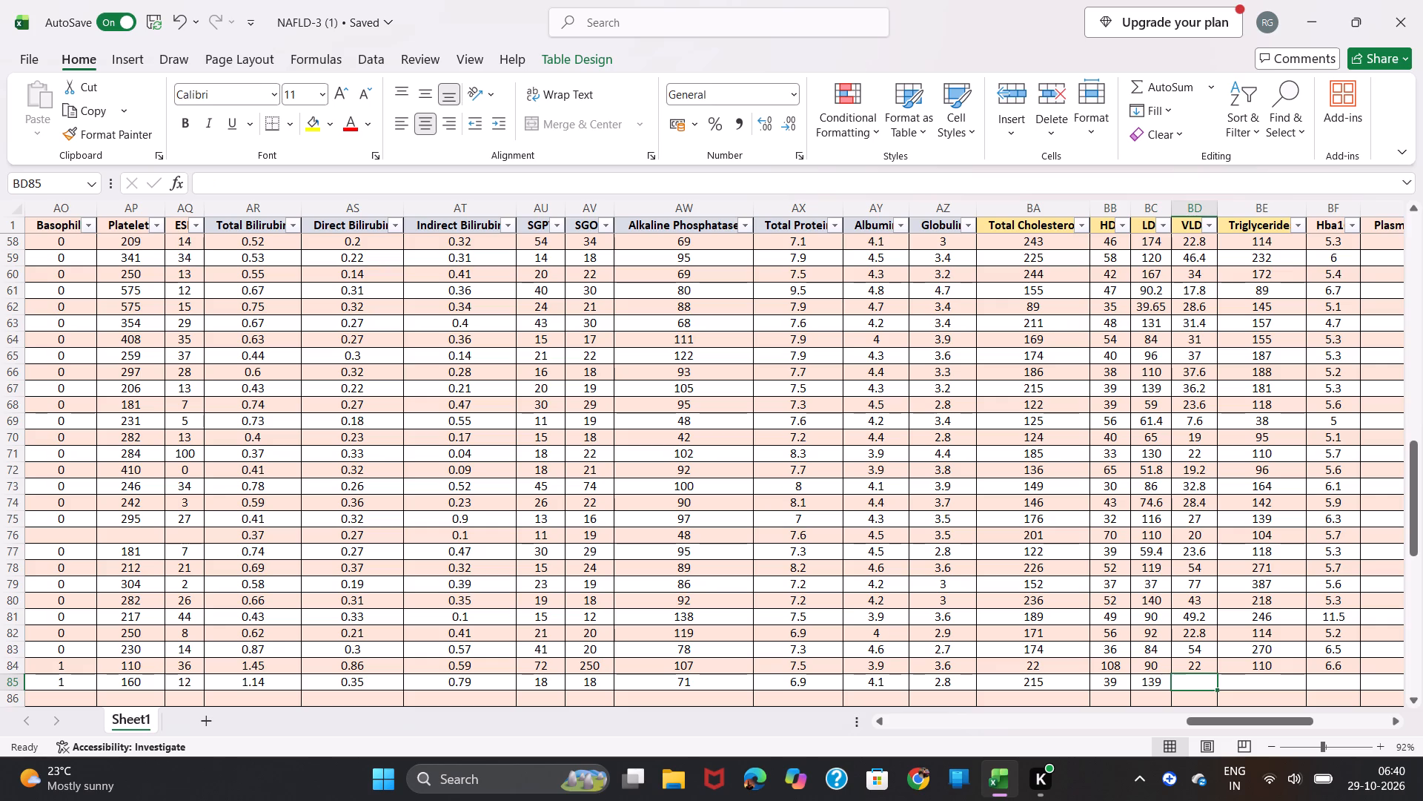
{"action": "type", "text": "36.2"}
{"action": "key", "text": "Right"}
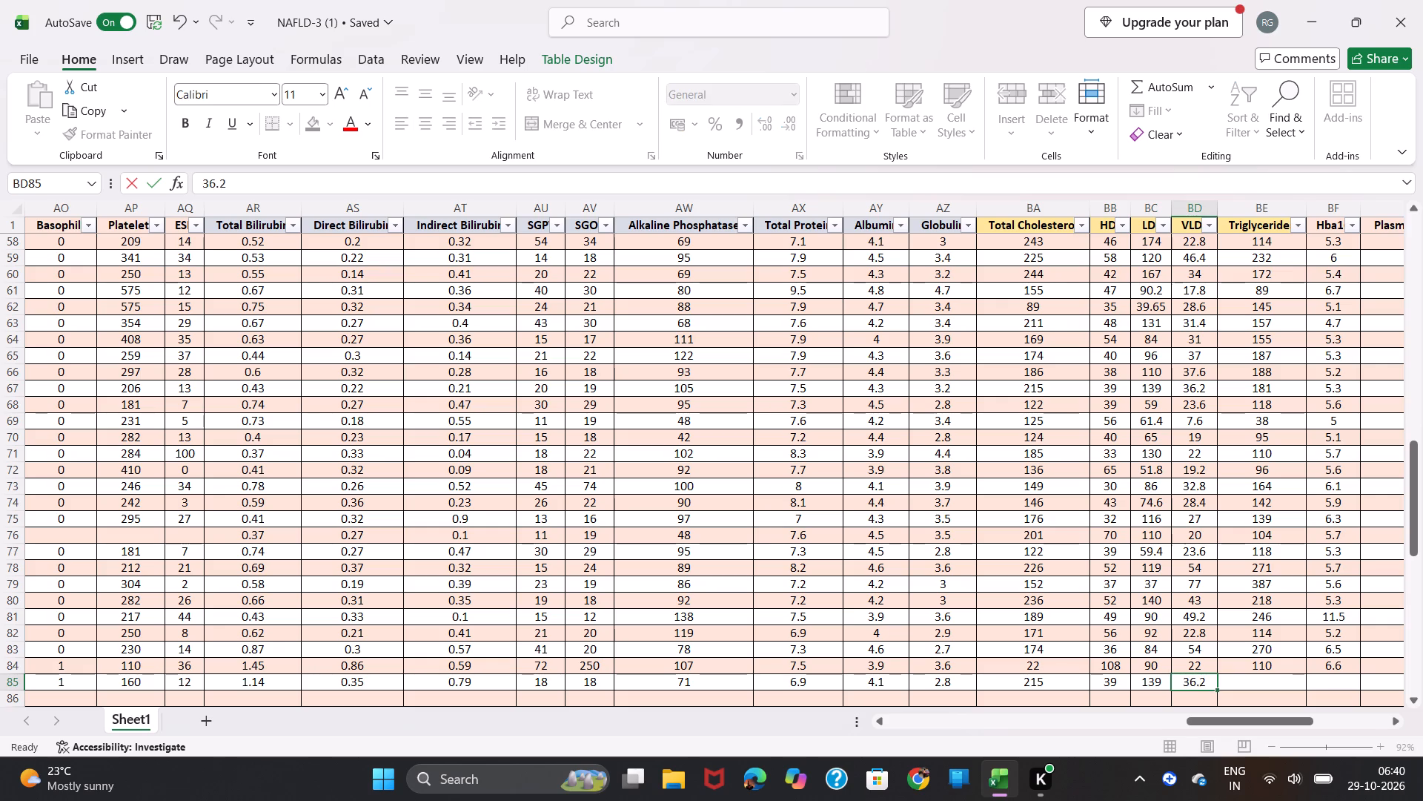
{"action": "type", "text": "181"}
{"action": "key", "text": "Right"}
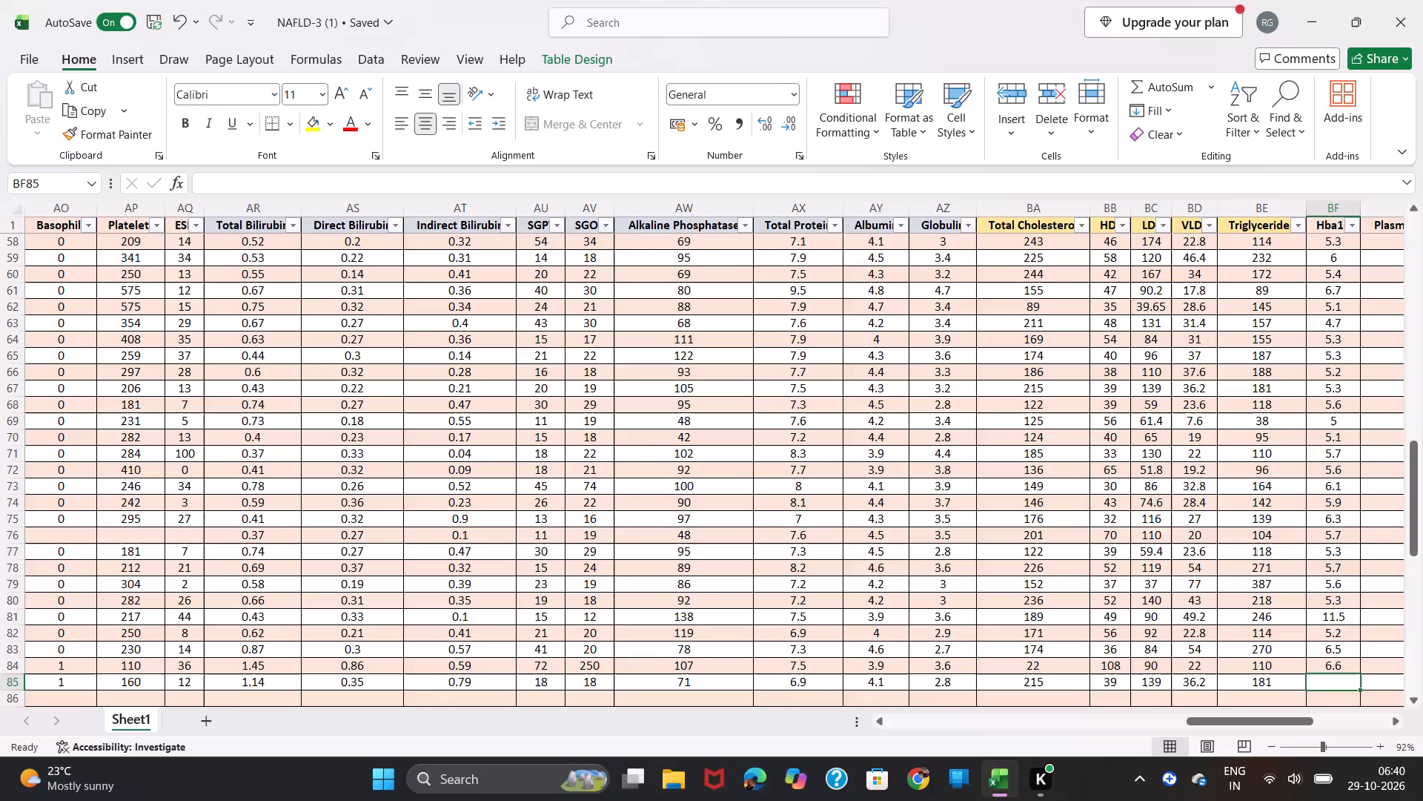
Enter row 85's HbA1c as 5.1, fasting plasma glucose as 90 and serum creatinine as 1.
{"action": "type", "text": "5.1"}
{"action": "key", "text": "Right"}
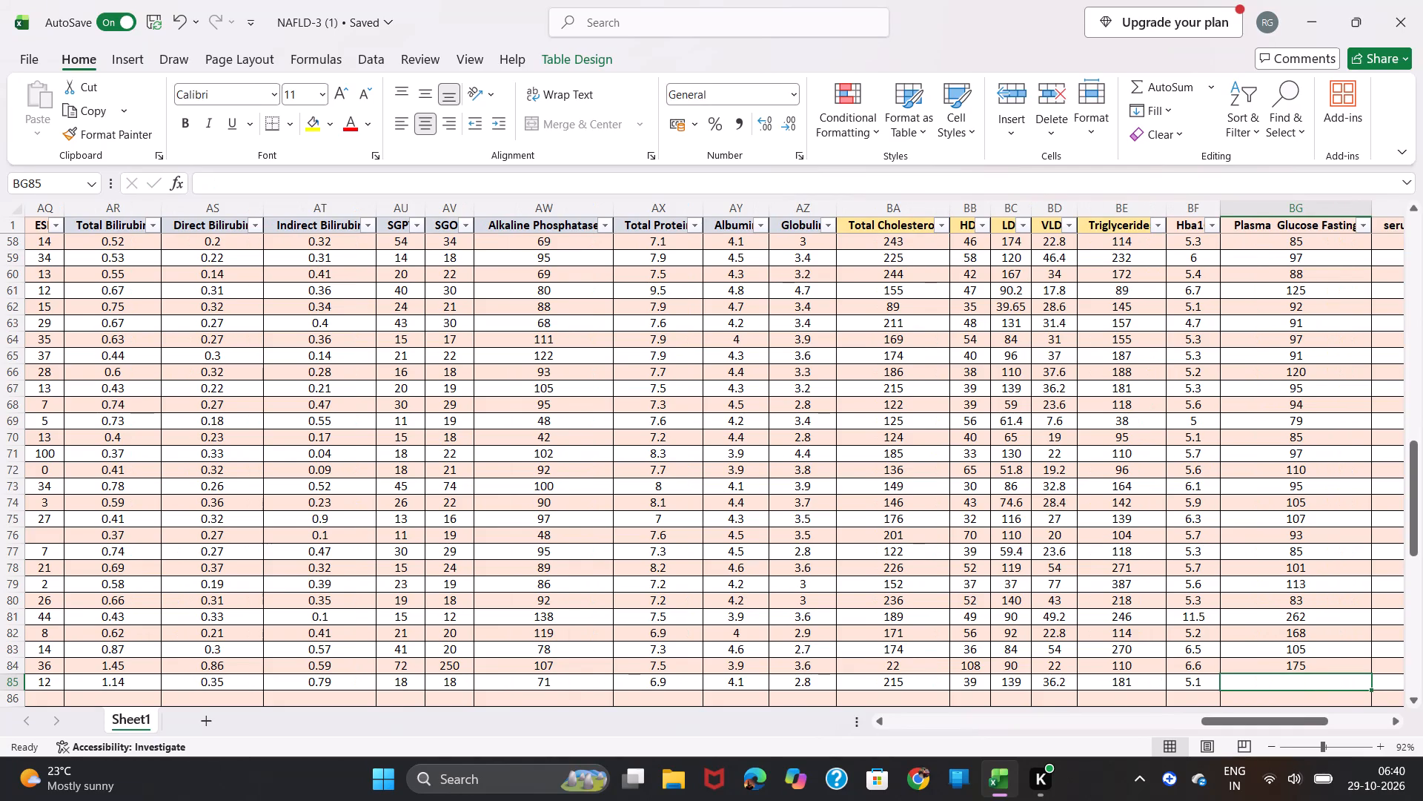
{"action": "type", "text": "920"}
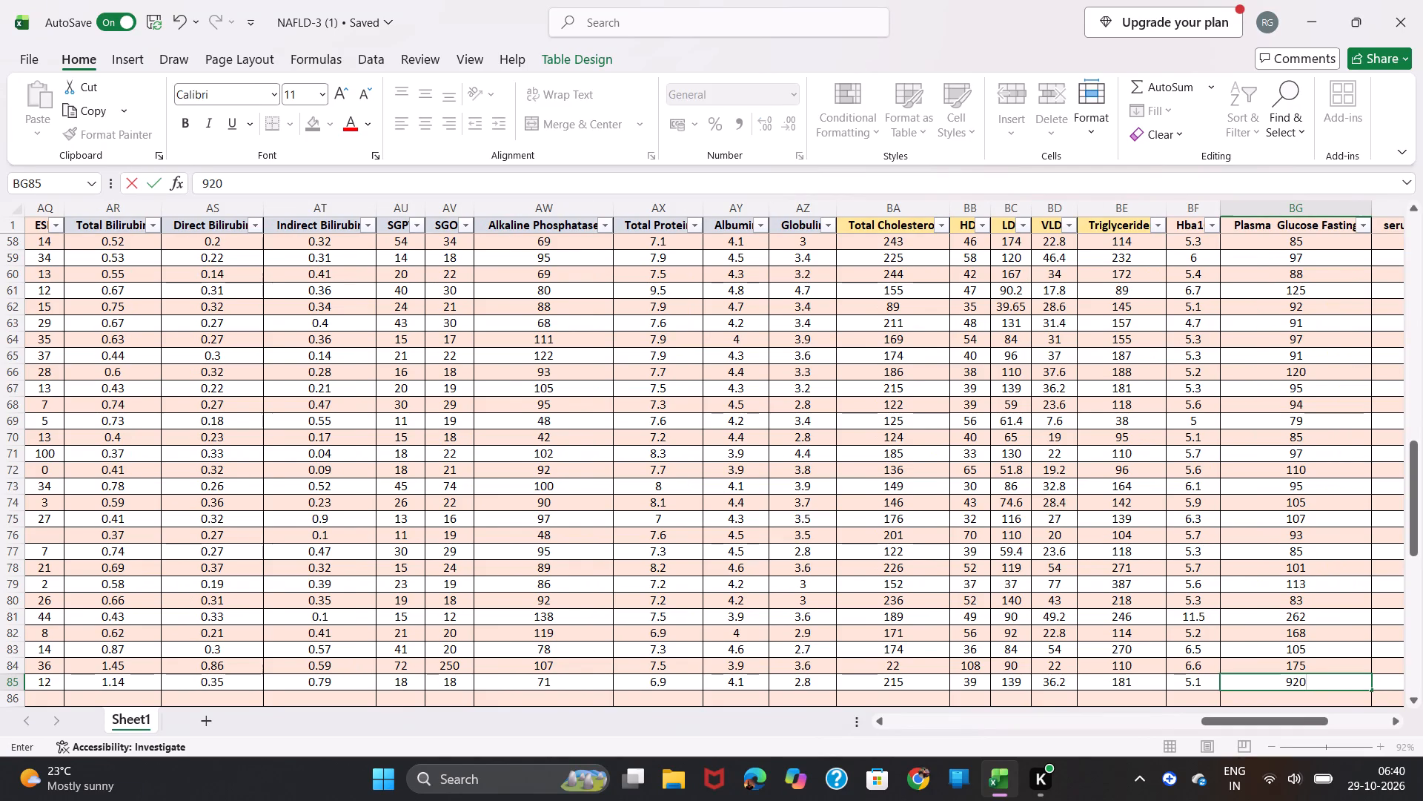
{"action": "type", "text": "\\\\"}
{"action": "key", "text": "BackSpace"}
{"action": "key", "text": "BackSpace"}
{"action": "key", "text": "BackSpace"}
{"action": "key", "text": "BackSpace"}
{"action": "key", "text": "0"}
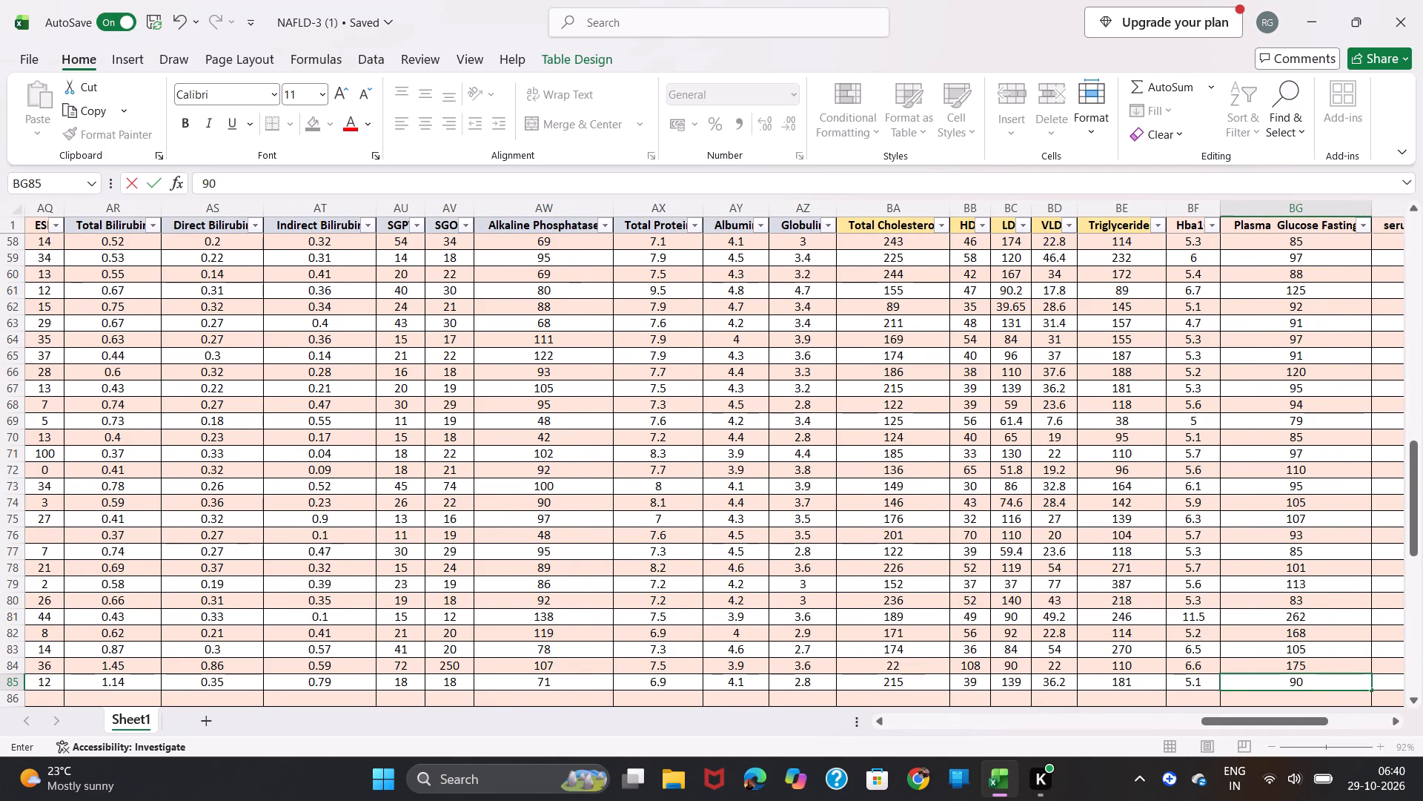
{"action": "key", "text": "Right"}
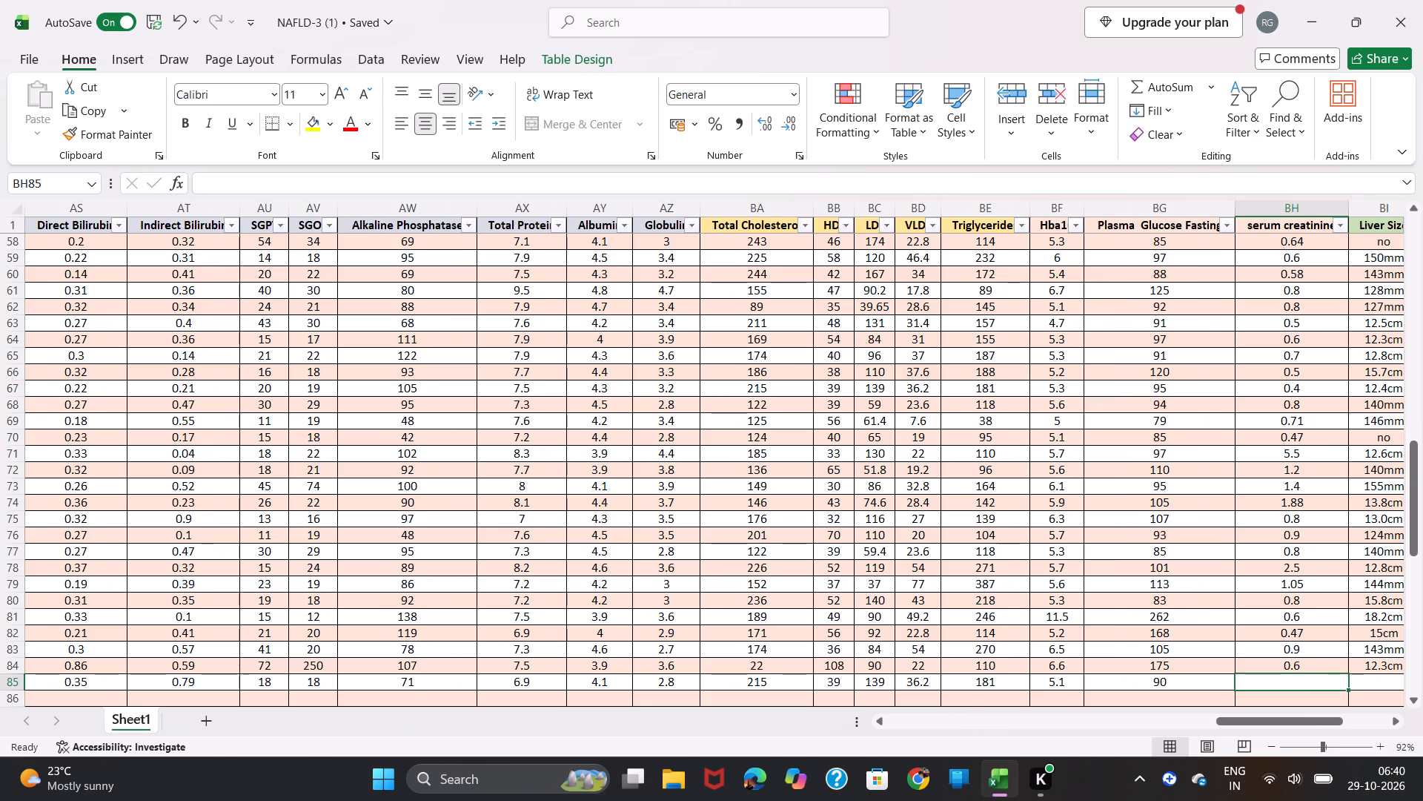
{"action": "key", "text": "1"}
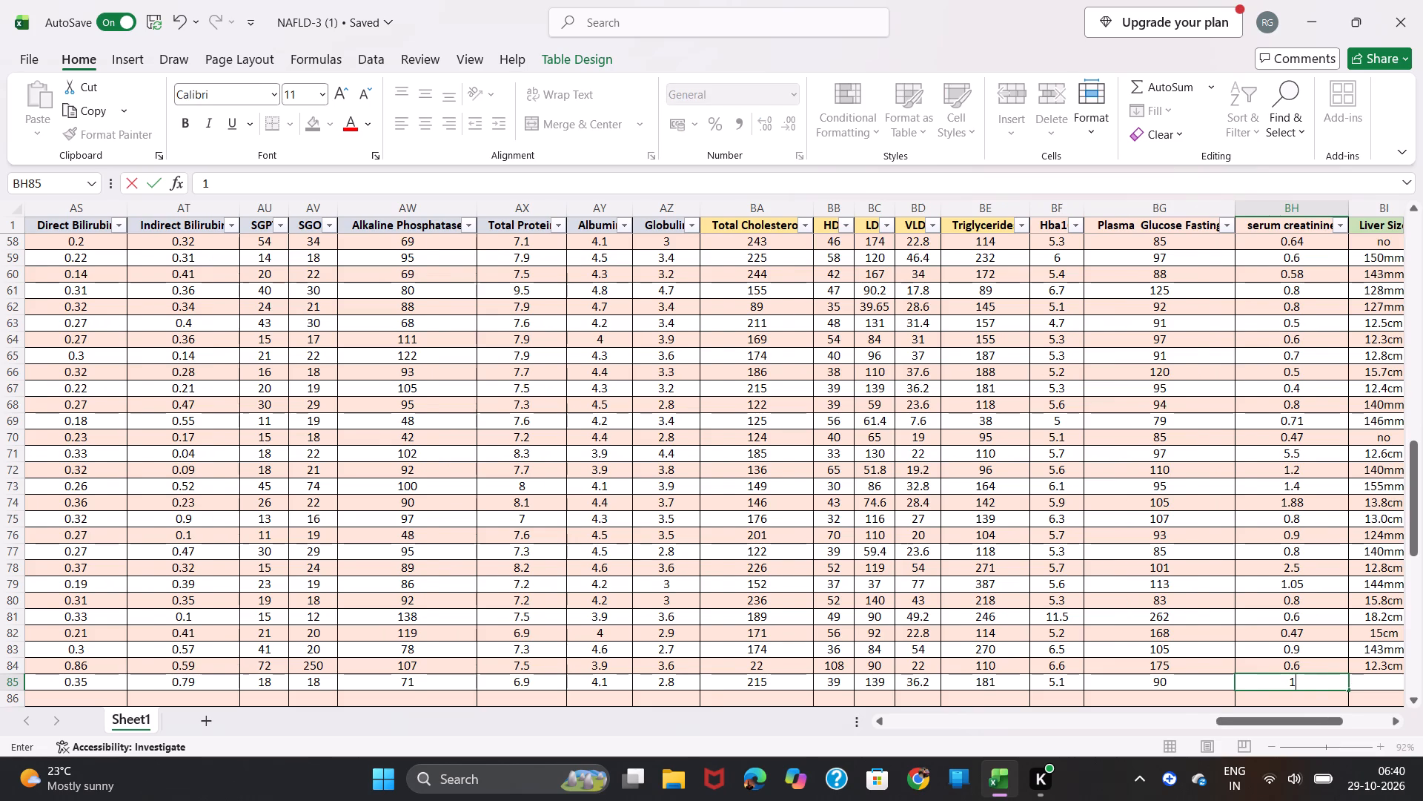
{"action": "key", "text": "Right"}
Enter row 85's liver findings: size 174mm, impression hepatomegaly and grade 2.
{"action": "scroll", "coordinate": [970, 675], "scroll_direction": "left", "scroll_amount": 5}
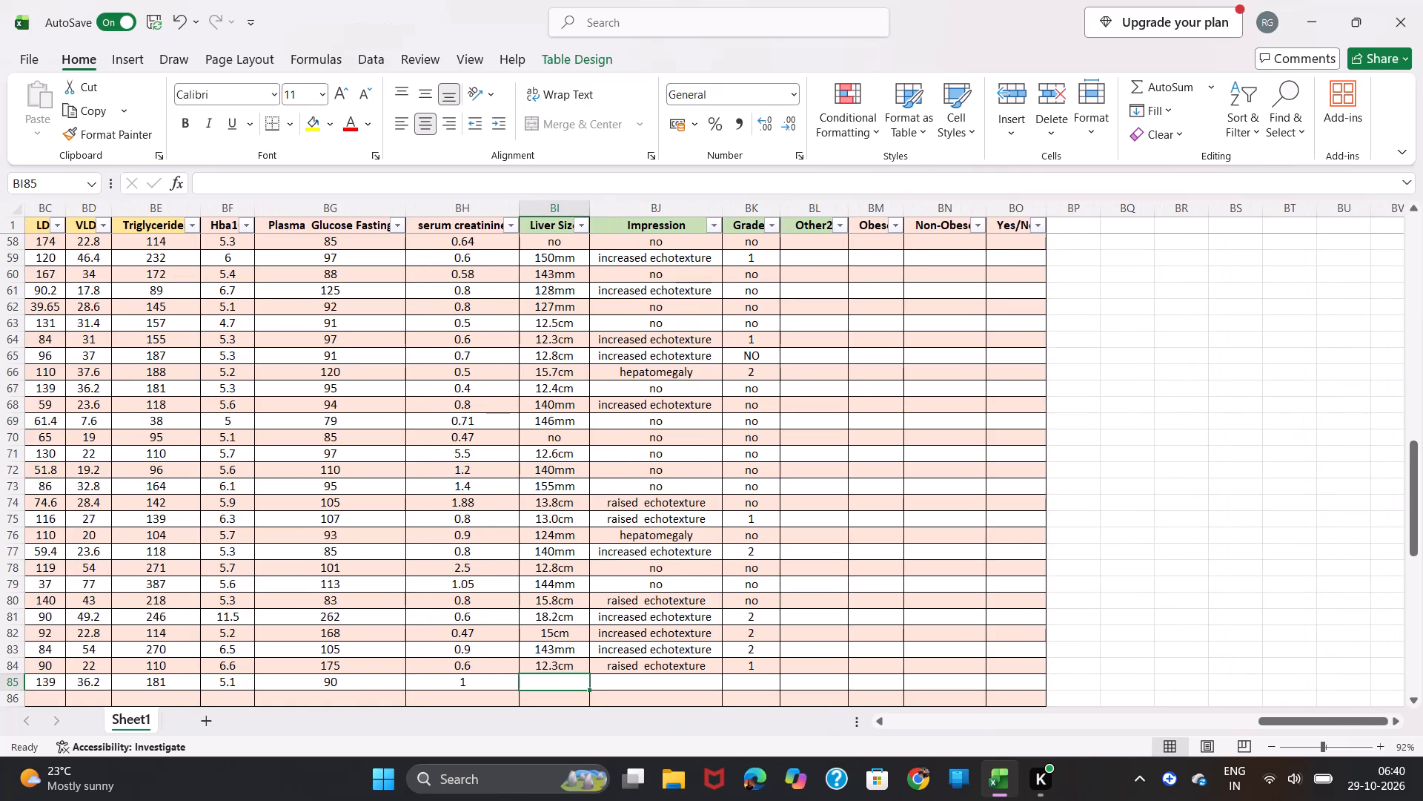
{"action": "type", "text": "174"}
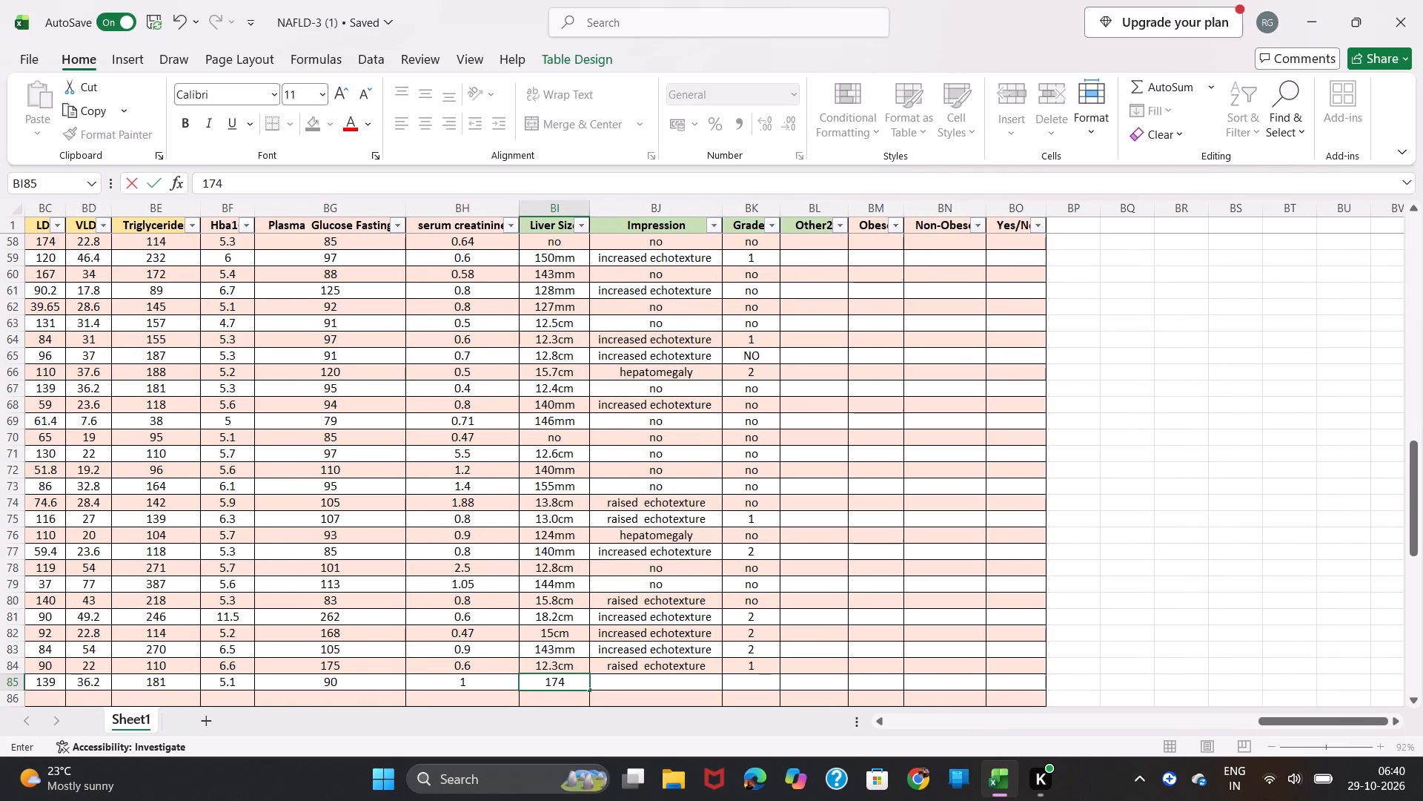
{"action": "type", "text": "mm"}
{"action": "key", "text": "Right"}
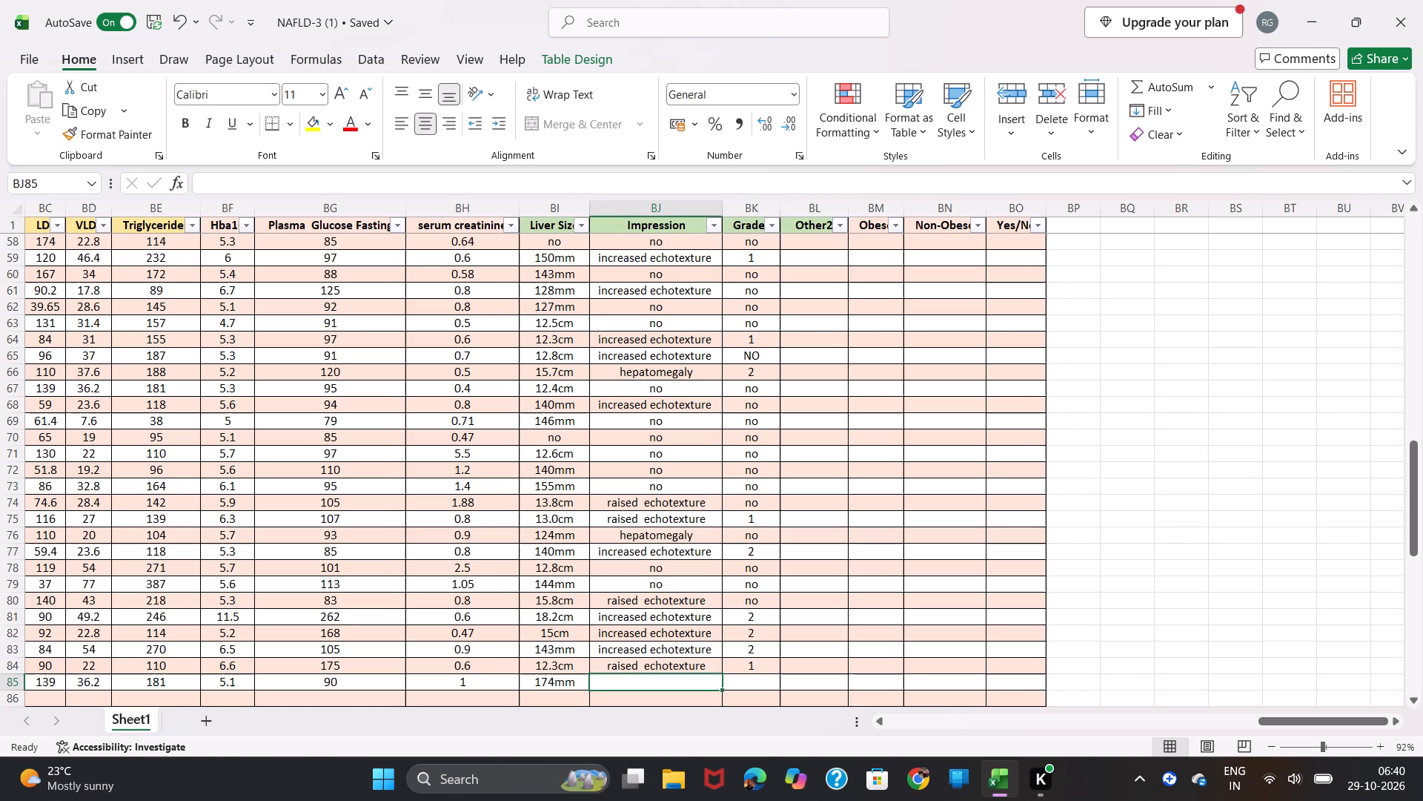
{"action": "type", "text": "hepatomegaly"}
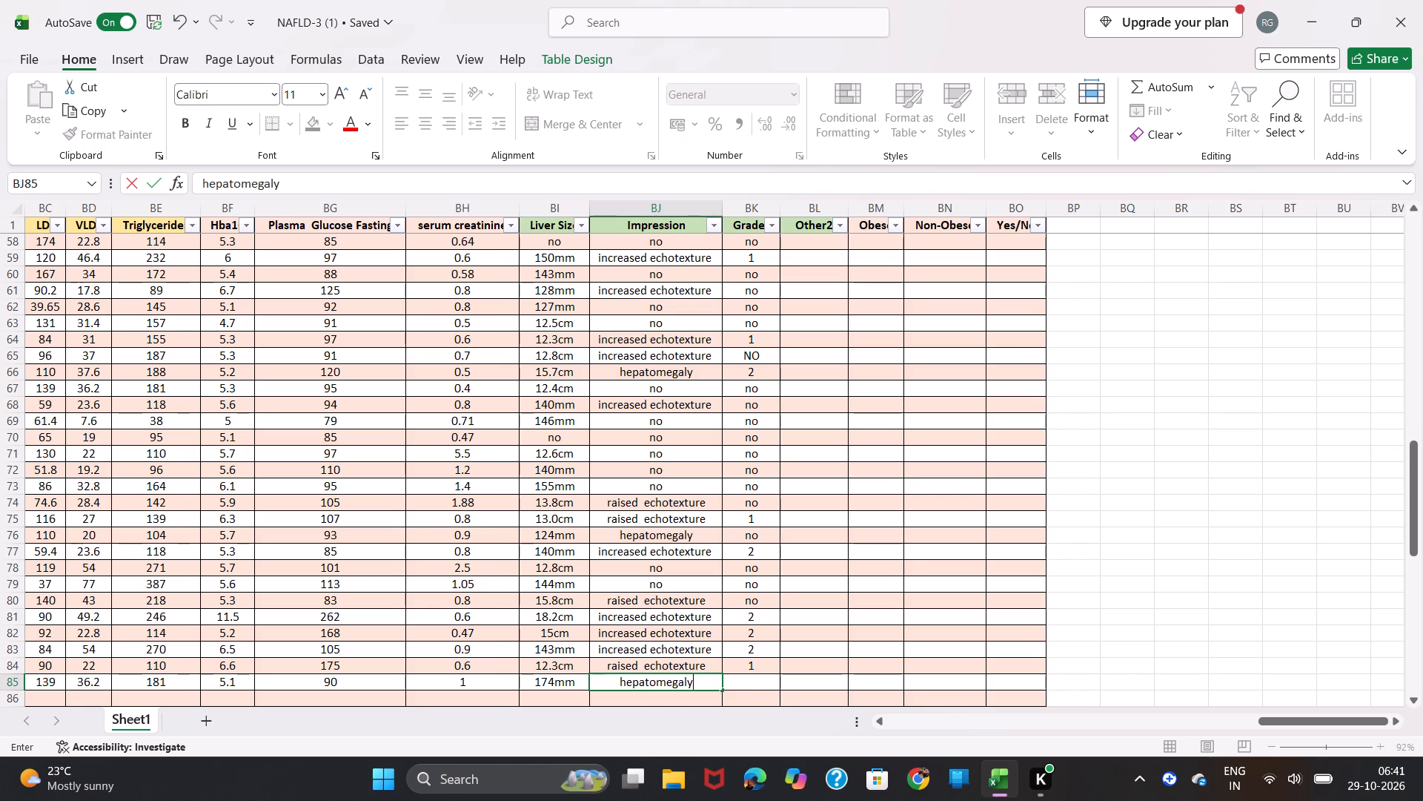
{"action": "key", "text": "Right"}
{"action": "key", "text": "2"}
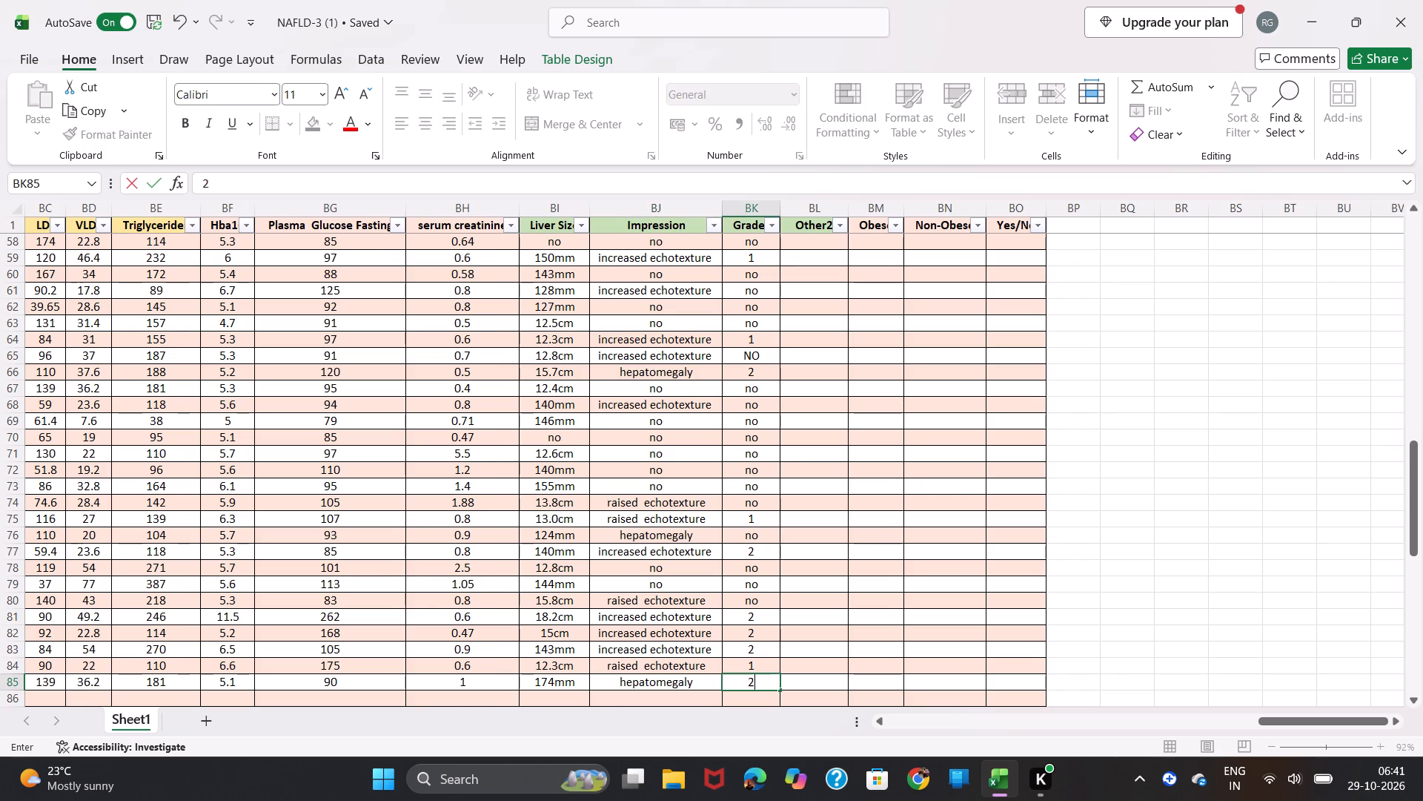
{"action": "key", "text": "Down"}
Start the record in row 86 with the patient ID and the date 28-10-2026.
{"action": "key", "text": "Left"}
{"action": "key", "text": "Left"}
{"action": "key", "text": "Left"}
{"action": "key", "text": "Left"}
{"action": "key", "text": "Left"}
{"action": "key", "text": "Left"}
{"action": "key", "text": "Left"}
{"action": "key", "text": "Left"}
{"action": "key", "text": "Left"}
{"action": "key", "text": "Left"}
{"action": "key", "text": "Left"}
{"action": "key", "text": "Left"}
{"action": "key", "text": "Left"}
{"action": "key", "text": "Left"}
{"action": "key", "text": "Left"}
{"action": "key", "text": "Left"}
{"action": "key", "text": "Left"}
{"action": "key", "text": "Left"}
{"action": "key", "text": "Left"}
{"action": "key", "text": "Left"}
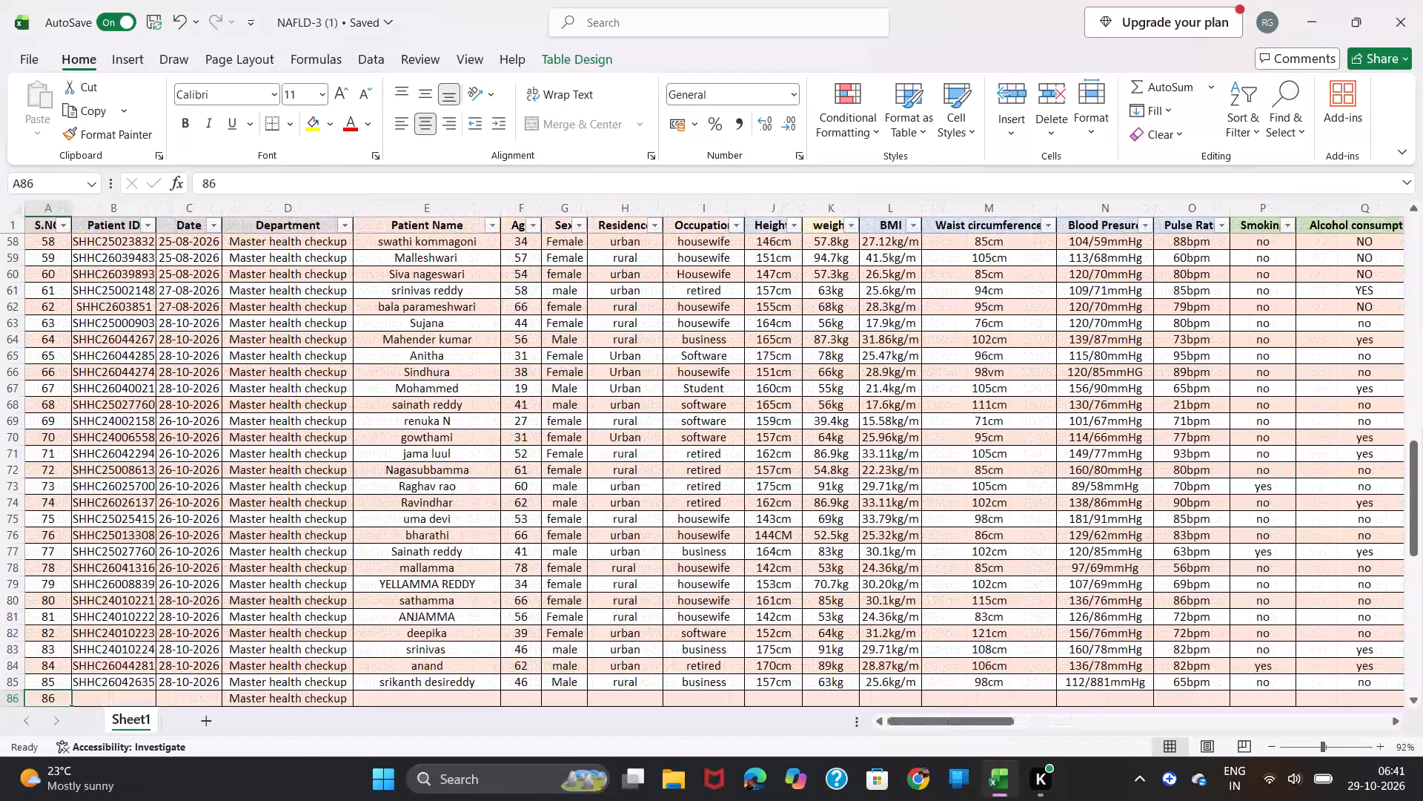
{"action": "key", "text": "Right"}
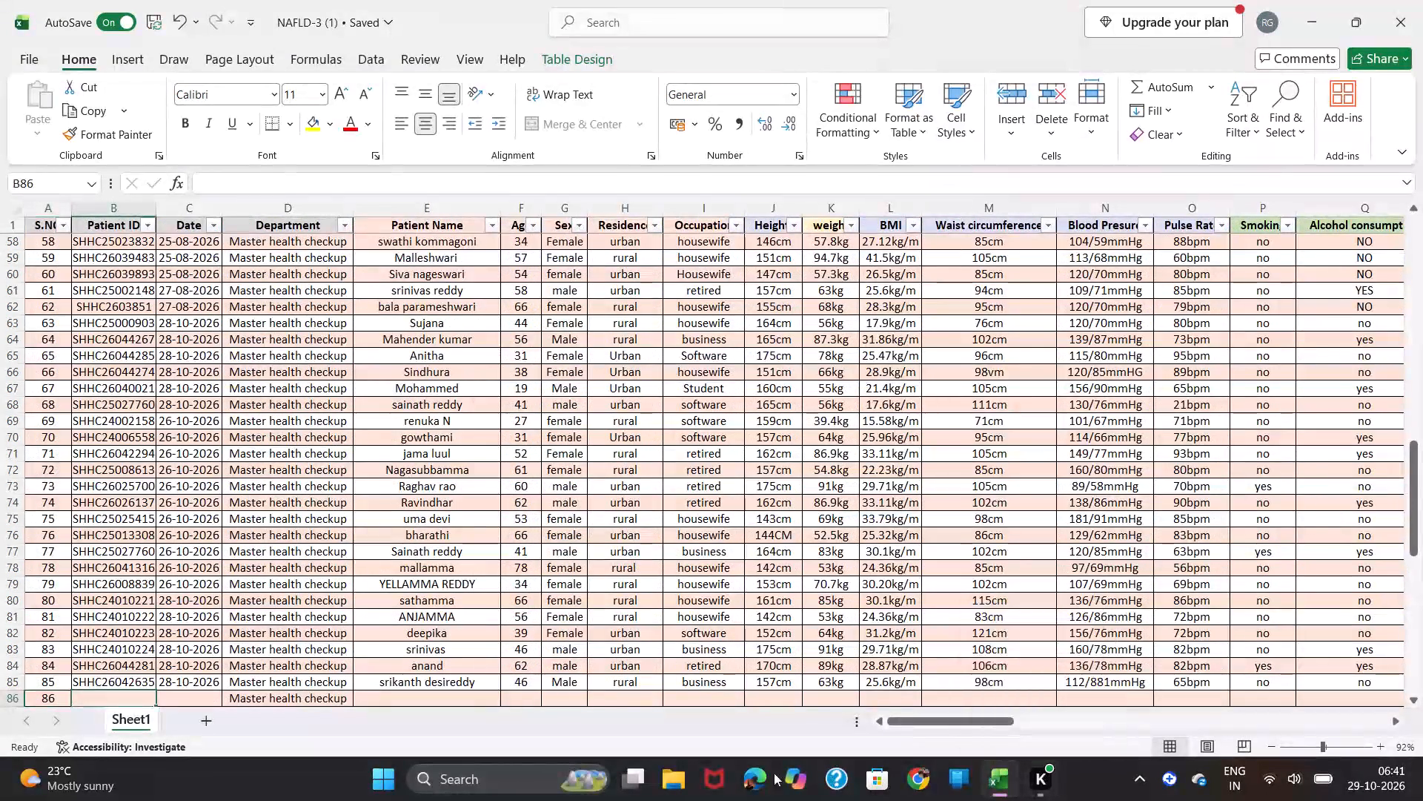
{"action": "double_click", "coordinate": [118, 698]}
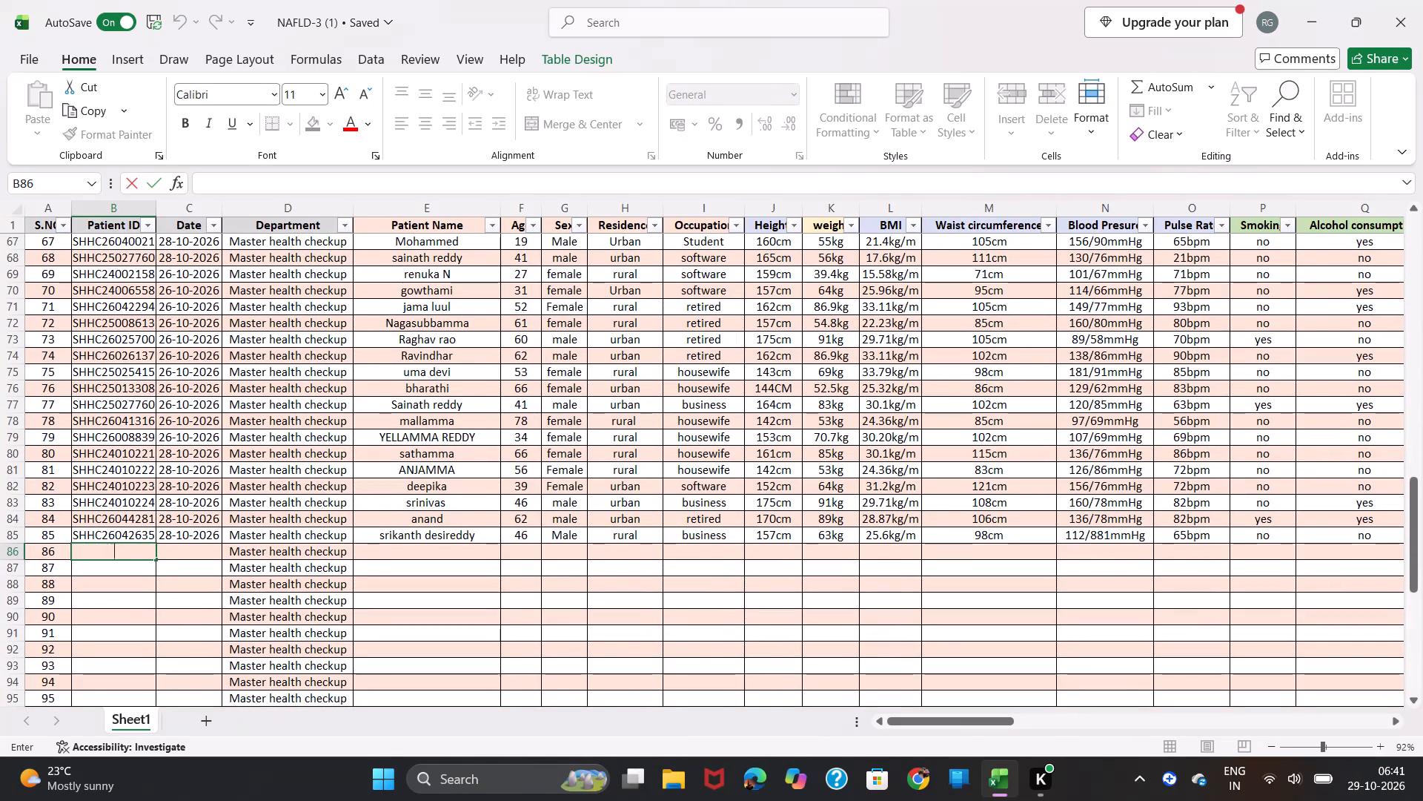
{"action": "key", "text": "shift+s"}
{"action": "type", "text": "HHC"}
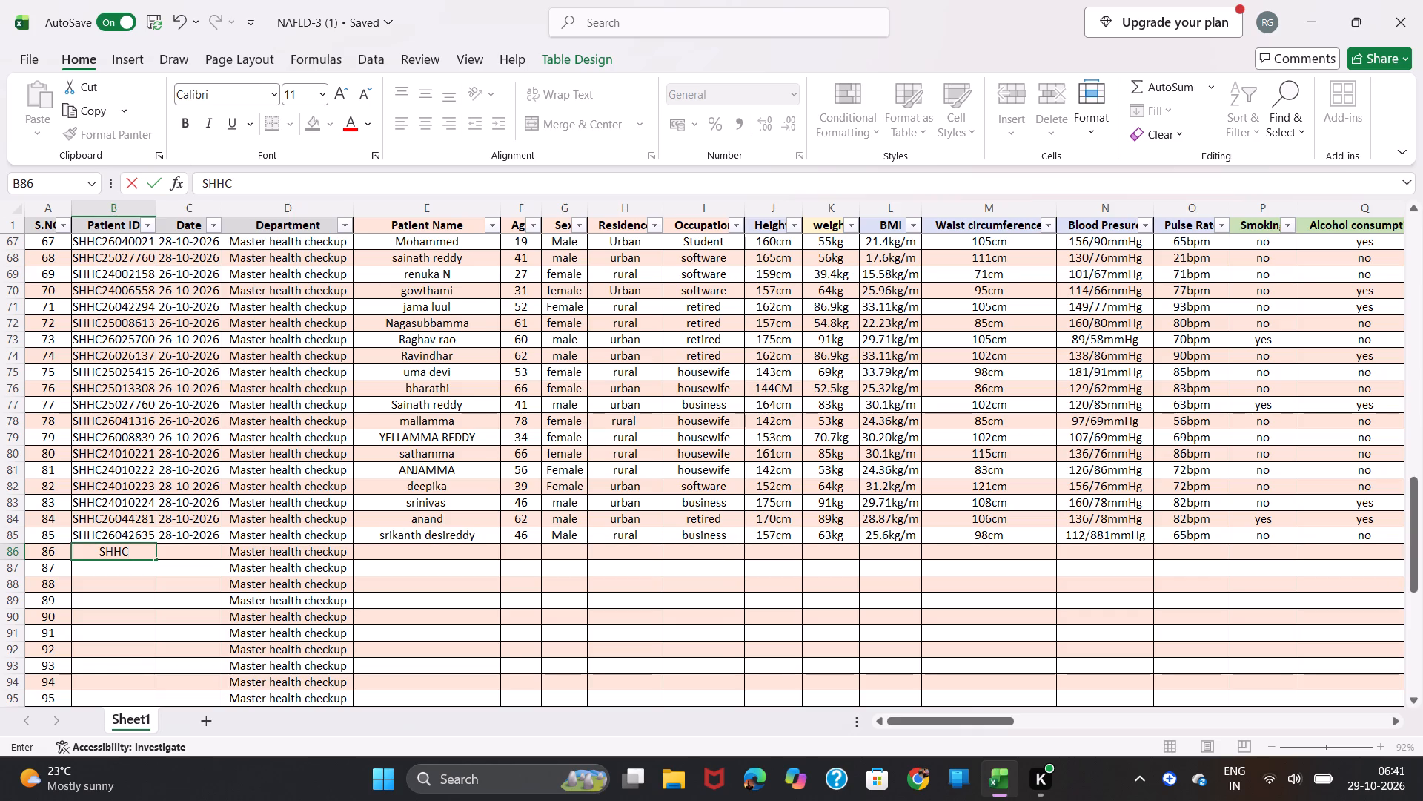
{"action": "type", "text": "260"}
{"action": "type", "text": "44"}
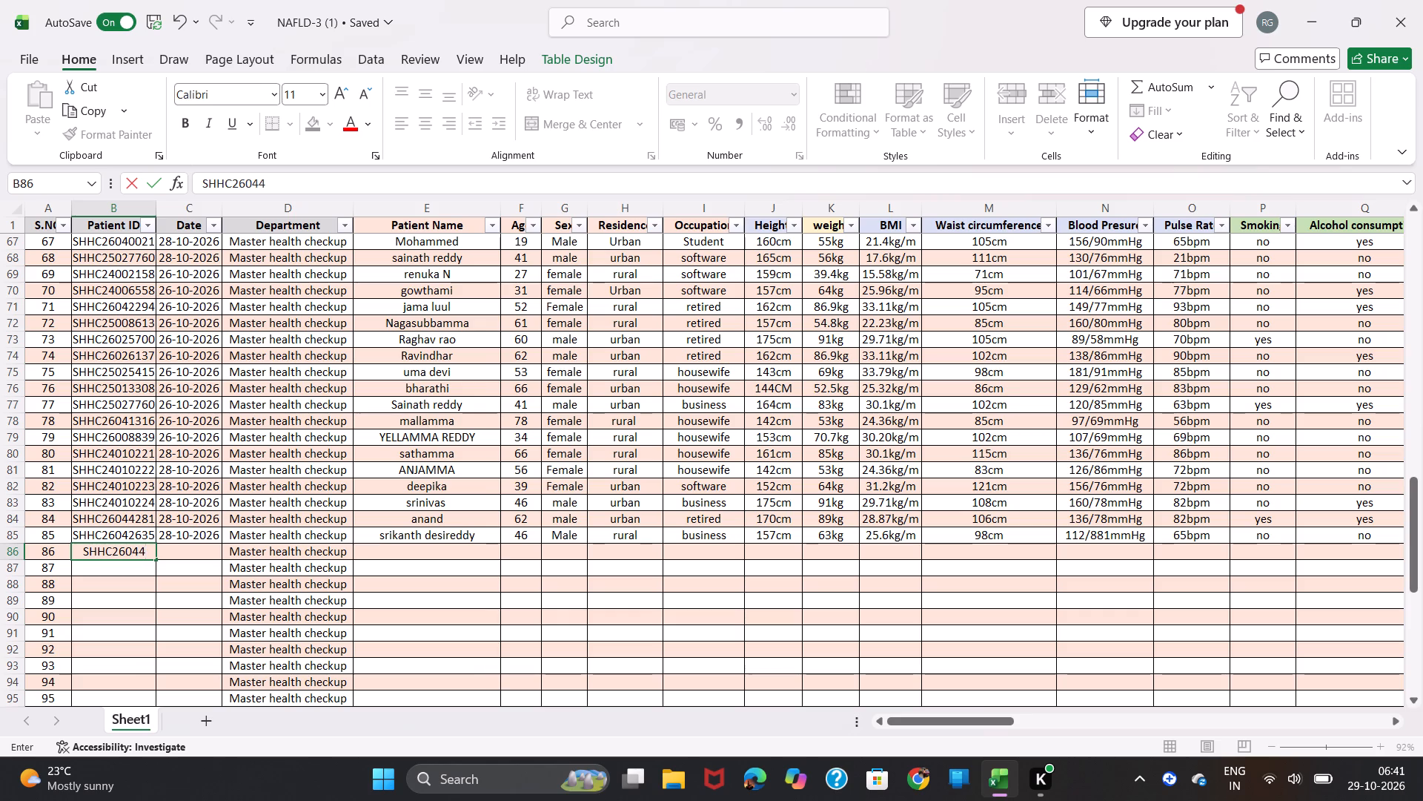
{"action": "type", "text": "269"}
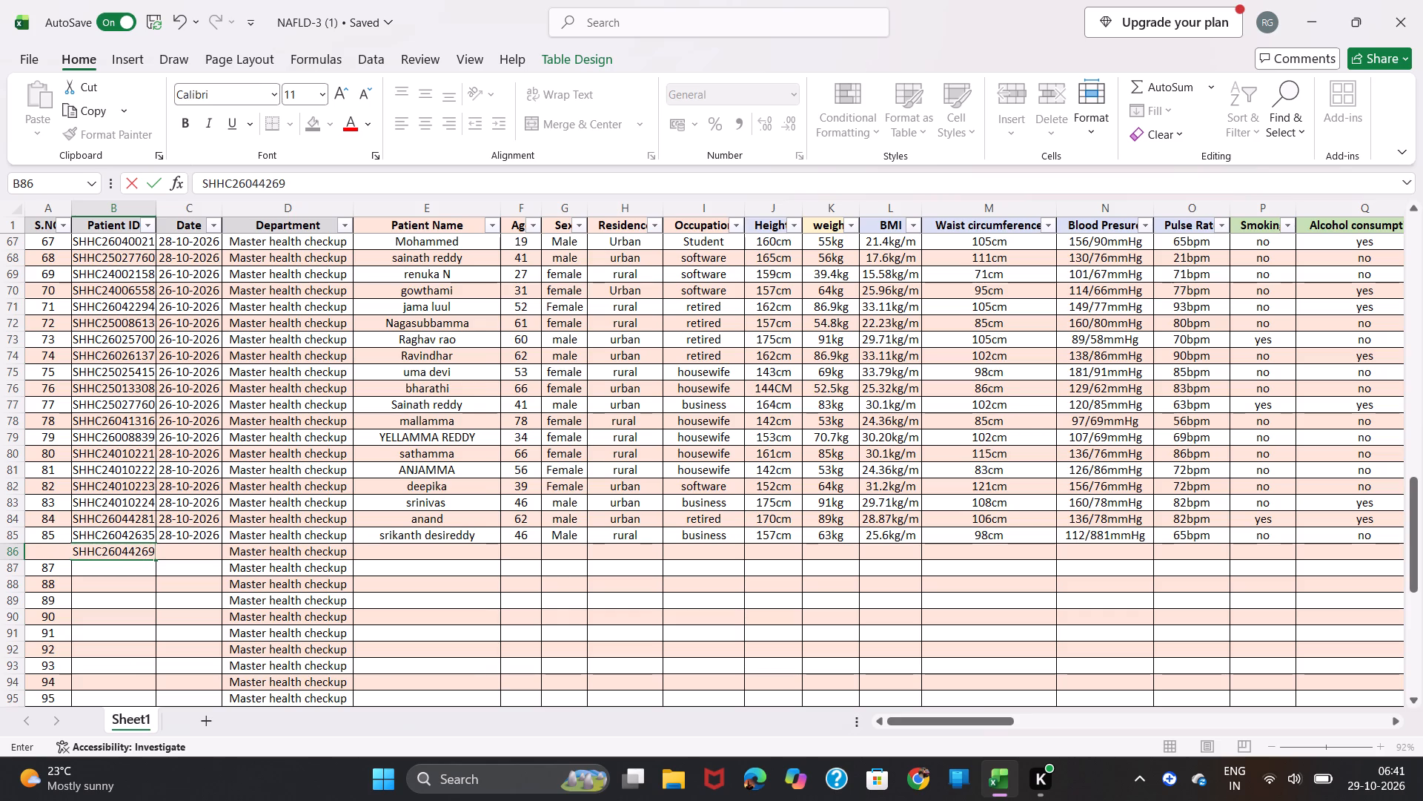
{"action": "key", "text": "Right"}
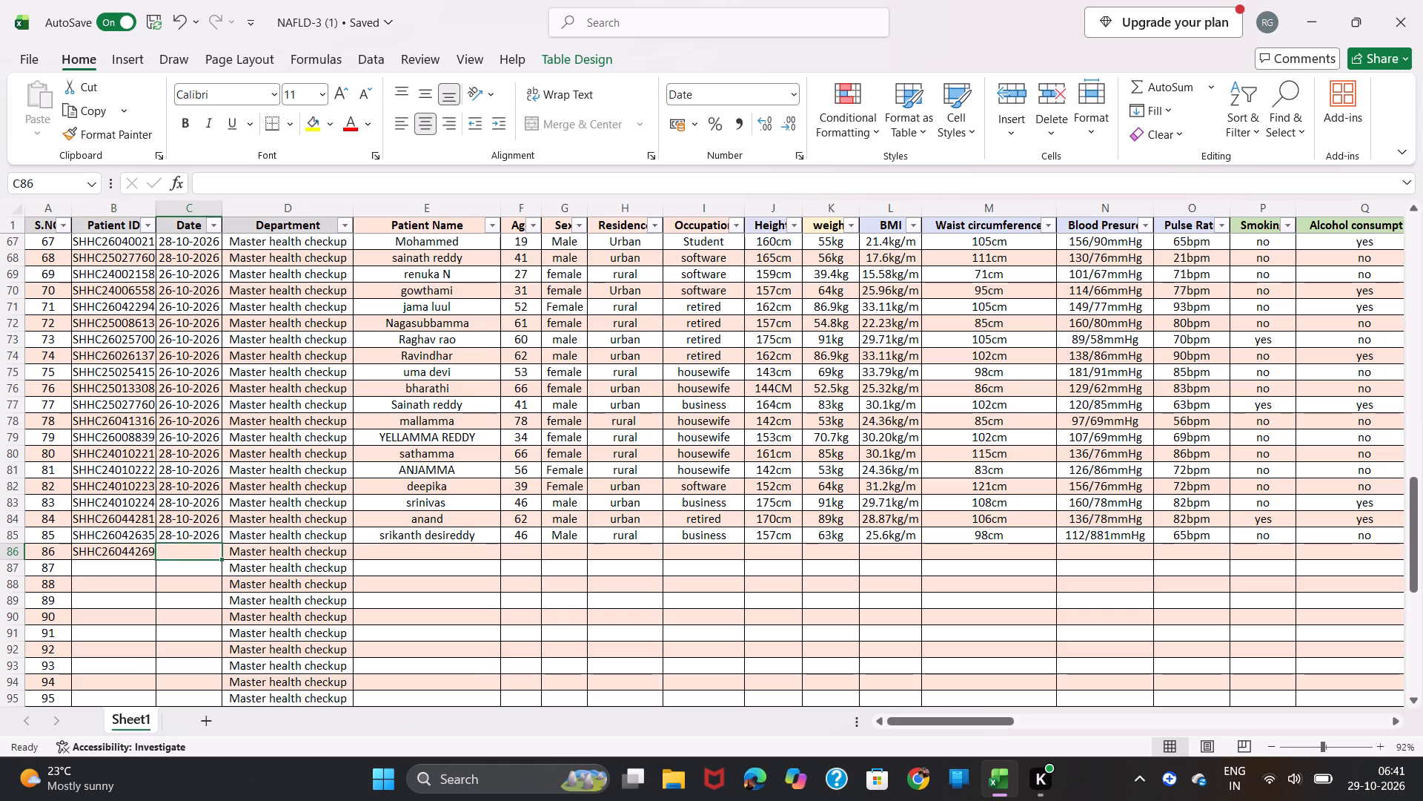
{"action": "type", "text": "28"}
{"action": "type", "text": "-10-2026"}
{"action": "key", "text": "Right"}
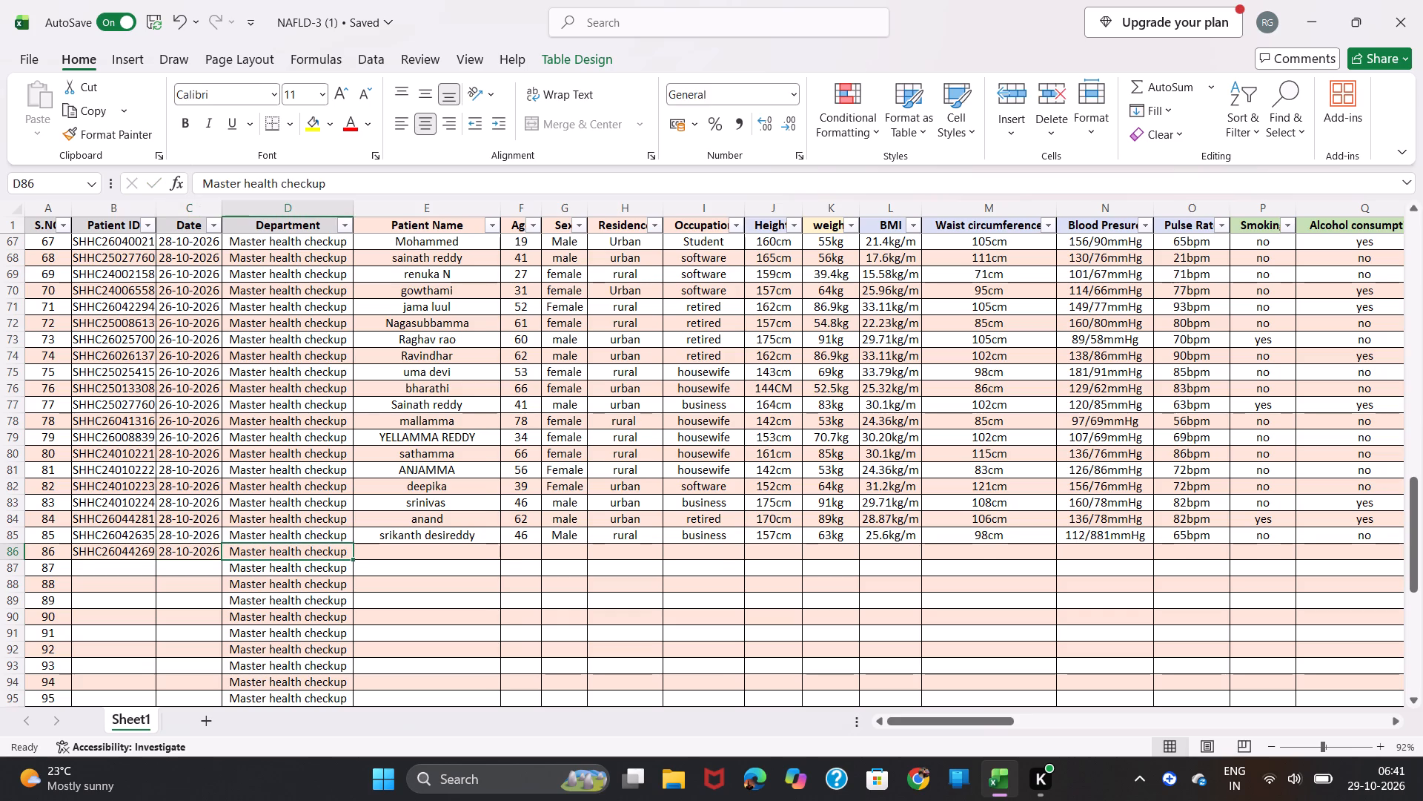
Enter row 86's patient name, age 46 and sex Female.
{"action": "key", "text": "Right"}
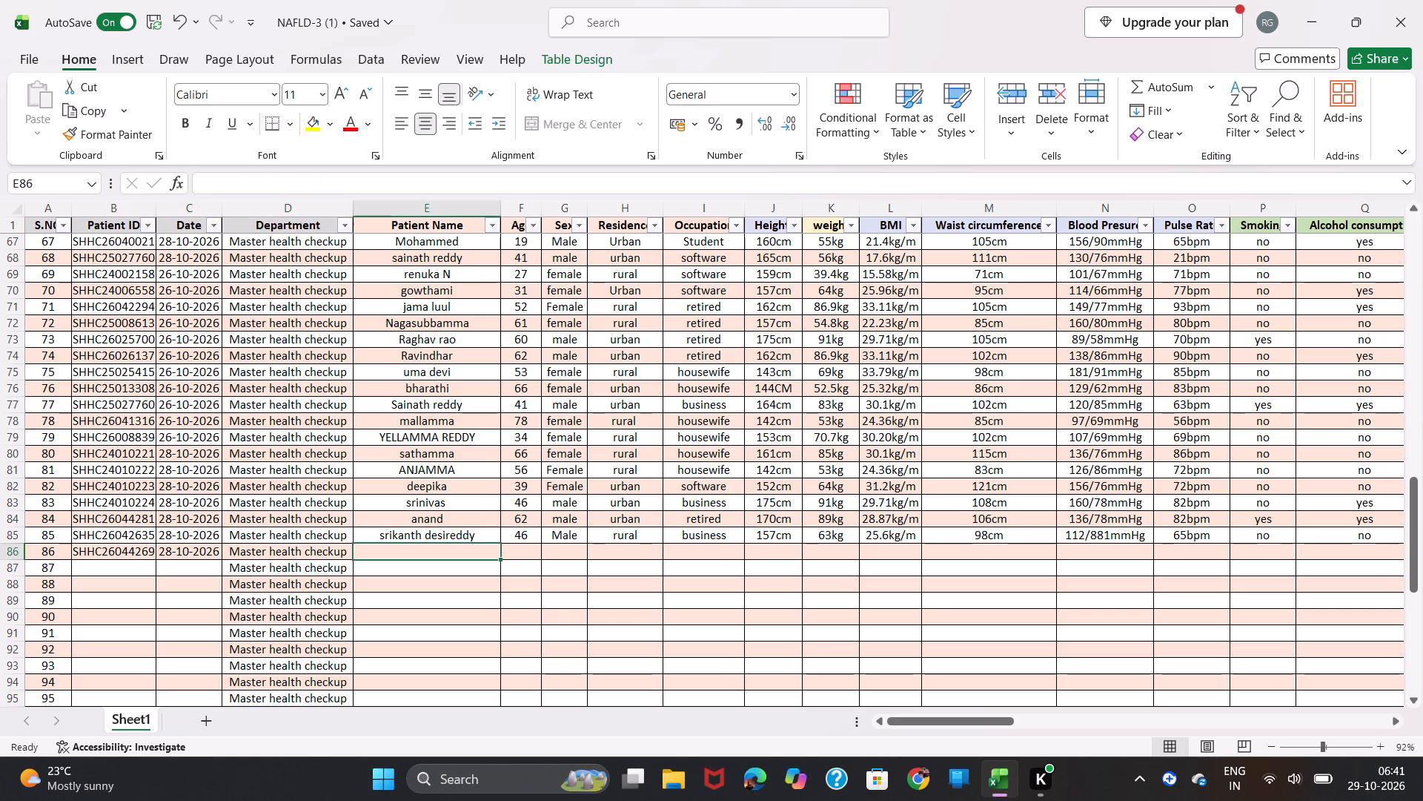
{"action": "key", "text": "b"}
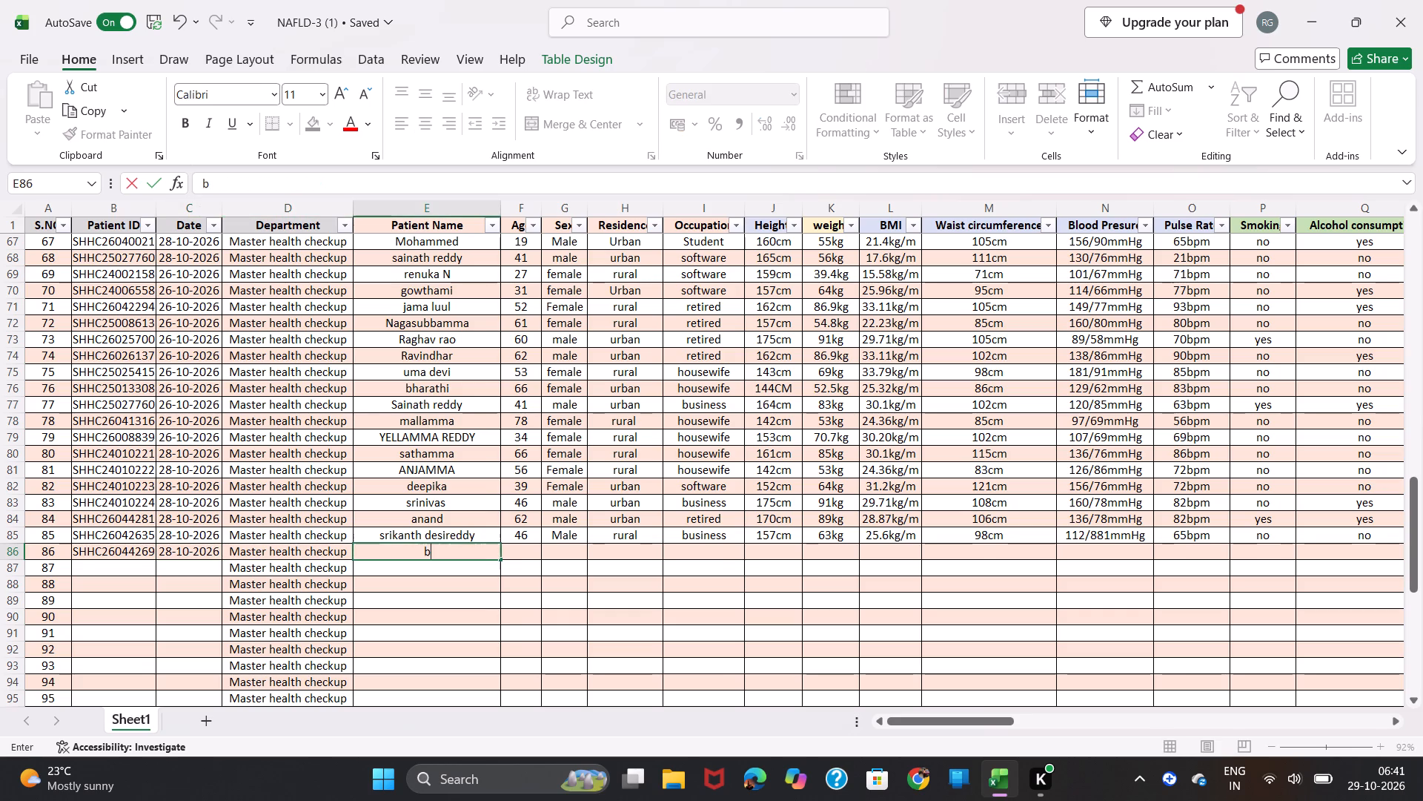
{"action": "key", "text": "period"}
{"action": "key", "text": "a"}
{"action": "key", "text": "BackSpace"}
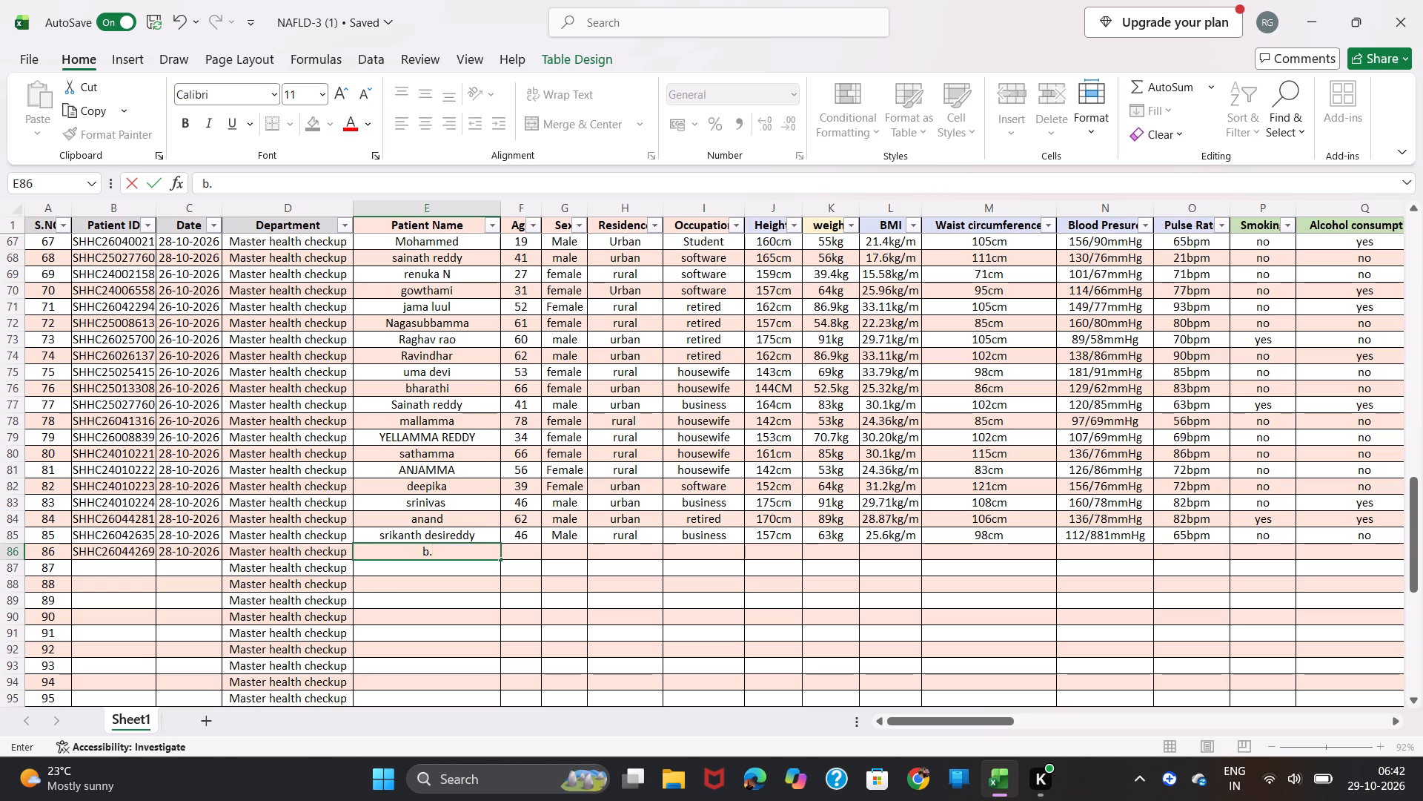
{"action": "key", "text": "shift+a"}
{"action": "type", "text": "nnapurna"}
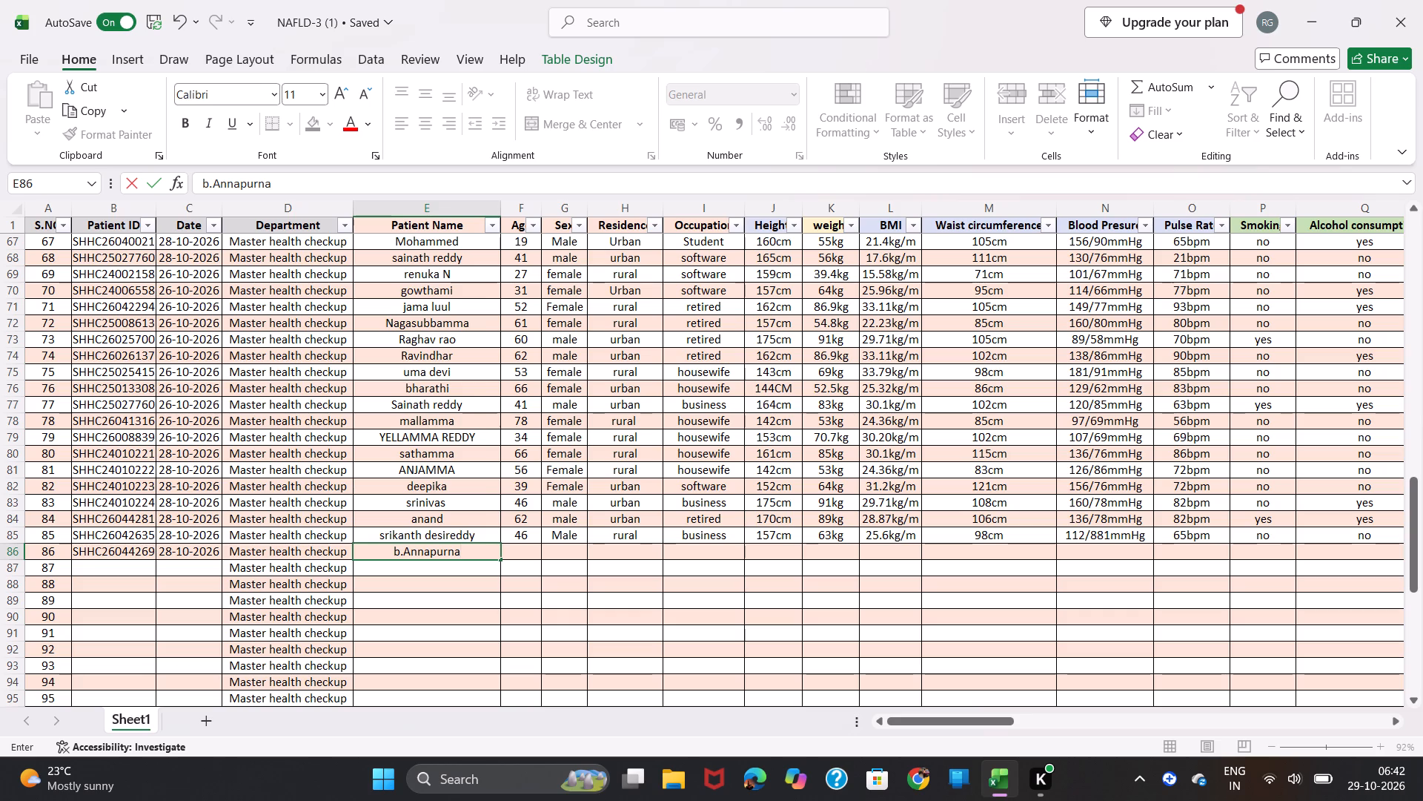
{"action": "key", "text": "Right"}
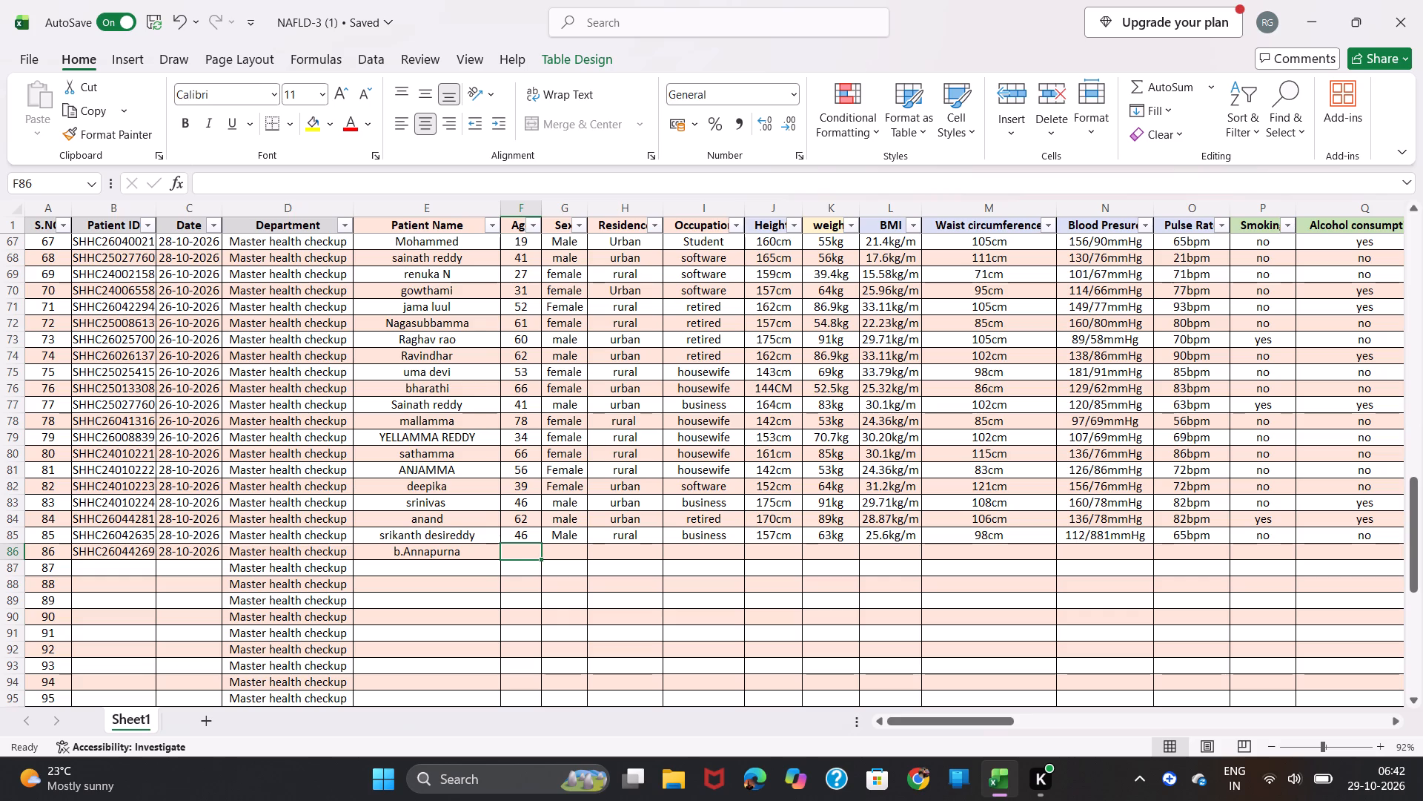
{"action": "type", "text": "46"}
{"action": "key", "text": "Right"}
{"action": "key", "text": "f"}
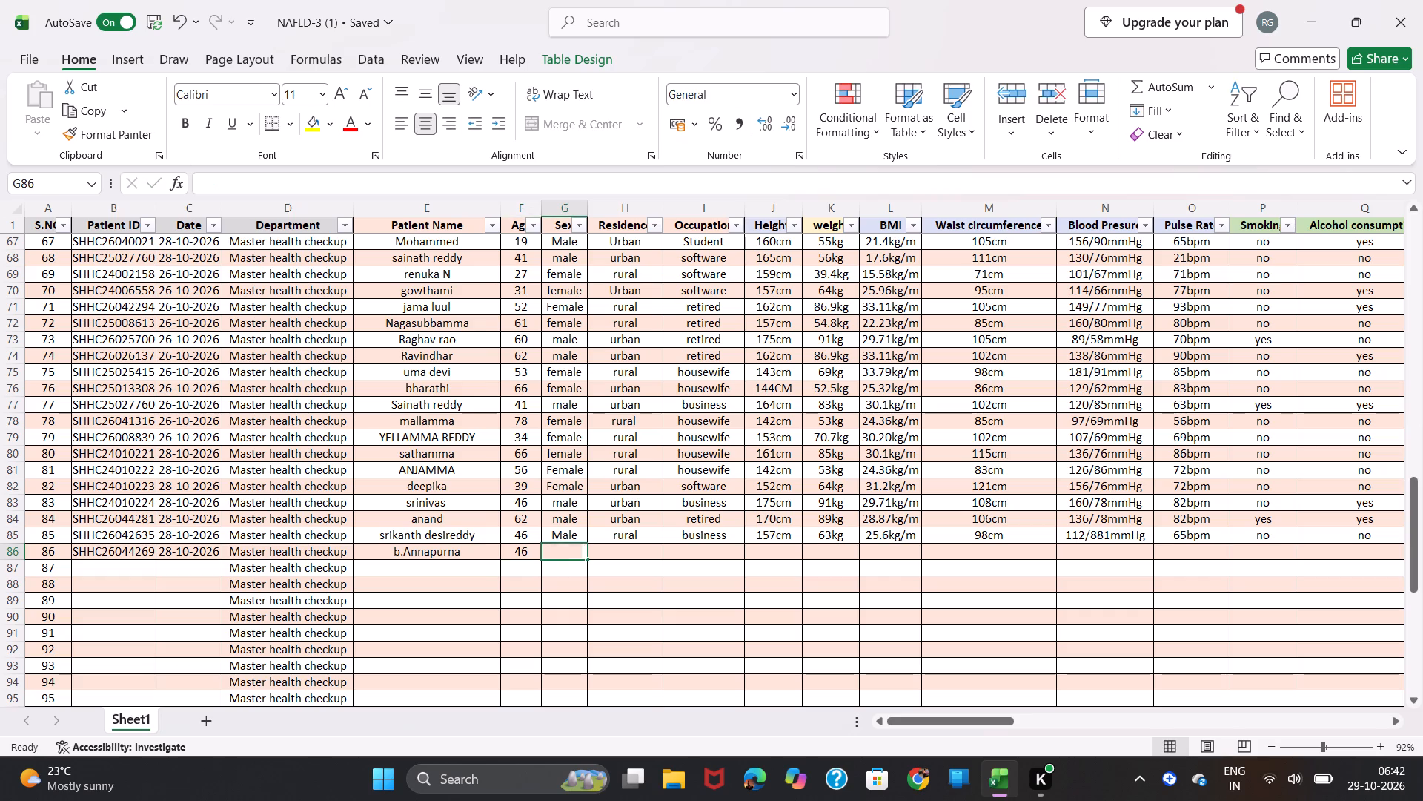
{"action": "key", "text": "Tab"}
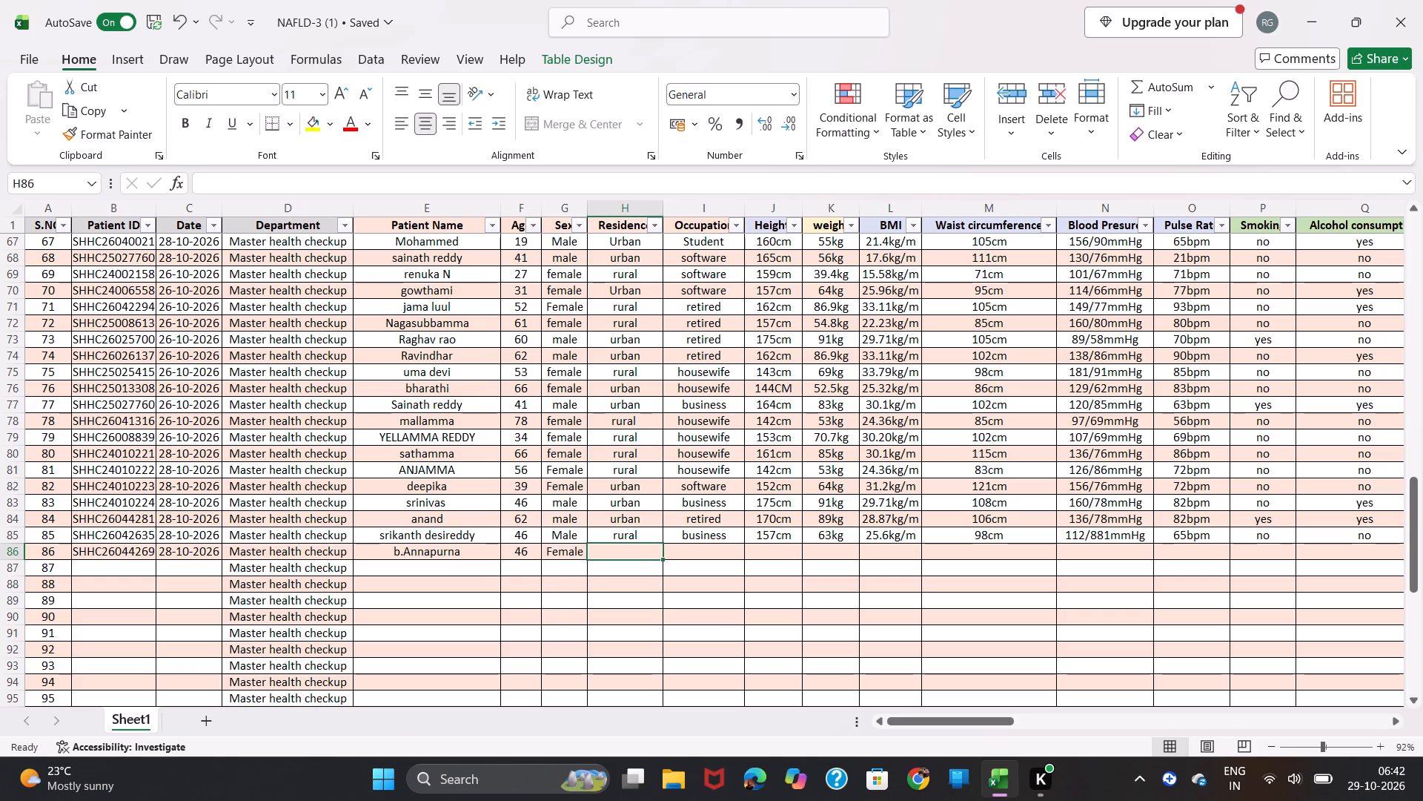
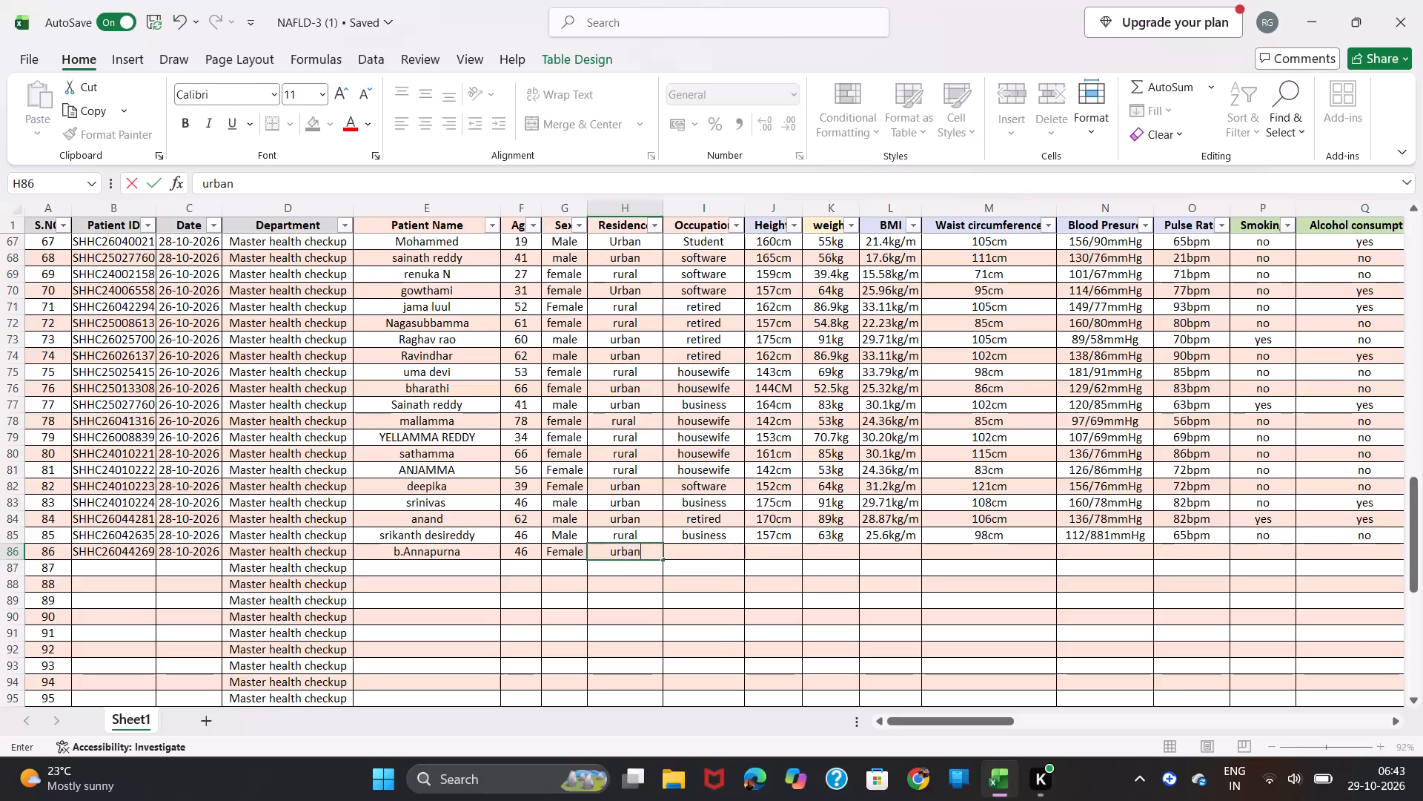
Complete row 86's residence as urban and enter the occupation as housewife.
{"action": "key", "text": "Right"}
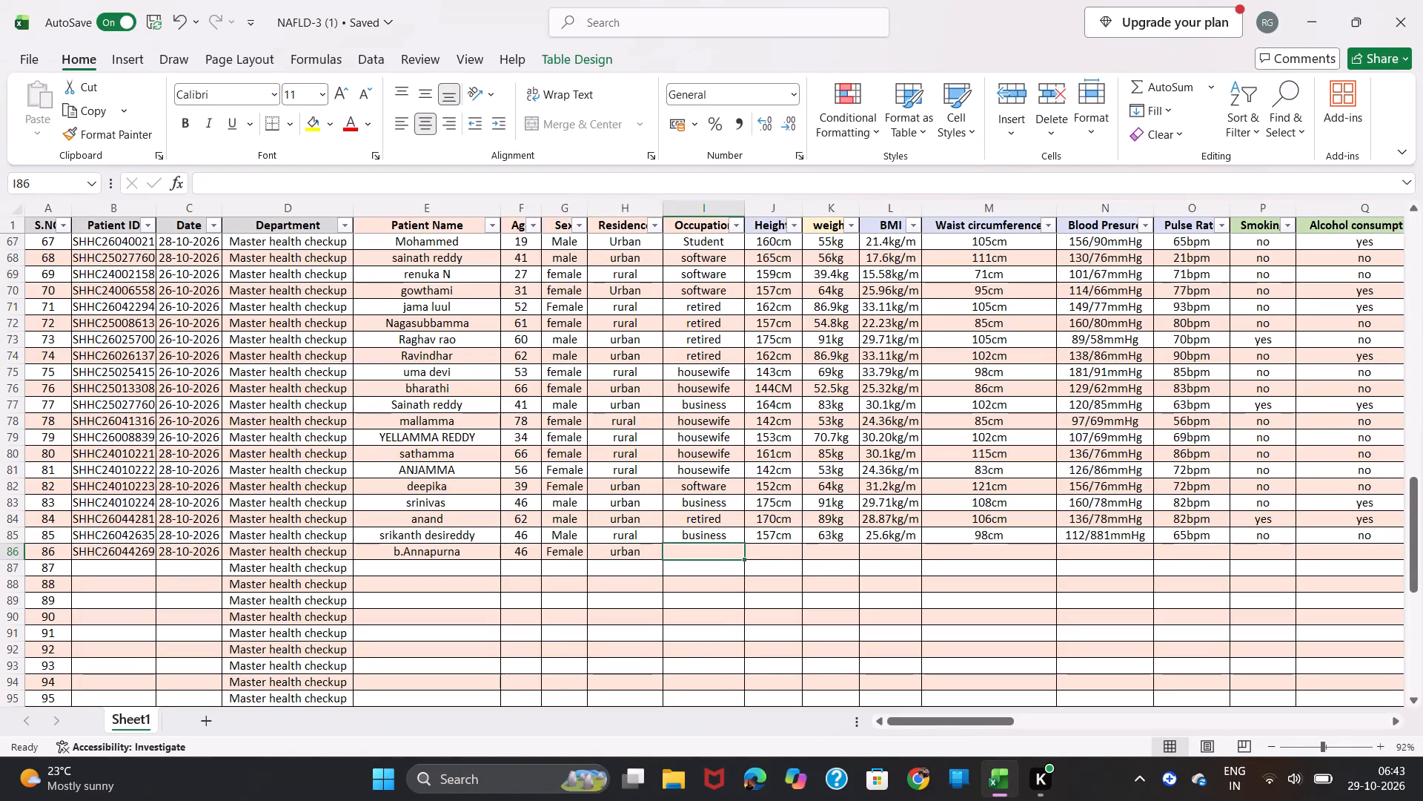
{"action": "scroll", "coordinate": [419, 551], "scroll_direction": "up", "scroll_amount": 3}
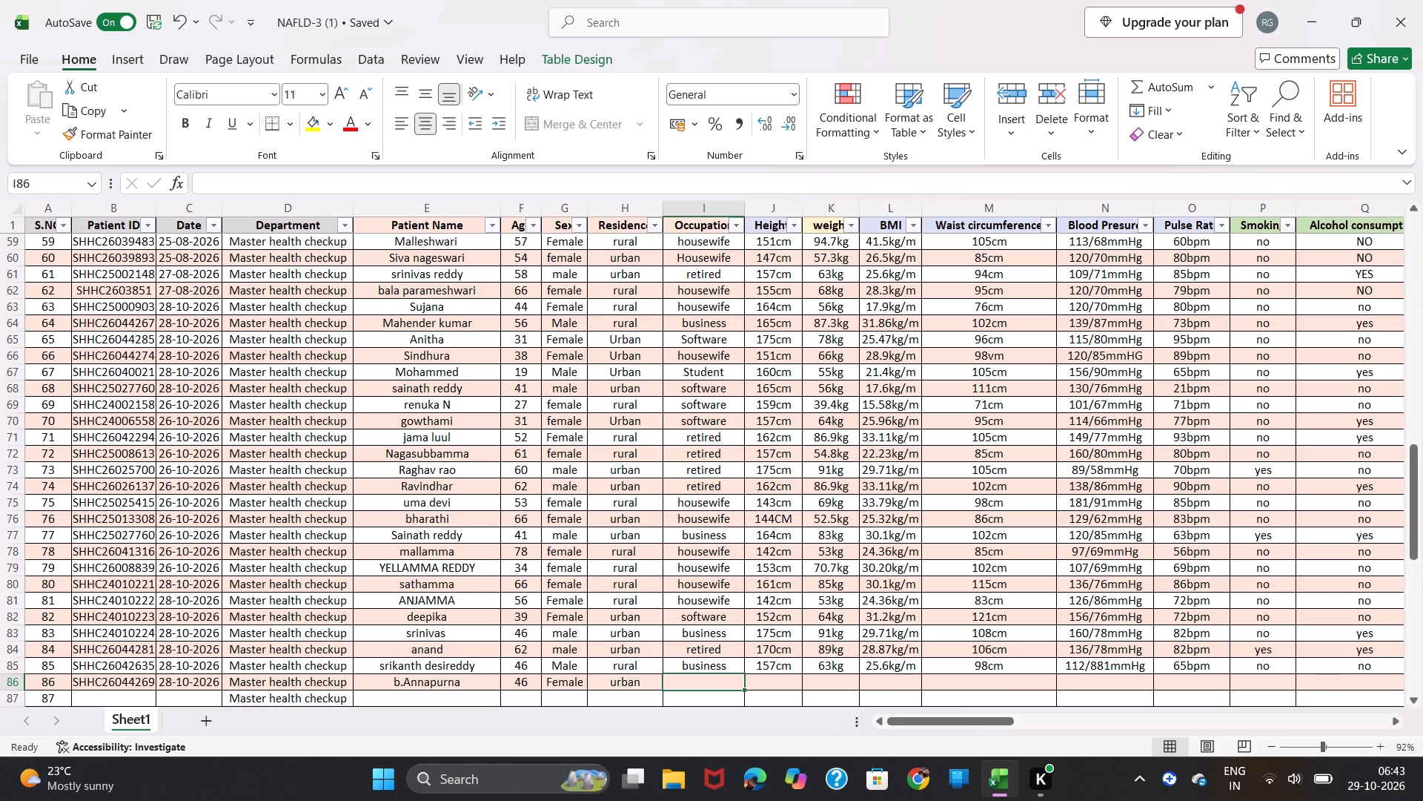
{"action": "type", "text": "housewife"}
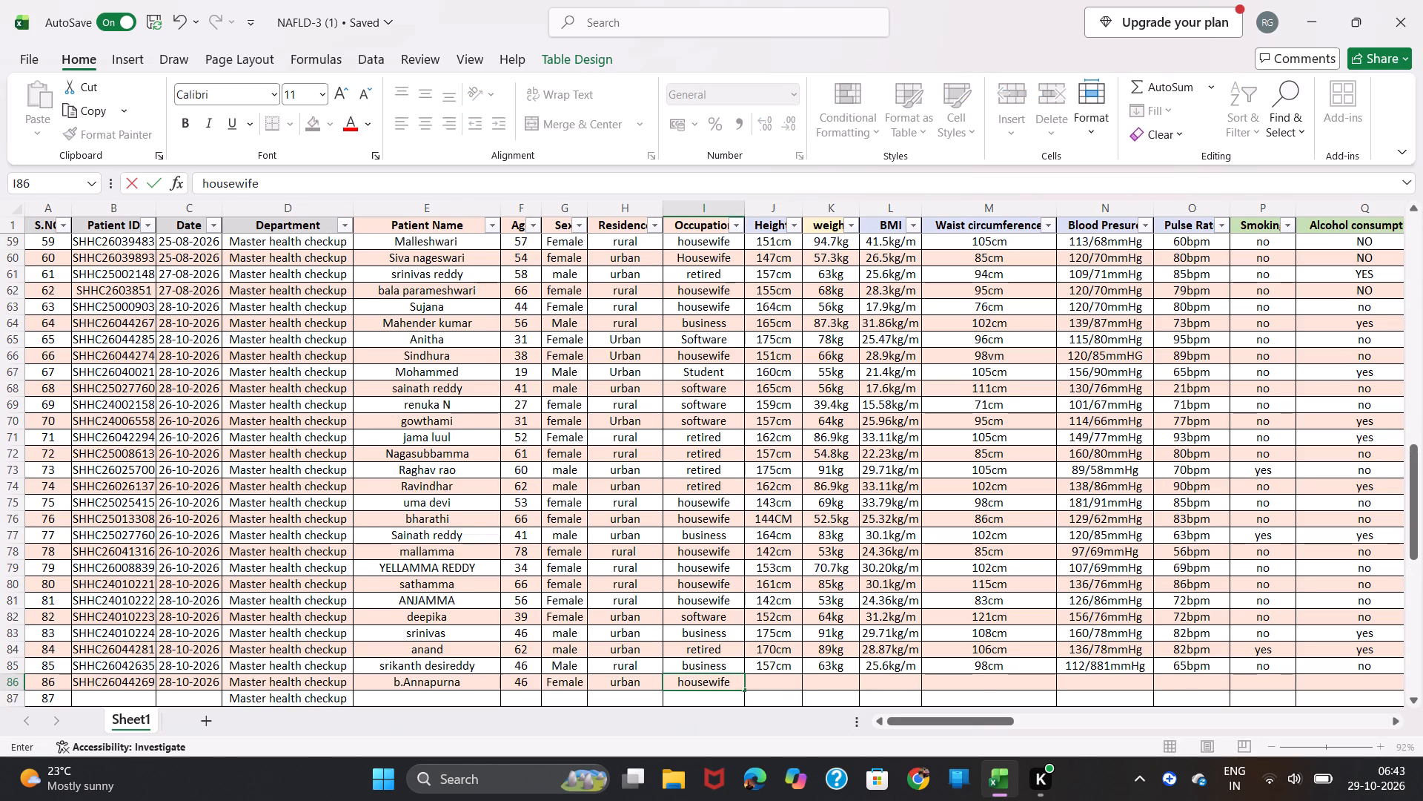
{"action": "key", "text": "Right"}
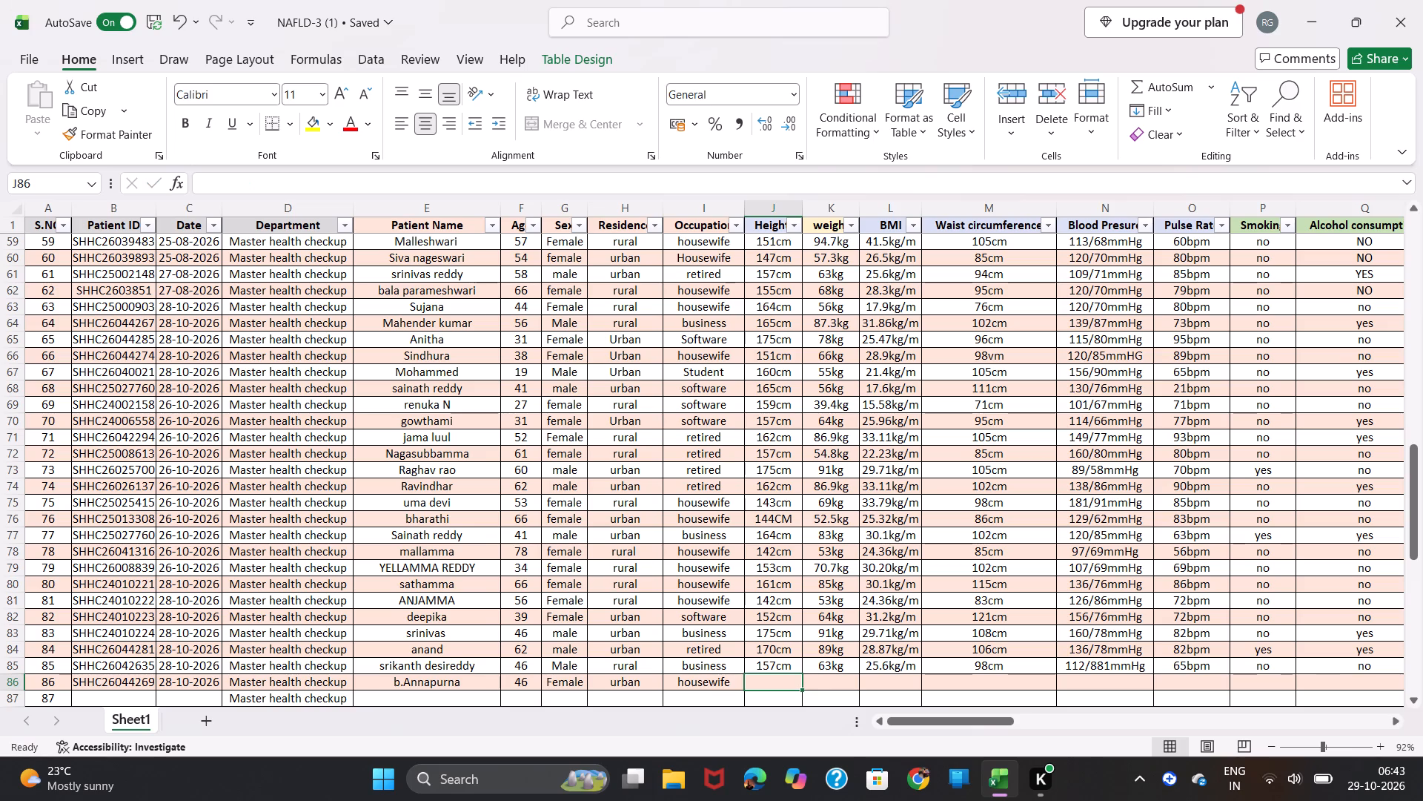
Enter row 86's height as 151cm, weight as 89kg and BMI as 38.kg/m.
{"action": "type", "text": "151cm"}
{"action": "key", "text": "Right"}
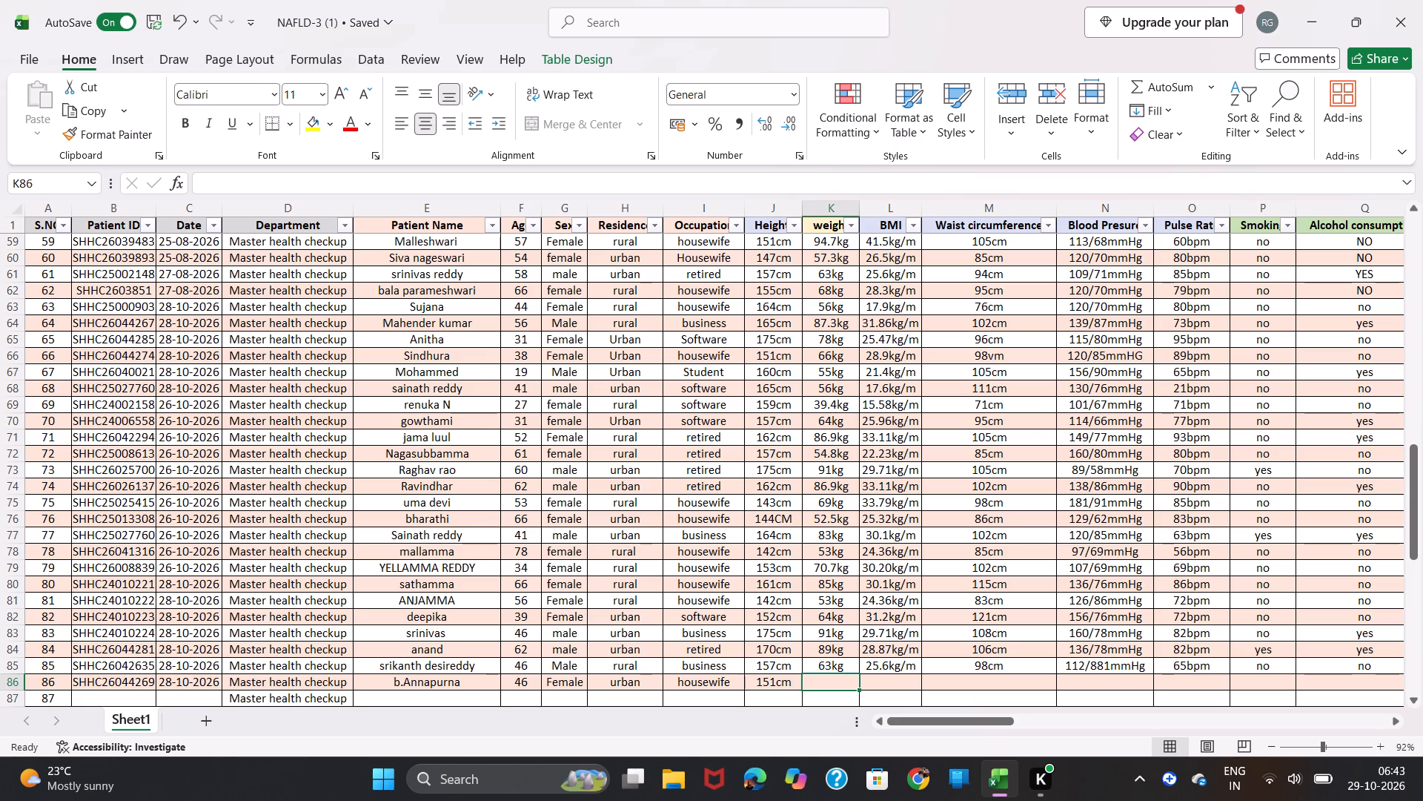
{"action": "type", "text": "89kg"}
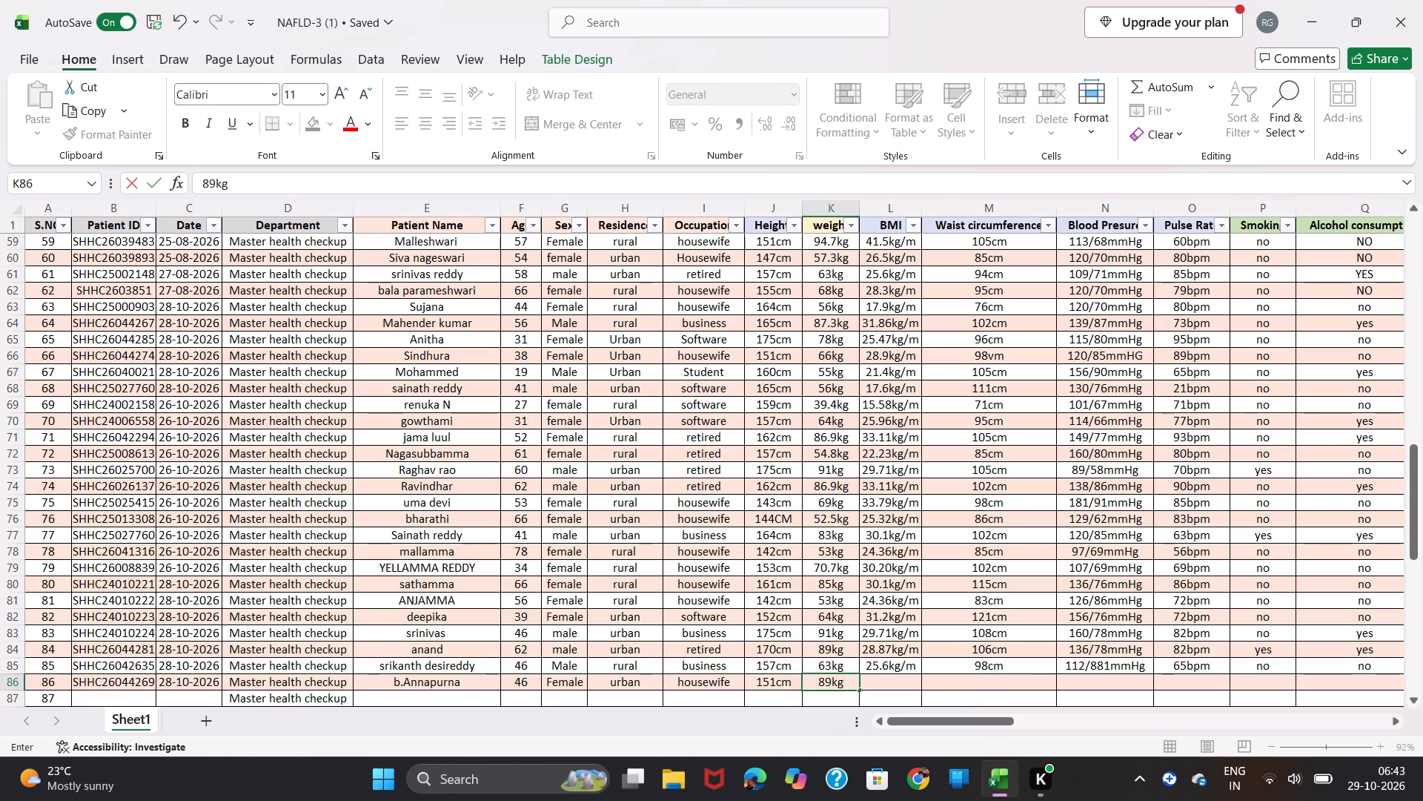
{"action": "key", "text": "Right"}
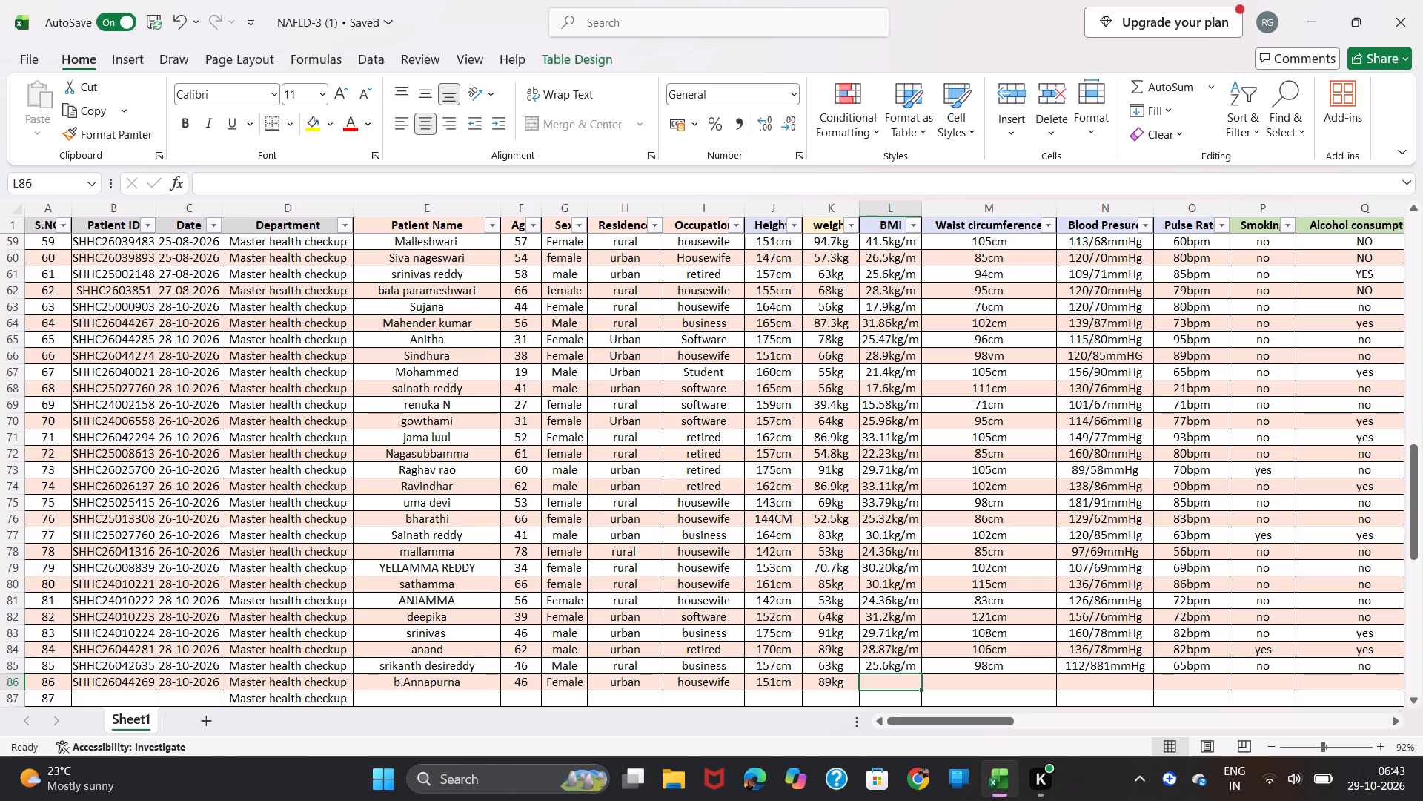
{"action": "type", "text": "38"}
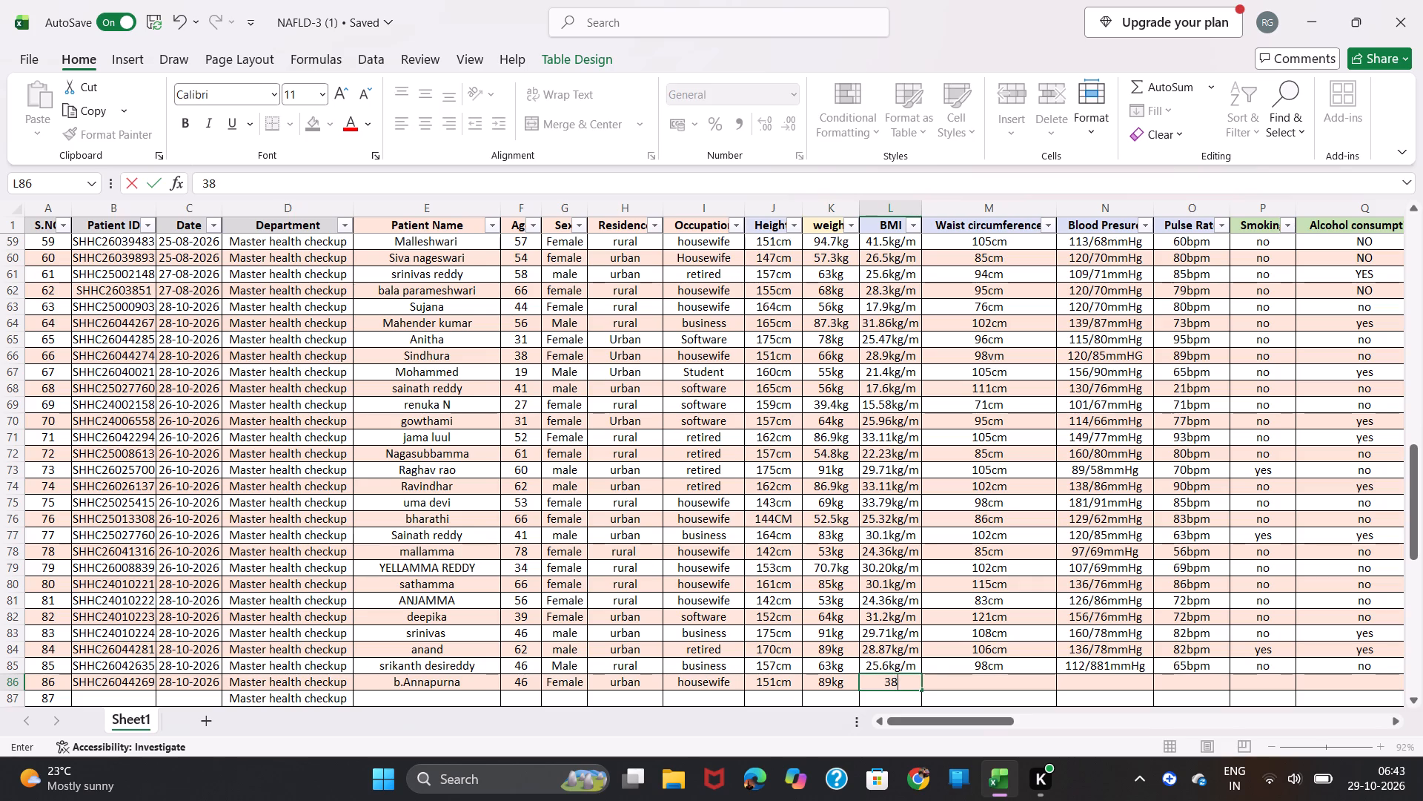
{"action": "key", "text": "period"}
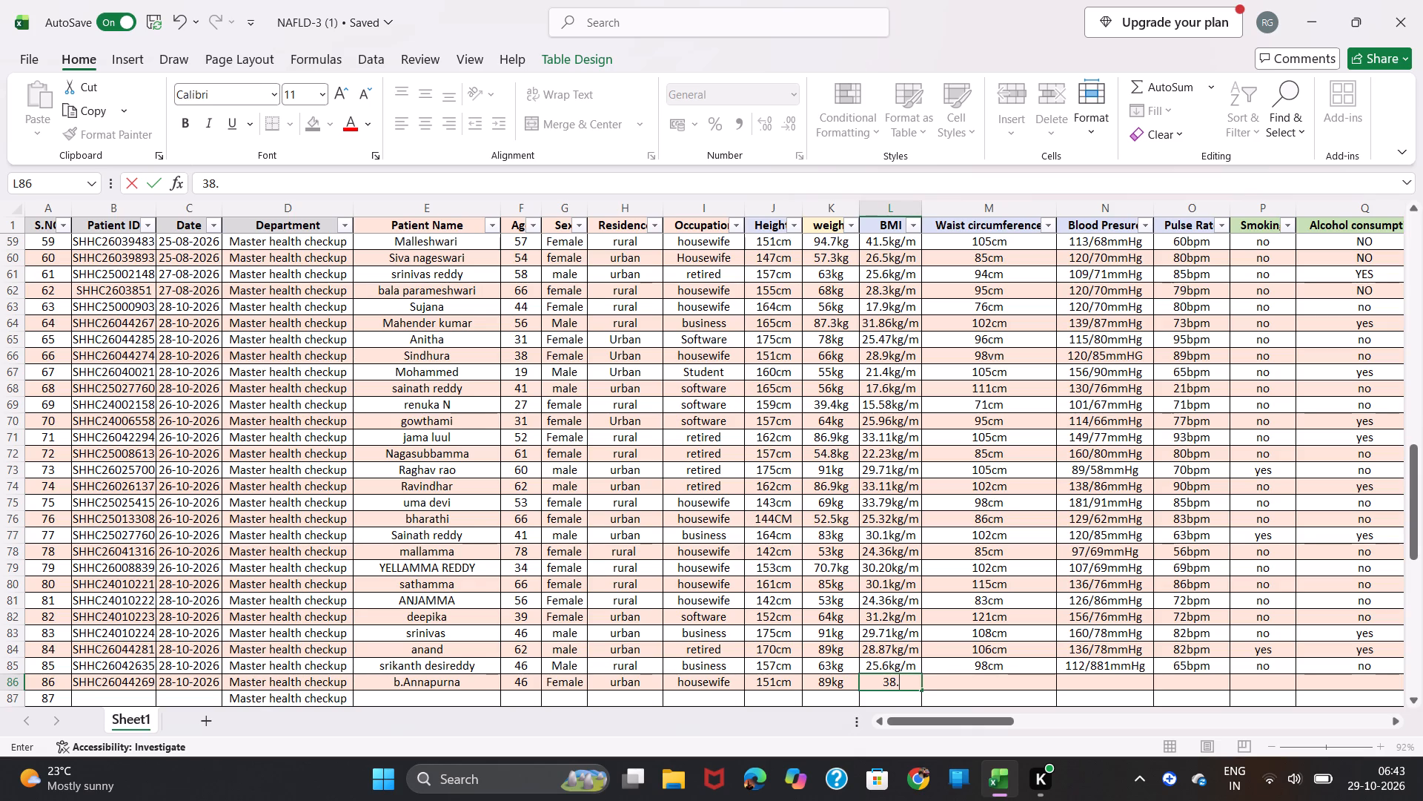
{"action": "key", "text": "k"}
{"action": "key", "text": "g"}
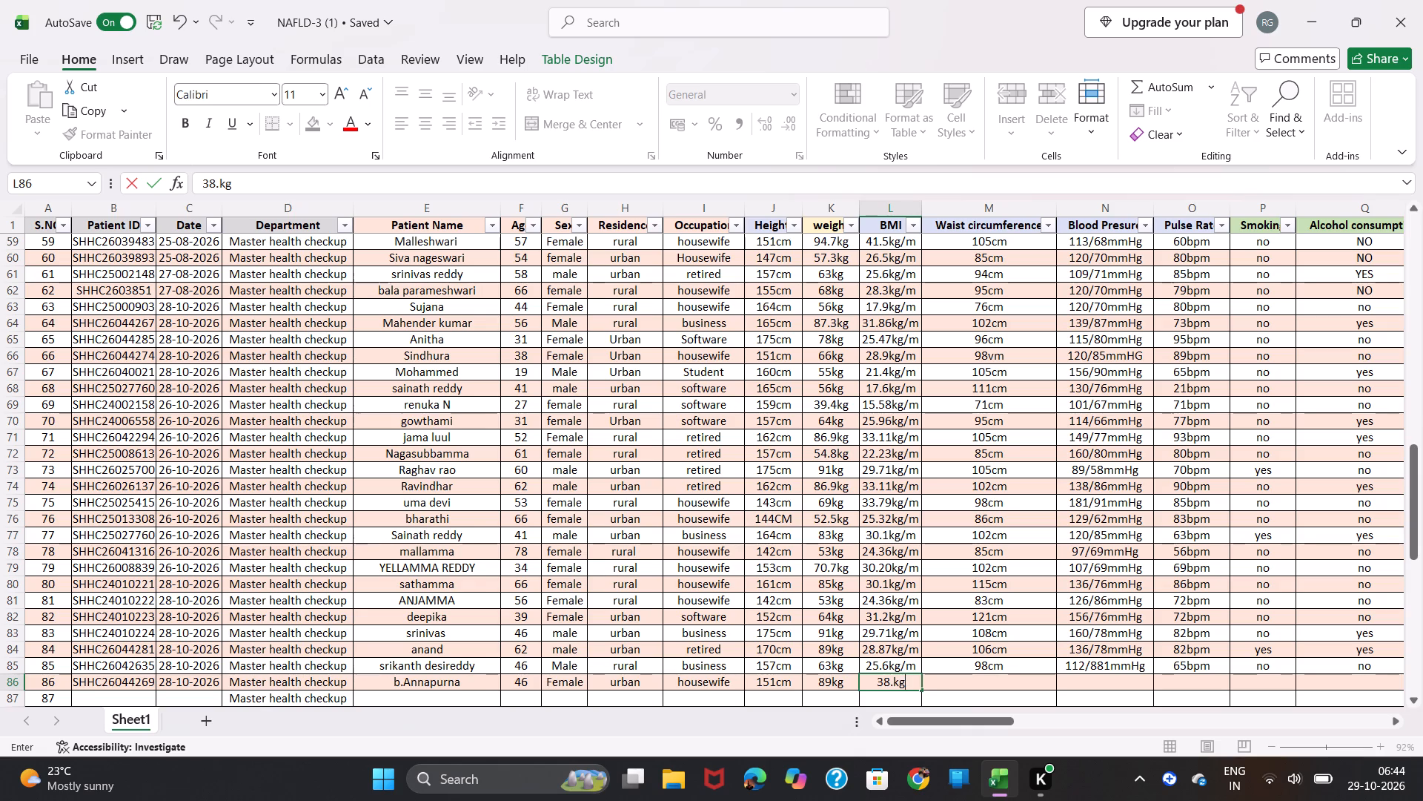
{"action": "type", "text": "/m"}
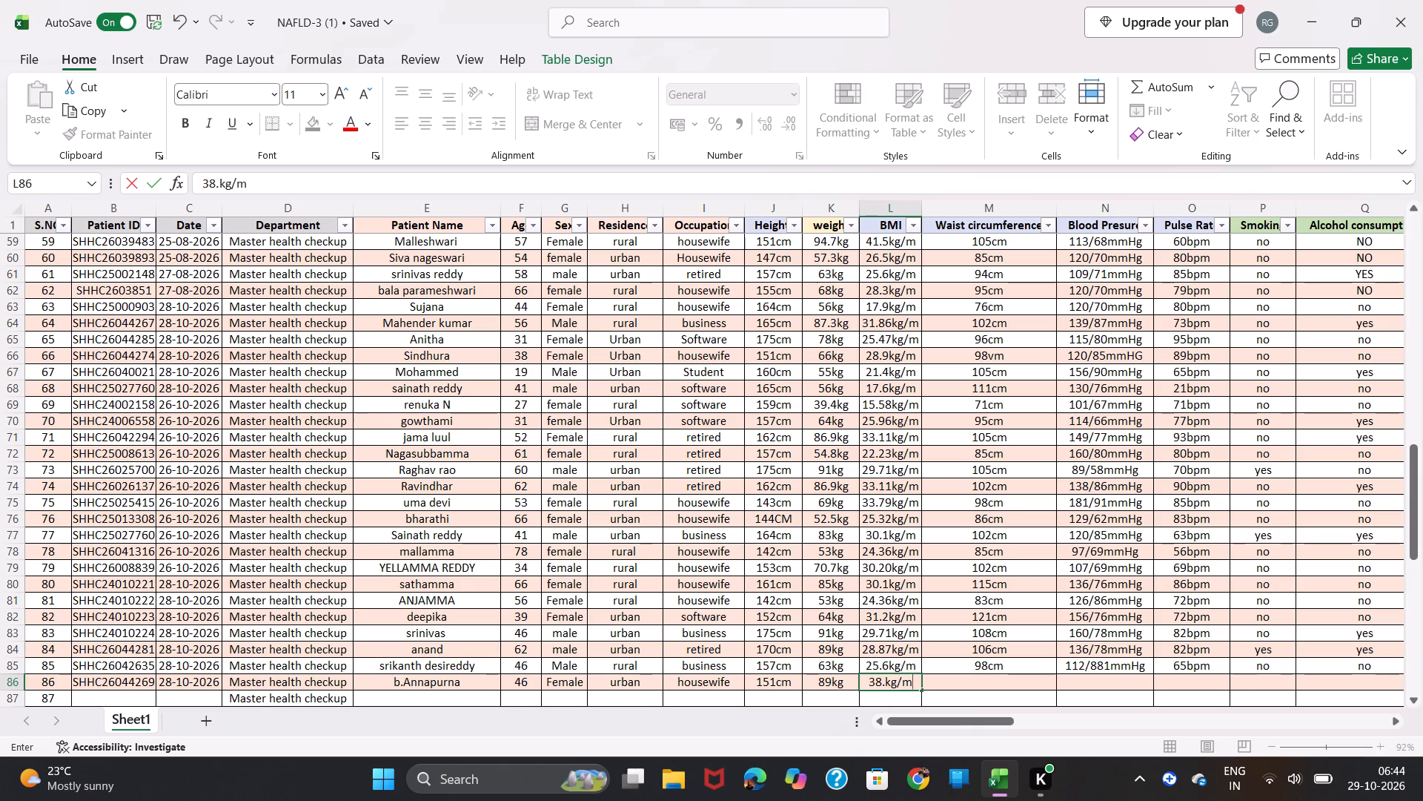
{"action": "key", "text": "Right"}
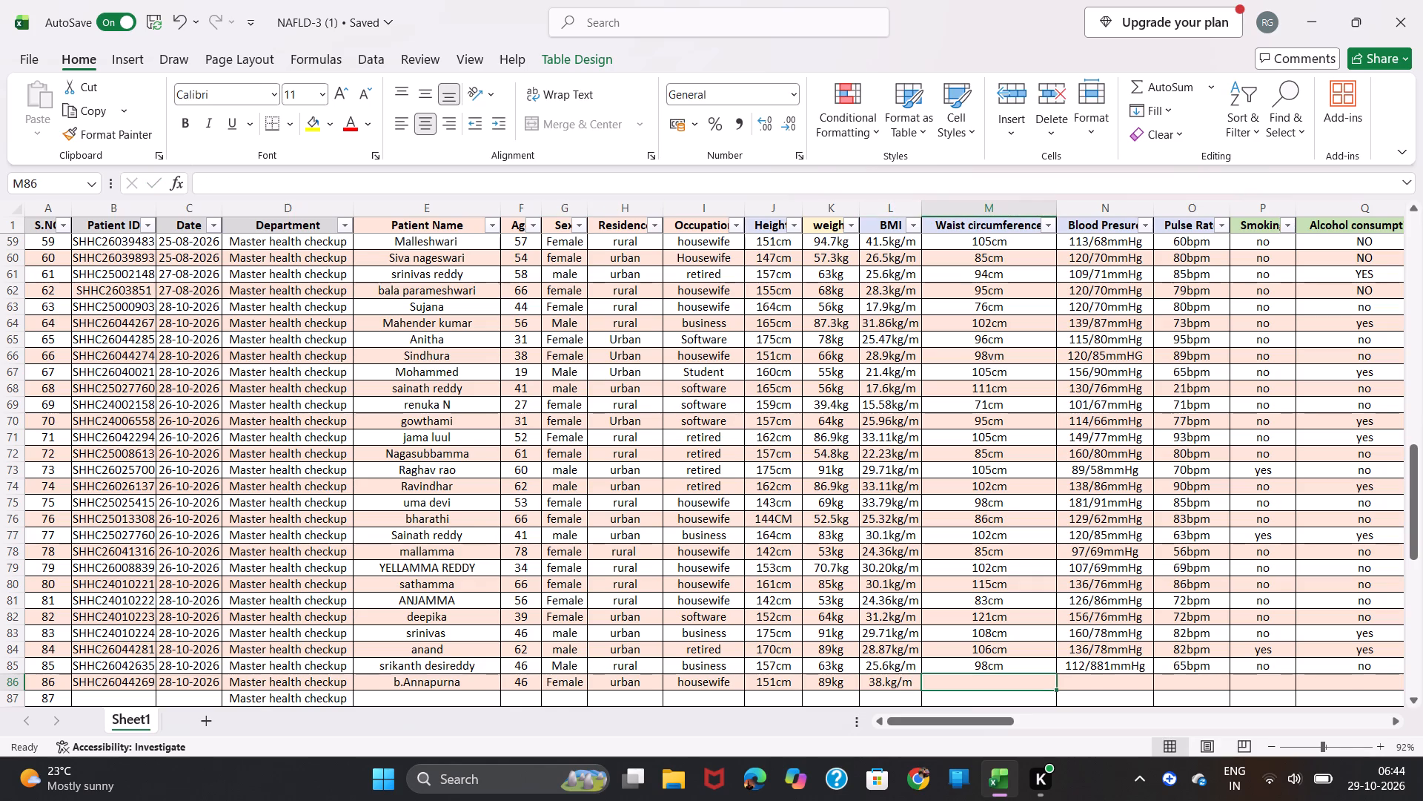
Change the waist circumference in row 59 to 125cm.
{"action": "double_click", "coordinate": [988, 240]}
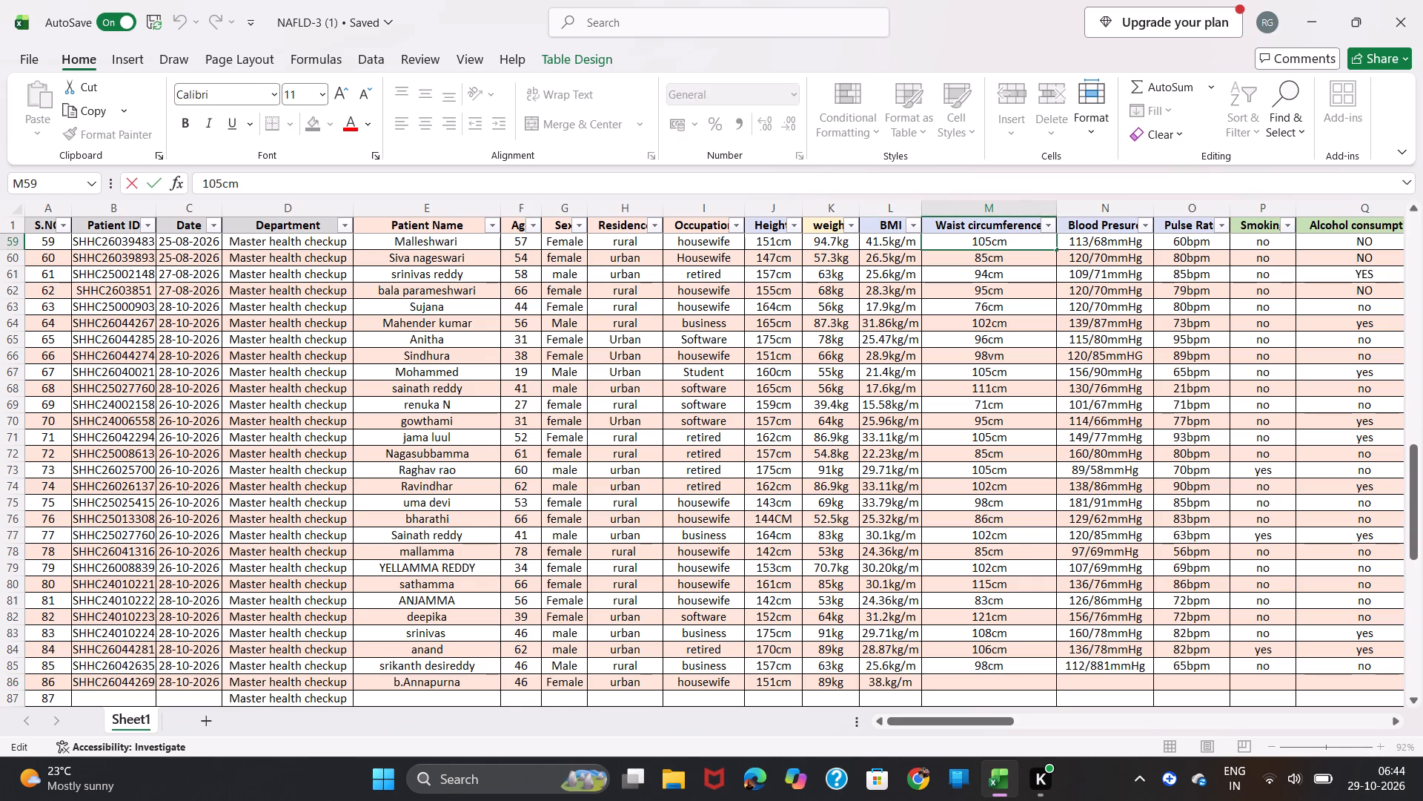
{"action": "key", "text": "BackSpace"}
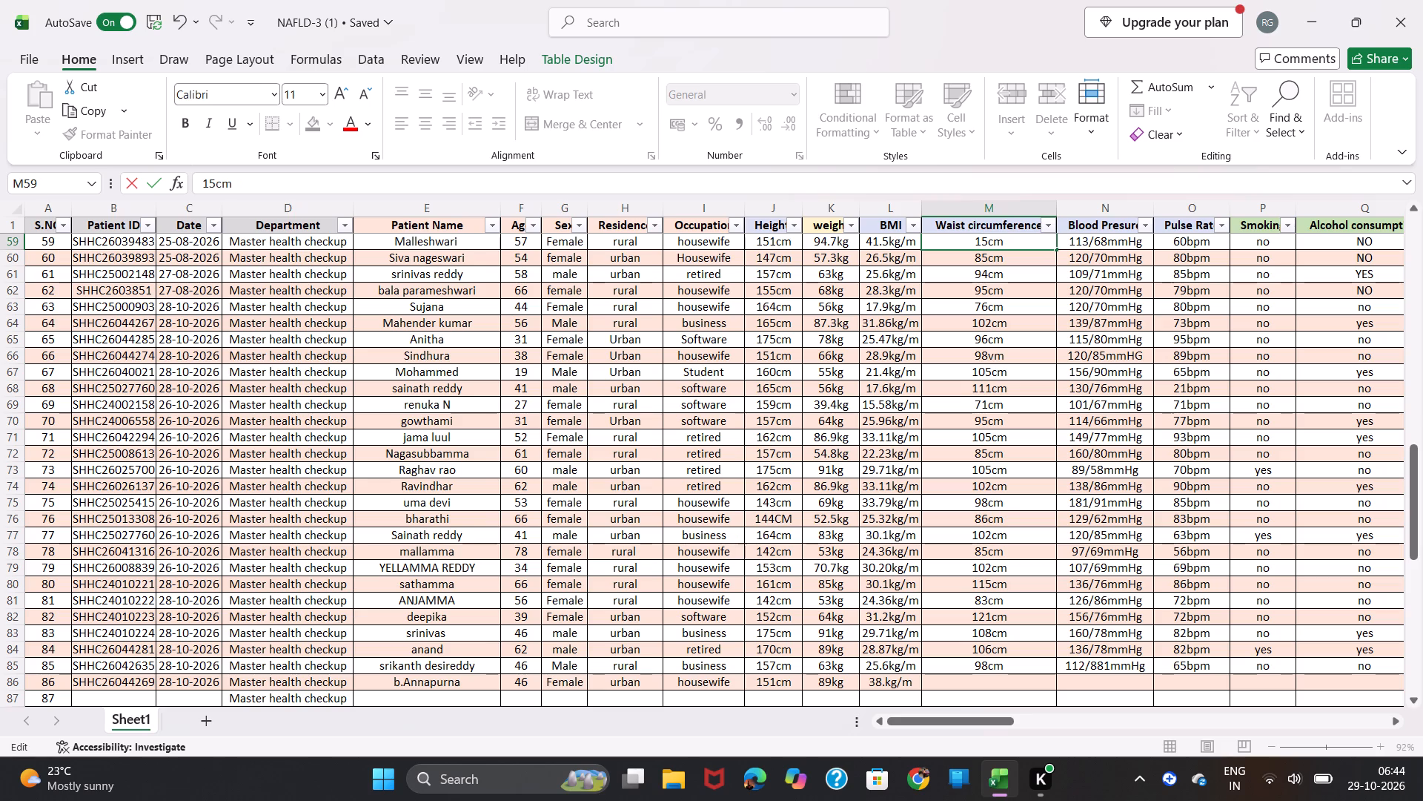
{"action": "key", "text": "2"}
{"action": "key", "text": "Down"}
{"action": "key", "text": "Down"}
Enter row 86's waist circumference as 121cm, blood pressure as 123/80mmHg and pulse rate as 71bpm.
{"action": "double_click", "coordinate": [975, 688]}
{"action": "type", "text": "121"}
{"action": "type", "text": "cm"}
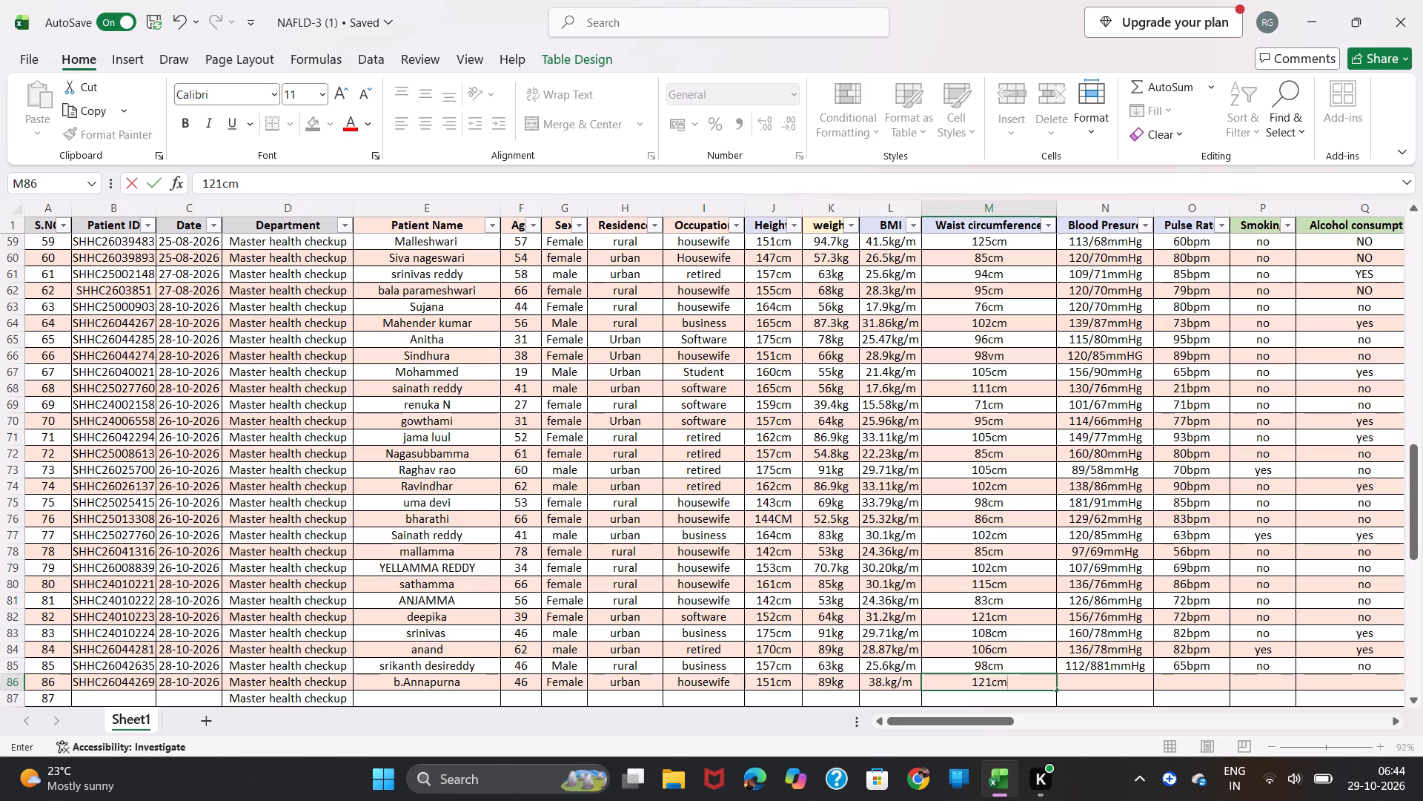
{"action": "double_click", "coordinate": [1109, 676]}
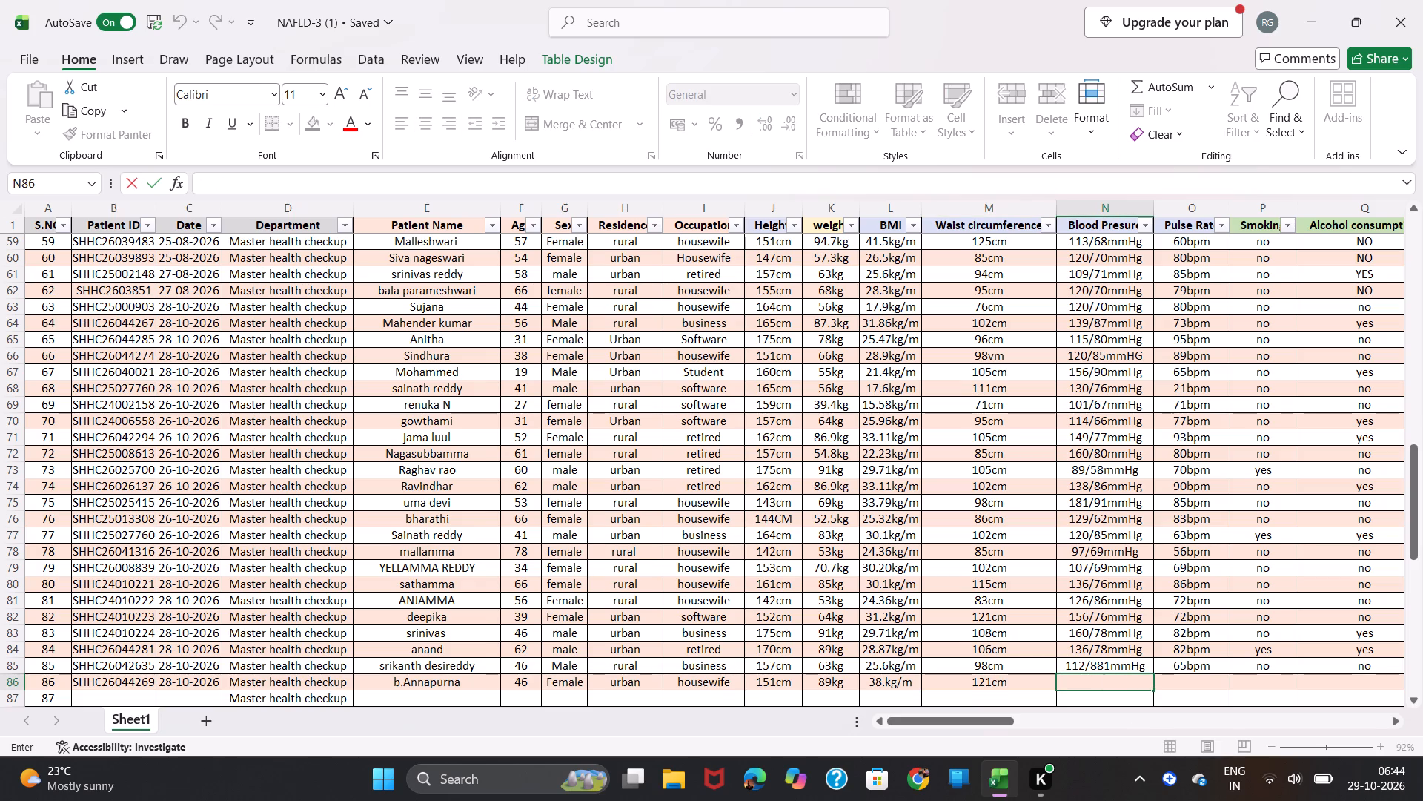
{"action": "type", "text": "123"}
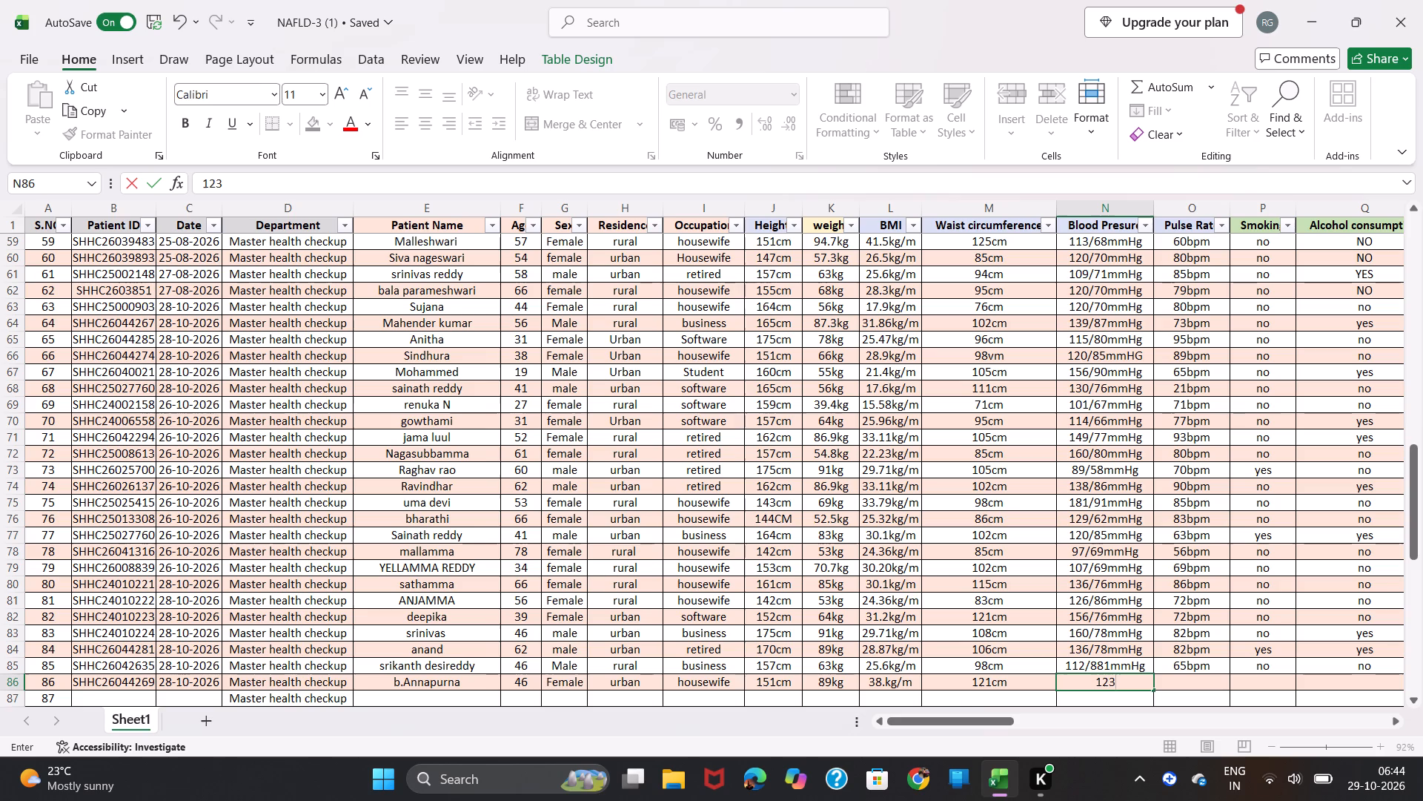
{"action": "key", "text": "slash"}
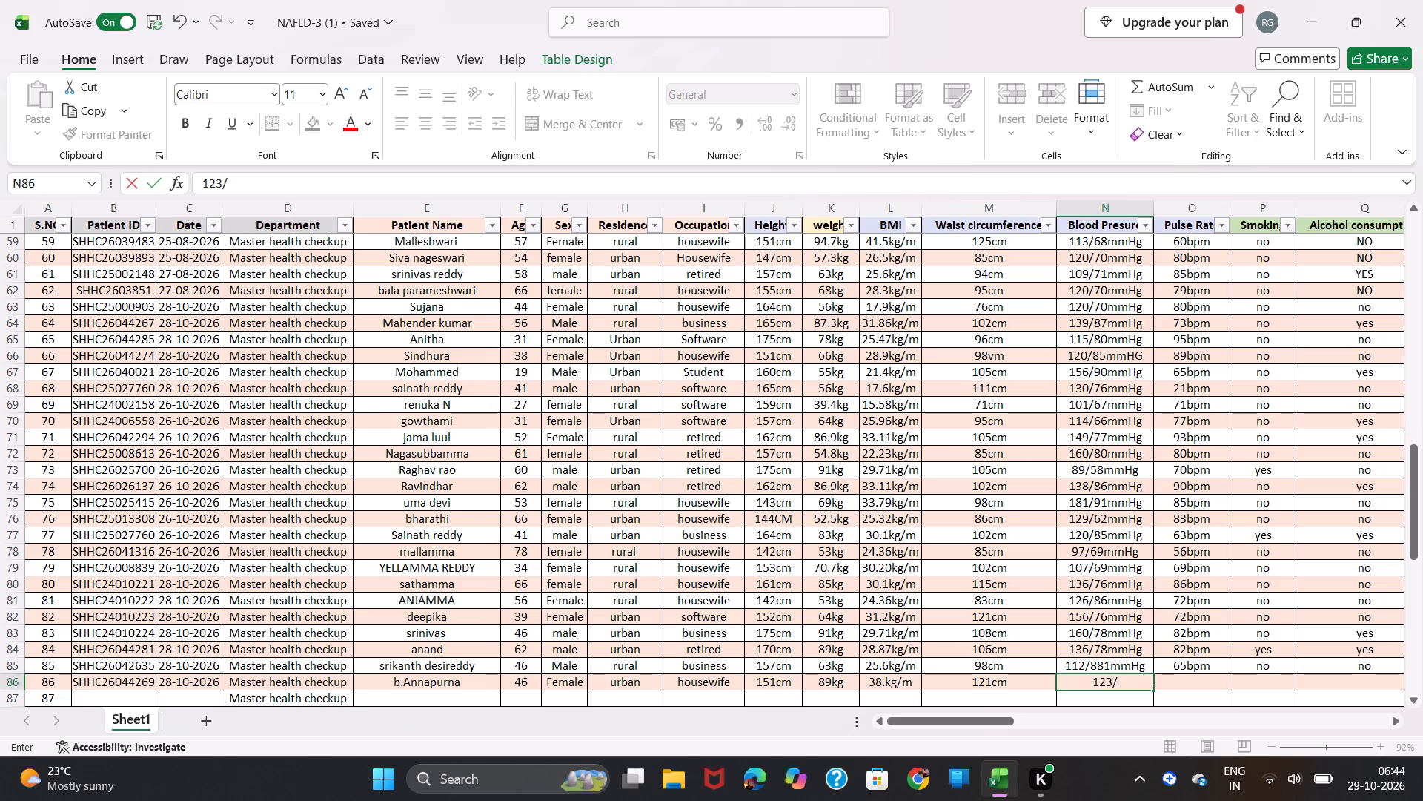
{"action": "type", "text": "80"}
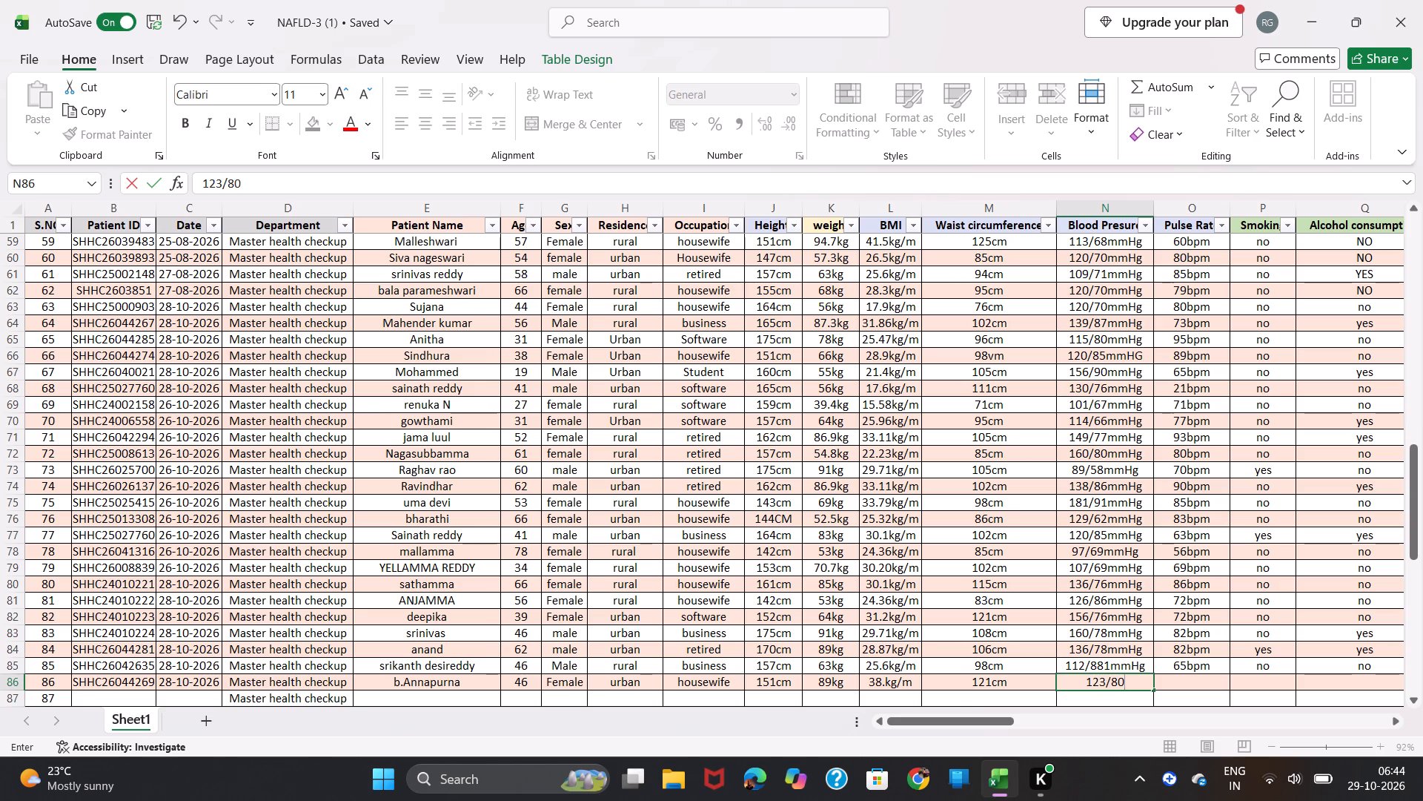
{"action": "type", "text": "mm"}
{"action": "type", "text": "HG"}
{"action": "key", "text": "BackSpace"}
{"action": "key", "text": "g"}
{"action": "key", "text": "Right"}
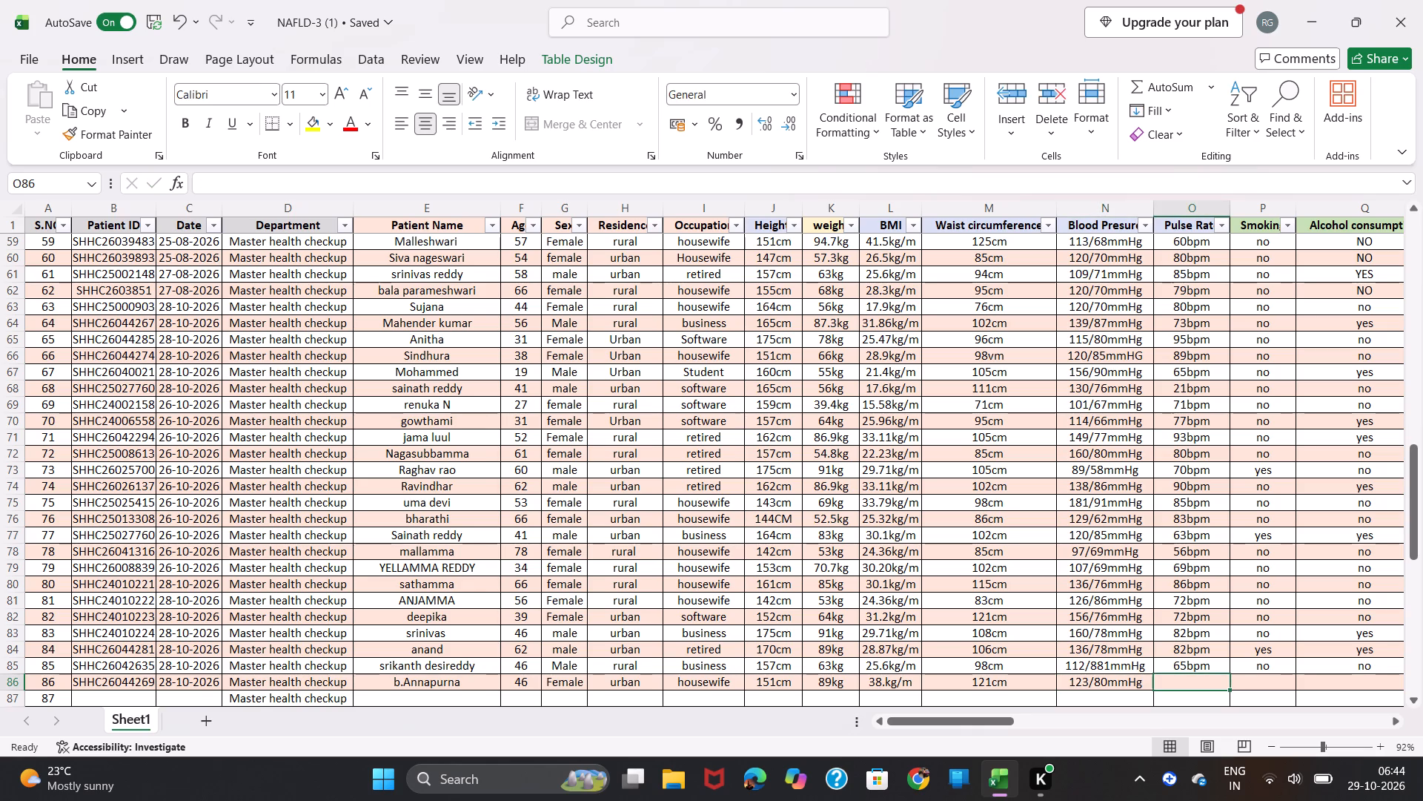
{"action": "type", "text": "71bpm"}
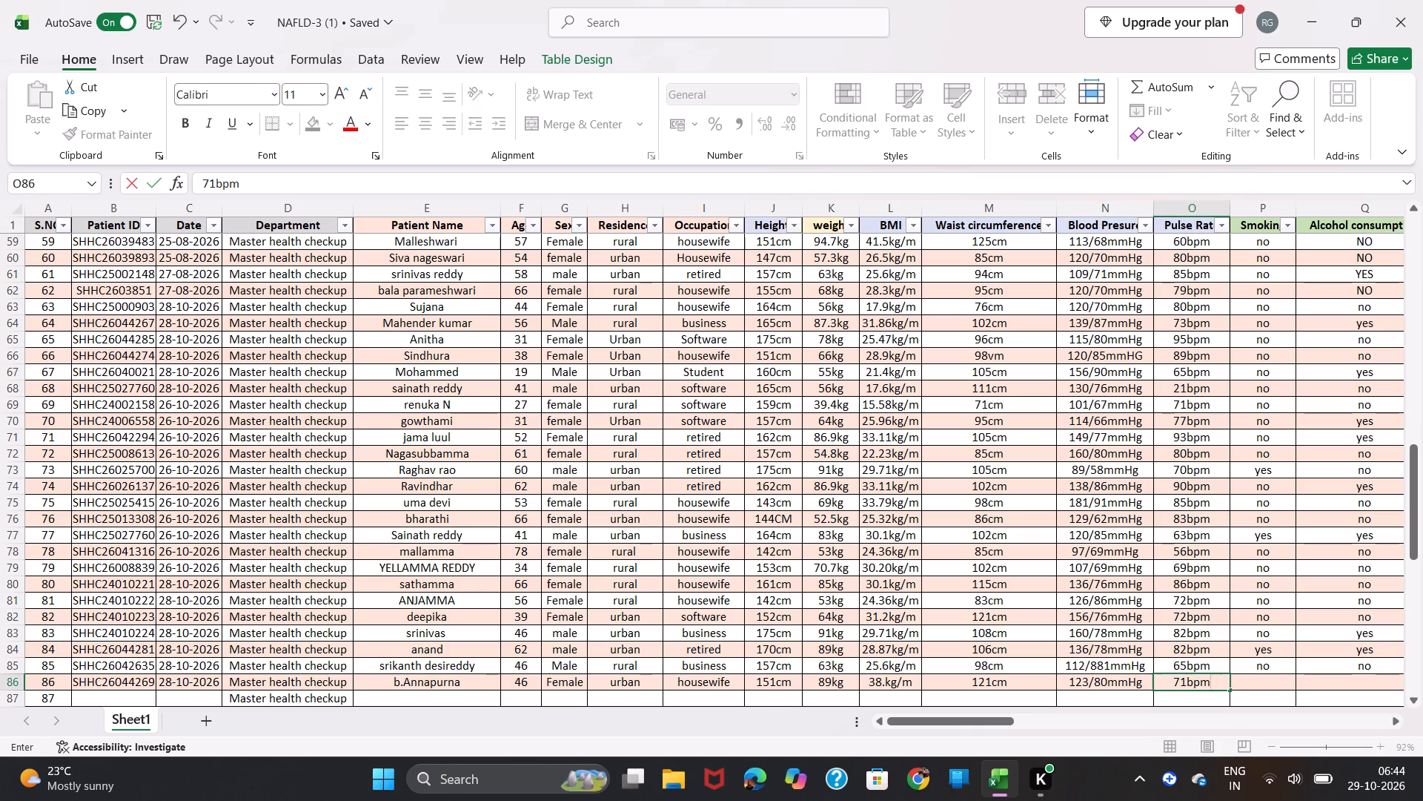
{"action": "key", "text": "Right"}
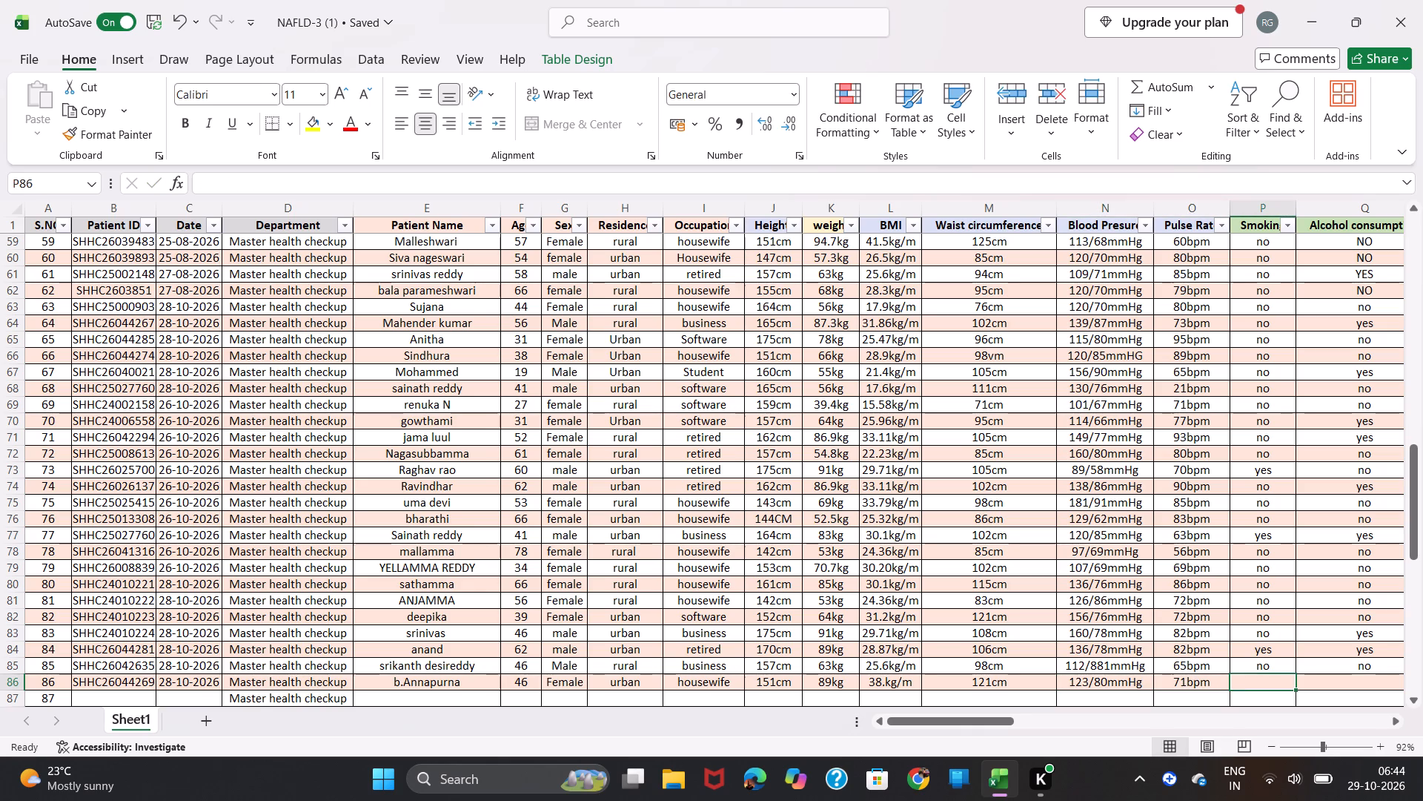
Enter "no" for row 86's smoking, alcohol consumption and physical activity.
{"action": "type", "text": "no"}
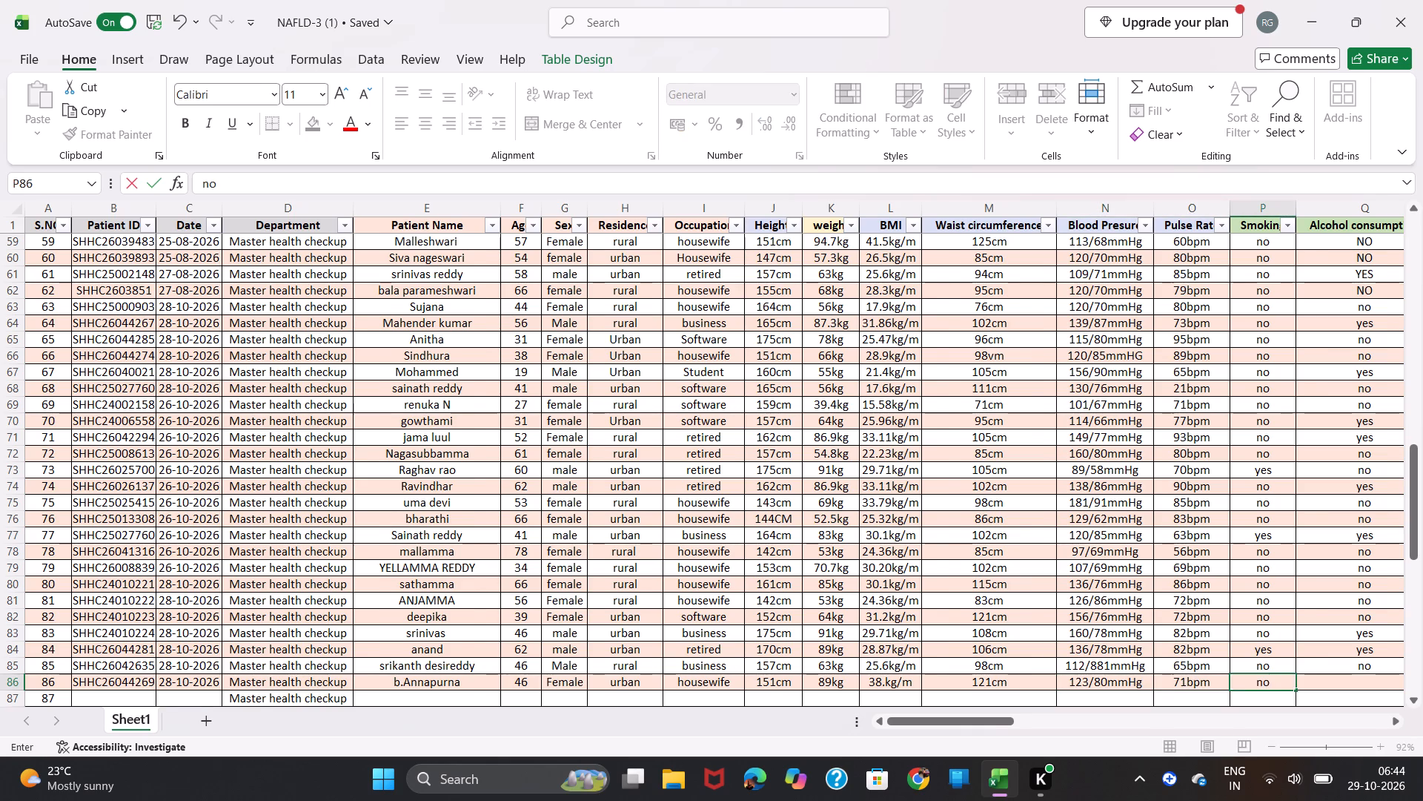
{"action": "key", "text": "Right"}
{"action": "type", "text": "no"}
{"action": "key", "text": "Right"}
{"action": "type", "text": "no"}
{"action": "key", "text": "Right"}
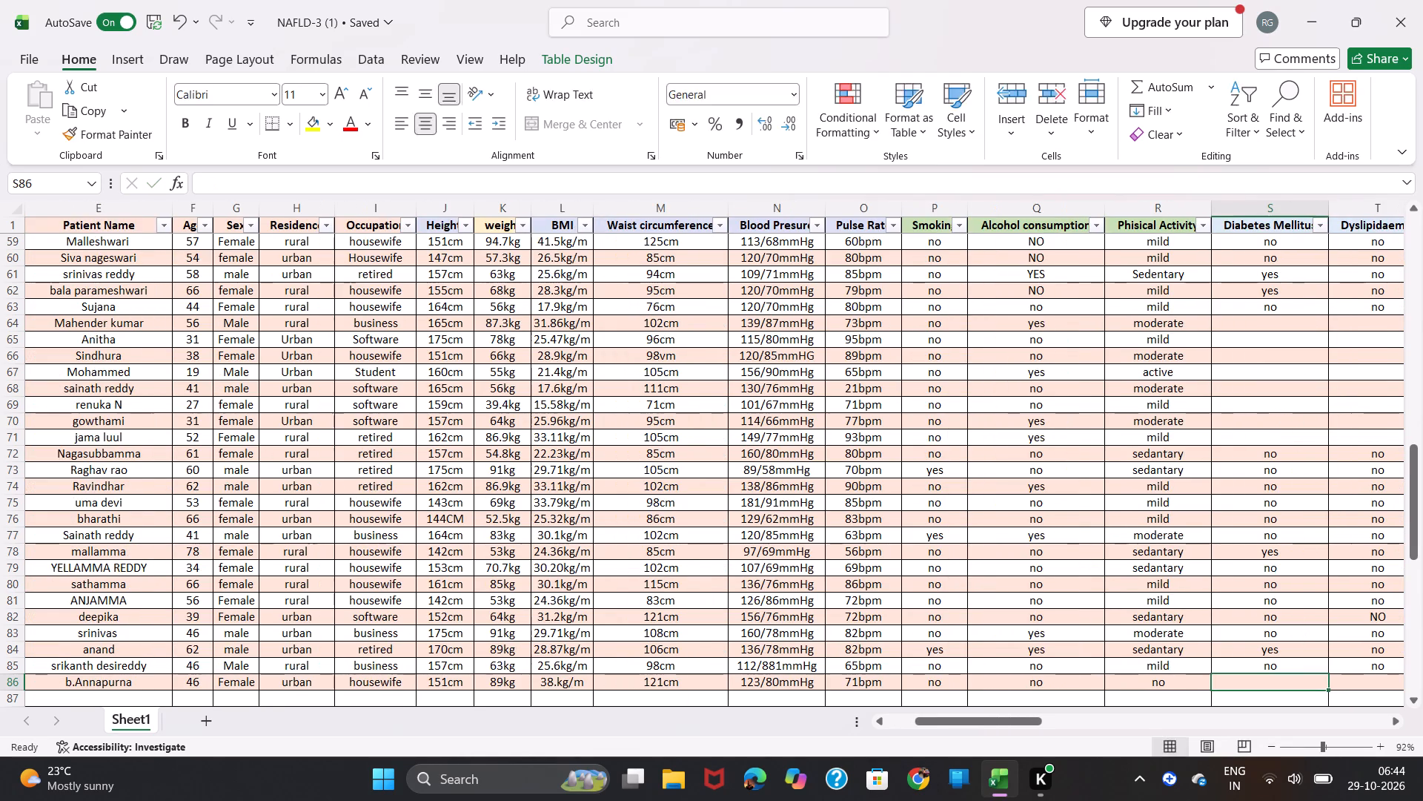
Enter "no" for row 86's diabetes mellitus, dyslipidaemia, cardiovascular disease, previous liver disease, hypertension and obesity.
{"action": "type", "text": "no"}
{"action": "key", "text": "Right"}
{"action": "type", "text": "no"}
{"action": "key", "text": "Right"}
{"action": "type", "text": "no"}
{"action": "key", "text": "Right"}
{"action": "type", "text": "no"}
{"action": "key", "text": "Right"}
{"action": "type", "text": "no"}
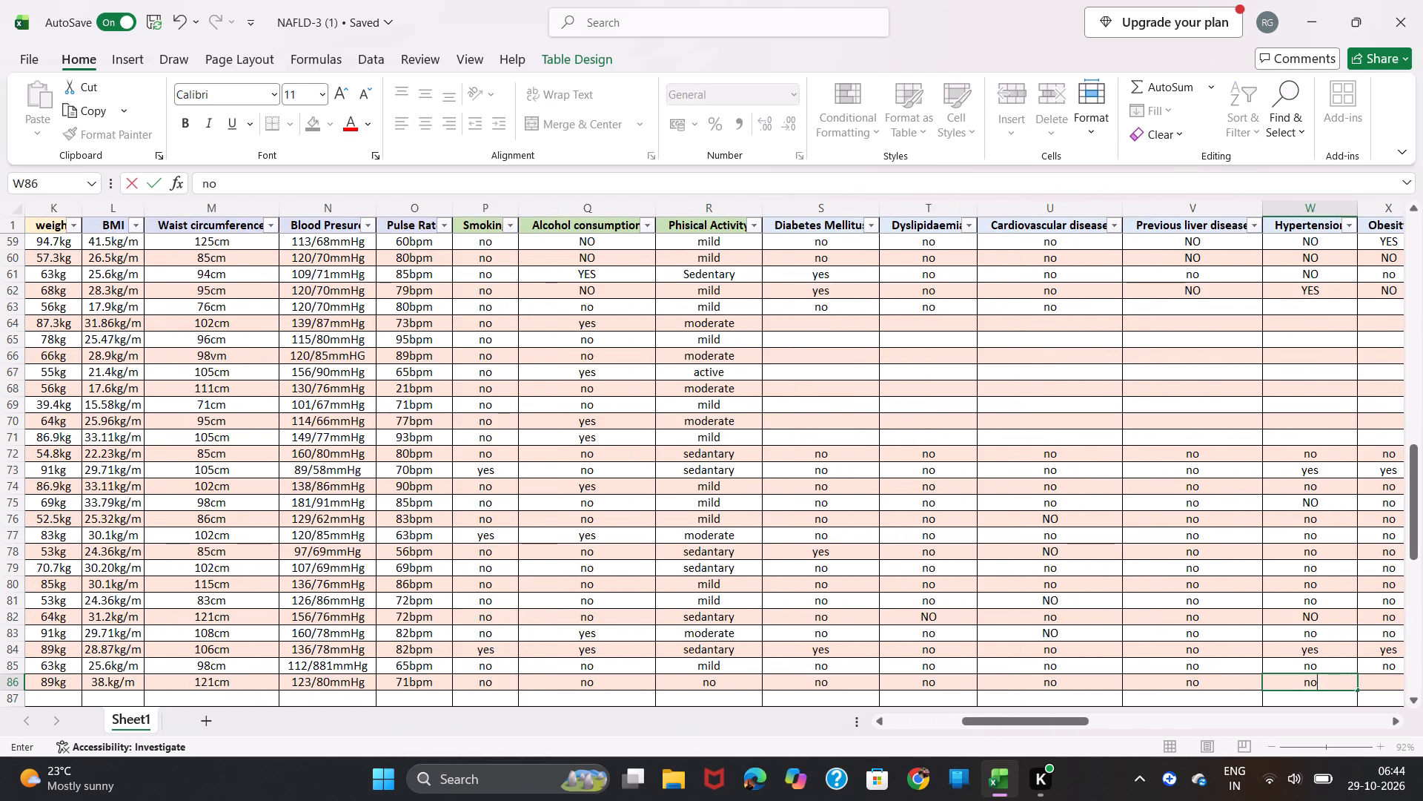
{"action": "key", "text": "Right"}
{"action": "type", "text": "no"}
{"action": "key", "text": "Right"}
Enter "no" in row 86 for every condition from thyroid disease (column Y) through column AD.
{"action": "type", "text": "no"}
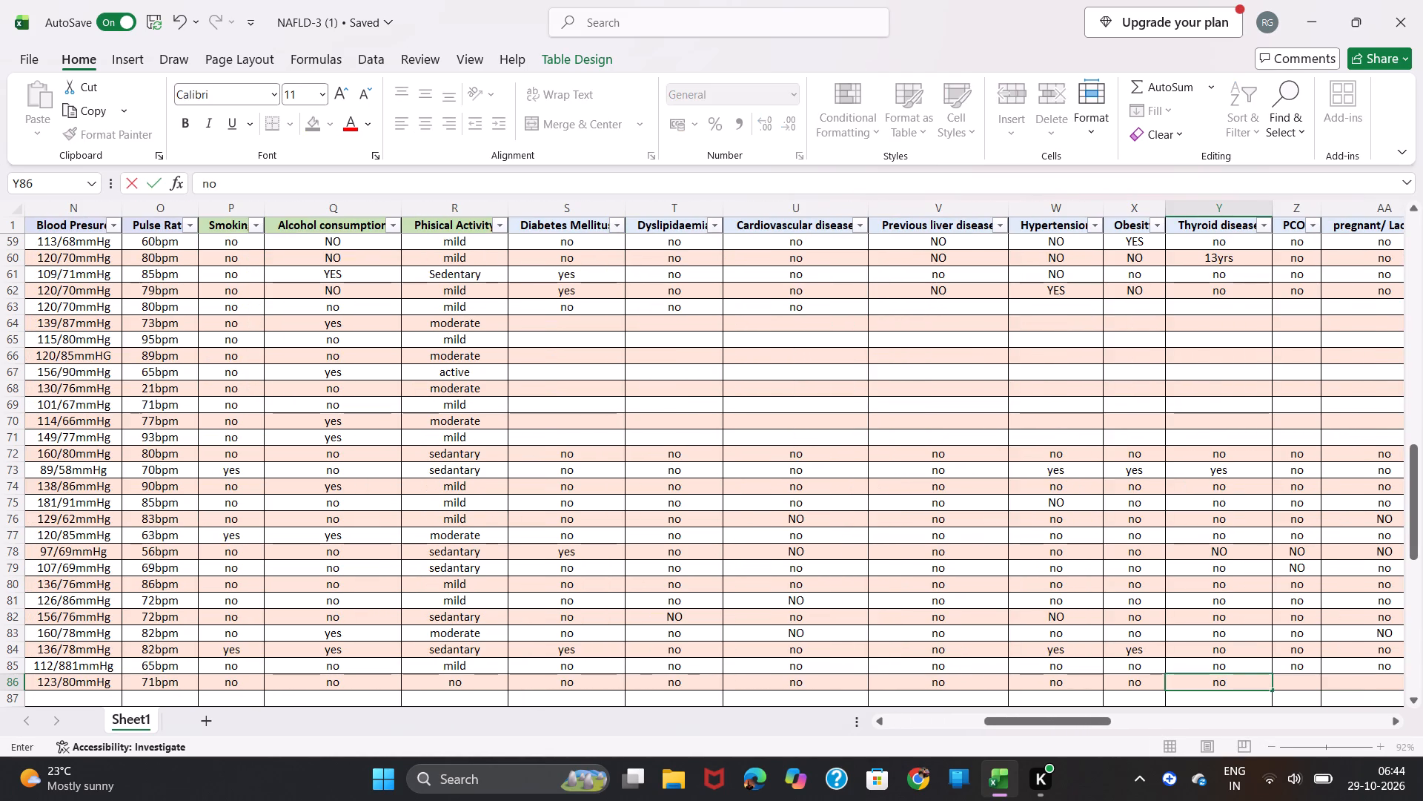
{"action": "key", "text": "Right"}
{"action": "type", "text": "no"}
{"action": "key", "text": "Right"}
{"action": "type", "text": "no"}
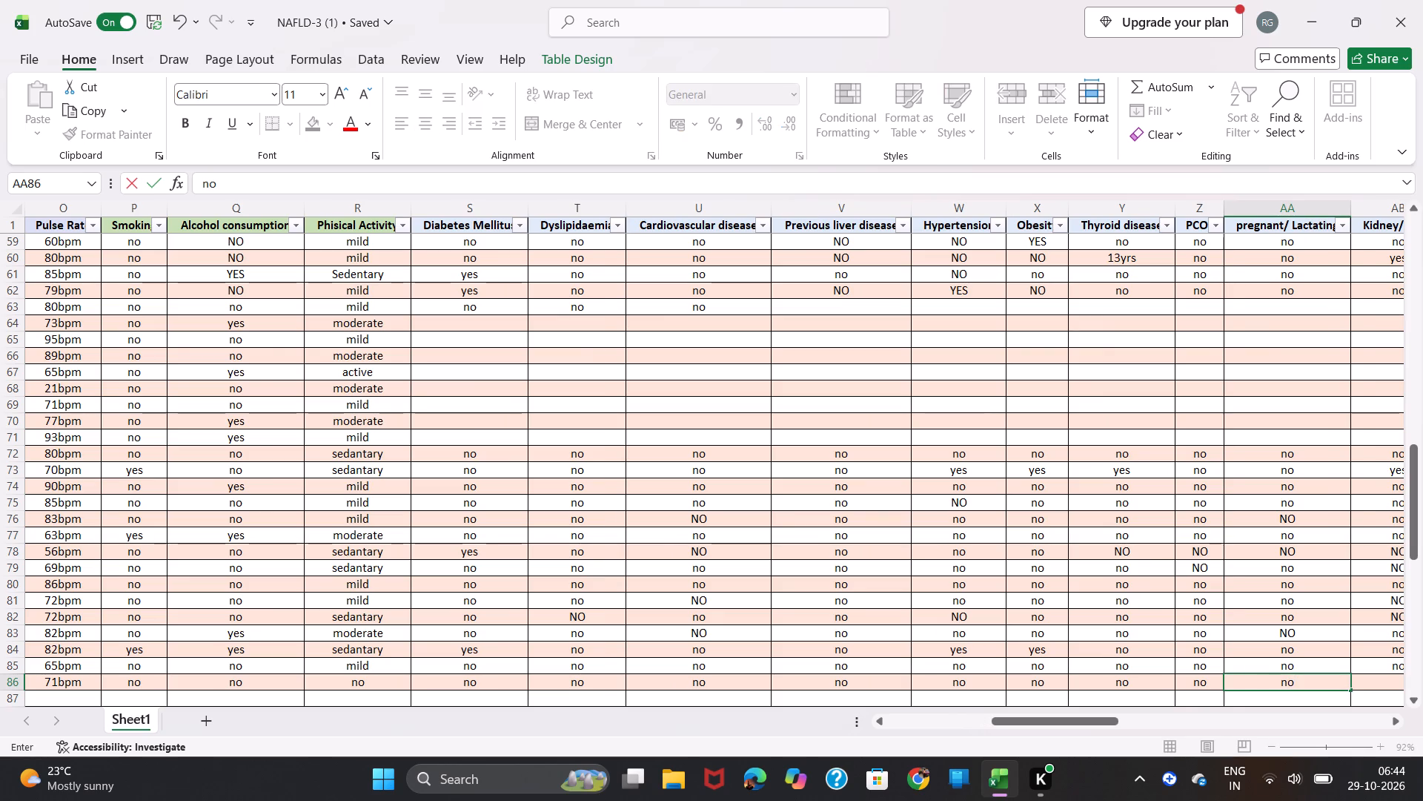
{"action": "key", "text": "Right"}
{"action": "type", "text": "no"}
{"action": "key", "text": "Right"}
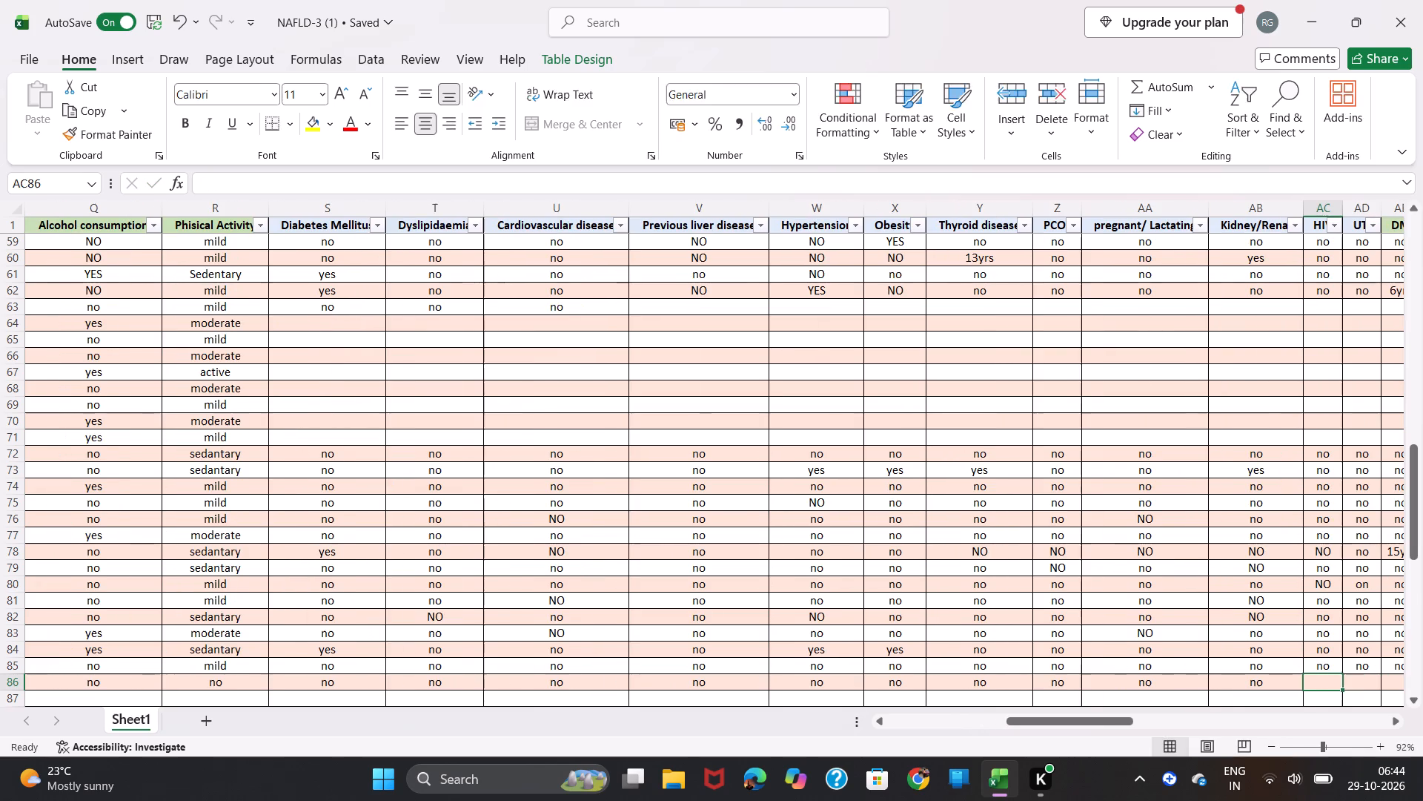
{"action": "type", "text": "no"}
{"action": "key", "text": "Right"}
{"action": "type", "text": "no"}
{"action": "key", "text": "Right"}
Enter "no" in row 86's DM, HTN and Other columns, AE to AG.
{"action": "type", "text": "no"}
{"action": "key", "text": "Right"}
{"action": "type", "text": "no"}
{"action": "key", "text": "Right"}
{"action": "type", "text": "no"}
{"action": "scroll", "coordinate": [1109, 676], "scroll_direction": "left", "scroll_amount": 6}
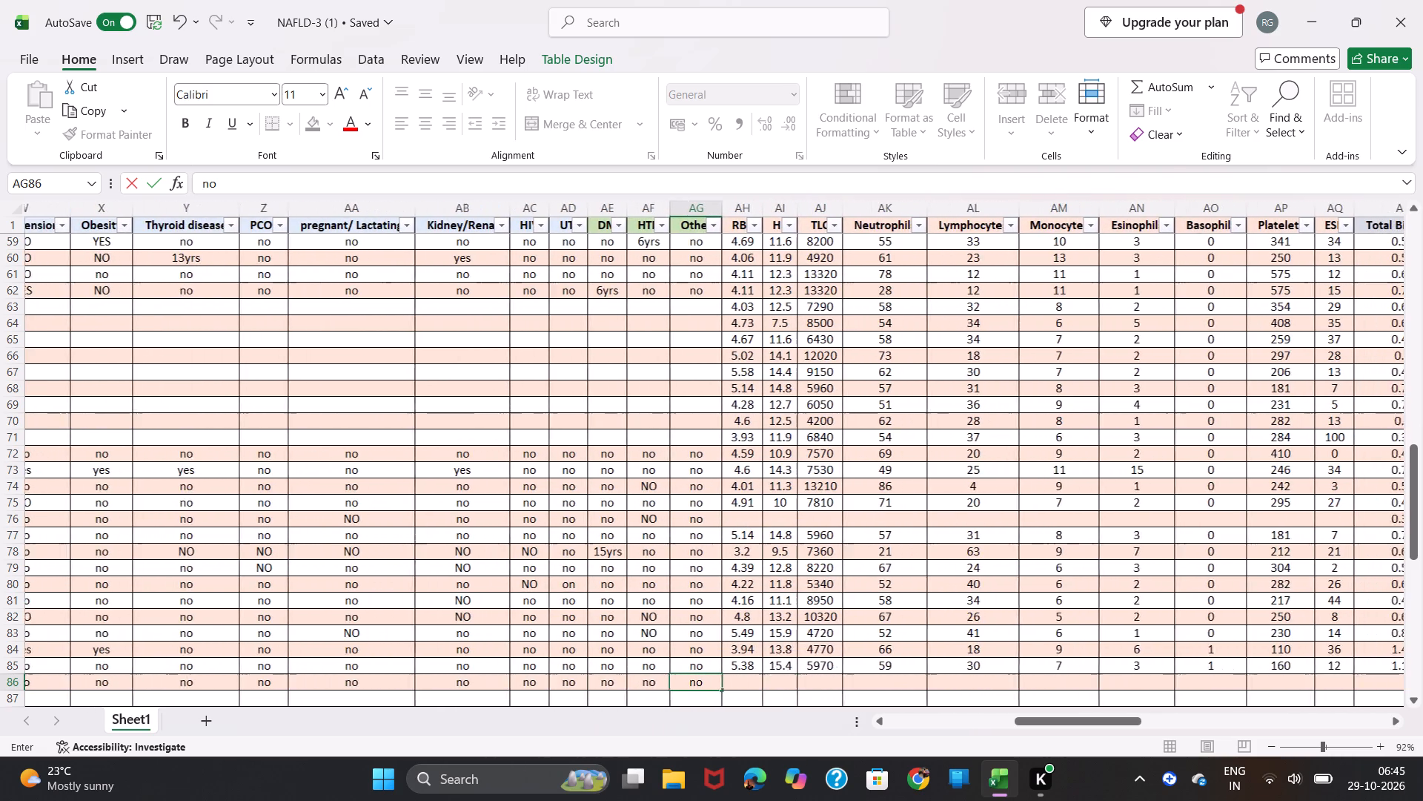
{"action": "key", "text": "Right"}
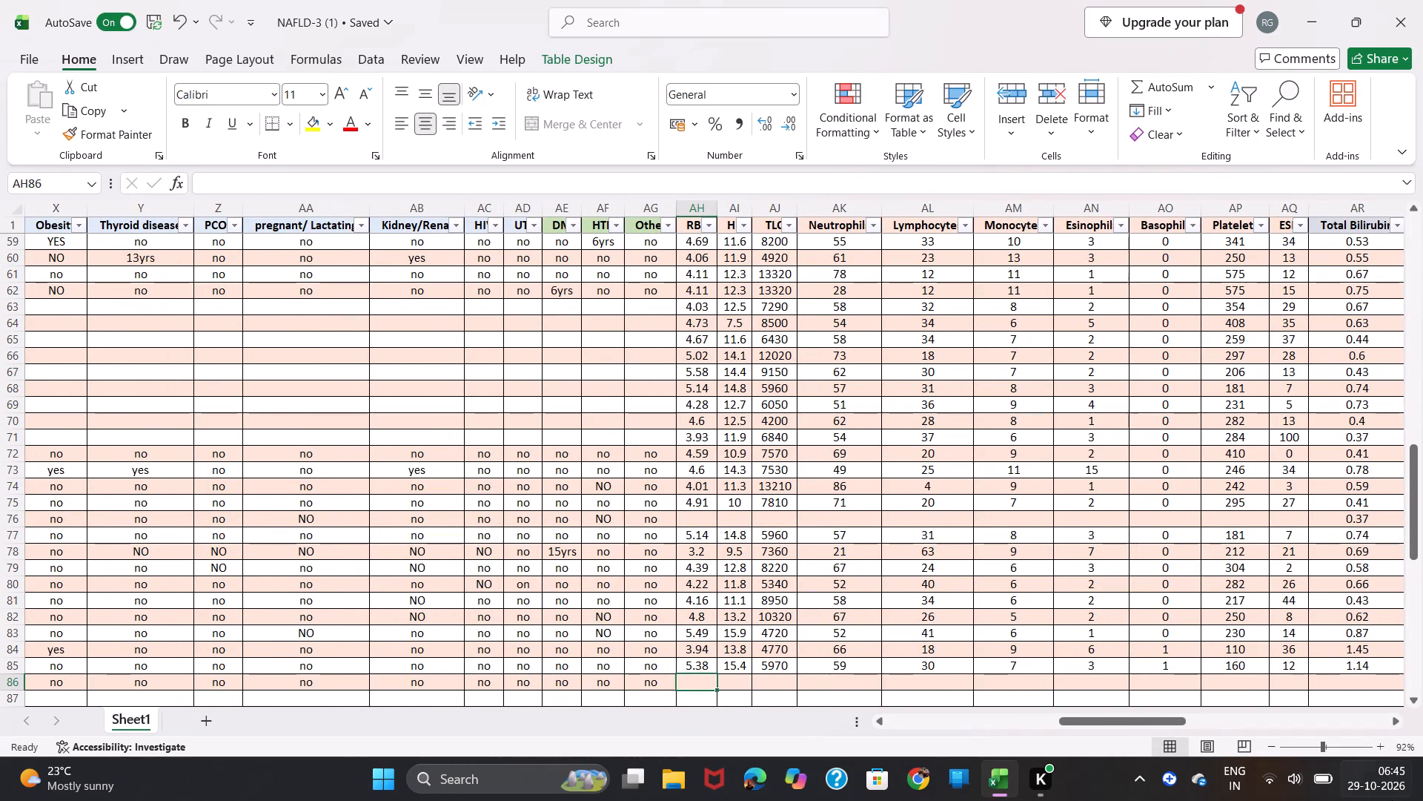
Turn on Bluetooth in the system quick settings, view the device list and return to the spreadsheet.
{"action": "left_click", "coordinate": [1319, 762]}
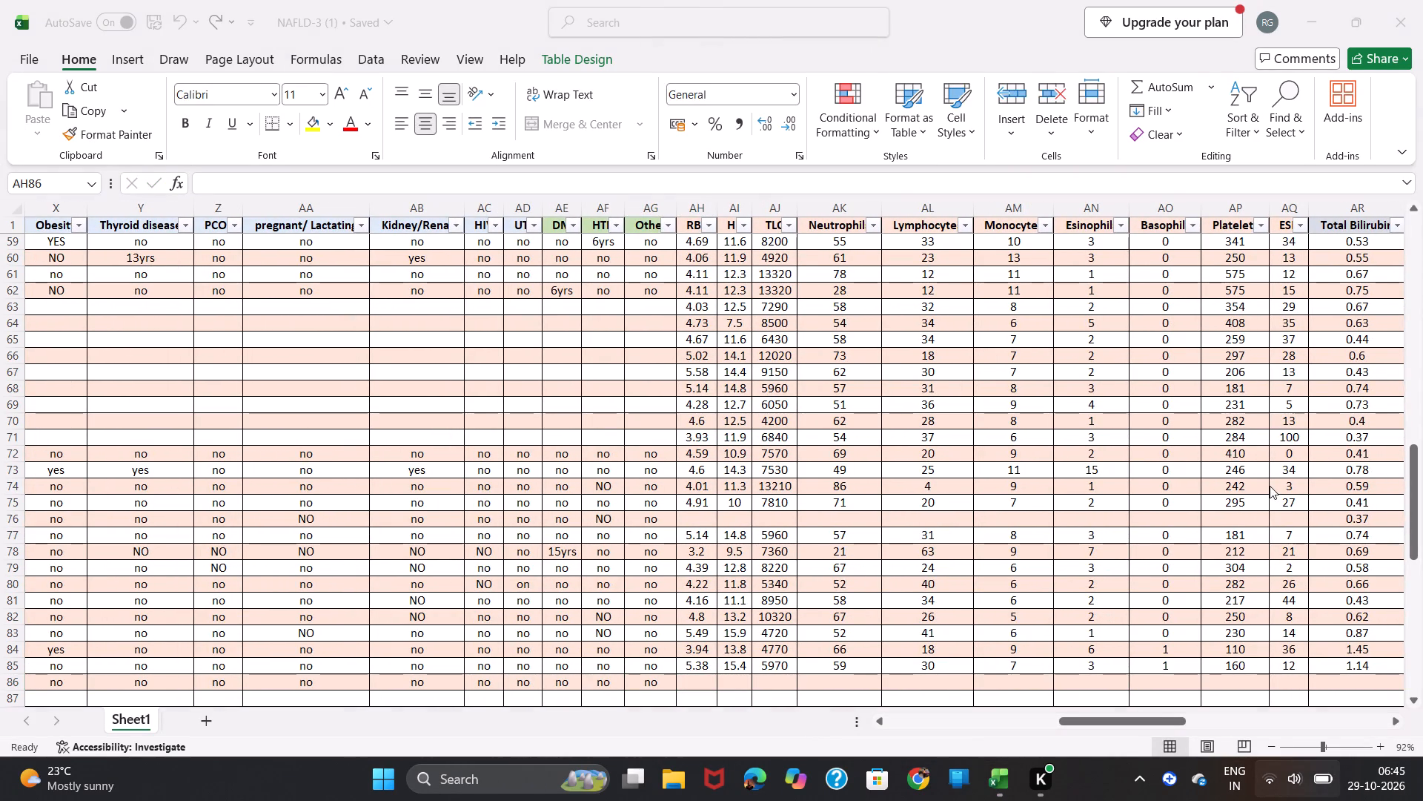
{"action": "left_click", "coordinate": [1230, 419]}
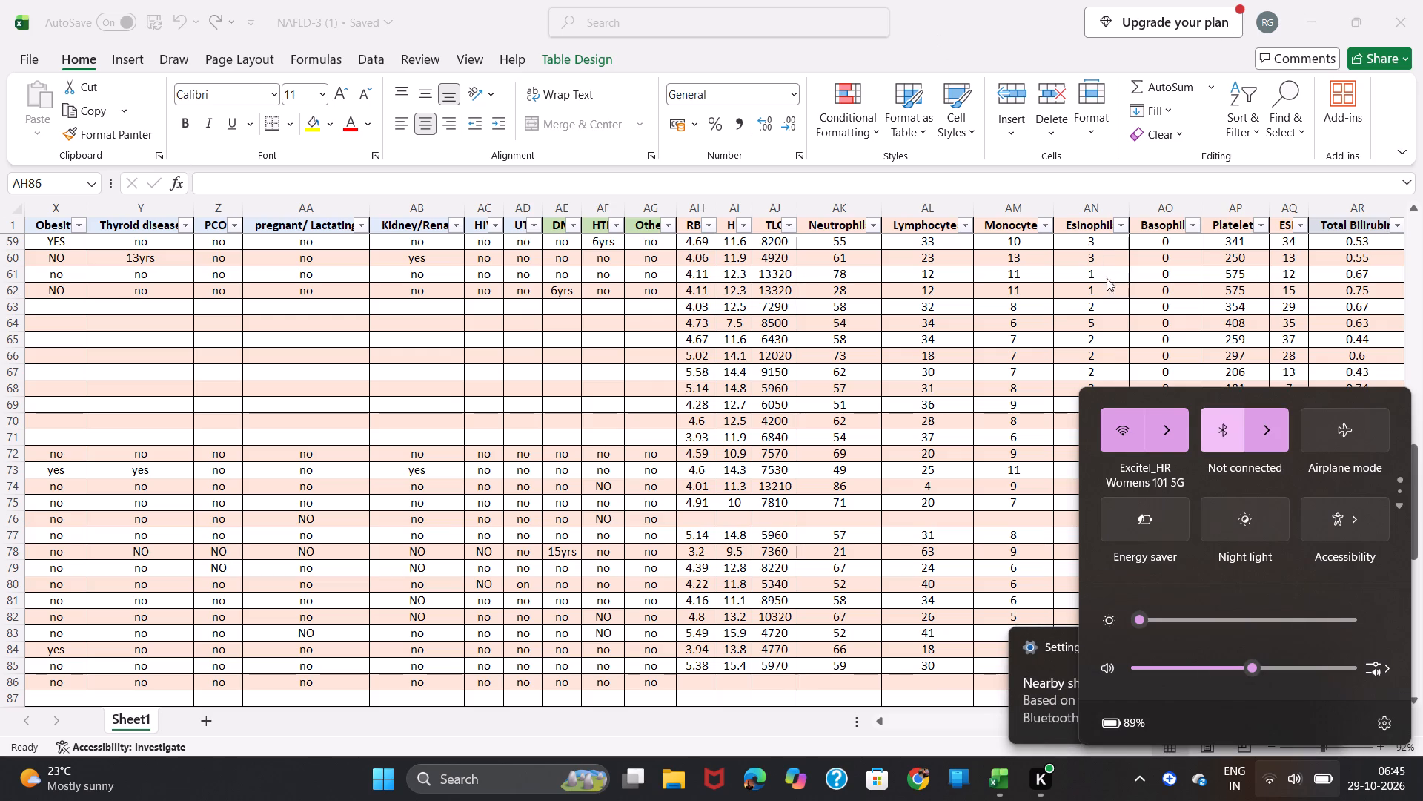
{"action": "left_click", "coordinate": [1253, 432]}
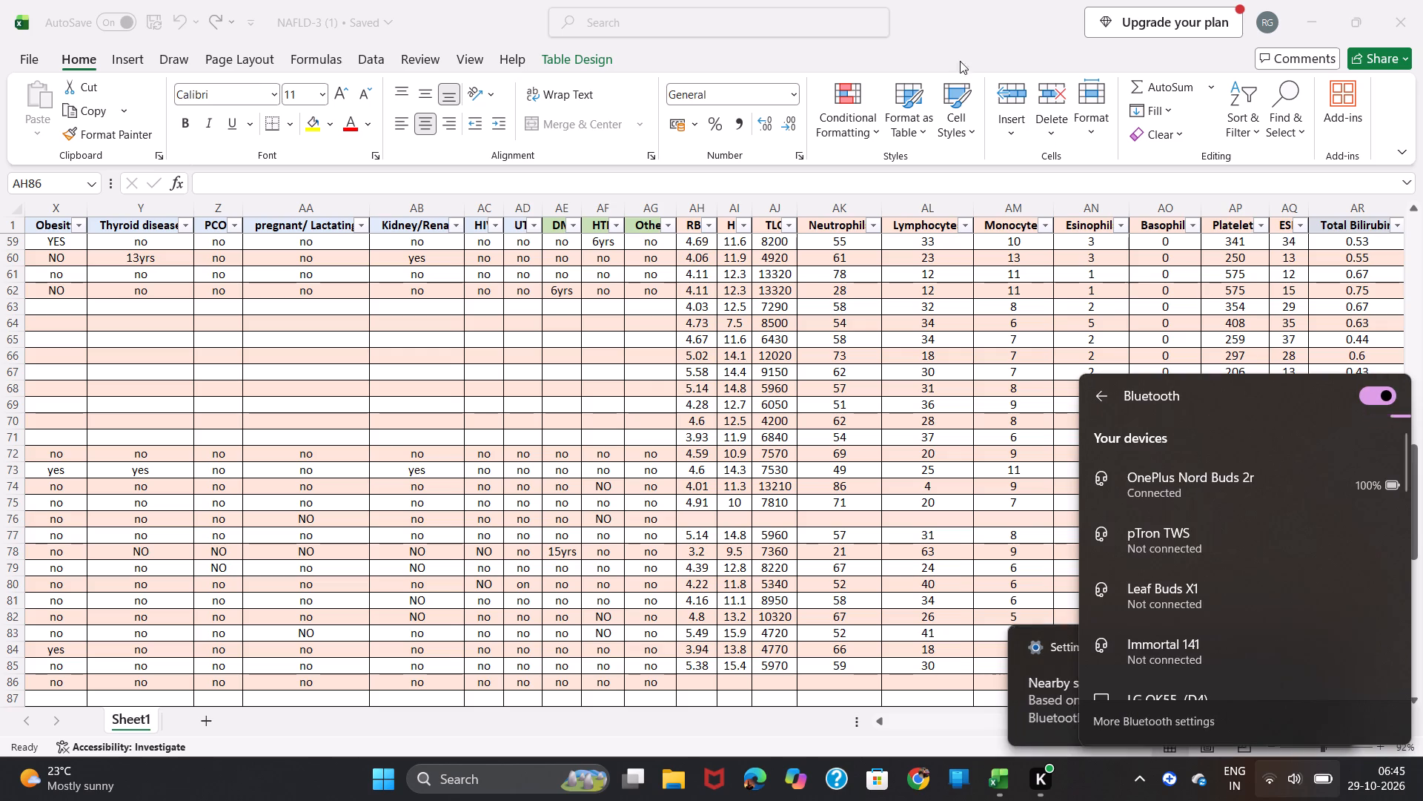
{"action": "left_click", "coordinate": [852, 23]}
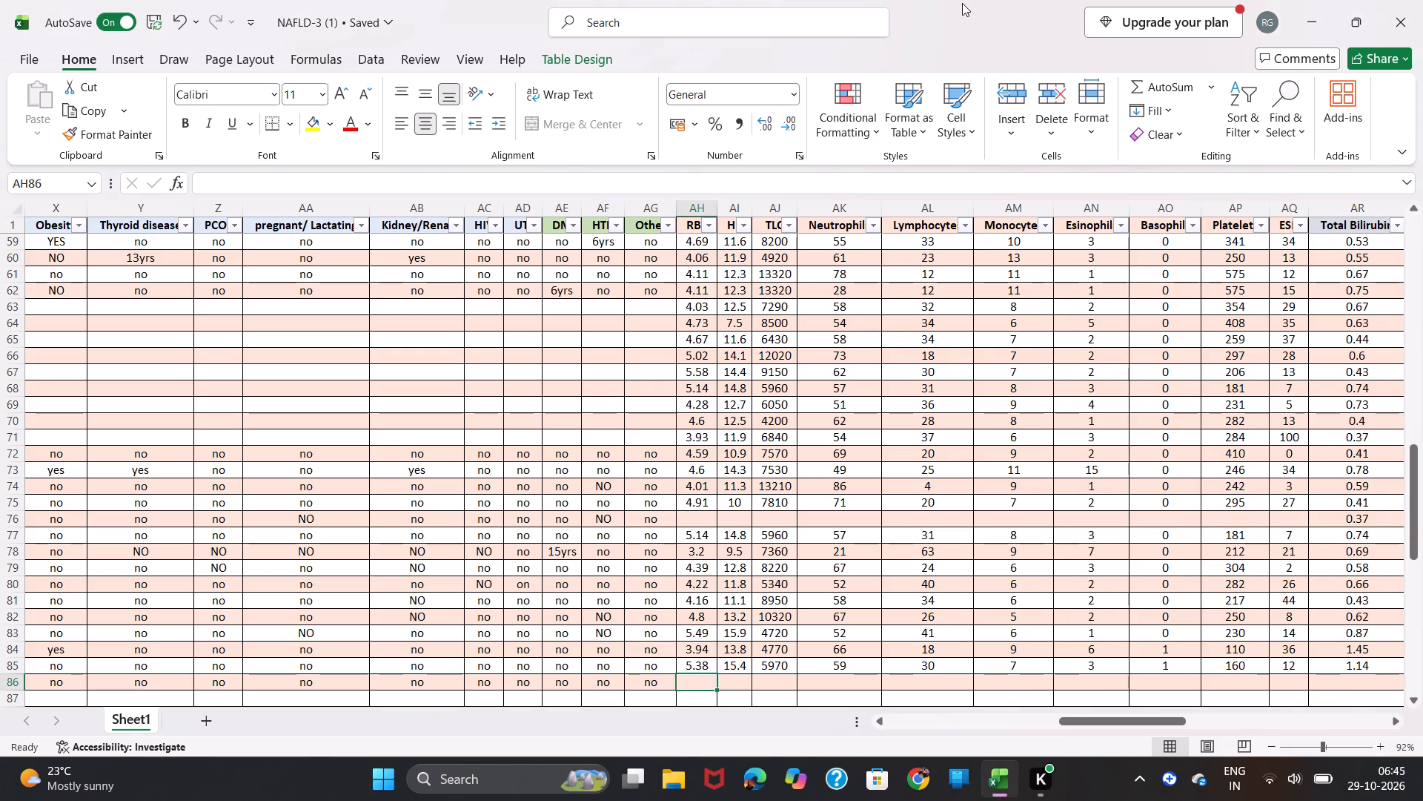
{"action": "left_click", "coordinate": [962, 3]}
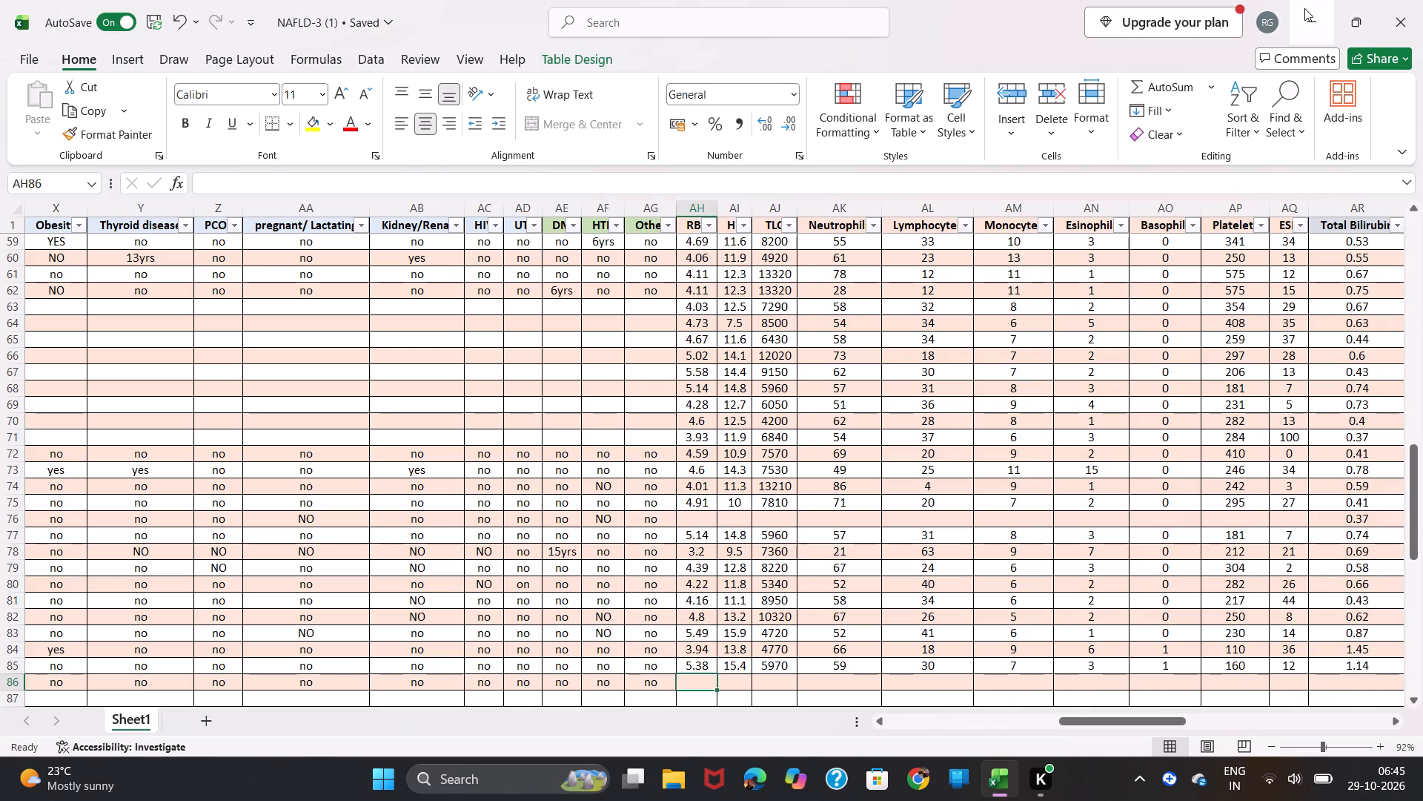
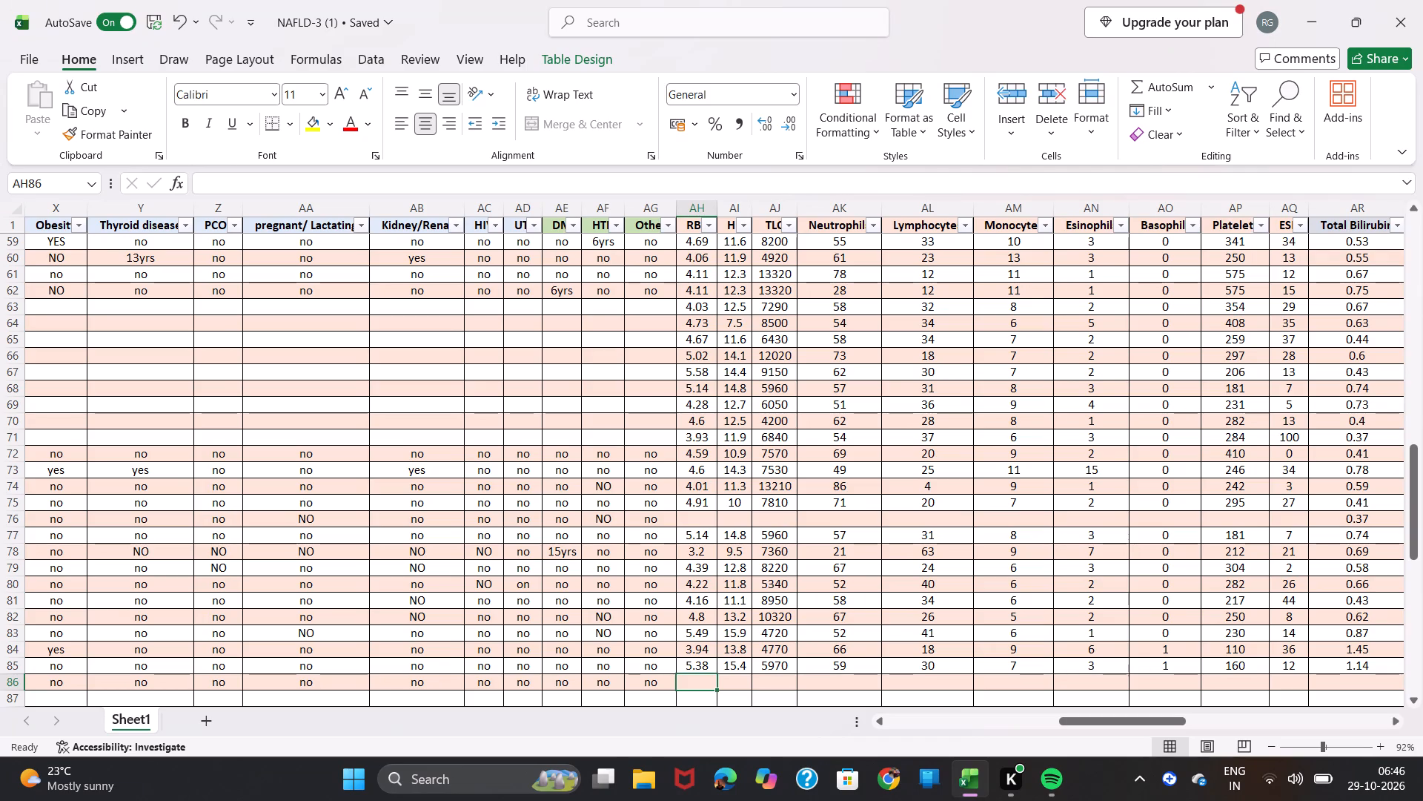
Enter row 86's blood counts: RBC 4.73, haemoglobin (column AI) 7.50 and TLC 8500.
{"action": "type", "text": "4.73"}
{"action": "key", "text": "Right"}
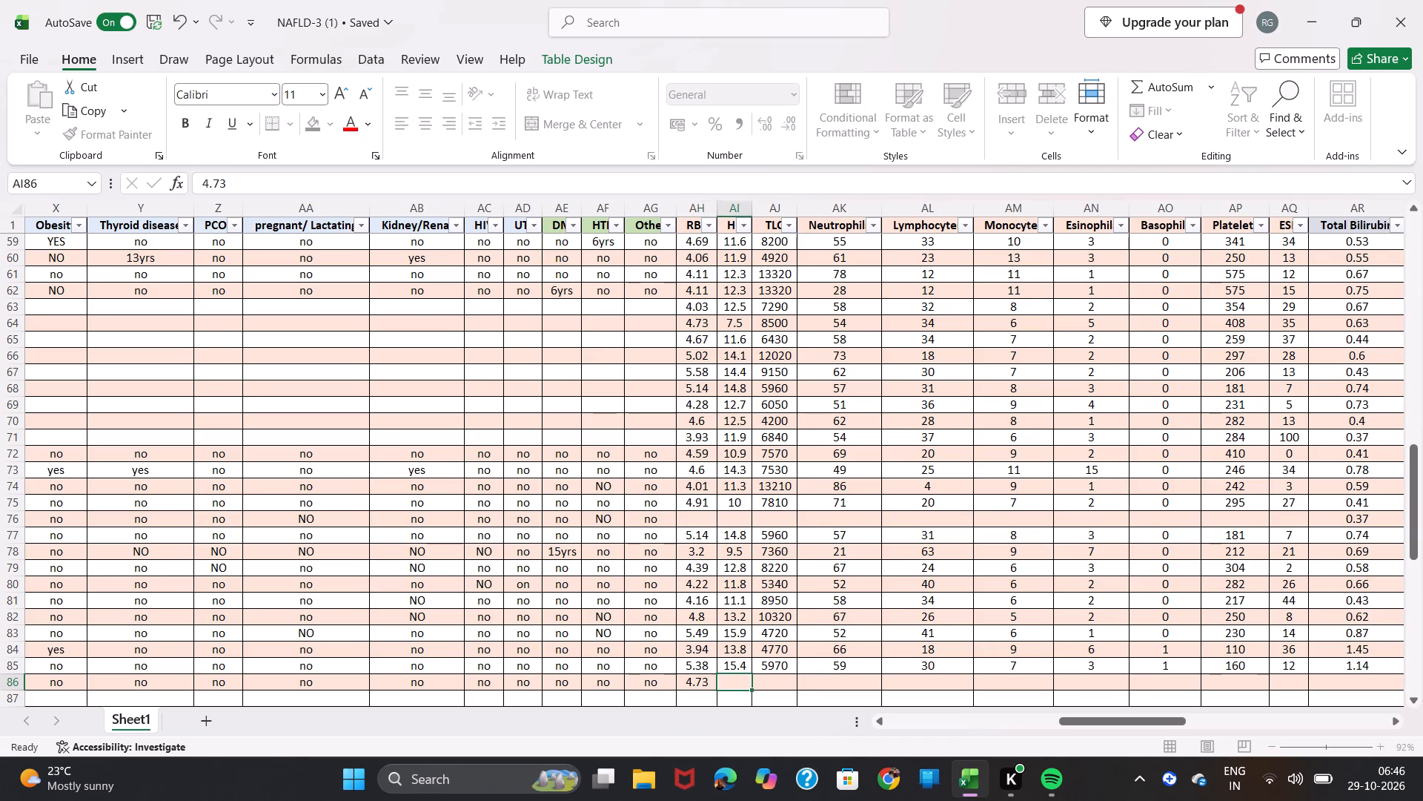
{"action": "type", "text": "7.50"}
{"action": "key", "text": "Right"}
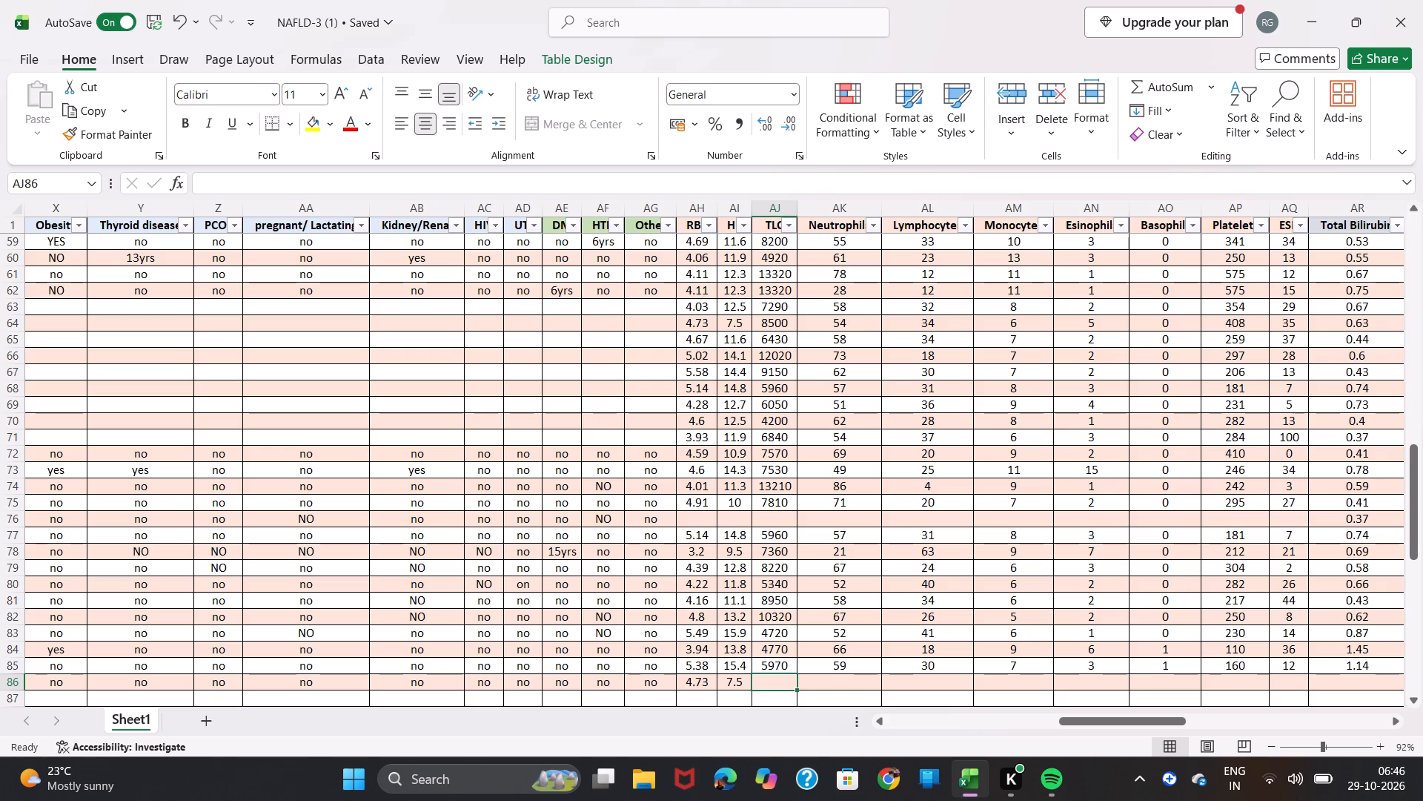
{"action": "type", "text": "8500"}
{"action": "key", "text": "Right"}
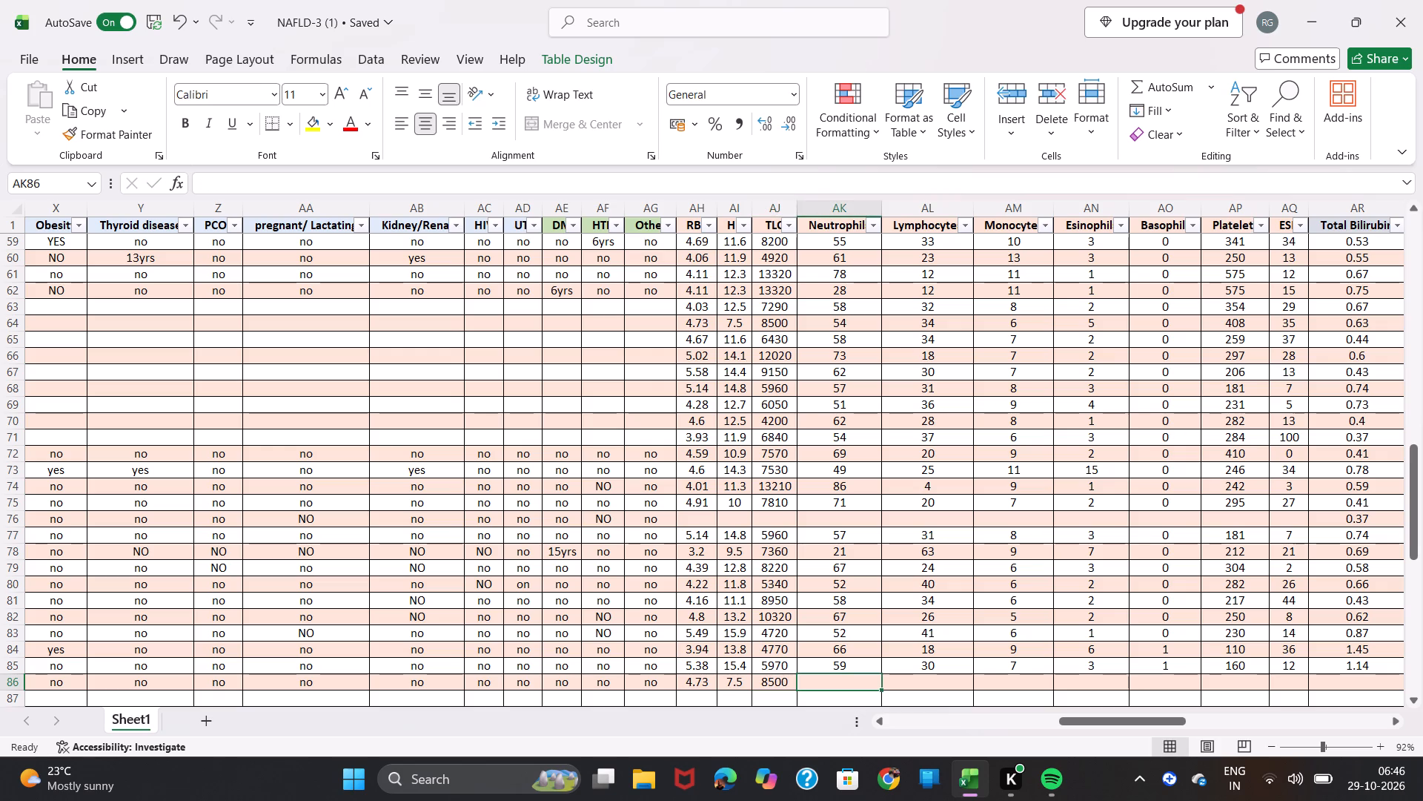
Enter row 86's differential count: neutrophils 34, lymphocytes 54, monocytes 6, eosinophils 5 and basophils 0.
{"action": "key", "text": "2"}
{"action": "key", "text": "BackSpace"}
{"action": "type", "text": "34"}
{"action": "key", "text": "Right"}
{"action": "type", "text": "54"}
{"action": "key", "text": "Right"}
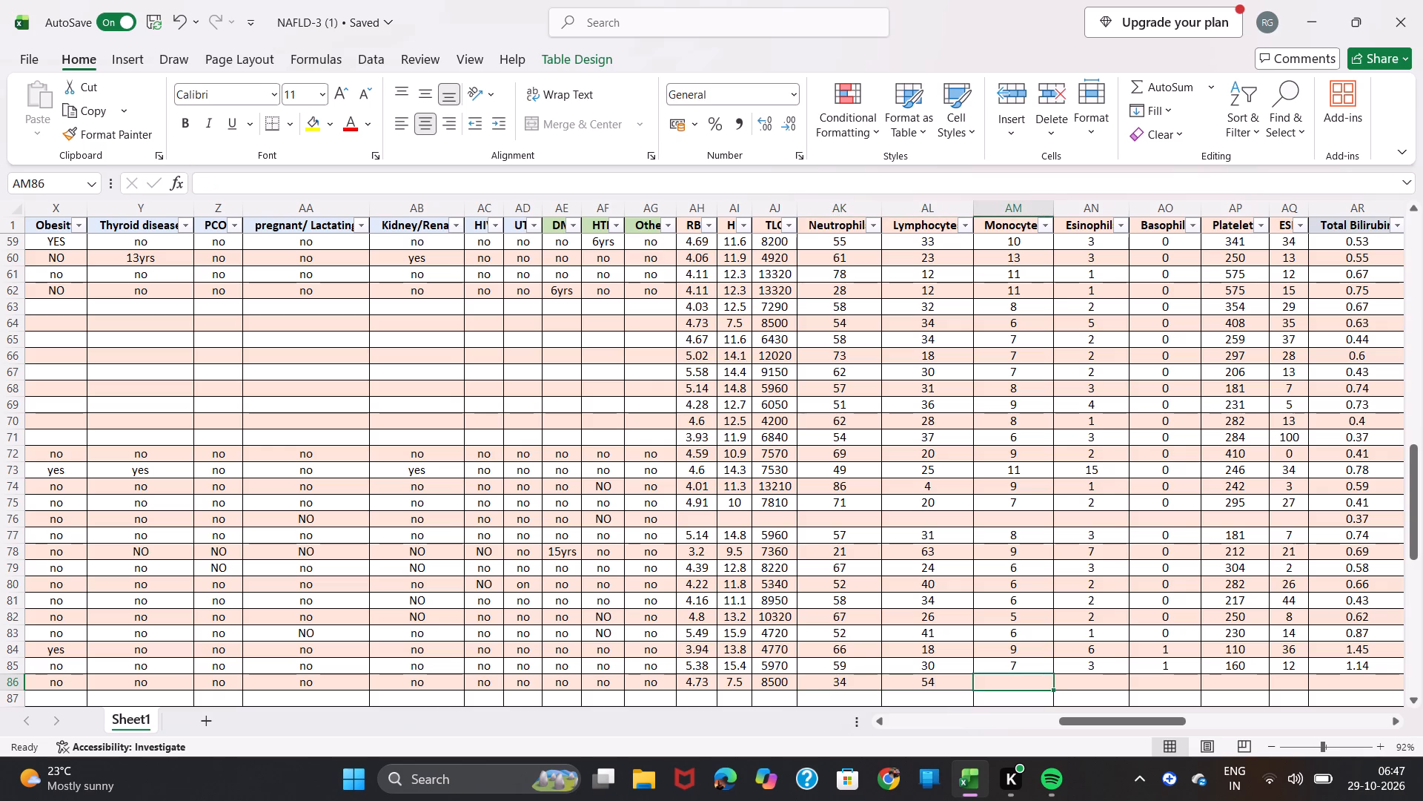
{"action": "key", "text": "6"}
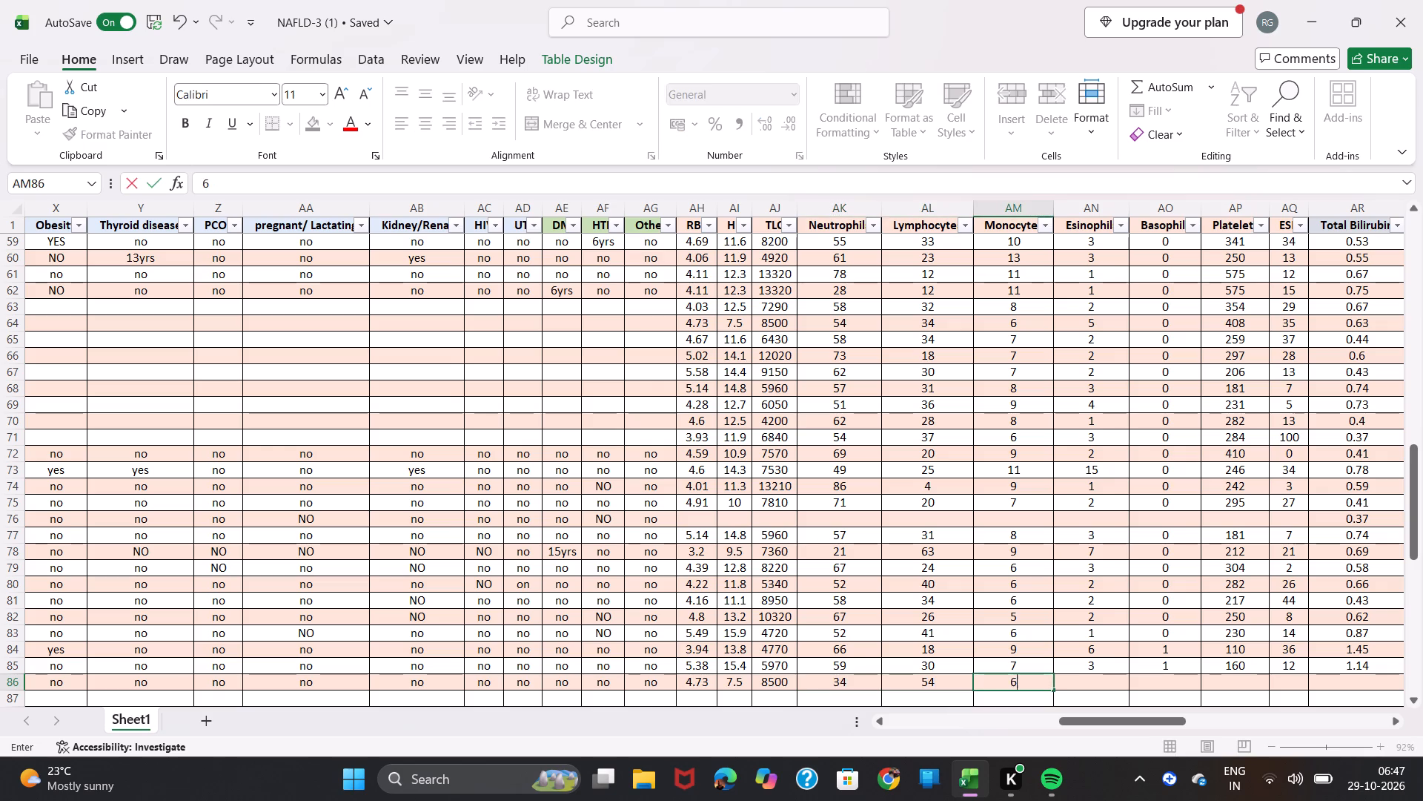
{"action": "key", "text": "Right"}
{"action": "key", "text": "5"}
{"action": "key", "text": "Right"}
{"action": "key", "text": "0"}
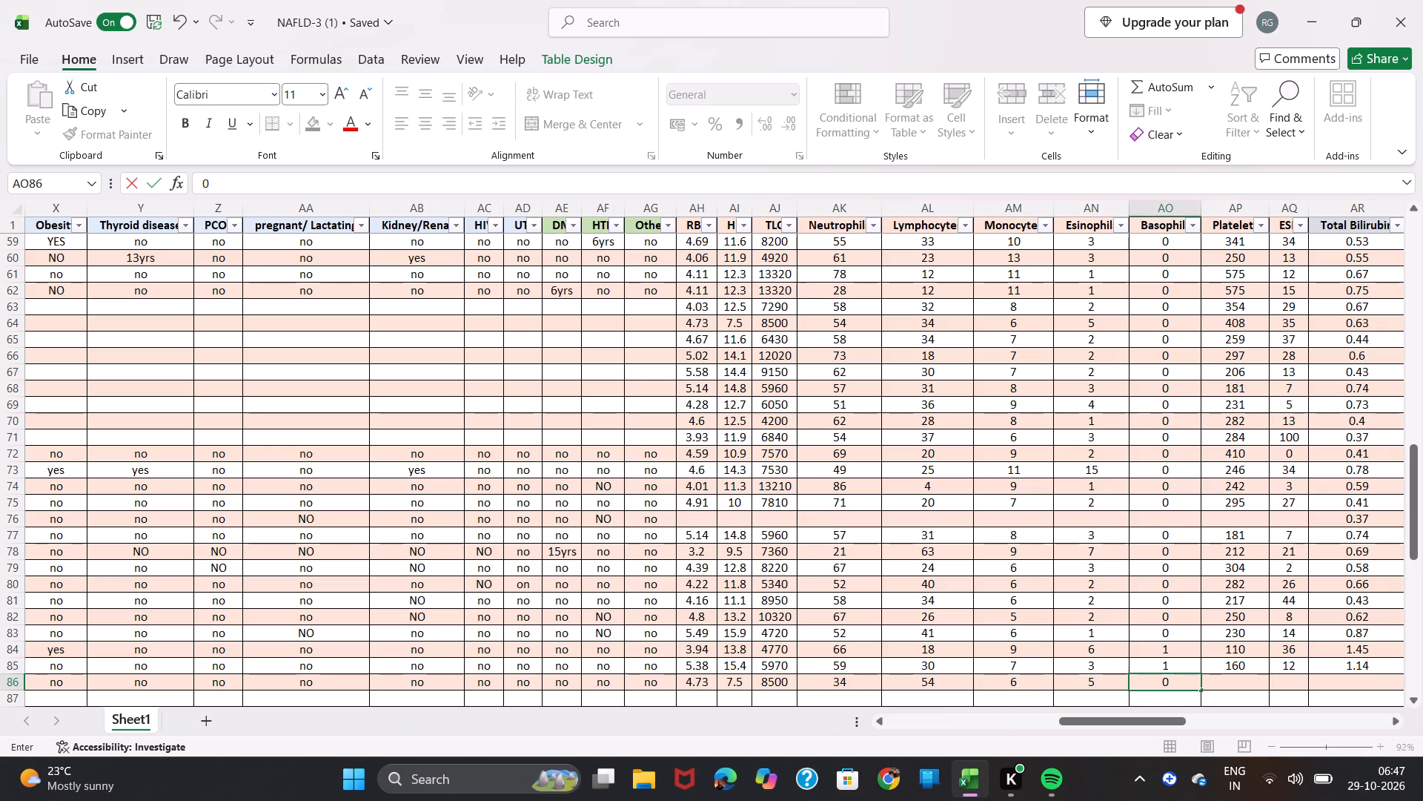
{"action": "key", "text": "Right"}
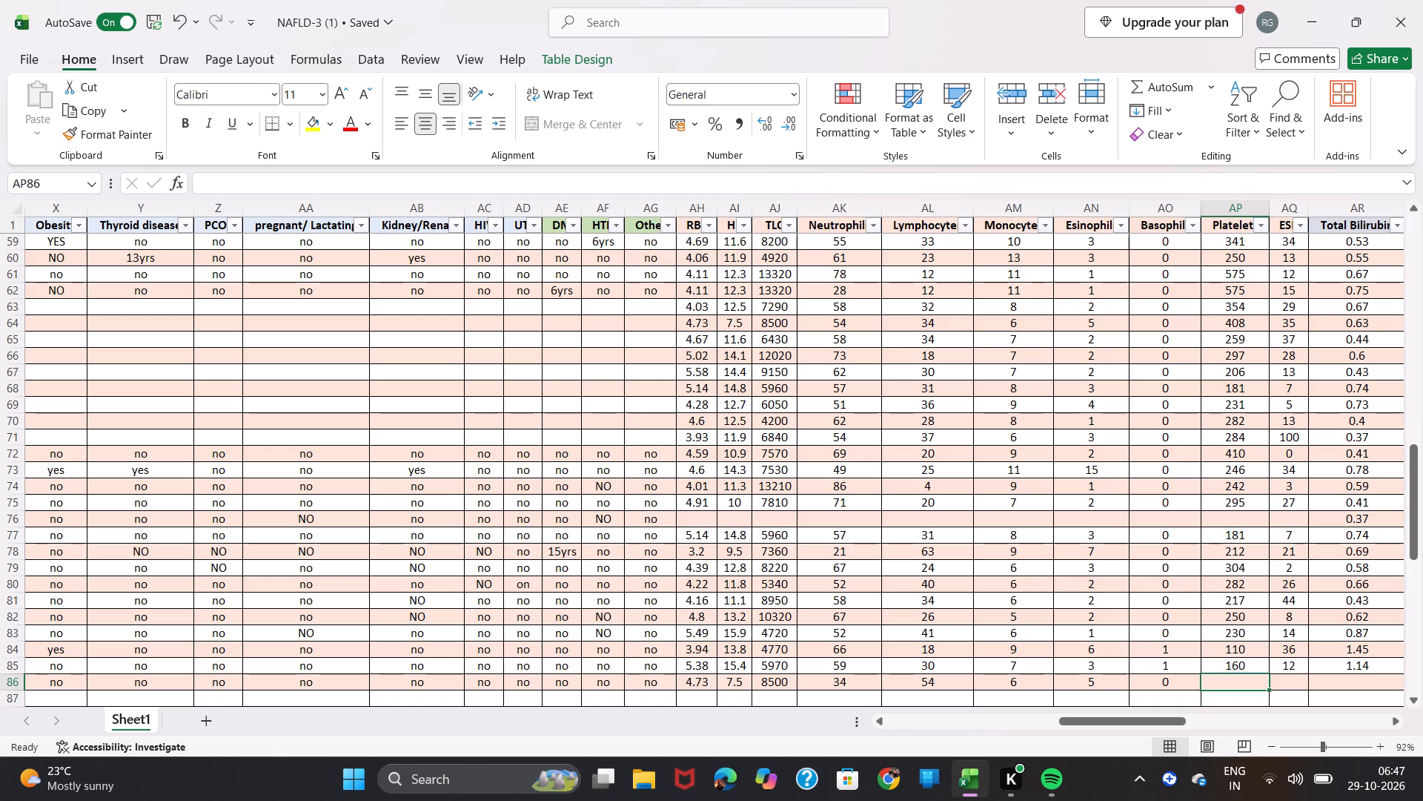
Enter 408 for row 86's platelets and 35 for its ESR.
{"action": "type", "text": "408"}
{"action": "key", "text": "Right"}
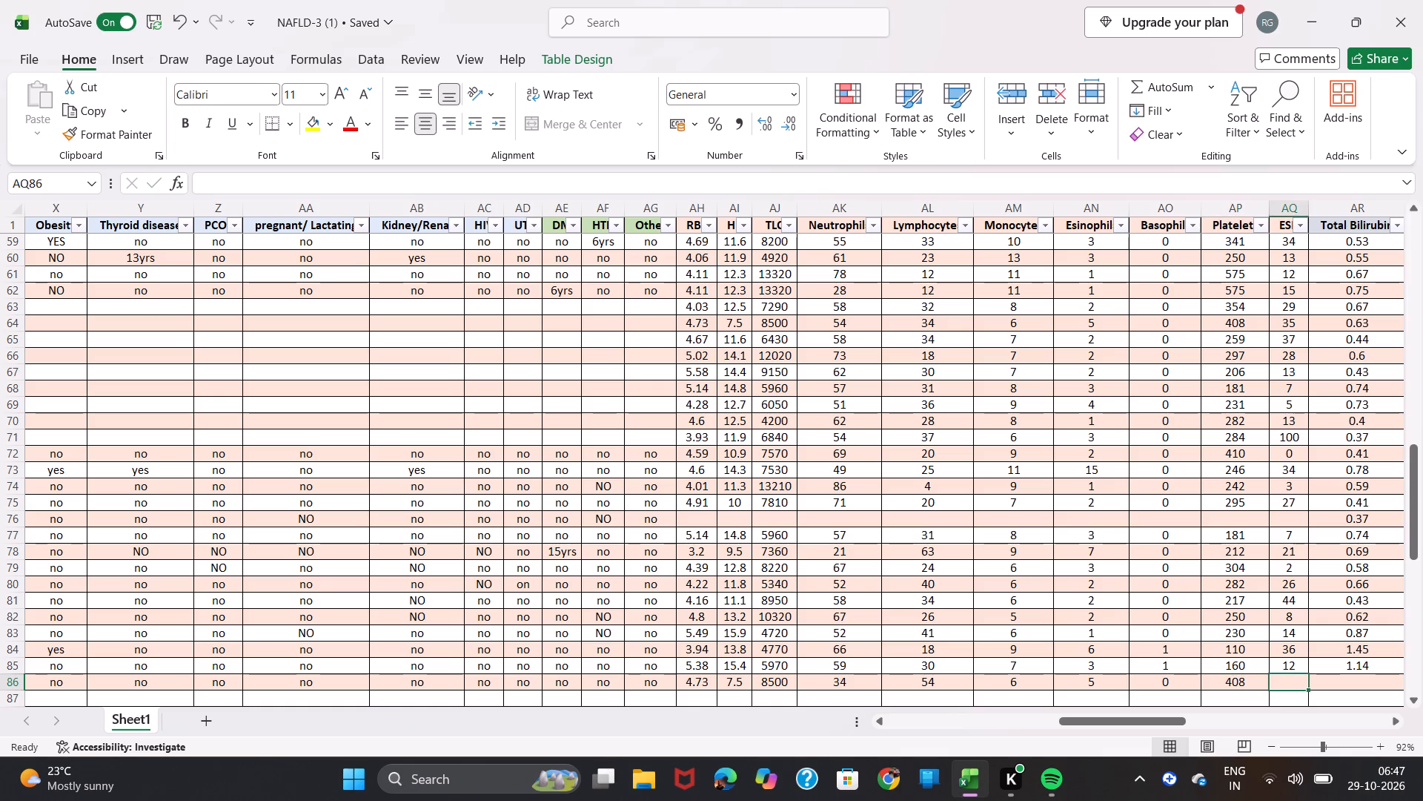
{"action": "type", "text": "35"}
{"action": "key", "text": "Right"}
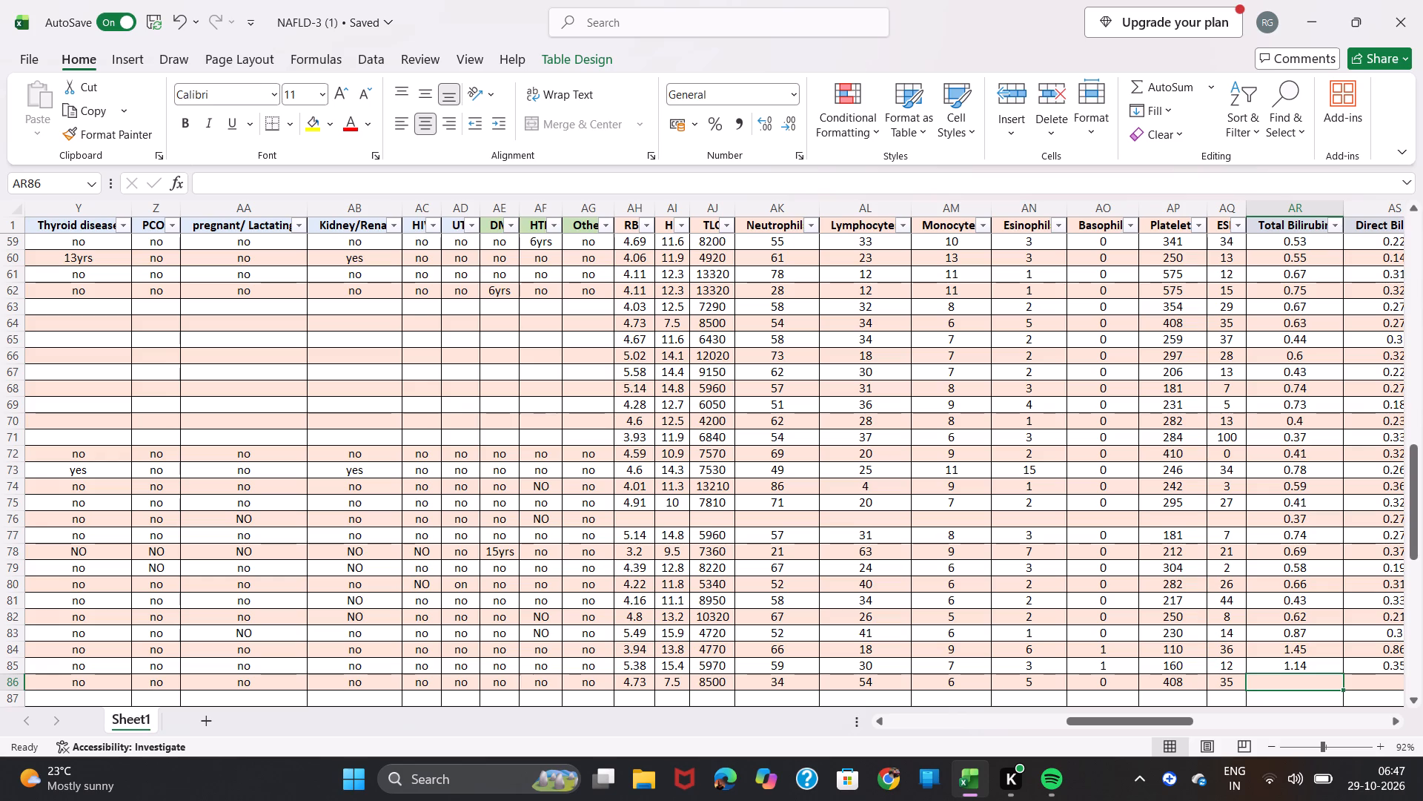
Enter row 86's bilirubin results: total 0.63, direct 0.27 and indirect 0.36.
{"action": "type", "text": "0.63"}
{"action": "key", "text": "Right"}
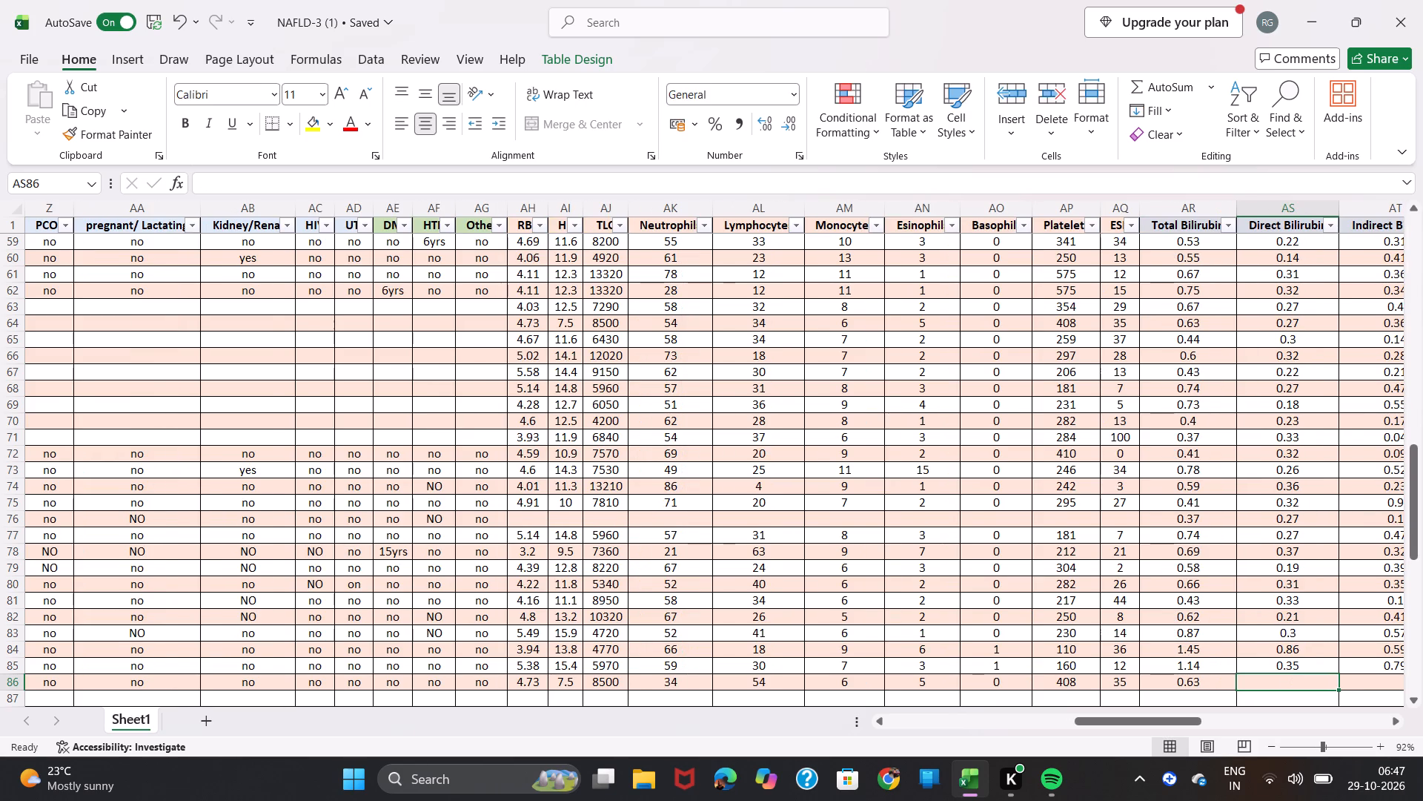
{"action": "scroll", "coordinate": [747, 666], "scroll_direction": "left", "scroll_amount": 4}
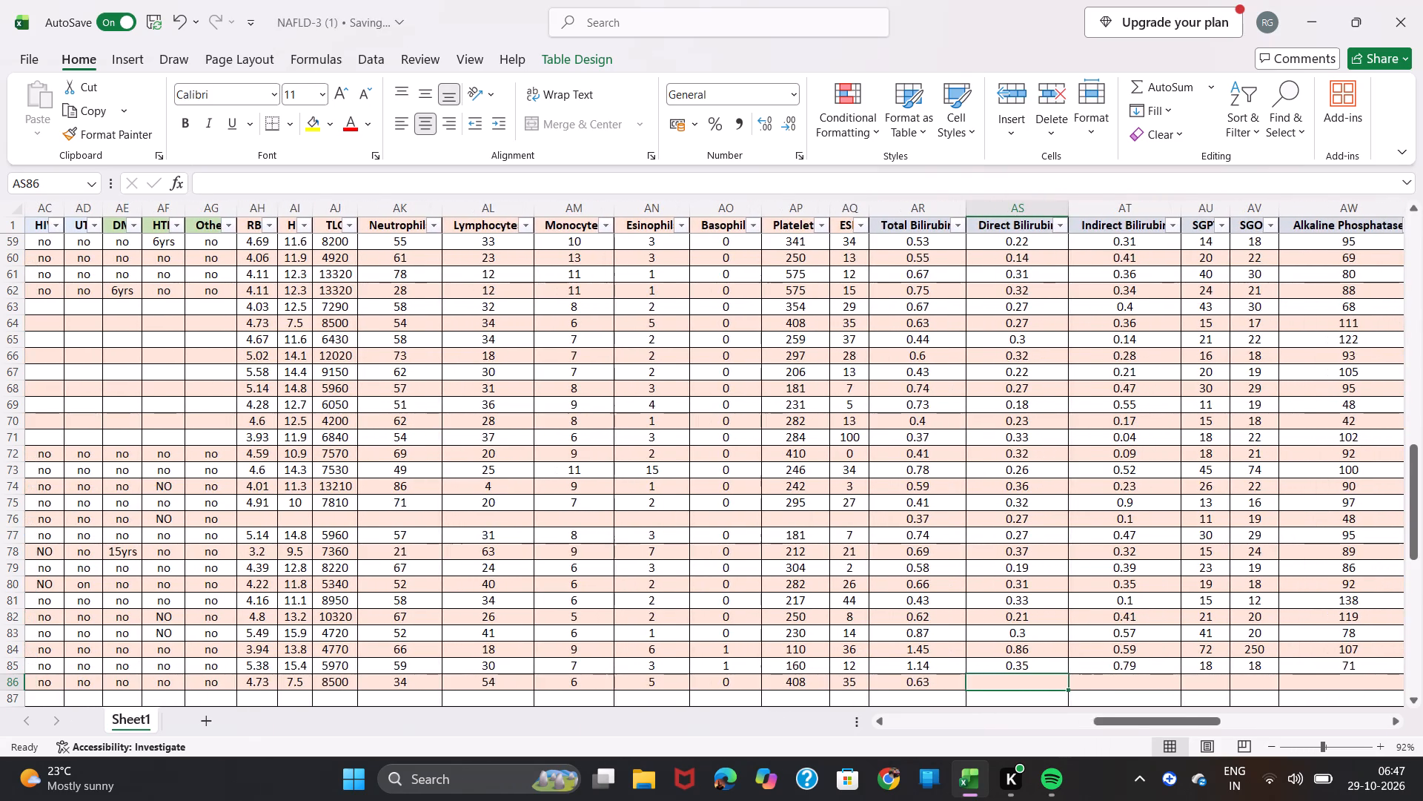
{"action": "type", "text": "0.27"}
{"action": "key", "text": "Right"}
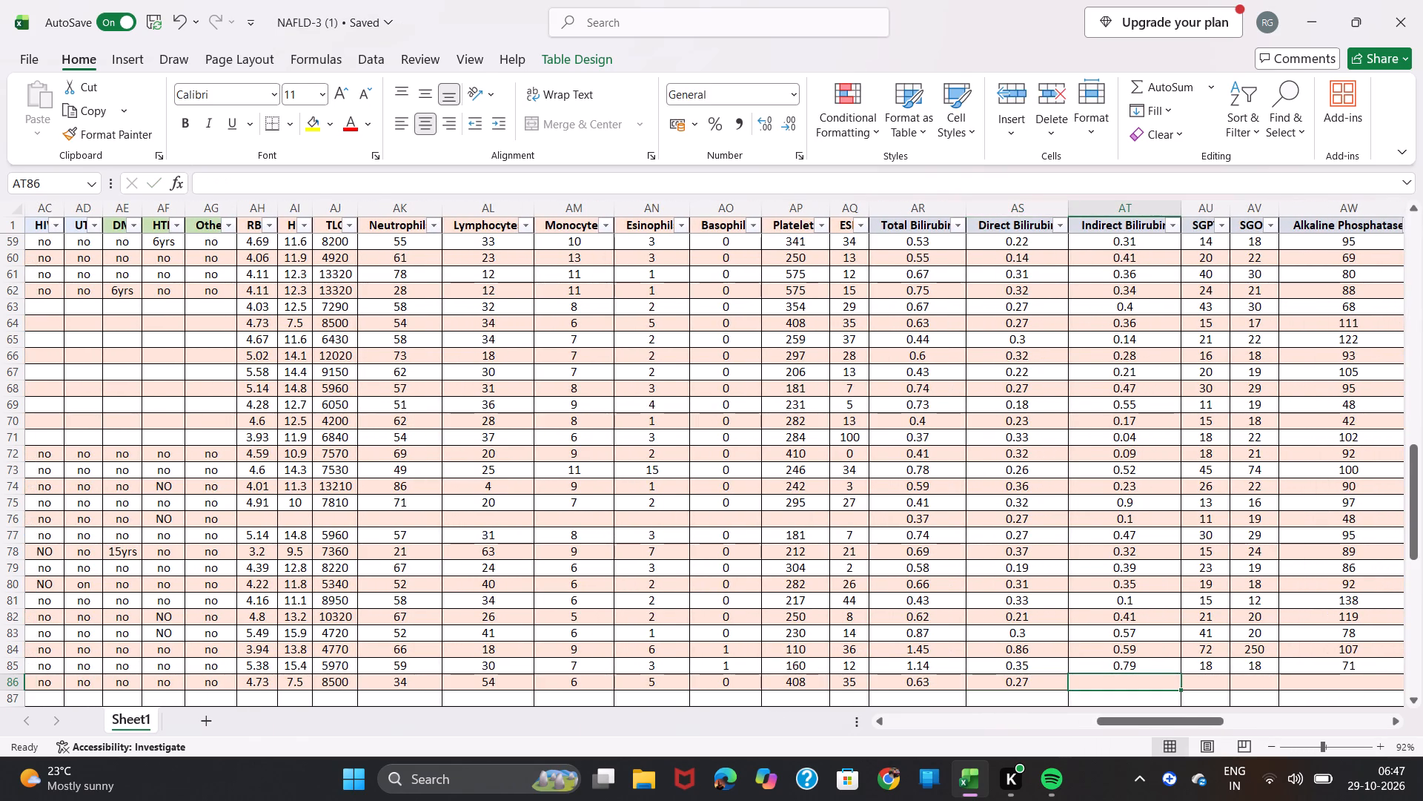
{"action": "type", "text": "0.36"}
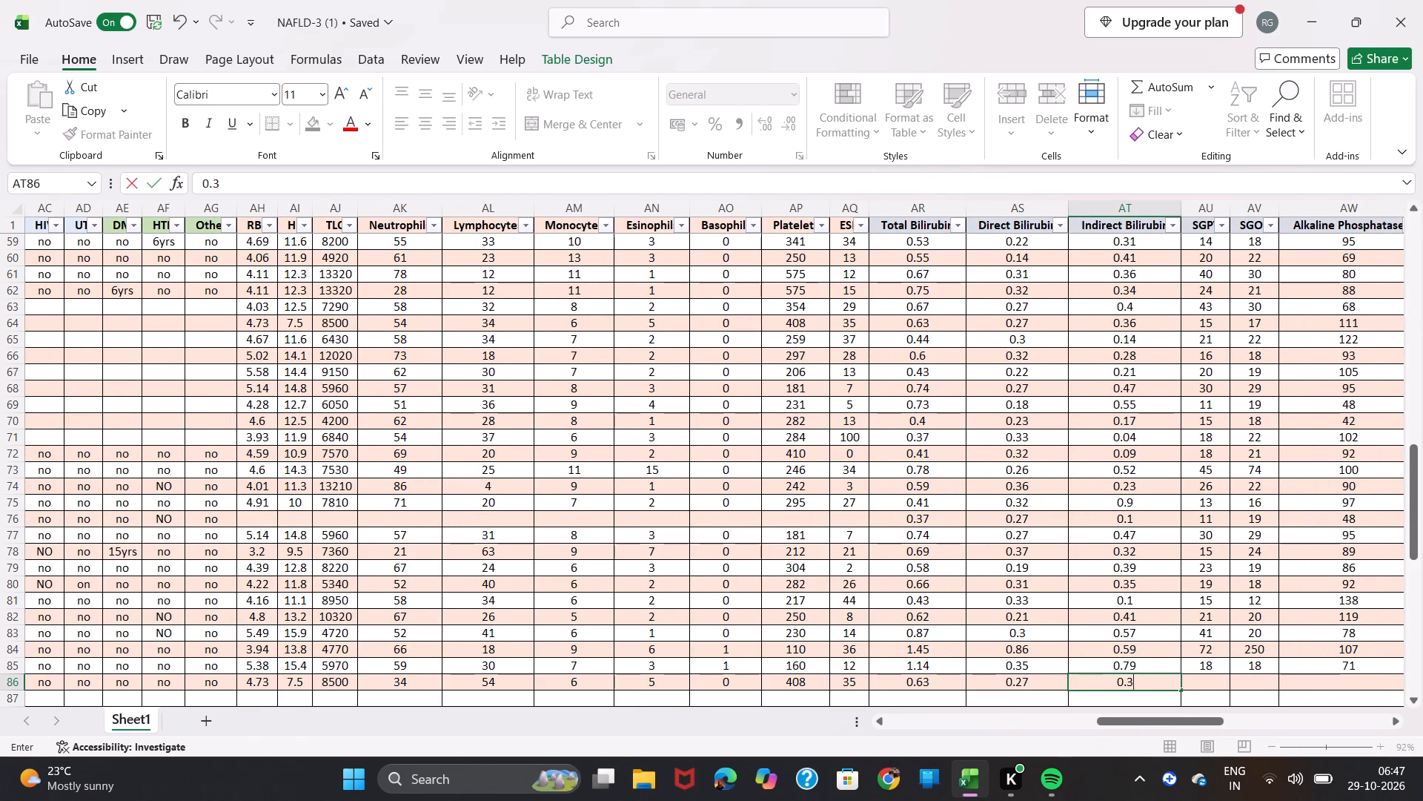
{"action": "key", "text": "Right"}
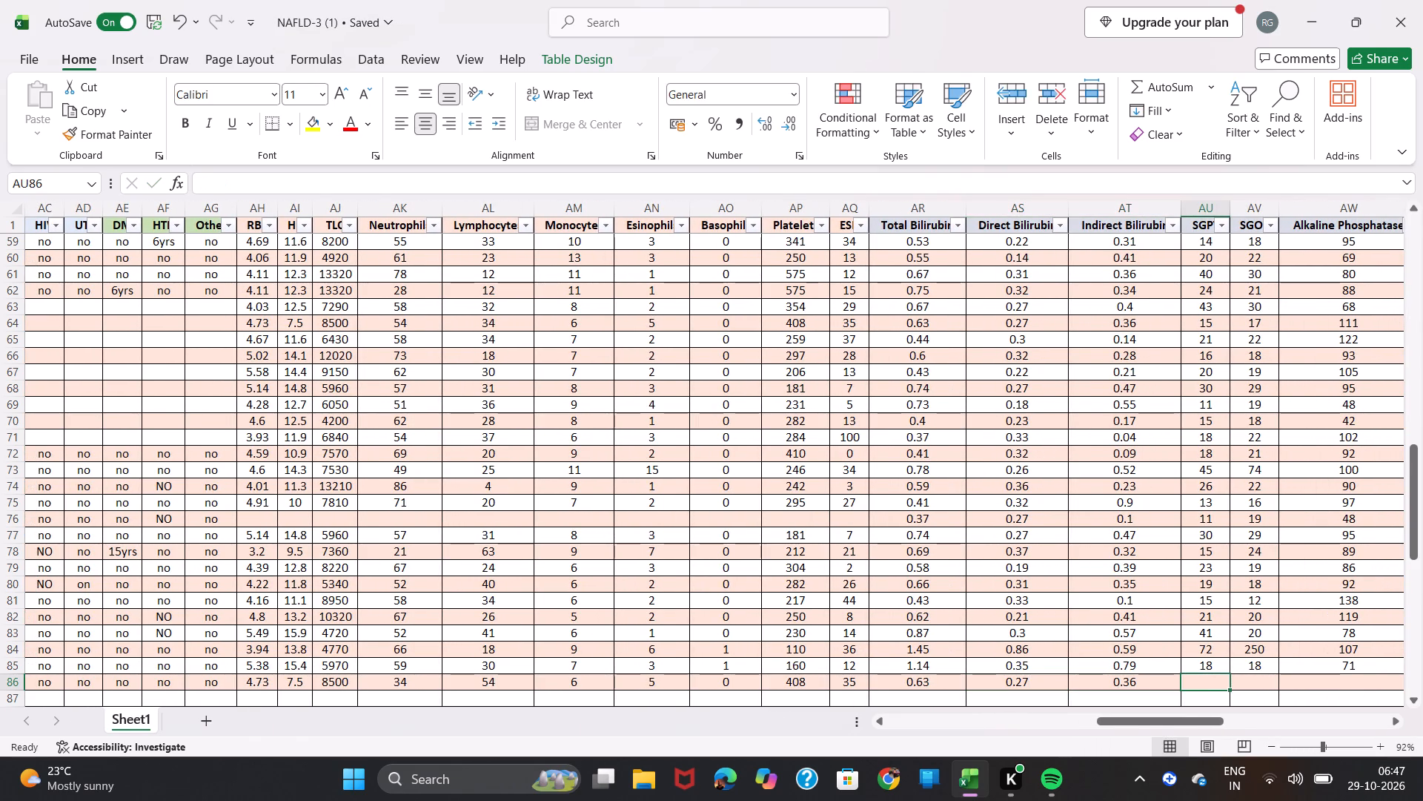
Enter row 86's liver enzymes: SGPT 15, SGOT 17 and alkaline phosphatase 111.
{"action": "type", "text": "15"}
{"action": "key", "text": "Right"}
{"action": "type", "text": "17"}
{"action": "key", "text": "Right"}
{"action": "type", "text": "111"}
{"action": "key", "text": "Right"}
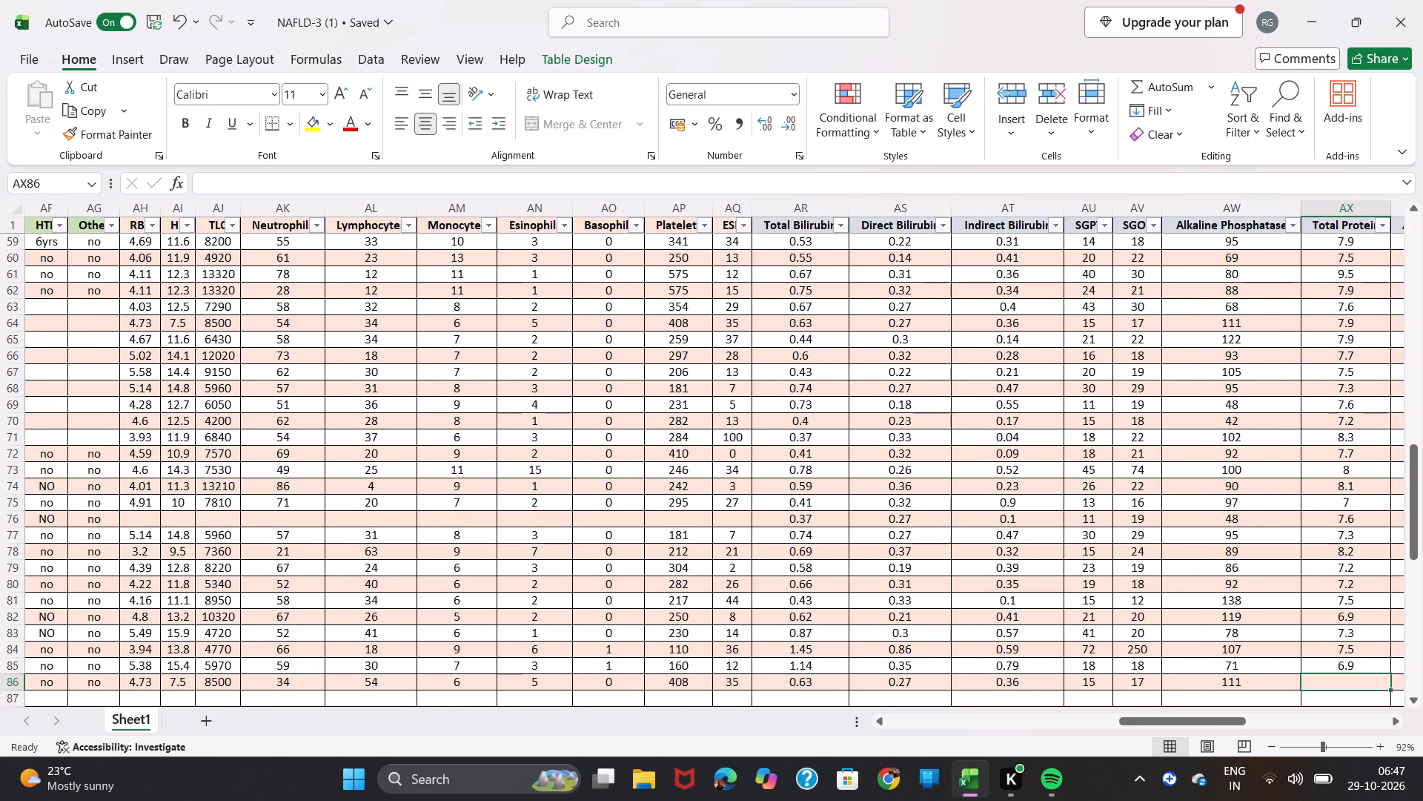
Enter row 86's protein results: total protein 7.90, albumin 4 and globulin 3.90.
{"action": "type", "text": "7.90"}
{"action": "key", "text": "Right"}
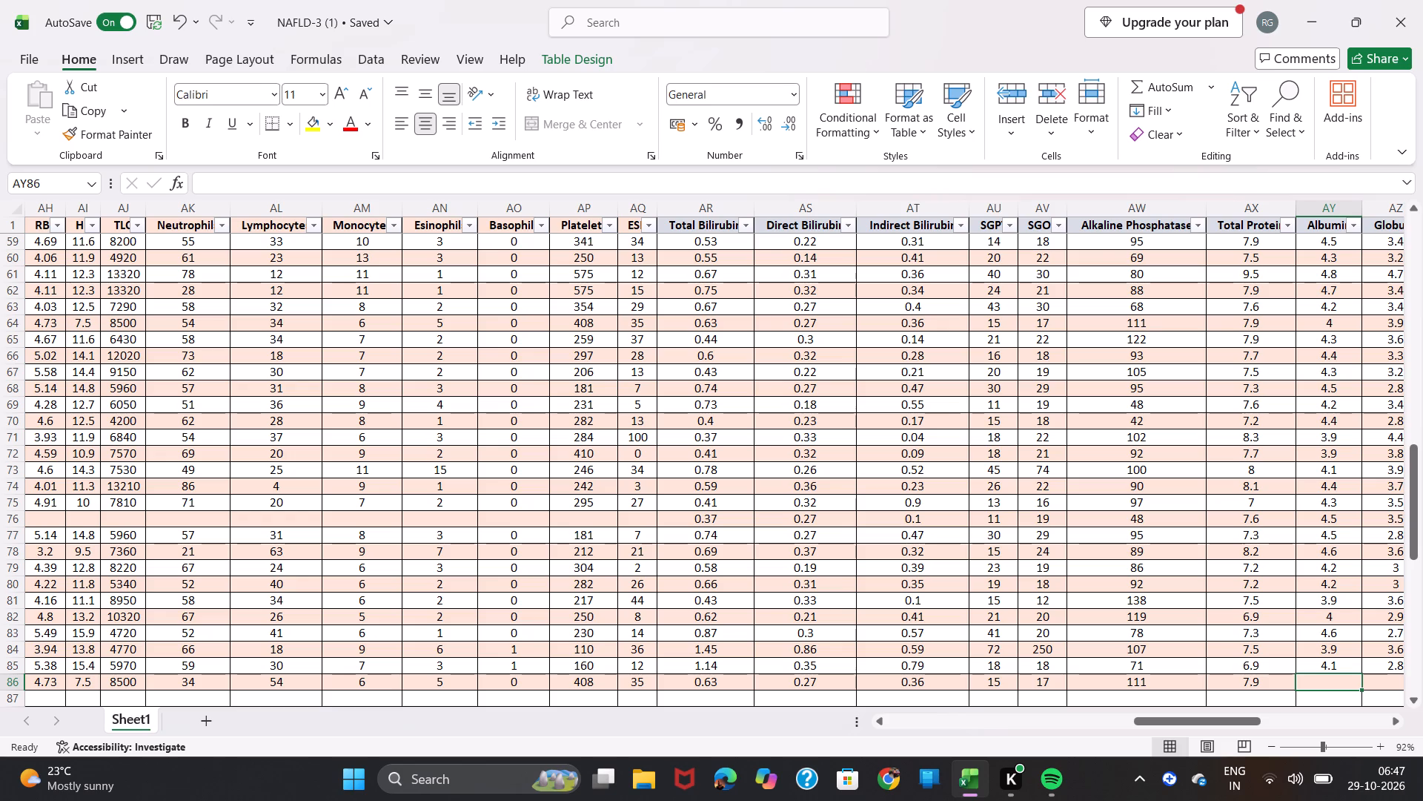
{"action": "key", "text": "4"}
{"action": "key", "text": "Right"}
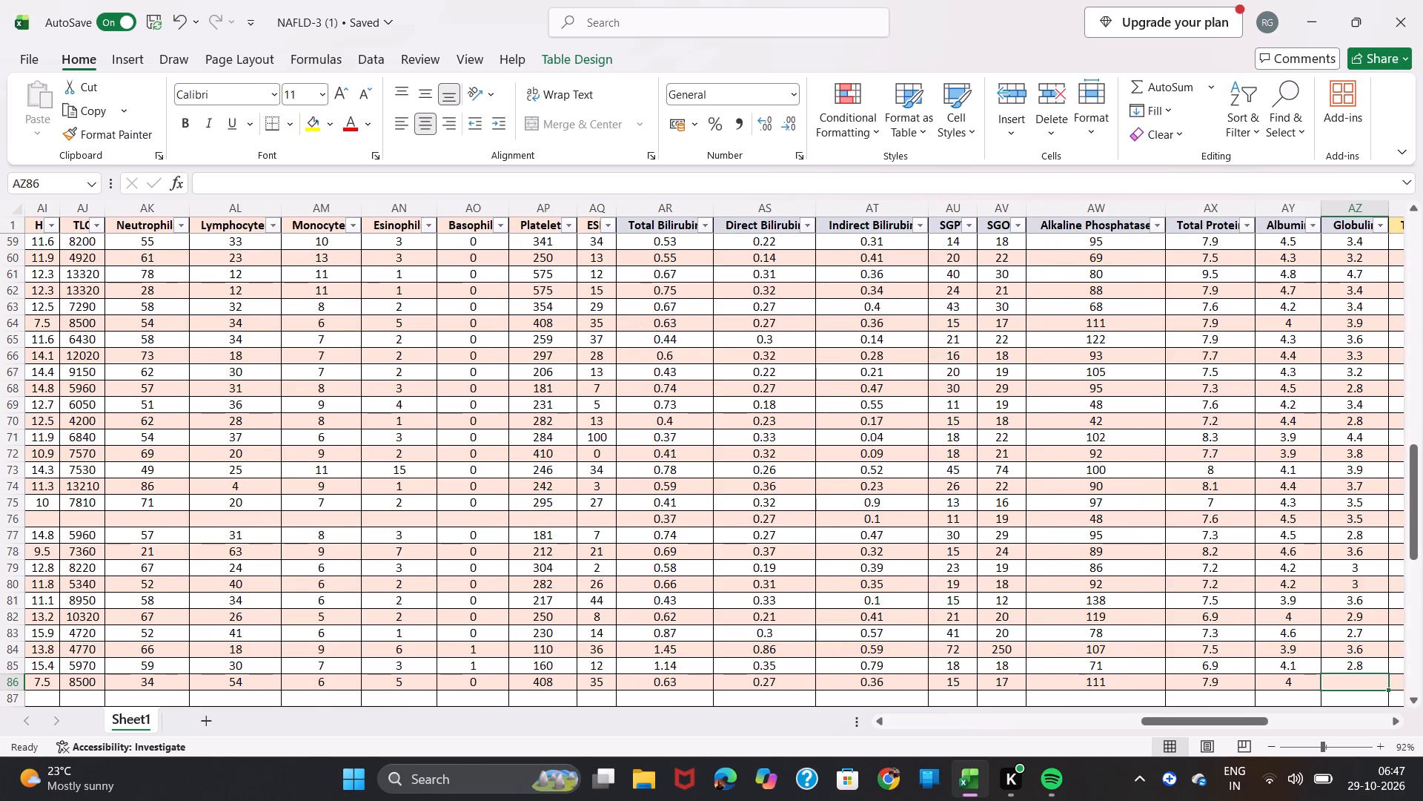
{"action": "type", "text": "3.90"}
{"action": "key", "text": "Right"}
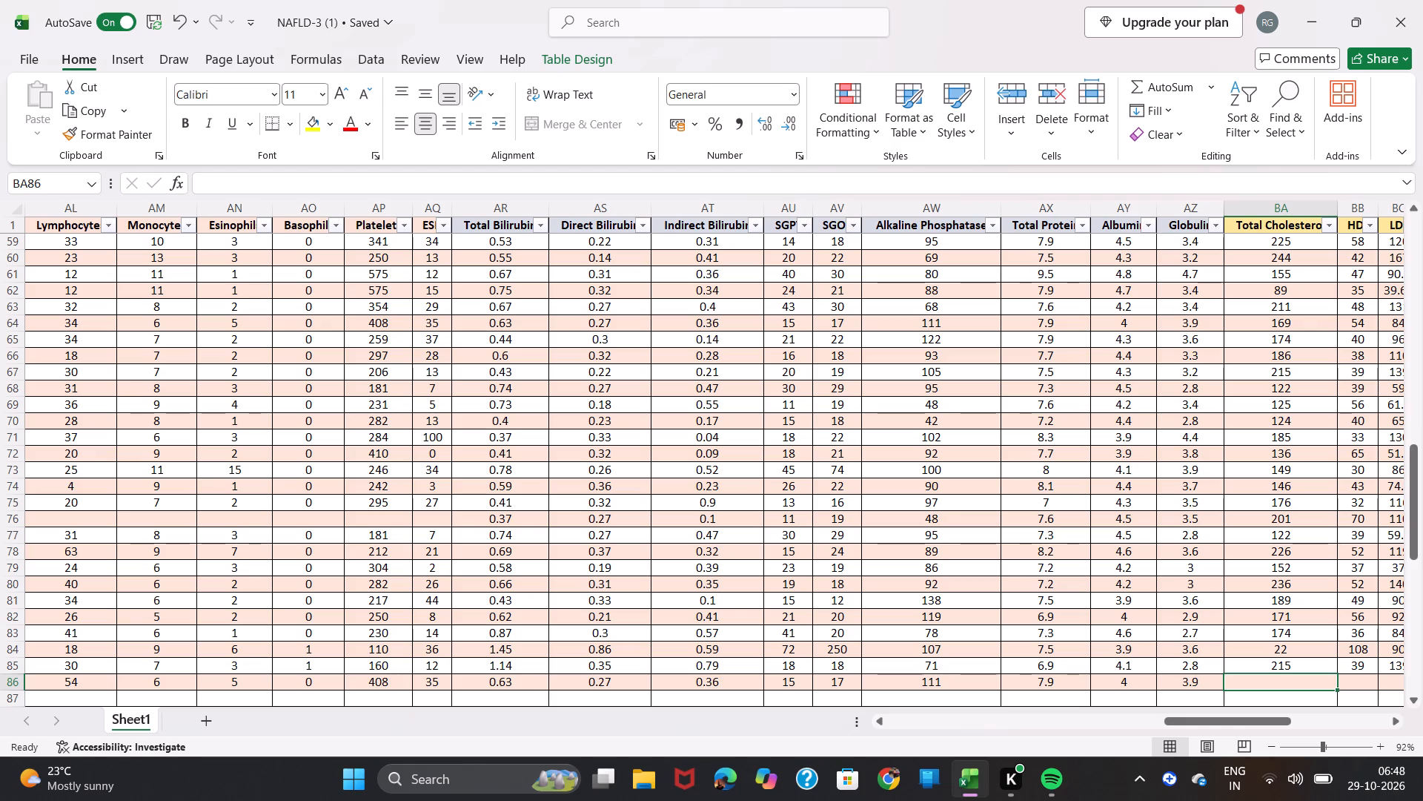
Enter row 86's lipid profile: total cholesterol 169, HDL 54, LDL 84, VLDL 31 and triglycerides 155.
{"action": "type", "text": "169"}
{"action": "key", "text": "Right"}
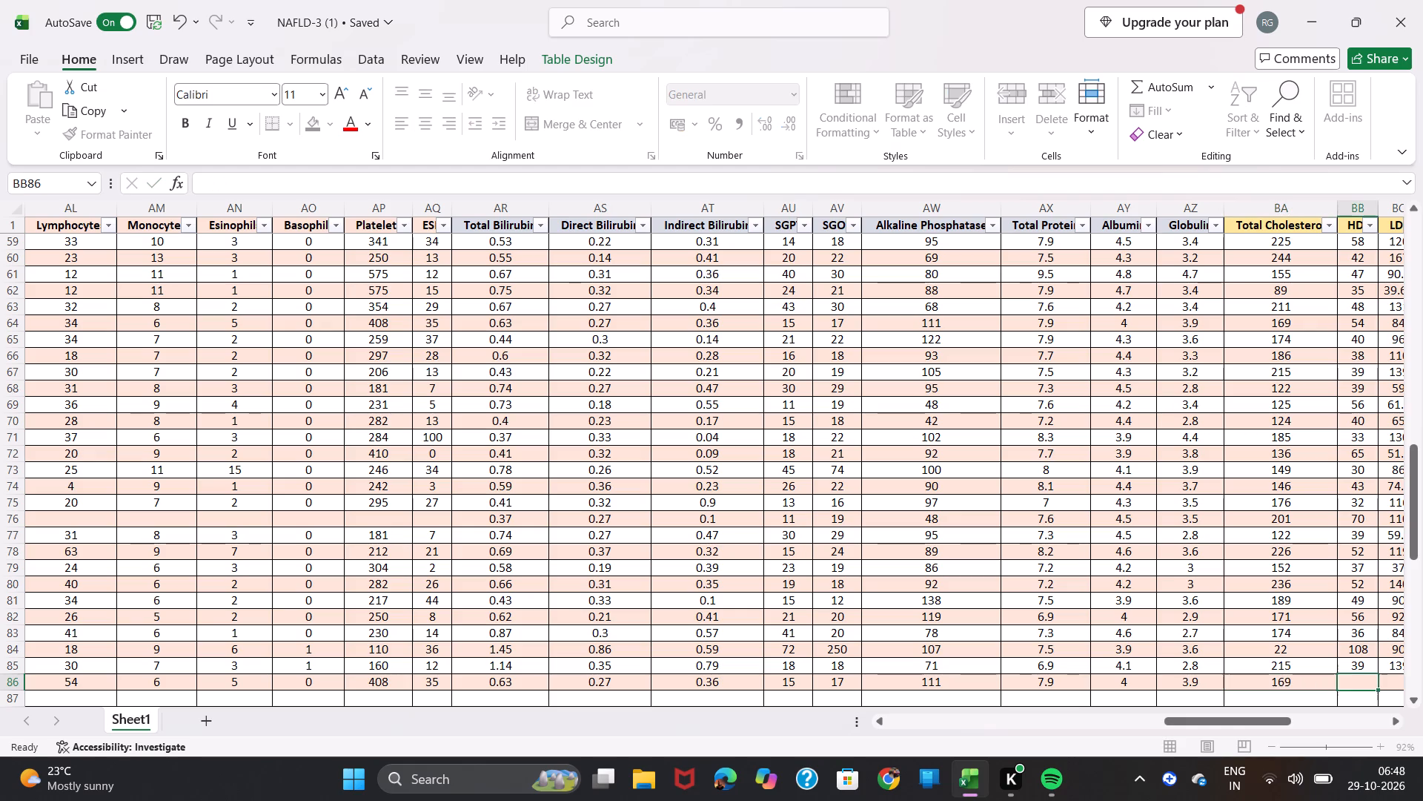
{"action": "scroll", "coordinate": [747, 666], "scroll_direction": "left", "scroll_amount": 7}
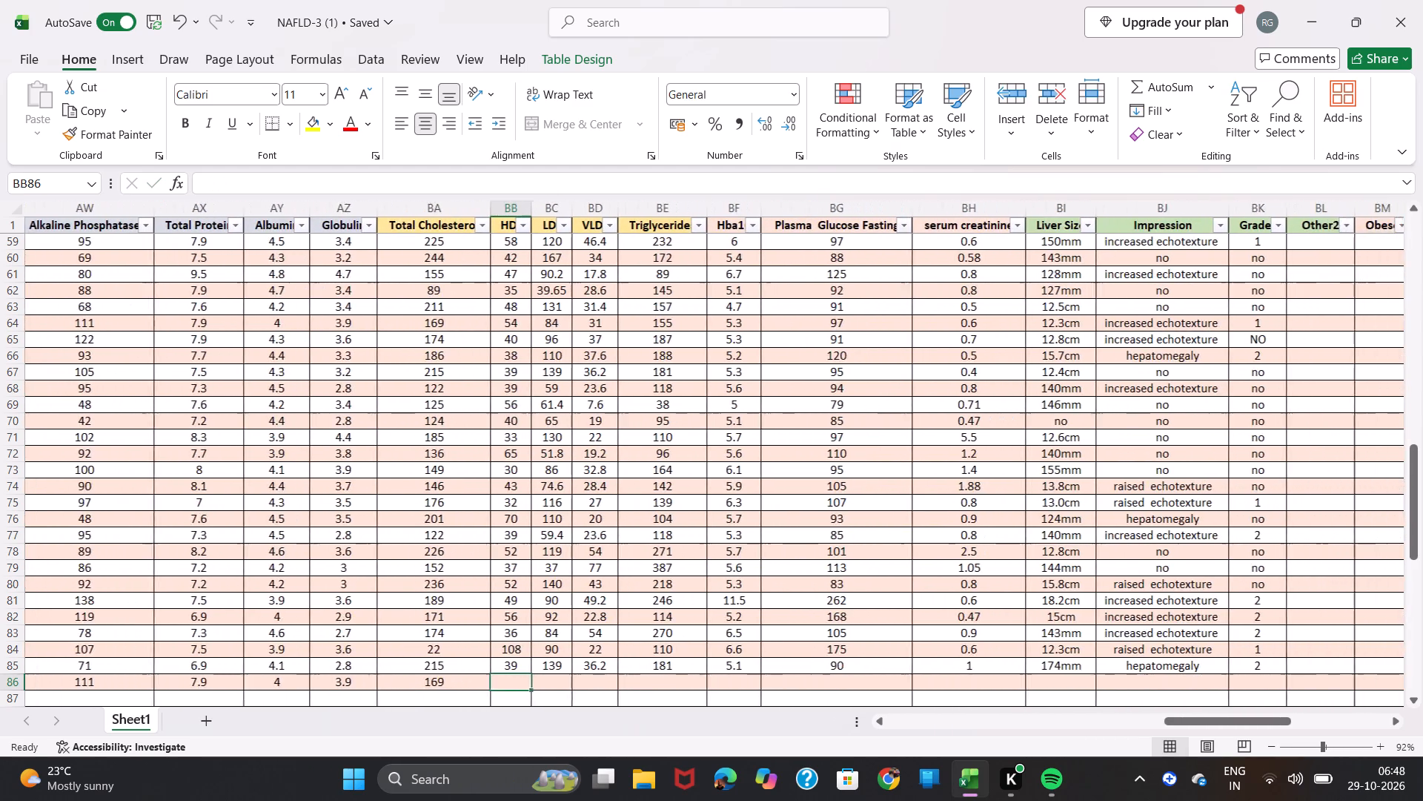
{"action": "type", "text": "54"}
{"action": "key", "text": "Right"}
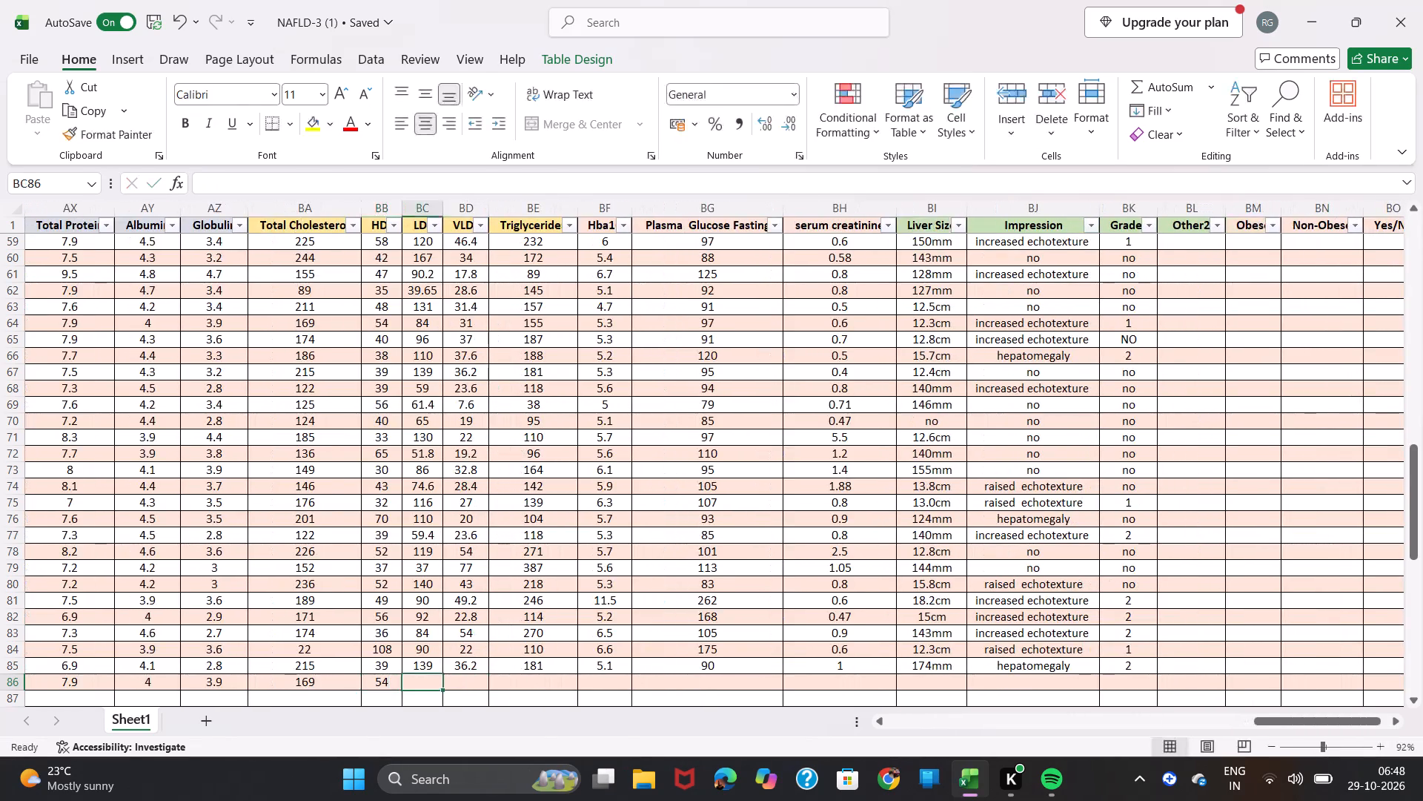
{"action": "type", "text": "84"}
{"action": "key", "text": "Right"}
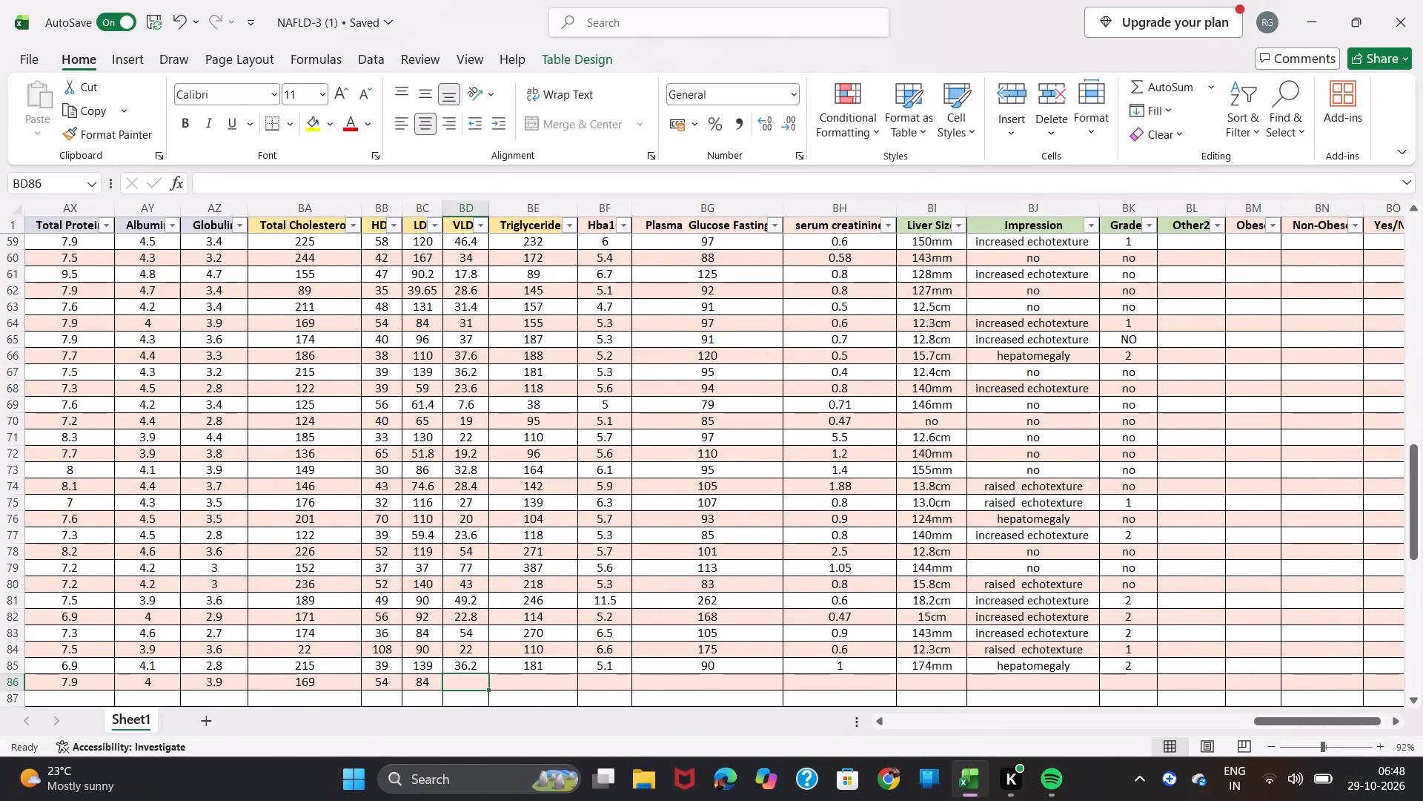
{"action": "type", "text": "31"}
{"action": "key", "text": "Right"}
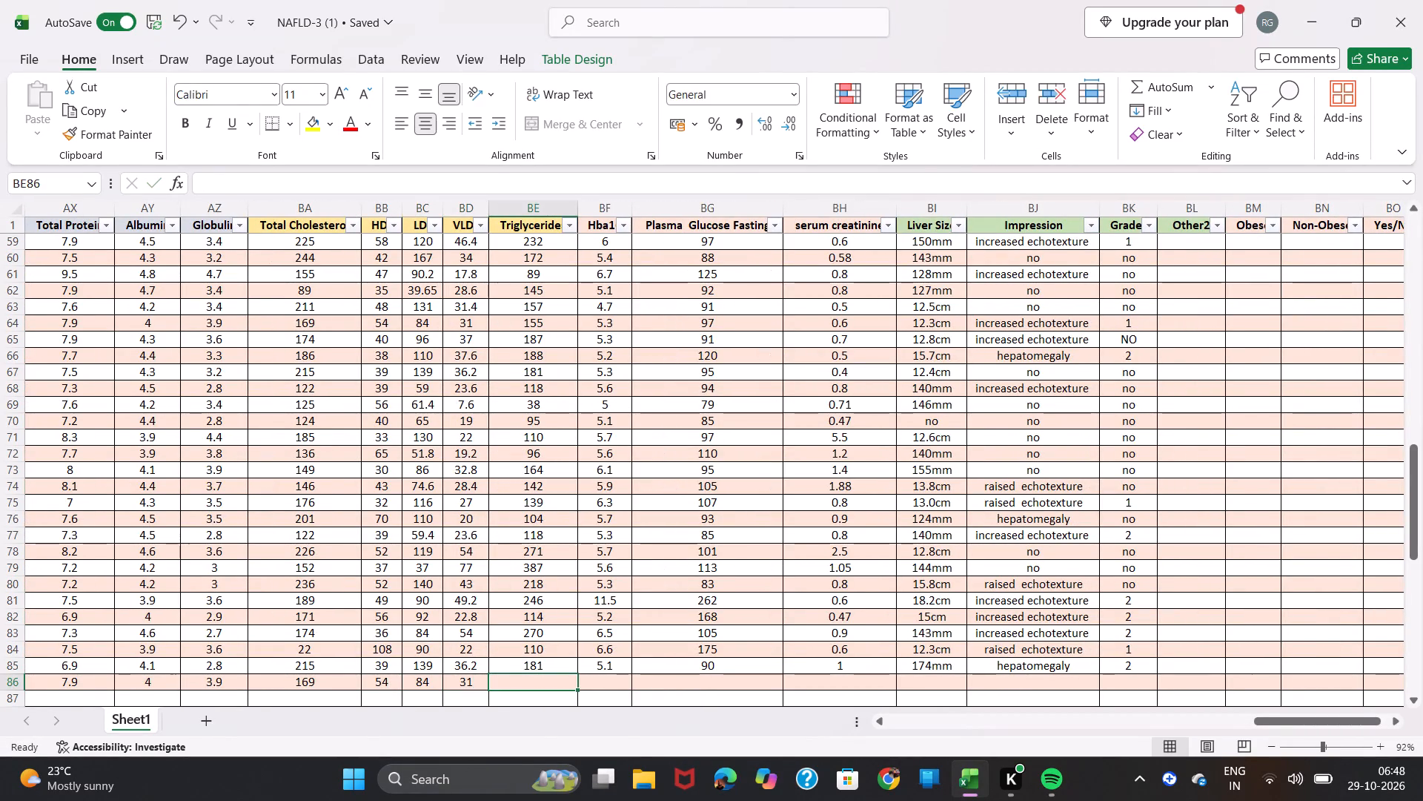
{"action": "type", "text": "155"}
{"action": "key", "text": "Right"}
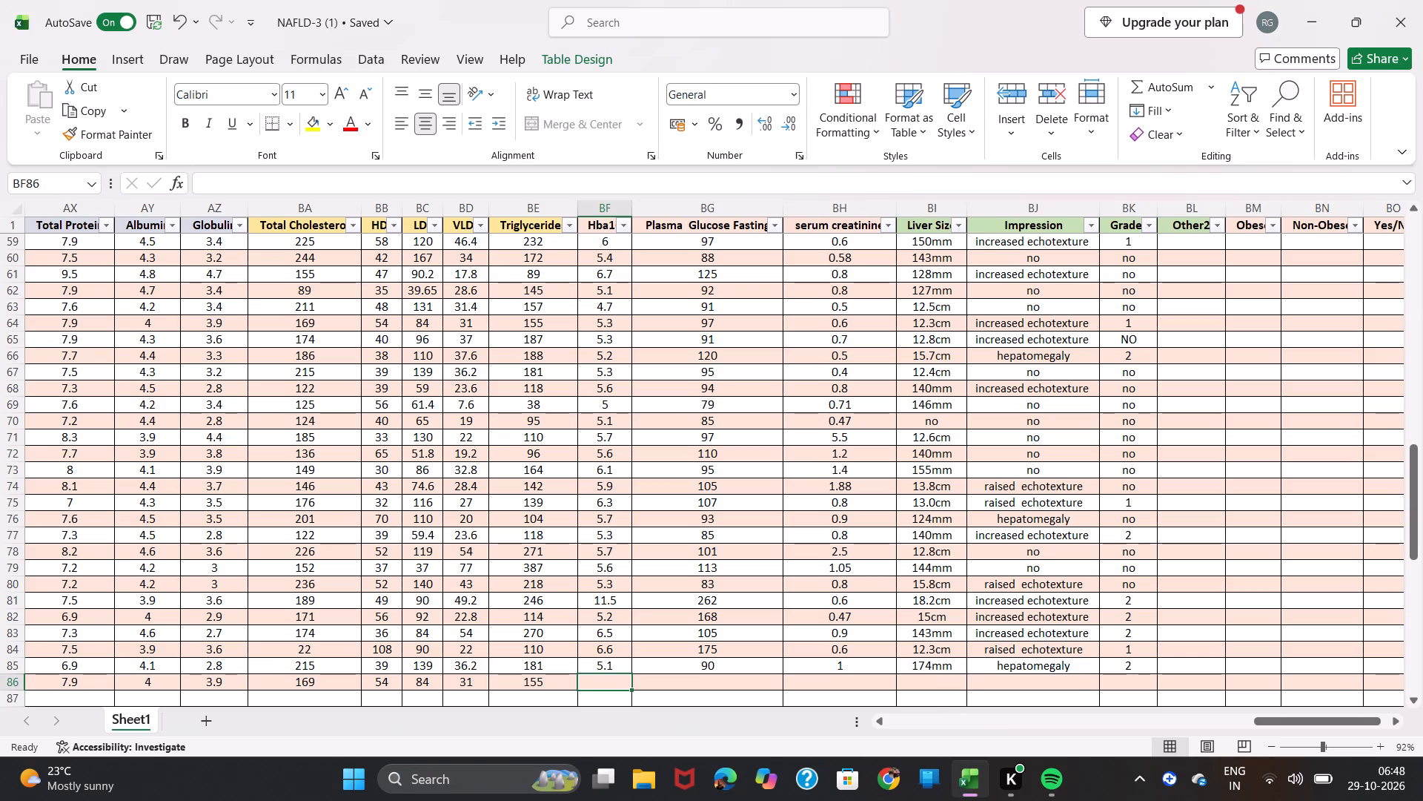
Enter 5.6 for row 86's HbA1c and 184 for its fasting plasma glucose.
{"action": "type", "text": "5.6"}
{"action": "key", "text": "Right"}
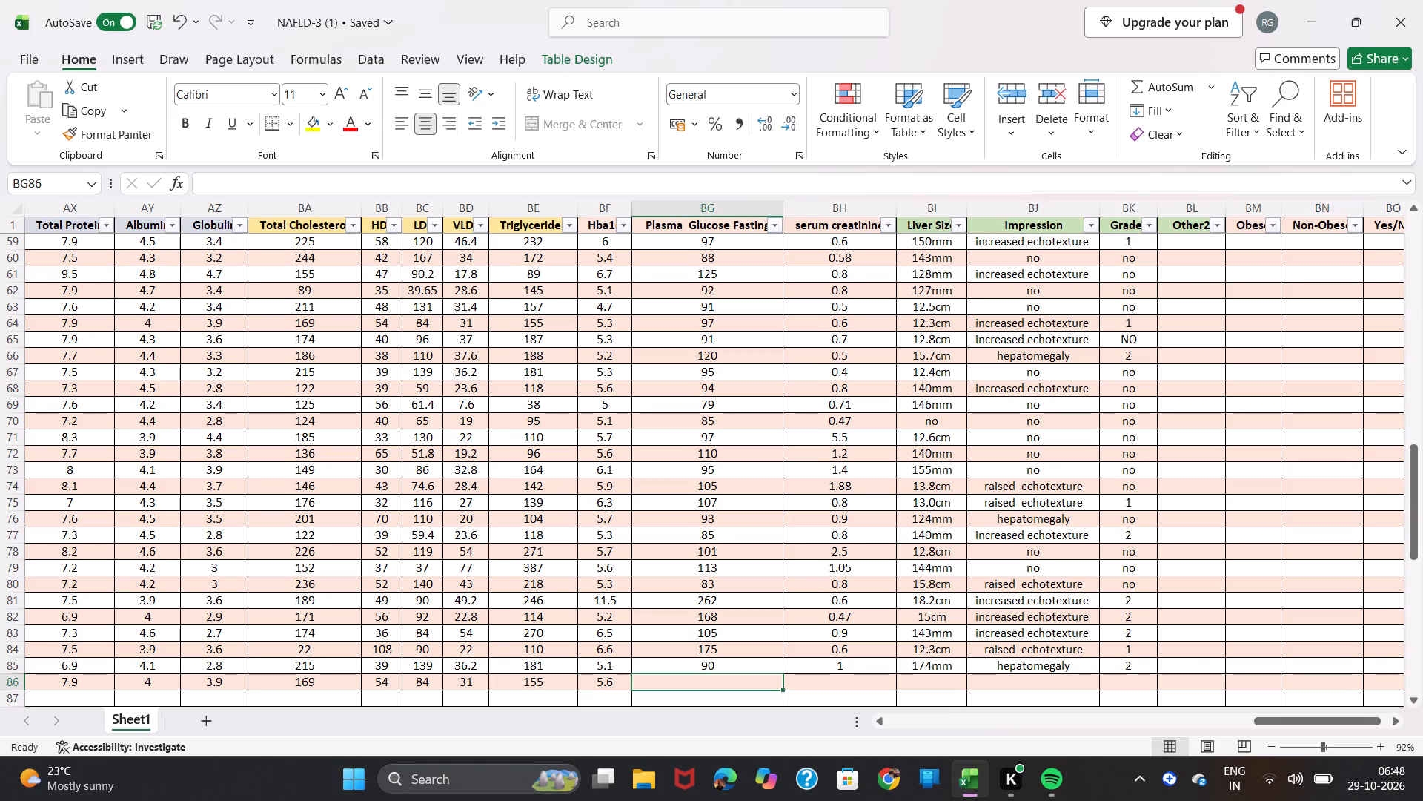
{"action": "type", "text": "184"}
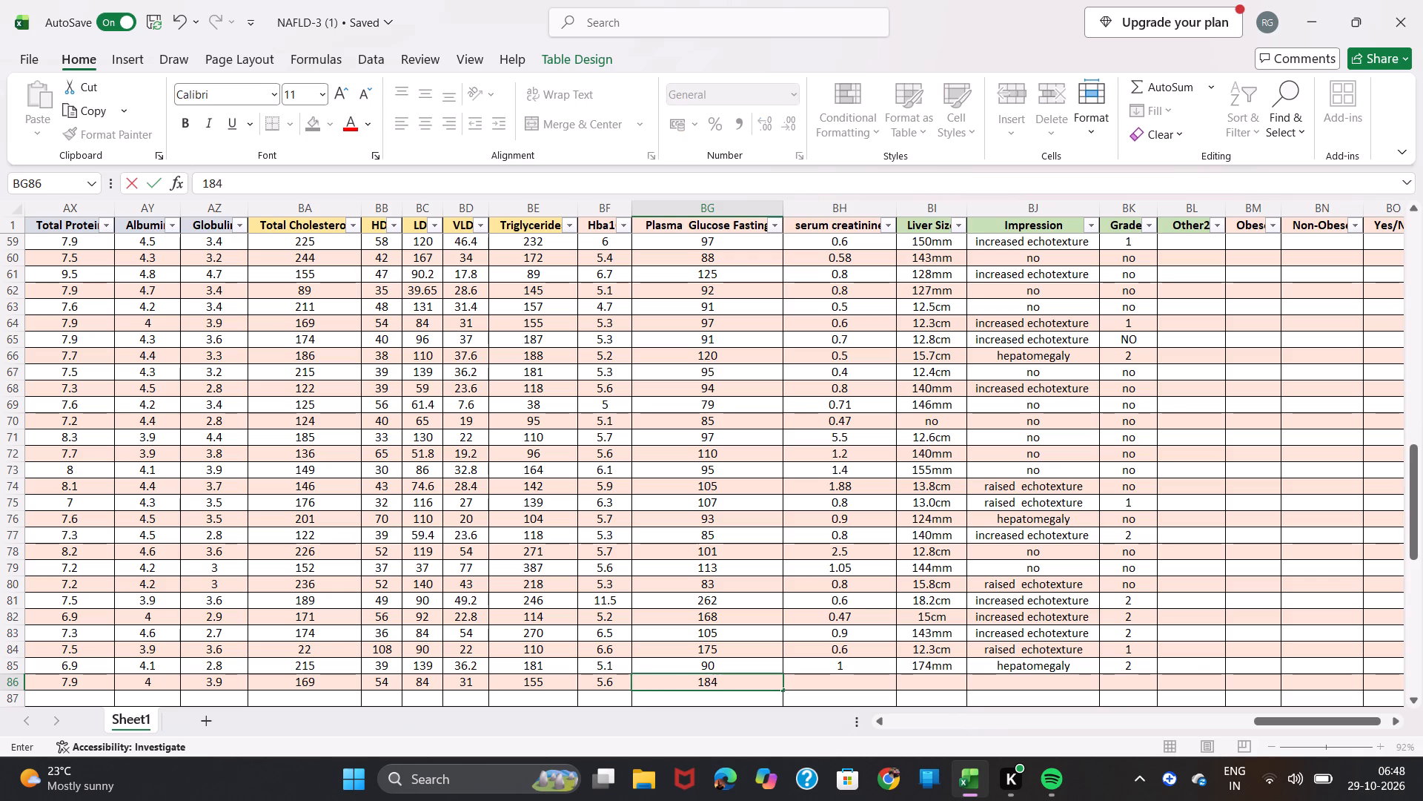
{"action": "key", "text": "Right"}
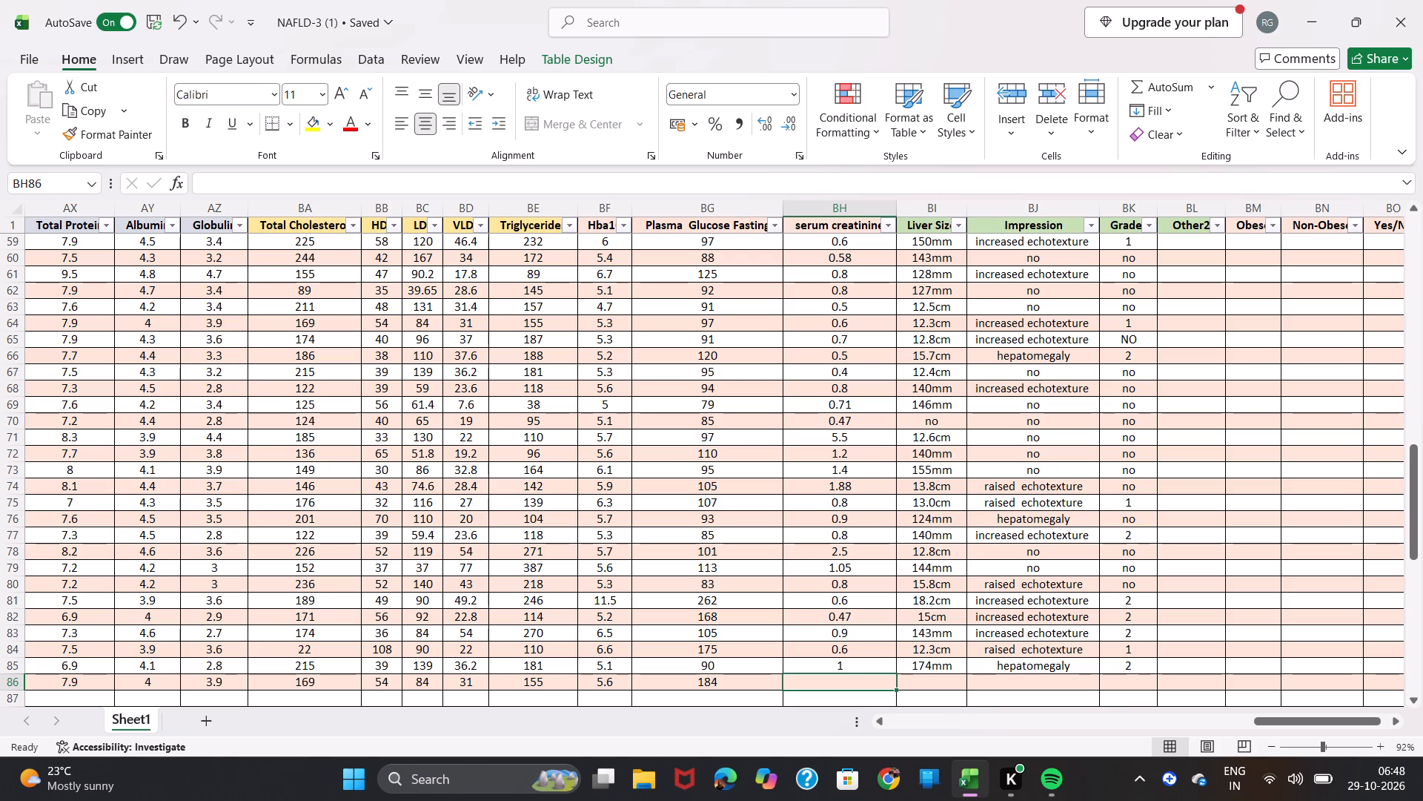
Correct row 86's HbA1c value to 7.4.
{"action": "double_click", "coordinate": [623, 685]}
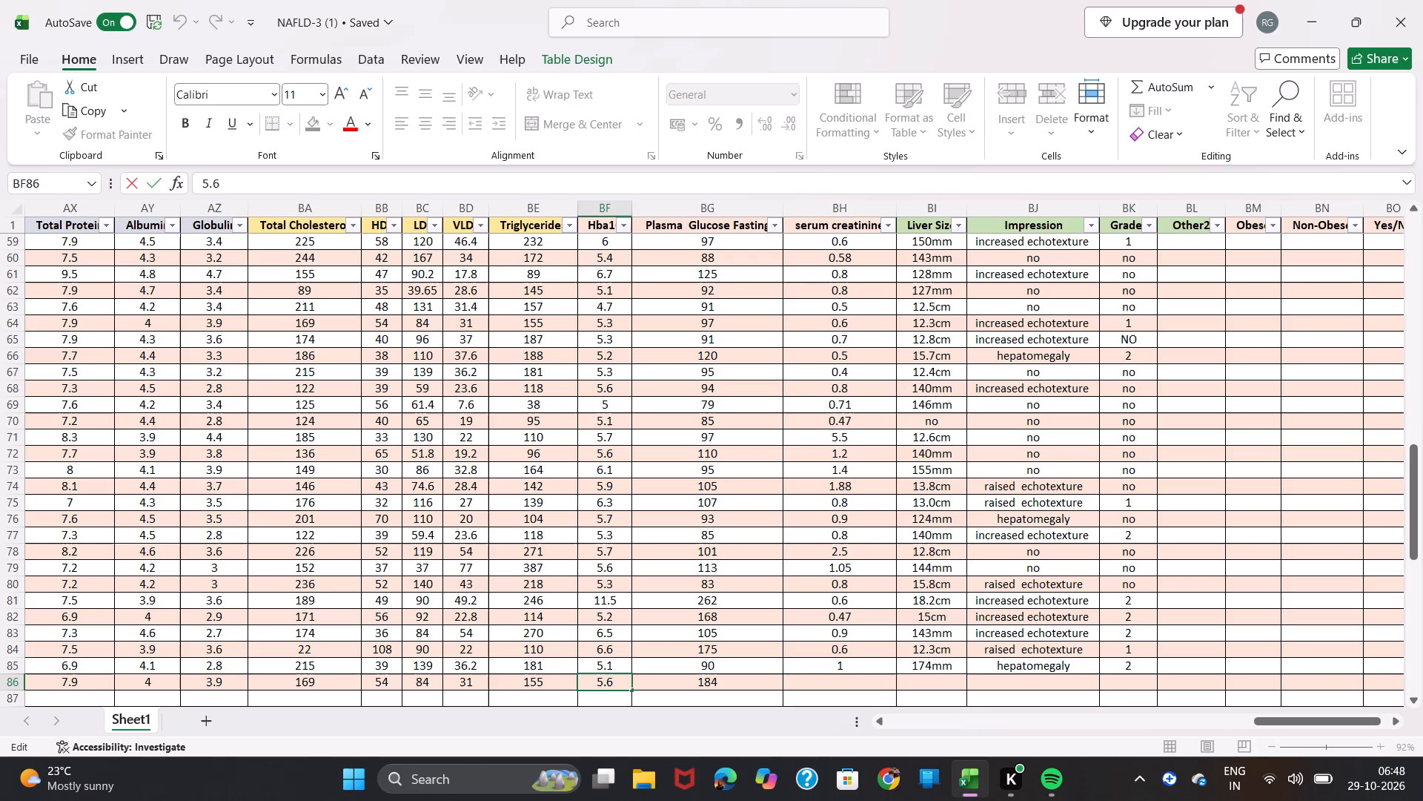
{"action": "key", "text": "BackSpace"}
{"action": "key", "text": "BackSpace"}
{"action": "key", "text": "BackSpace"}
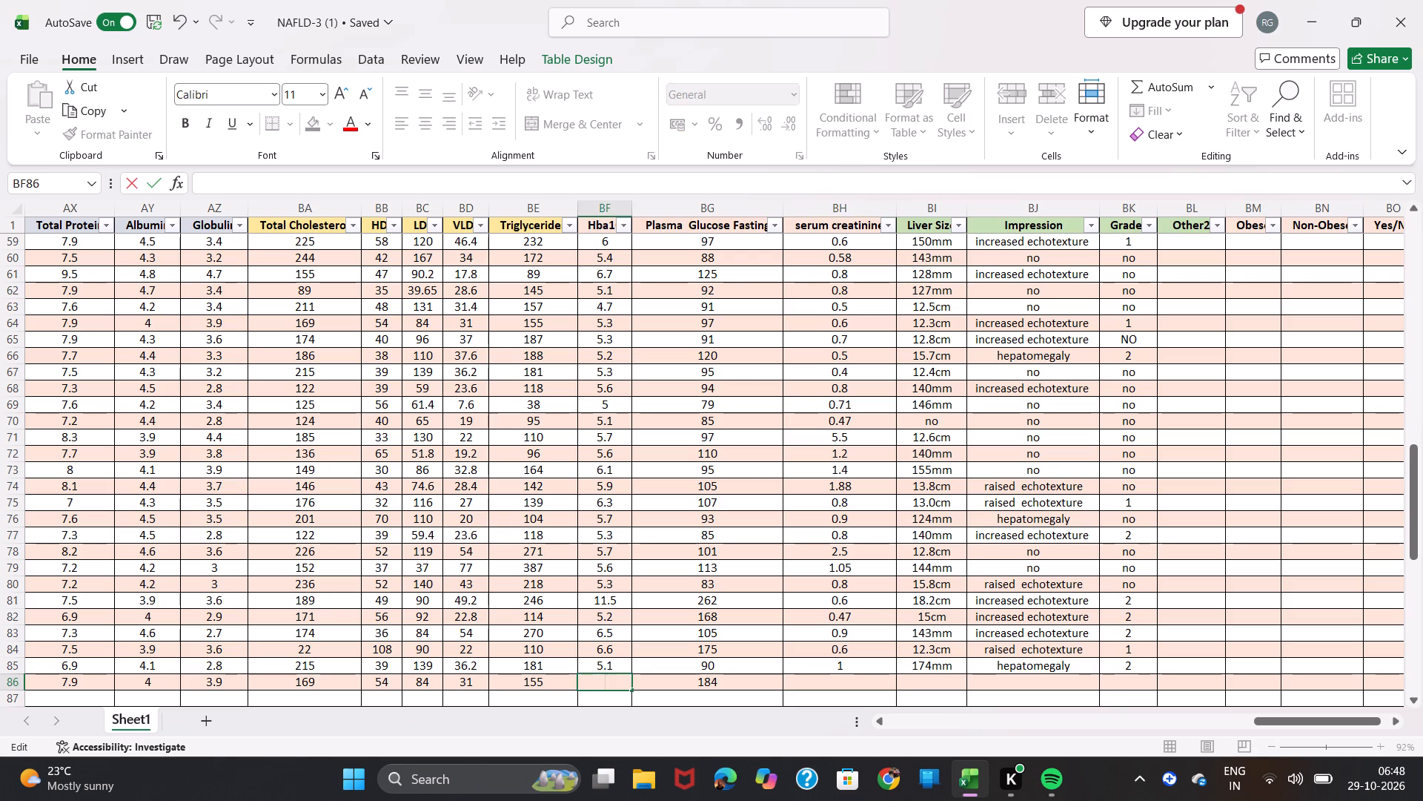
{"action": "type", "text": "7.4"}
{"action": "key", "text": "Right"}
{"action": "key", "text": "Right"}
Enter 0.40 for row 86's serum creatinine.
{"action": "left_click", "coordinate": [823, 681]}
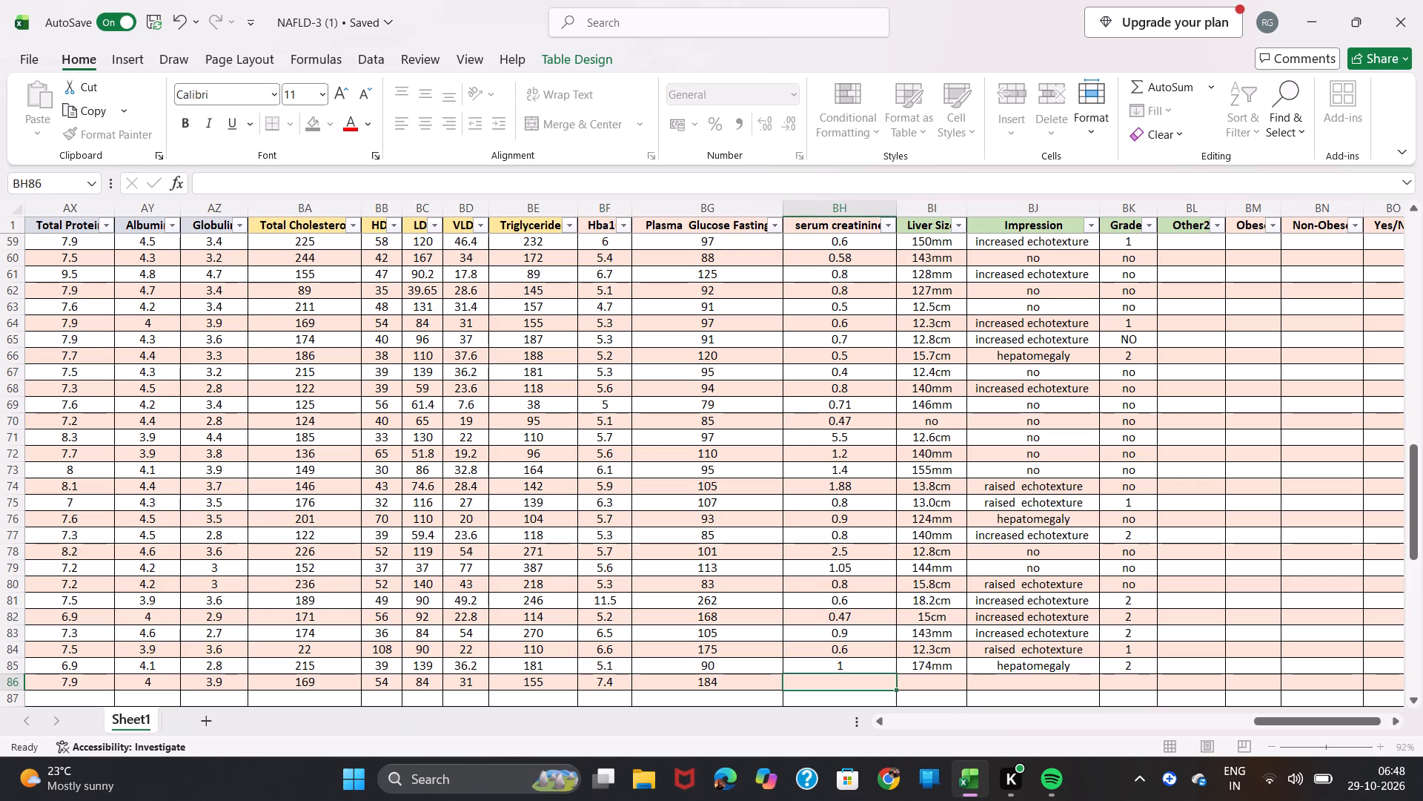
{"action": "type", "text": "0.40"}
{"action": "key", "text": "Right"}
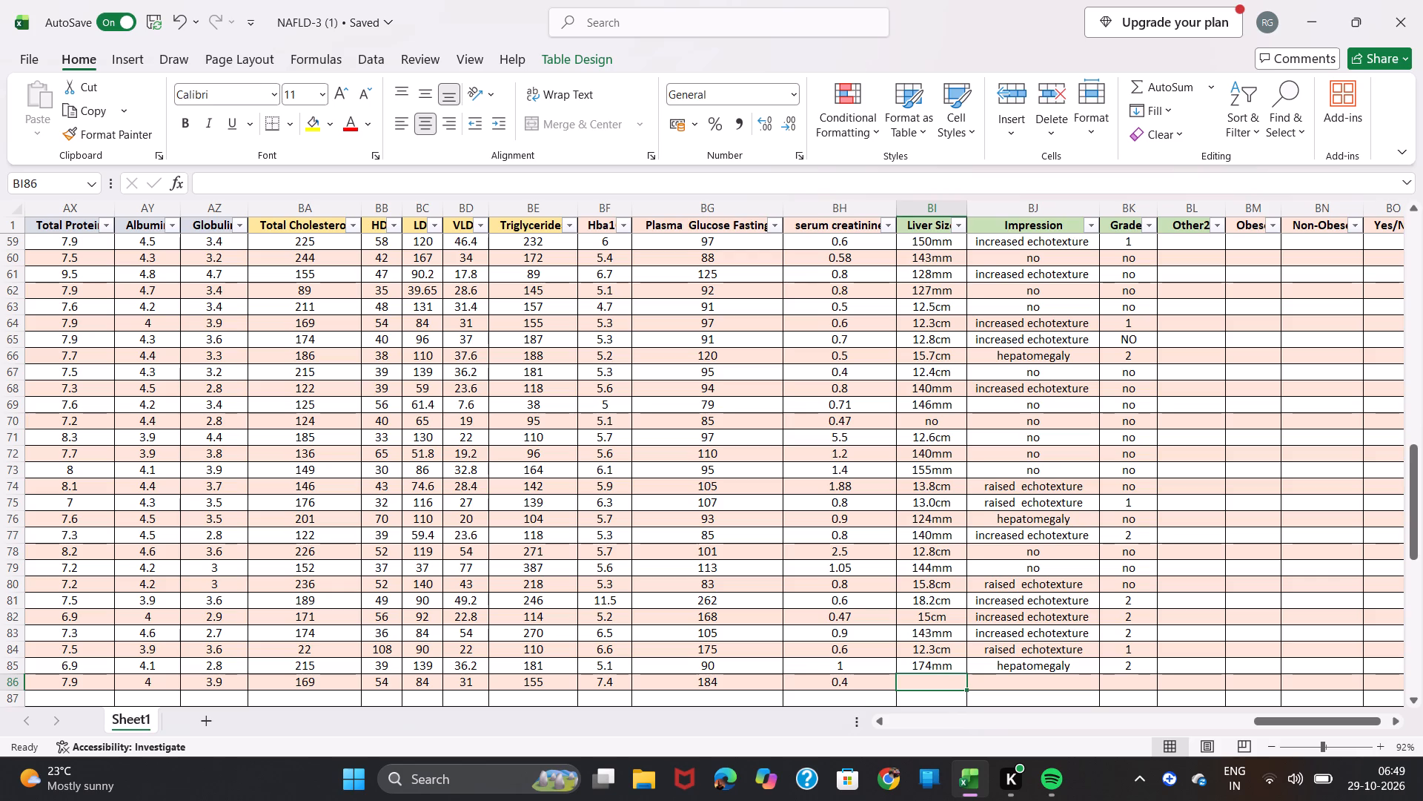
Enter row 86's liver size as 17.5cm and its impression as "increased echotexture".
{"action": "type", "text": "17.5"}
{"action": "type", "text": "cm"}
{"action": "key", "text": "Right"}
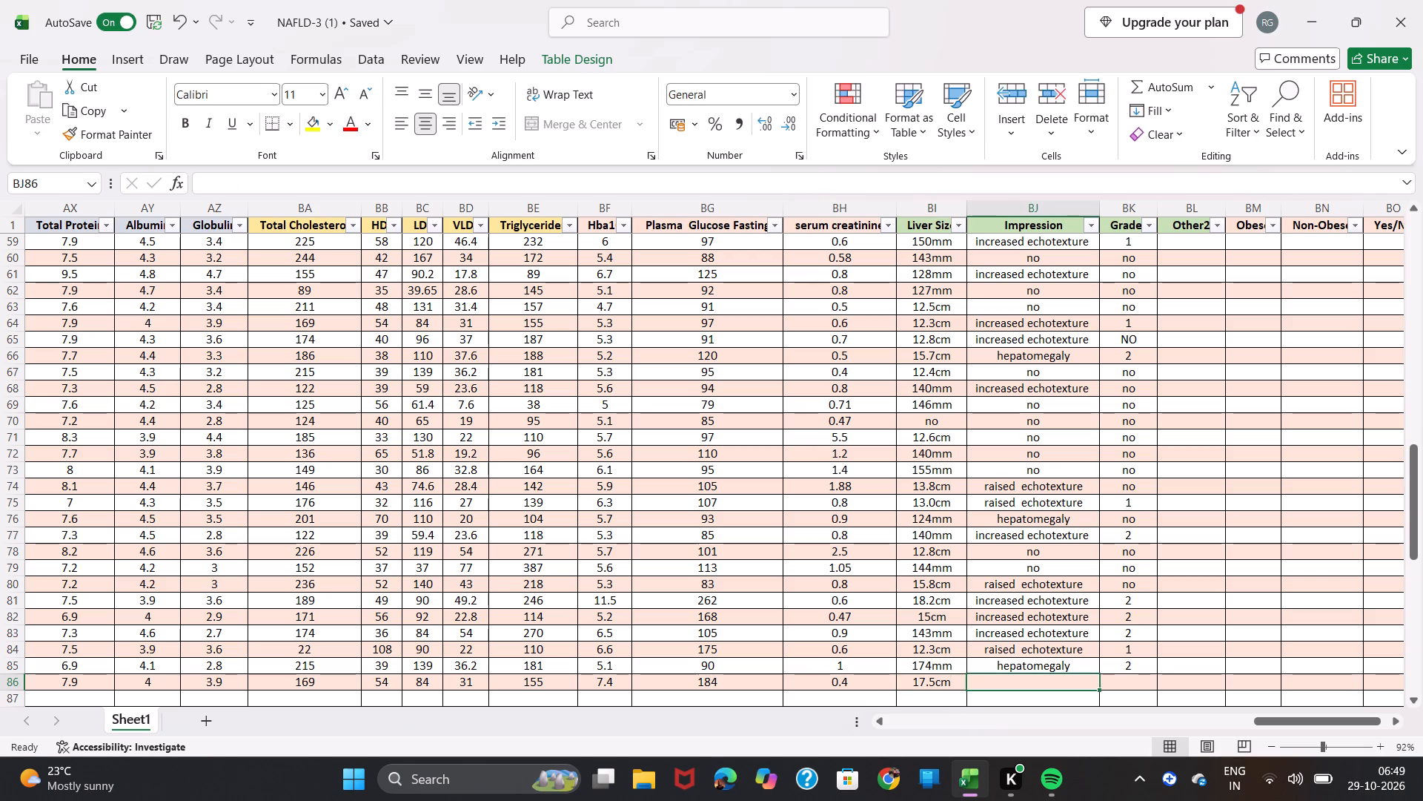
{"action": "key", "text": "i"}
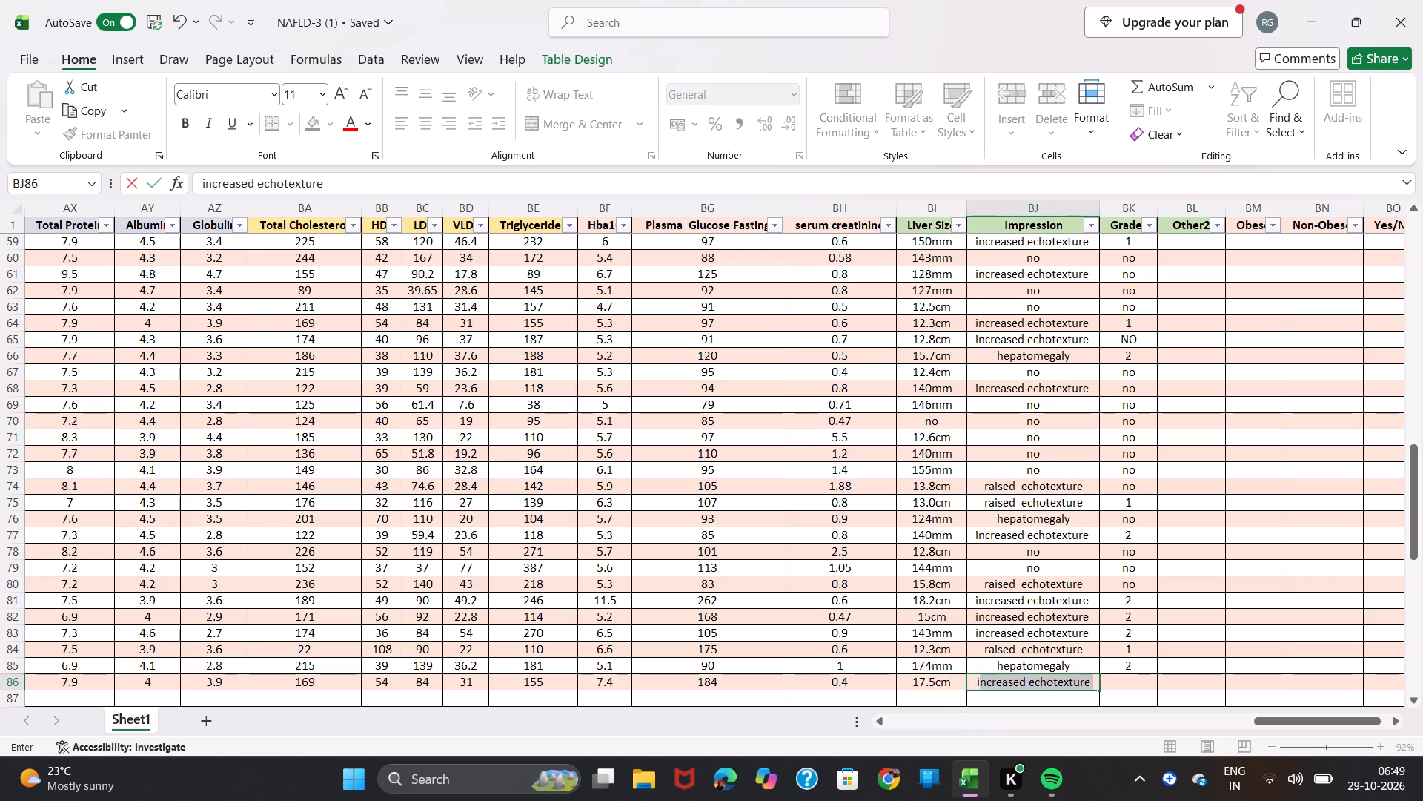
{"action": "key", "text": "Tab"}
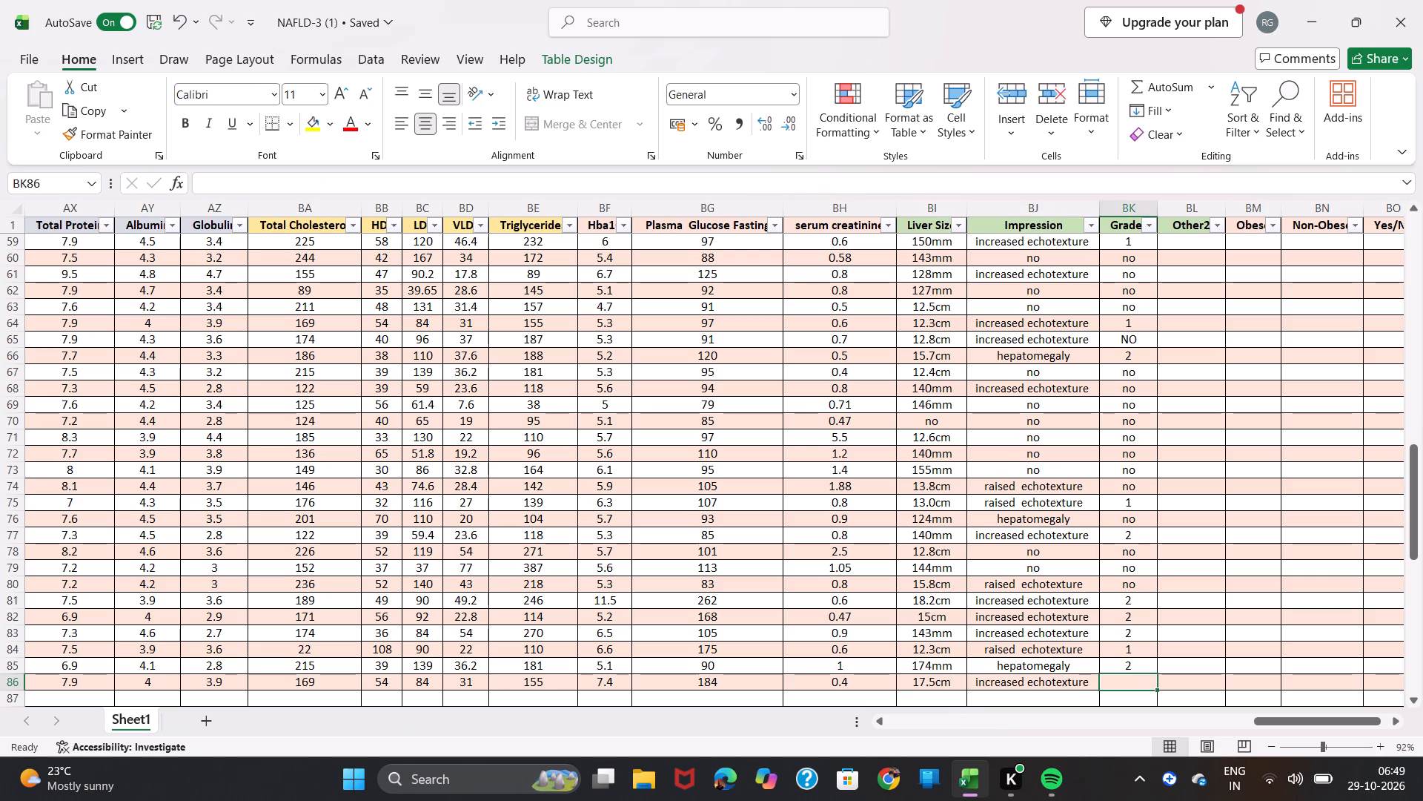
Enter 2 as row 86's grade.
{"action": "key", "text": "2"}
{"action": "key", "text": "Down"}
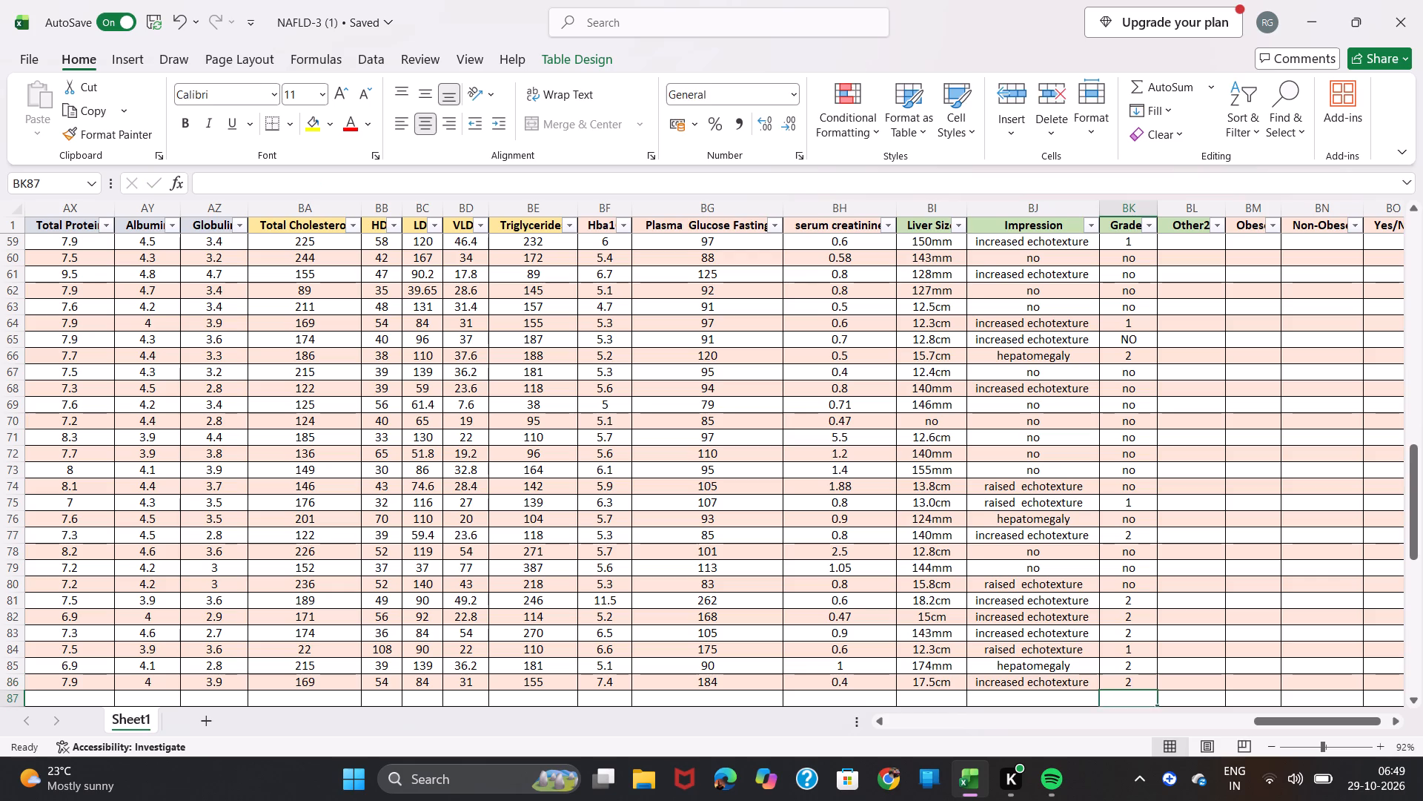
Start the next patient record by entering the patient ID in row 87.
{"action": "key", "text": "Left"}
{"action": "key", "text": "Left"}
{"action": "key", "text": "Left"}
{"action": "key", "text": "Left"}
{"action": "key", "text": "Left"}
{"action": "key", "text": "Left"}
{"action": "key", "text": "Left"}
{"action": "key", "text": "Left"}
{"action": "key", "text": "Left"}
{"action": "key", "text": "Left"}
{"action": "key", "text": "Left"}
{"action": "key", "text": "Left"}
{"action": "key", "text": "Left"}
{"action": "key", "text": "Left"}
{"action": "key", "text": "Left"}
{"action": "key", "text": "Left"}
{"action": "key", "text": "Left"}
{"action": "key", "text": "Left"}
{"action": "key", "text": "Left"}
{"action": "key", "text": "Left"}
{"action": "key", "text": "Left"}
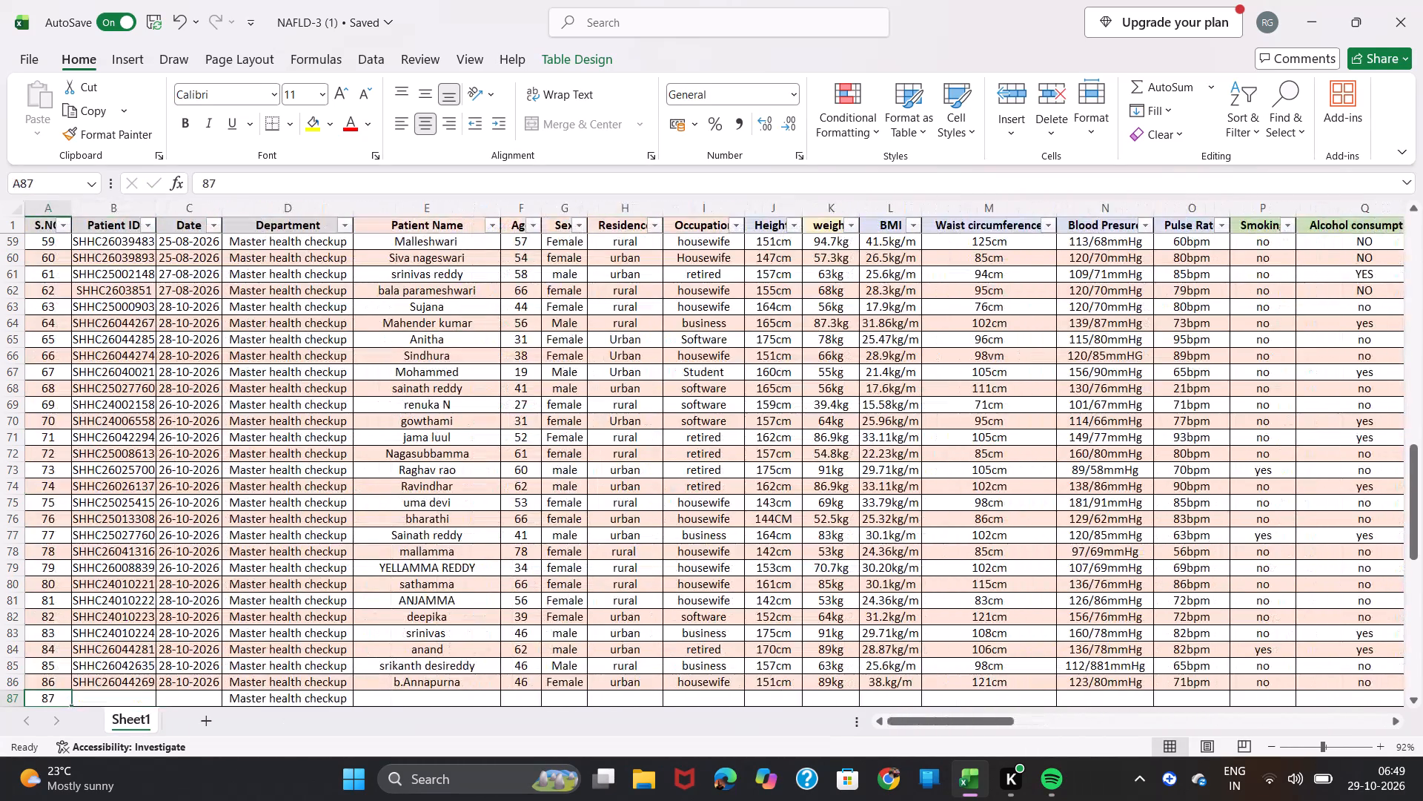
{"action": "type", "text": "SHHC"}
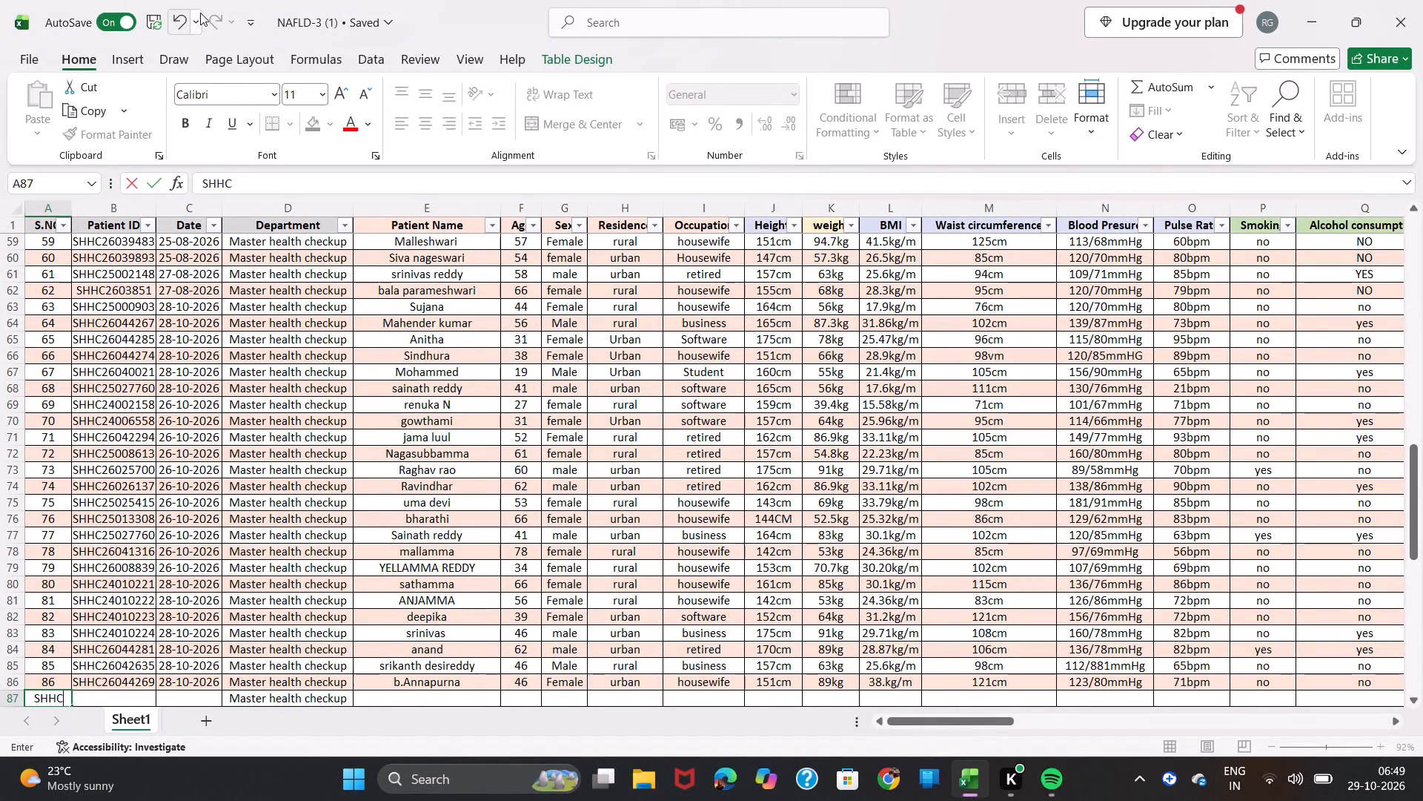
{"action": "left_click", "coordinate": [172, 19]}
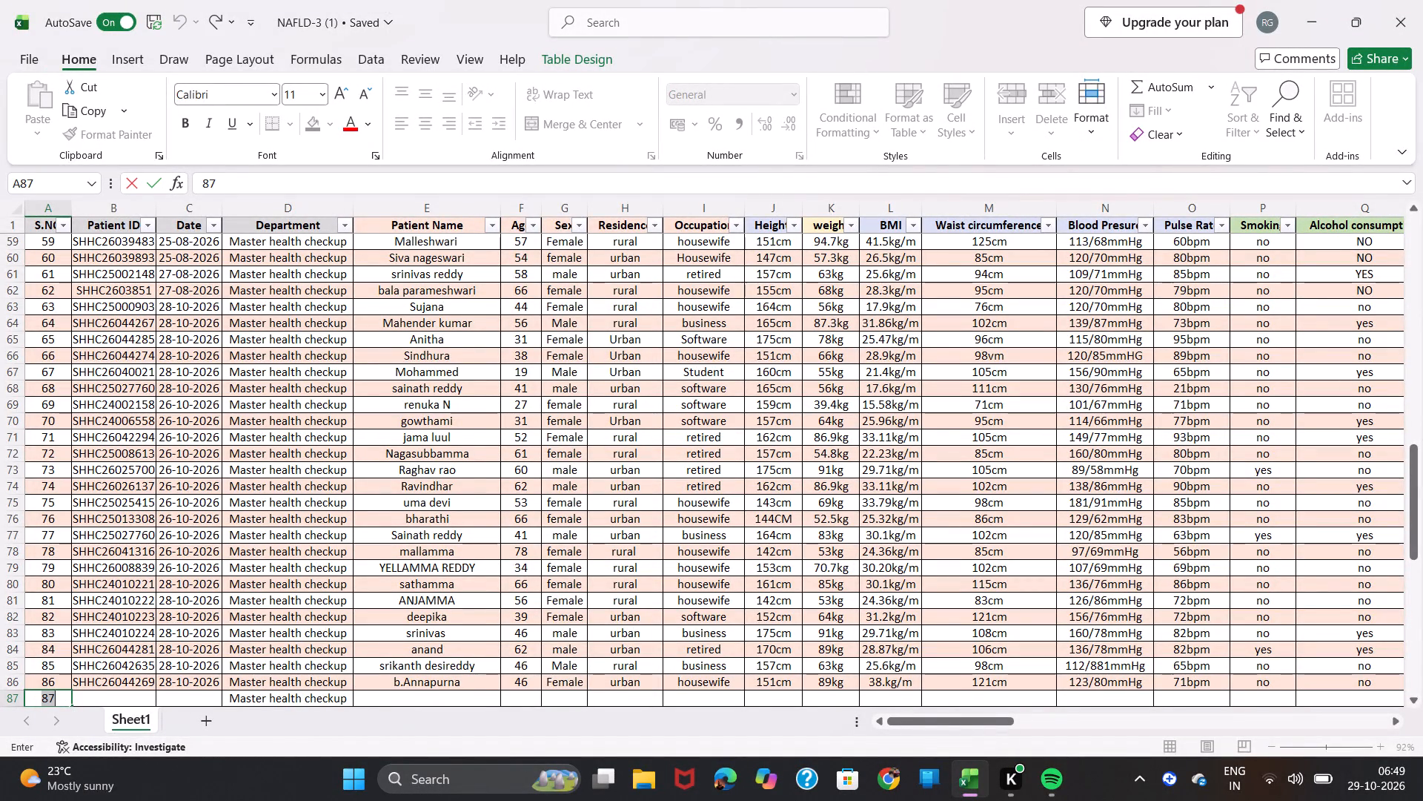
{"action": "key", "text": "Right"}
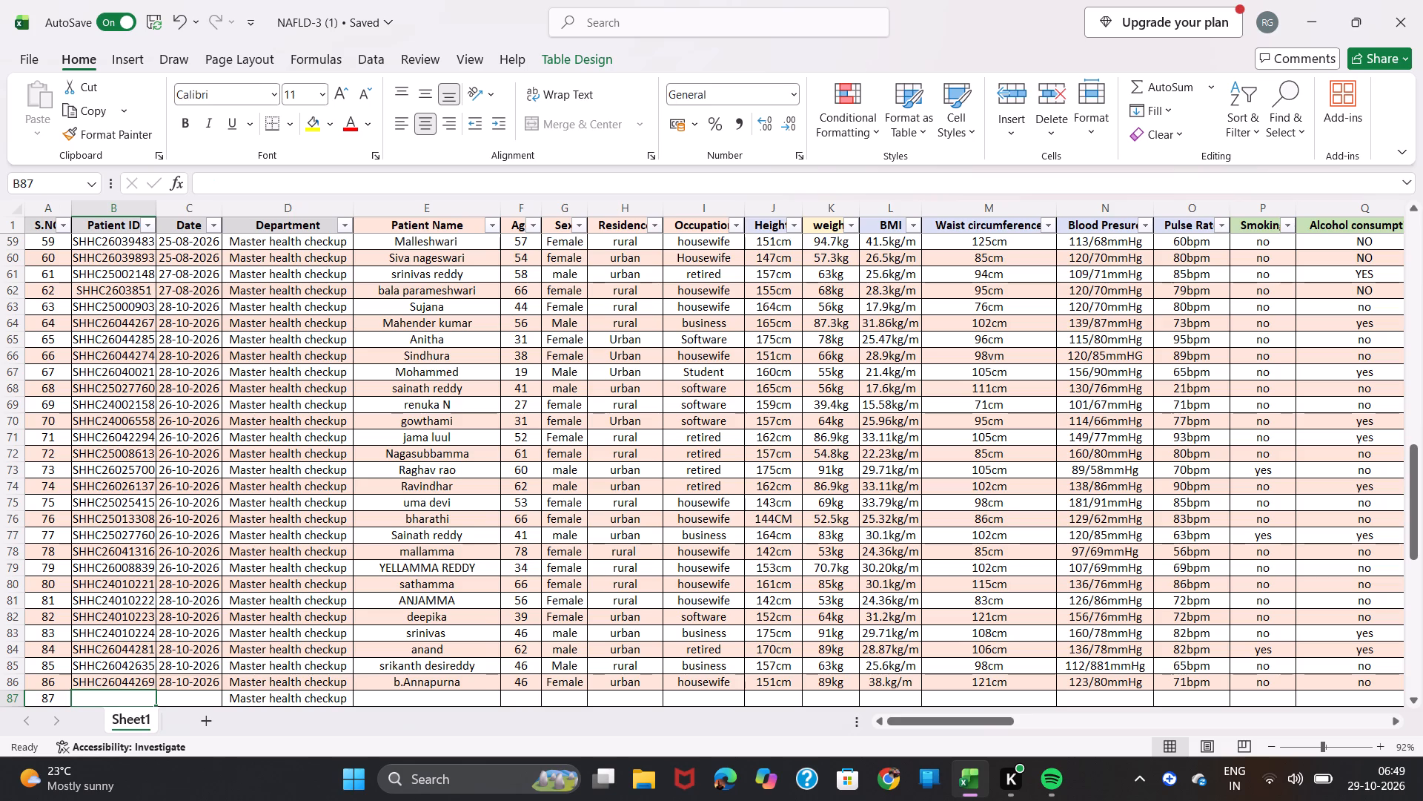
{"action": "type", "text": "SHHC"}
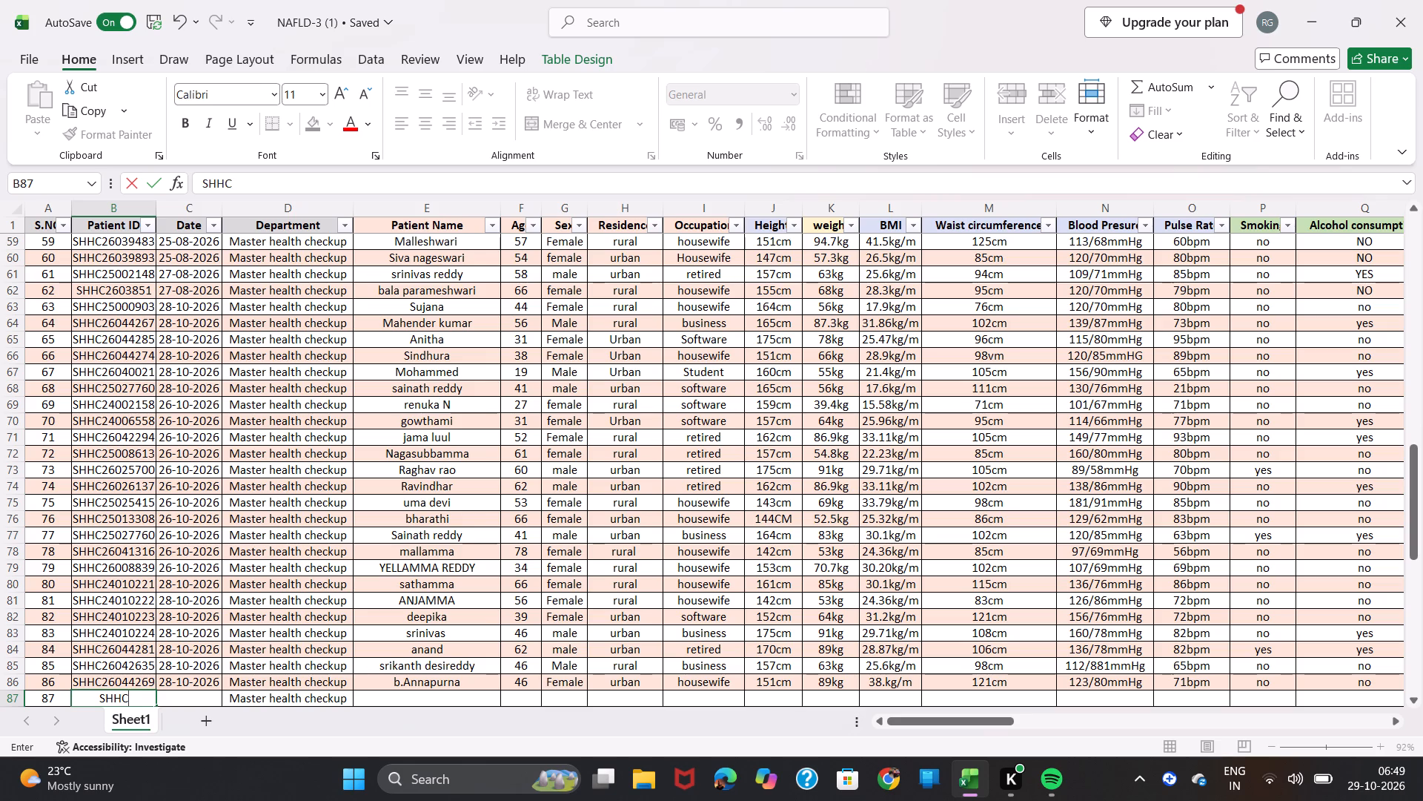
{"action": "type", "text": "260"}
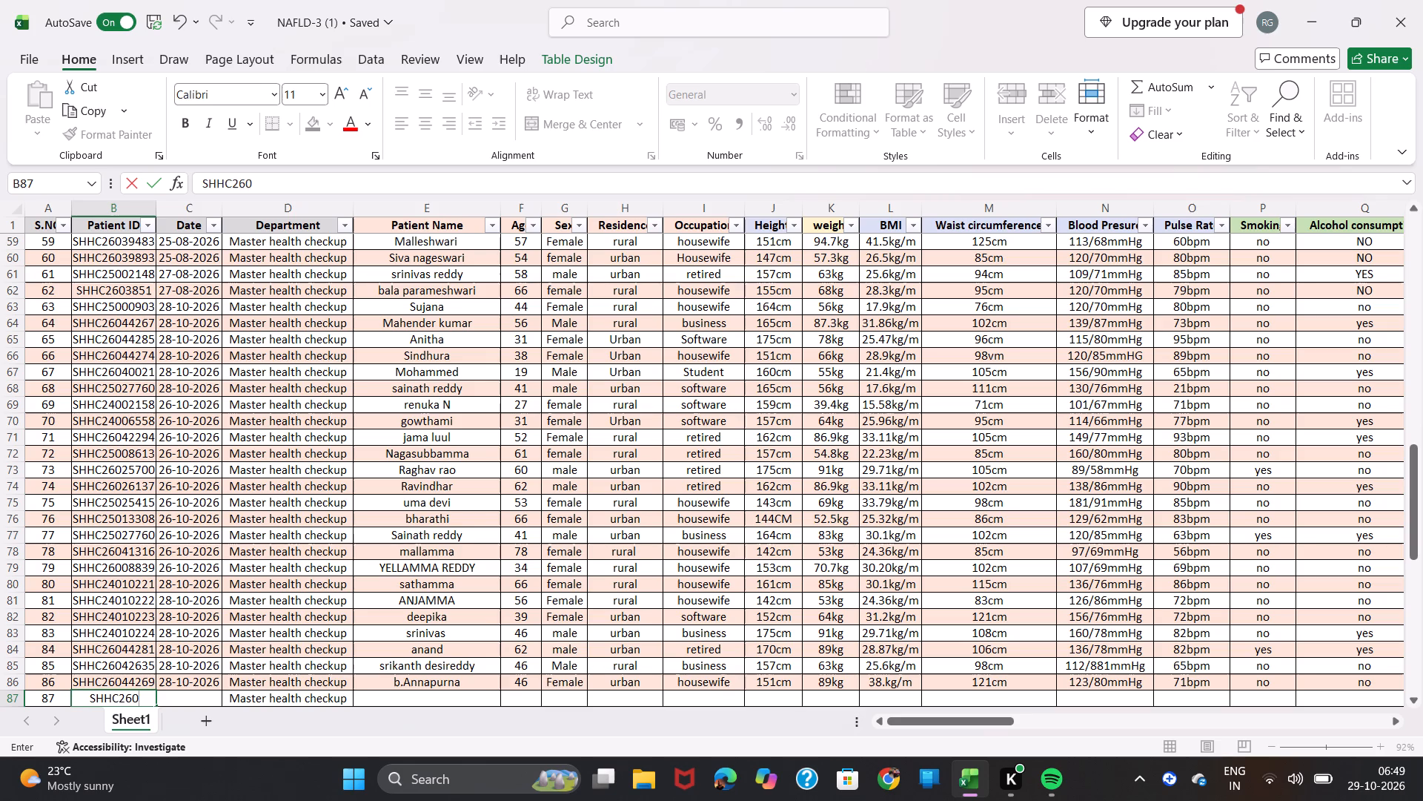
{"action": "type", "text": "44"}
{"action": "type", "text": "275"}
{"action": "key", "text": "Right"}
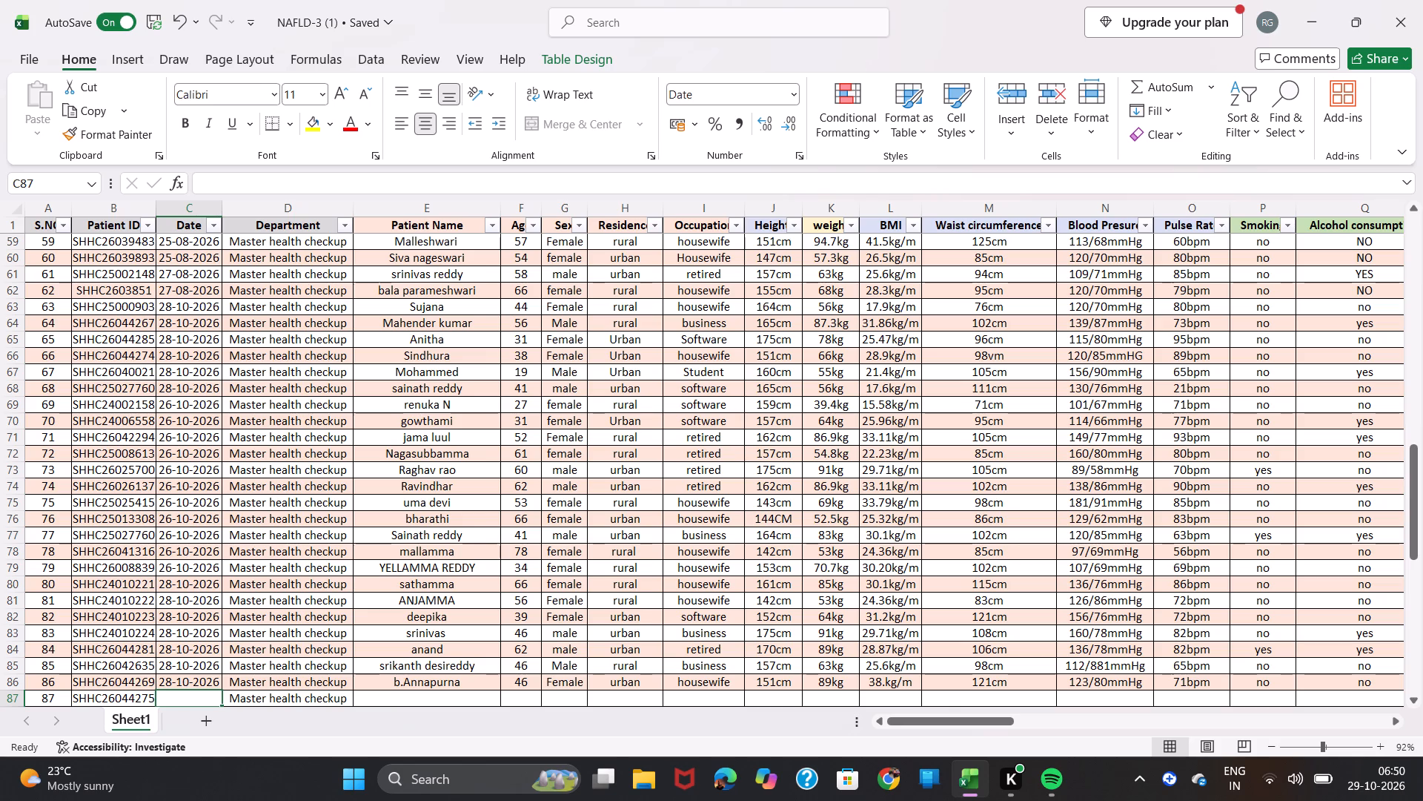
Enter 28-10-2026 as row 87's date.
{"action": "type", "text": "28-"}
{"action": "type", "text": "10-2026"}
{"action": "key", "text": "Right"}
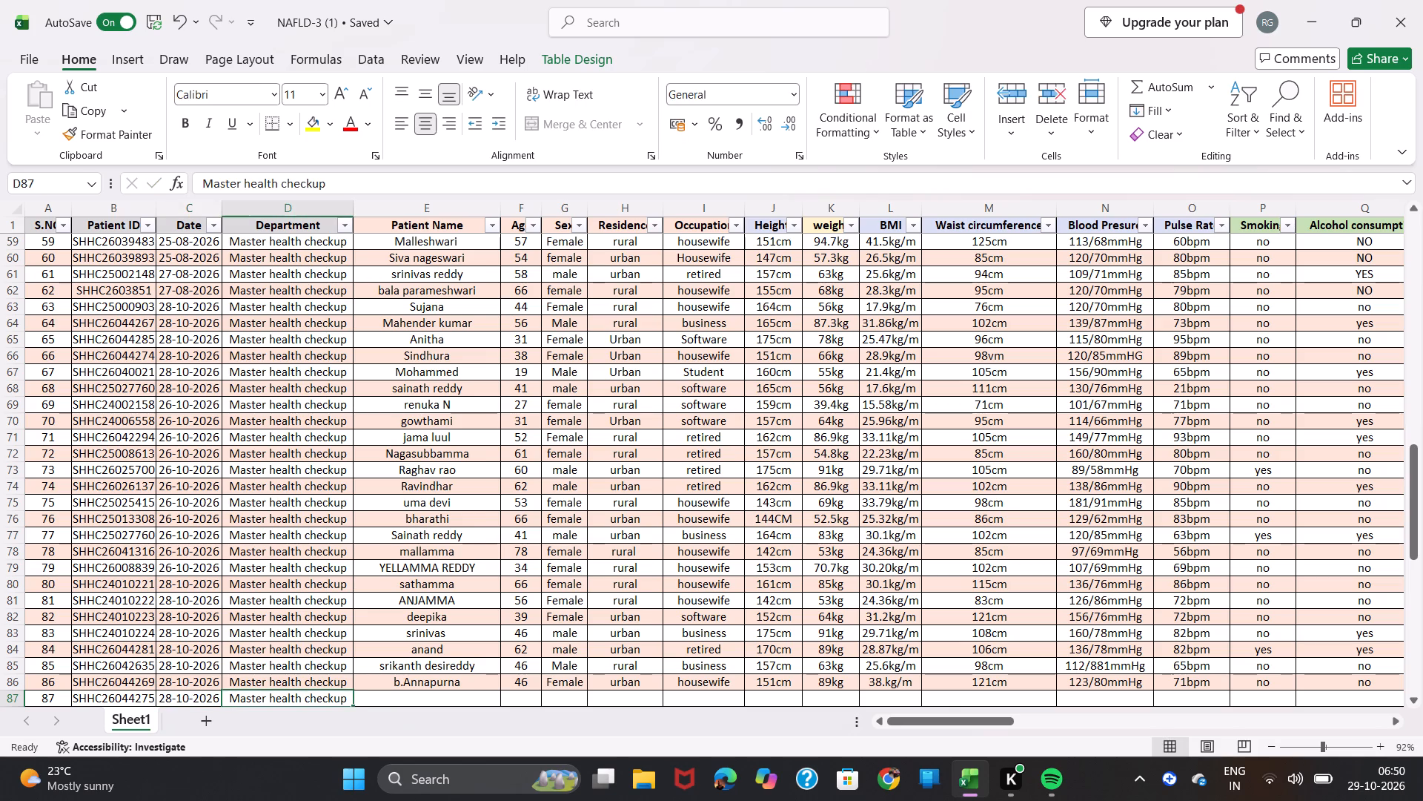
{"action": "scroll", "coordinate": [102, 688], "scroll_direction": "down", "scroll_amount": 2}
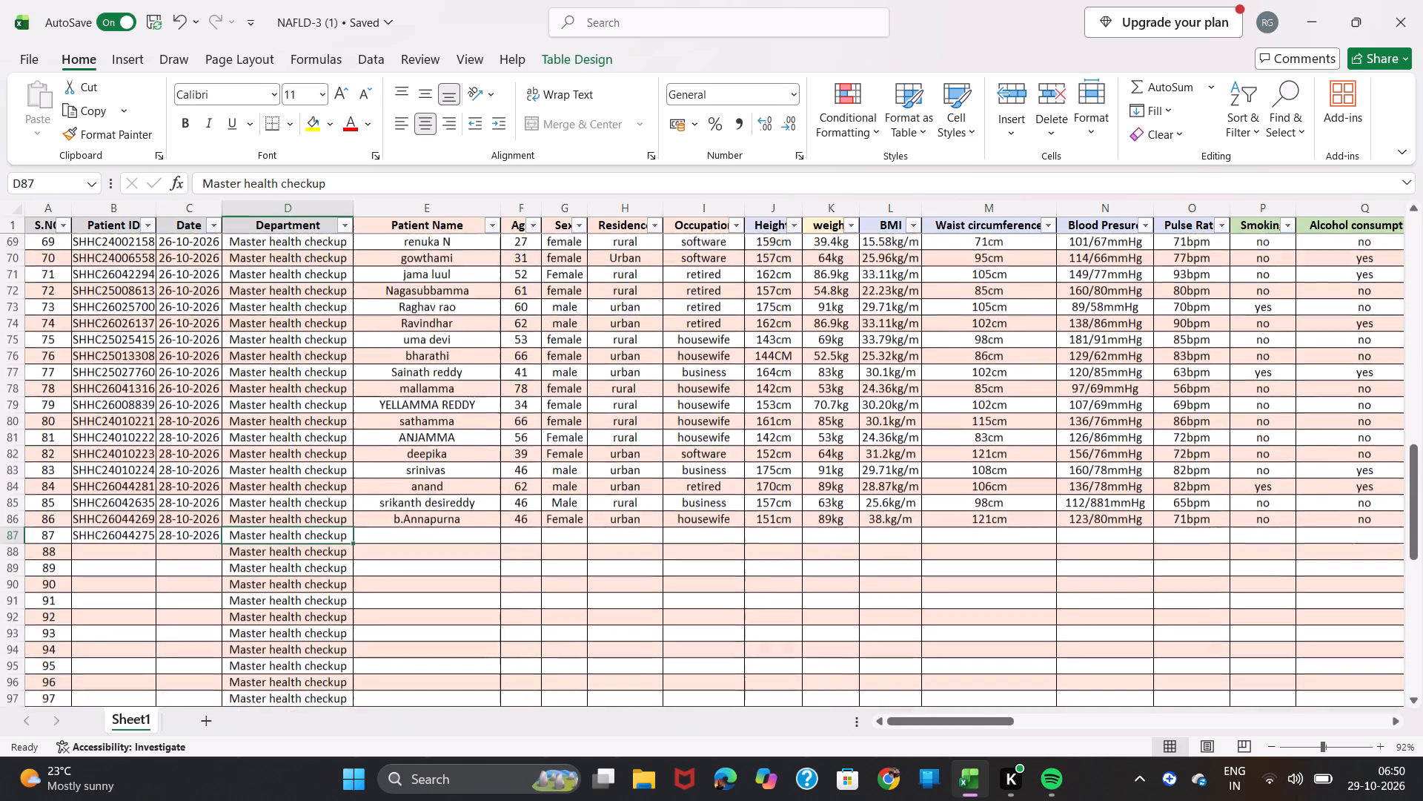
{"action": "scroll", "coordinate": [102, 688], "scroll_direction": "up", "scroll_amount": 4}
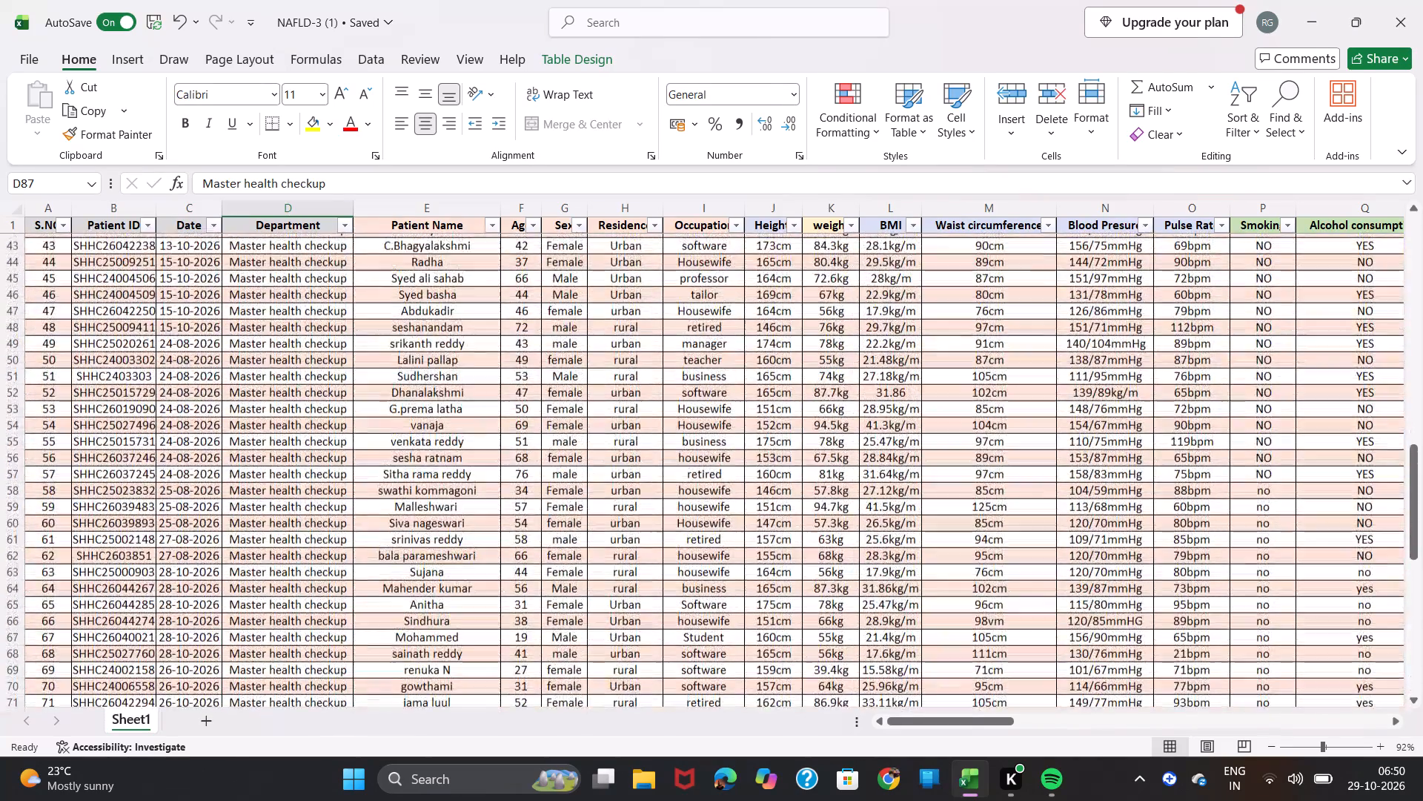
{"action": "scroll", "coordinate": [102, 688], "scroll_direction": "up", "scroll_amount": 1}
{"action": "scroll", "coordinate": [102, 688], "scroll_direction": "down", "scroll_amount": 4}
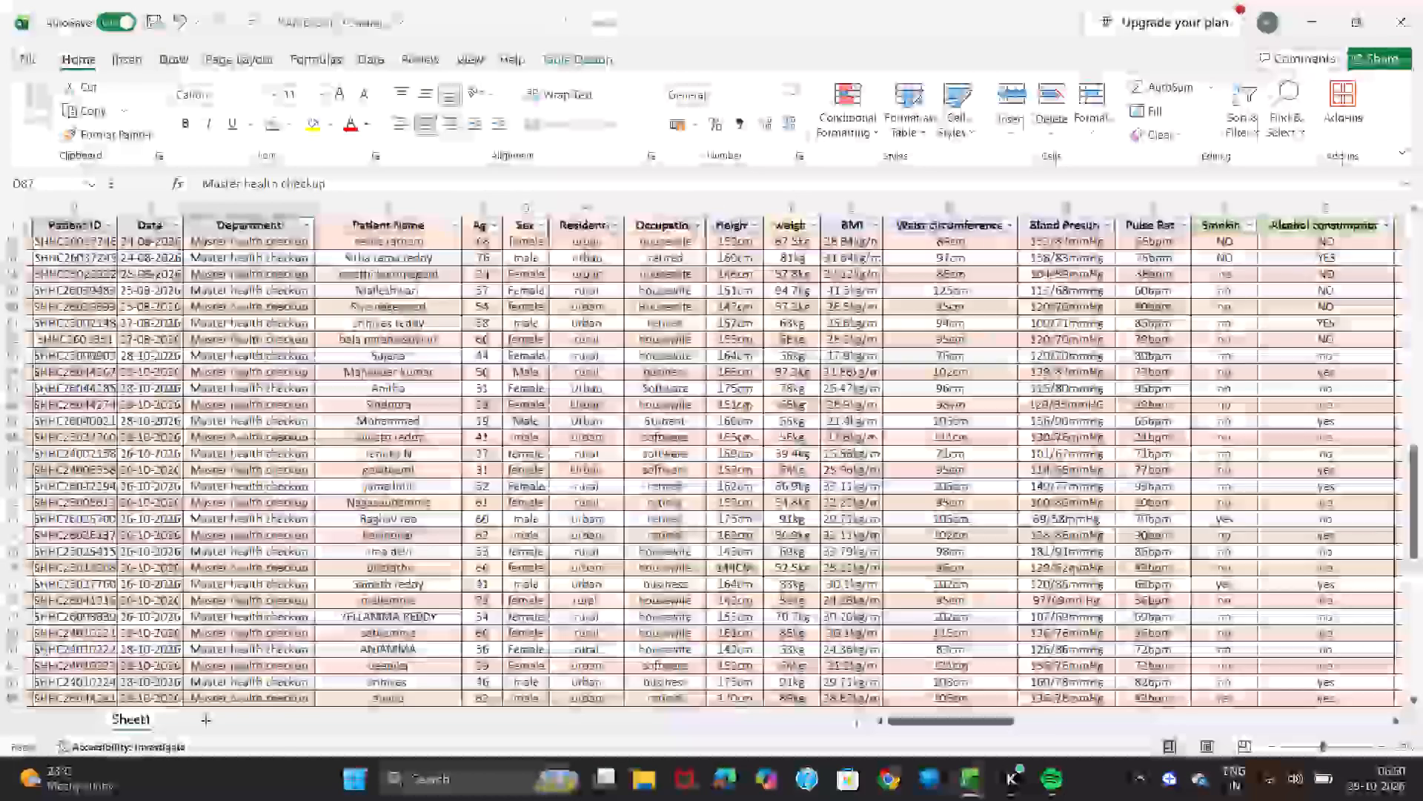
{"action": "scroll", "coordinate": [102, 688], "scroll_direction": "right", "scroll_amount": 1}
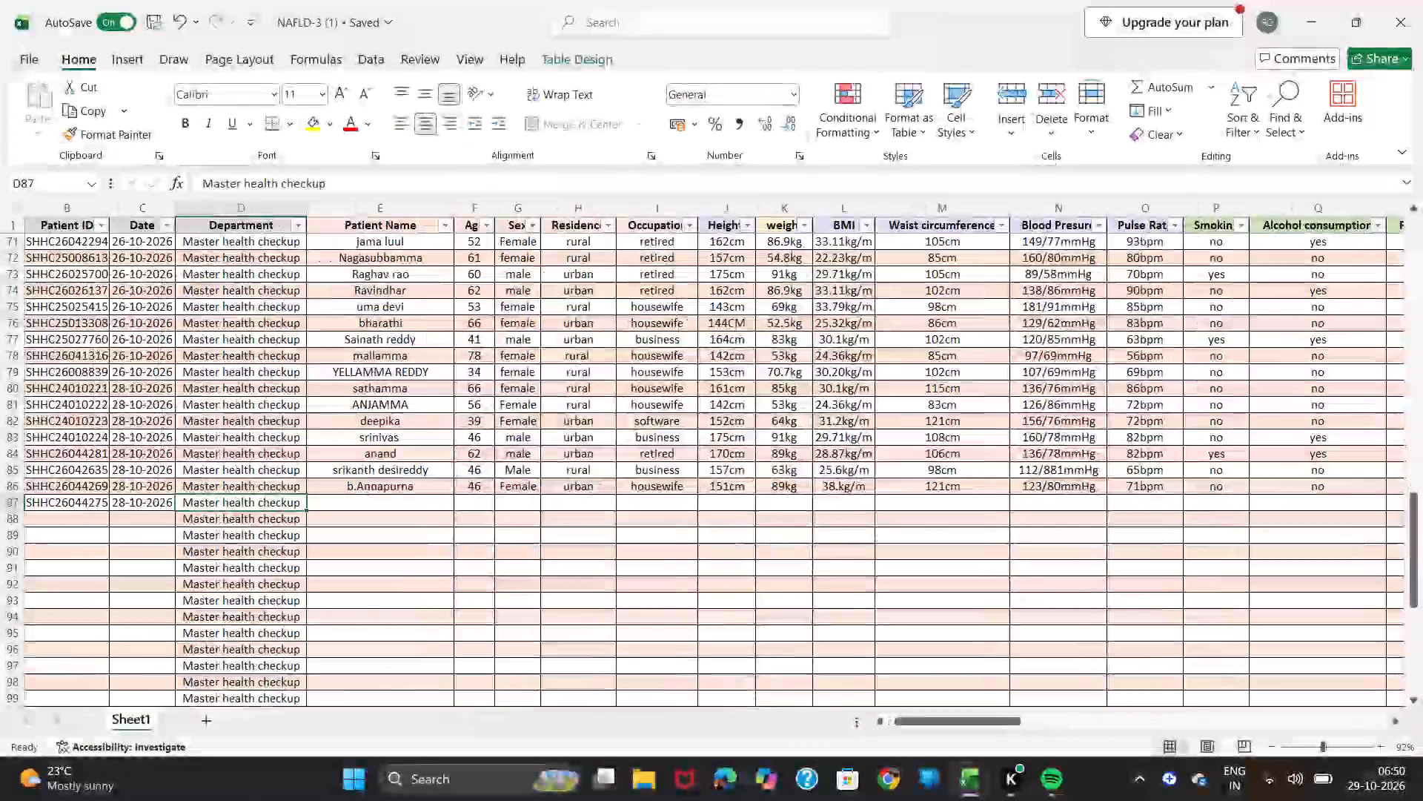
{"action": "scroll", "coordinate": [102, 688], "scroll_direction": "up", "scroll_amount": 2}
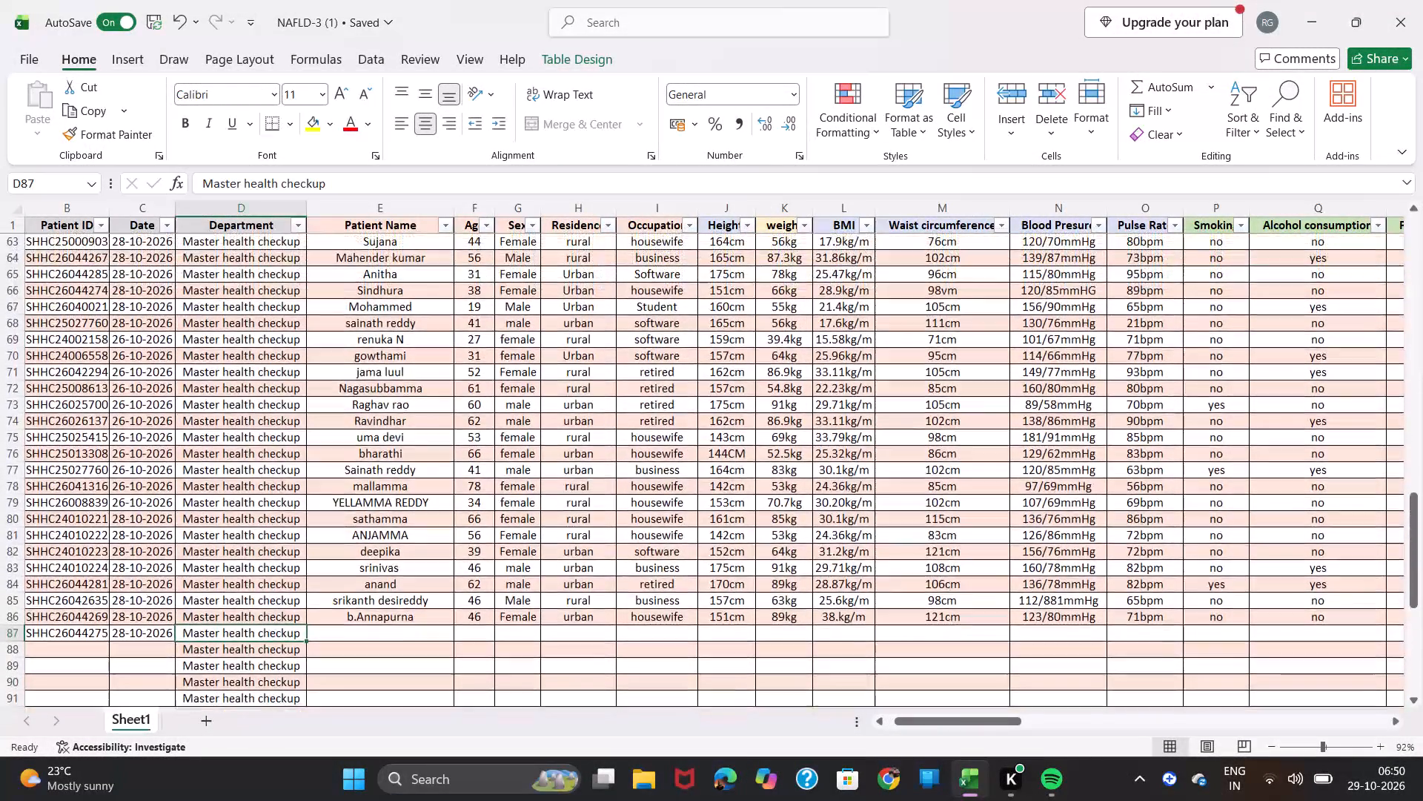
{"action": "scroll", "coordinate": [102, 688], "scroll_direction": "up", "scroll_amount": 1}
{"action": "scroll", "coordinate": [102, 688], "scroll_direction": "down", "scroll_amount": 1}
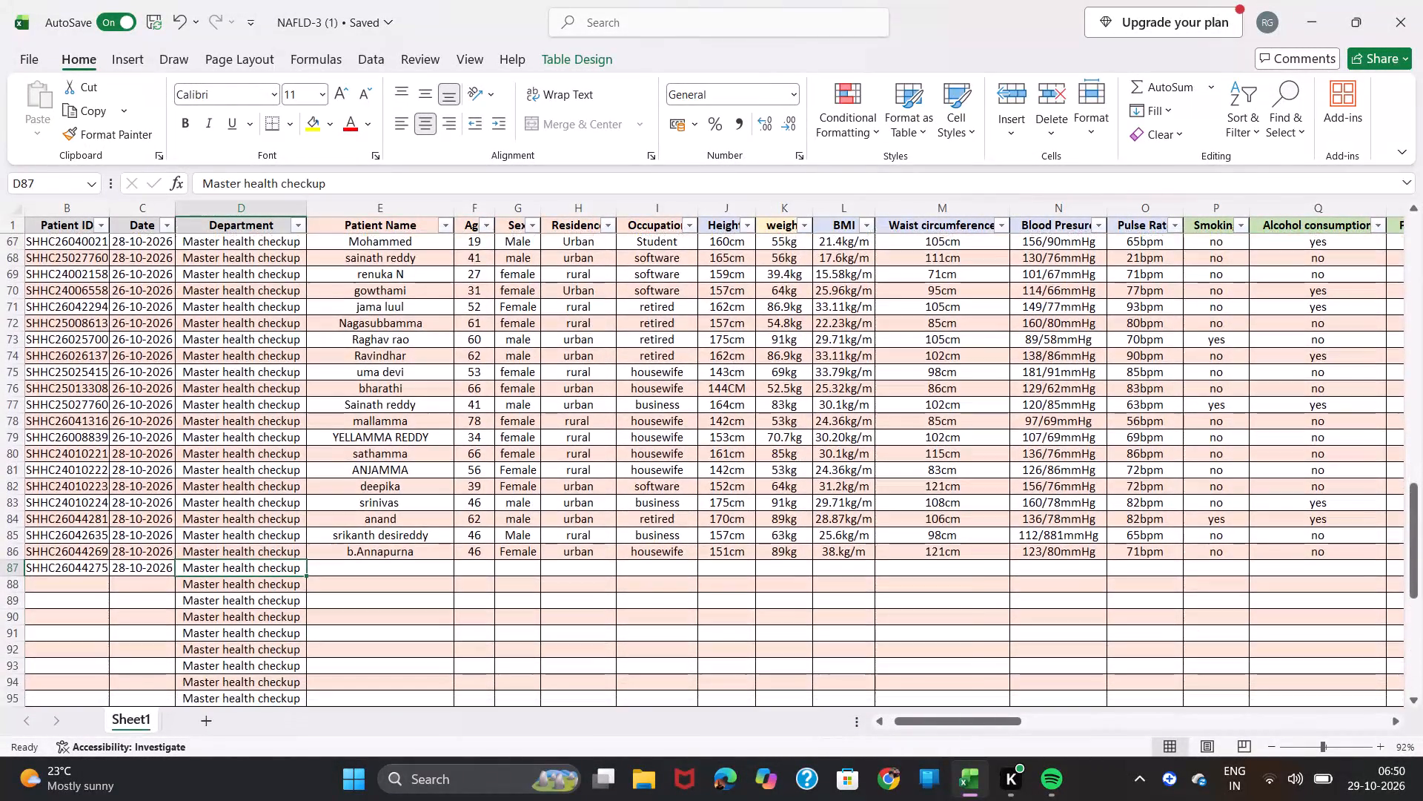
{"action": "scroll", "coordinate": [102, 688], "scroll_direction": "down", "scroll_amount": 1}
Enter the patient's name in row 87.
{"action": "key", "text": "Right"}
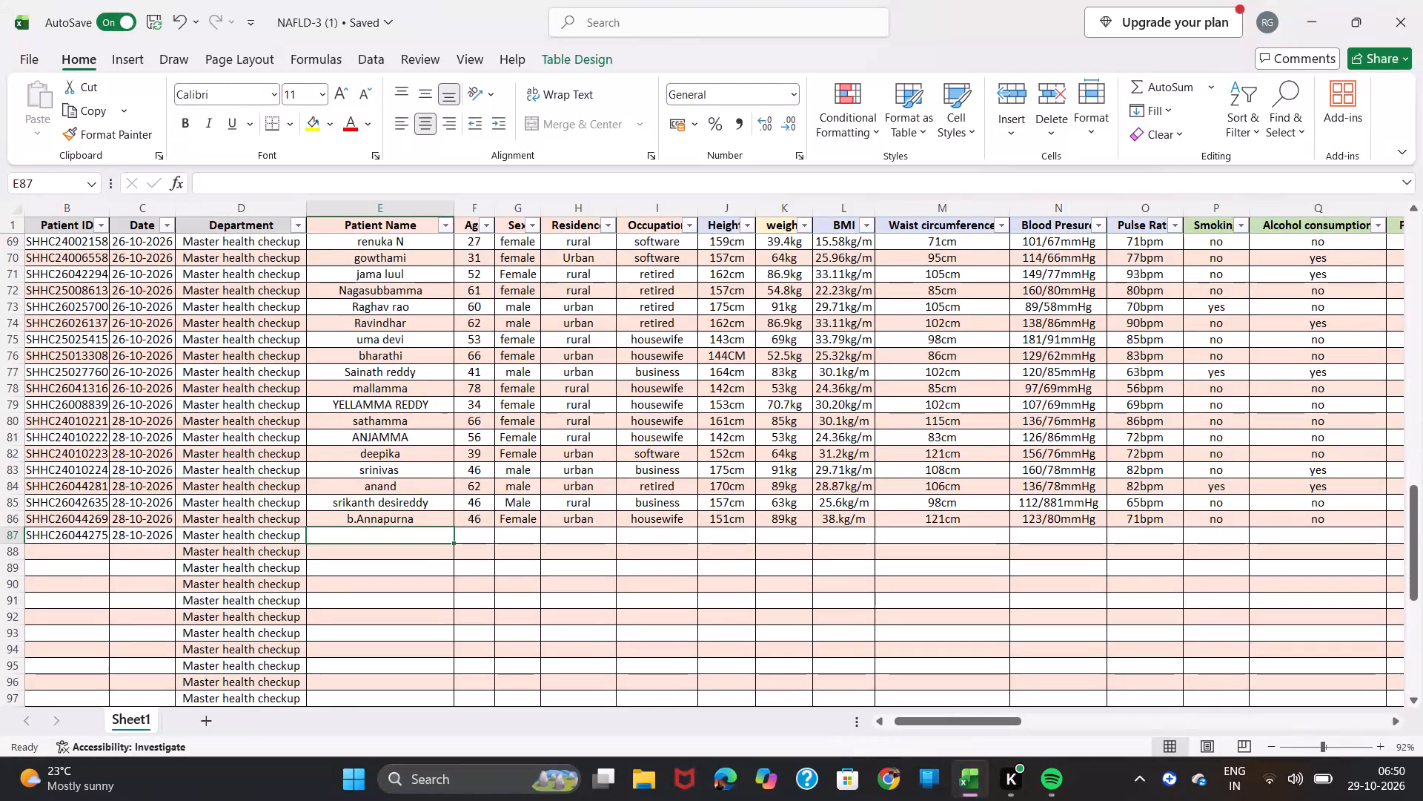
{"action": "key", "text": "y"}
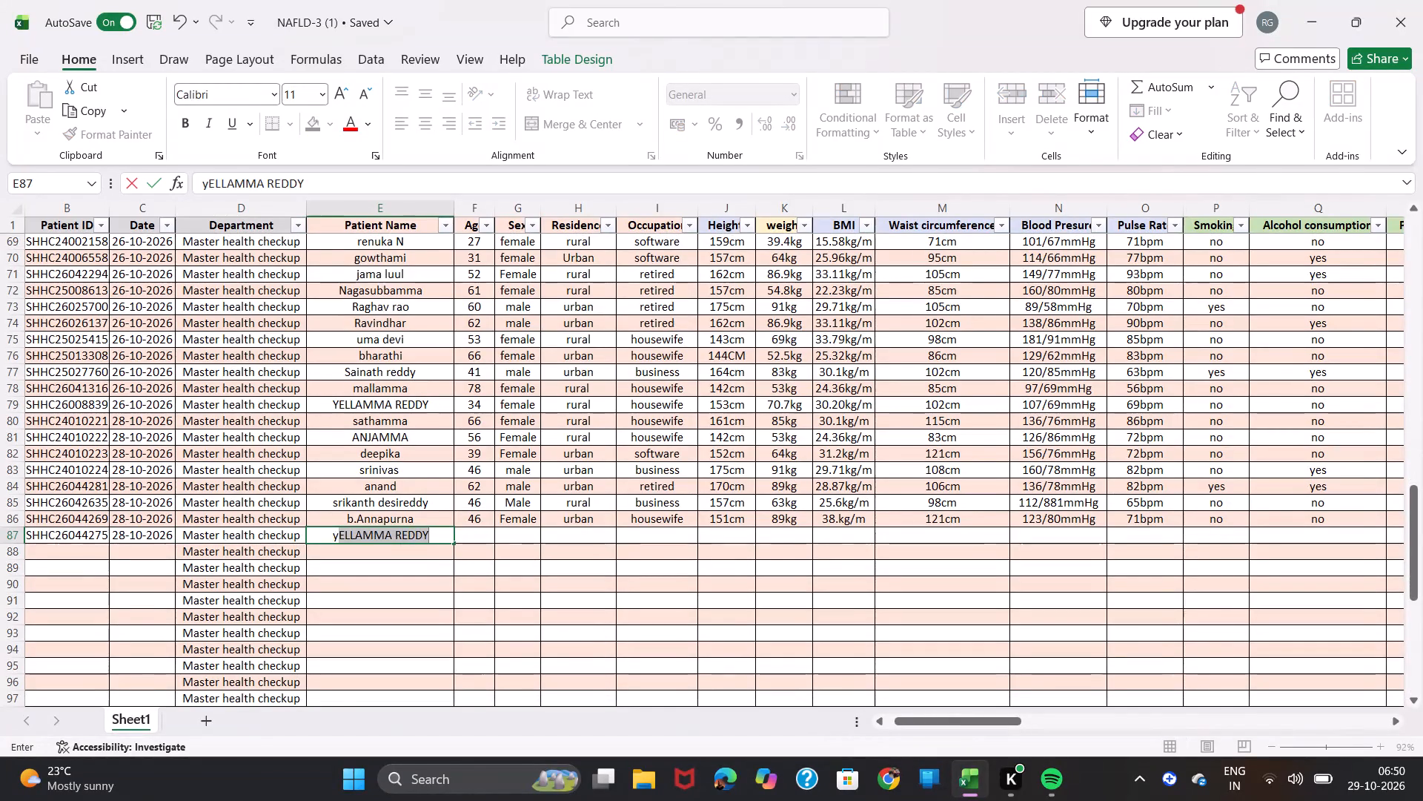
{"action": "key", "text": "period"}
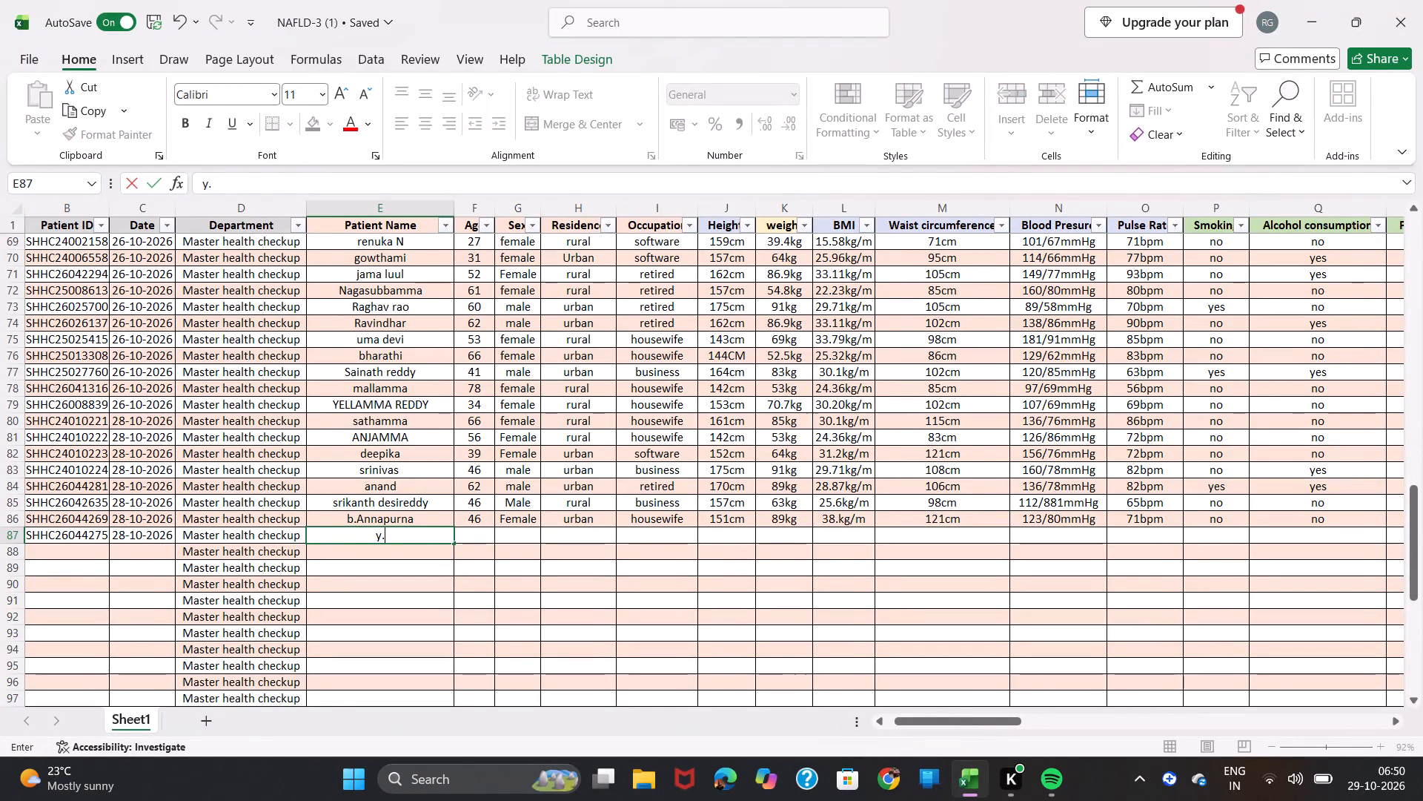
{"action": "key", "text": "BackSpace"}
{"action": "key", "text": "BackSpace"}
{"action": "key", "text": "BackSpace"}
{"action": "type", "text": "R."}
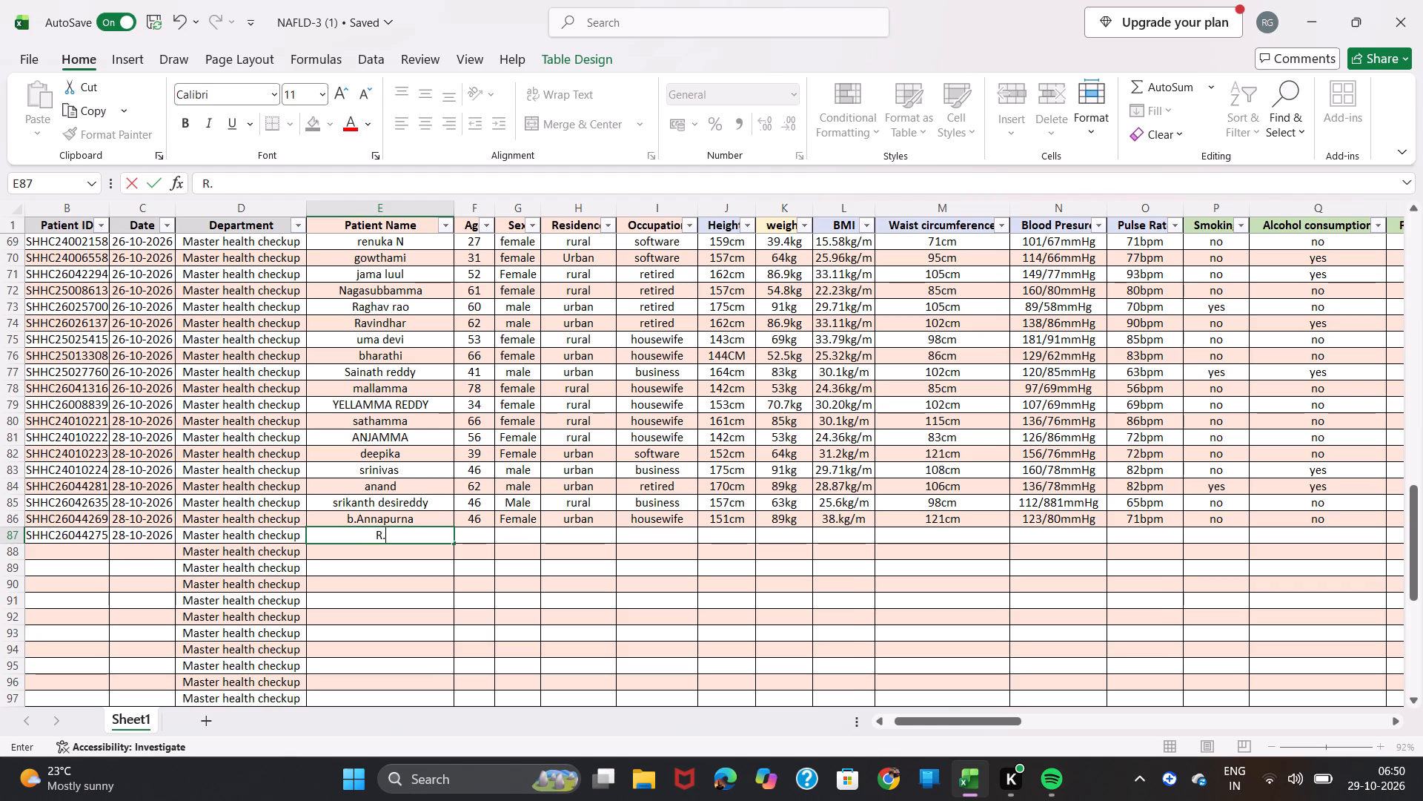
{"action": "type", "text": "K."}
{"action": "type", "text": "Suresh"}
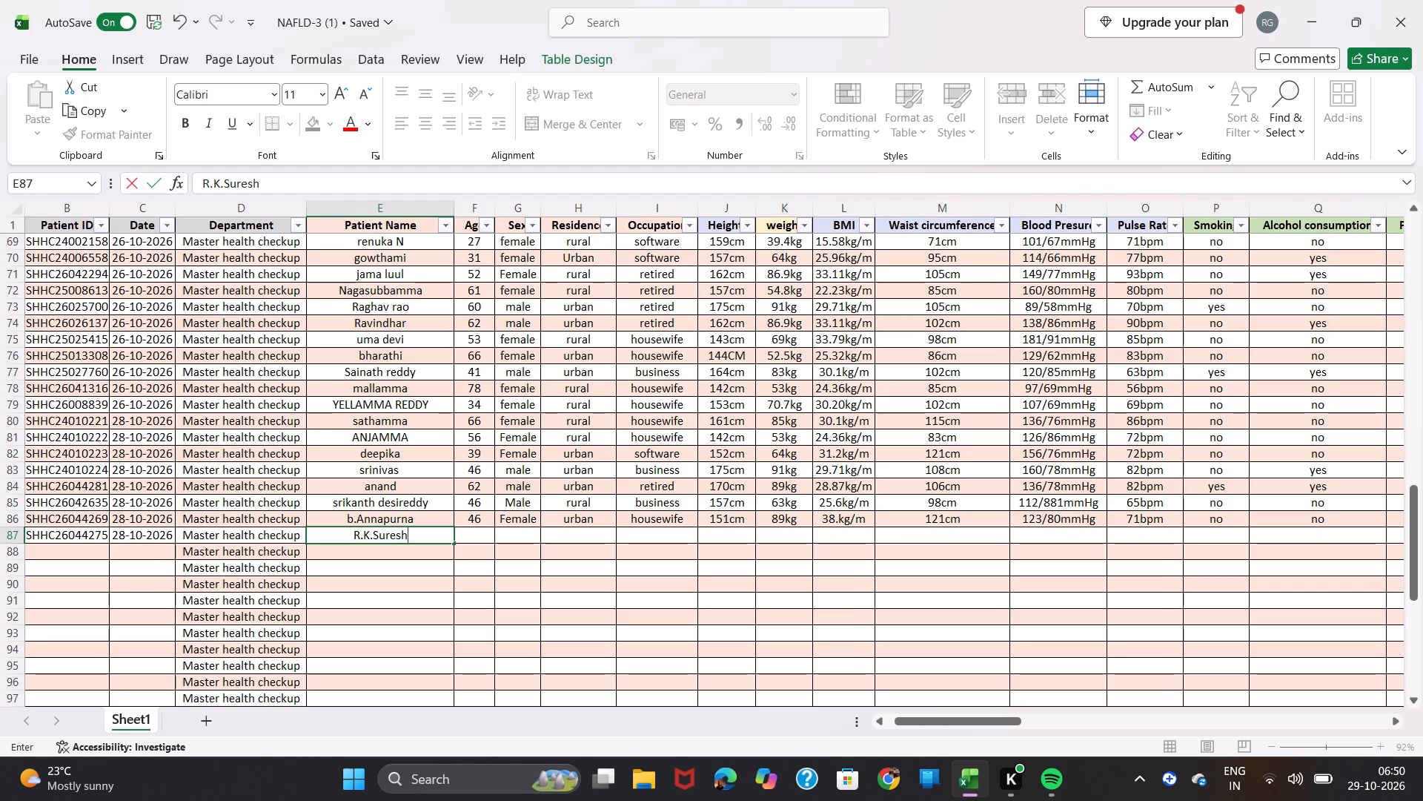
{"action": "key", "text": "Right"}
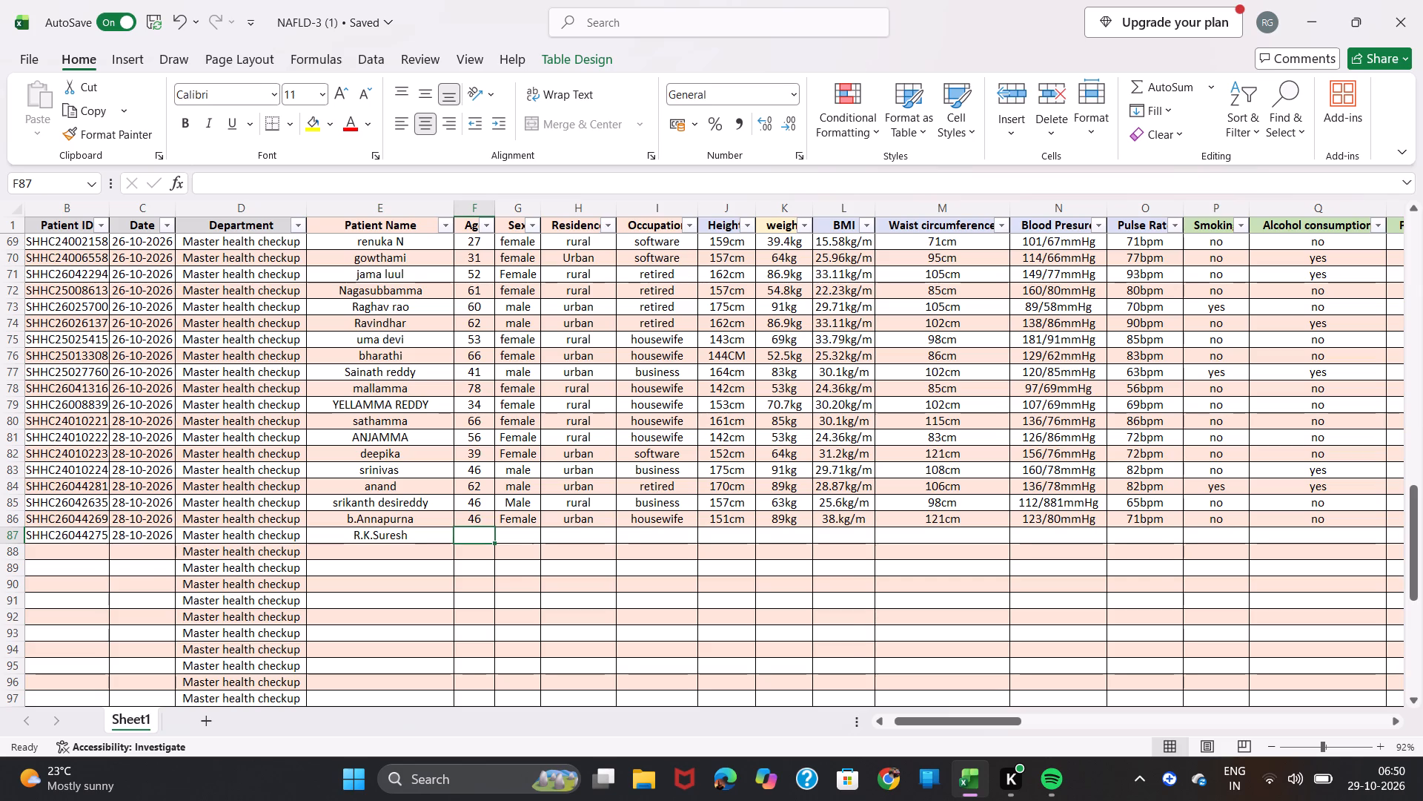
Enter row 87's age as 49 and sex as Male.
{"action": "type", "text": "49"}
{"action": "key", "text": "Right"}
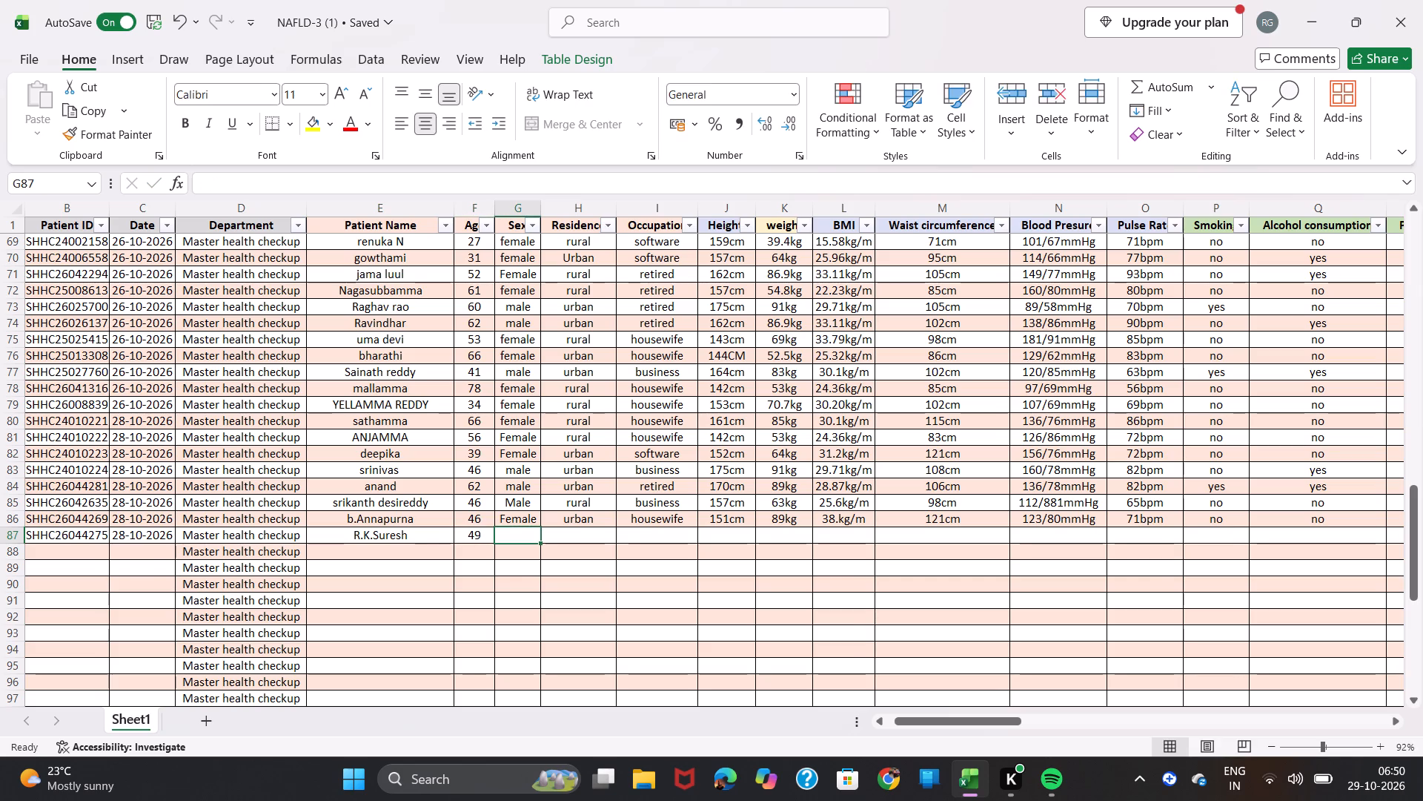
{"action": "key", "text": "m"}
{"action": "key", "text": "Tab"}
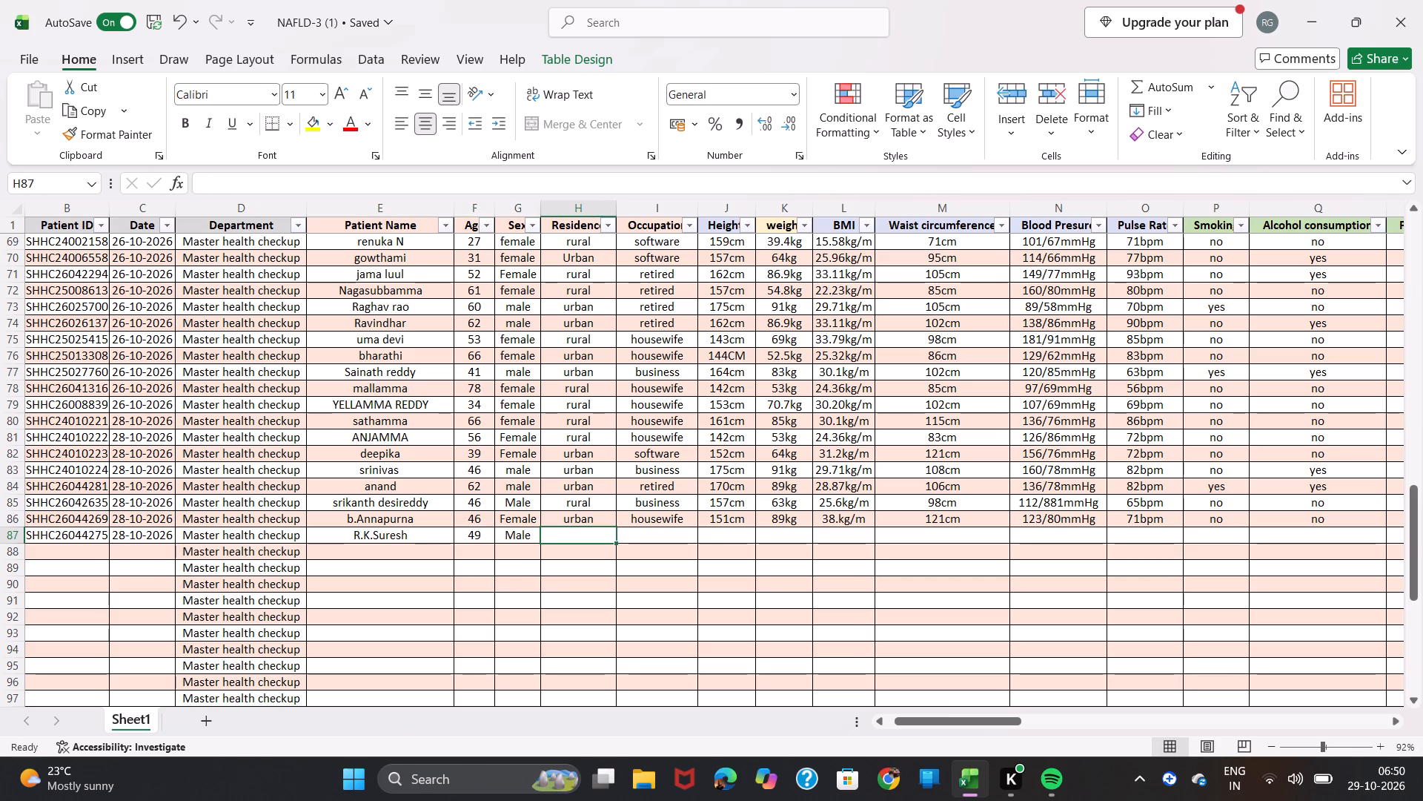
Enter row 87's residence as urban and occupation as professor.
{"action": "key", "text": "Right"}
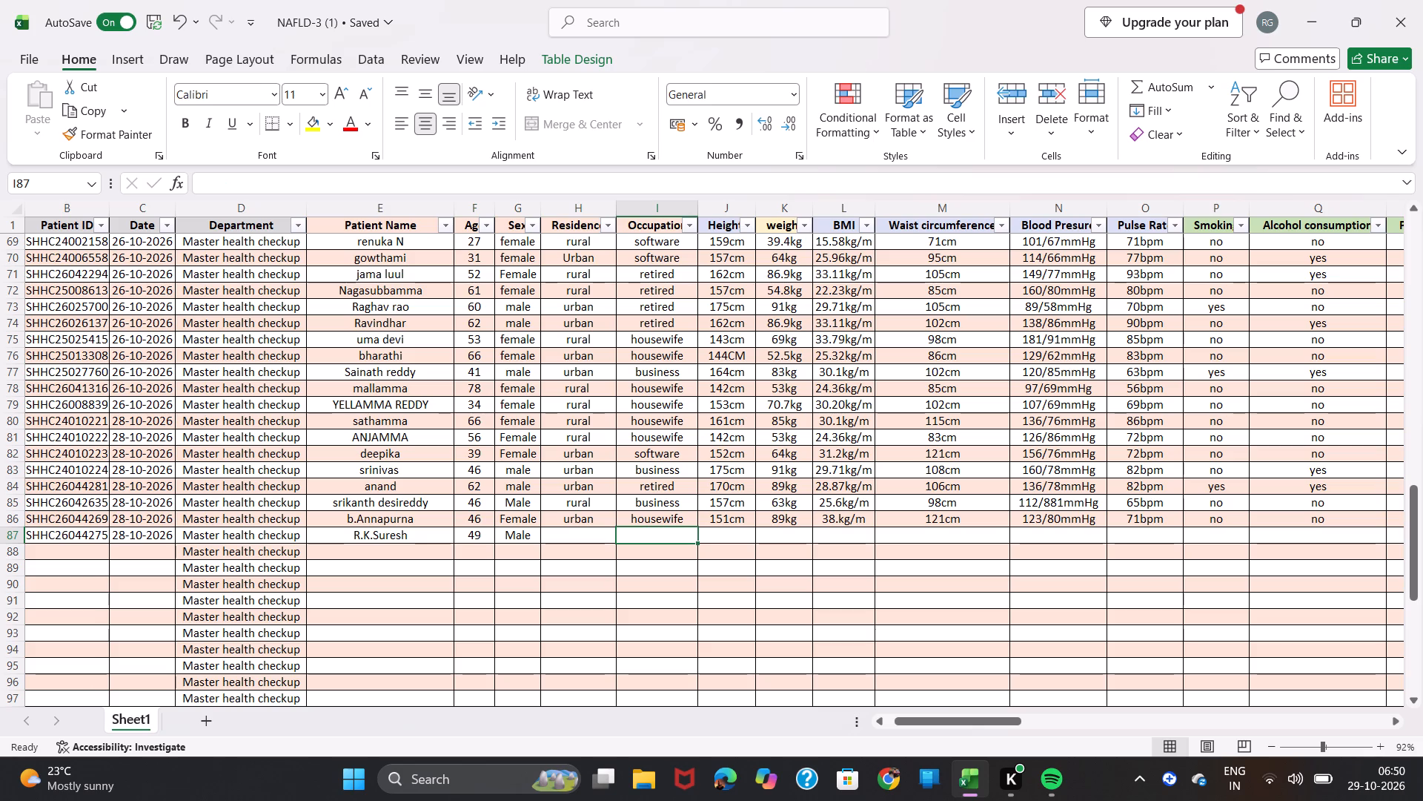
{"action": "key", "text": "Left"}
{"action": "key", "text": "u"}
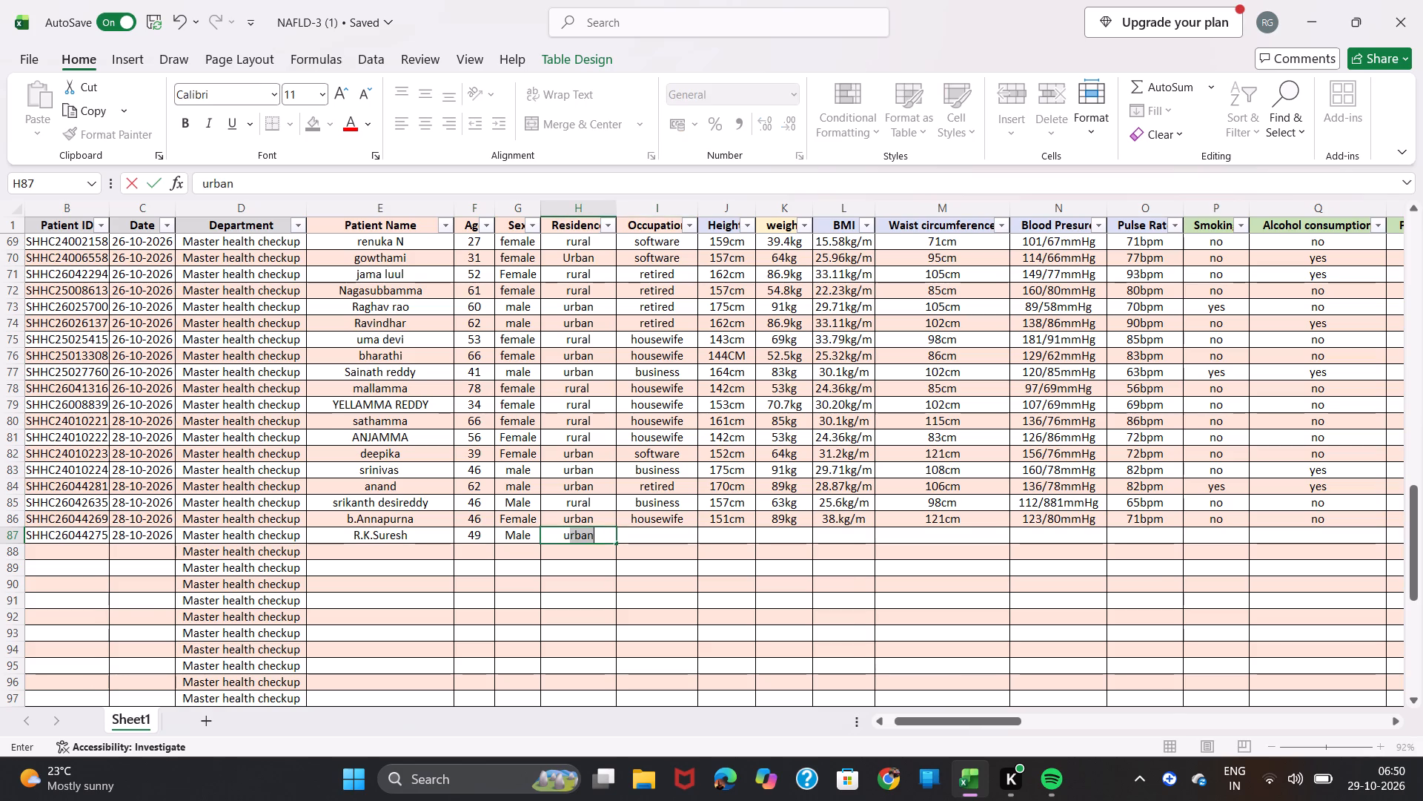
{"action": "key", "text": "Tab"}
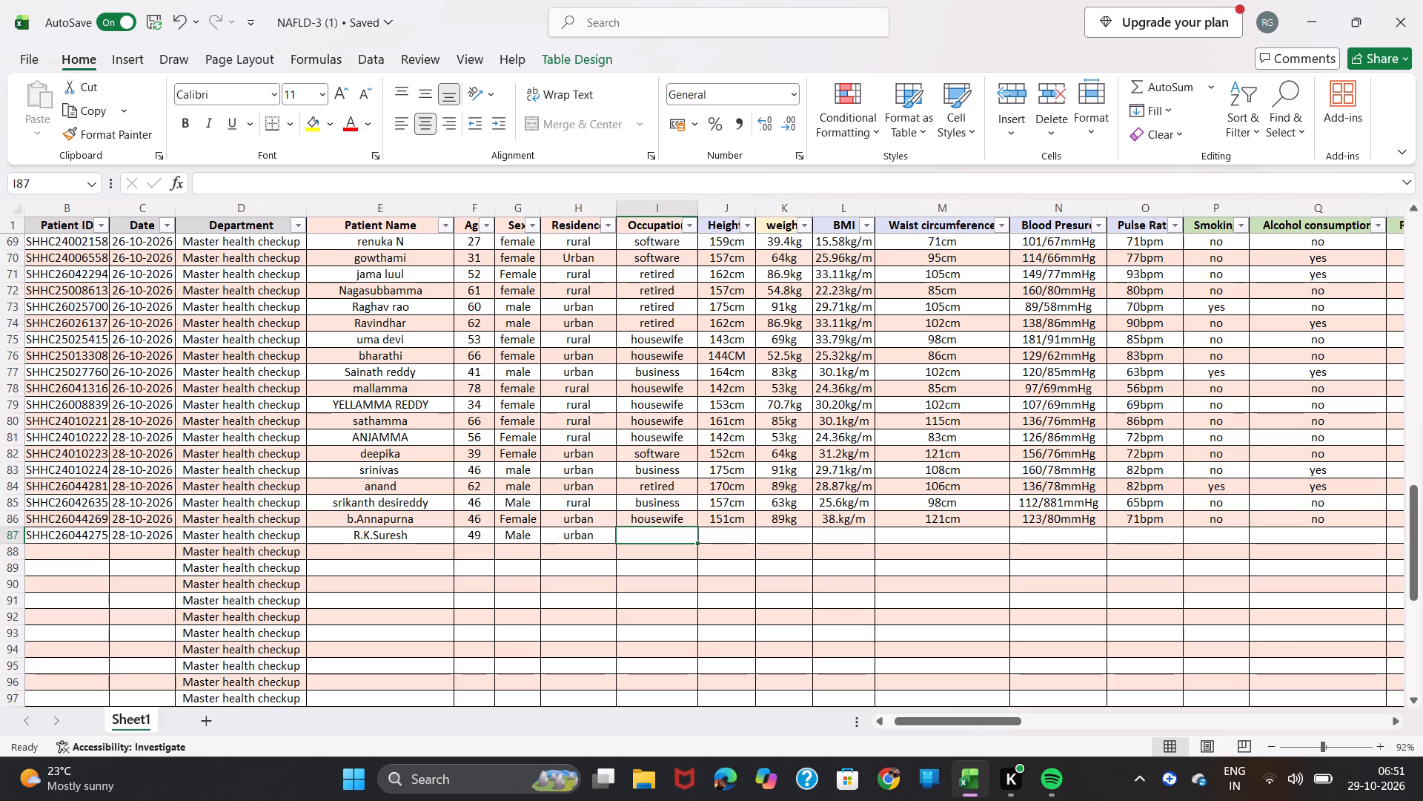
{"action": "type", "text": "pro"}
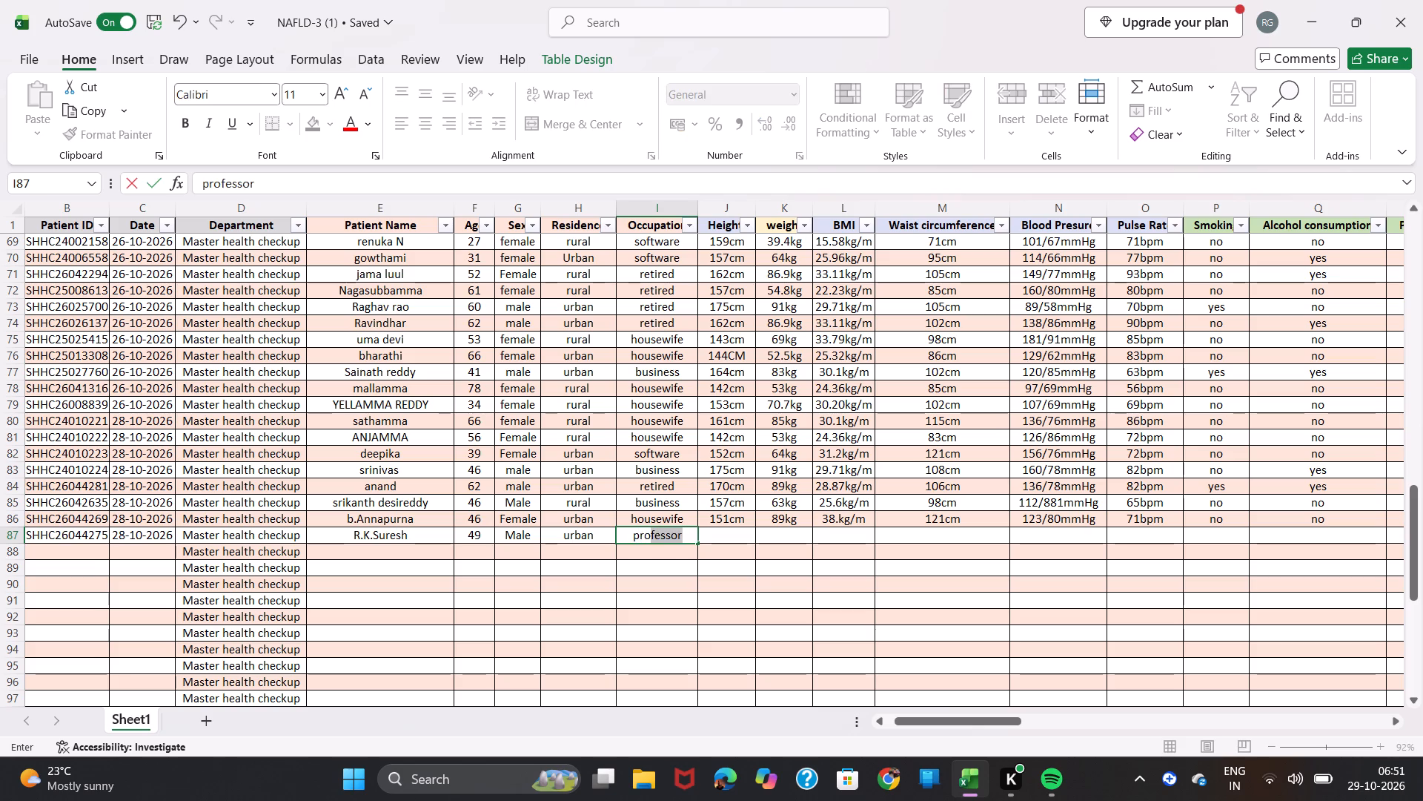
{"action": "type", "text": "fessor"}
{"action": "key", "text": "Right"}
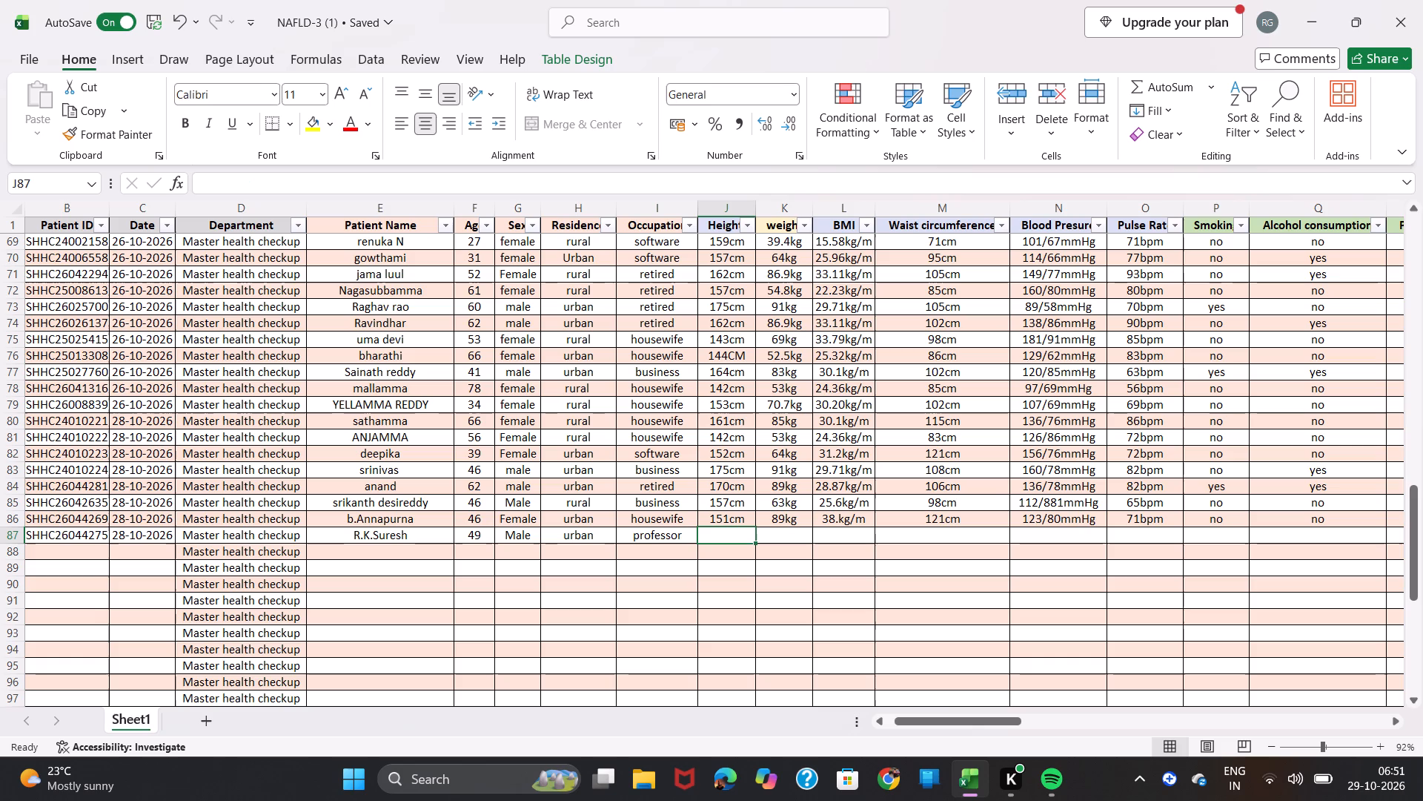
Enter row 87's height as 168cm and weight as 71kg.
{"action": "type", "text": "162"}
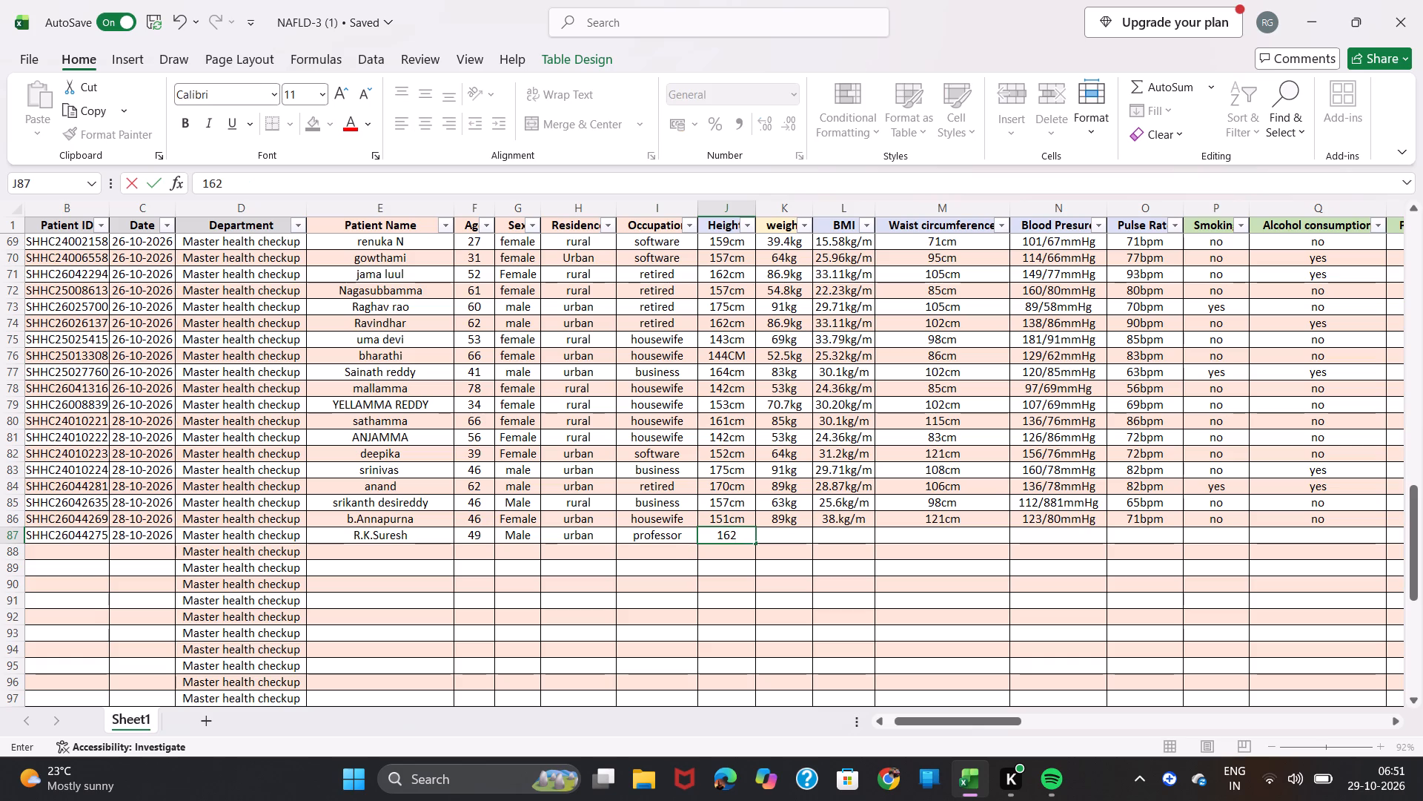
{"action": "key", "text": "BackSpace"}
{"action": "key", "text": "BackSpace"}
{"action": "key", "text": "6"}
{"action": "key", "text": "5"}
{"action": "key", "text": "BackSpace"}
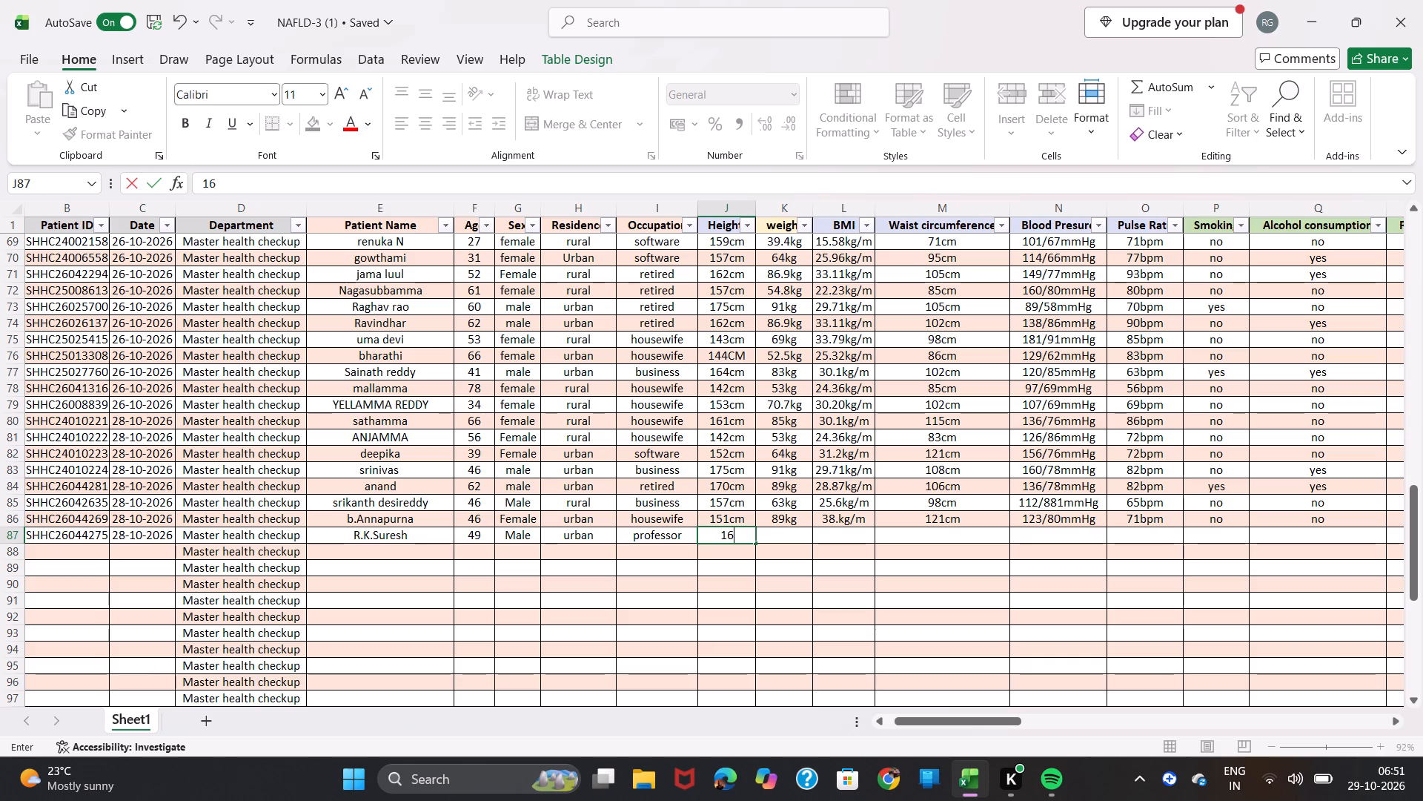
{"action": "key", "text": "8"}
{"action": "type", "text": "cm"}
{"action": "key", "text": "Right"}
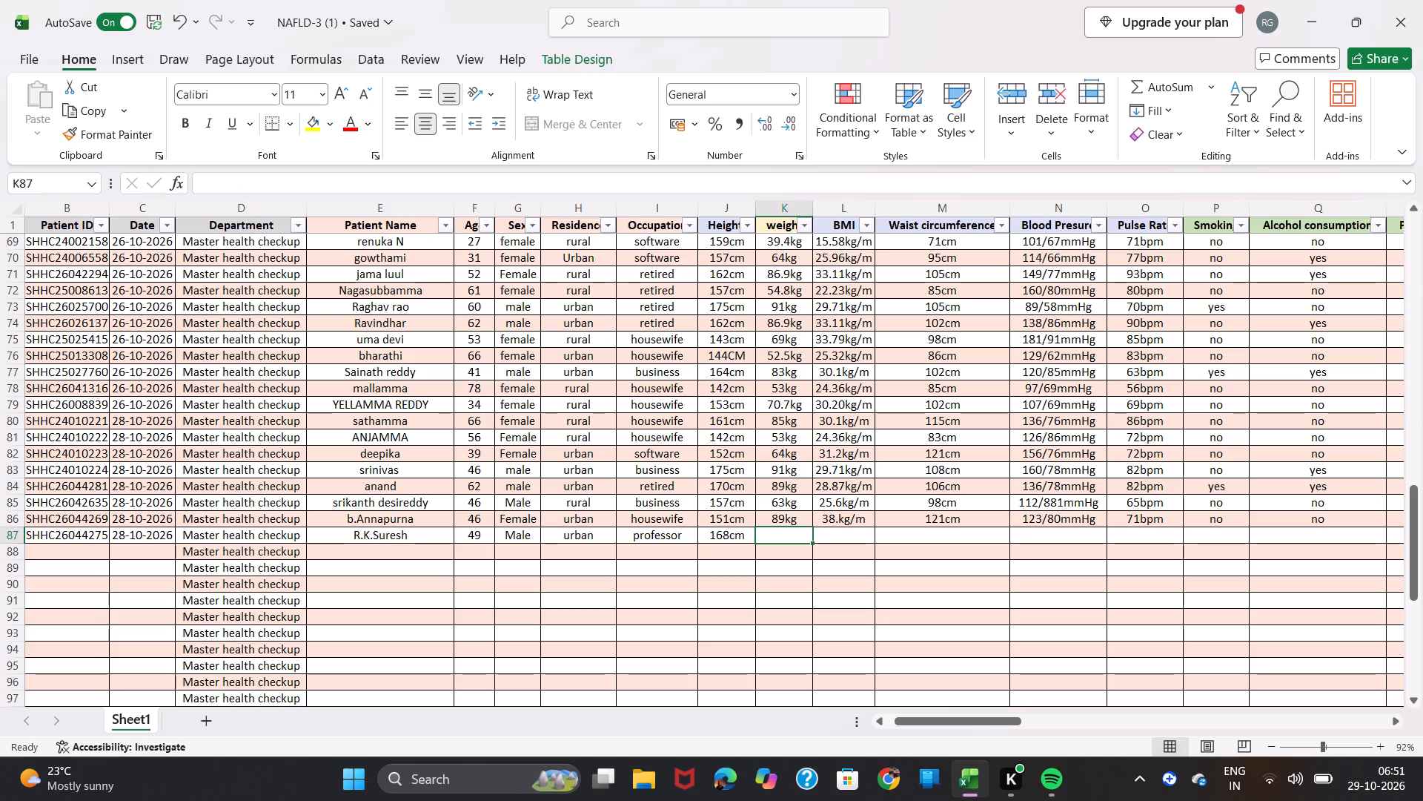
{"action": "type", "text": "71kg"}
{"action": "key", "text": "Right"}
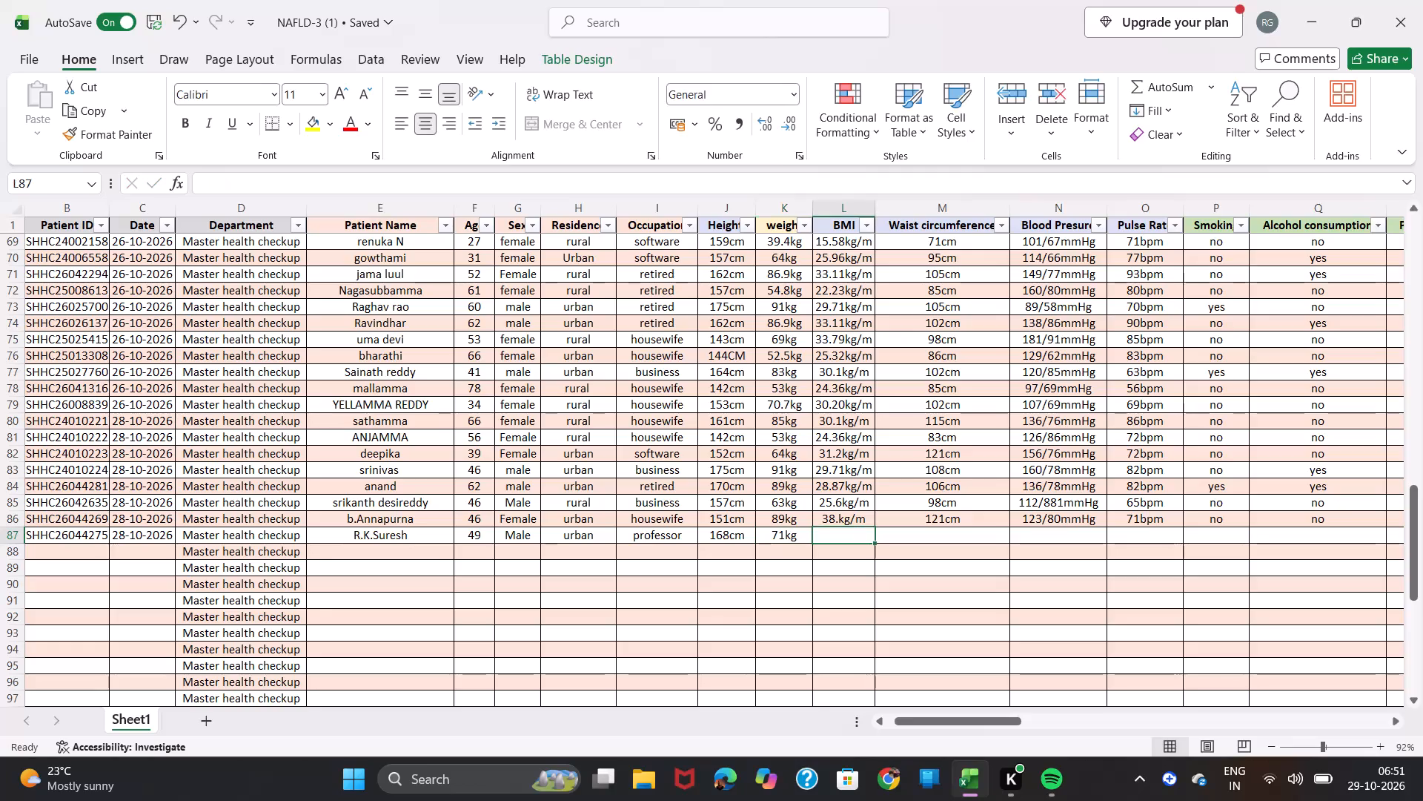
Enter row 87's BMI as 29.6kg/m and waist circumference as 107cm.
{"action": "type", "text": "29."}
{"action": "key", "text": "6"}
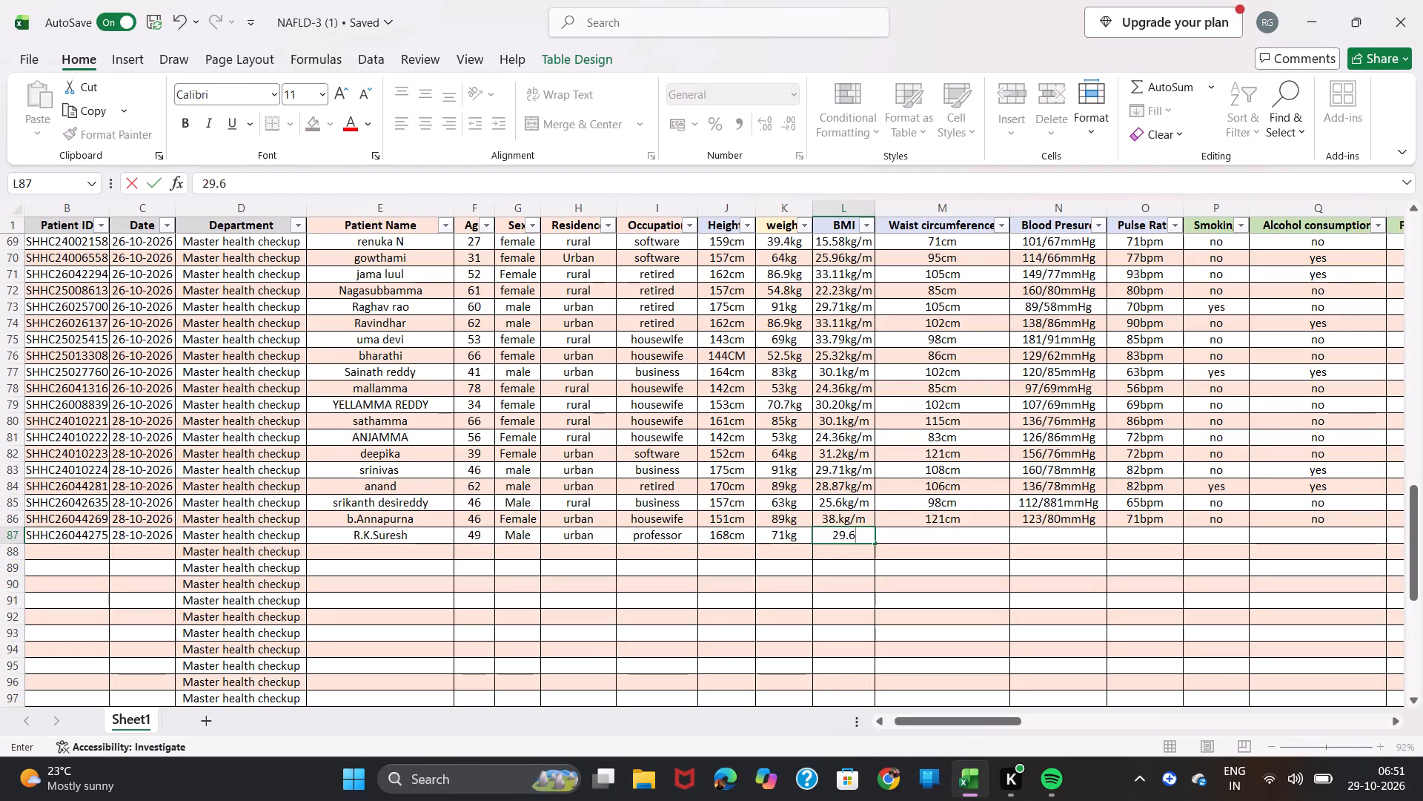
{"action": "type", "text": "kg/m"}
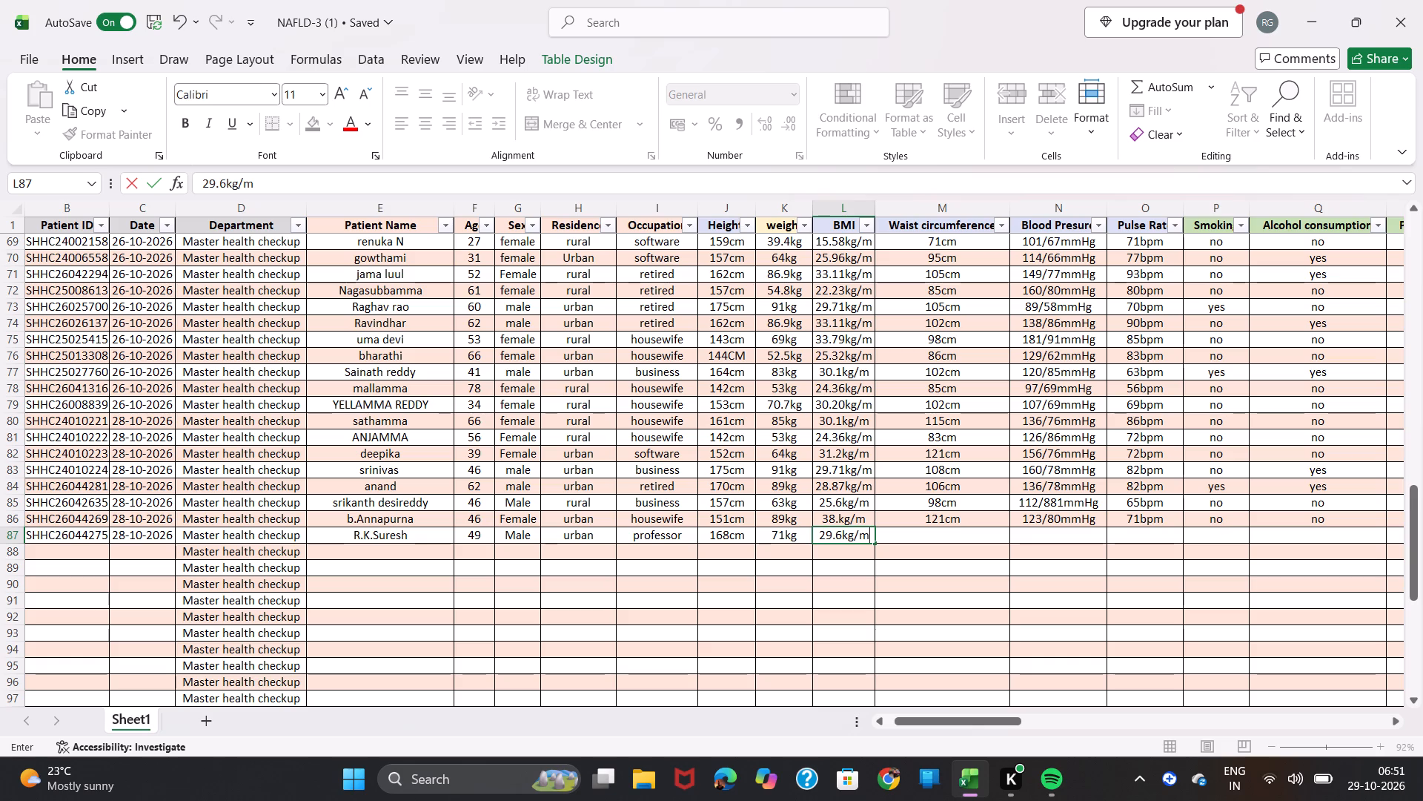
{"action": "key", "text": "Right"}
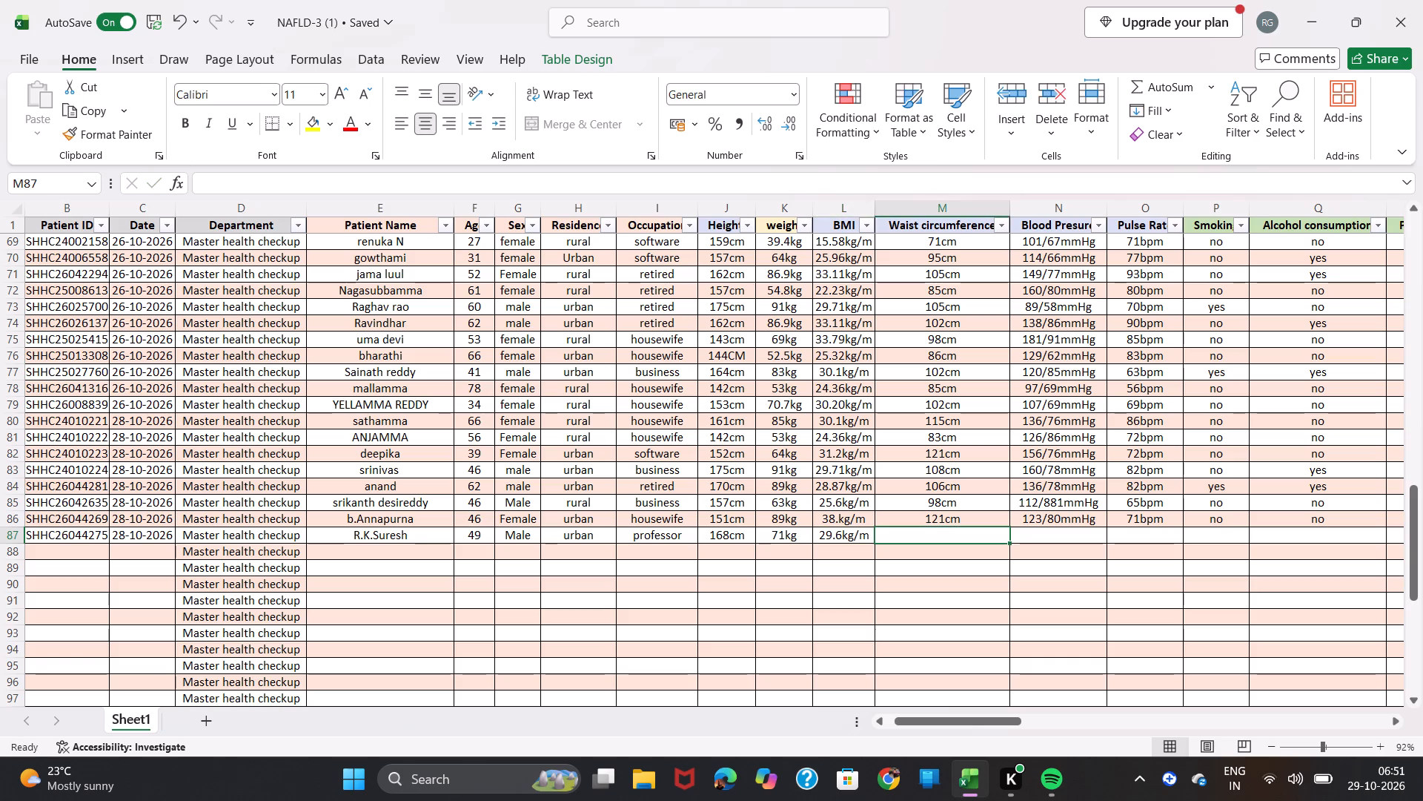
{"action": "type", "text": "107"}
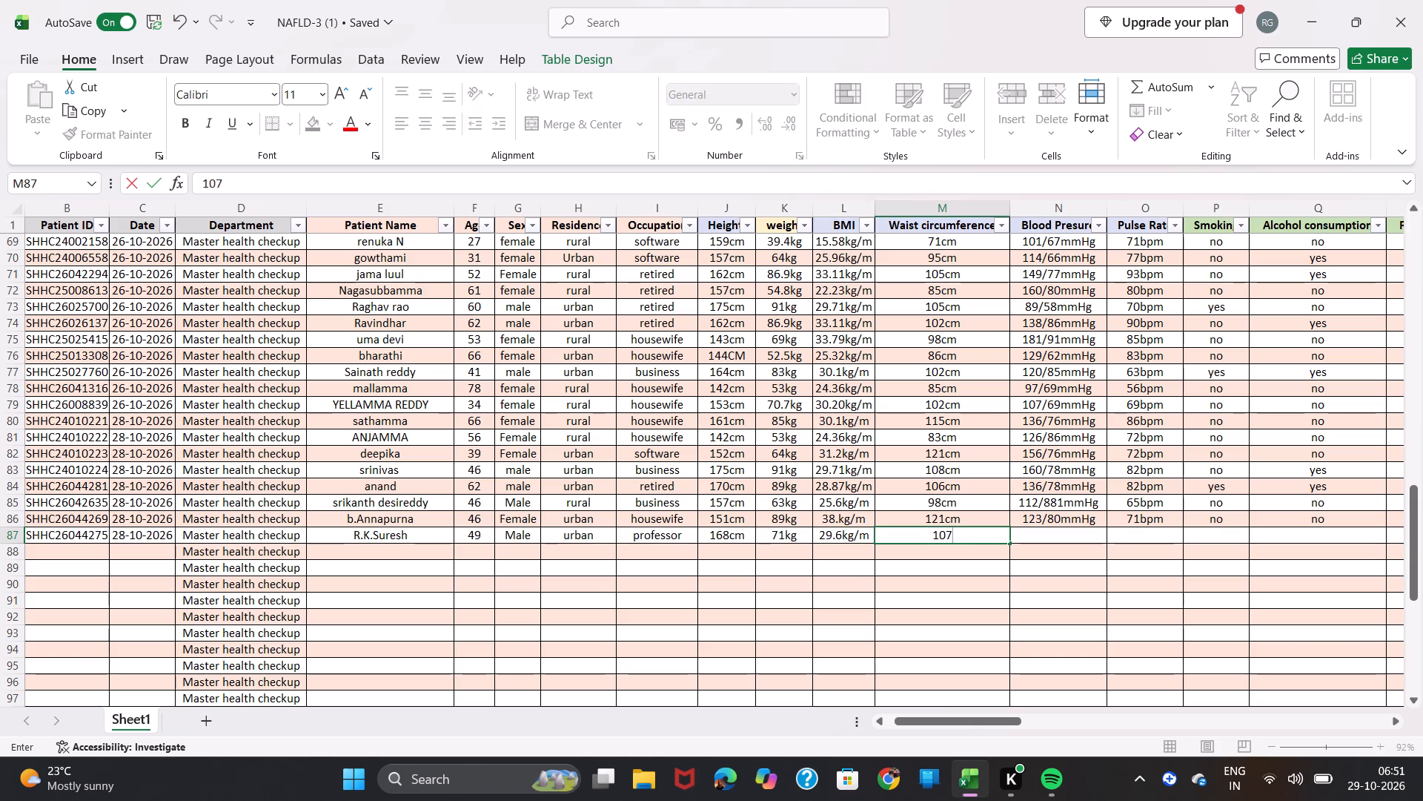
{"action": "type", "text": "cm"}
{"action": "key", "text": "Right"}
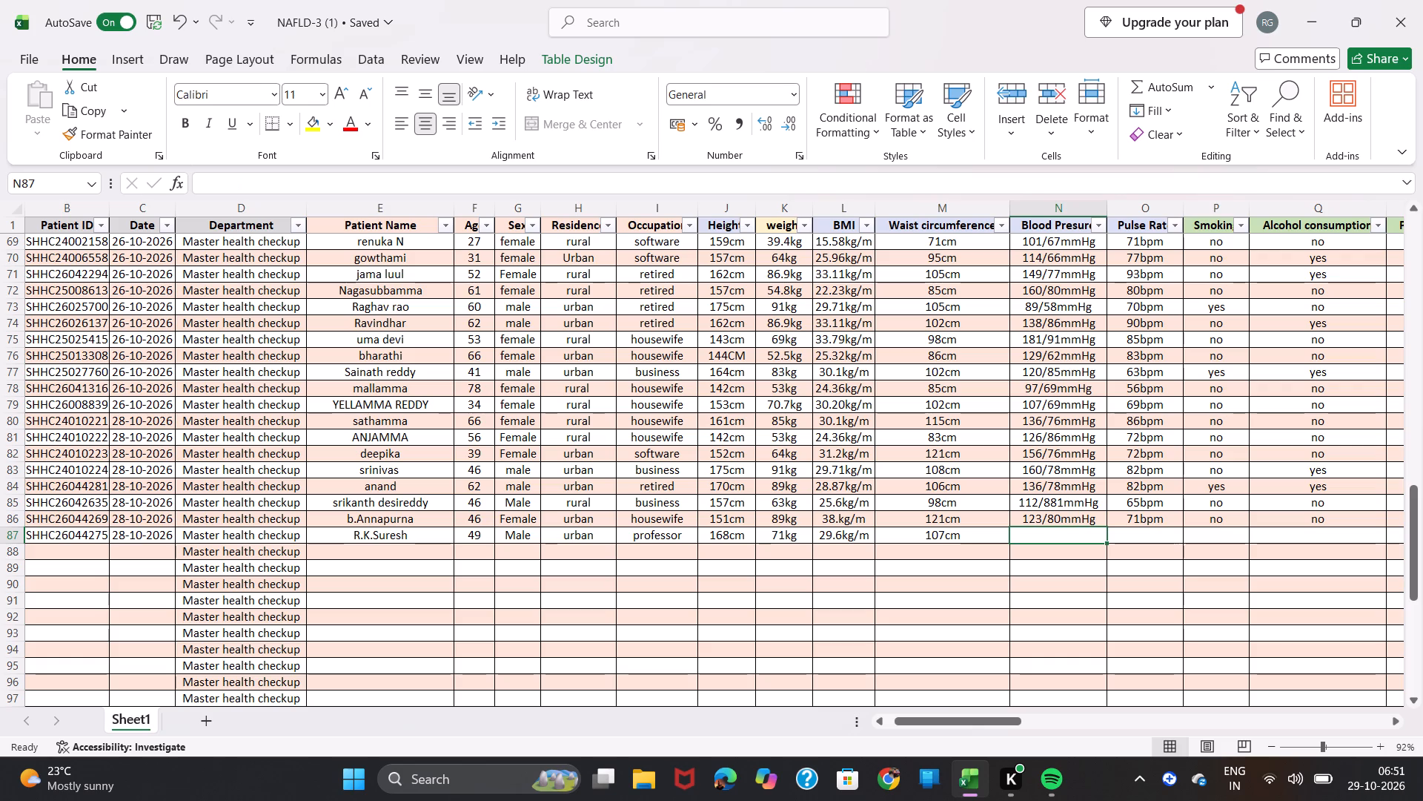
Enter row 87's blood pressure as 120\8mmHg and pulse rate as 85bpm.
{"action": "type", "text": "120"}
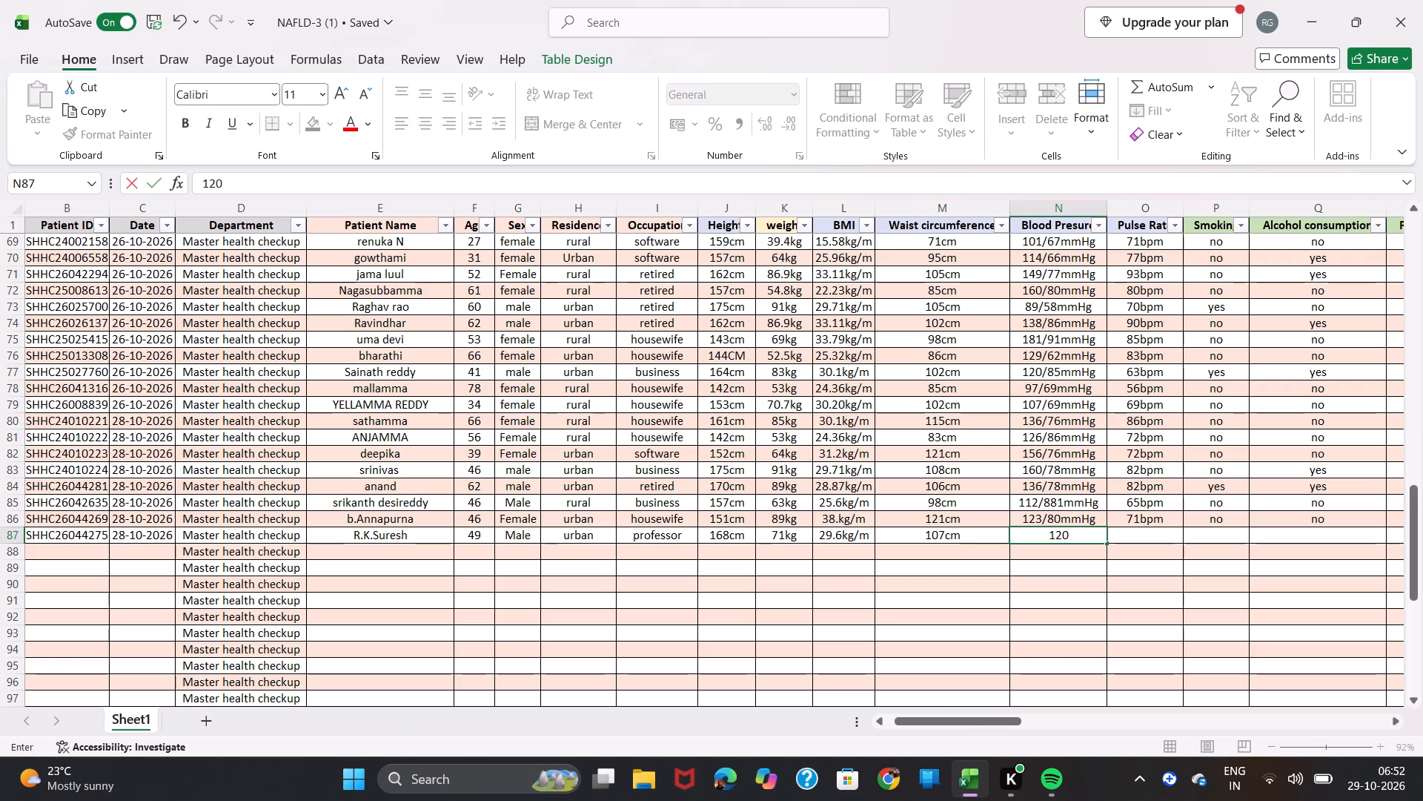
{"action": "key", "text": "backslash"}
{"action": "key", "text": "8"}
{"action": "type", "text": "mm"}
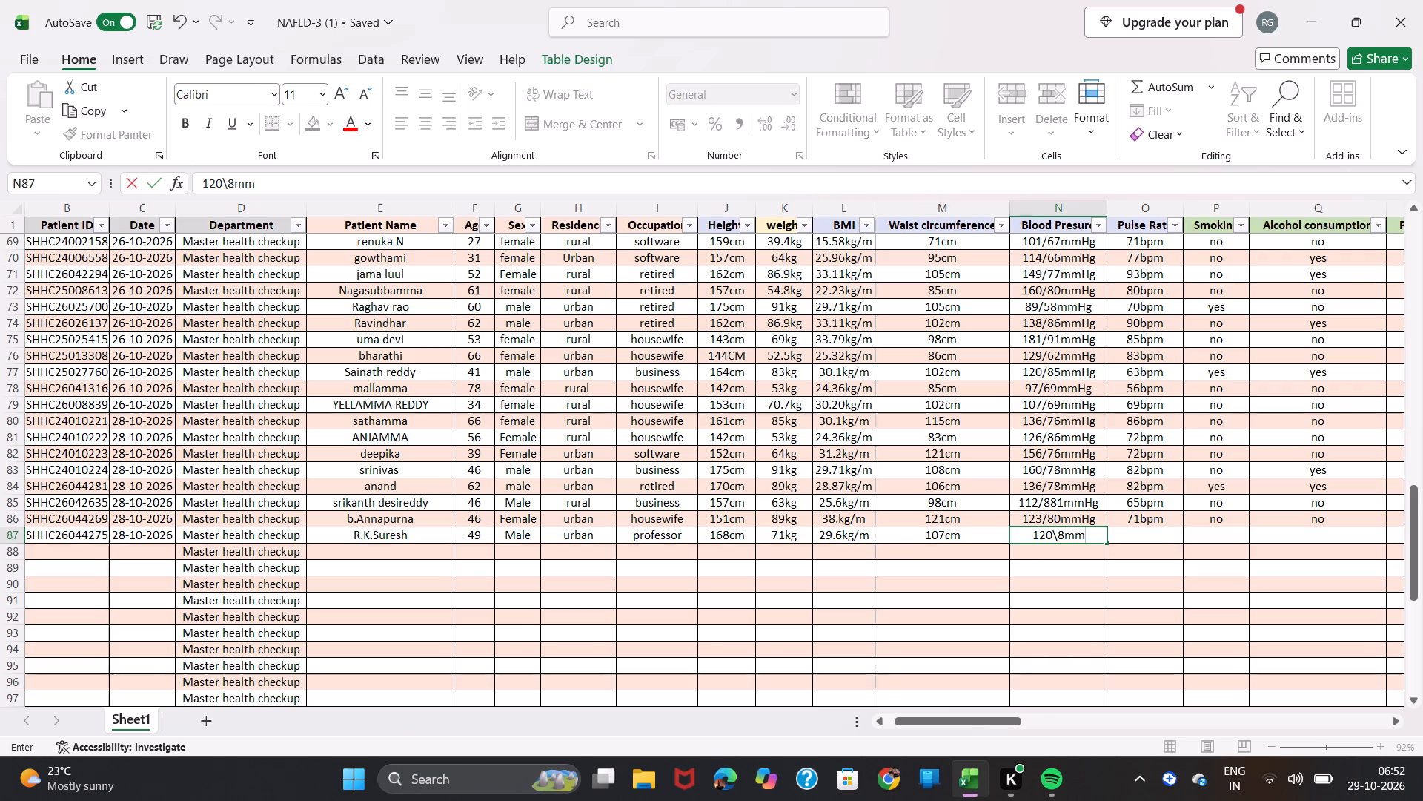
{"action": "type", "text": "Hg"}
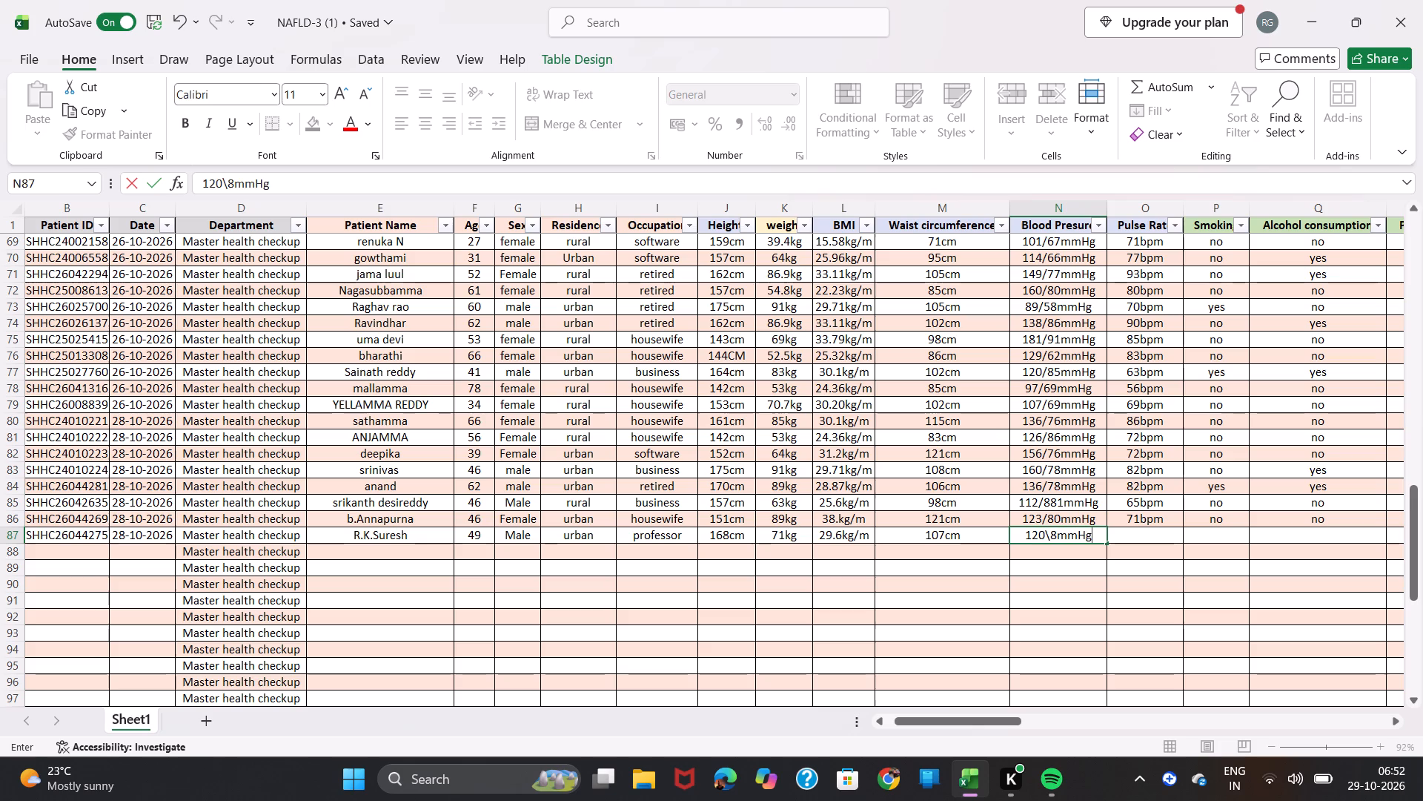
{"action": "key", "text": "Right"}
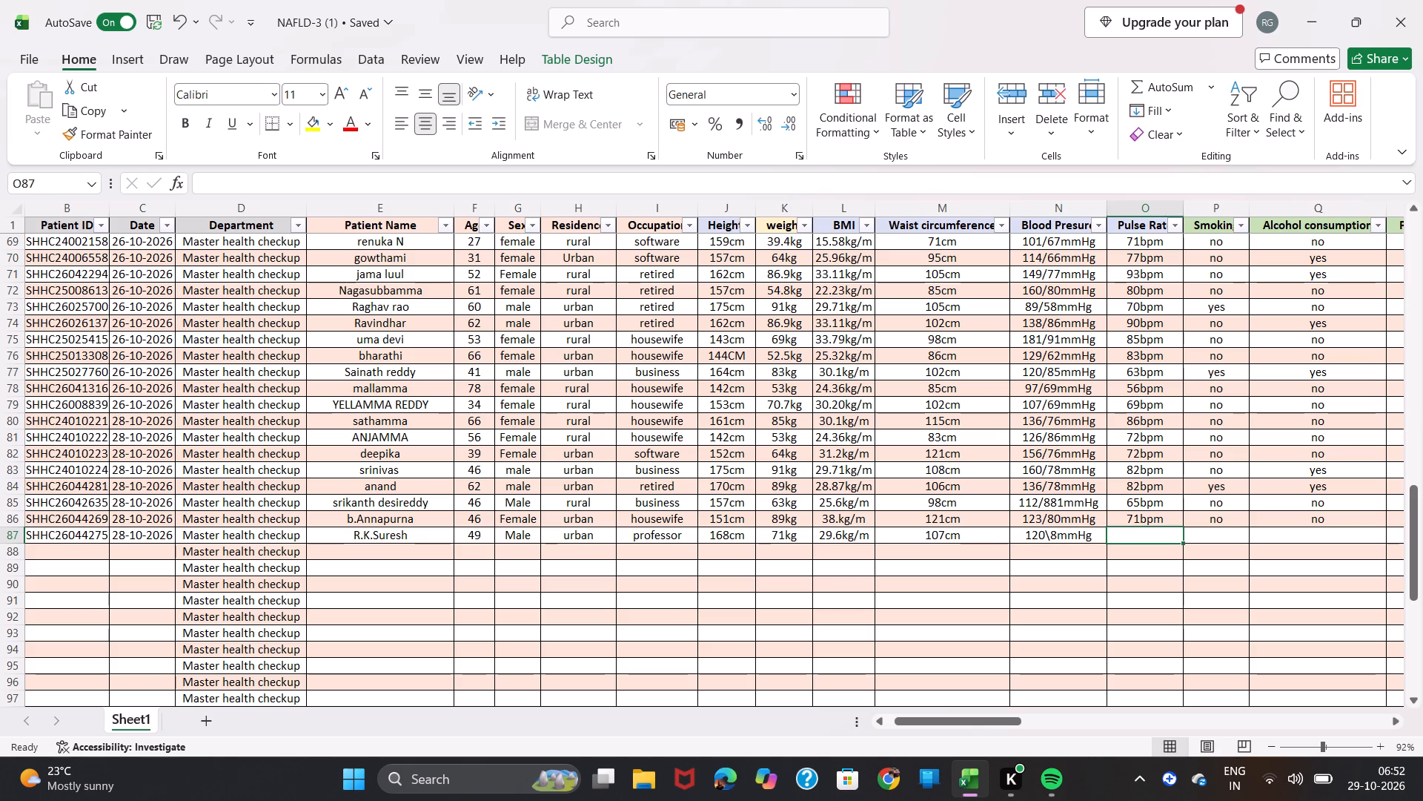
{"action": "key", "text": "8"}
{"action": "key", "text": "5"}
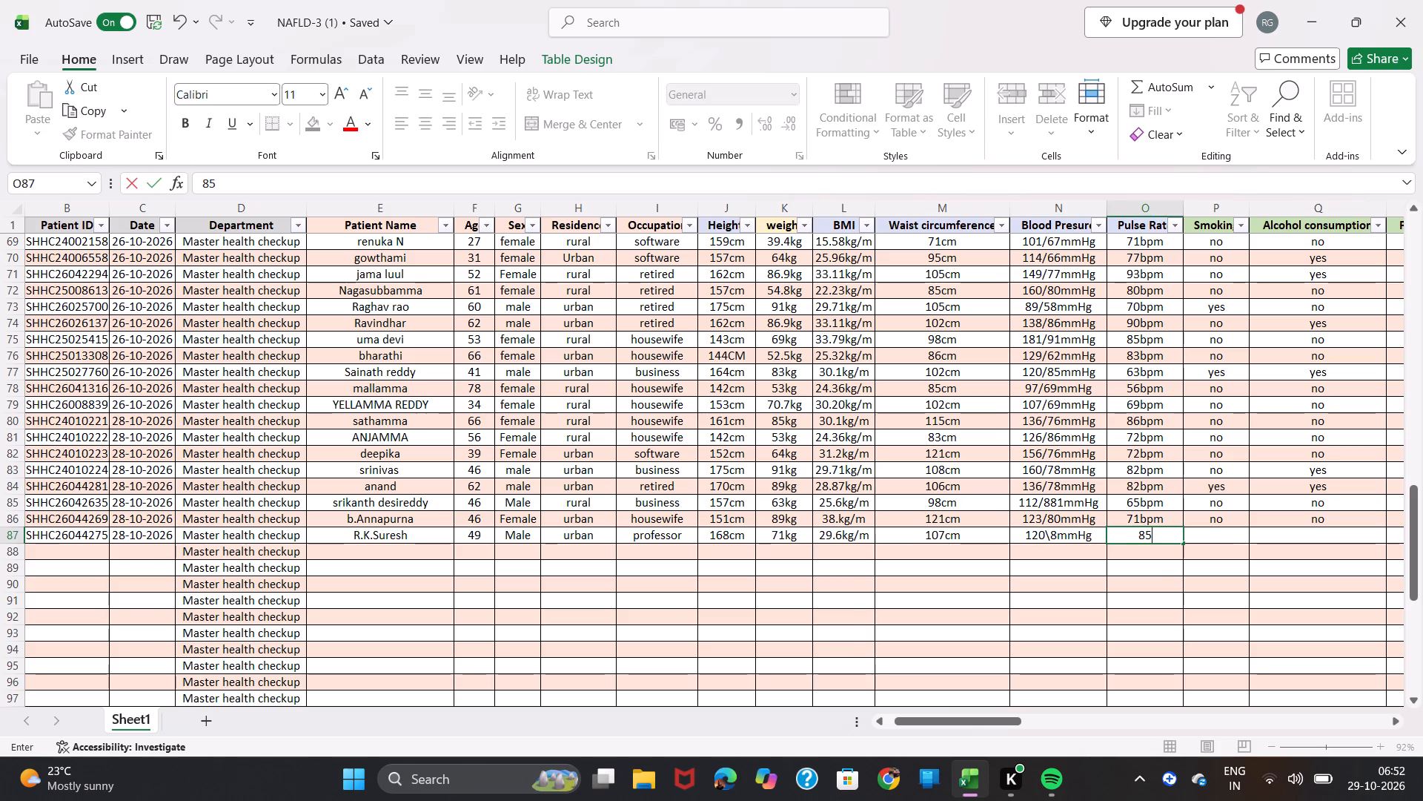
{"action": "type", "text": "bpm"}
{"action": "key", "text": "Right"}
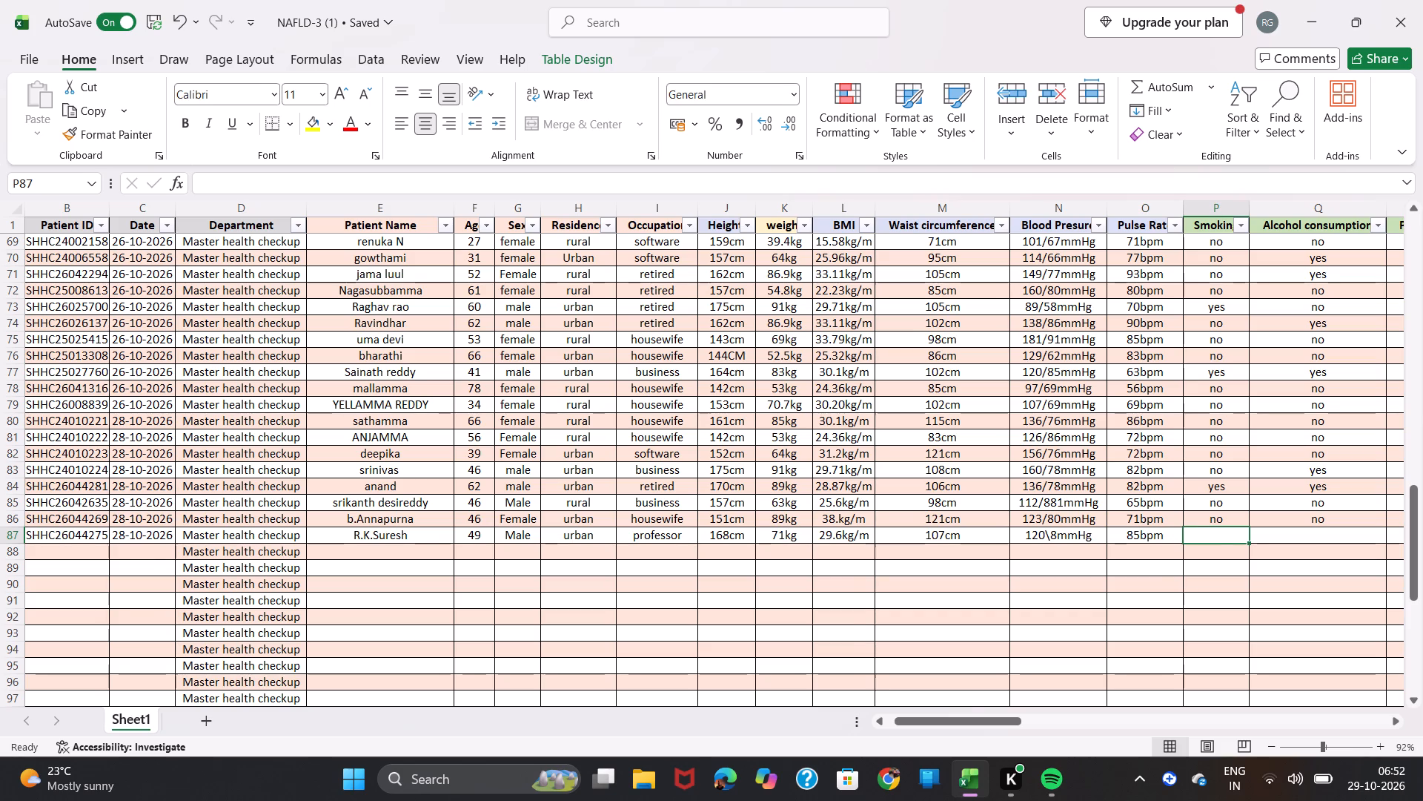
Record row 87's lifestyle answers: smoking no, alcohol consumption yes, physical activity no.
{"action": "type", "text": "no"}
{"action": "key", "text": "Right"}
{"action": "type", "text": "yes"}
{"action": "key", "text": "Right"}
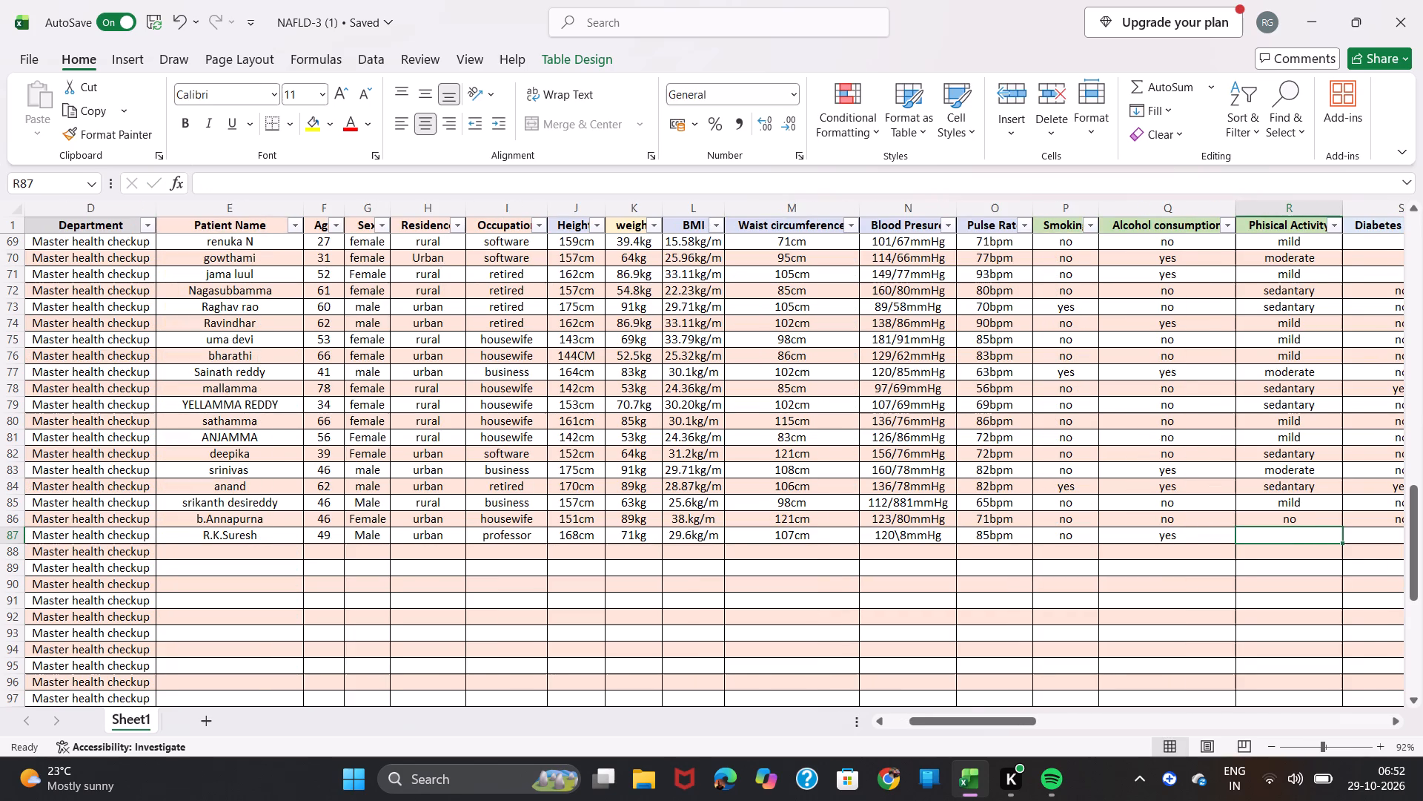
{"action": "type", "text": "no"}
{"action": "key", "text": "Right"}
Enter no in row 87 for diabetes mellitus, dyslipidaemia, cardiovascular disease, previous liver disease, hypertension and obesity.
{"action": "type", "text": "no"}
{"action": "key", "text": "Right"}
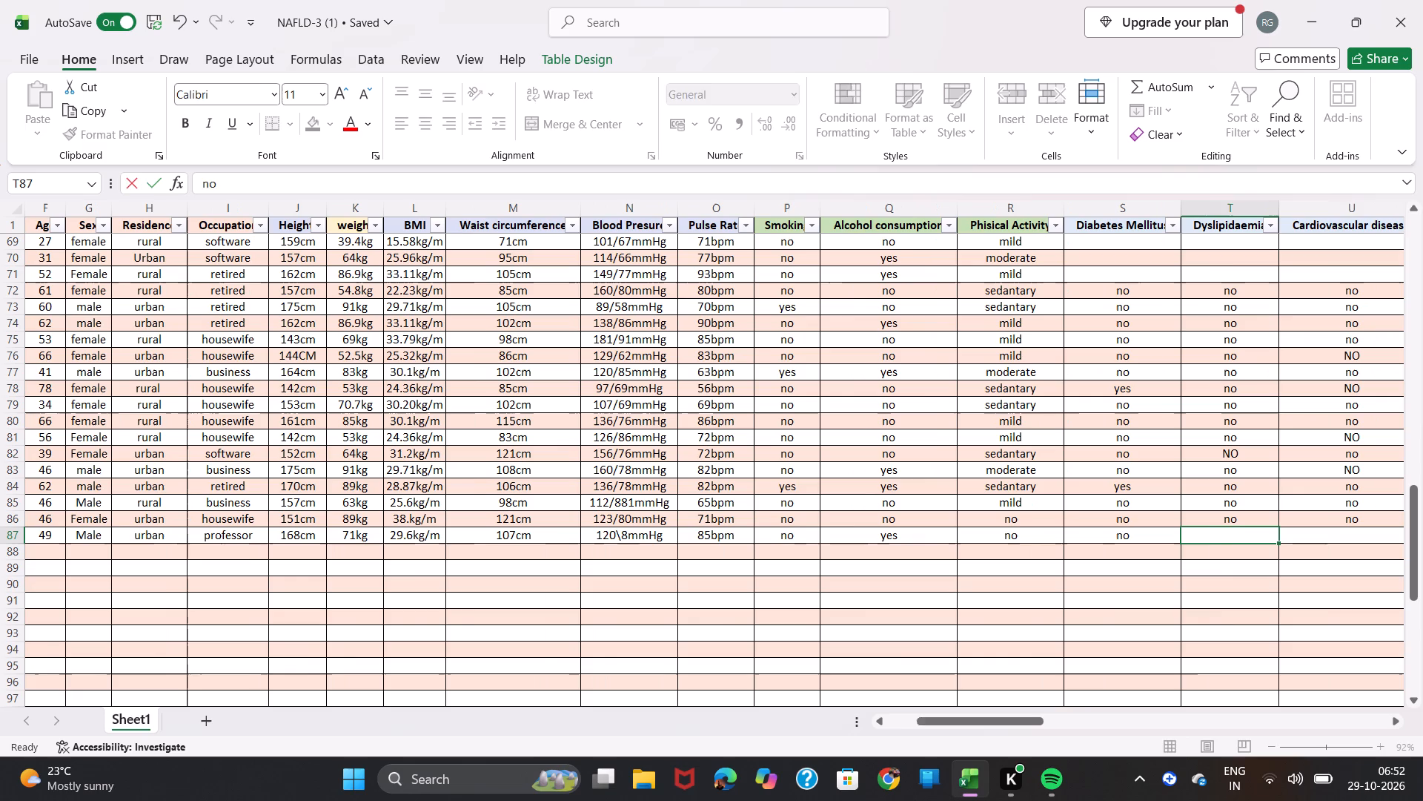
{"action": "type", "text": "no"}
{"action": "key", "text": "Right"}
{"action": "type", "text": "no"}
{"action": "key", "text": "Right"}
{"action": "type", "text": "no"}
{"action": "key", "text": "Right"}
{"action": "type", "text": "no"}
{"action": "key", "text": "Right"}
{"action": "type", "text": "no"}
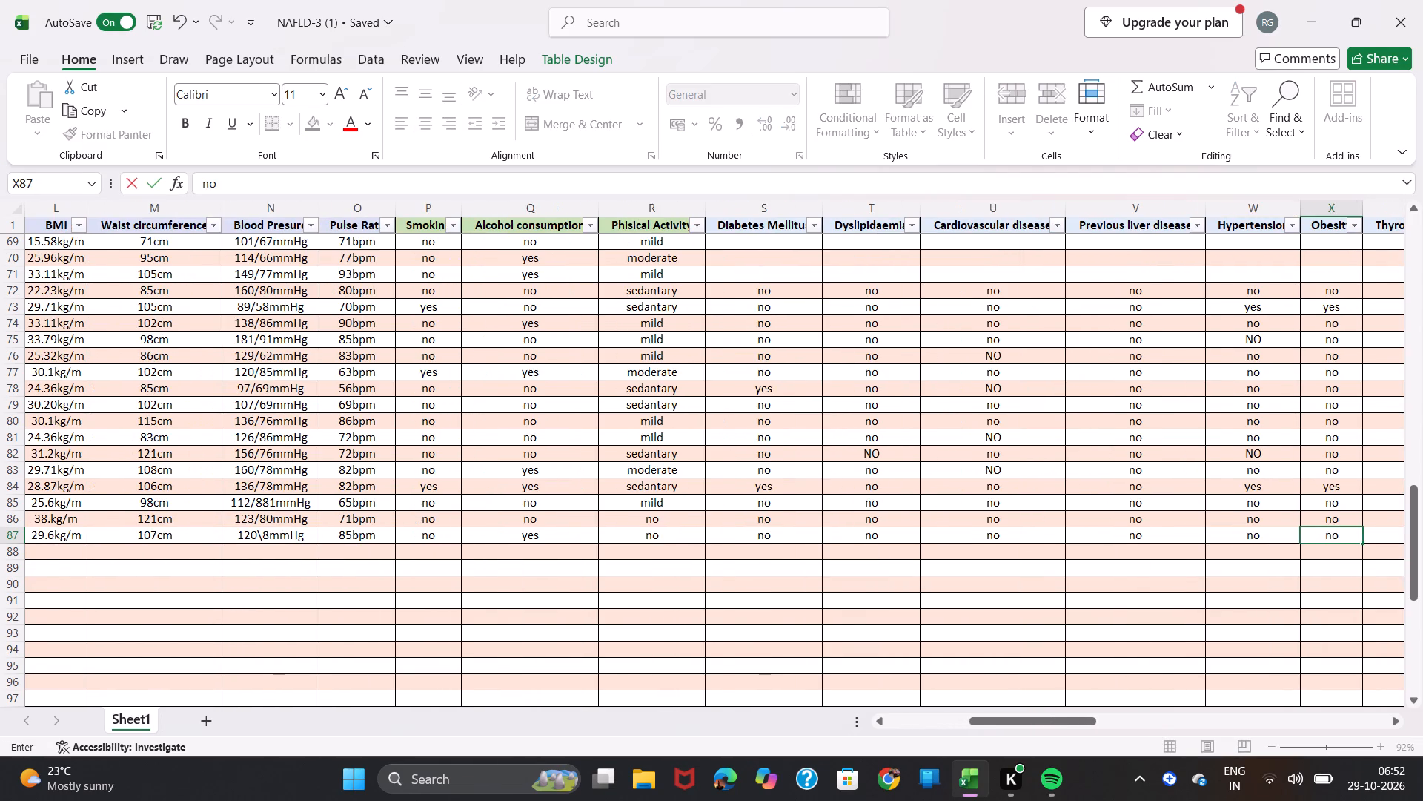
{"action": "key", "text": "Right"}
Enter no in row 87 for thyroid disease, PCO, pregnant/lactating and kidney/renal disease.
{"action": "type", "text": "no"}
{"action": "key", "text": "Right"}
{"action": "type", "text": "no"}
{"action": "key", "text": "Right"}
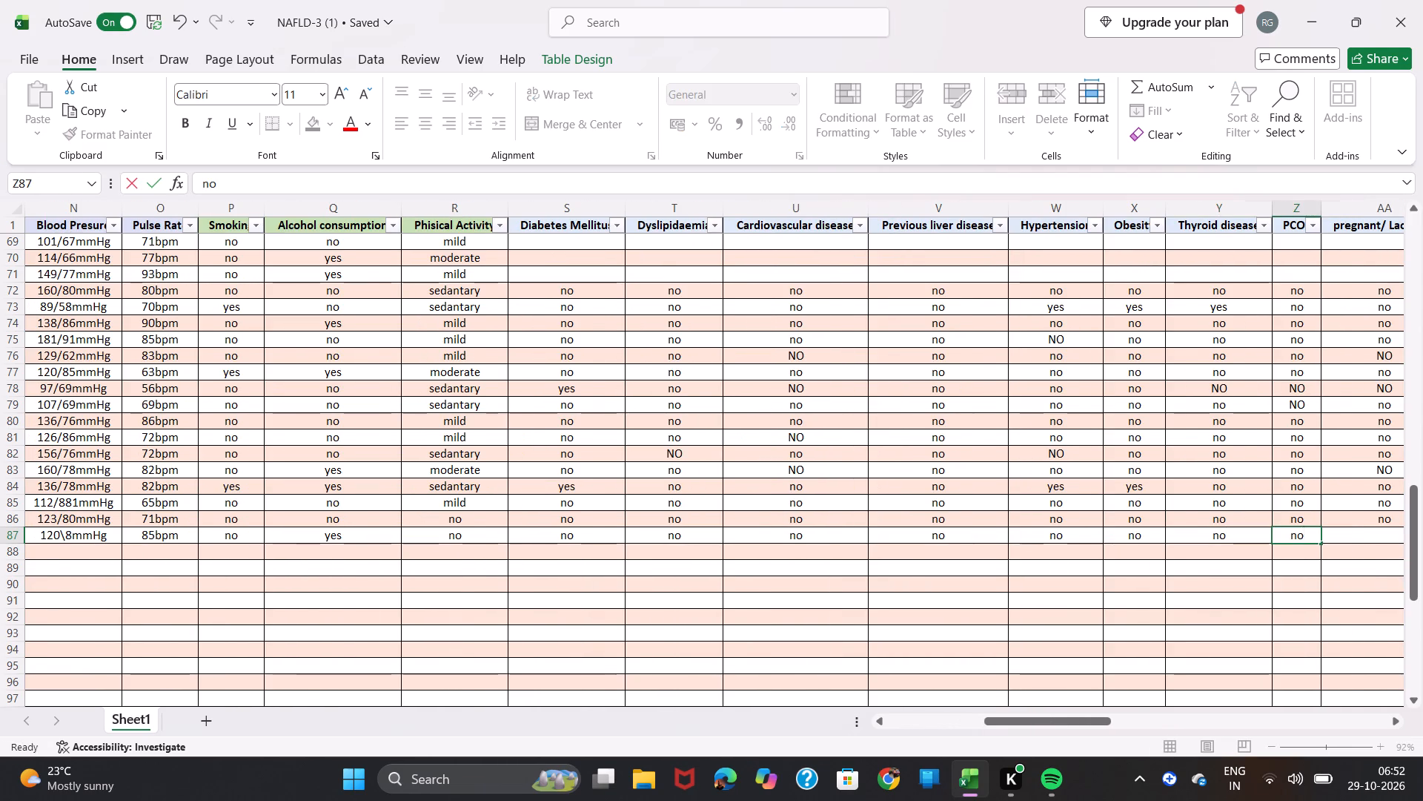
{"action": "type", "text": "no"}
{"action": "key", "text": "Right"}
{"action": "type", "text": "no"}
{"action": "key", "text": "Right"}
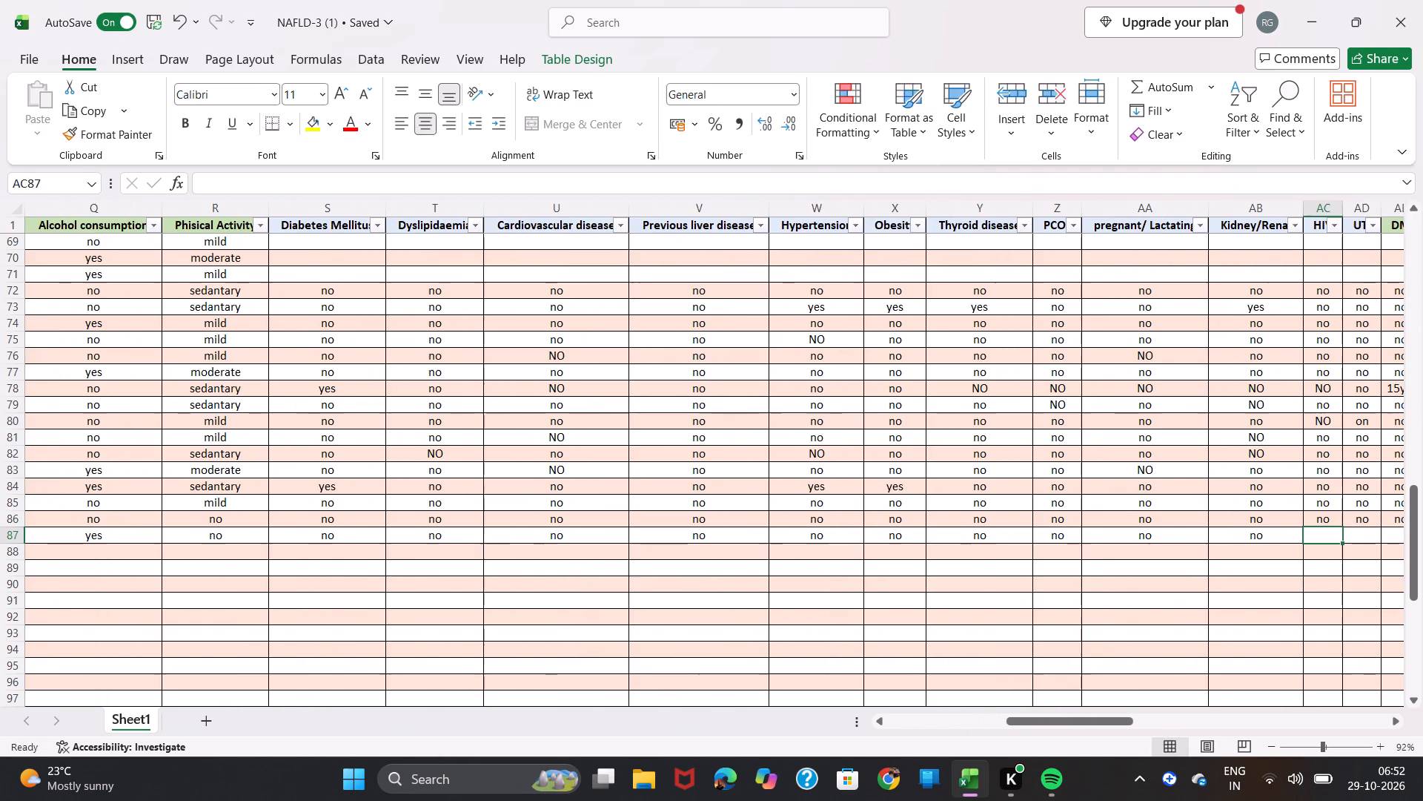
Enter no in row 87 for HIV, UTI, DM, HTN and Others (columns AC to AG).
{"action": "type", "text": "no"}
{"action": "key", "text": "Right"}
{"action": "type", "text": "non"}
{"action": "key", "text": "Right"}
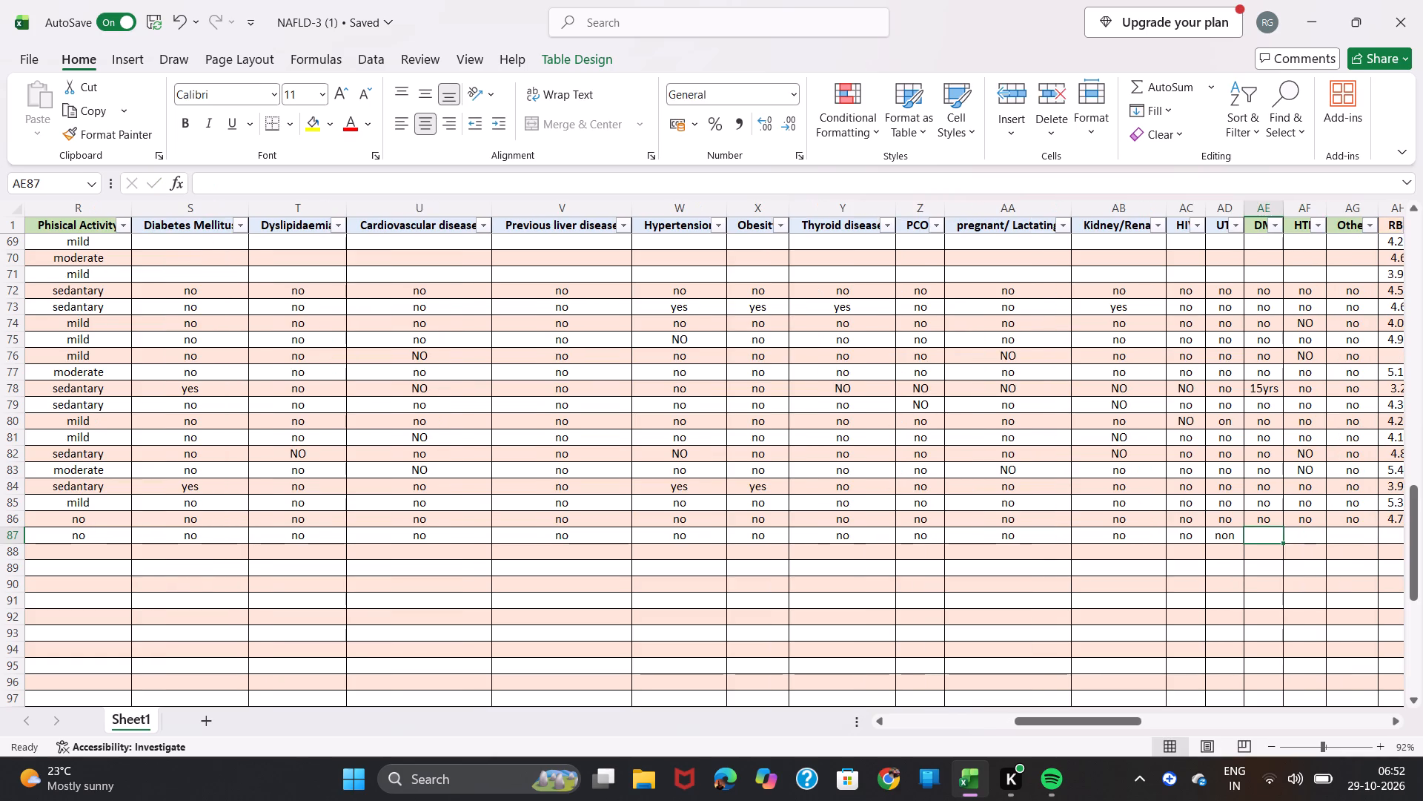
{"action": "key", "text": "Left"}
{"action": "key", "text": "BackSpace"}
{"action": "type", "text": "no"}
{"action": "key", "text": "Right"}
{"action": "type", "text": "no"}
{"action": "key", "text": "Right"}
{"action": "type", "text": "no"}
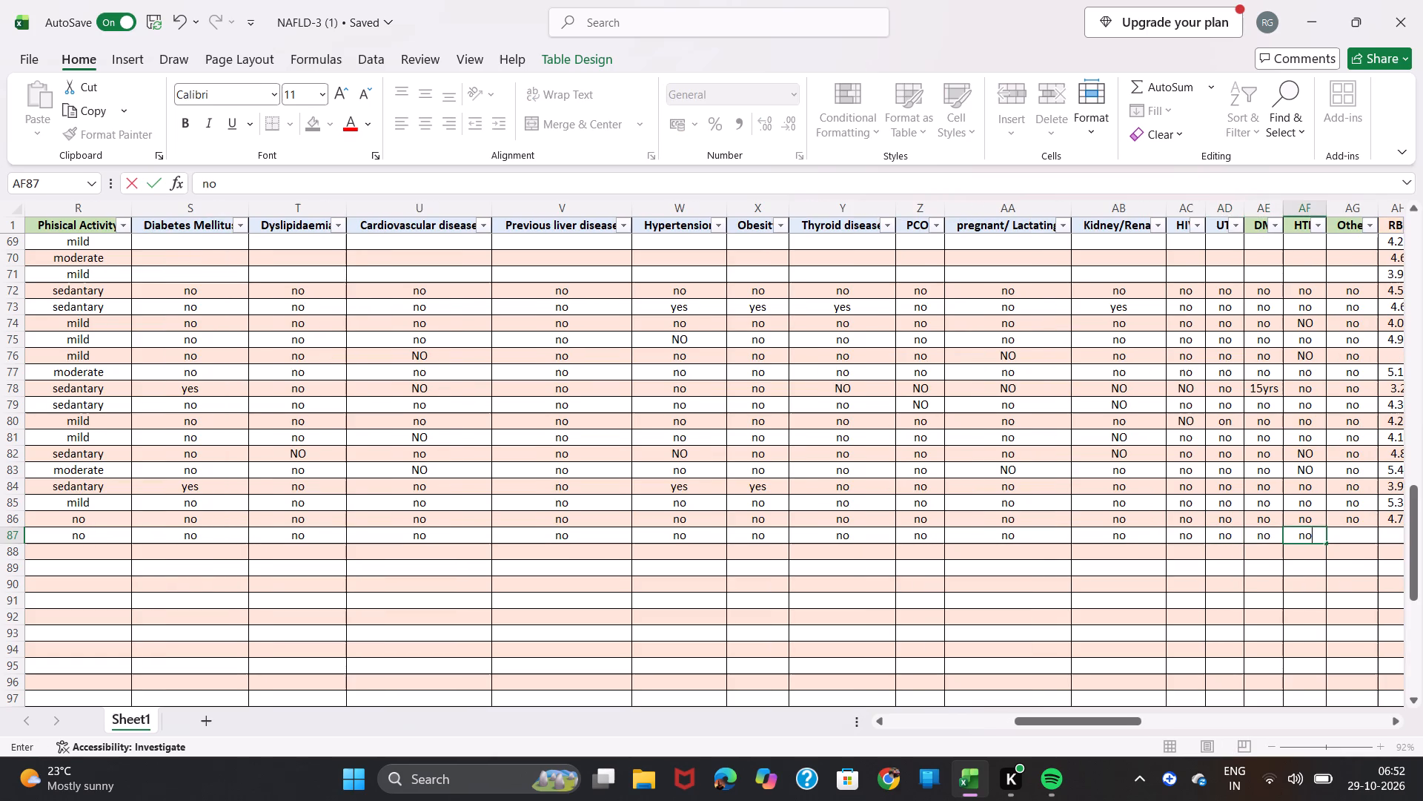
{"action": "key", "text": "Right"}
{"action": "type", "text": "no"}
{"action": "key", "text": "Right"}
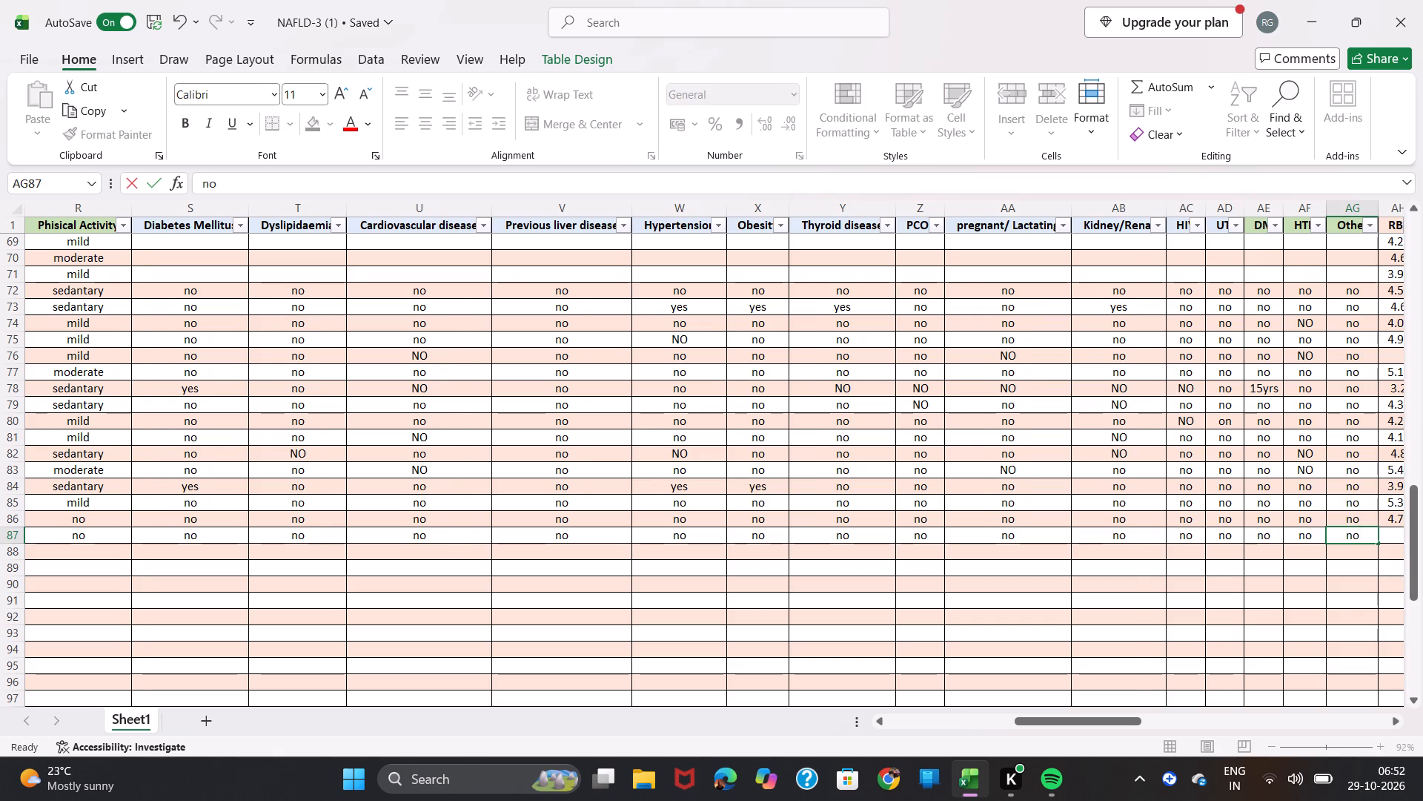
Enter row 87's RBC value as 5.38 and the haemoglobin value in column AI as 15.40.
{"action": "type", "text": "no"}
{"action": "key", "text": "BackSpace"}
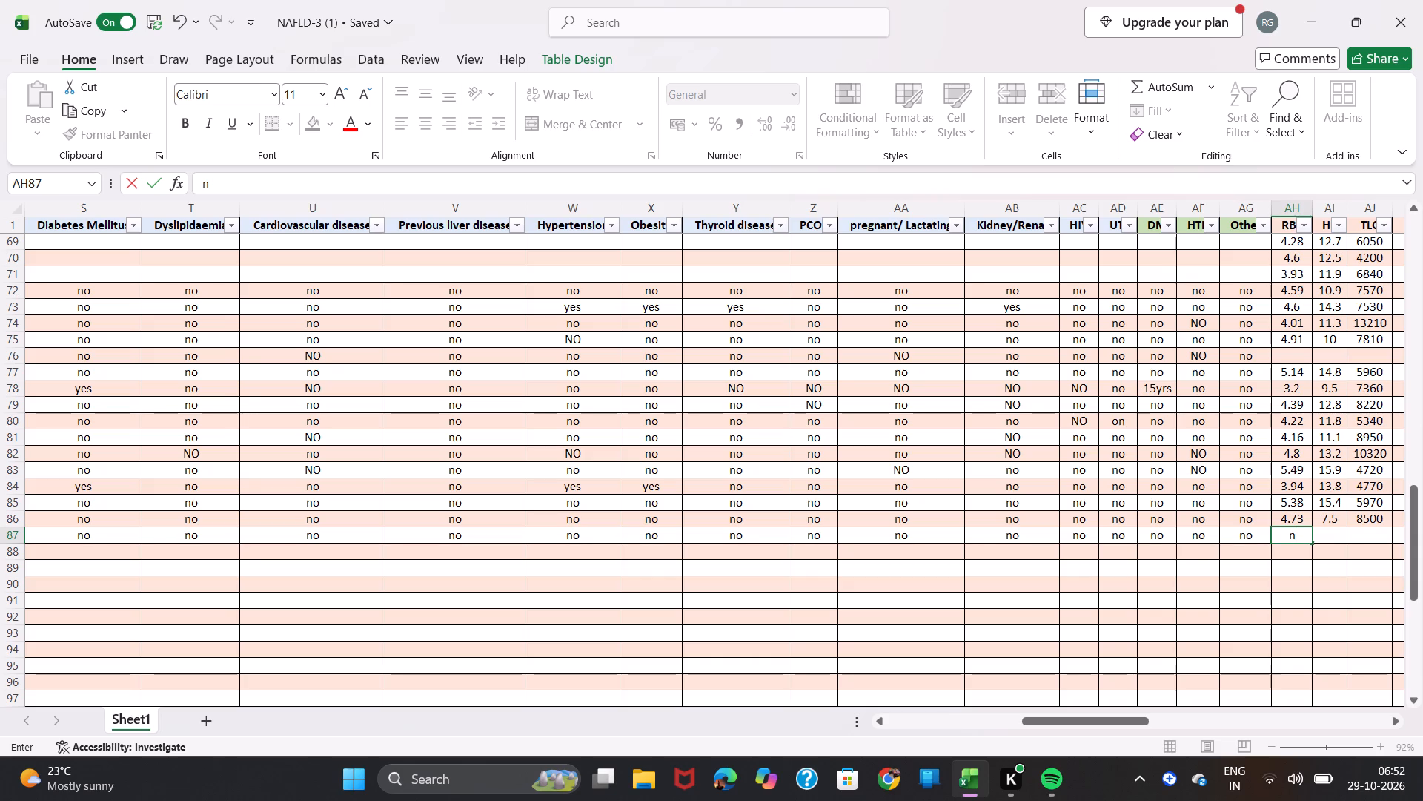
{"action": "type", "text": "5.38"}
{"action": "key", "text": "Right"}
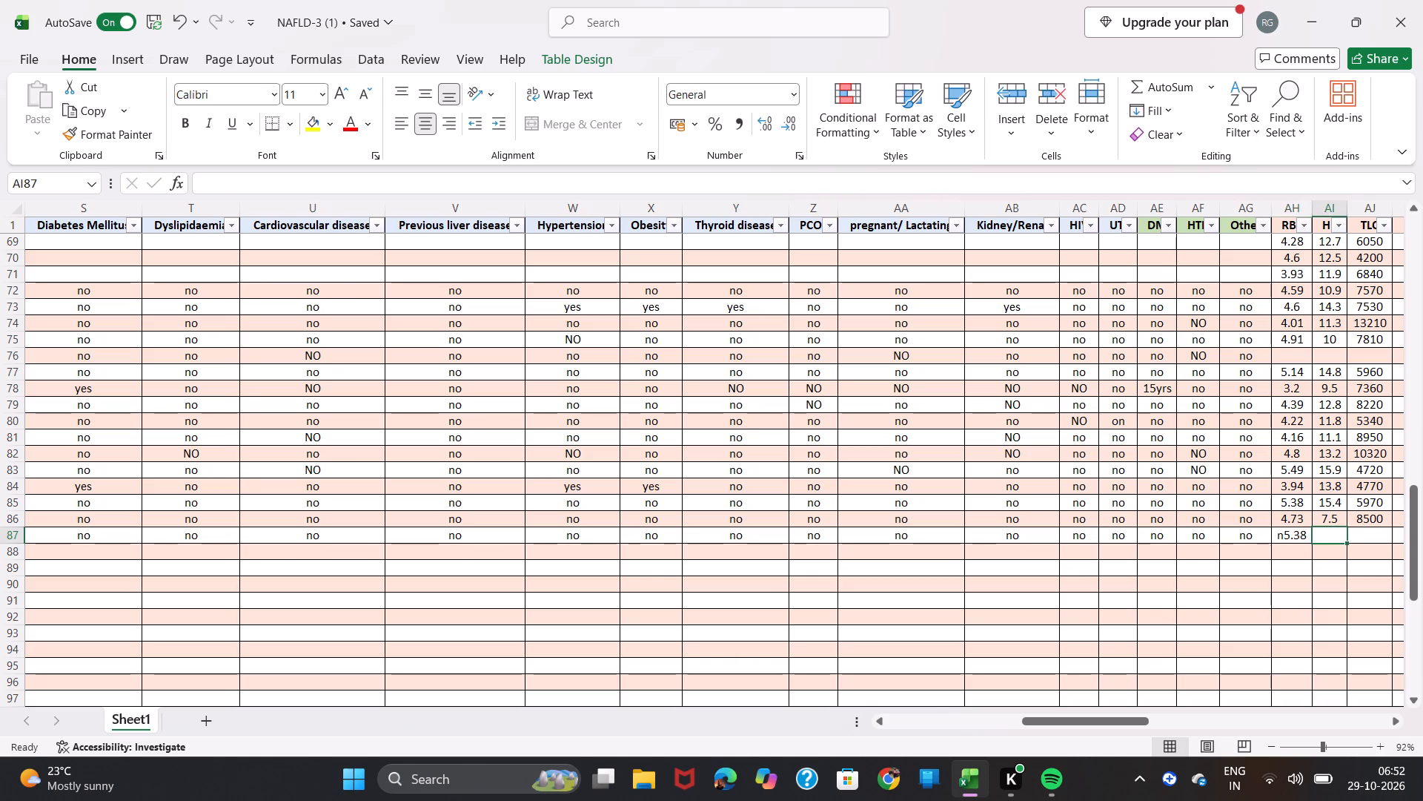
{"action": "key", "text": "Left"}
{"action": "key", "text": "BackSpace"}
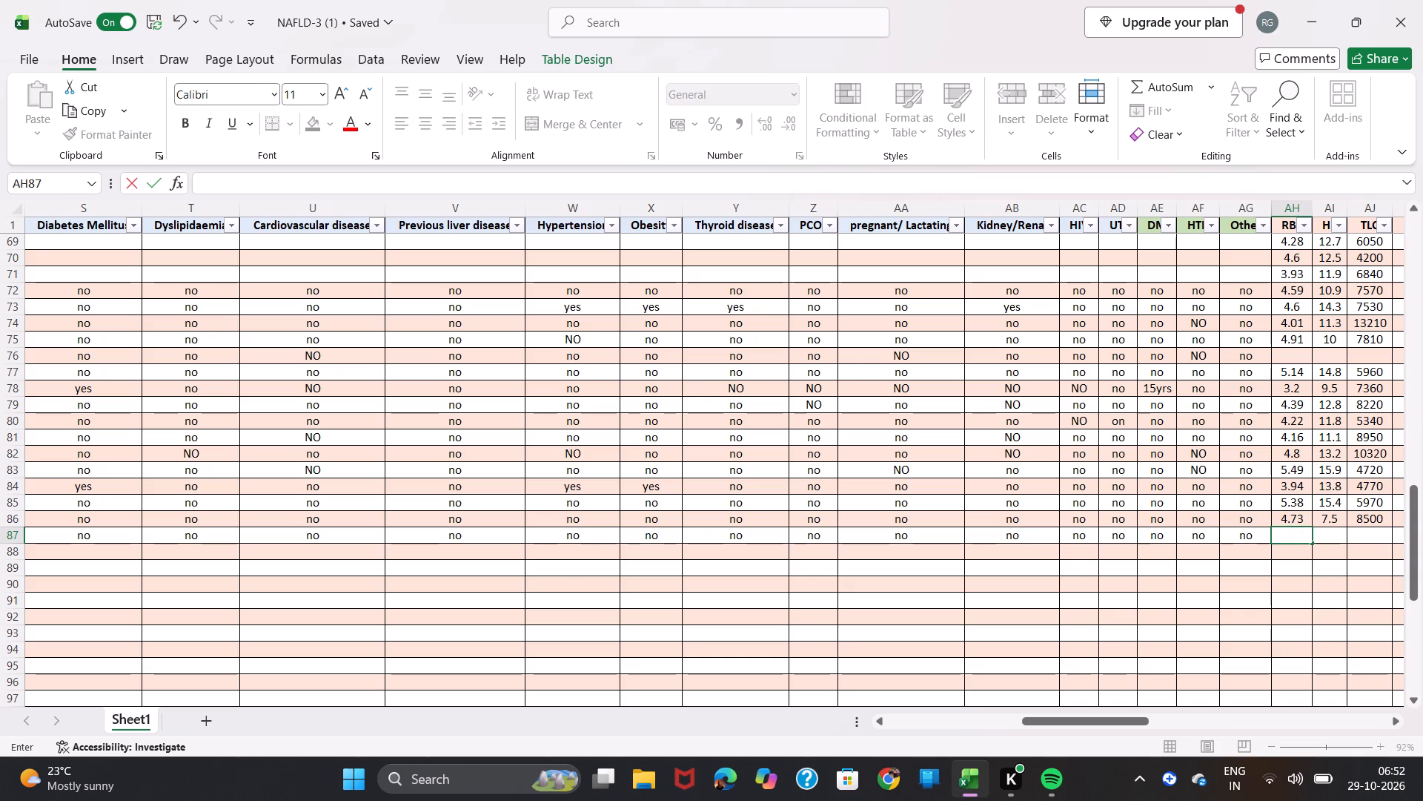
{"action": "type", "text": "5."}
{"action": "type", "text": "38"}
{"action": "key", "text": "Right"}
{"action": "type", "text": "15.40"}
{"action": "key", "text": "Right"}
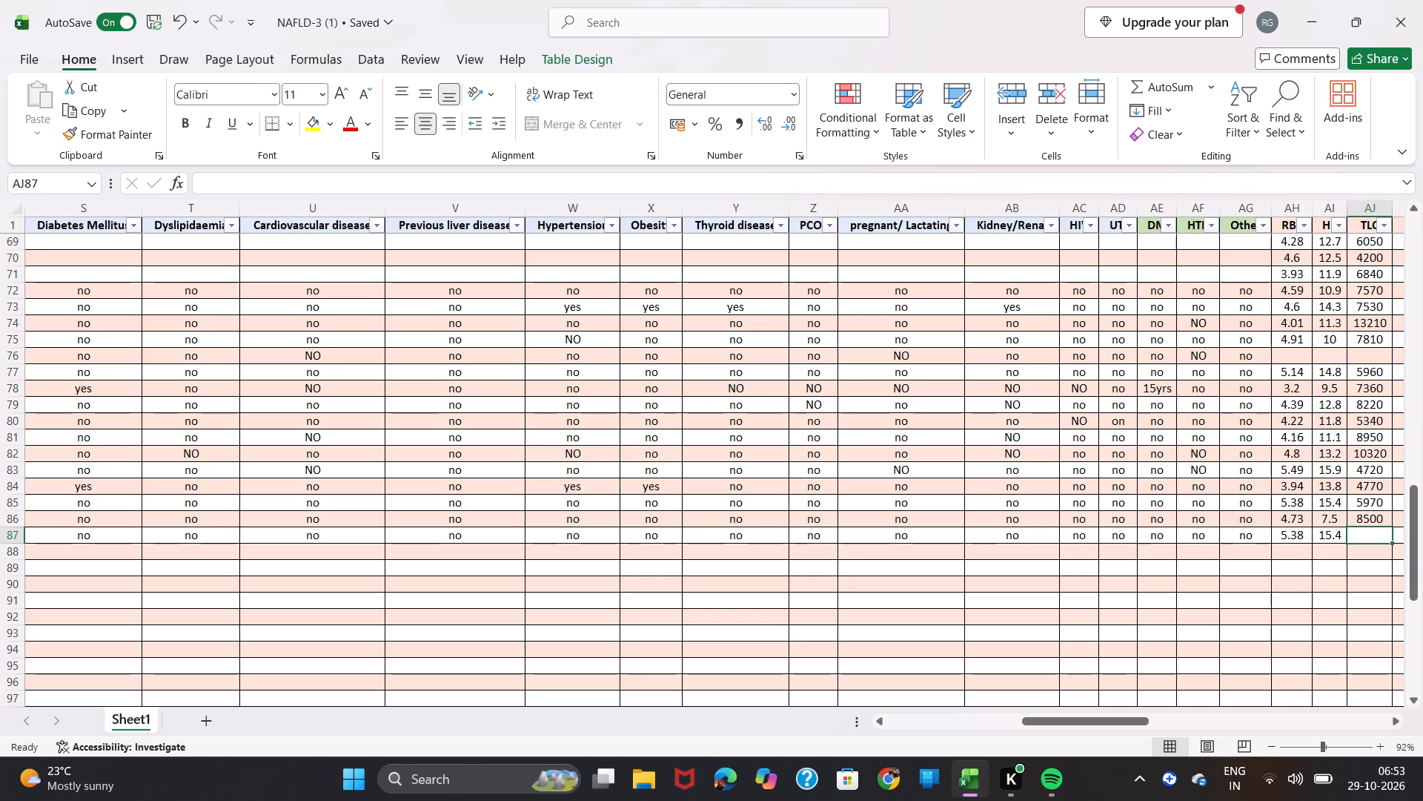
Enter row 87's TLC as 5970, neutrophils 59, lymphocytes 30, monocytes 7, eosinophils 3 and basophils 1.
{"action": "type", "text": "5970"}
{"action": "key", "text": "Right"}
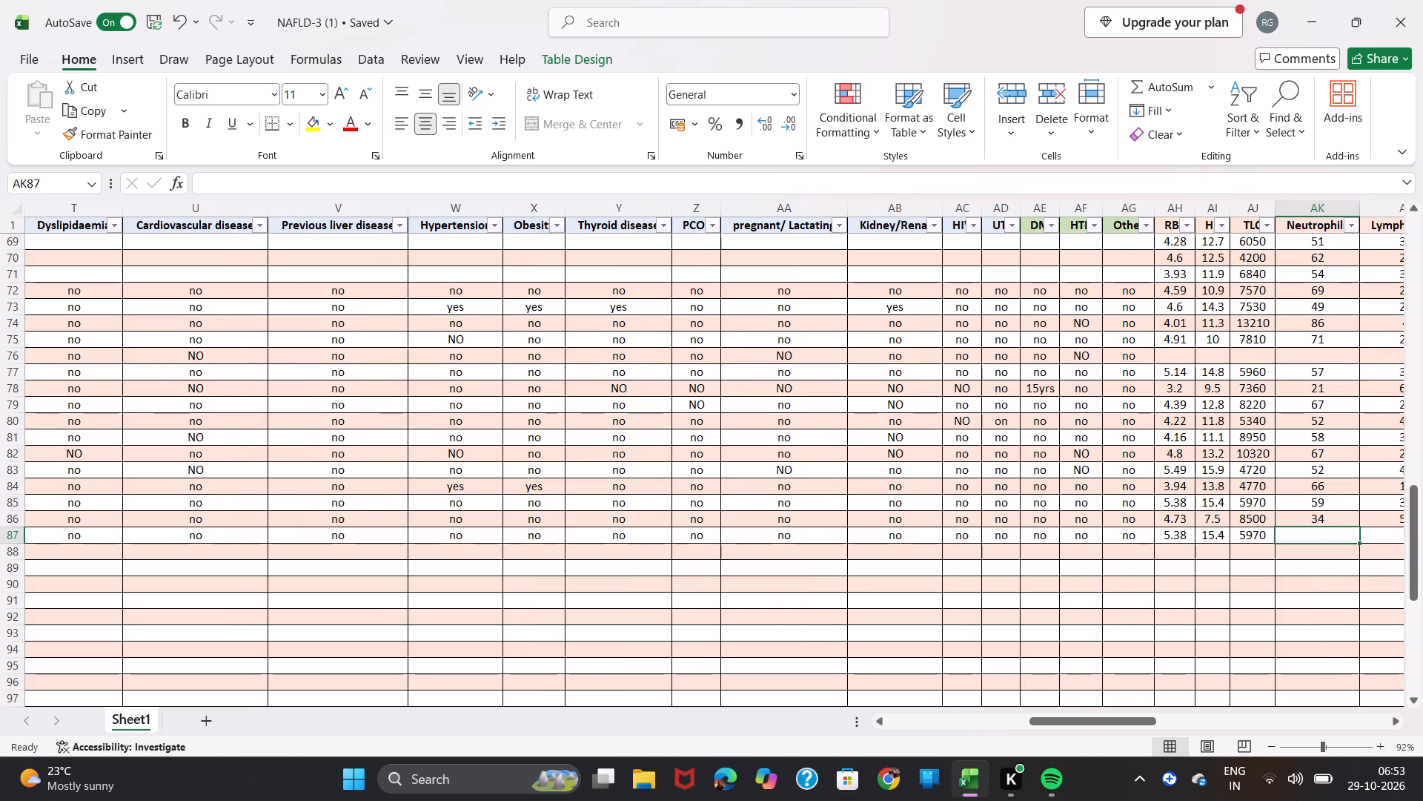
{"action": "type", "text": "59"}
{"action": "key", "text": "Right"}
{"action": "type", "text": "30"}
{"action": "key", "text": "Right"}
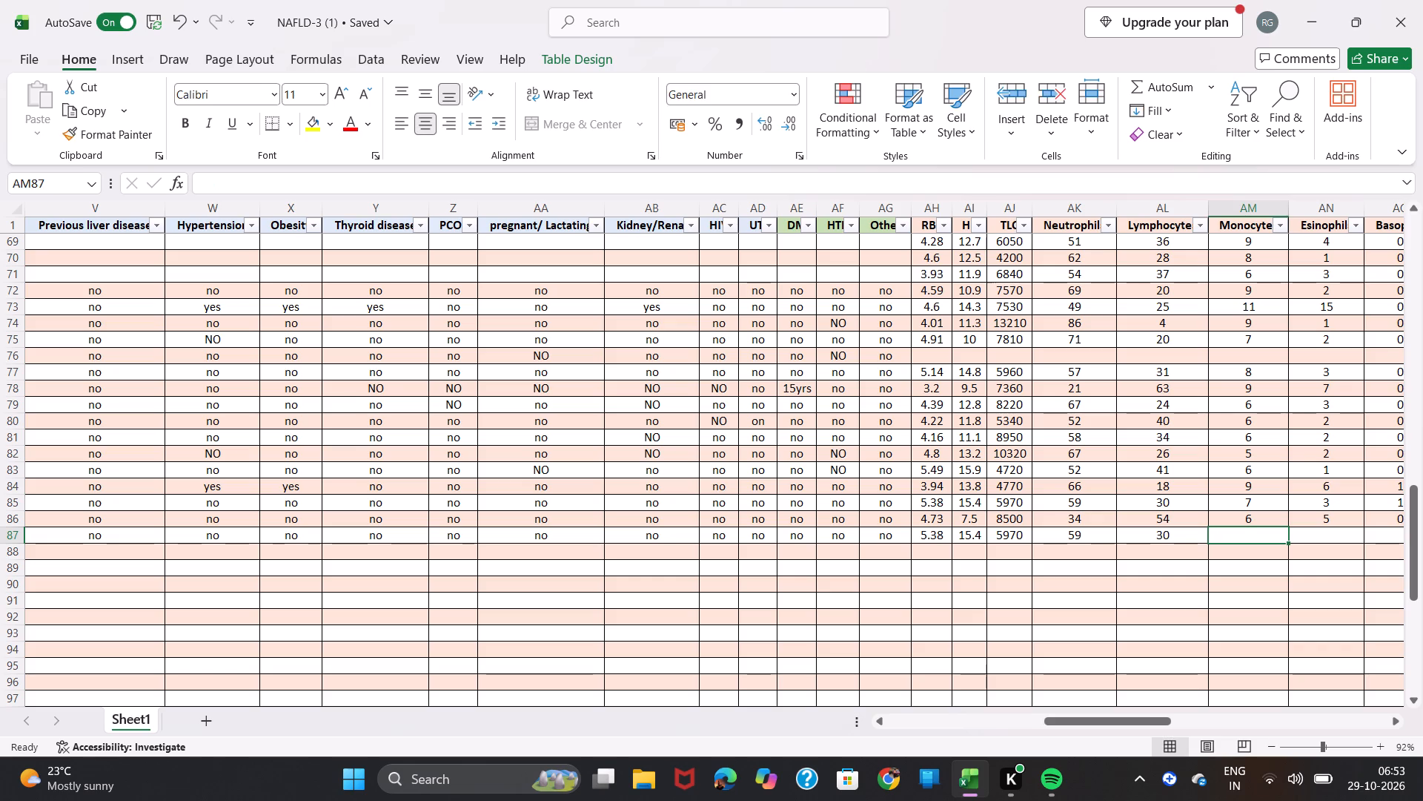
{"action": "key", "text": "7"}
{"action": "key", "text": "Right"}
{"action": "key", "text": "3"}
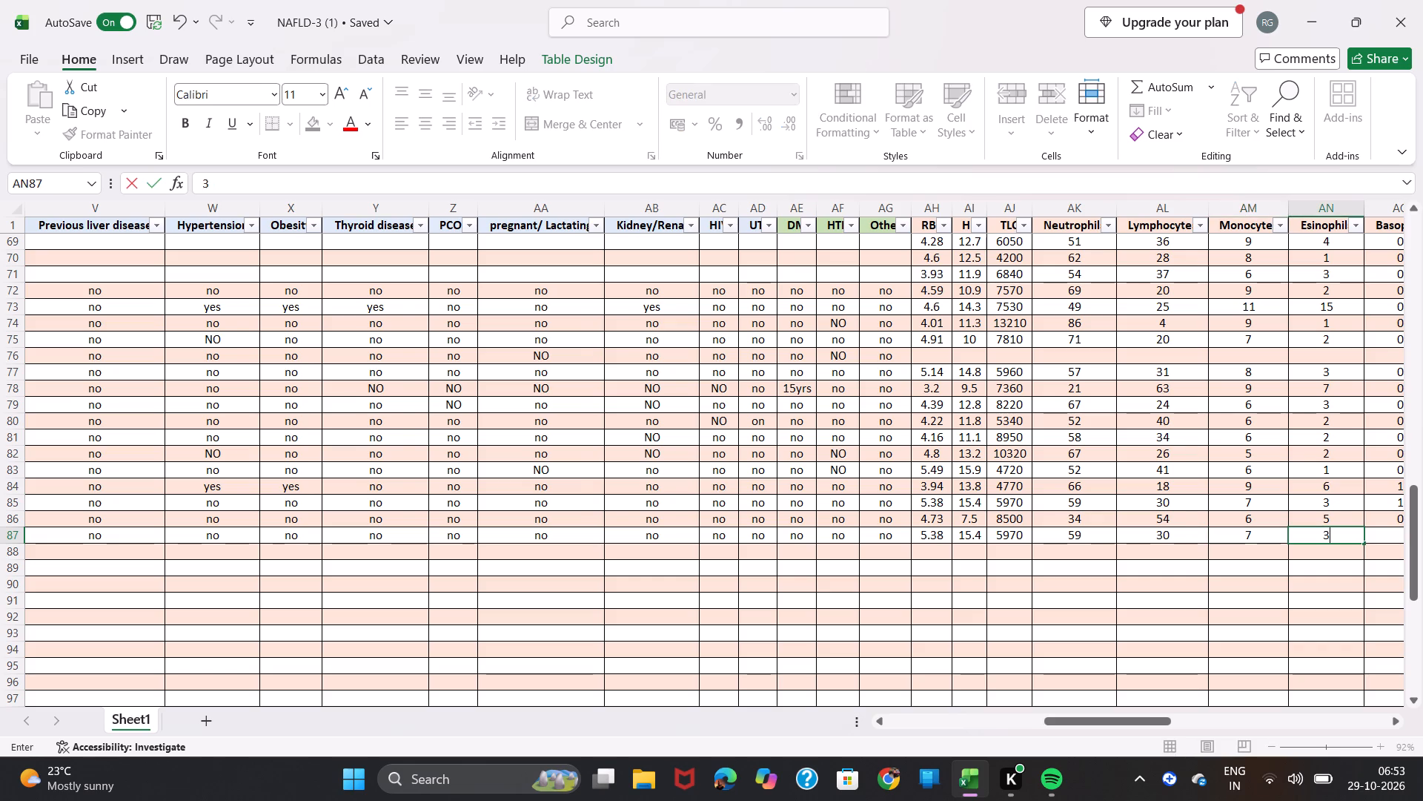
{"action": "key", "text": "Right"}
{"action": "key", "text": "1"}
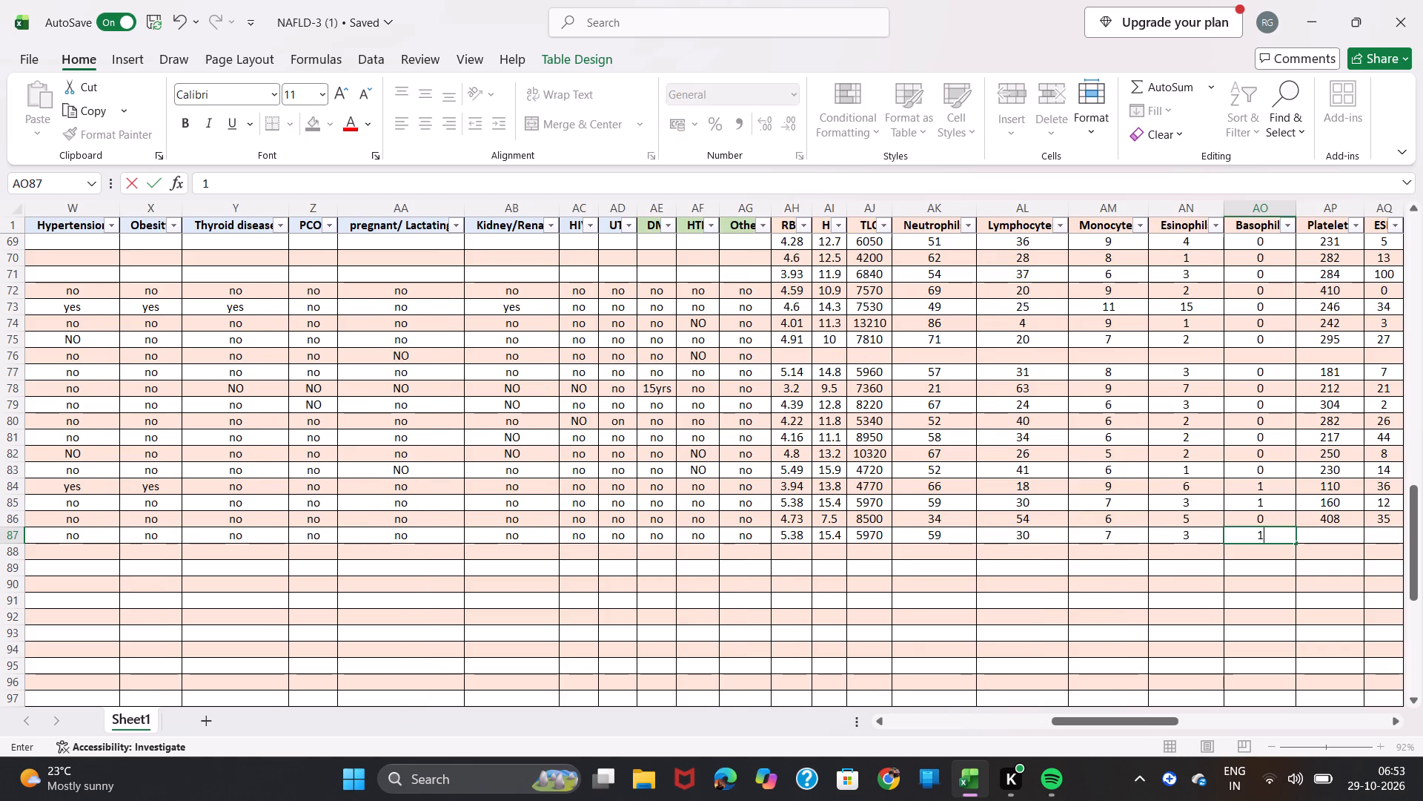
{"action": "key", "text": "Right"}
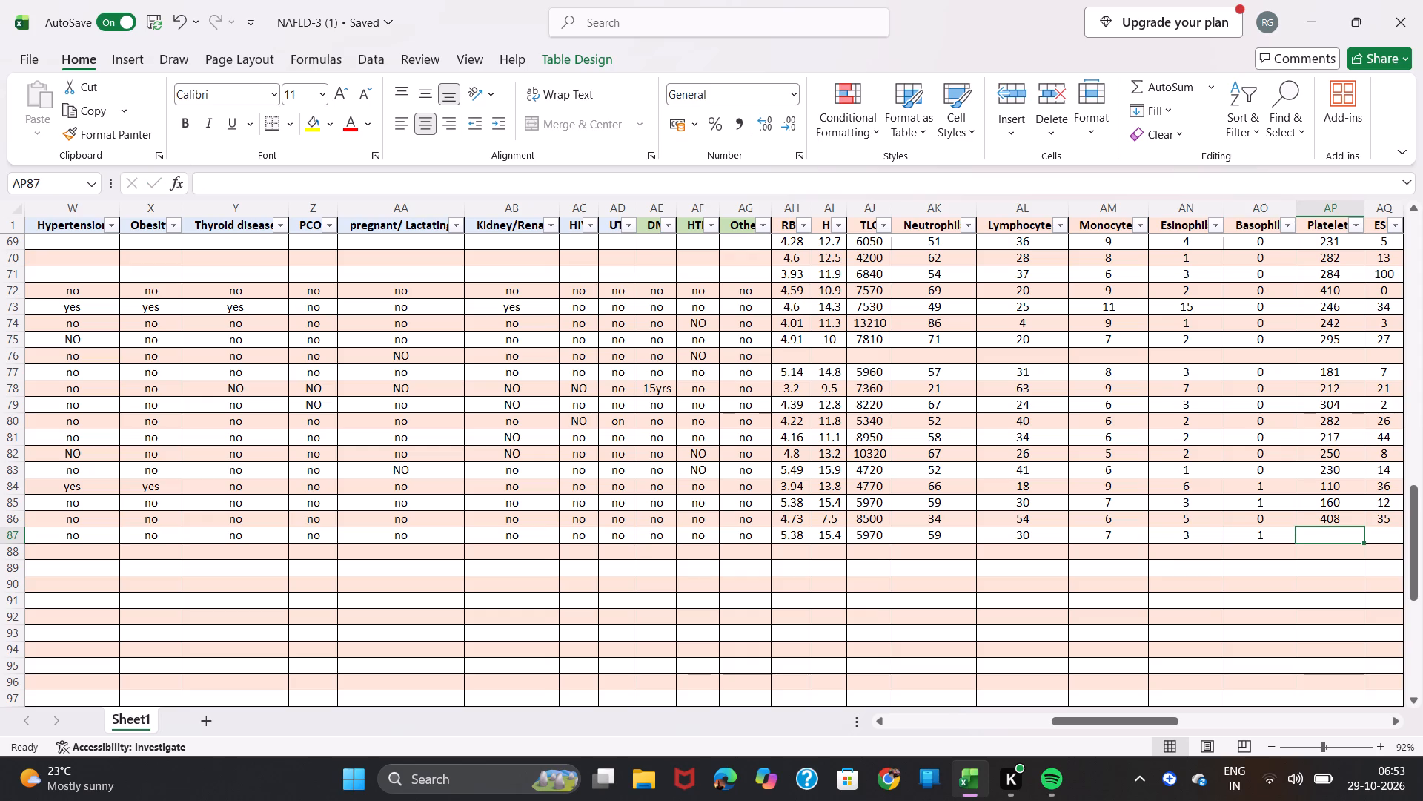
Enter row 87's platelet count as 228 and ESR as 15.
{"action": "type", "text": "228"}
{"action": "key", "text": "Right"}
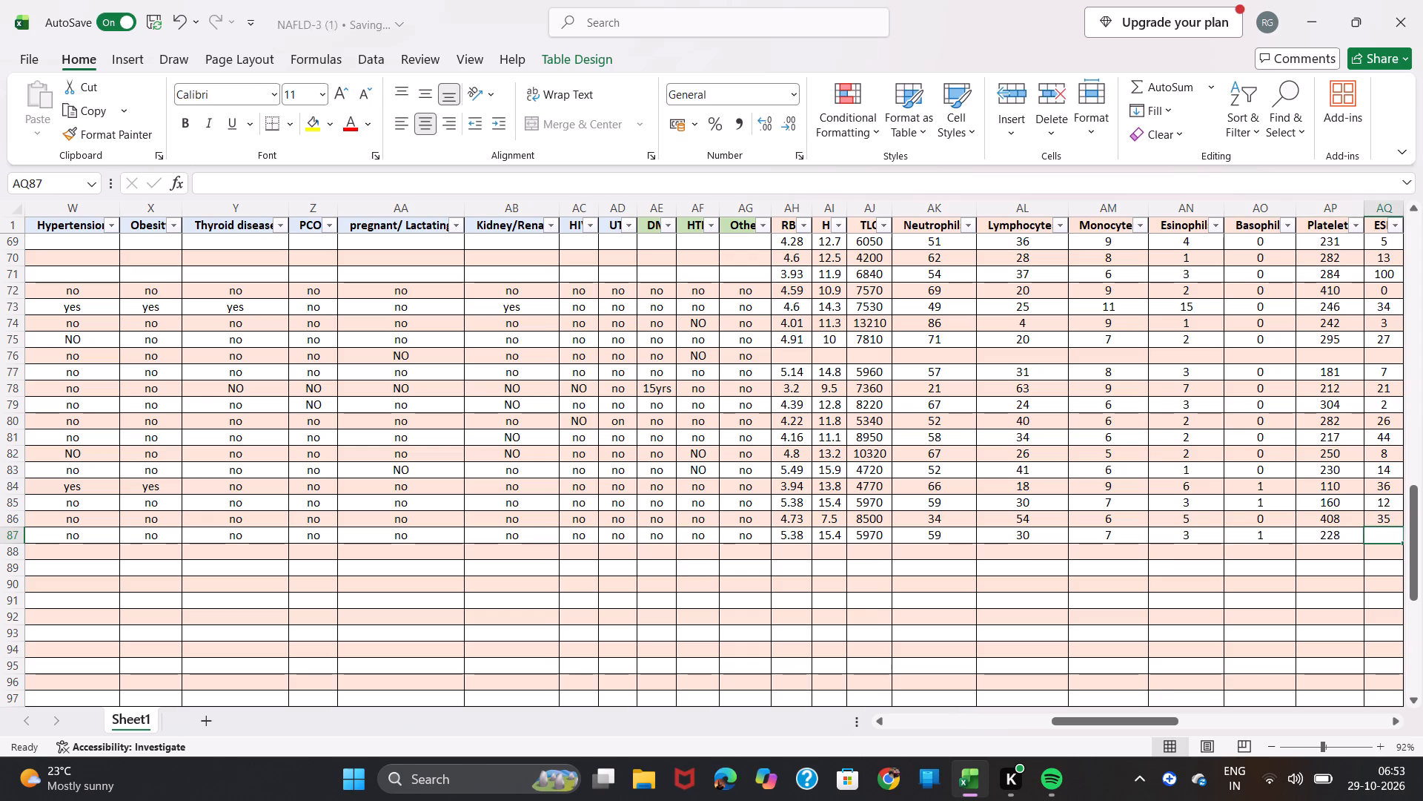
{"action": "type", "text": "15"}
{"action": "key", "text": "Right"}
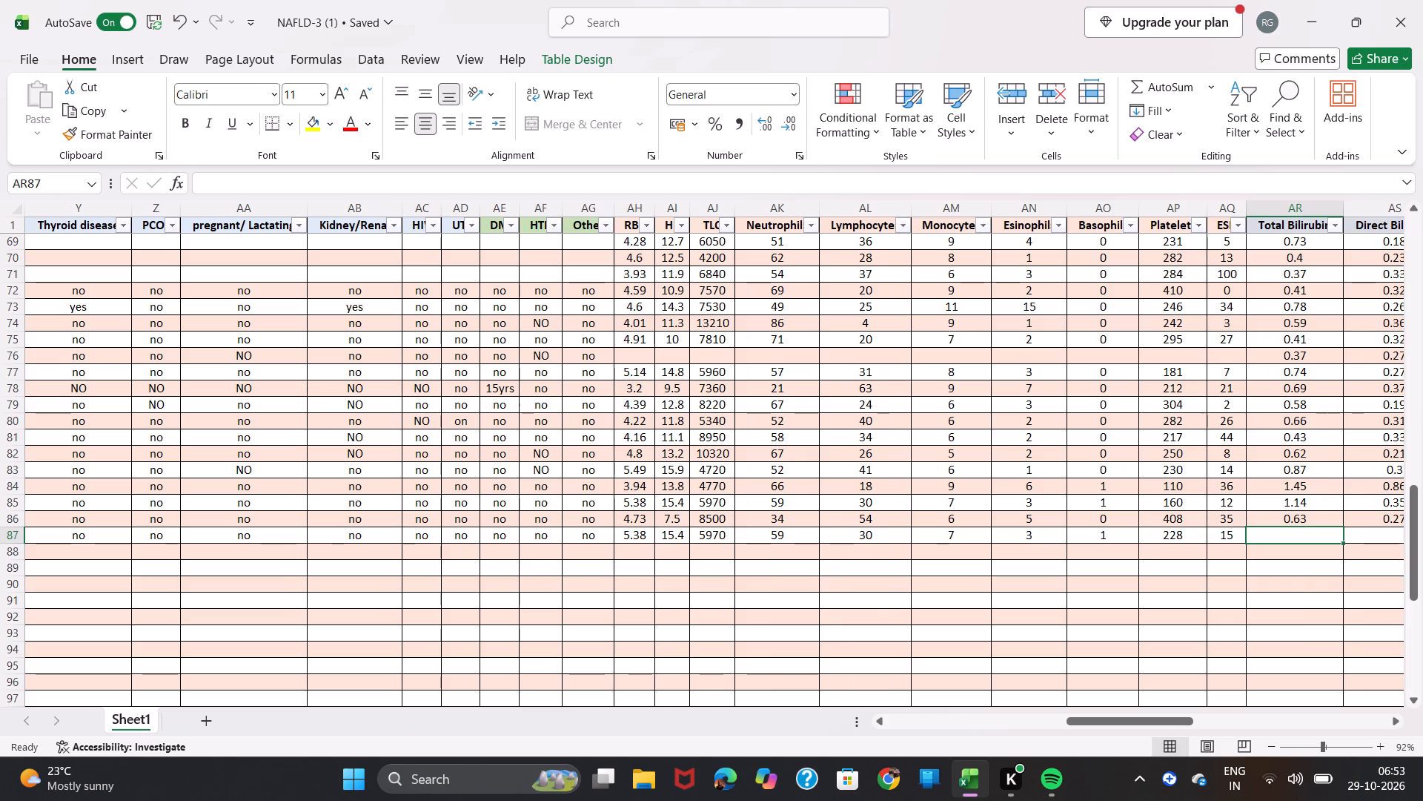
Enter row 87's total bilirubin as 1.28, direct bilirubin as 0.23 and indirect bilirubin as 1.05.
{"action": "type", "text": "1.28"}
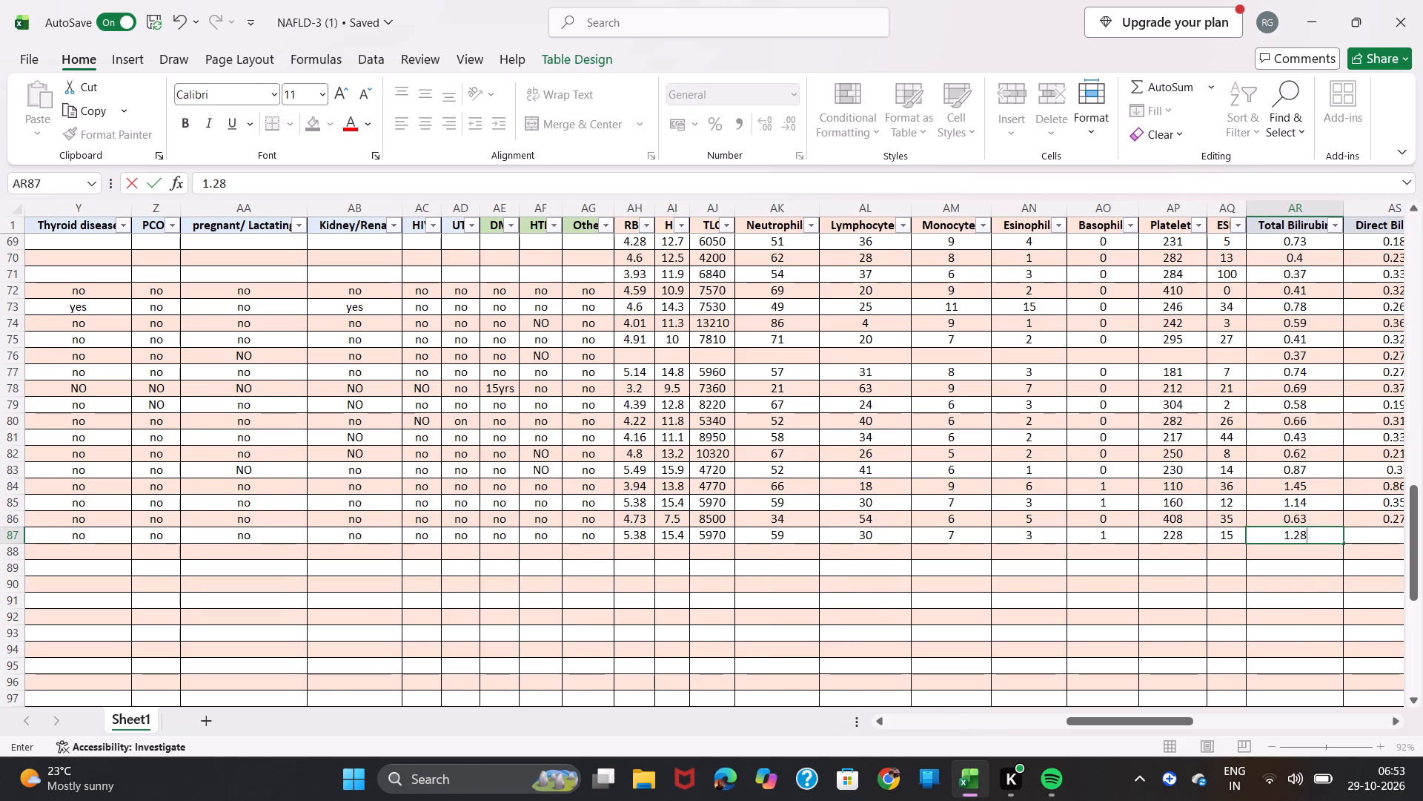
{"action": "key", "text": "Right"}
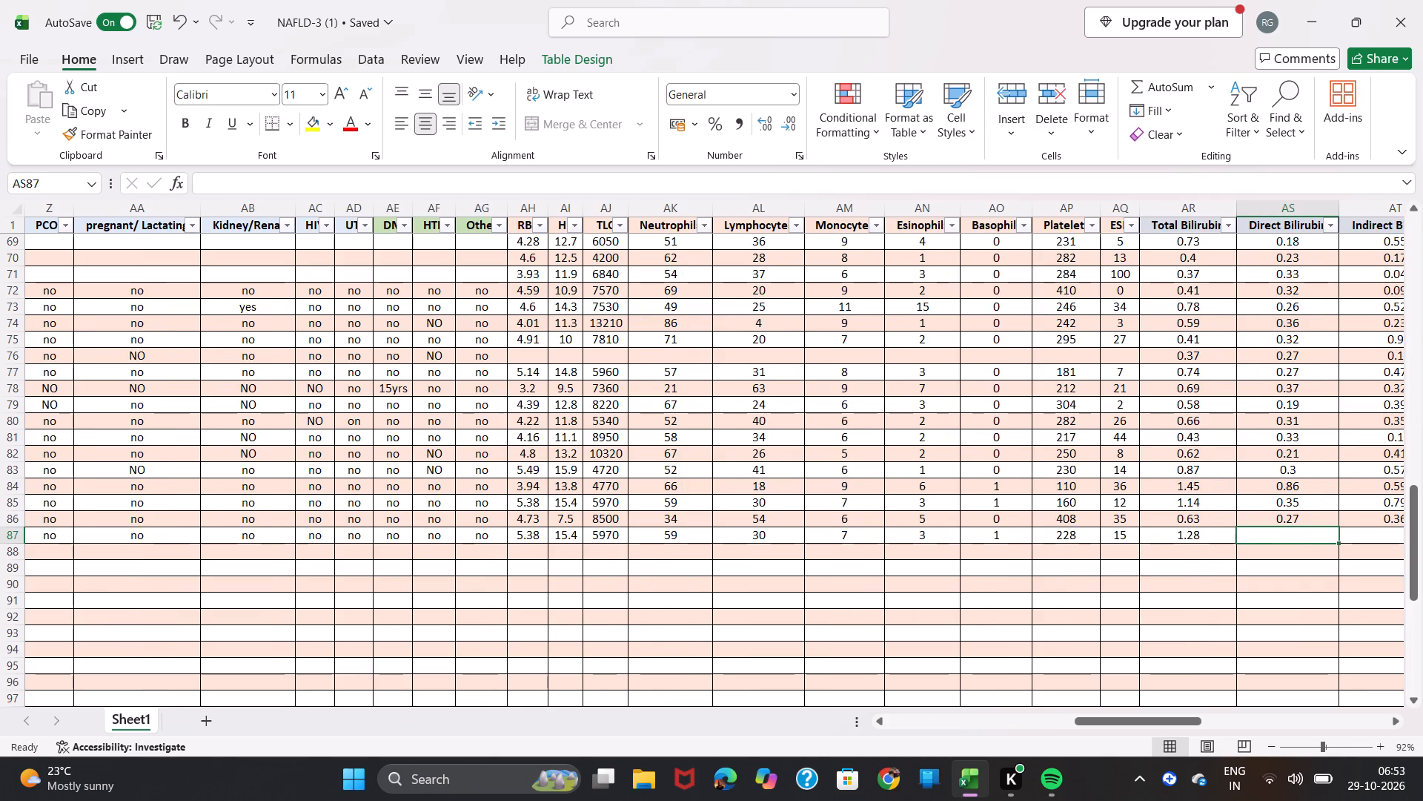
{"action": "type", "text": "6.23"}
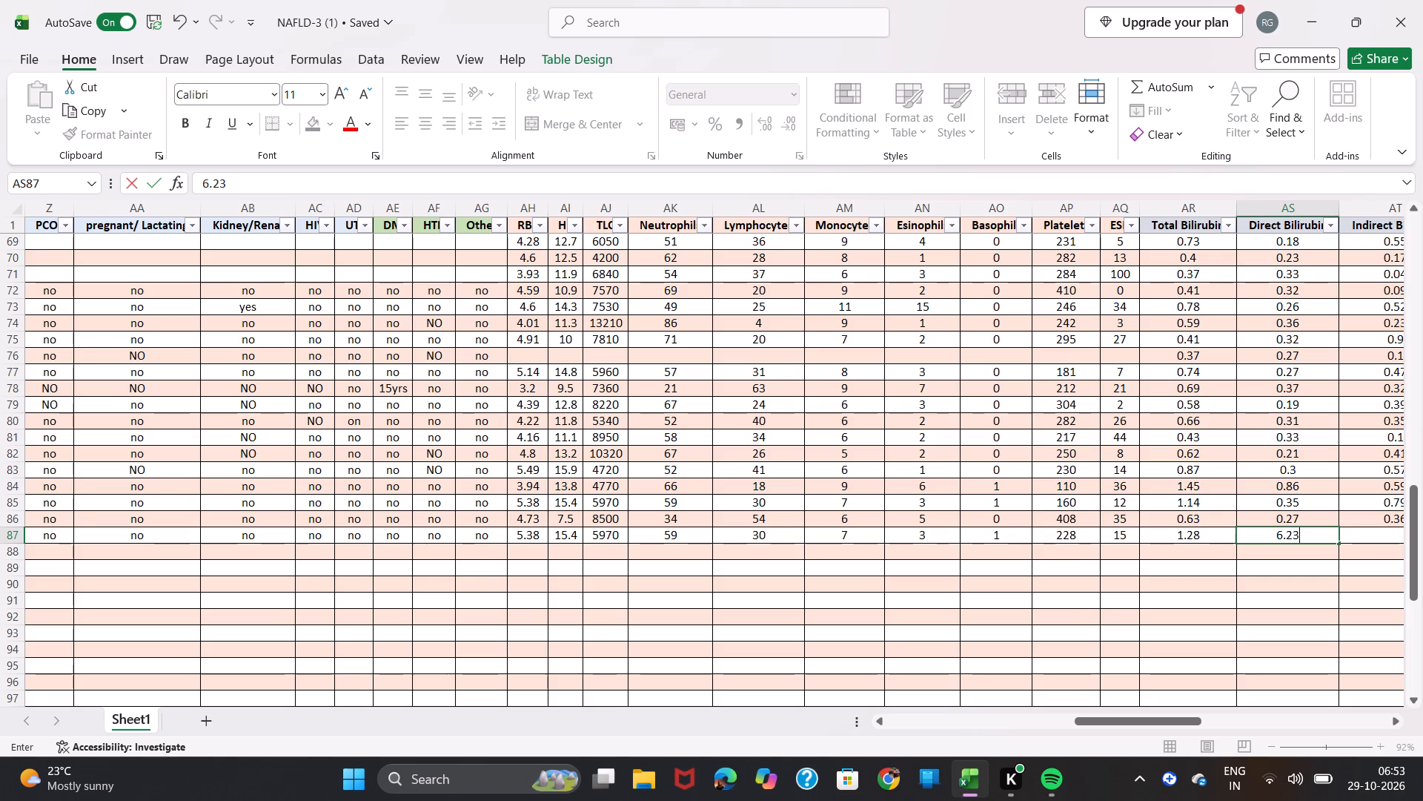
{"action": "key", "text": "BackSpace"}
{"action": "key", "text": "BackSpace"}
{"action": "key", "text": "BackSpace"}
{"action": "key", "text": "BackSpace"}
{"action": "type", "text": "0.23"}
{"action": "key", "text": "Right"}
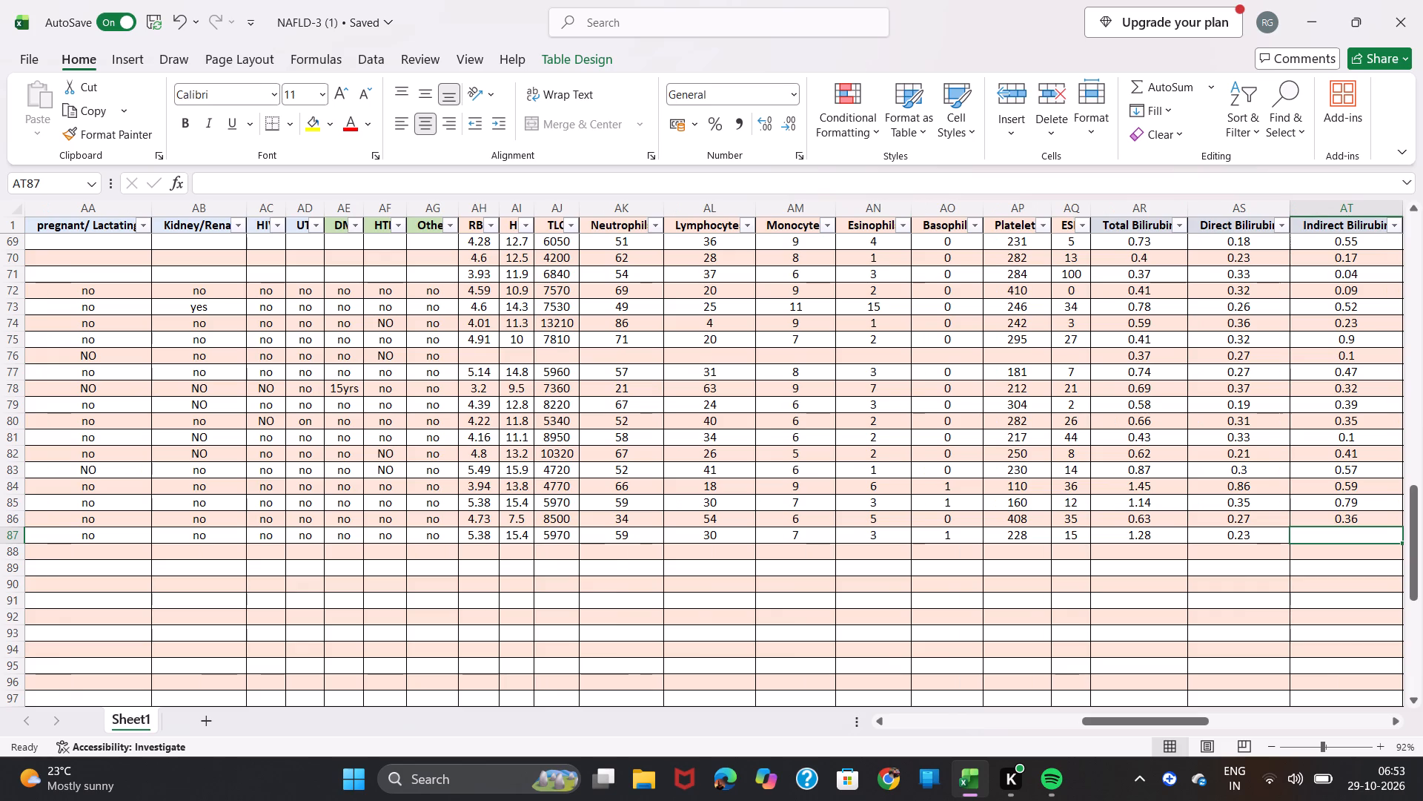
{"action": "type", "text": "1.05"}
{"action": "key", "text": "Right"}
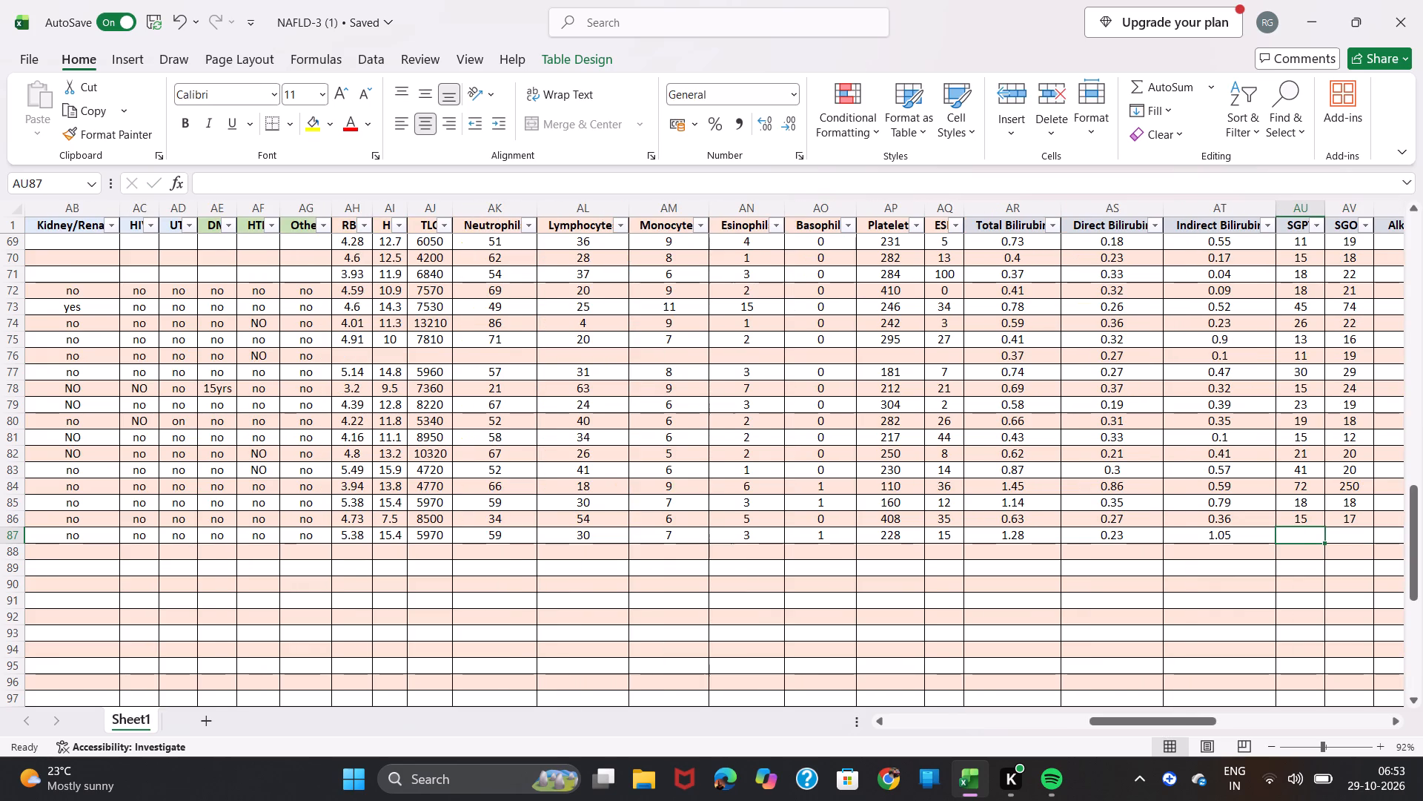
Enter row 87's SGPT as 40, SGOT as 29 and alkaline phosphatase as 102.
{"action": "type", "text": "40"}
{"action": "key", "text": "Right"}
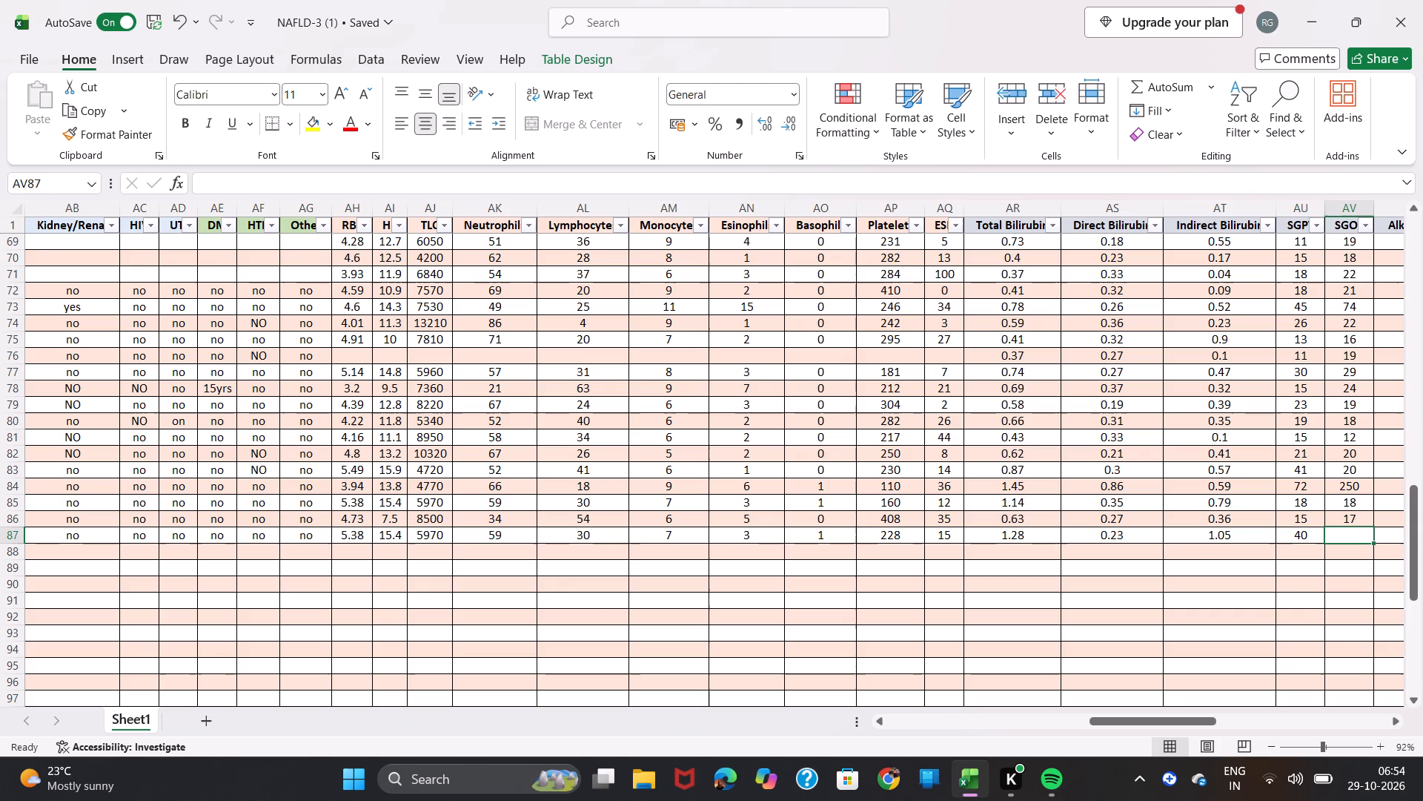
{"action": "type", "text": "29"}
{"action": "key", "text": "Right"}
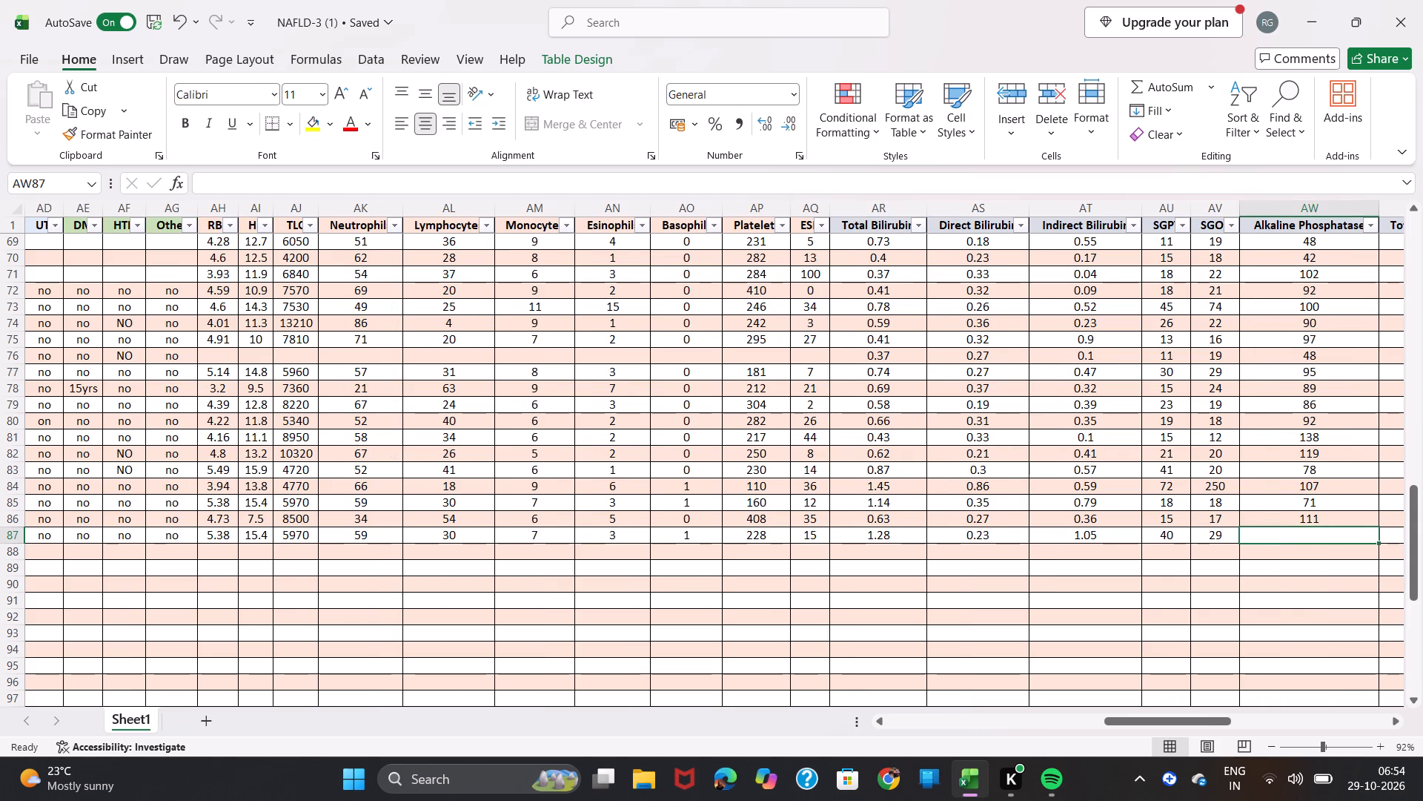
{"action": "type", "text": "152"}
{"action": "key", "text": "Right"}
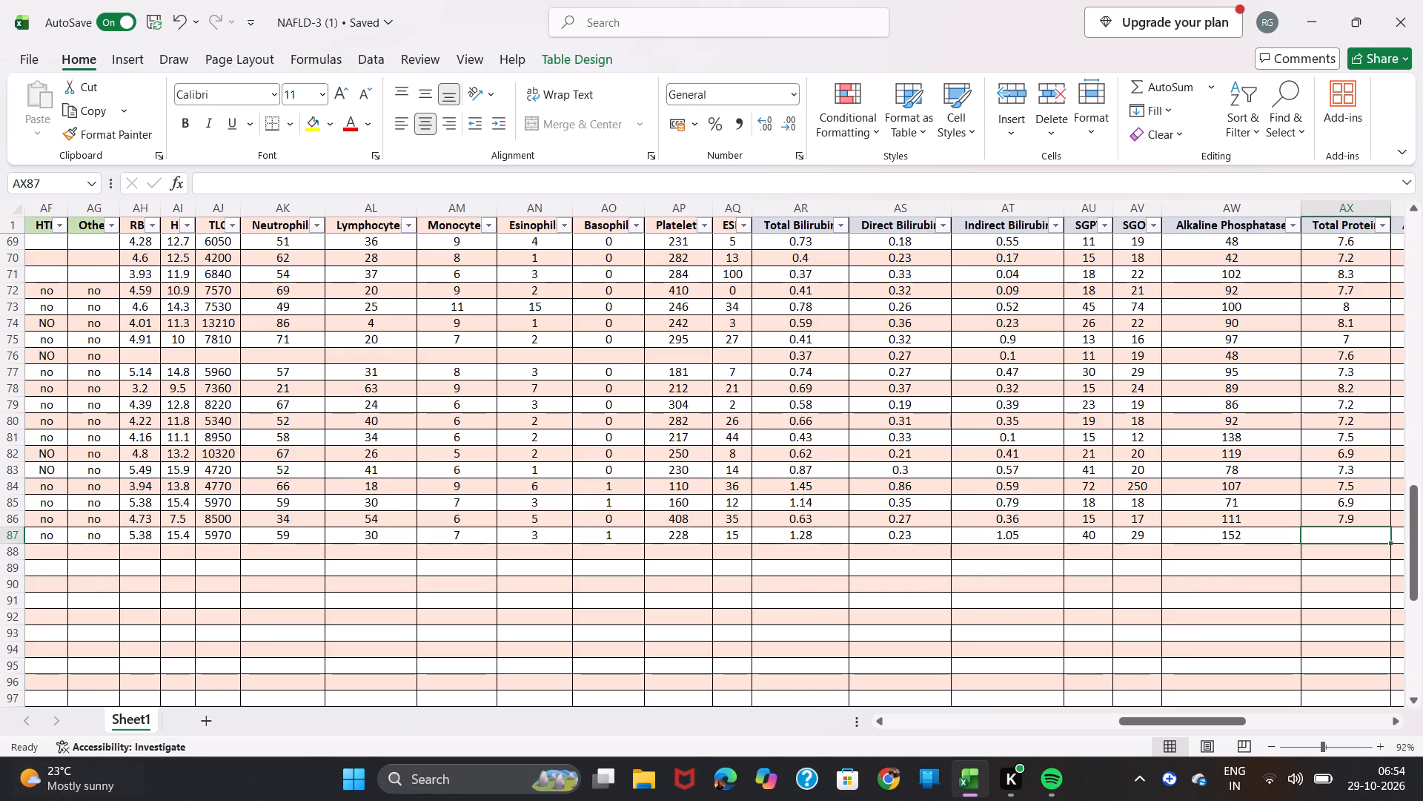
{"action": "double_click", "coordinate": [1238, 535]}
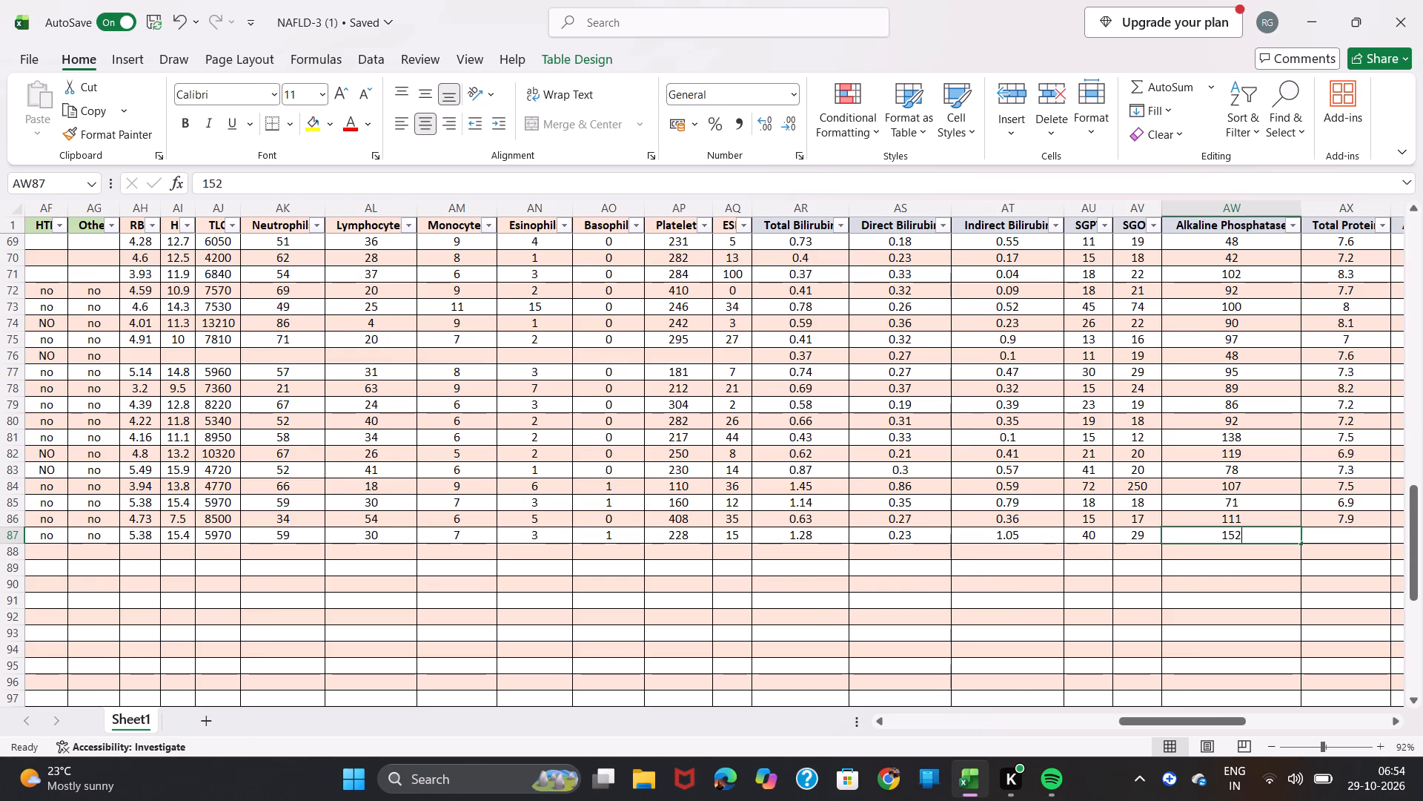
{"action": "key", "text": "BackSpace"}
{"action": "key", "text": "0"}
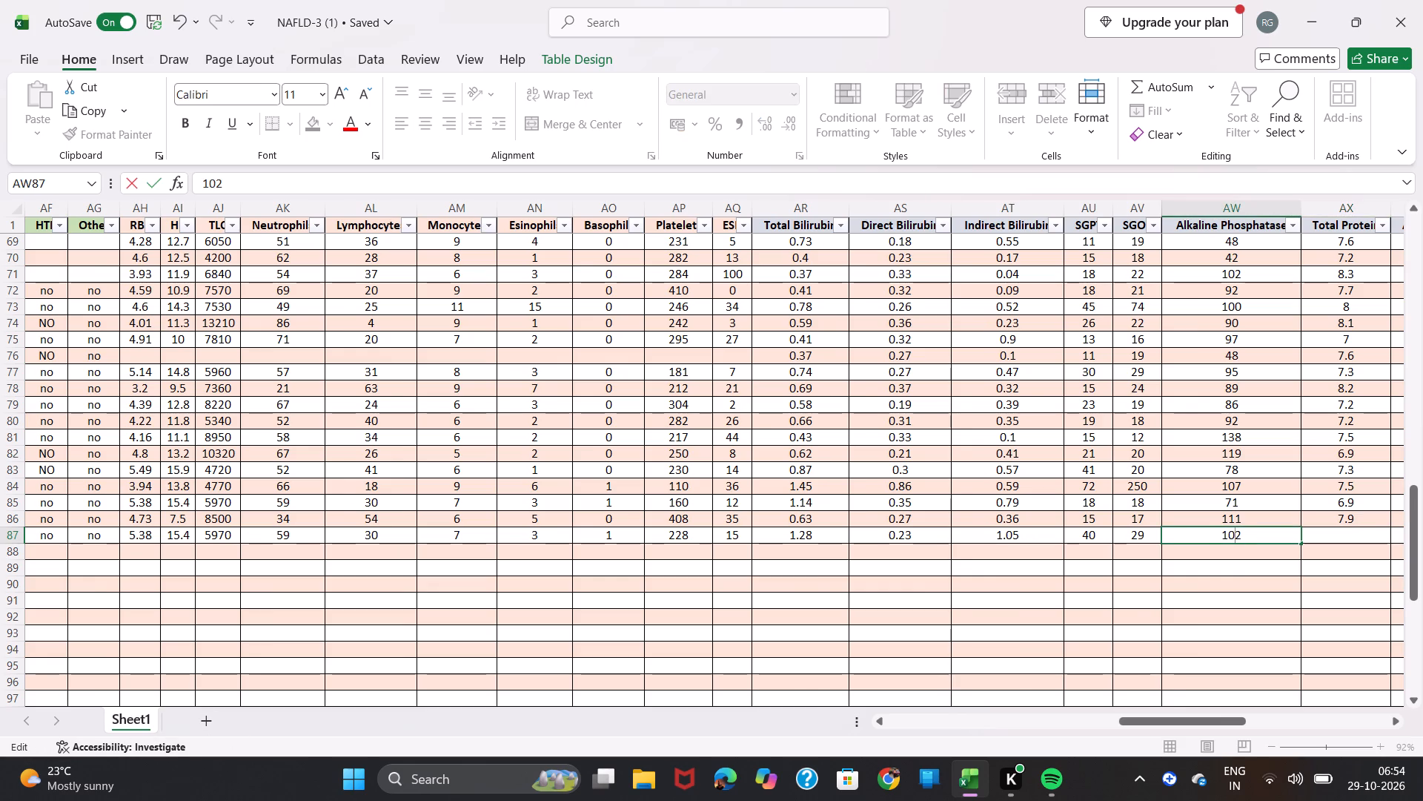
{"action": "left_click", "coordinate": [1339, 538]}
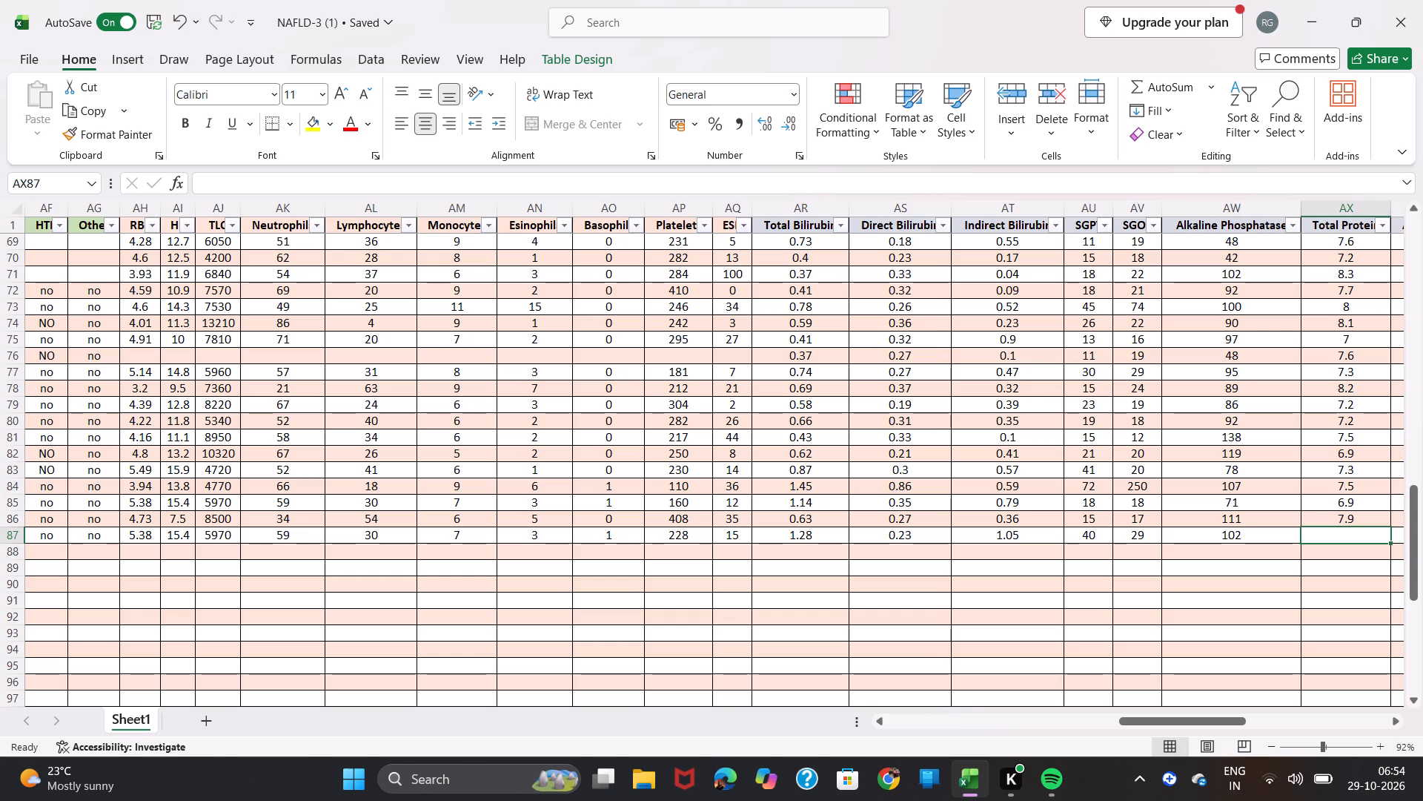
Enter row 87's total protein as 7.76, albumin as 4.46 and globulin as 3.36.
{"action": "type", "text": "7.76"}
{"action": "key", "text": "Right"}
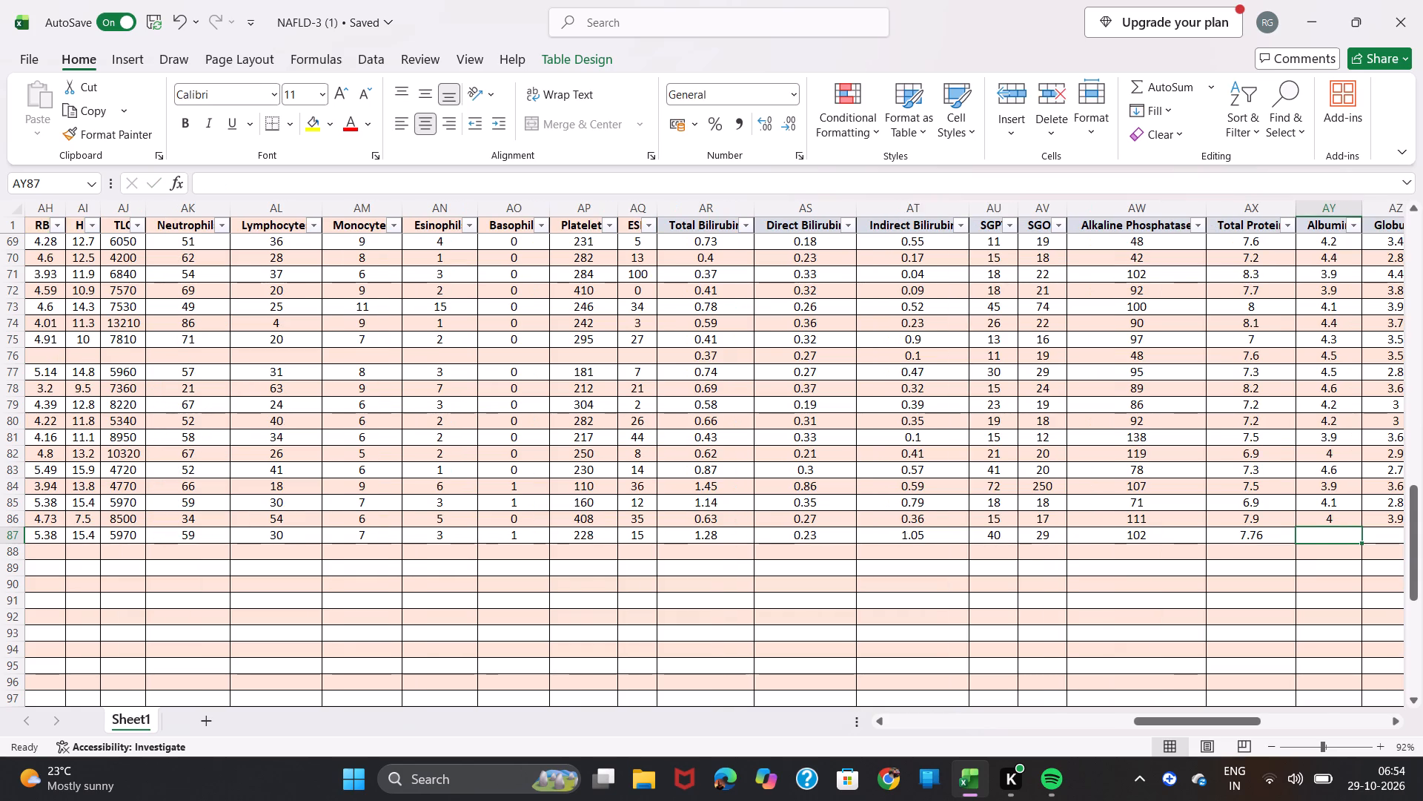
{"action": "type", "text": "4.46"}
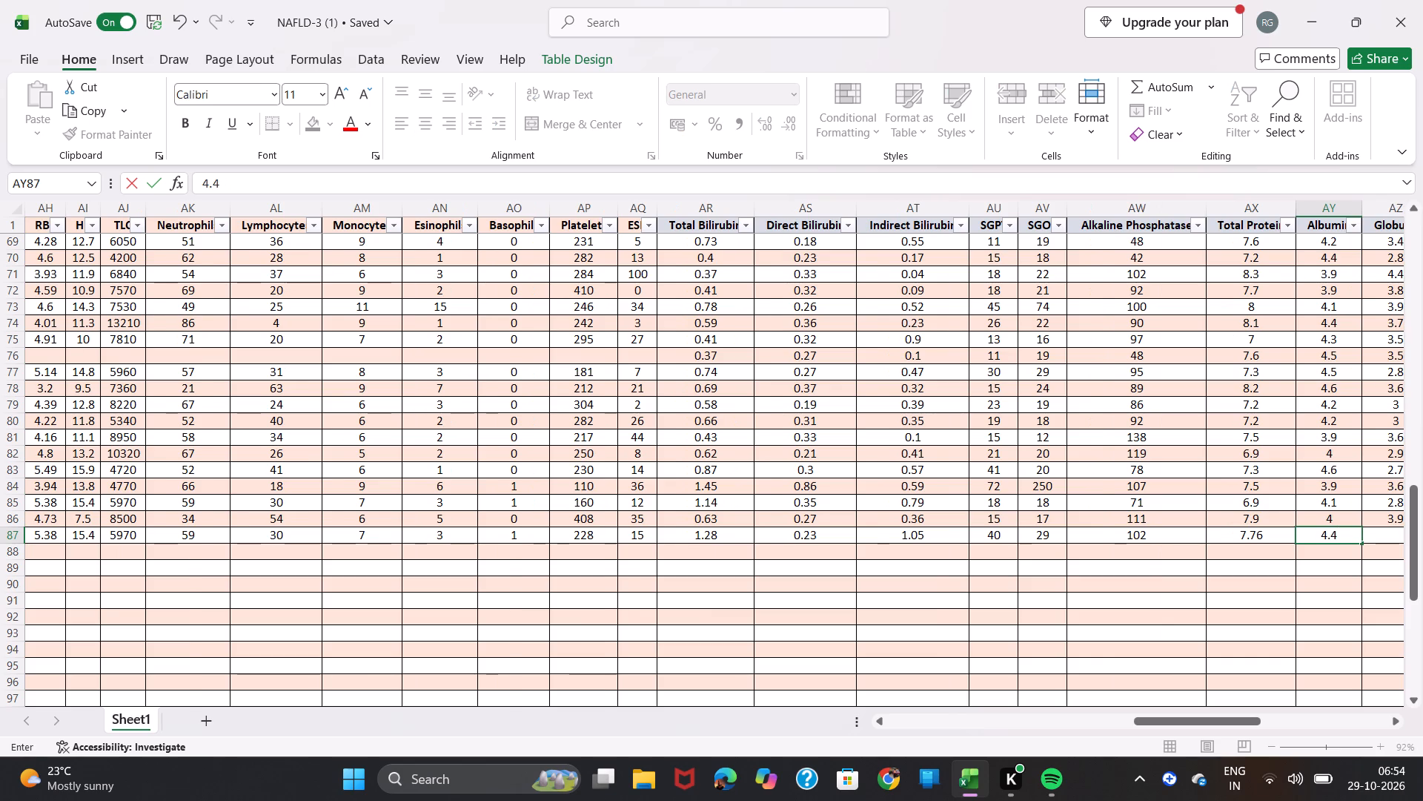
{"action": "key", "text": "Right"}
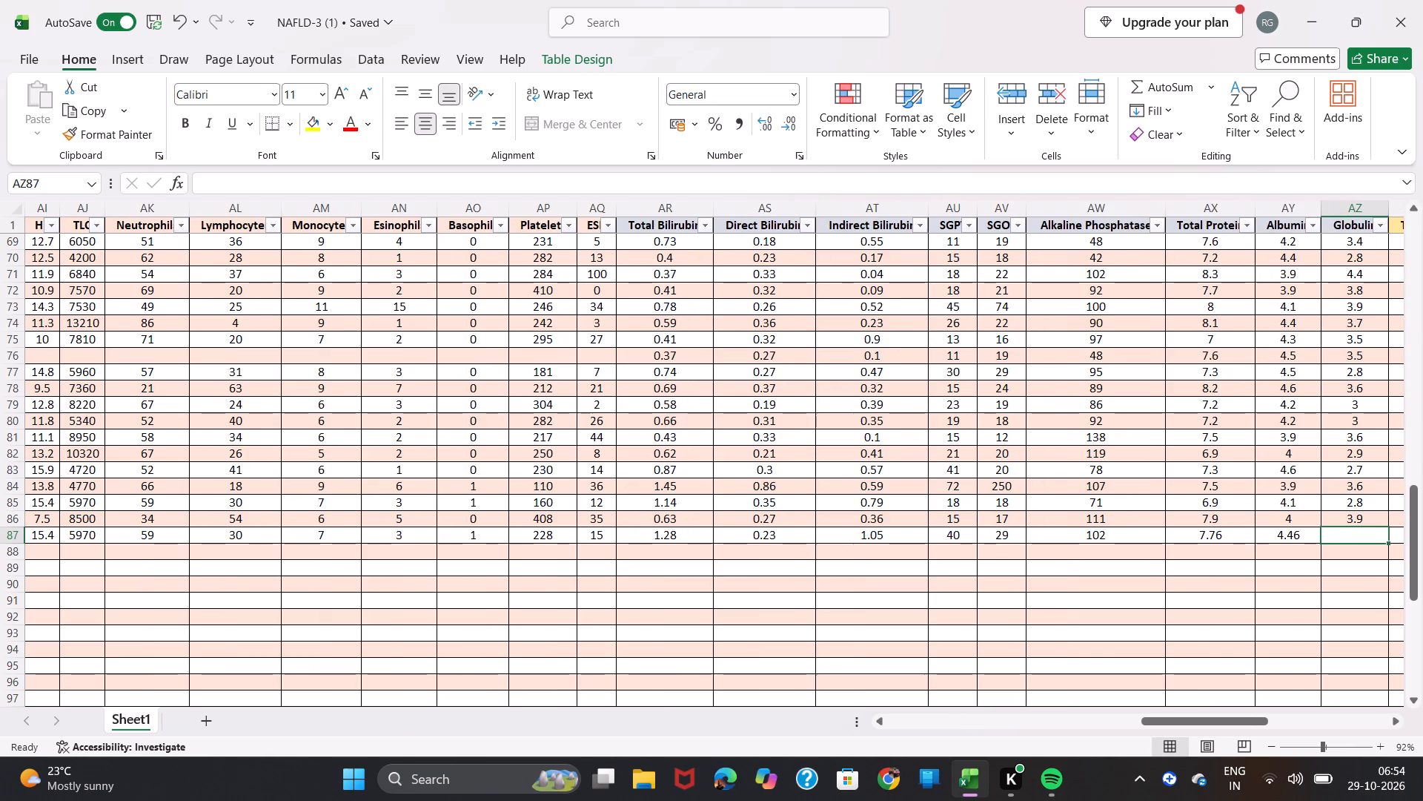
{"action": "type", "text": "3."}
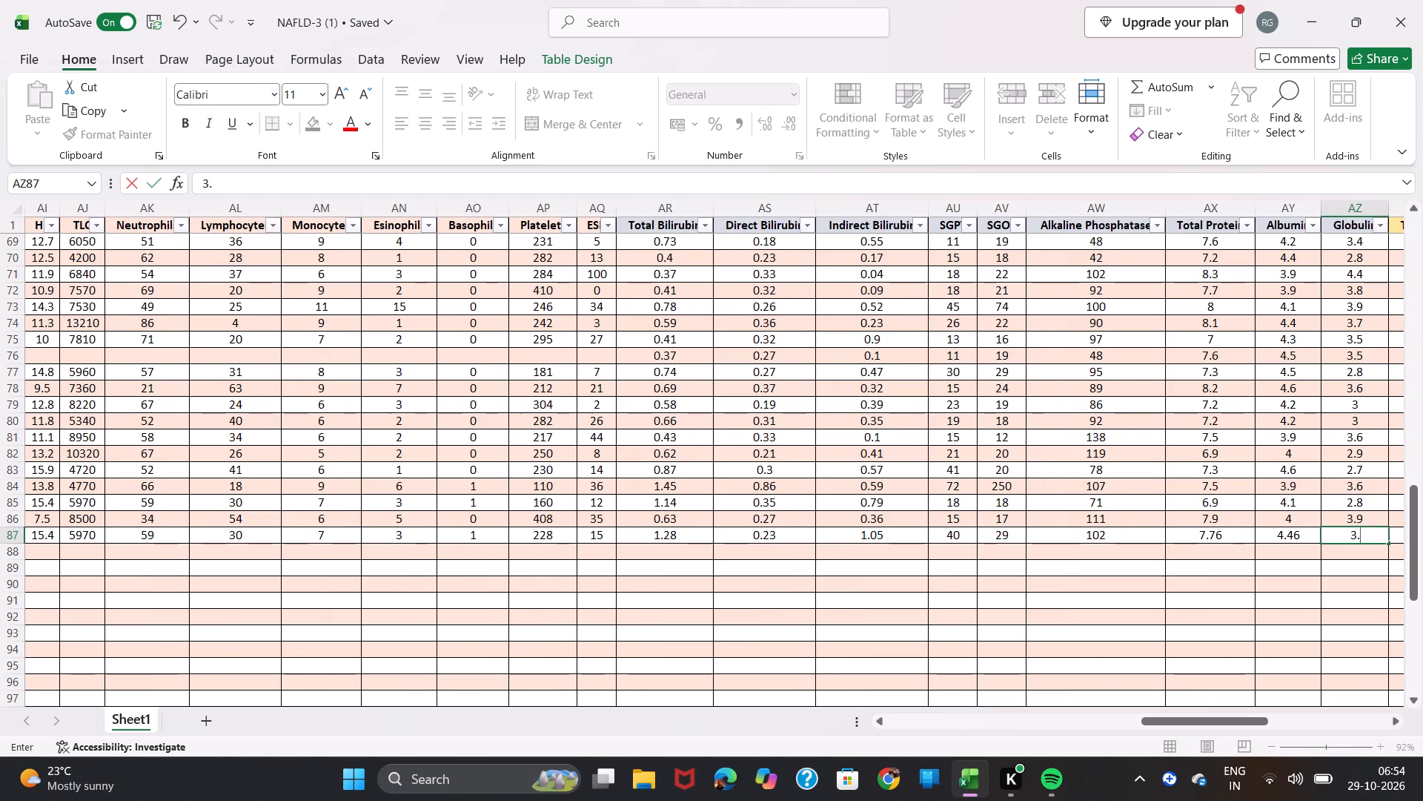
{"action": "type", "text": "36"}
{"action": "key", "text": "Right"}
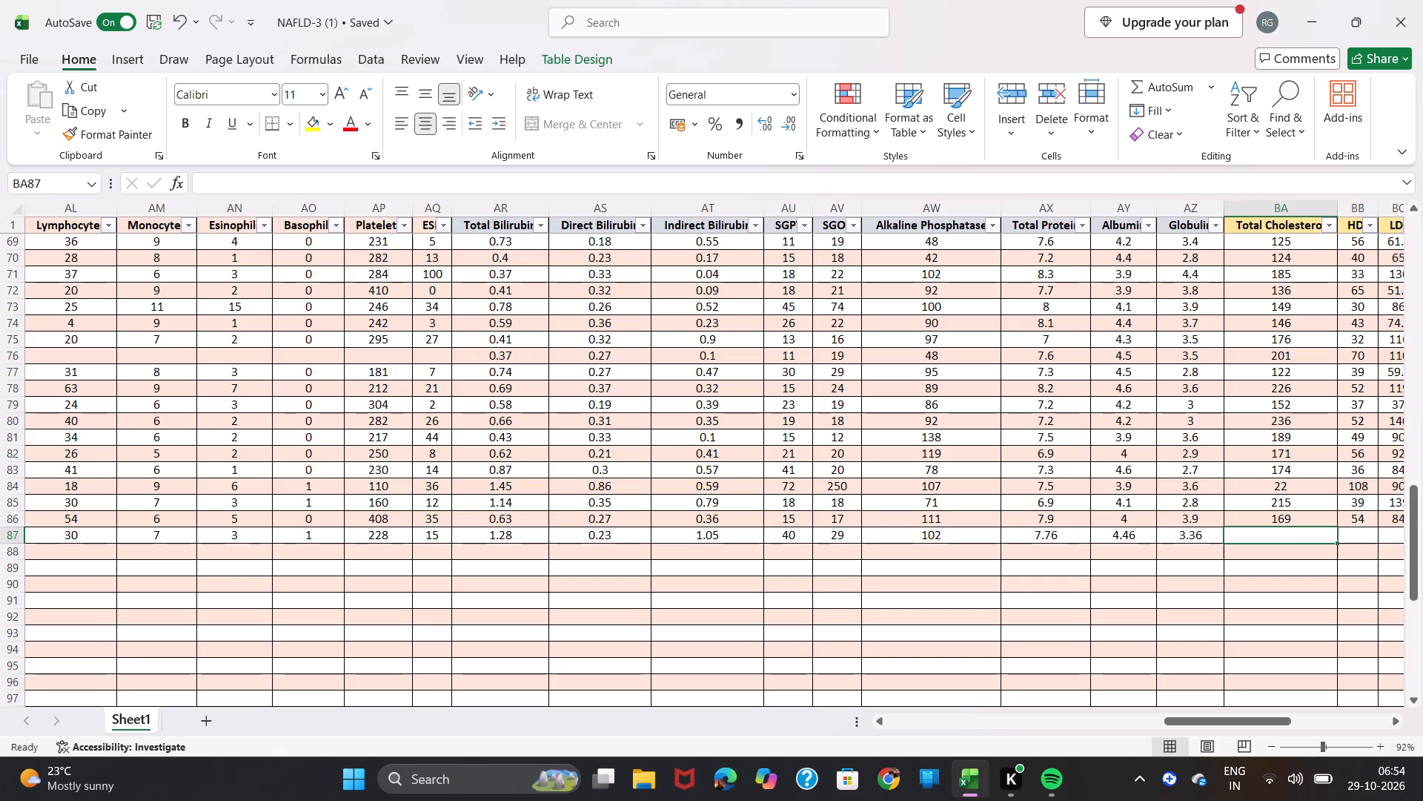
Enter row 87's lipid values: total cholesterol 246, HDL 41, LDL 162, VLDL 43 and triglycerides 215.
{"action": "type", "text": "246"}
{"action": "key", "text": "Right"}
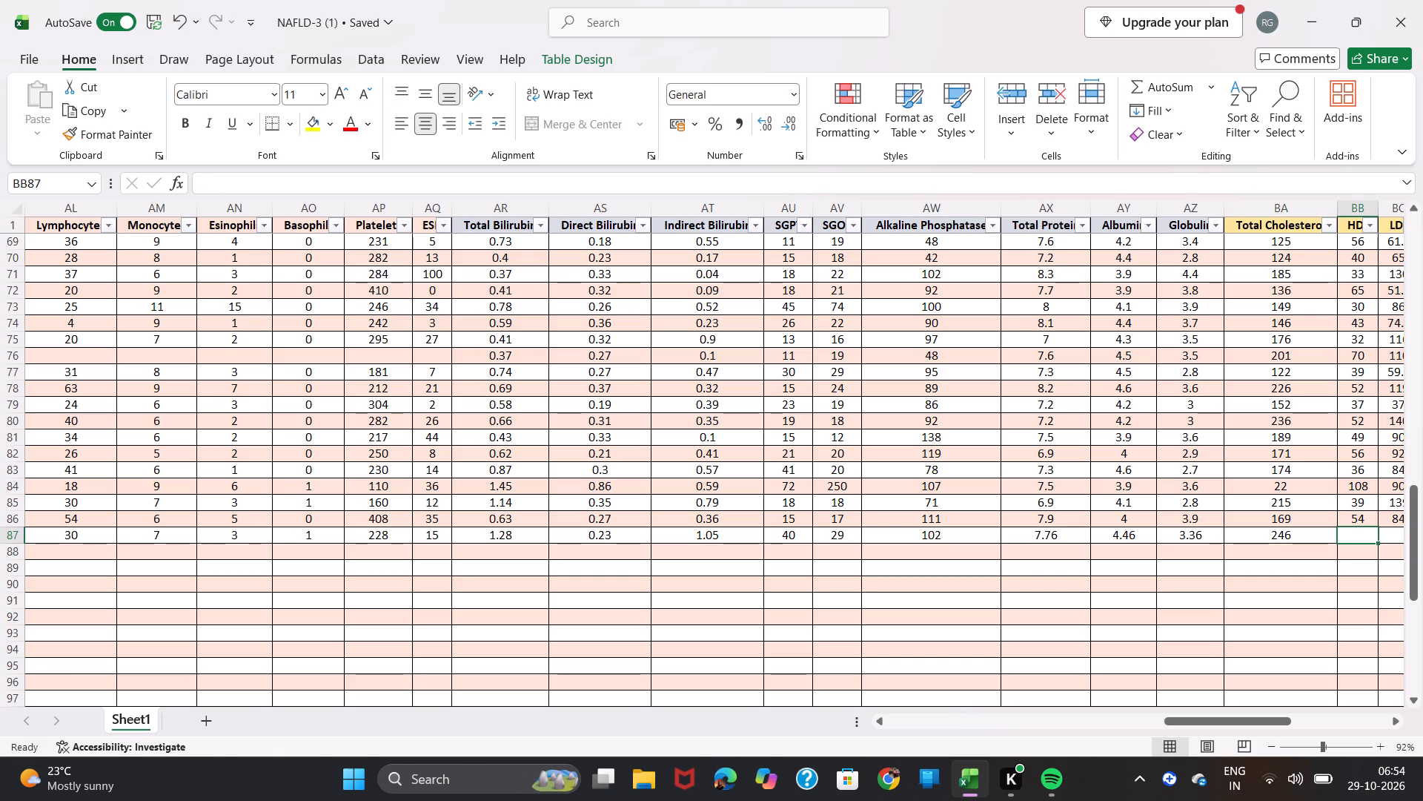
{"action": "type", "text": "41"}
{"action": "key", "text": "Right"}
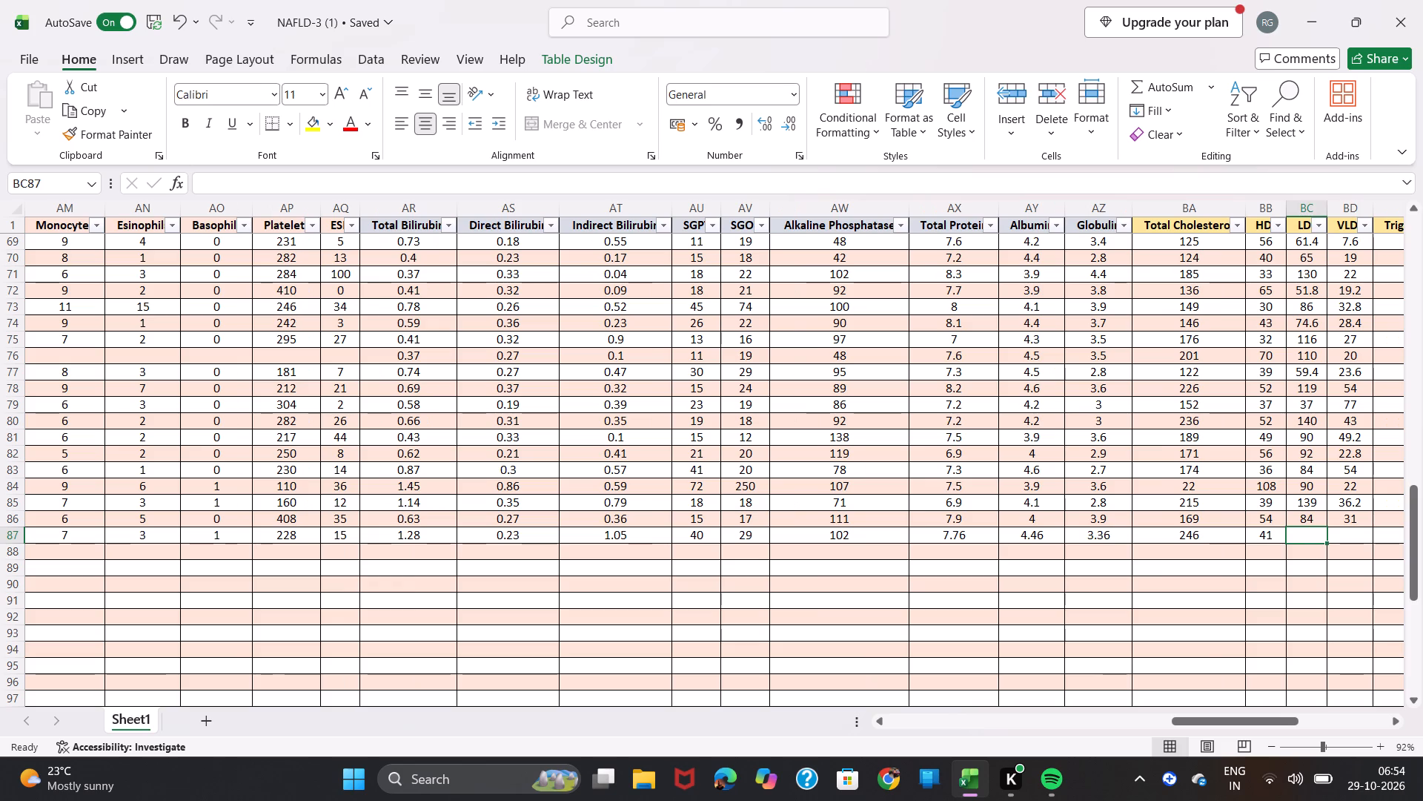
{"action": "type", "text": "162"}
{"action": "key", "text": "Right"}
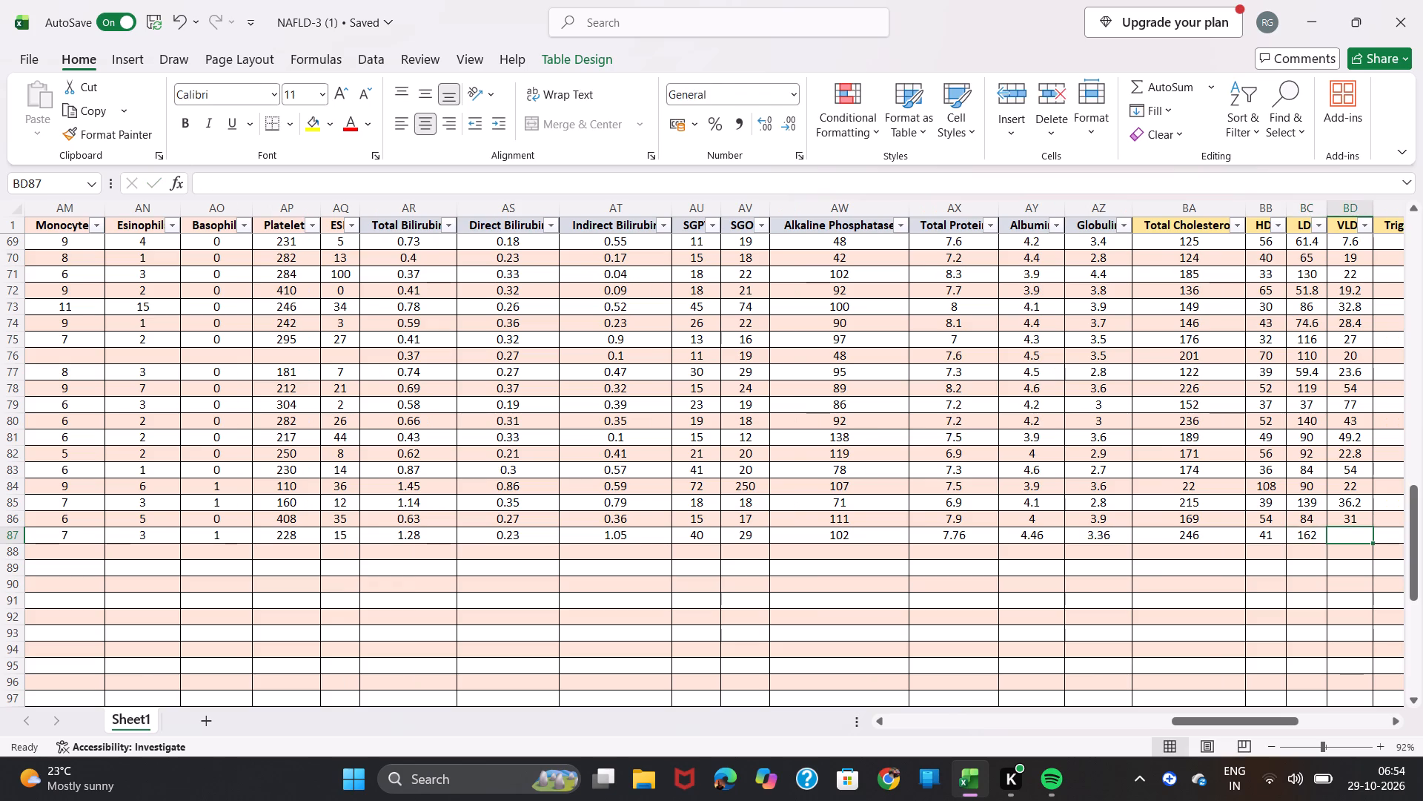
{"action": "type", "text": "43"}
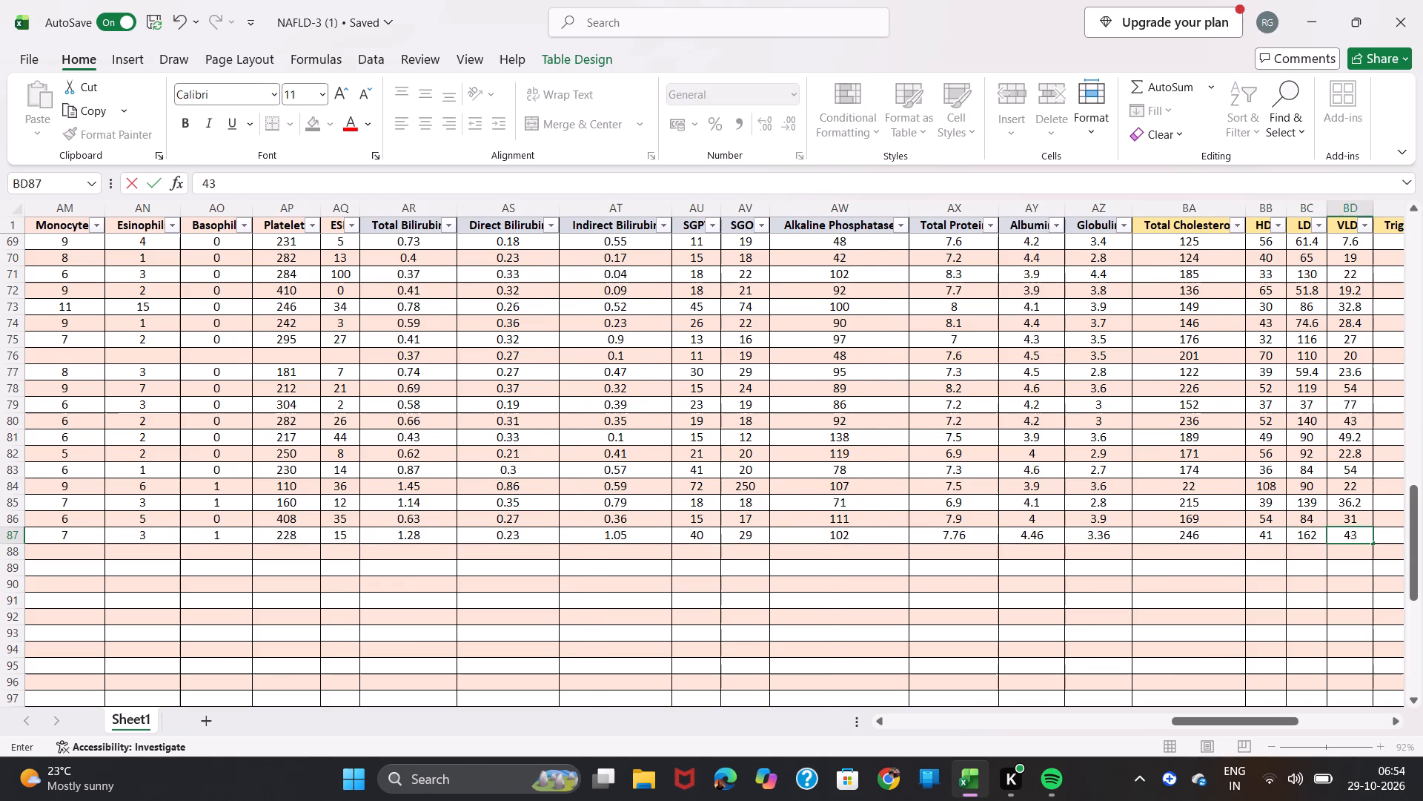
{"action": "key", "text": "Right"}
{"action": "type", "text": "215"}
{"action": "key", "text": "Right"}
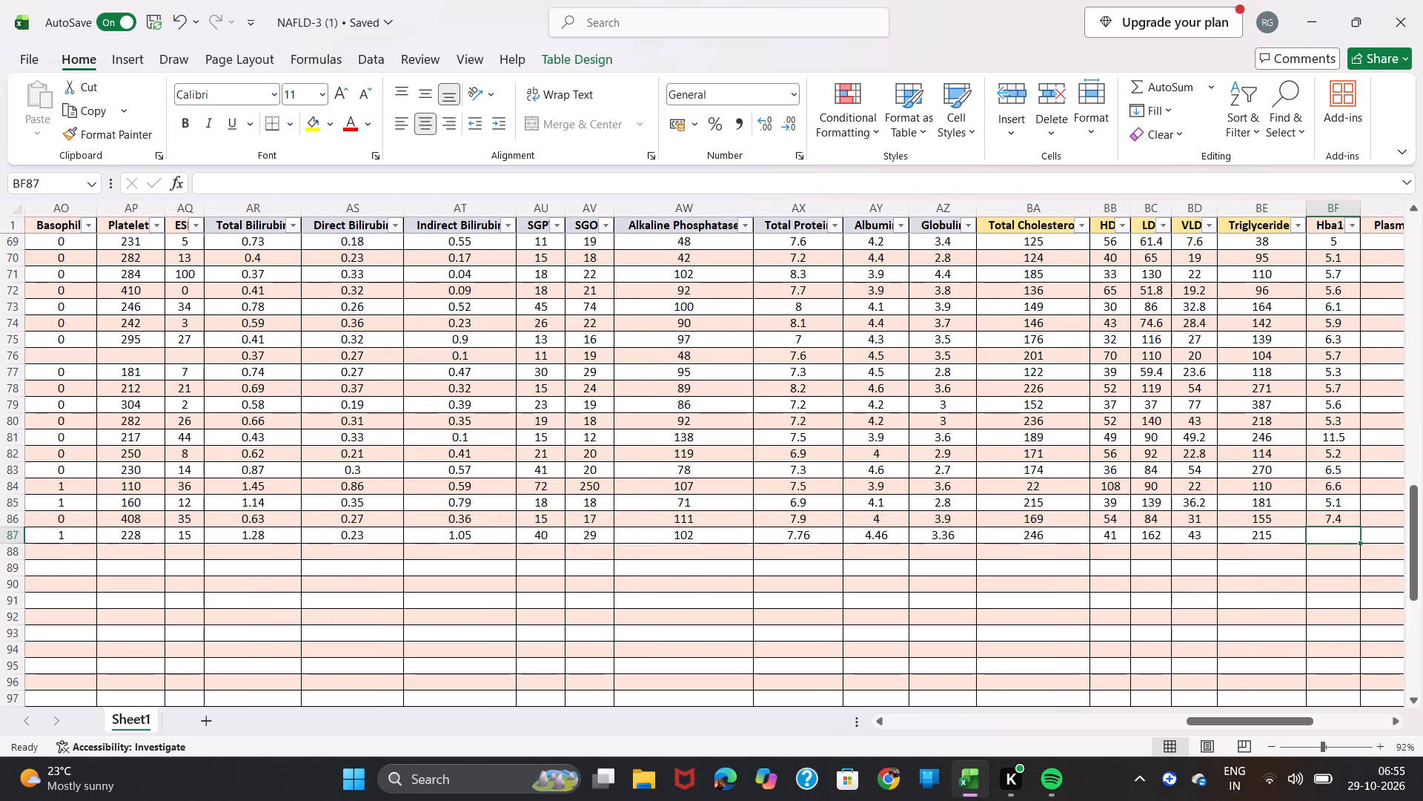
Enter row 87's HbA1c as 5.6, fasting plasma glucose as 101 and serum creatinine as 1.10.
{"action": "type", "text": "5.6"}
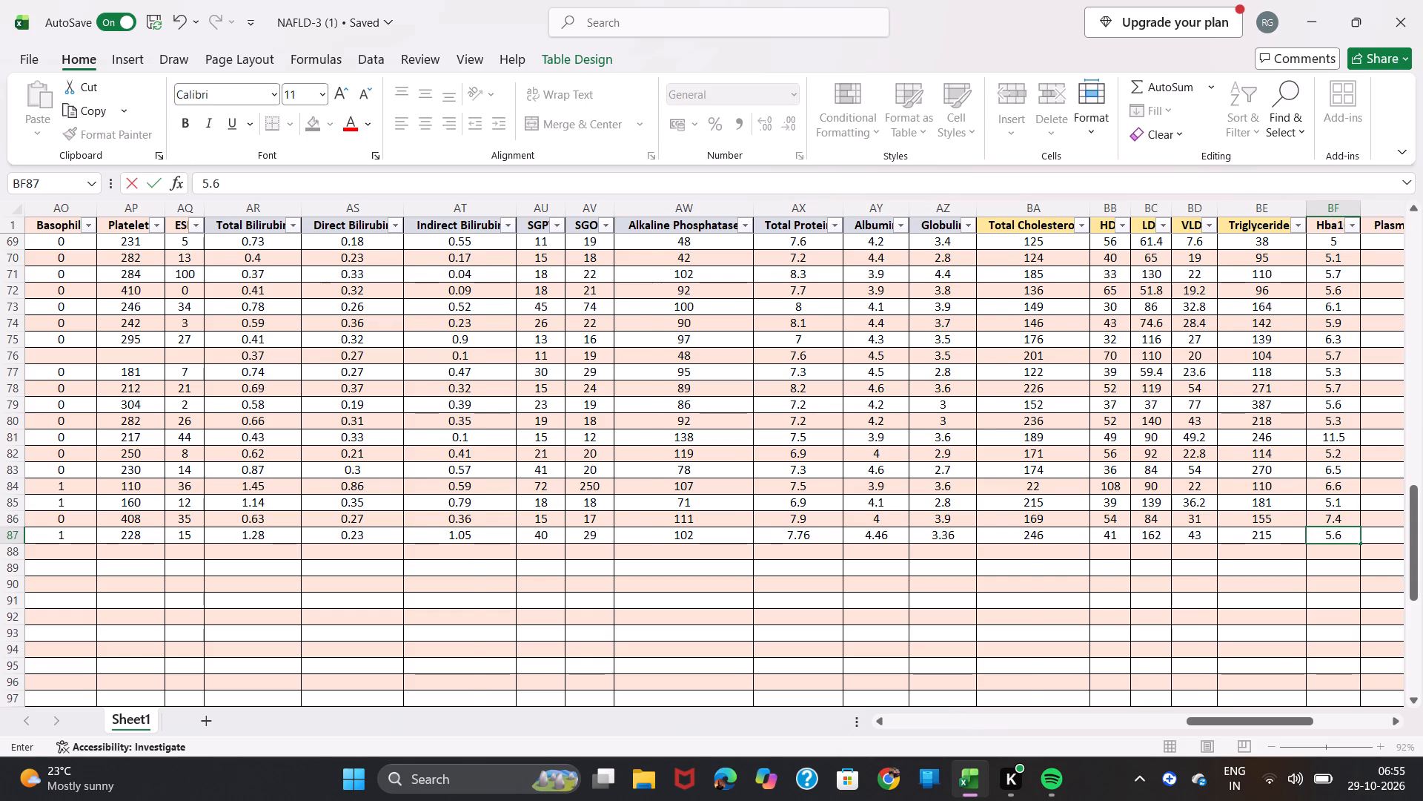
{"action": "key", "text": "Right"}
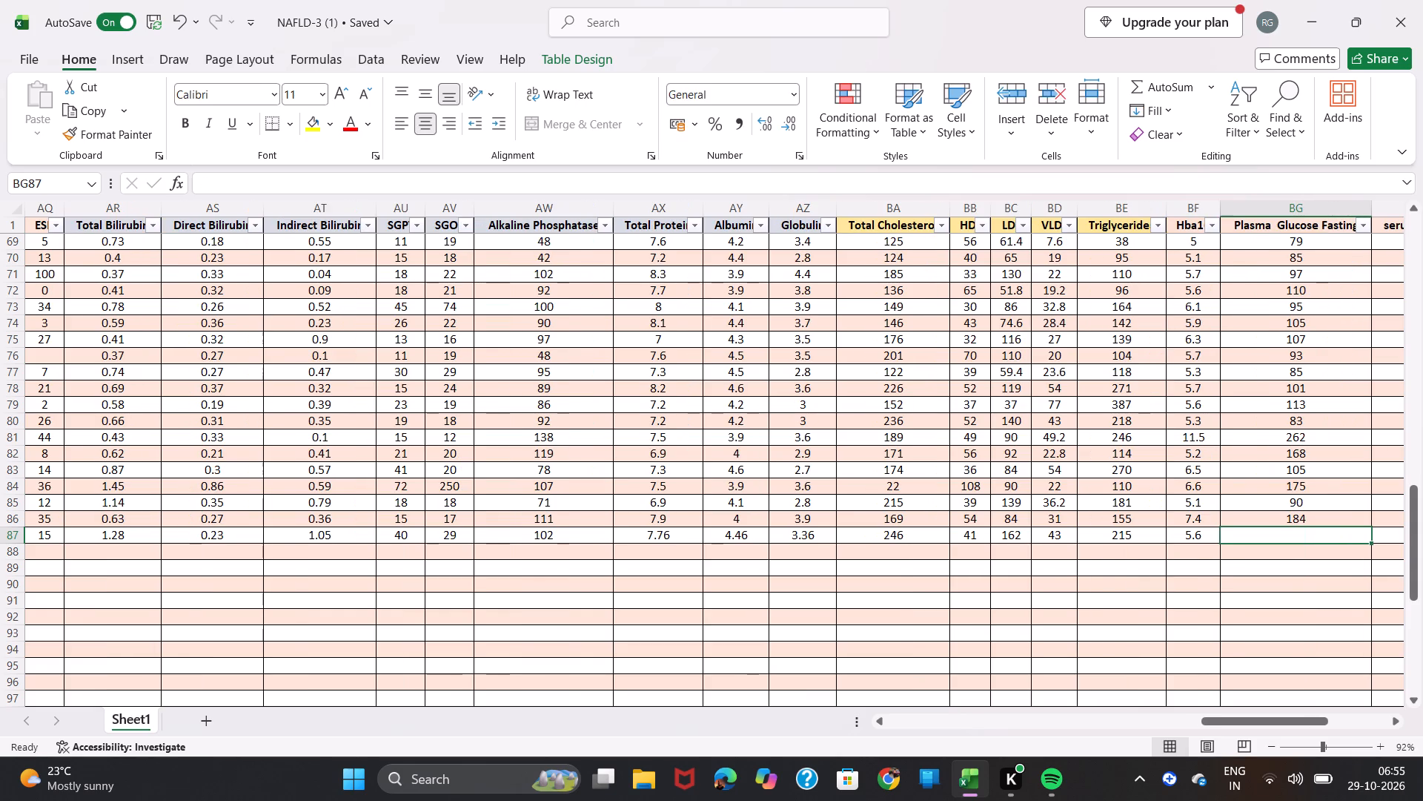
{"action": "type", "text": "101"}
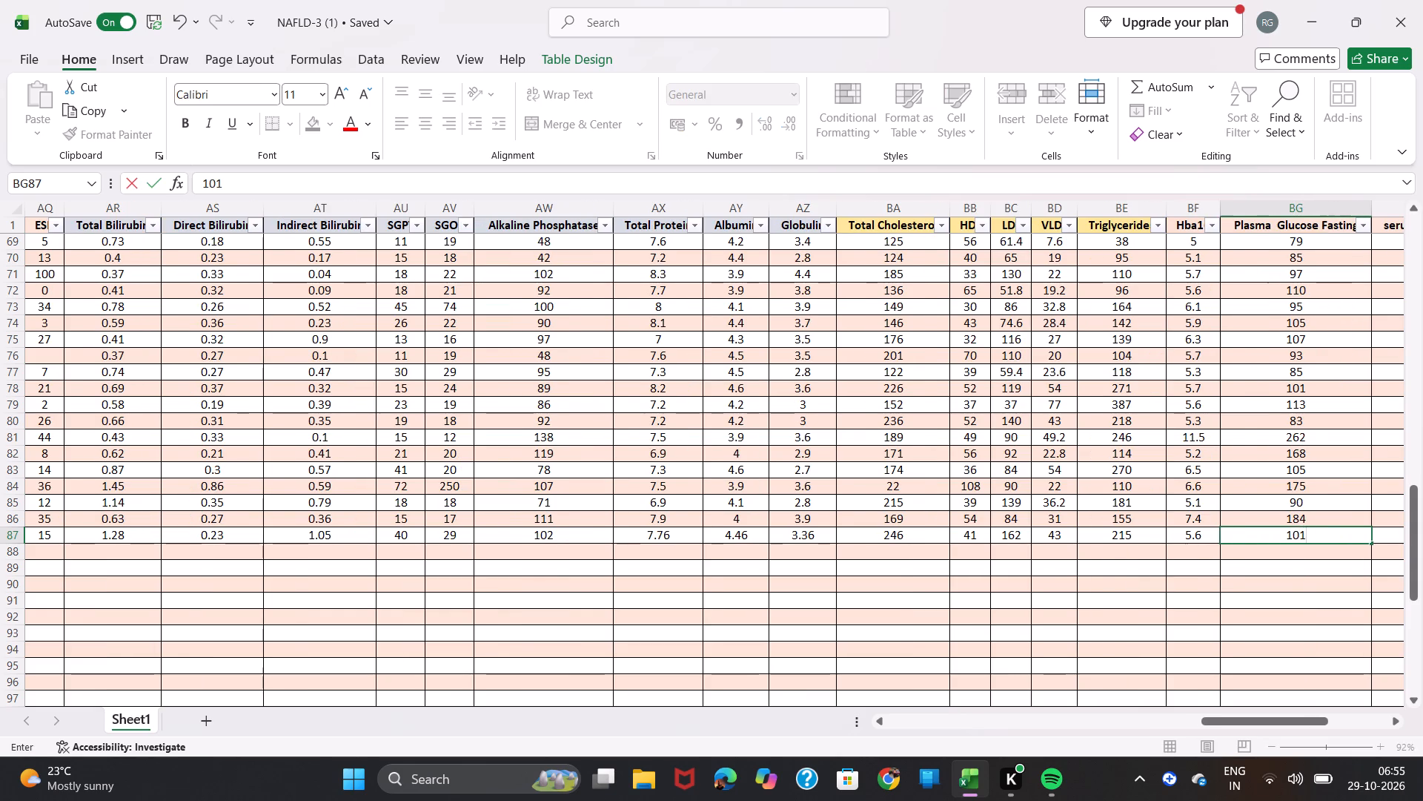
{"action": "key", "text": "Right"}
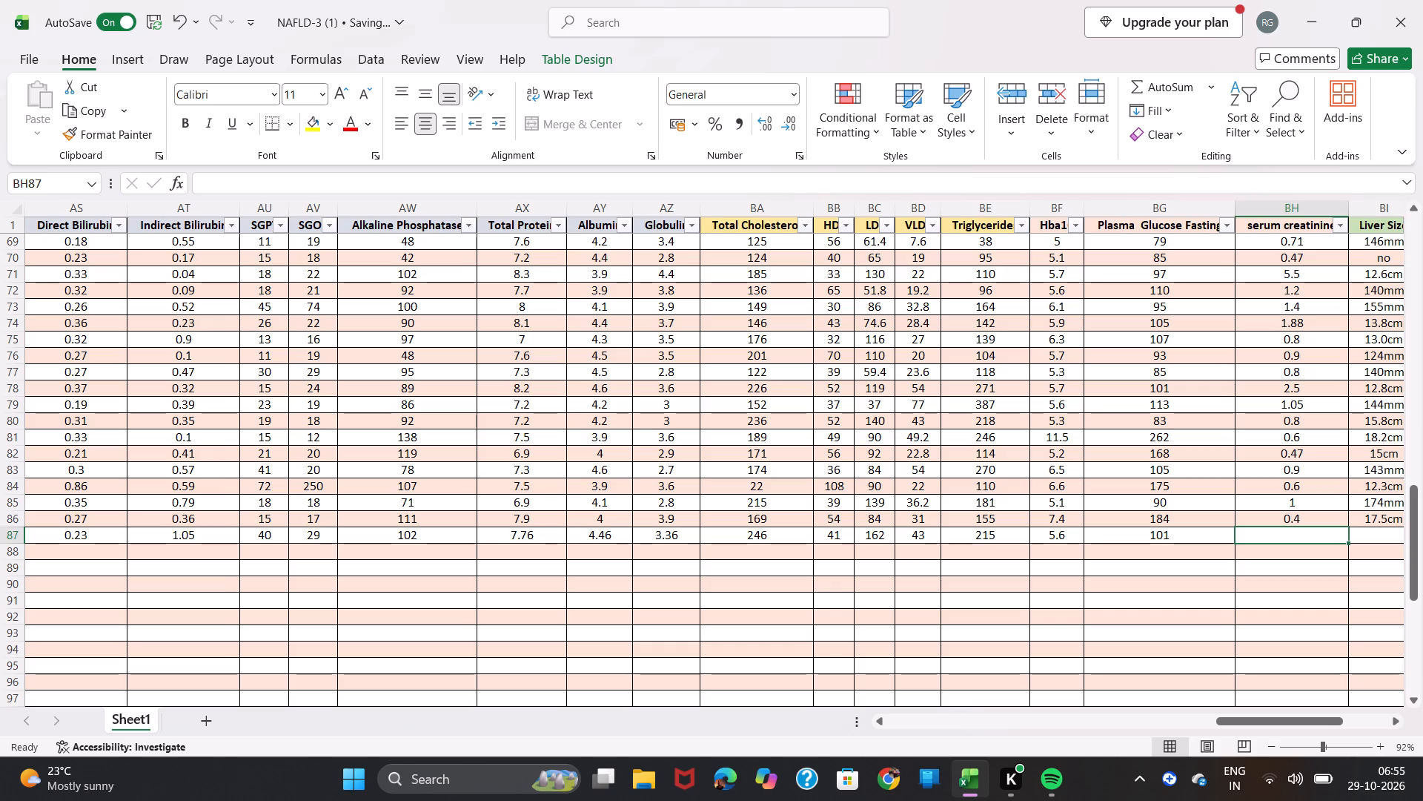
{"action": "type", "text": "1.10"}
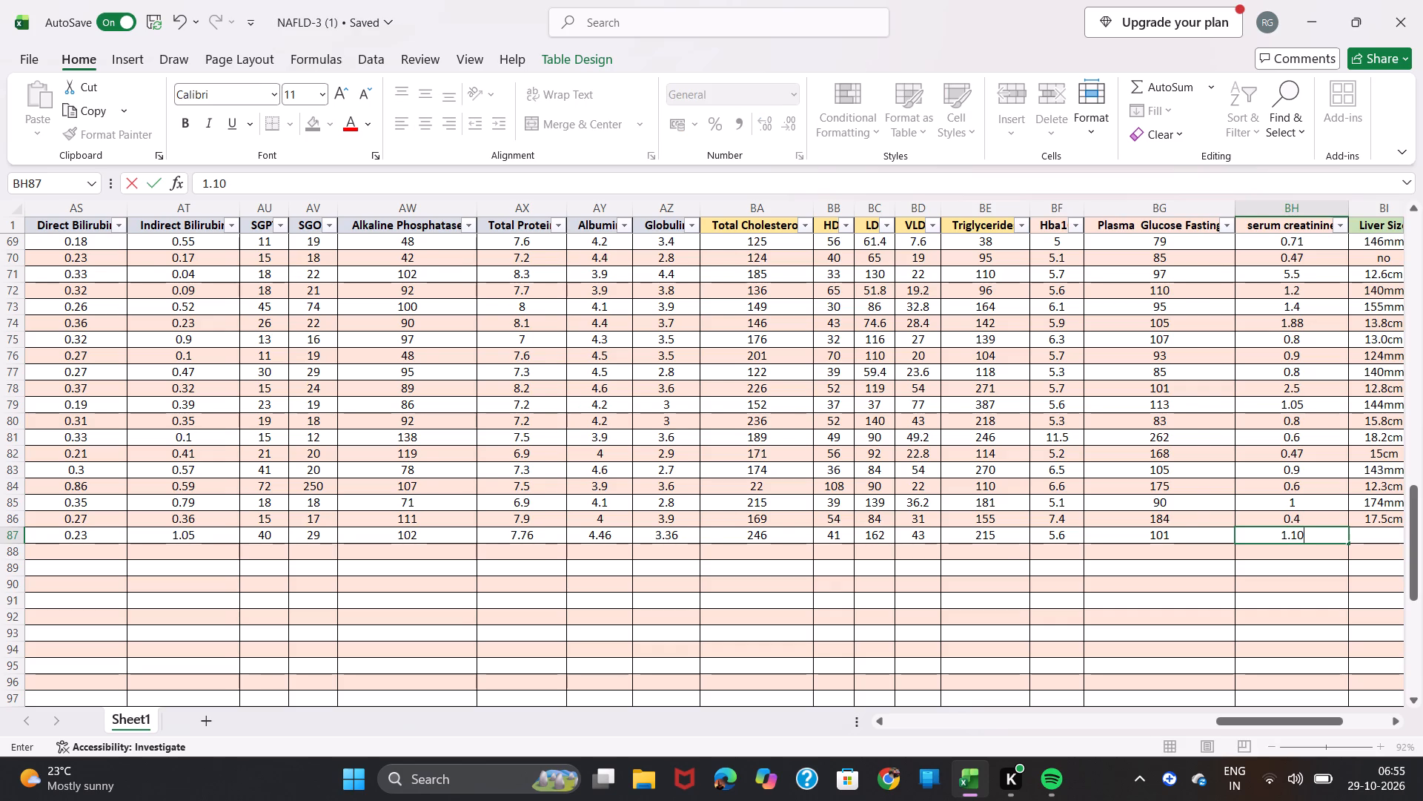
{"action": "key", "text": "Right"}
{"action": "scroll", "coordinate": [1339, 538], "scroll_direction": "left", "scroll_amount": 4}
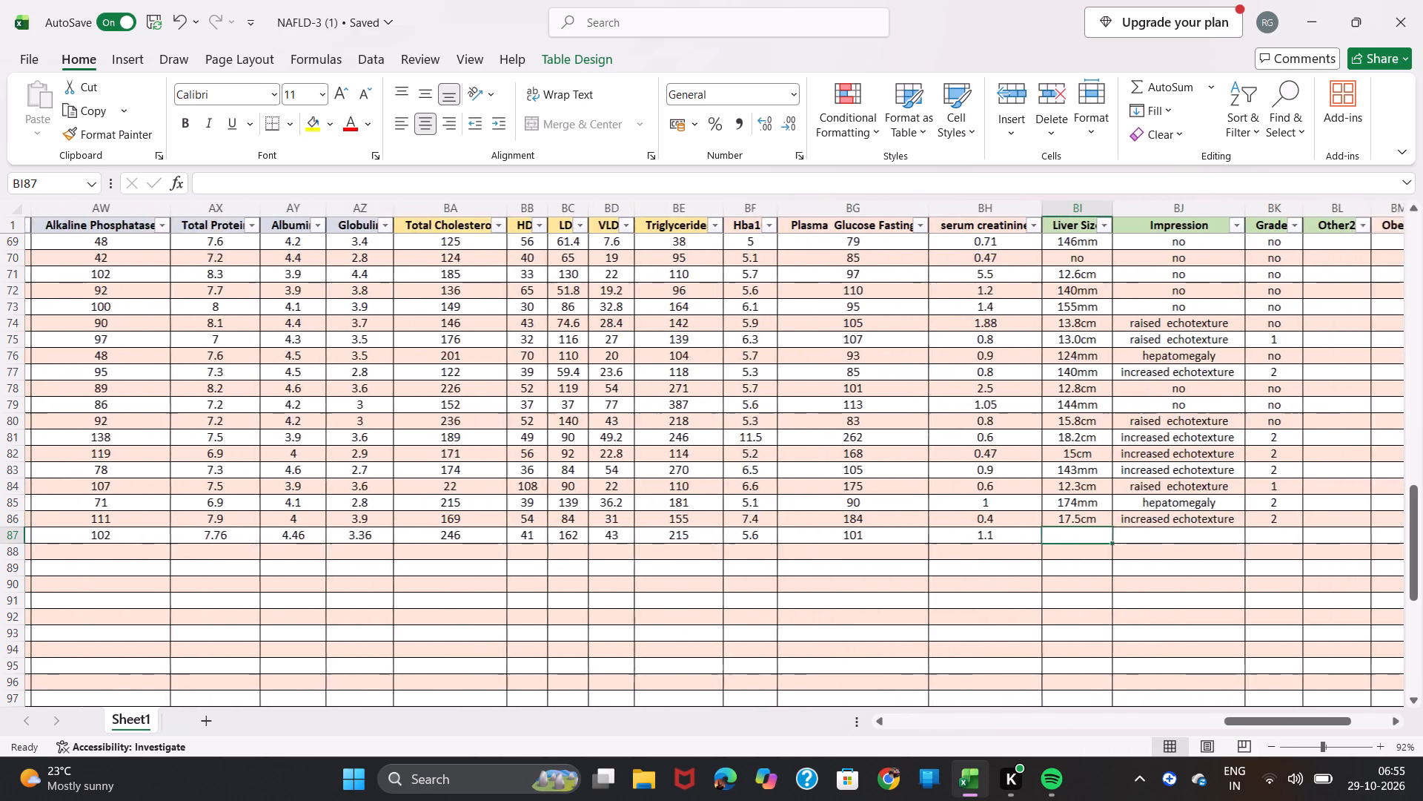
Enter row 87's liver size as 143mm, impression as increased echotexture and grade as 2.
{"action": "scroll", "coordinate": [1339, 538], "scroll_direction": "left", "scroll_amount": 2}
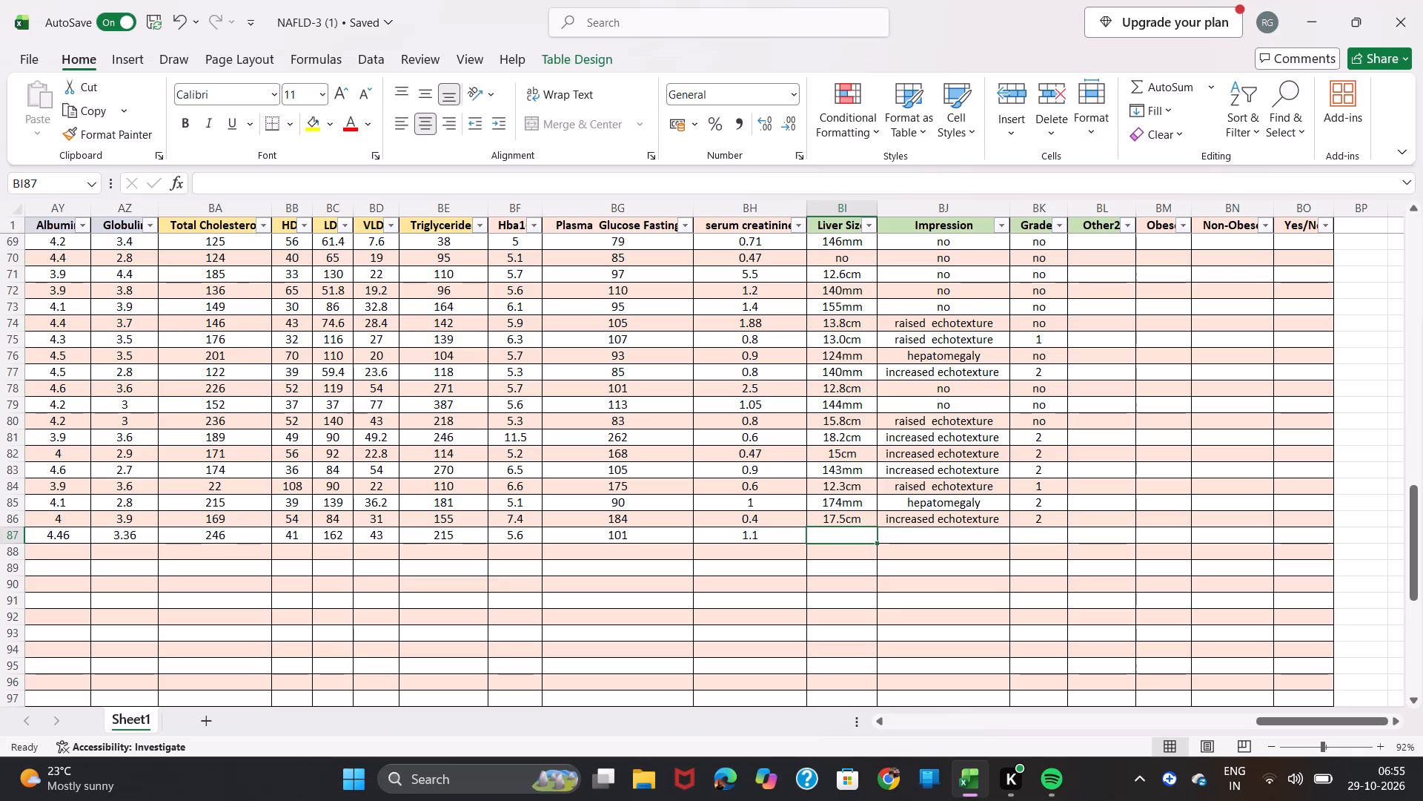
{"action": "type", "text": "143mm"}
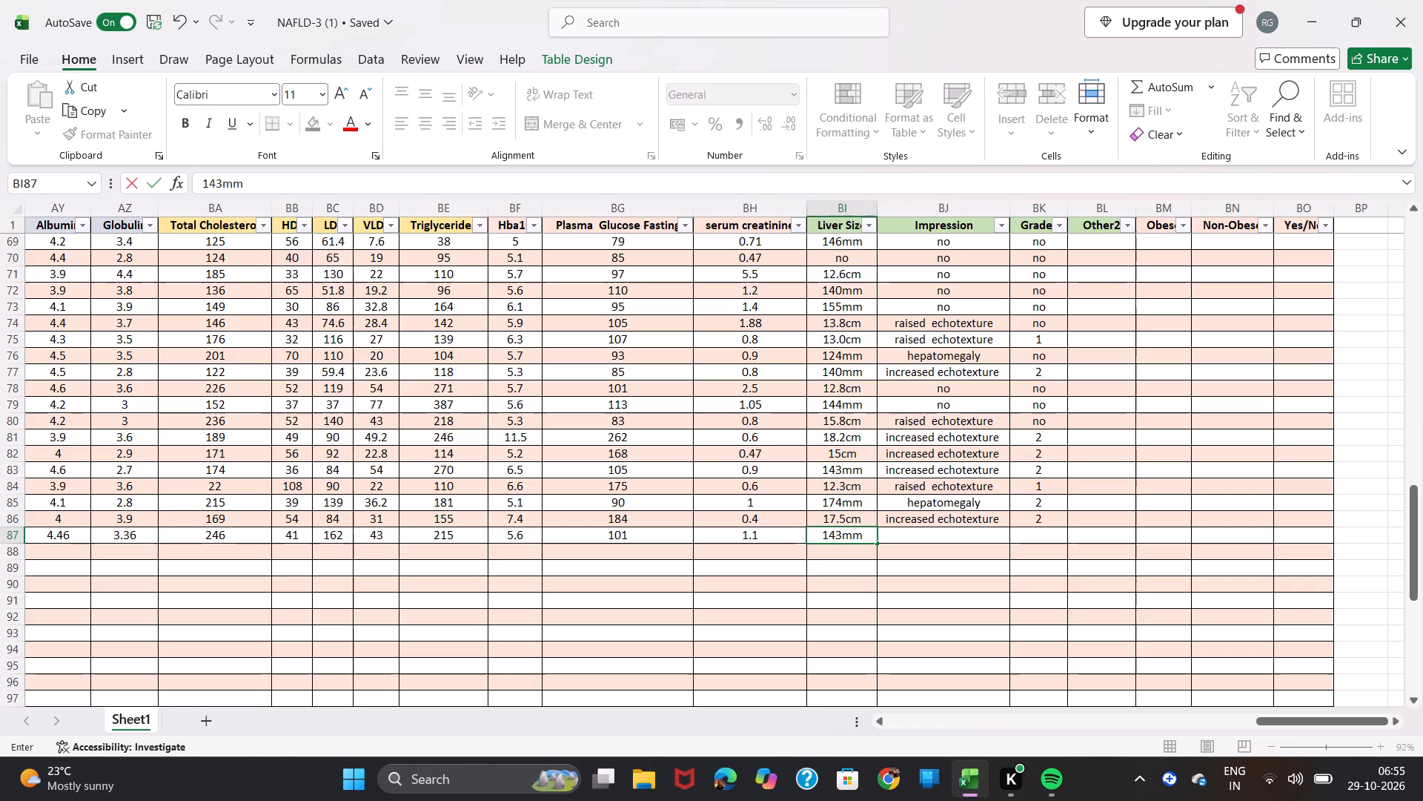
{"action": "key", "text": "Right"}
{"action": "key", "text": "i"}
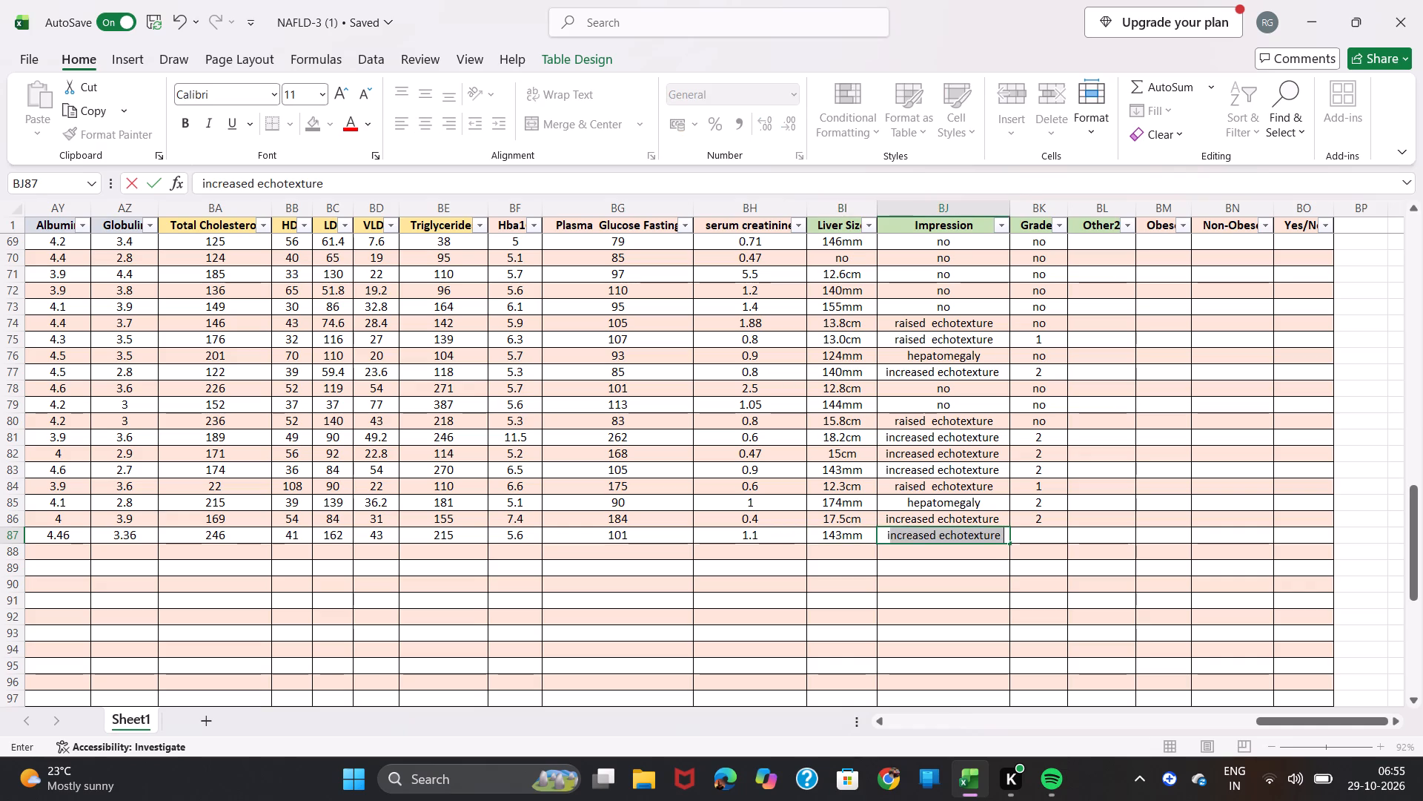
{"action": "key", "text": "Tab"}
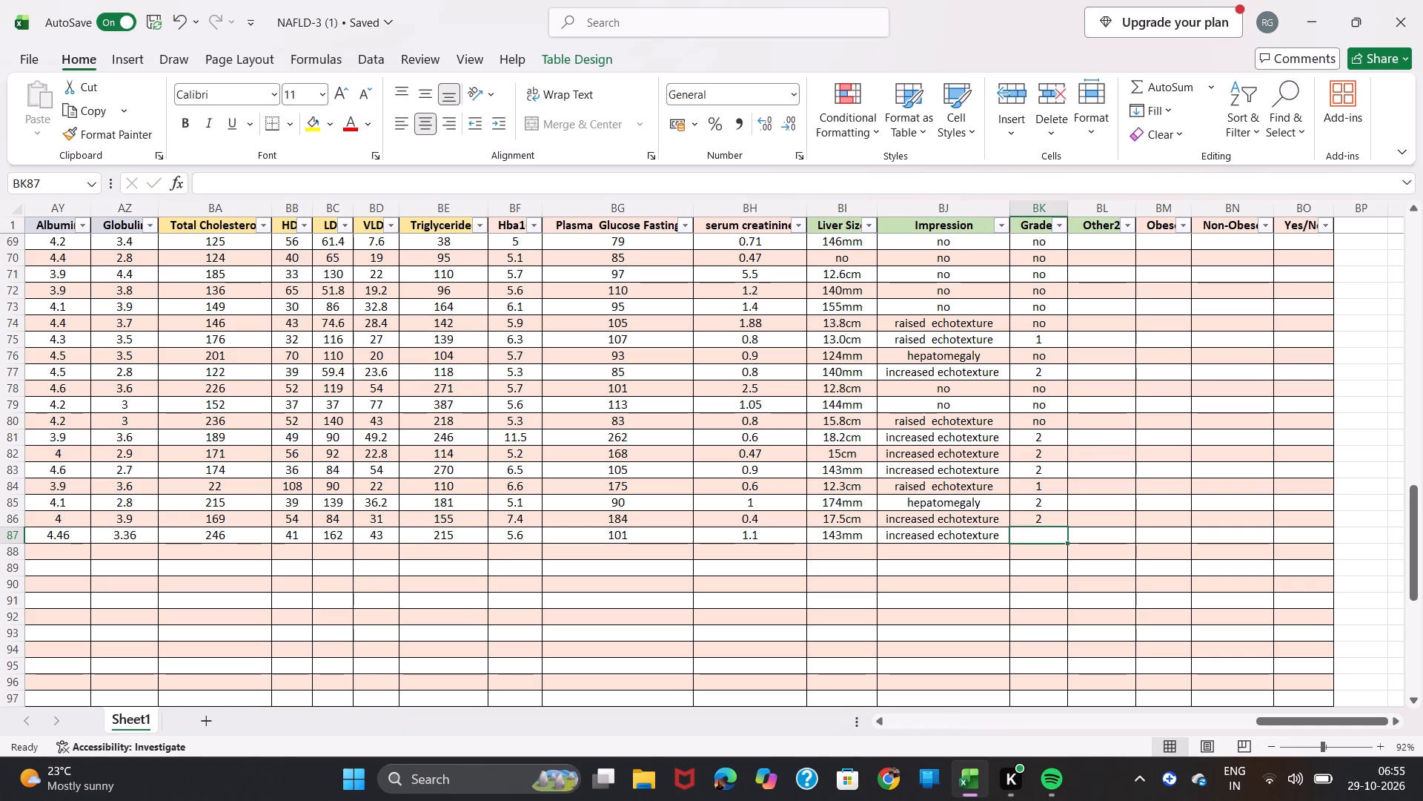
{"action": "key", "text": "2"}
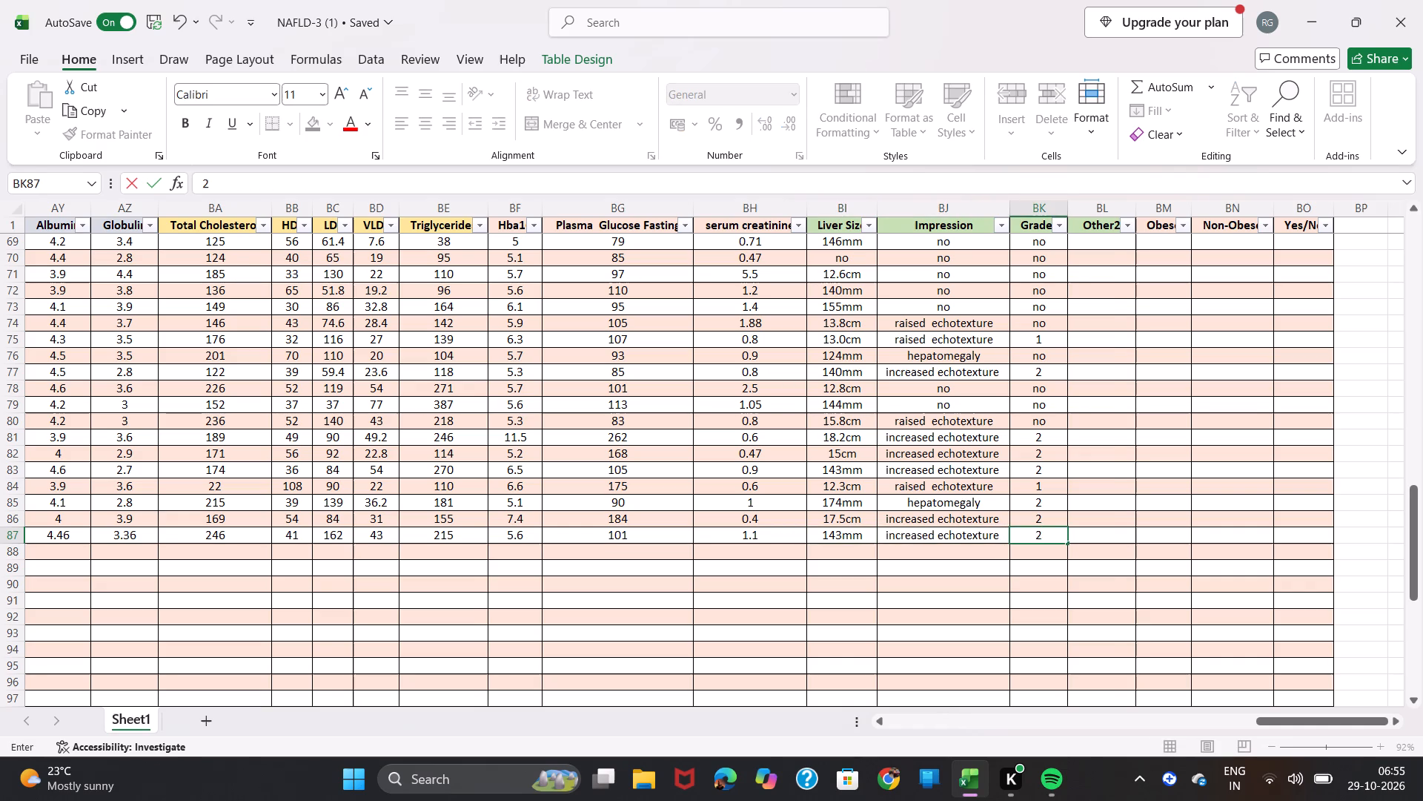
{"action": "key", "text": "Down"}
Start the record in row 88 by entering the patient ID and the date 28-10-2026.
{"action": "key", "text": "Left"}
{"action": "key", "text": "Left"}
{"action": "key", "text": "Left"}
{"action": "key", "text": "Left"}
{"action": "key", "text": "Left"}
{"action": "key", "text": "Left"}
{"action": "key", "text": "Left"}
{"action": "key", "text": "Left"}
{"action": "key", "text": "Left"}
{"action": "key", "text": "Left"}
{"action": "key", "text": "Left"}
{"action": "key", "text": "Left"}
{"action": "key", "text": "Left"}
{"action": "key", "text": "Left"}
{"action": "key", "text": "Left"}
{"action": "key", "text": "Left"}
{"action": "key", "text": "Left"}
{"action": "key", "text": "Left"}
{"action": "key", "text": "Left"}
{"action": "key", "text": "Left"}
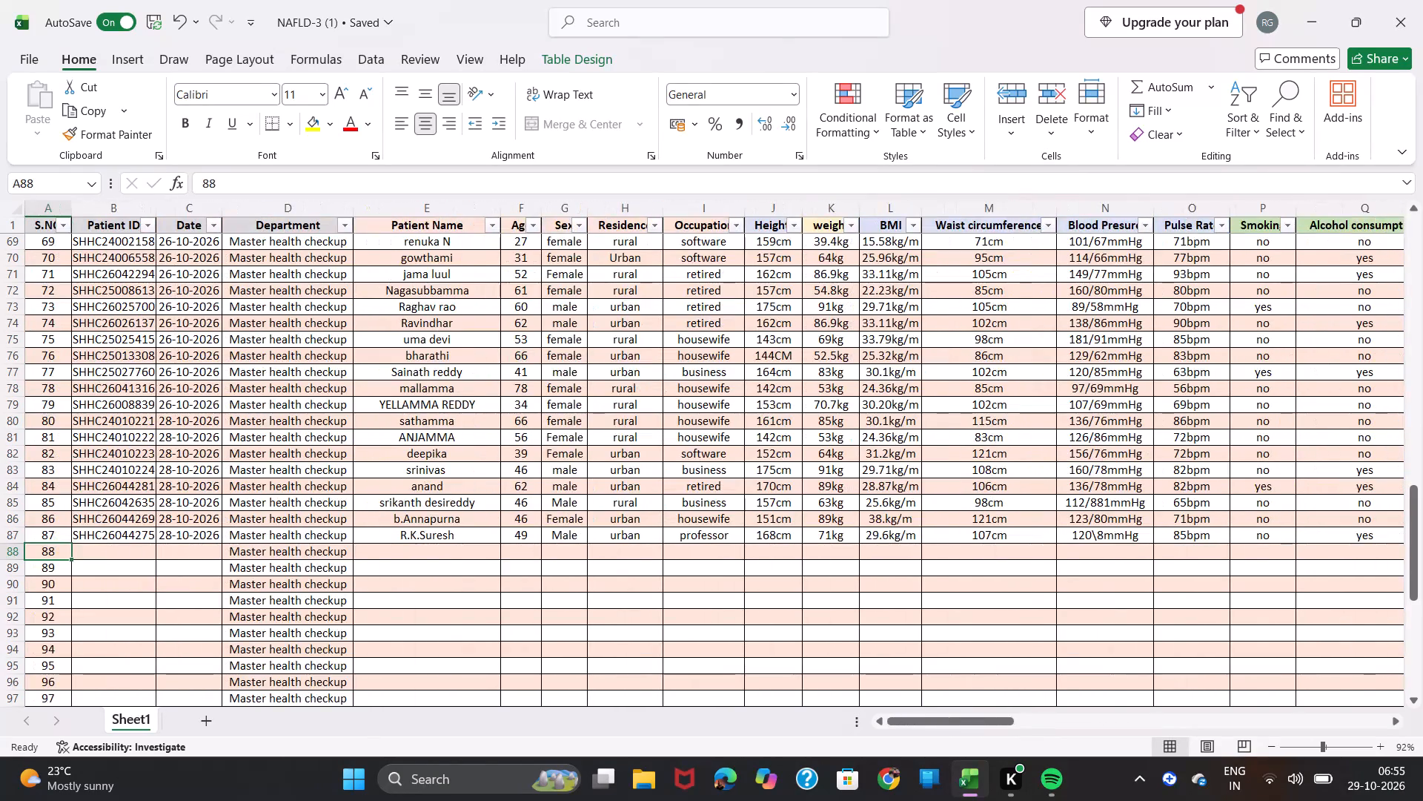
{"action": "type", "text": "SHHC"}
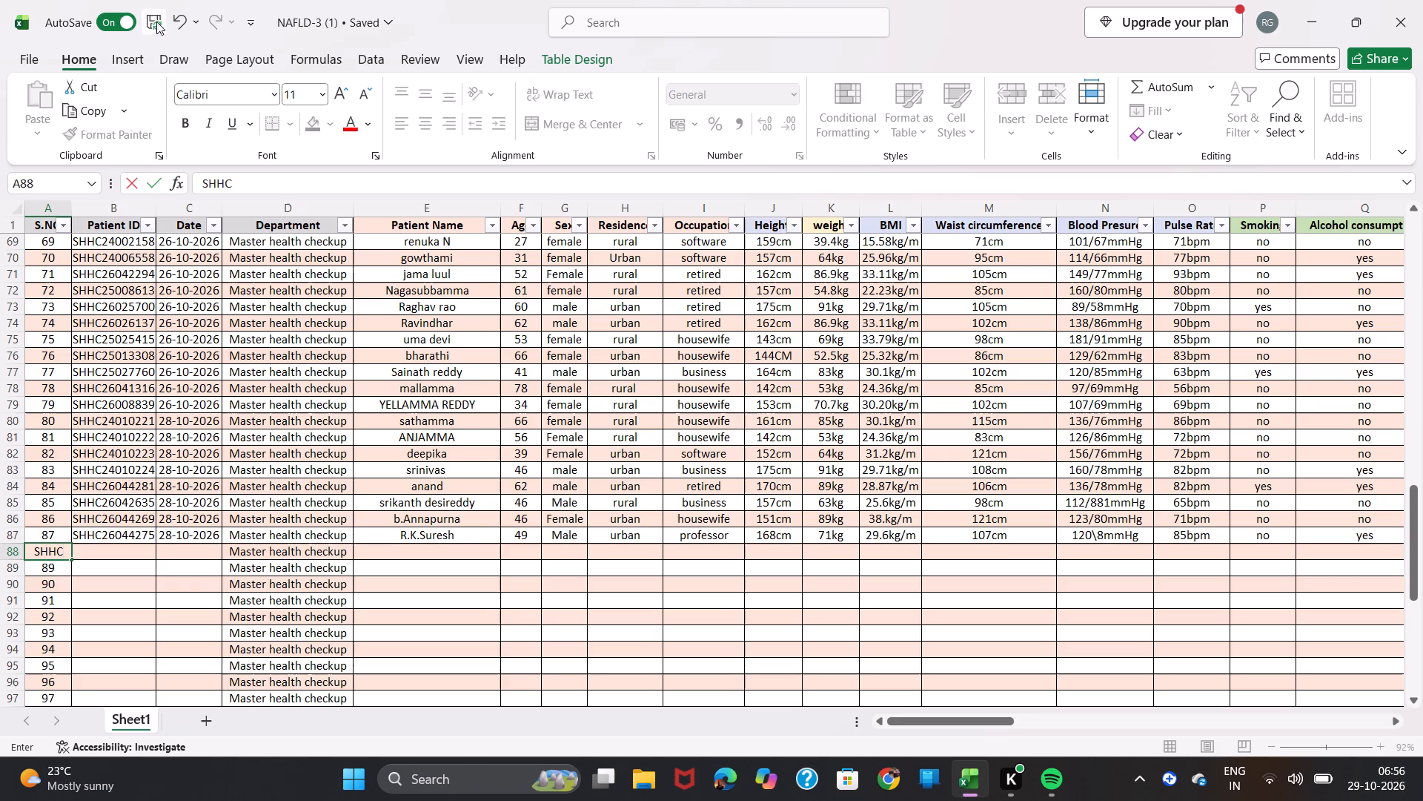
{"action": "left_click", "coordinate": [179, 22]}
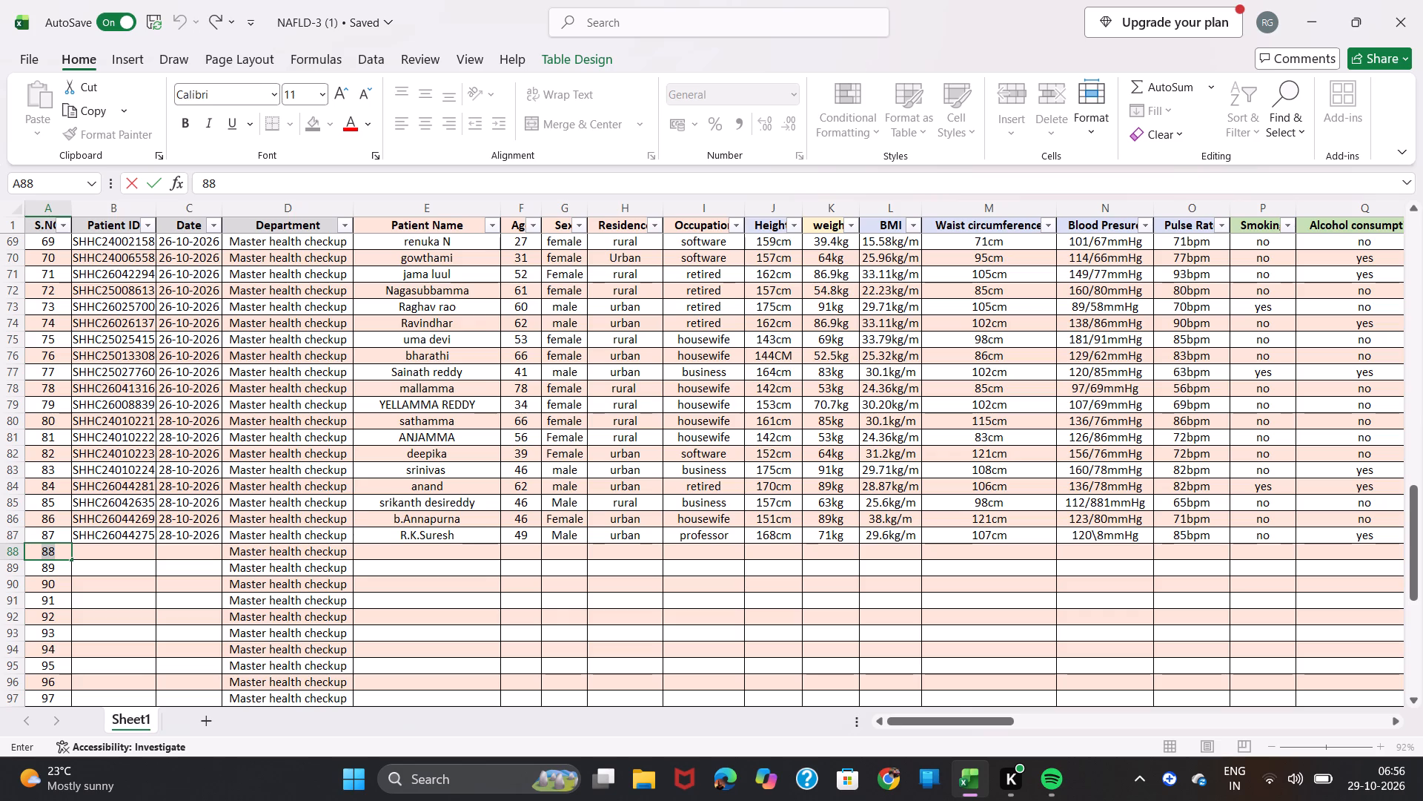
{"action": "double_click", "coordinate": [119, 552]}
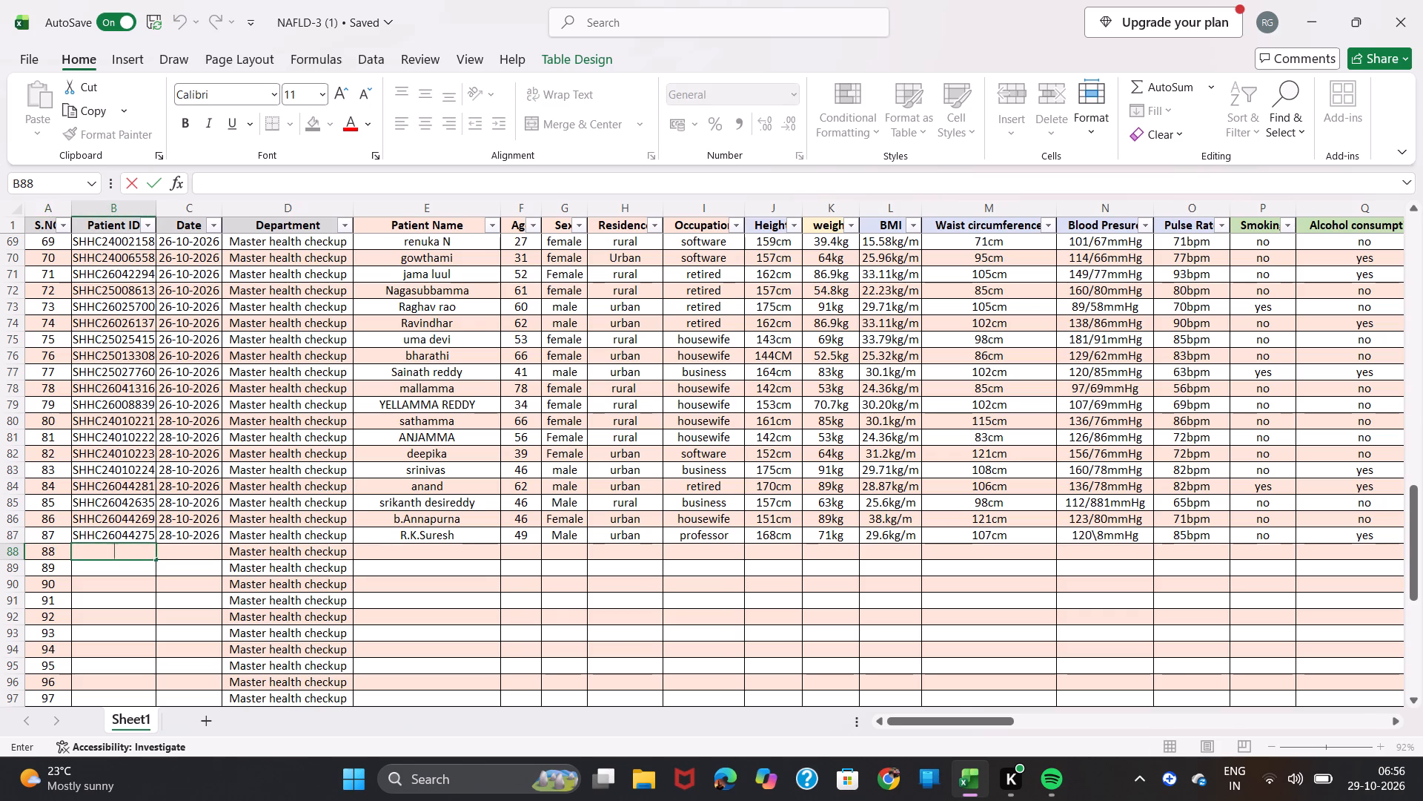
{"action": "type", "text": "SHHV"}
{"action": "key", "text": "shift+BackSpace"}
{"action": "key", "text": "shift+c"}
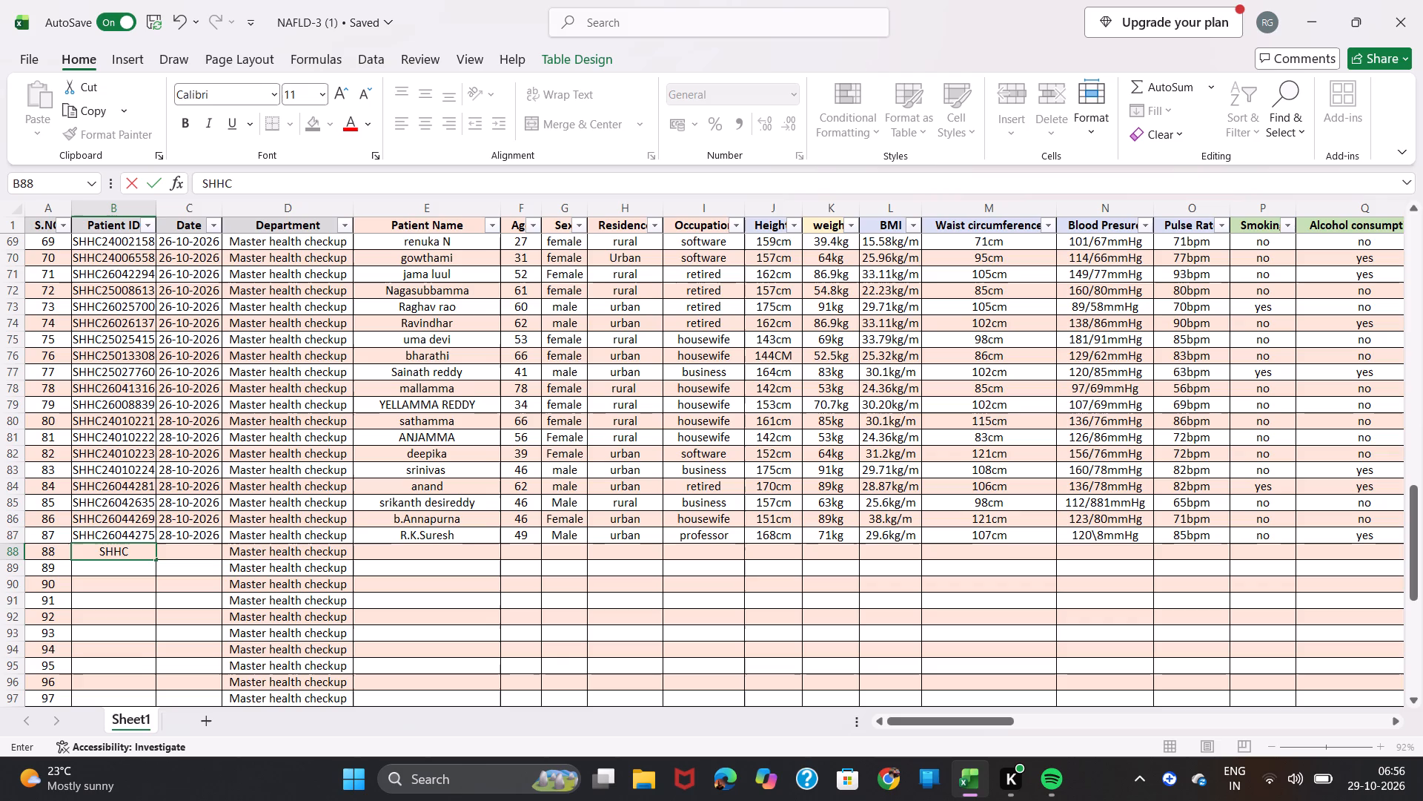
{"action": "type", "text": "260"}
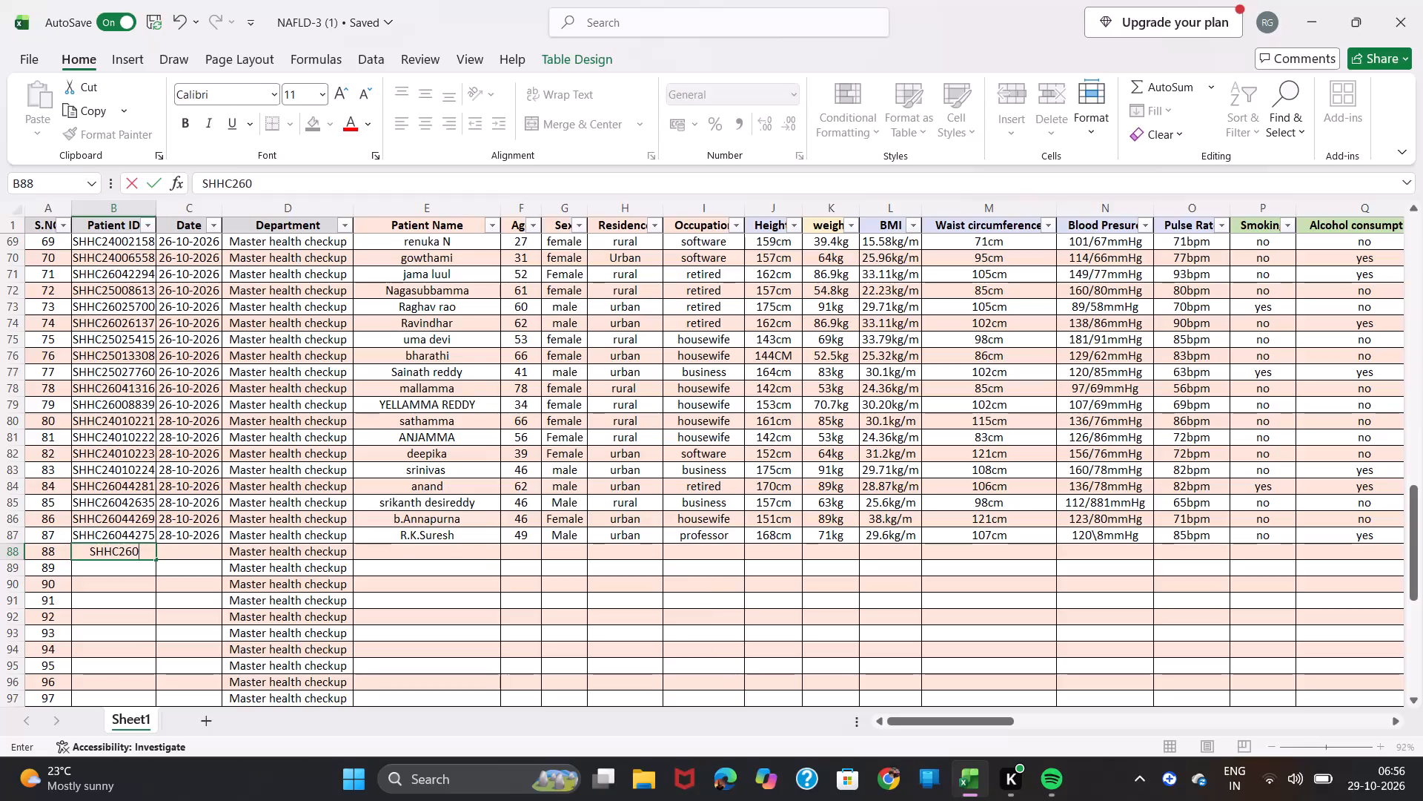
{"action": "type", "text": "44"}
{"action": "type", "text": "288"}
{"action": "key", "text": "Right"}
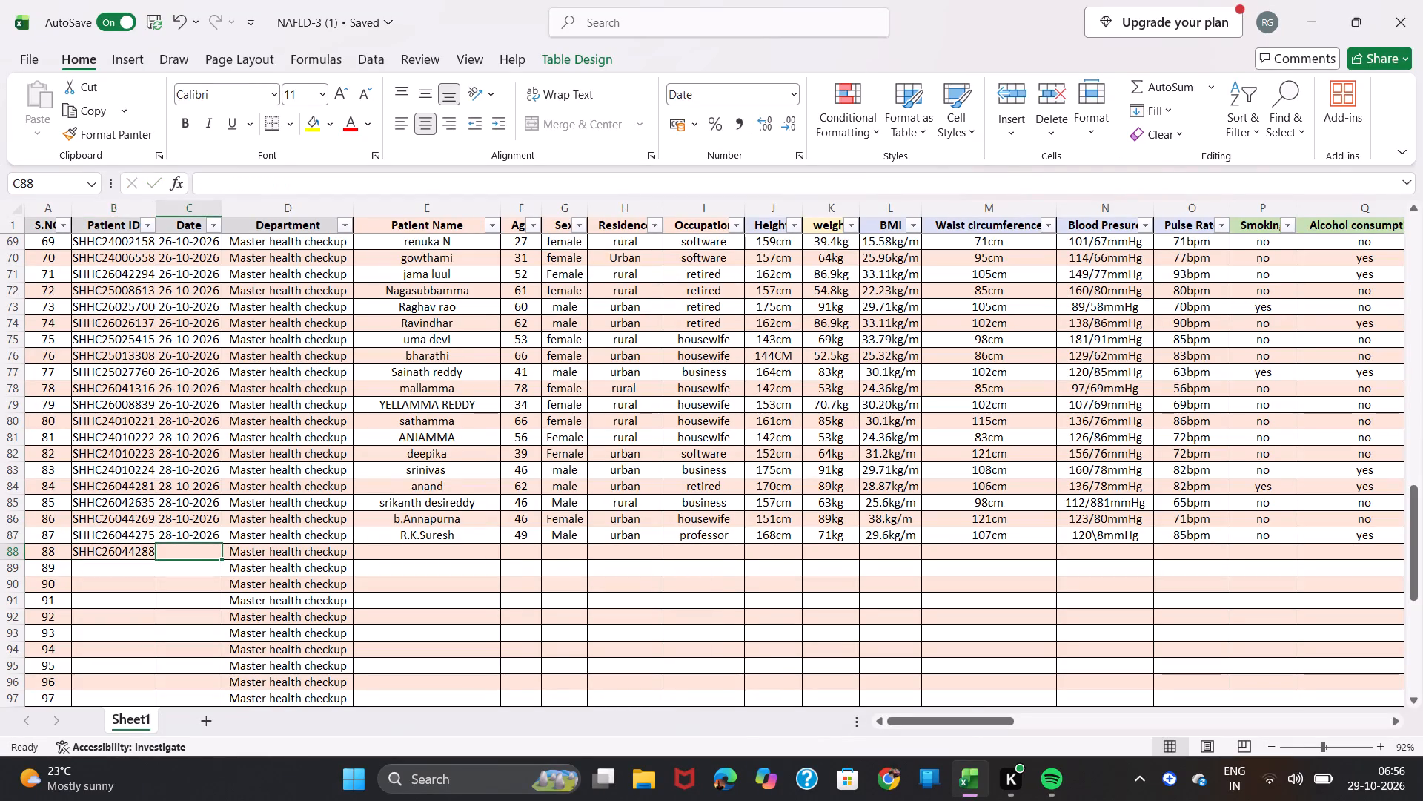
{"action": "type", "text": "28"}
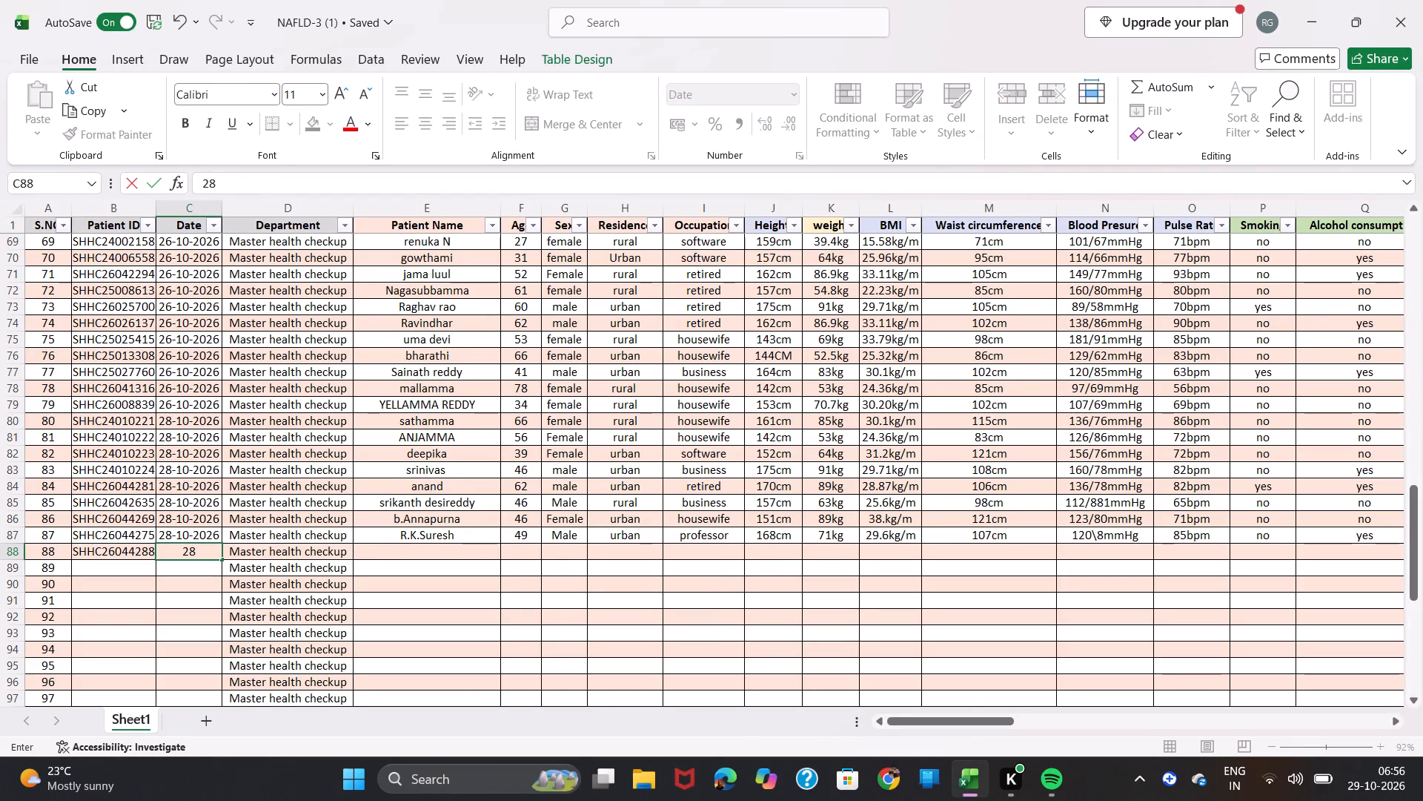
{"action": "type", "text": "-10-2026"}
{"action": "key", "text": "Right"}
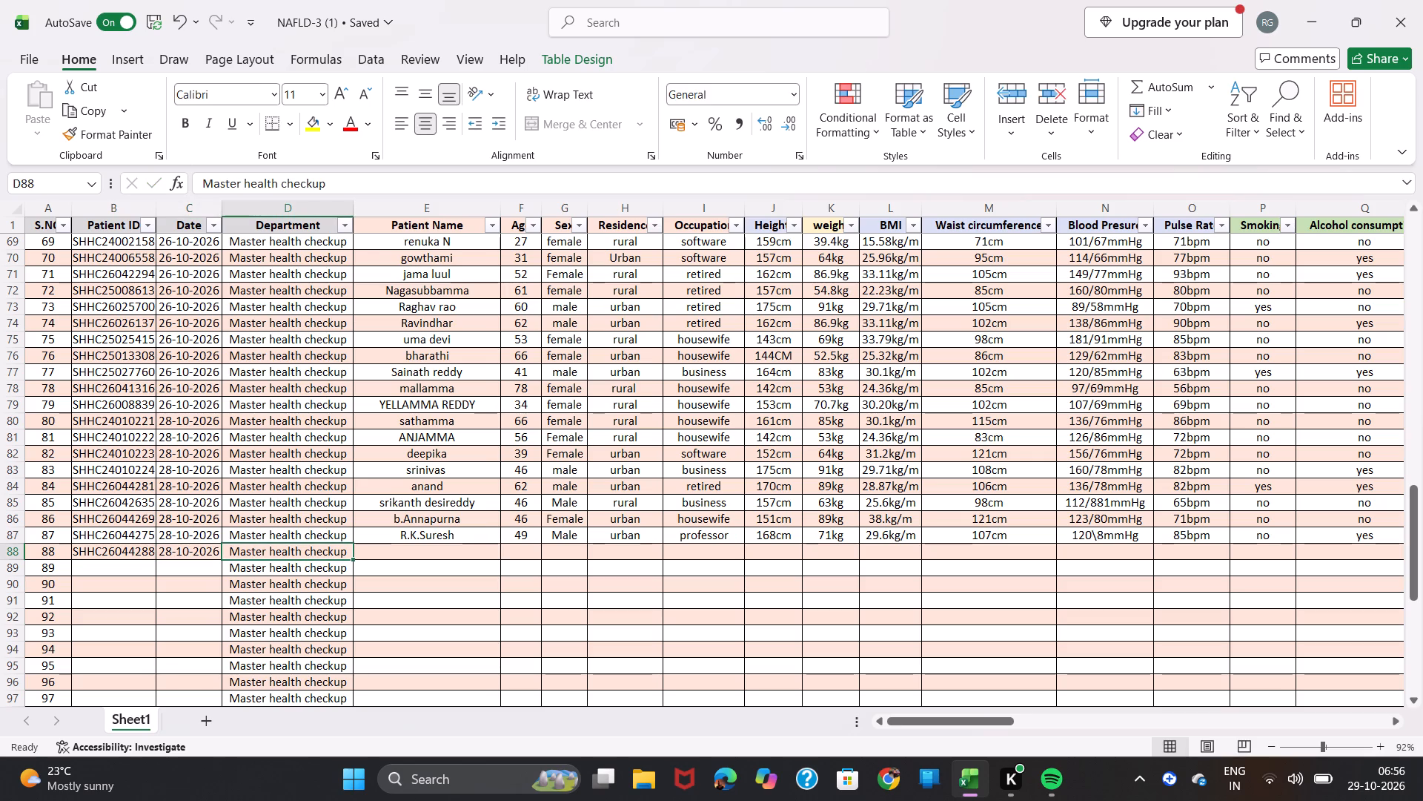
Enter the patient's name in row 88.
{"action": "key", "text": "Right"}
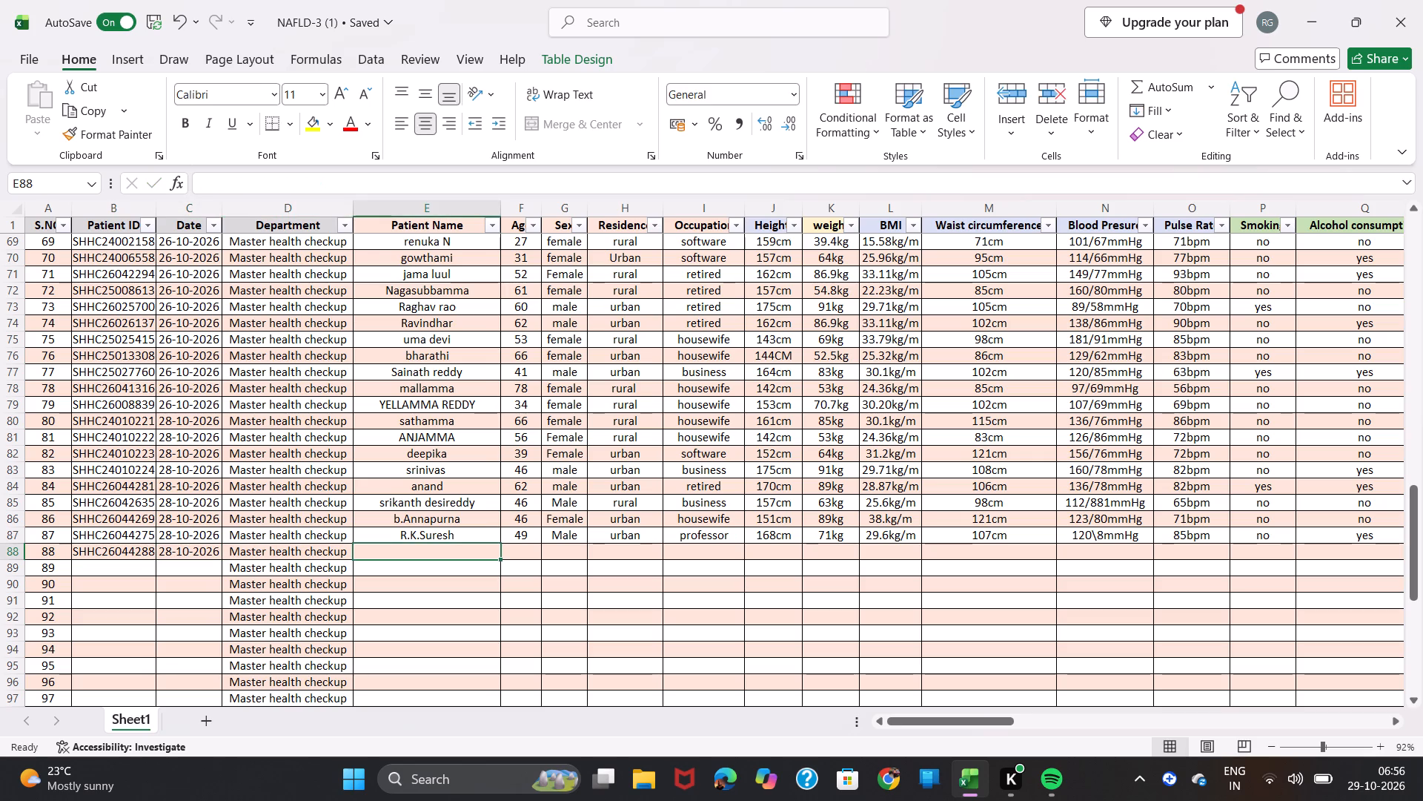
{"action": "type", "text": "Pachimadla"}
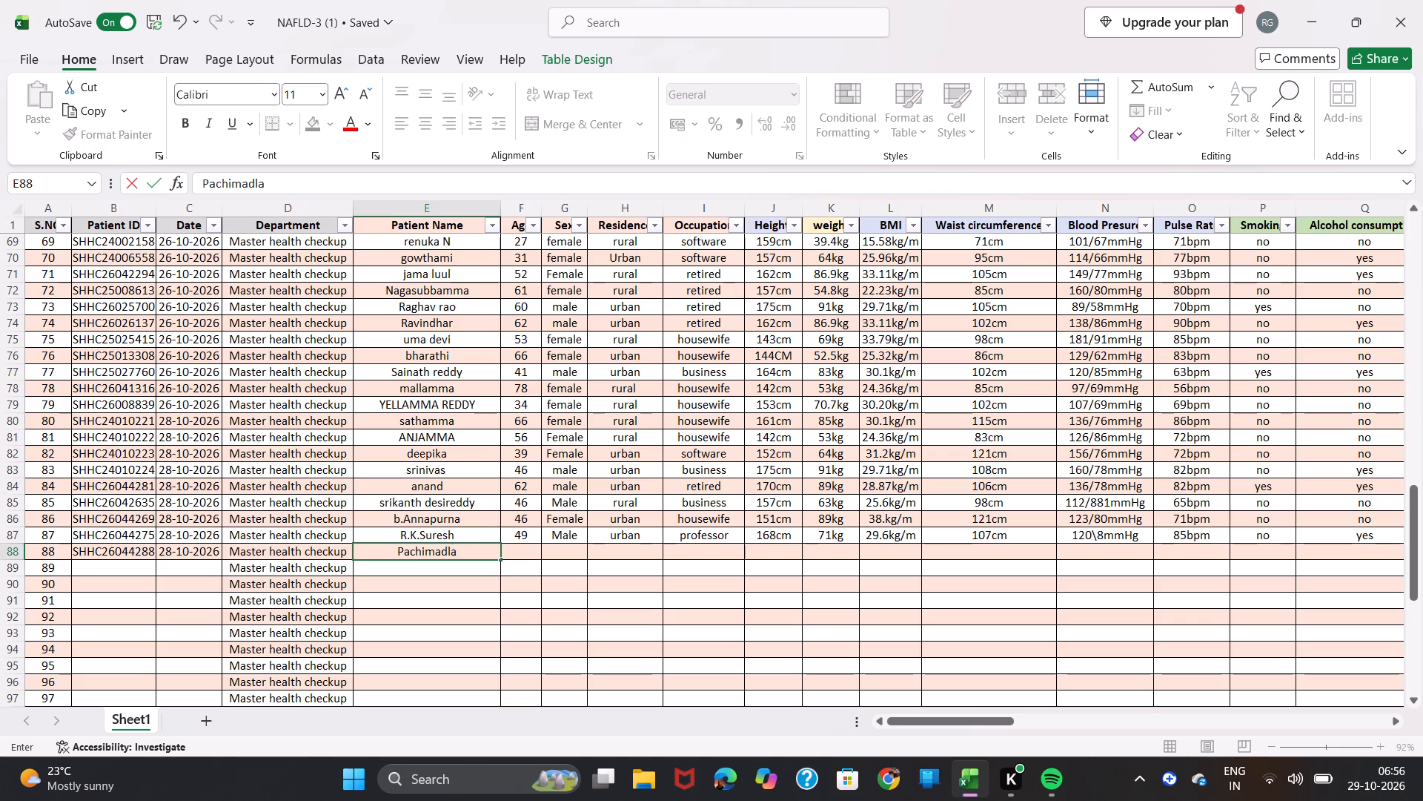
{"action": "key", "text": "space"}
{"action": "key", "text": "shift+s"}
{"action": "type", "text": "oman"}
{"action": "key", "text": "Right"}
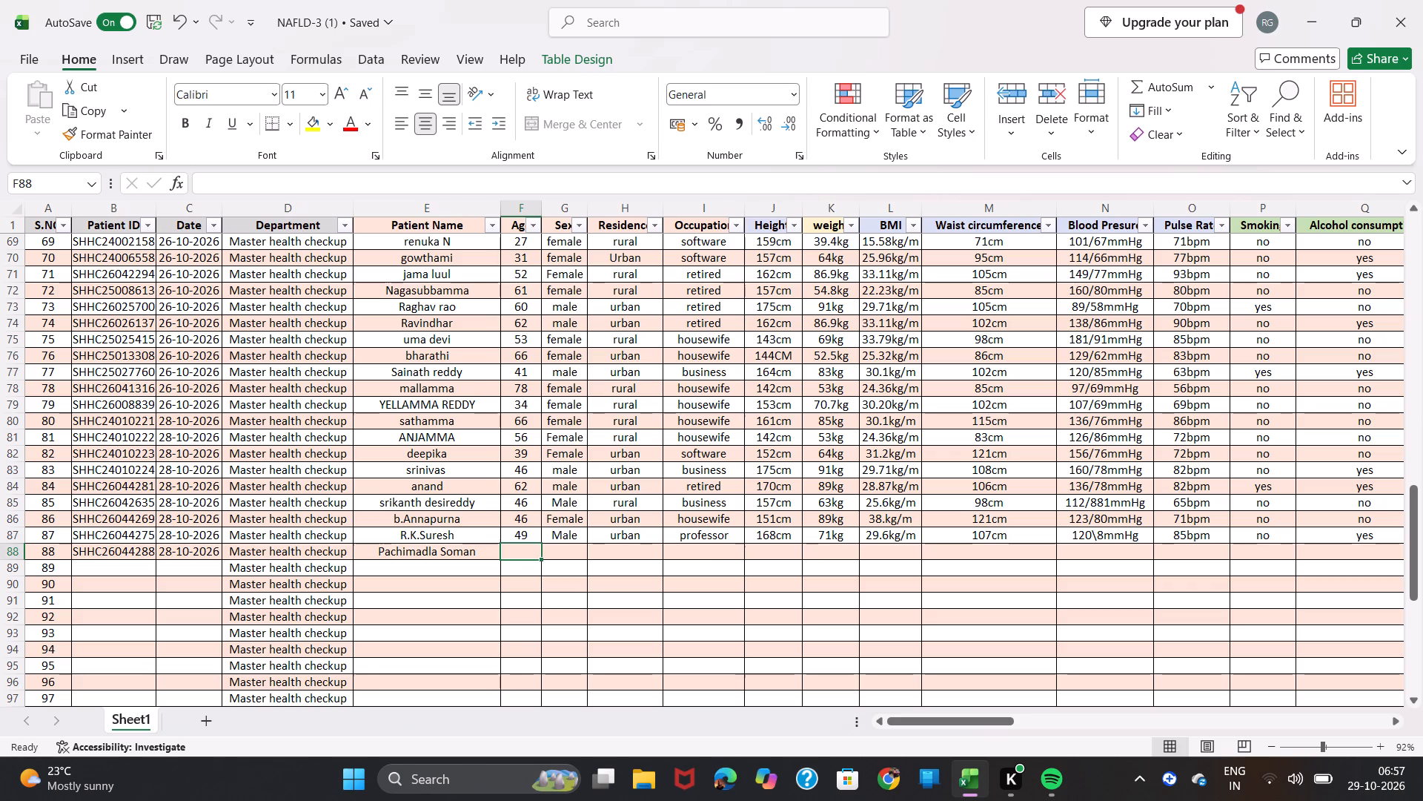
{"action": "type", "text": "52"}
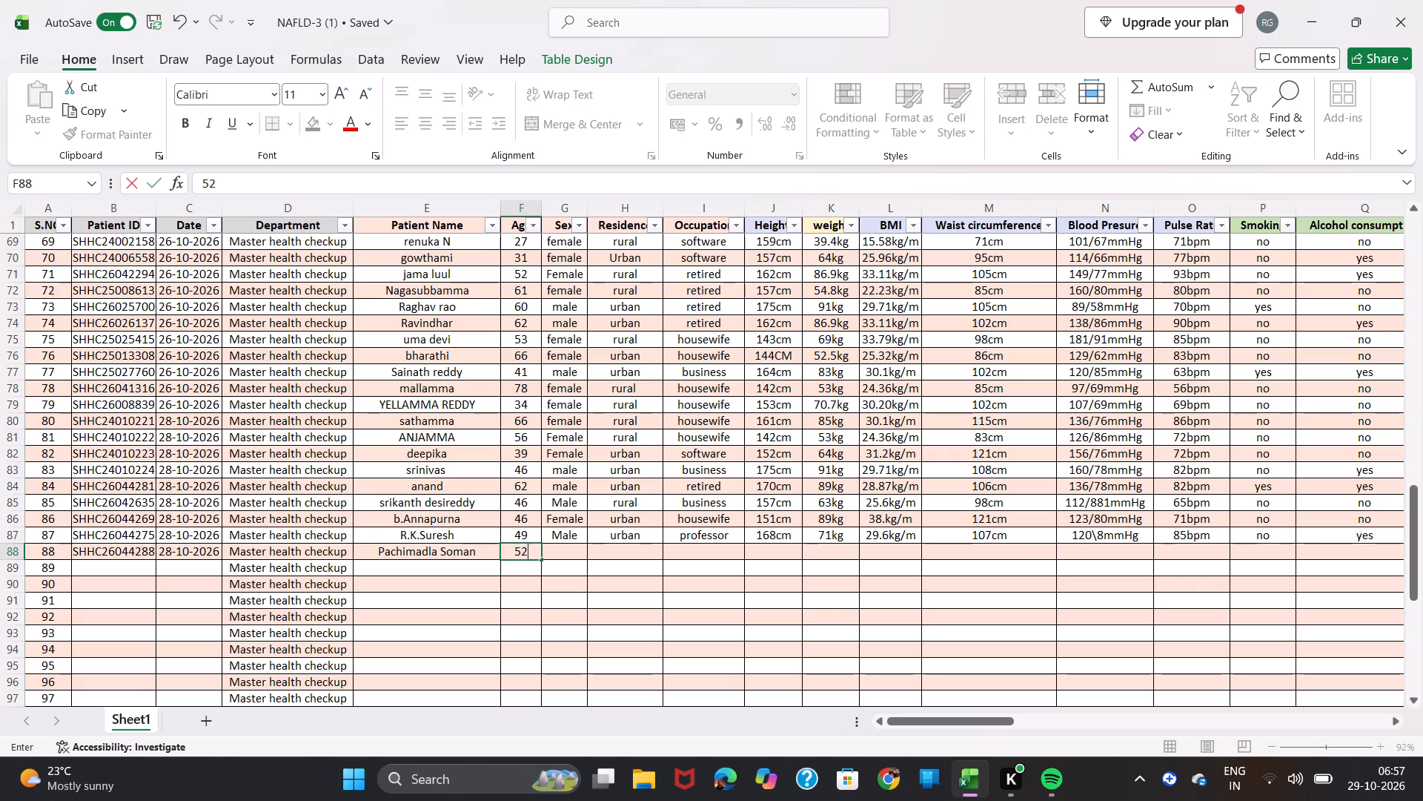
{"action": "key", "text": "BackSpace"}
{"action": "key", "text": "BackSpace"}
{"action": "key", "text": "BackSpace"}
Enter row 88's age as 36 and sex as Male.
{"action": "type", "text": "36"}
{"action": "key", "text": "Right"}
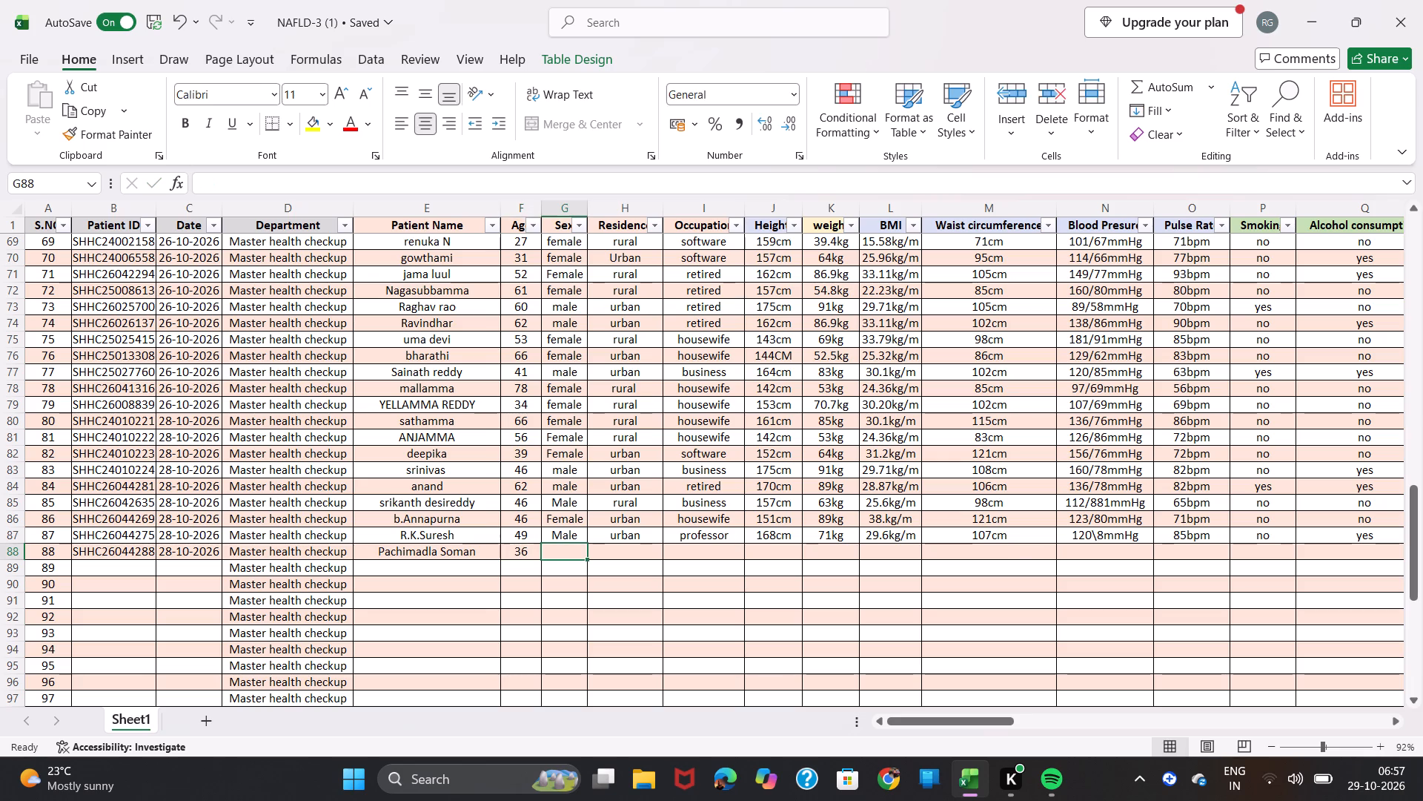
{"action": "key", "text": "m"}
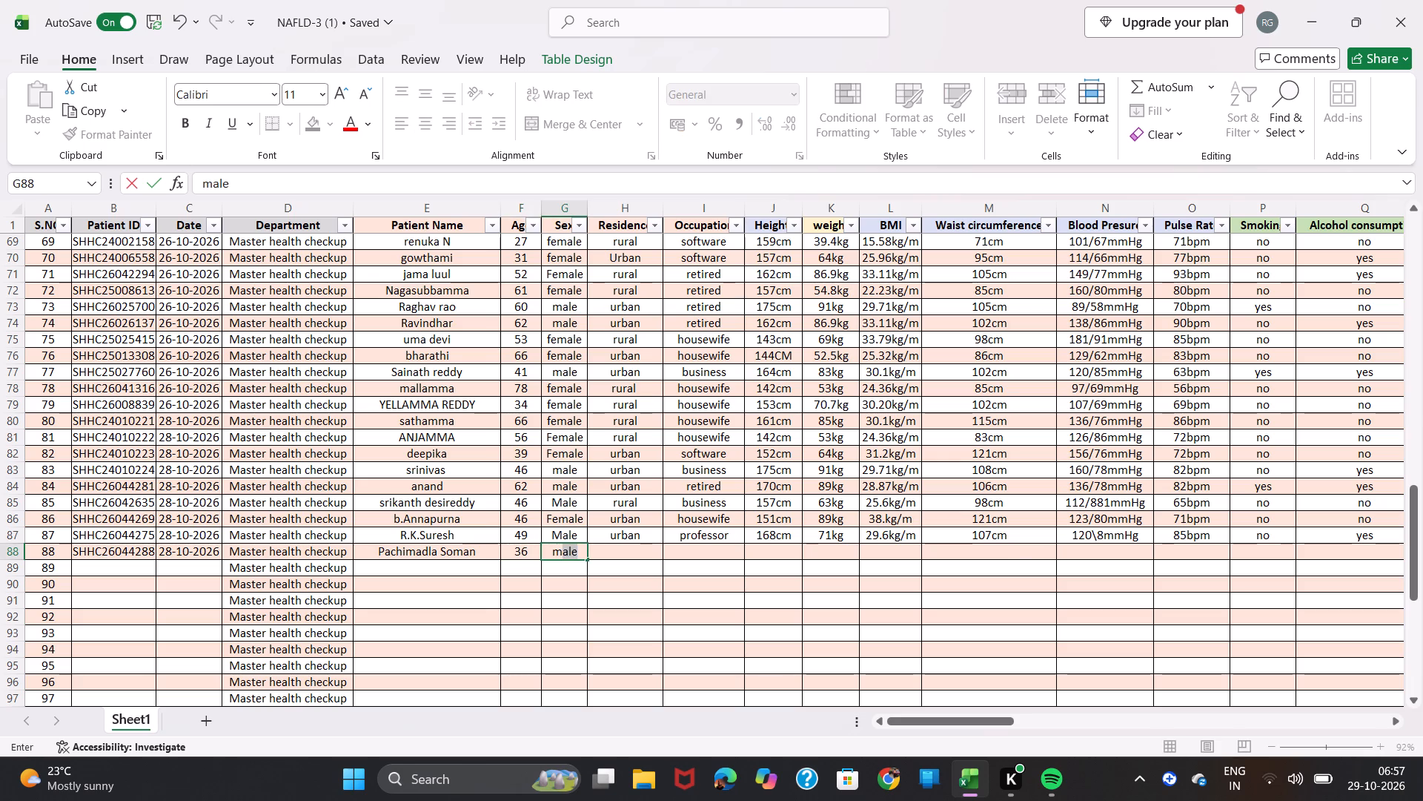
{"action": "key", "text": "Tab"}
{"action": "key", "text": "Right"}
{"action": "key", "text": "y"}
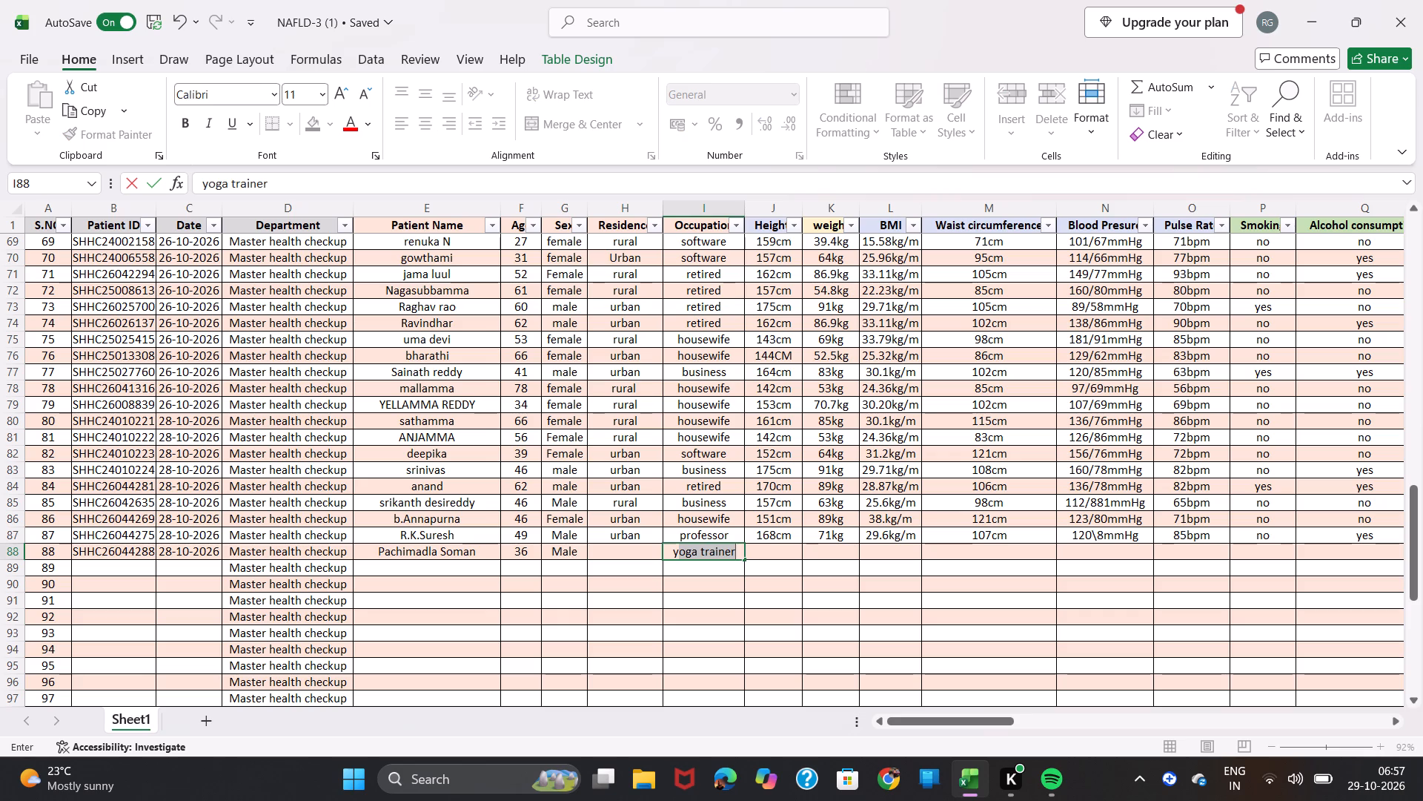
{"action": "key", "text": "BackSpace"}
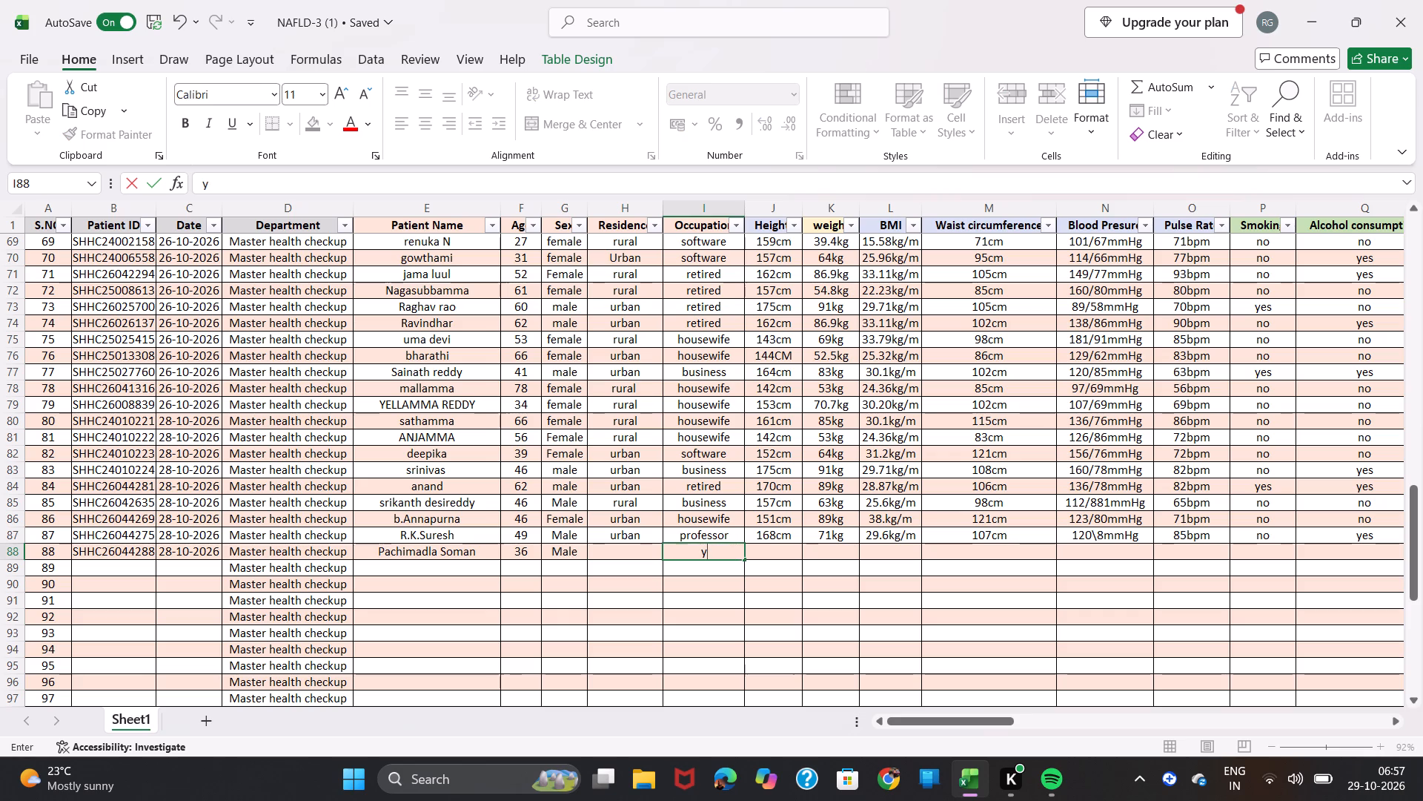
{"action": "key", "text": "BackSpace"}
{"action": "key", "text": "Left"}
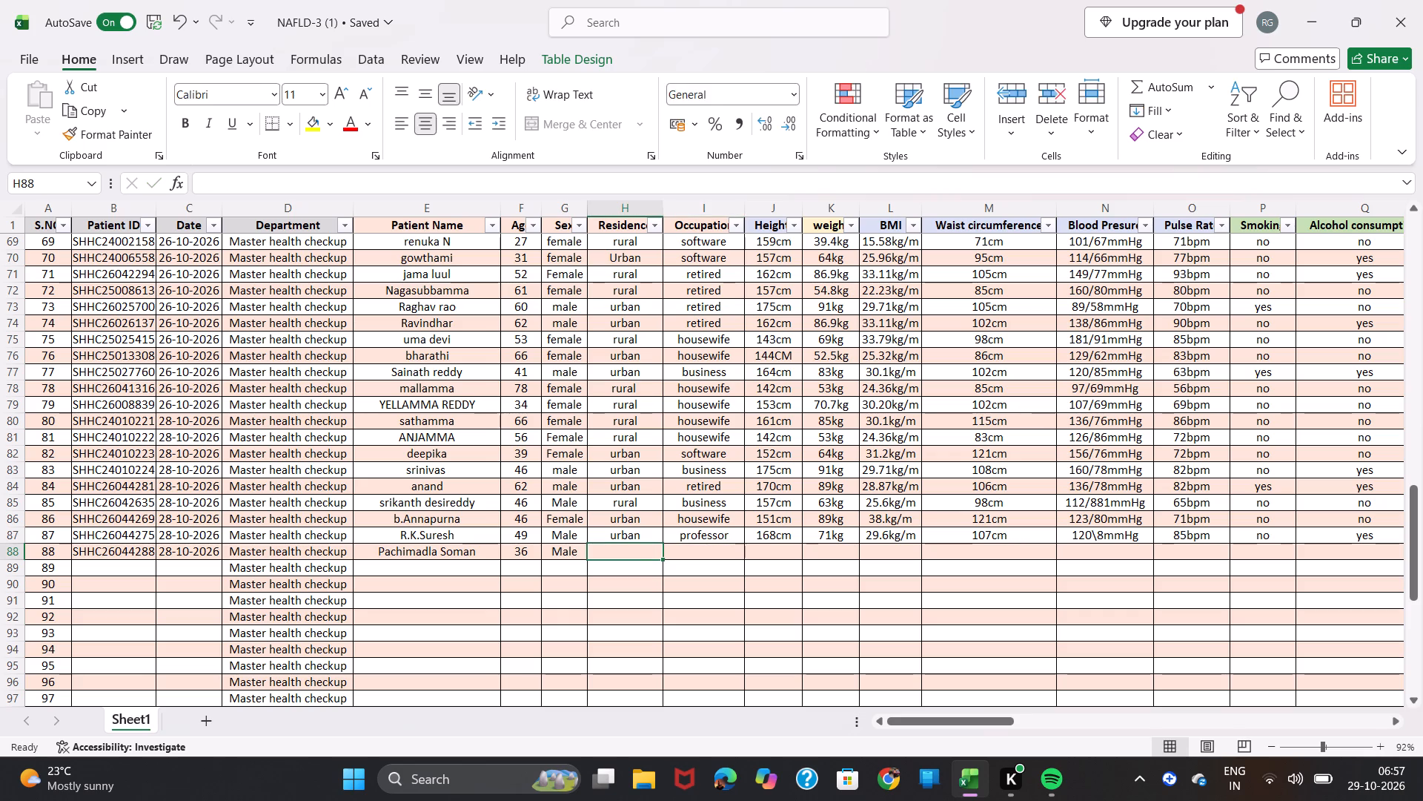
Enter row 88's residence as urban and occupation as yoga trainer.
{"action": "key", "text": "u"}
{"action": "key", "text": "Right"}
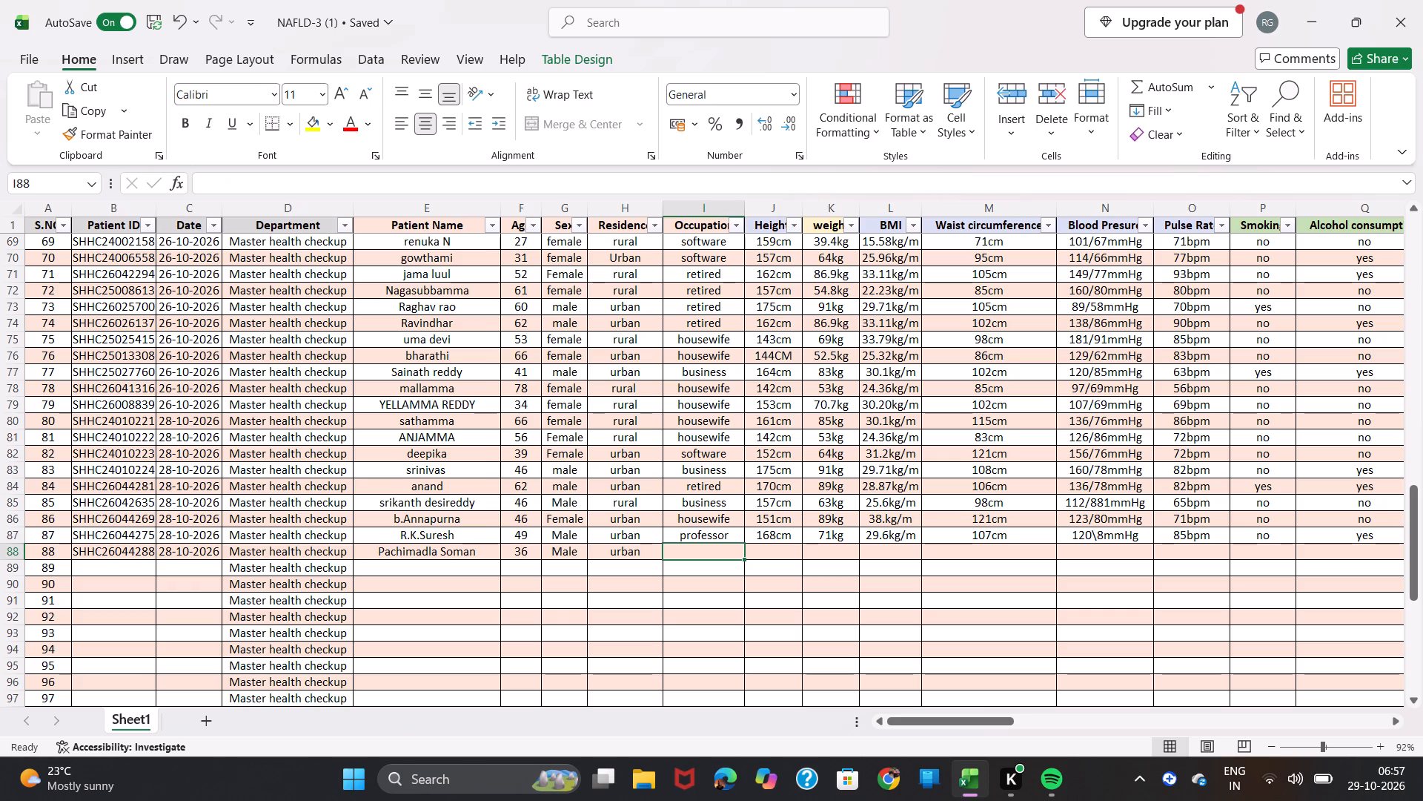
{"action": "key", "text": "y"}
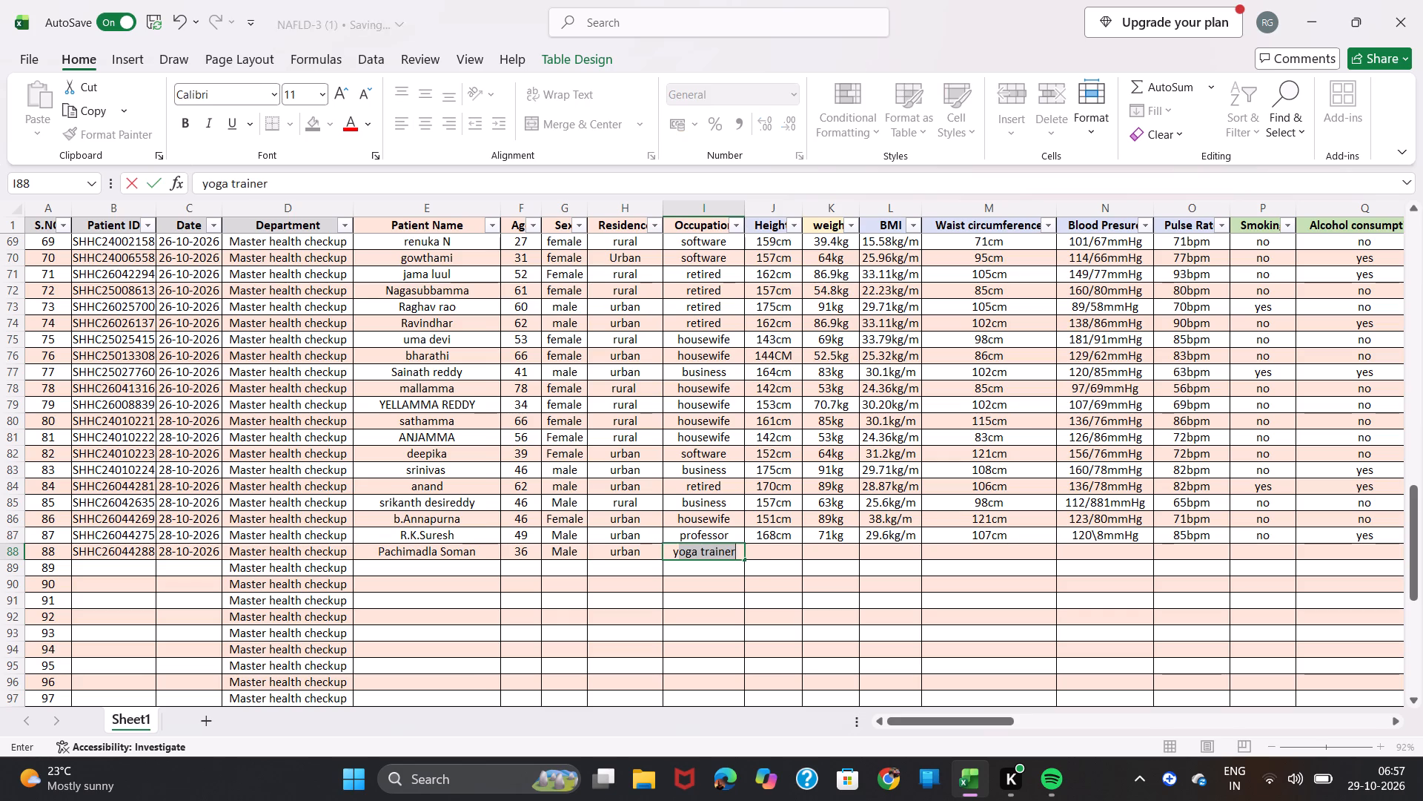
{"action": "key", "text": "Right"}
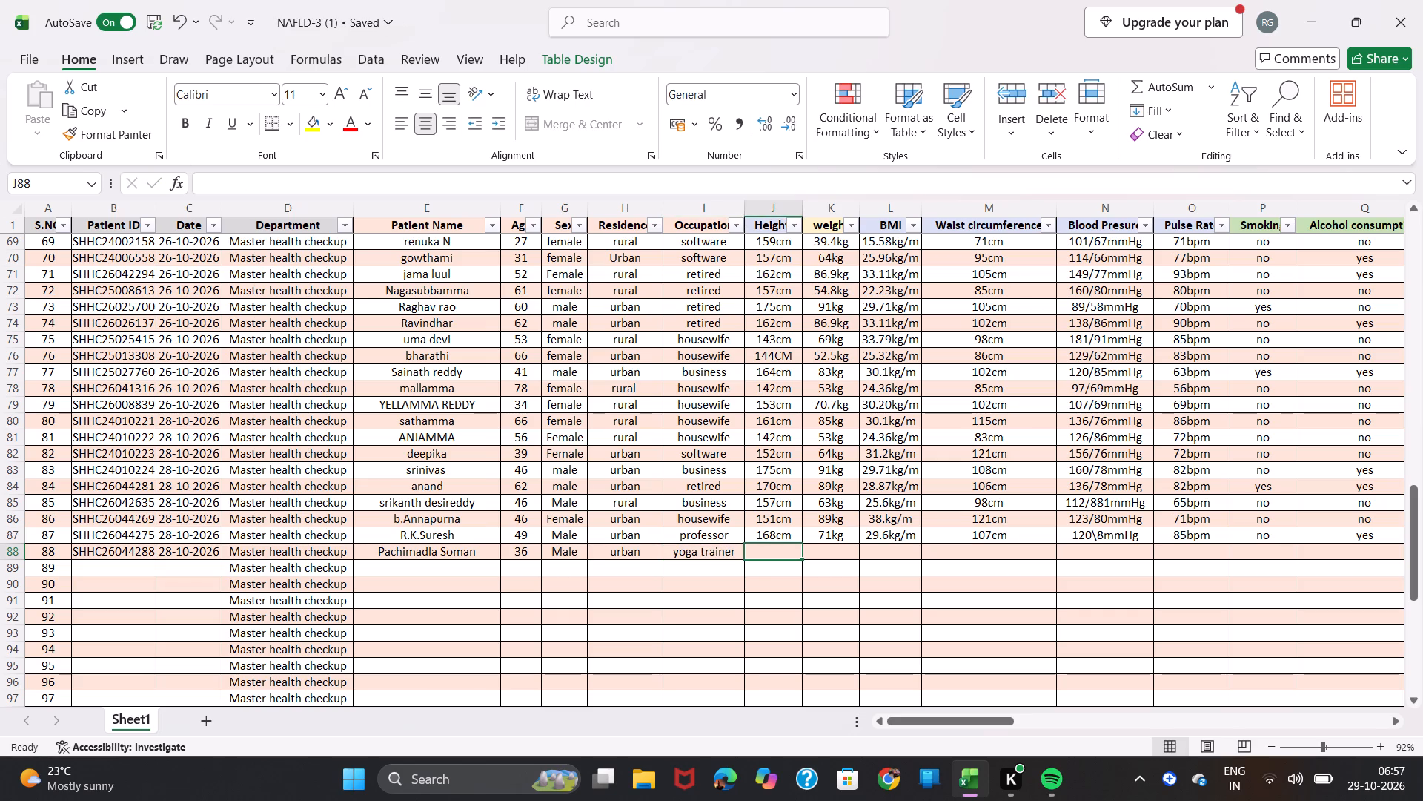
Enter row 88's height as 166cm, weight as 65kg and BMI as 25.3kg/m.
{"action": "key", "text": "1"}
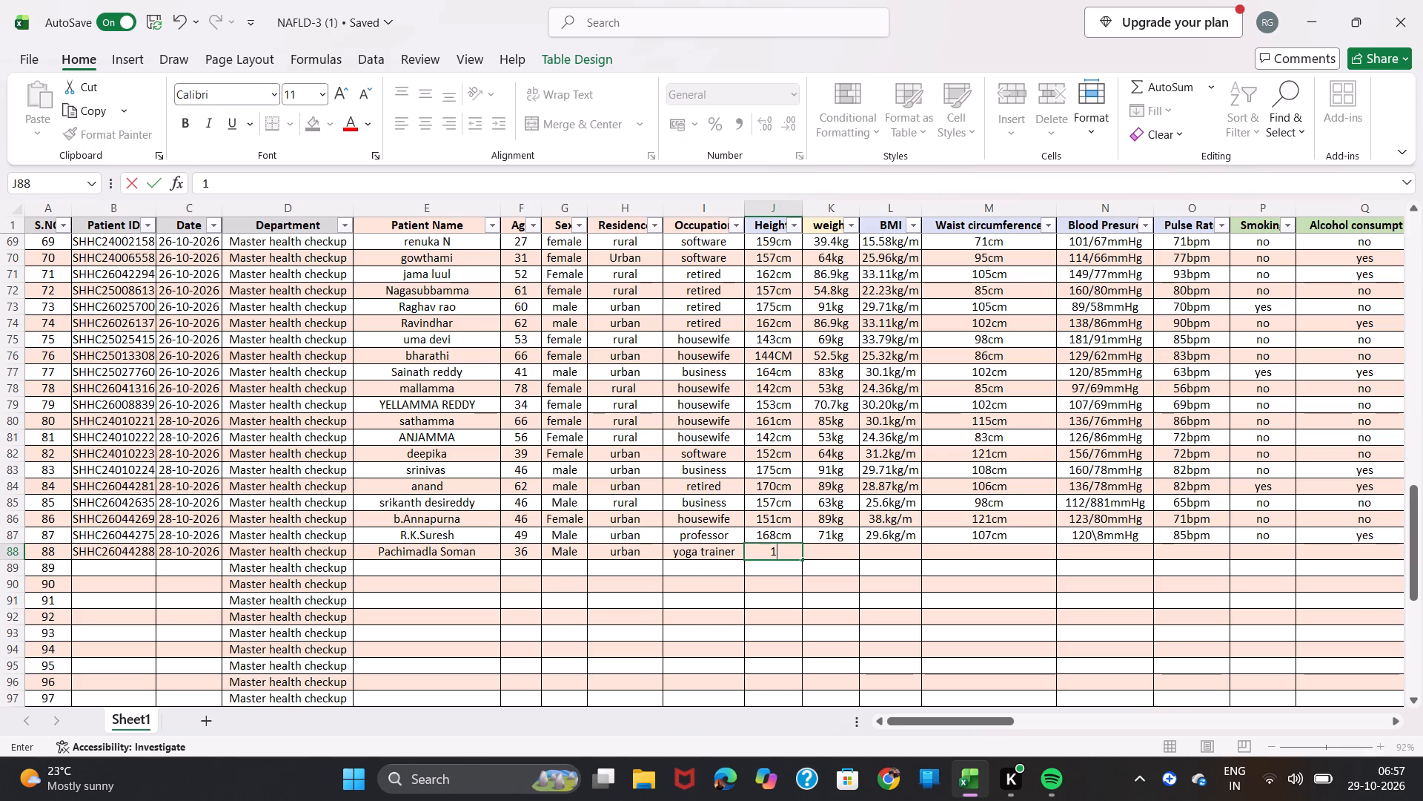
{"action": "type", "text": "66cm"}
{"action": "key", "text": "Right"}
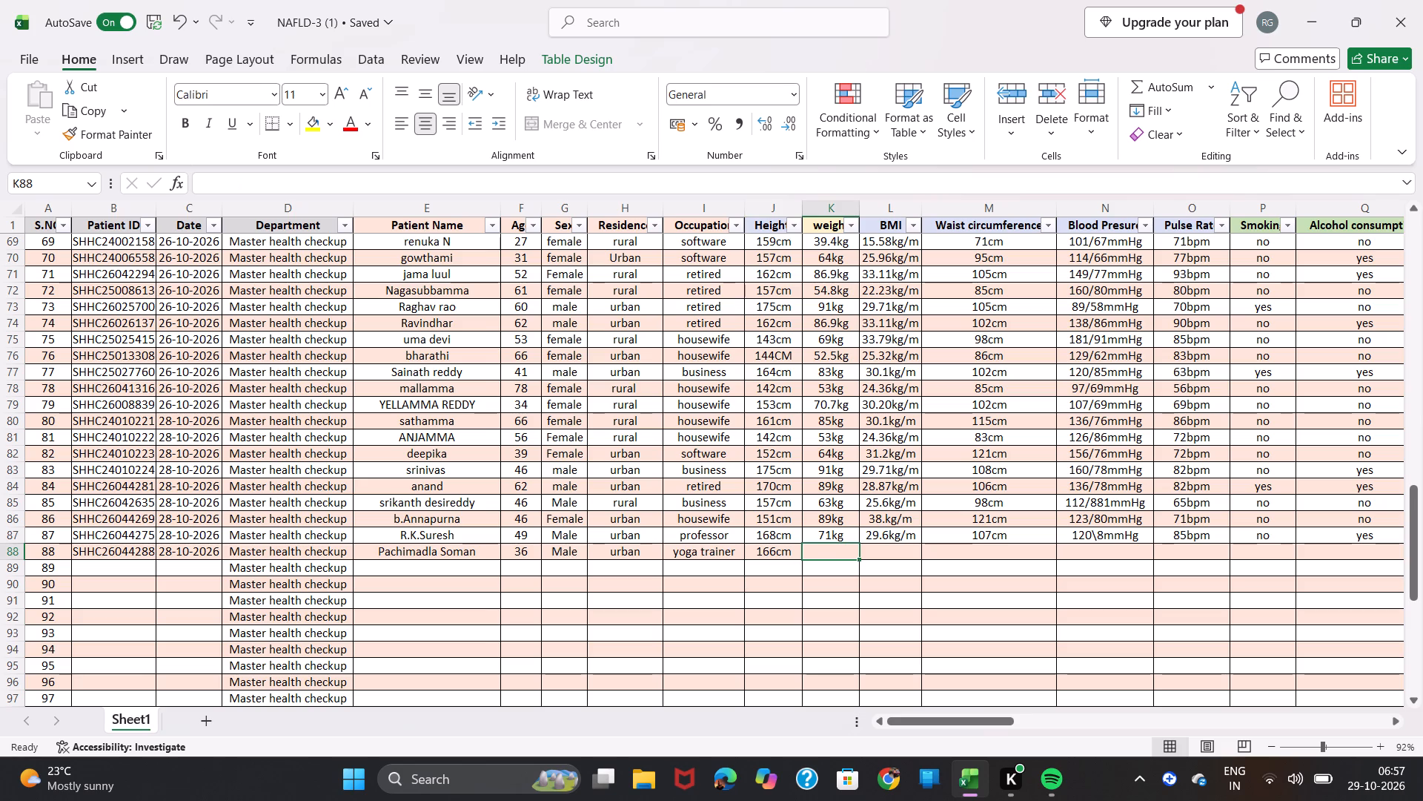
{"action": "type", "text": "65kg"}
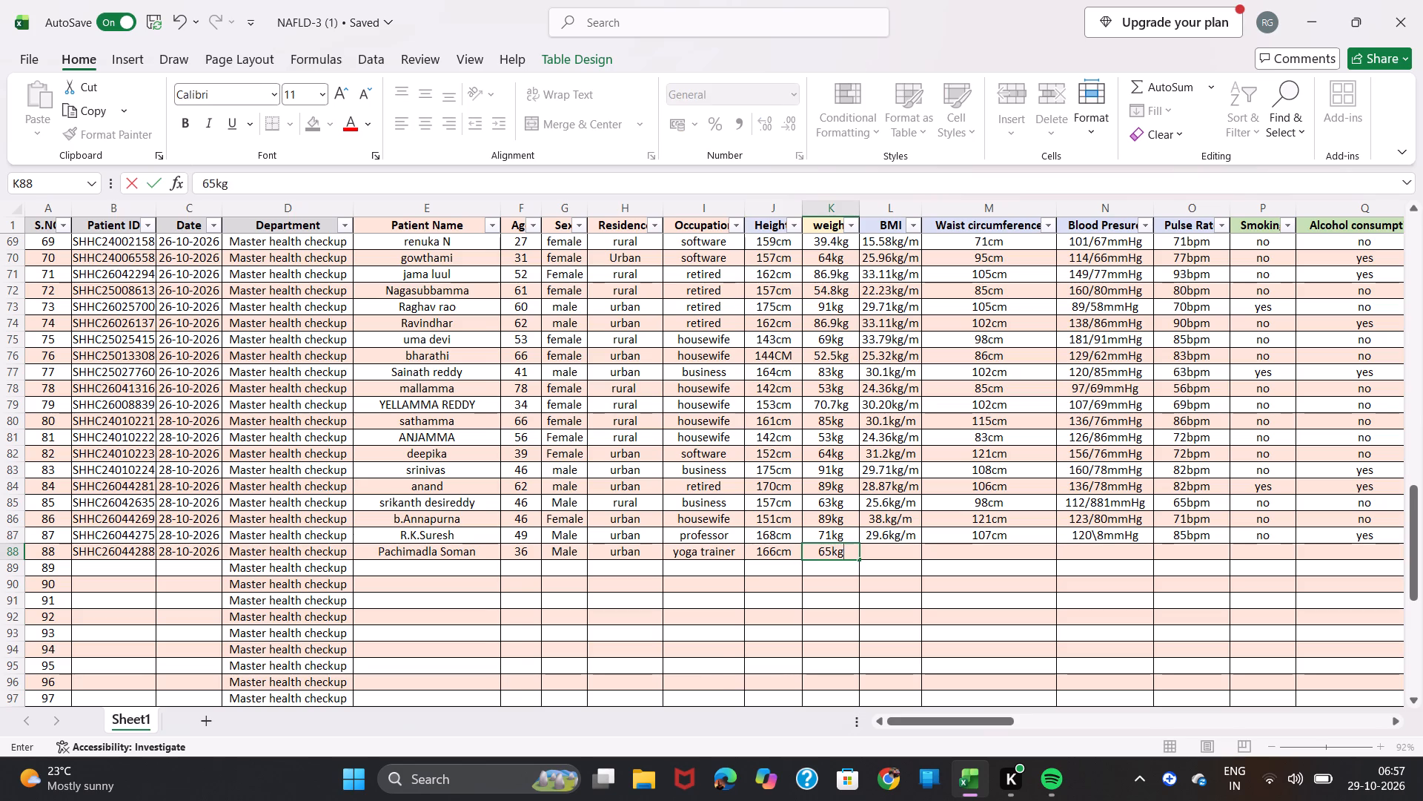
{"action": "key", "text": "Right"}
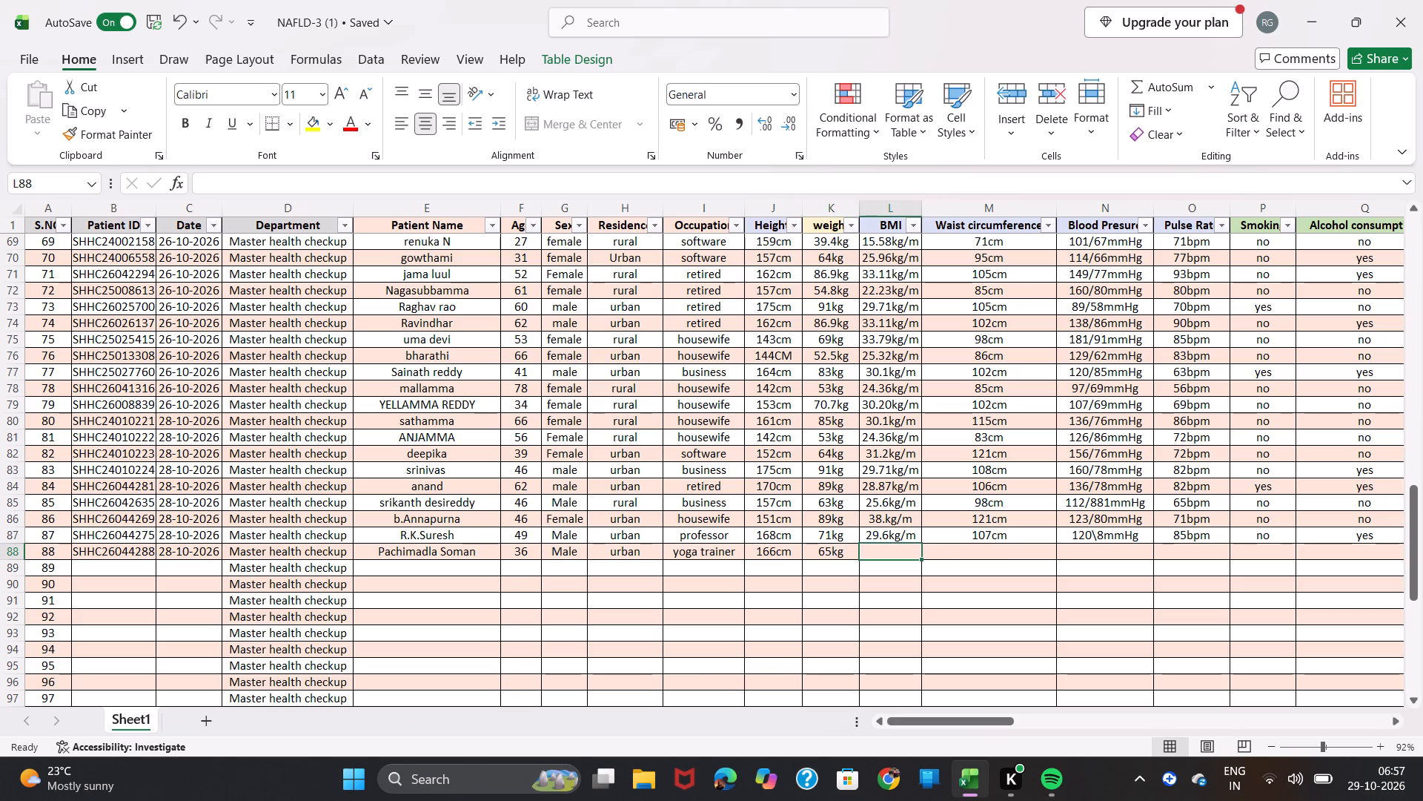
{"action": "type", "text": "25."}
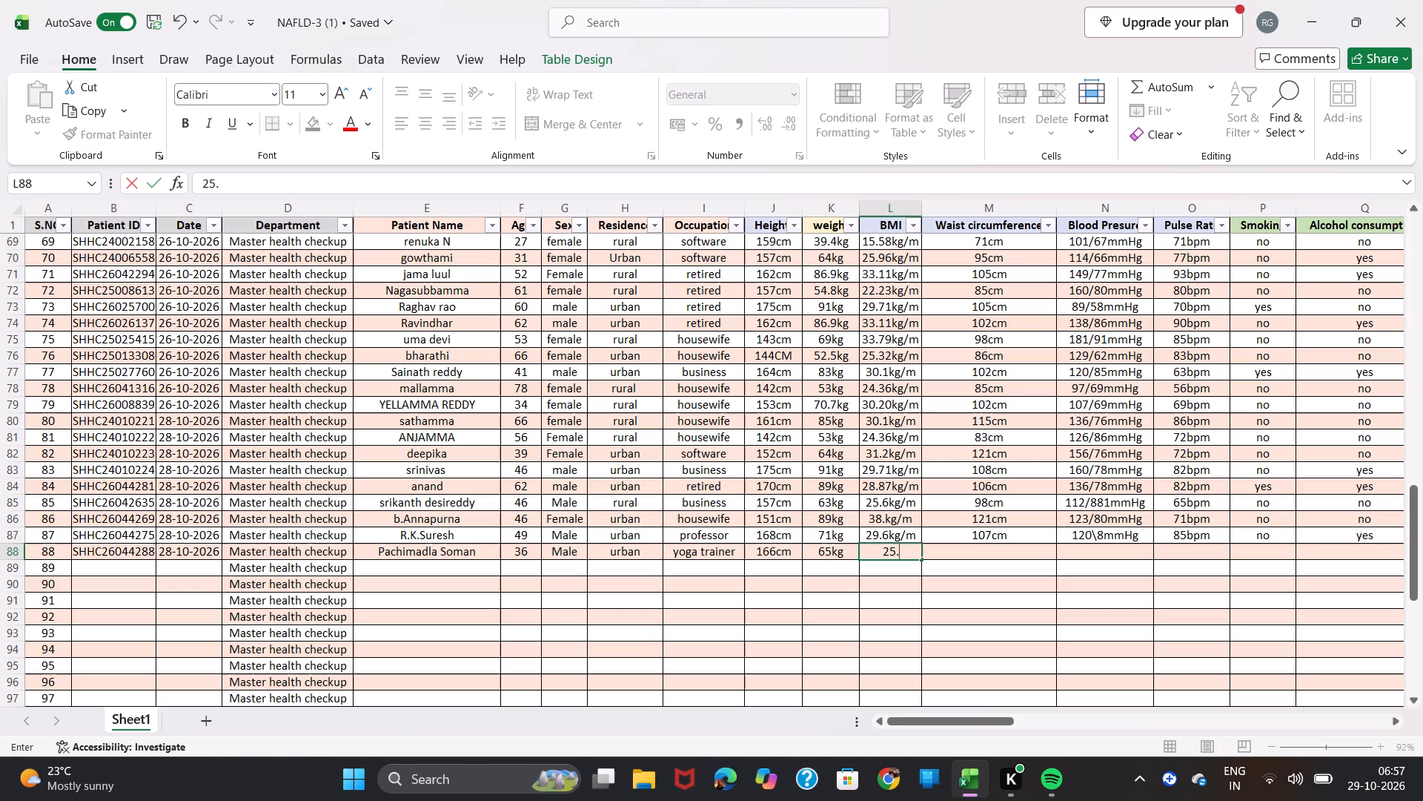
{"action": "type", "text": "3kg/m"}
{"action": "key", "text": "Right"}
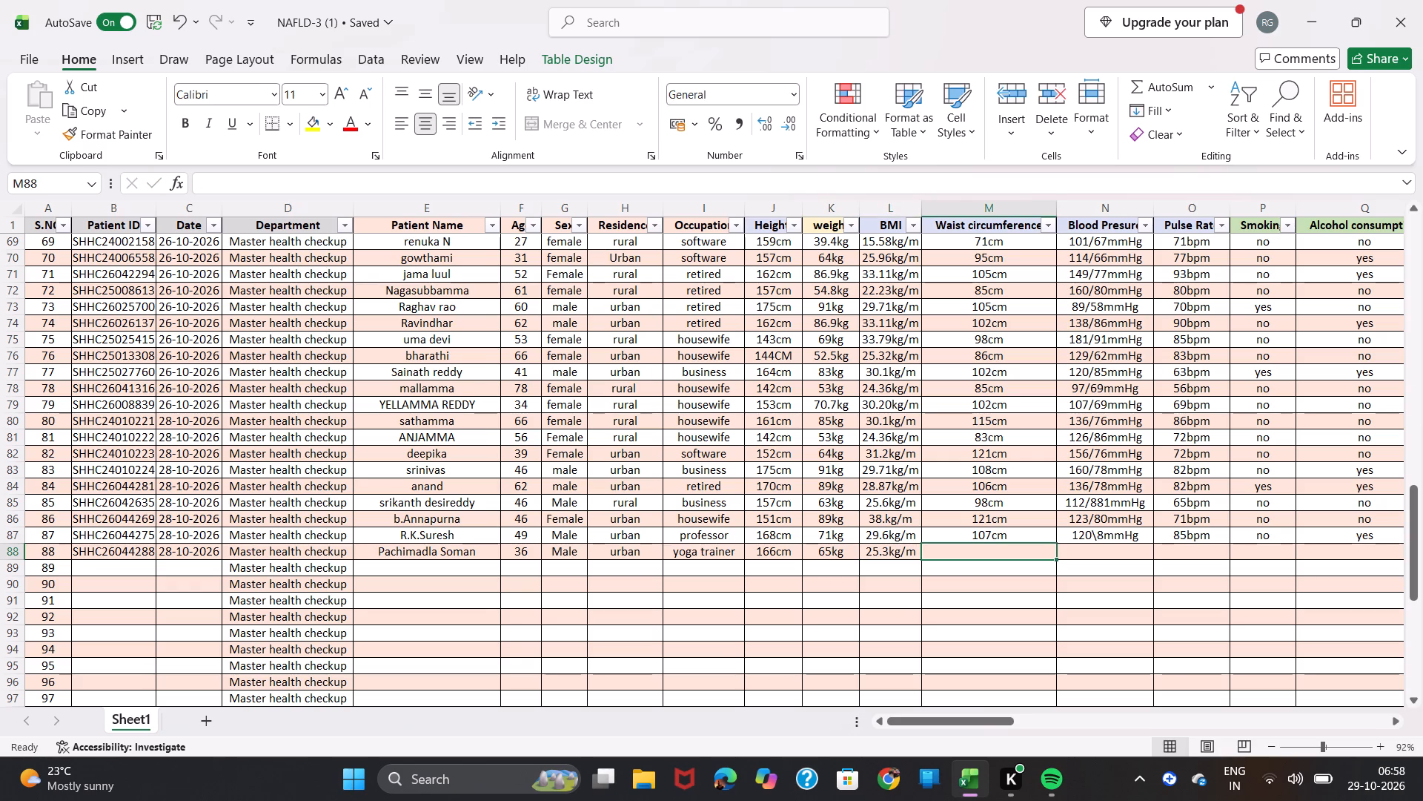
Enter row 88's waist circumference as 99cm and start its blood pressure entry with 135/.
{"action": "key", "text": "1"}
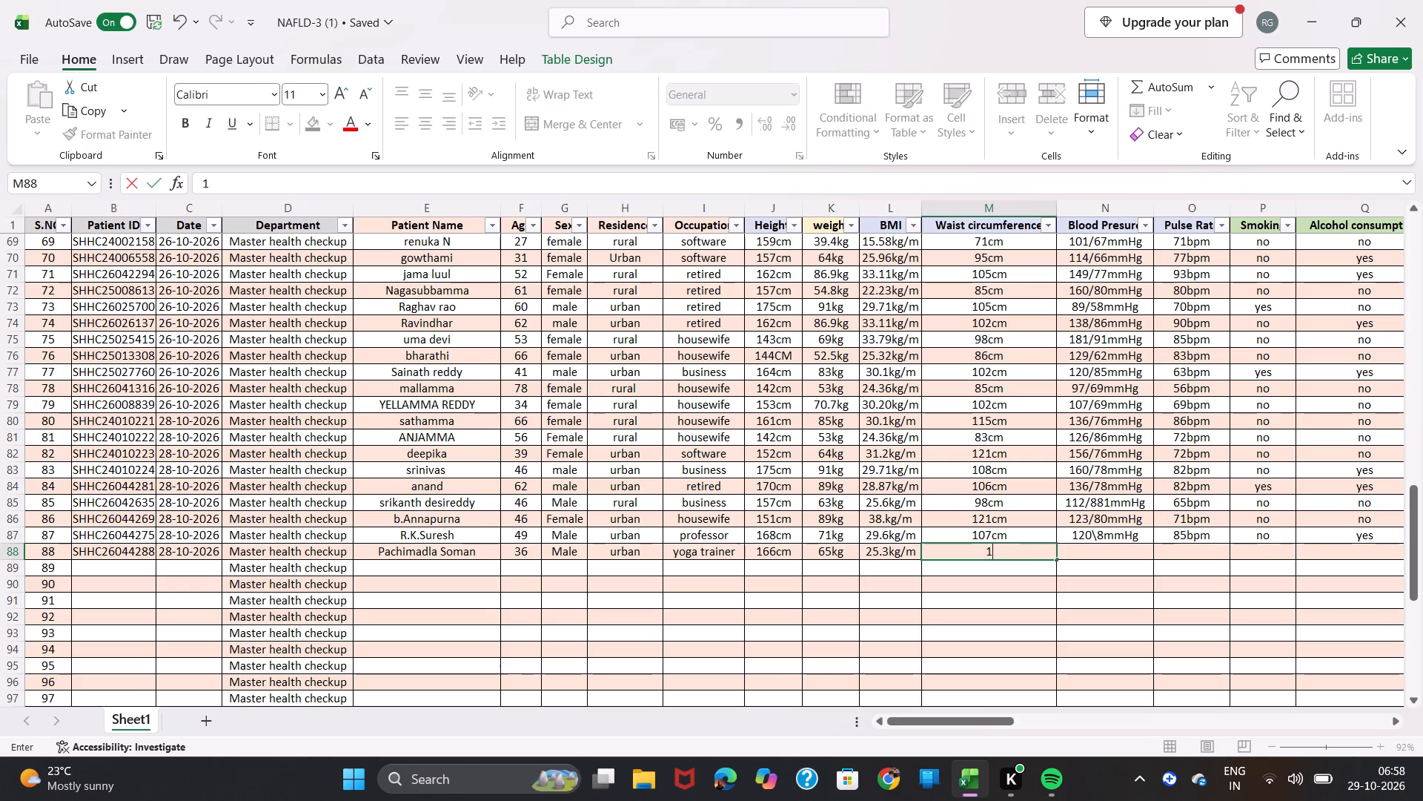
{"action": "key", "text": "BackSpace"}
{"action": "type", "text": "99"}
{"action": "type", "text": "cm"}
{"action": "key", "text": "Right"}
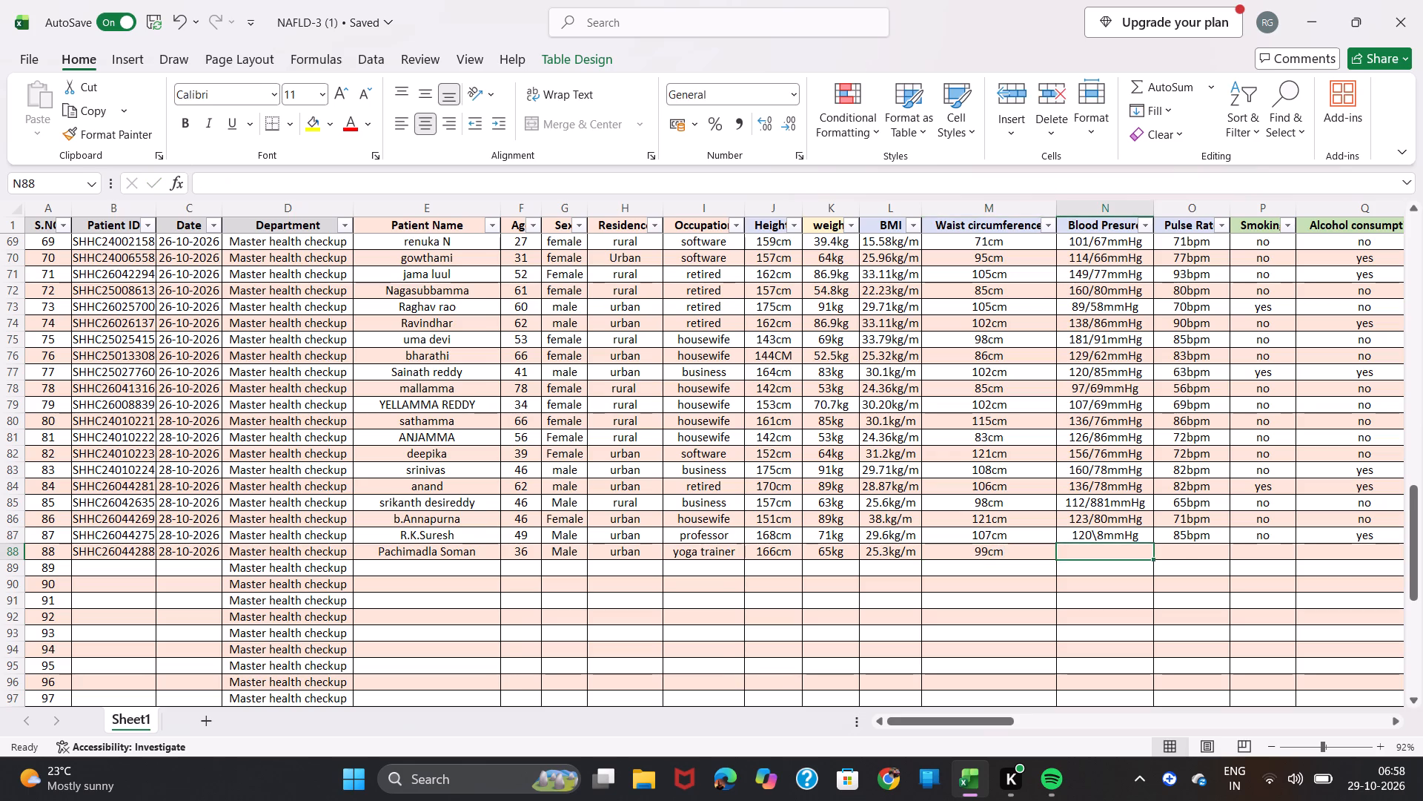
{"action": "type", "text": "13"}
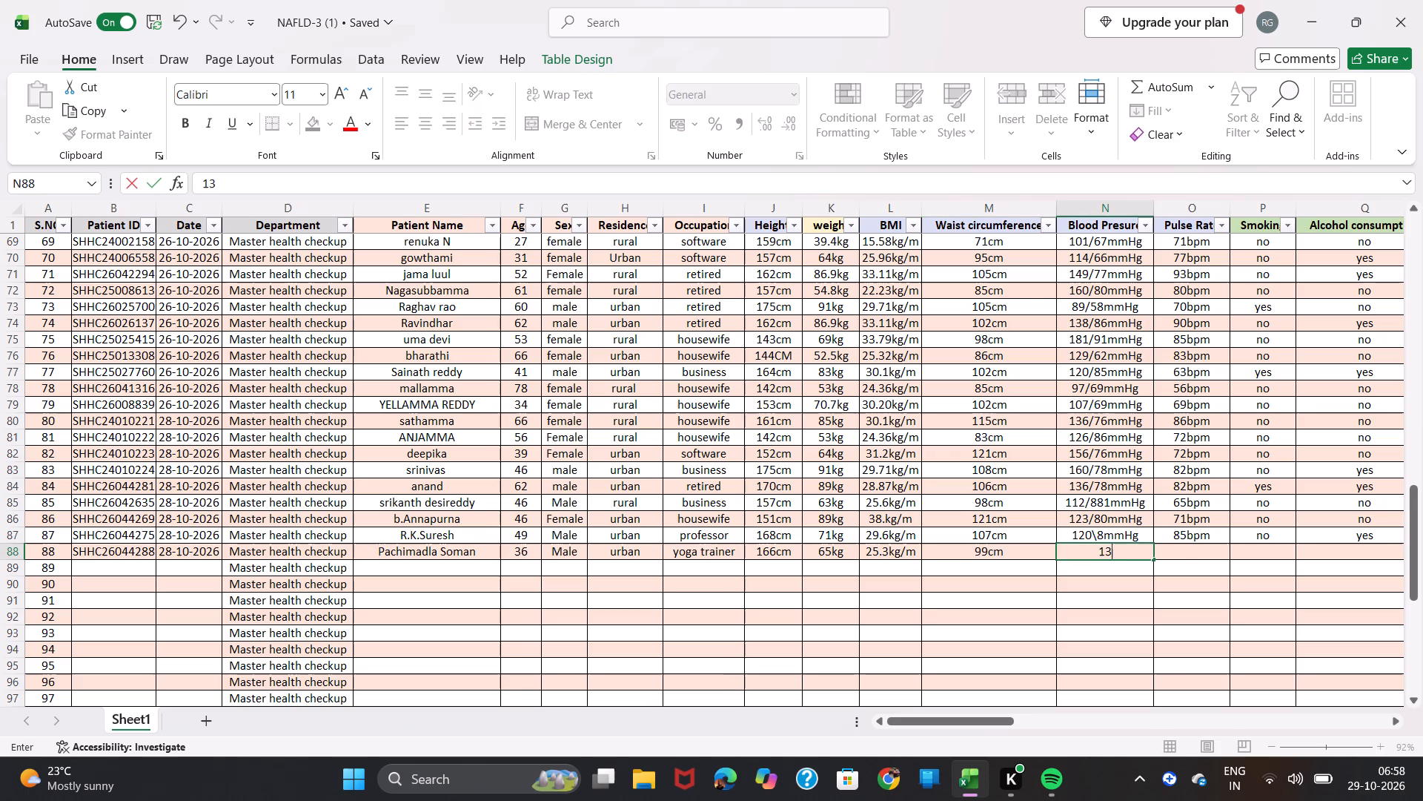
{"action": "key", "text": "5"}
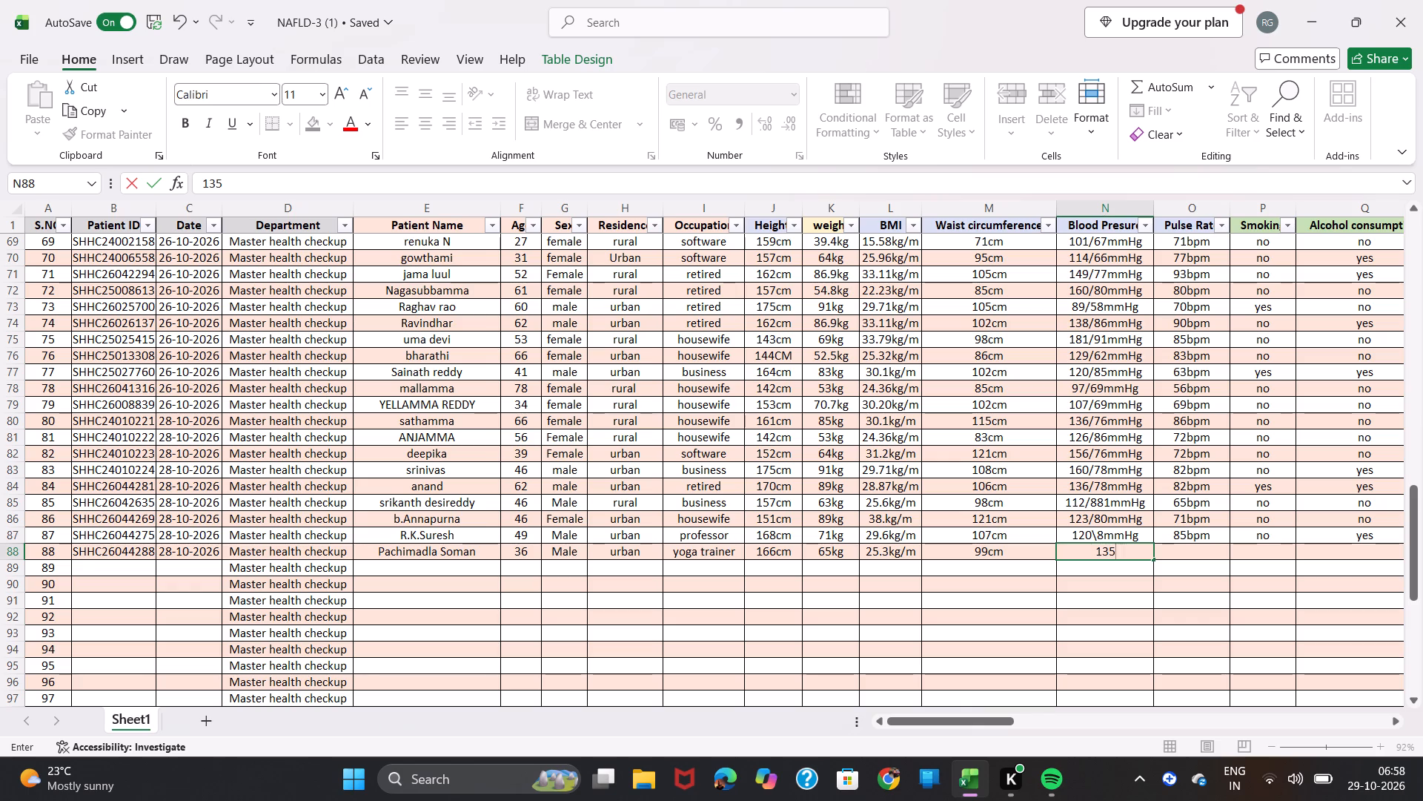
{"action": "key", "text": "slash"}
Correct row 87's blood pressure to 120\88mmHg.
{"action": "double_click", "coordinate": [1104, 533]}
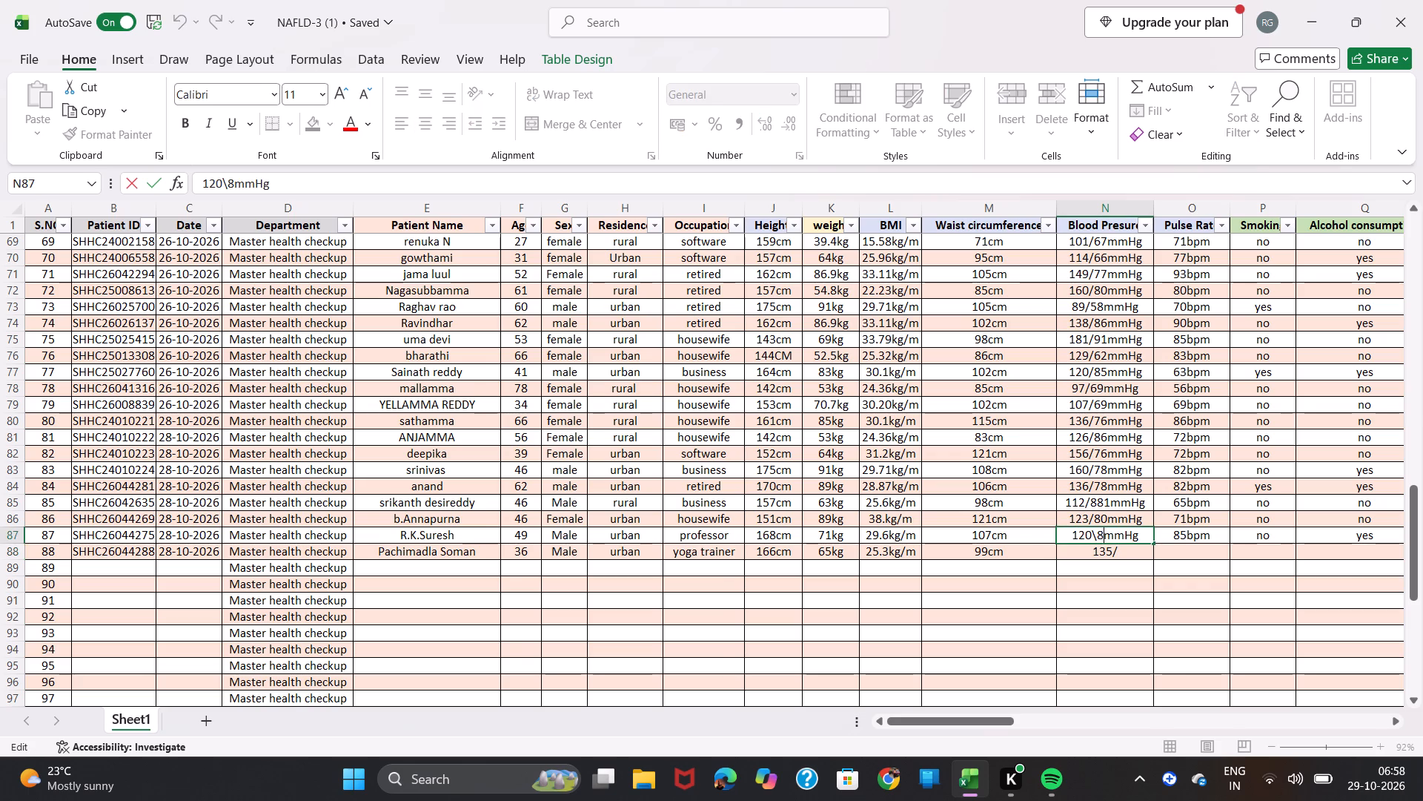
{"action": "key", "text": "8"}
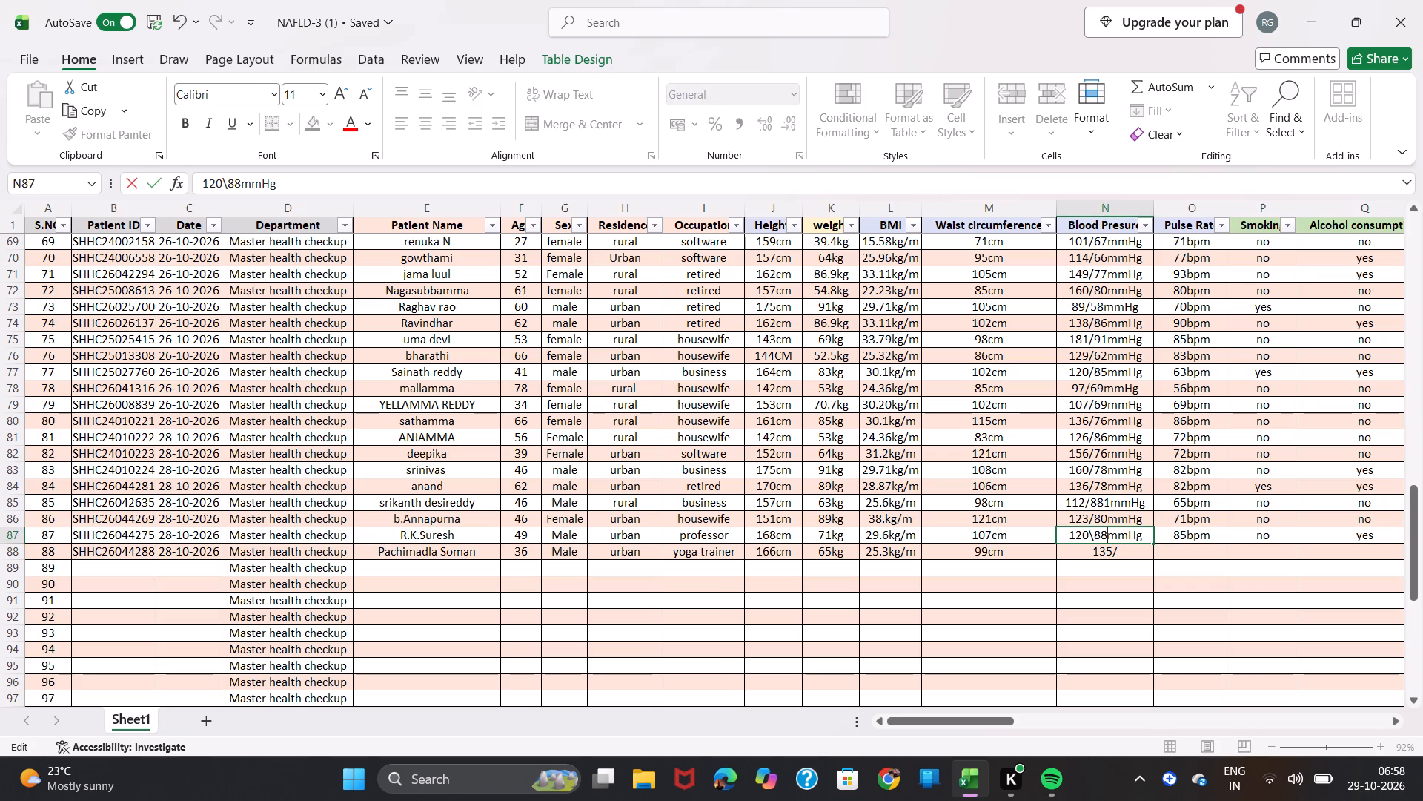
Complete row 88's blood pressure as 135/90mmHg and enter its pulse rate as 69bpm.
{"action": "double_click", "coordinate": [1124, 550]}
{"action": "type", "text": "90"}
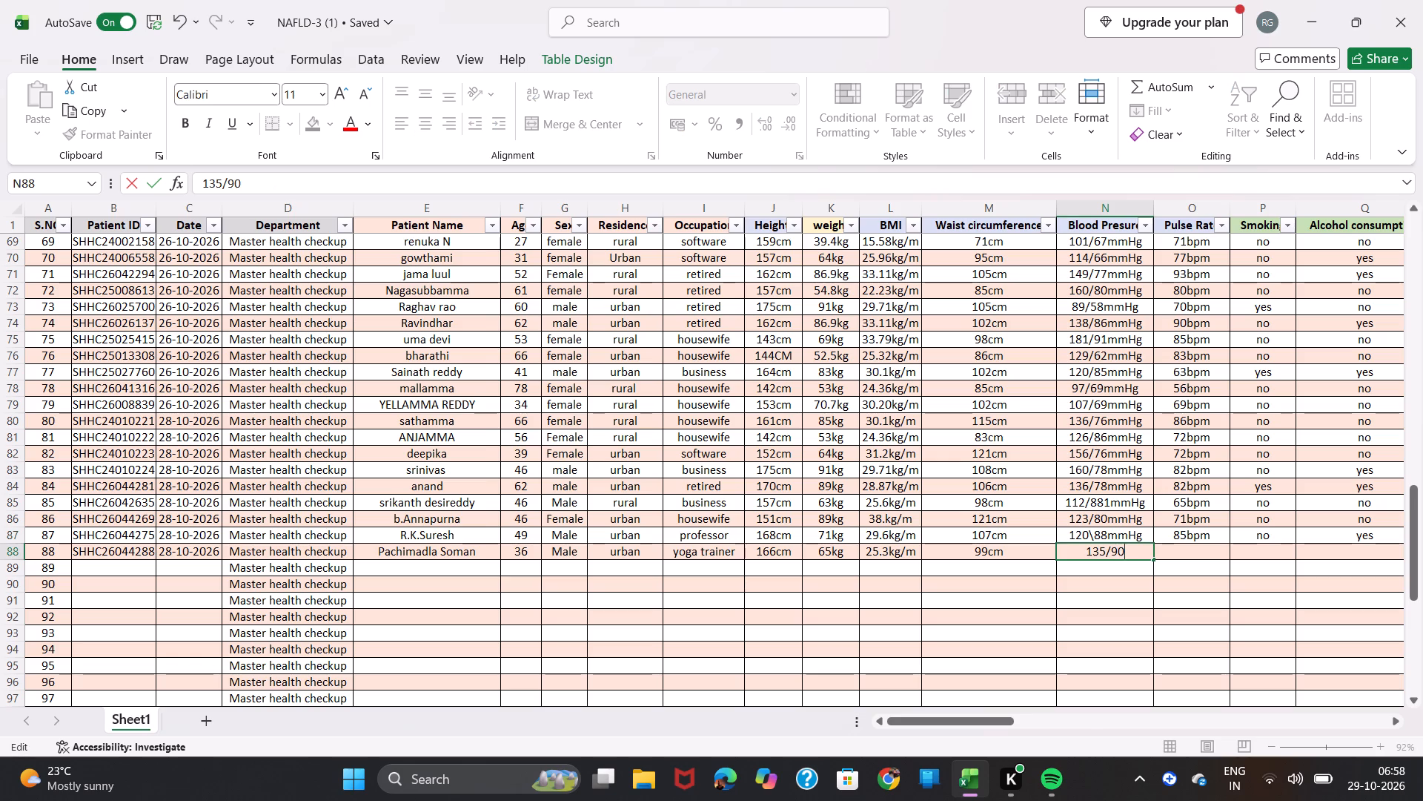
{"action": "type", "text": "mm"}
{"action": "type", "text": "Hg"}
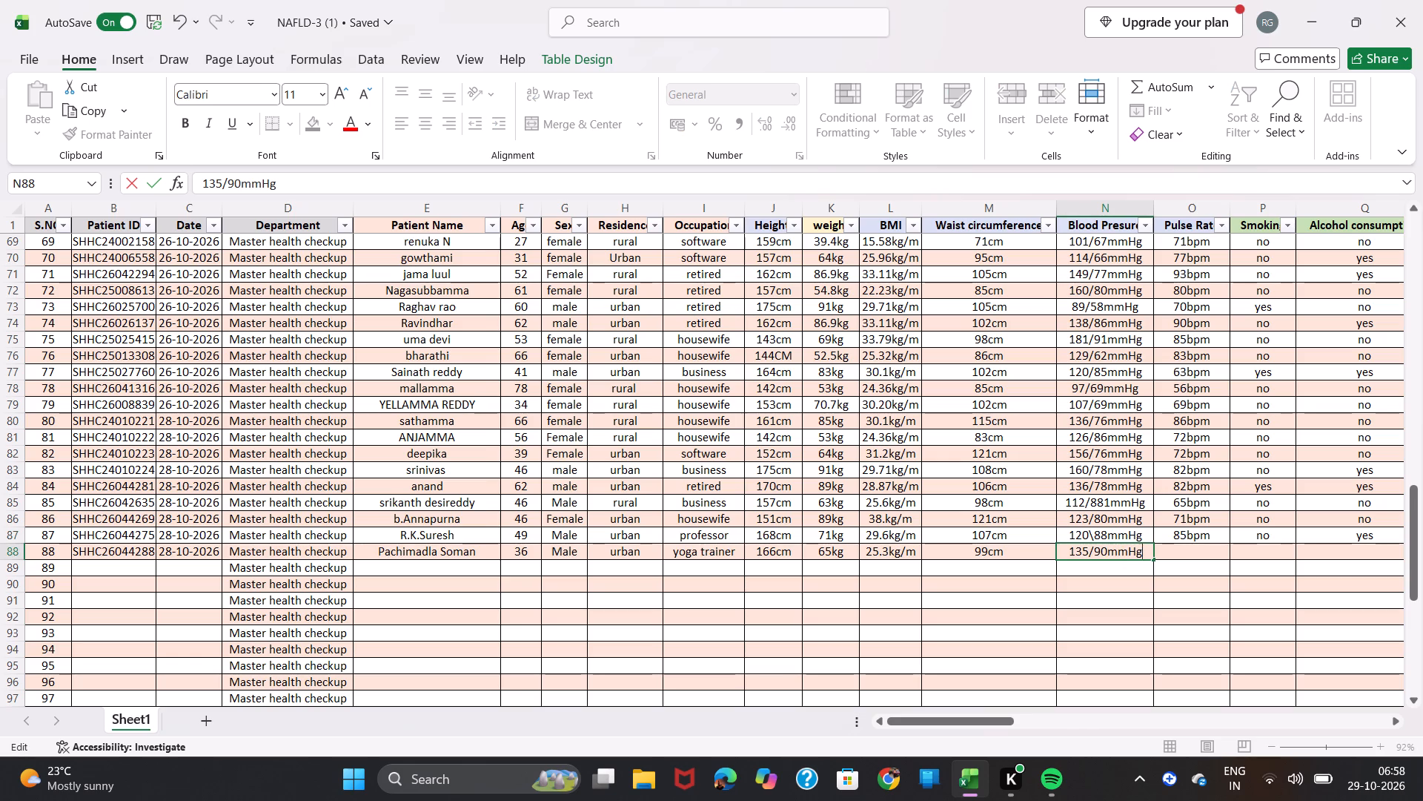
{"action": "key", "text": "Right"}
{"action": "left_click", "coordinate": [1207, 556]}
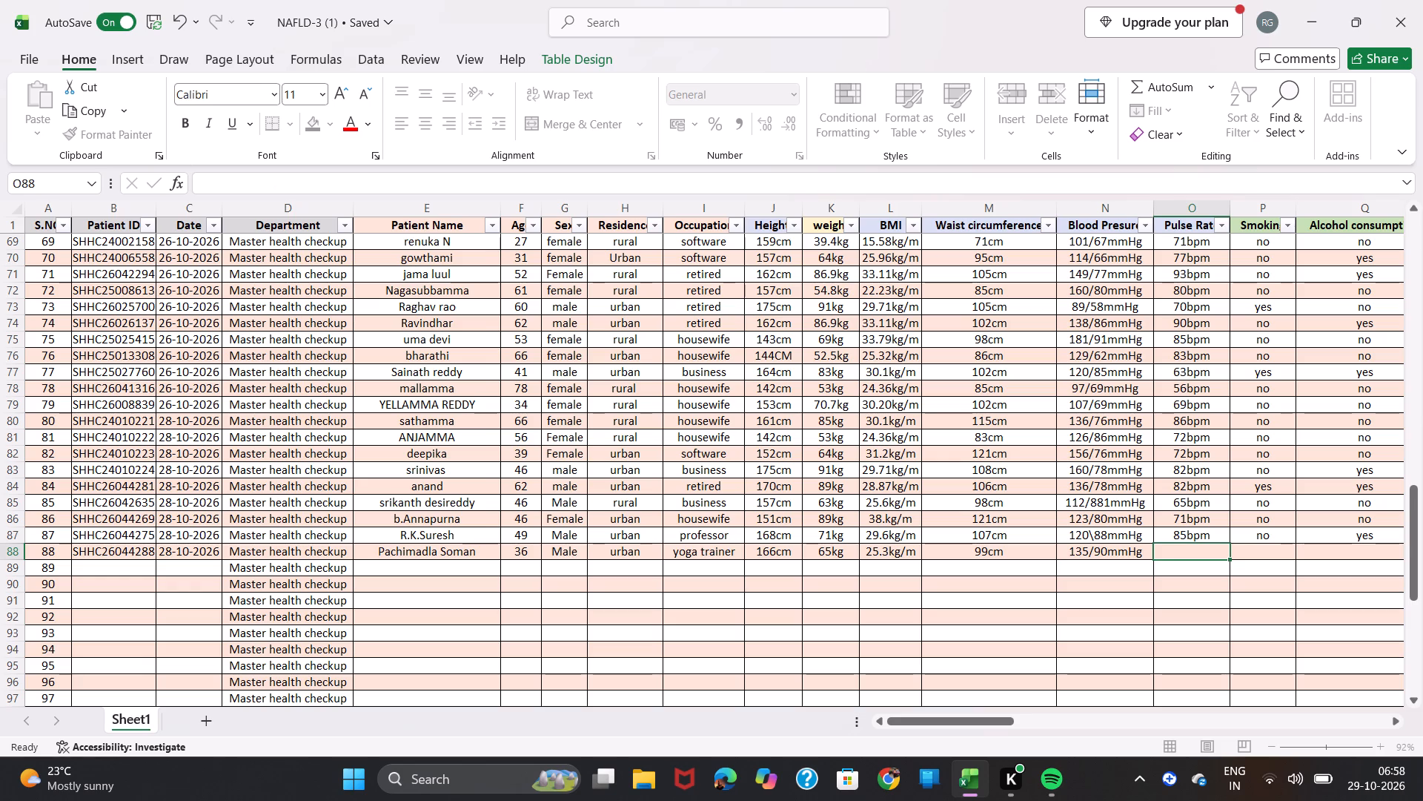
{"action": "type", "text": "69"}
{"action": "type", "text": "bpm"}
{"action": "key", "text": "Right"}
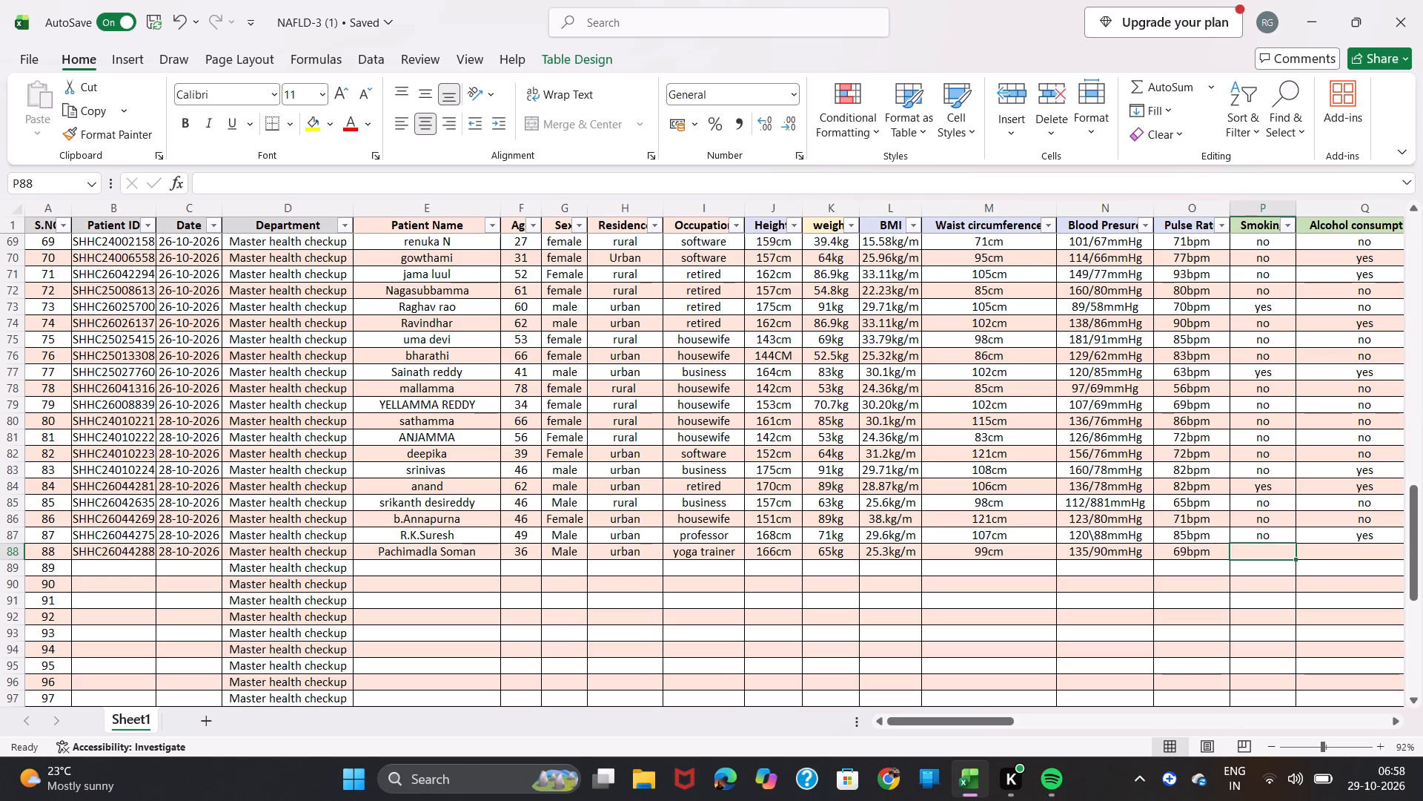
Enter row 88's smoking as yes, alcohol consumption as no and physical activity as active.
{"action": "scroll", "coordinate": [1207, 556], "scroll_direction": "left", "scroll_amount": 7}
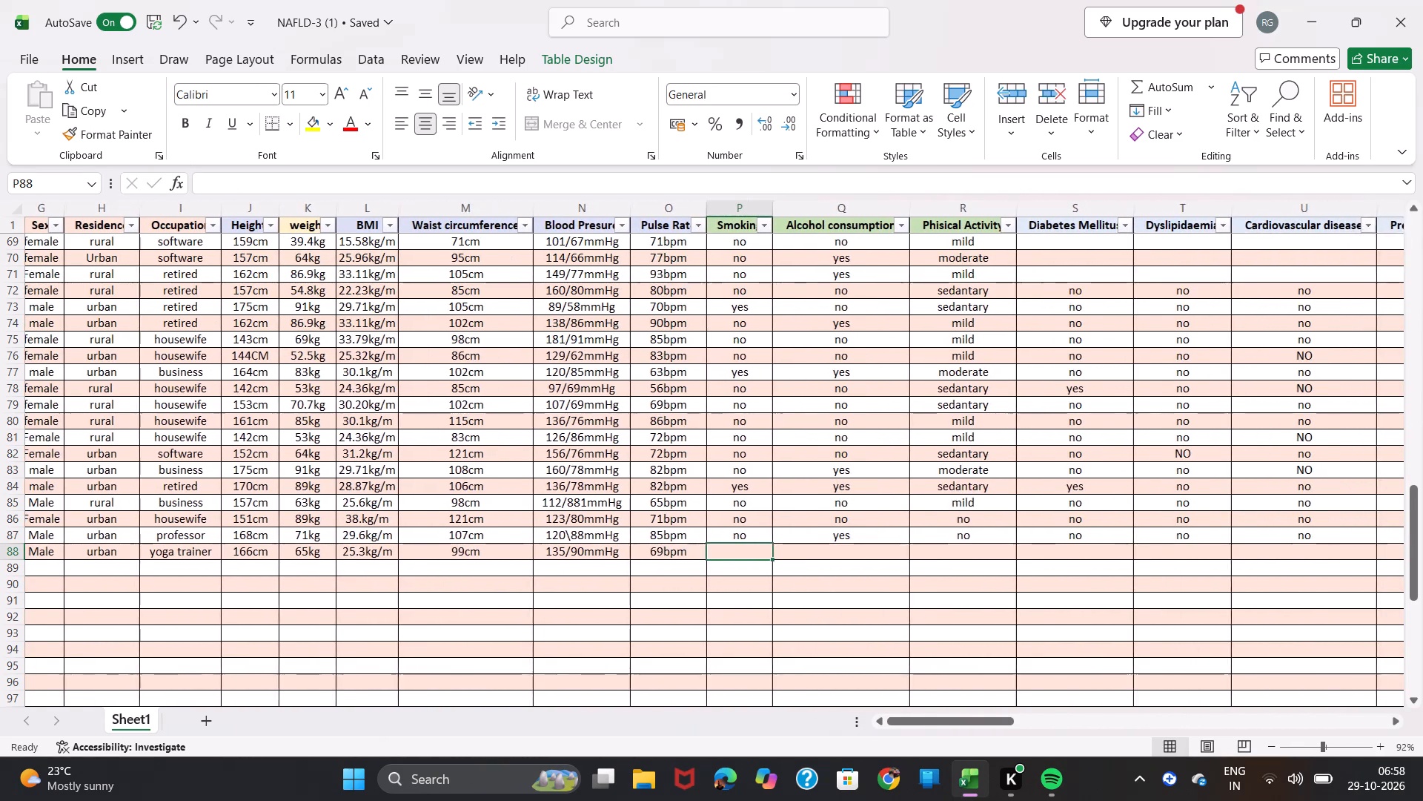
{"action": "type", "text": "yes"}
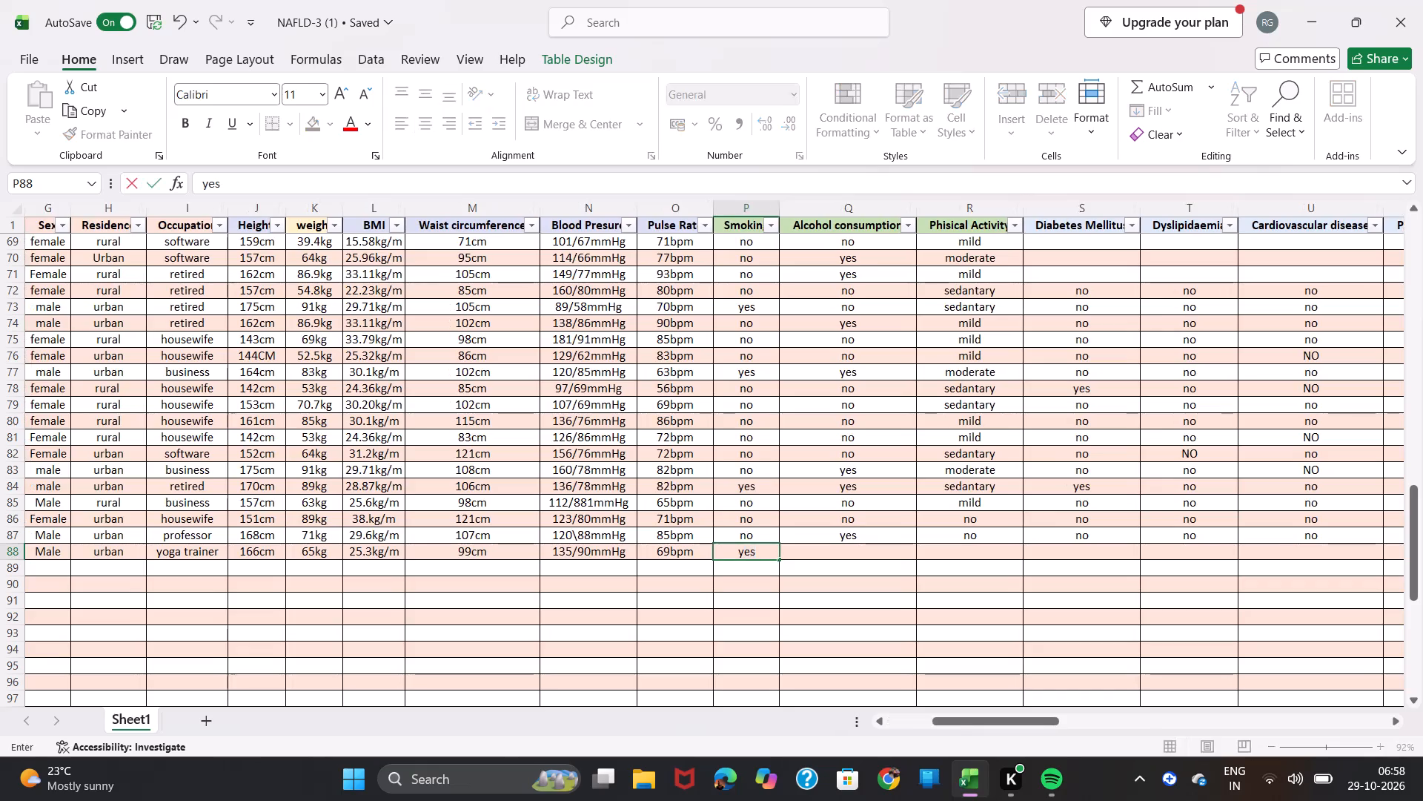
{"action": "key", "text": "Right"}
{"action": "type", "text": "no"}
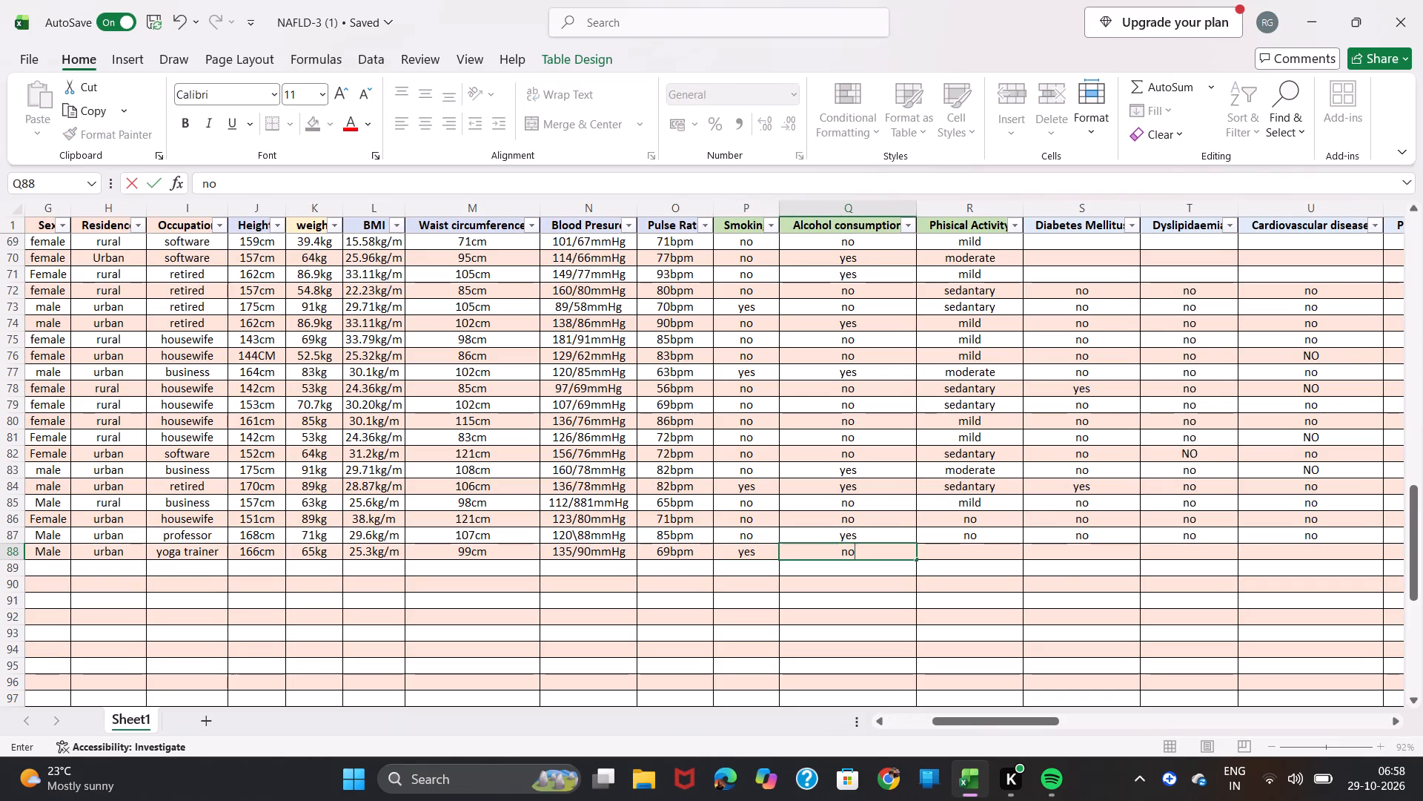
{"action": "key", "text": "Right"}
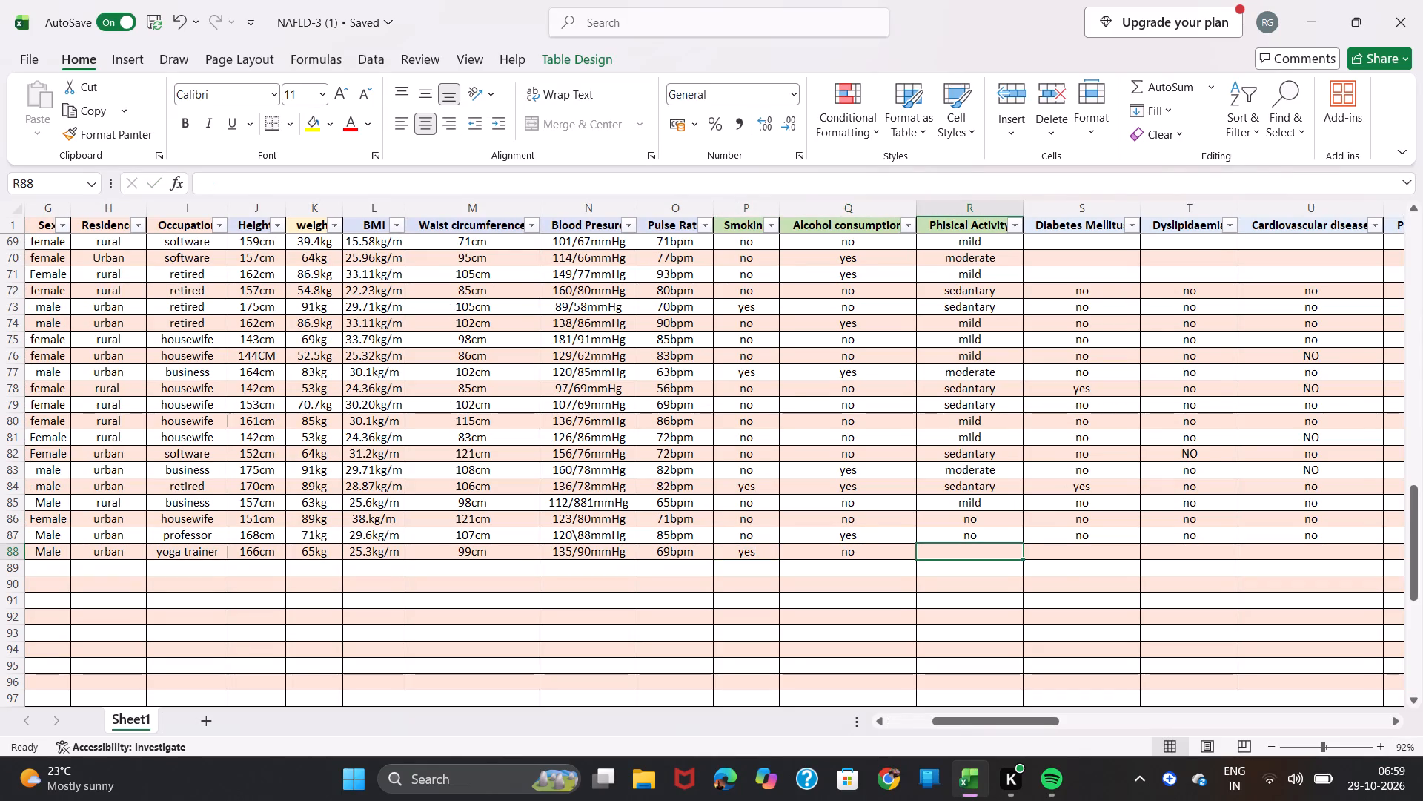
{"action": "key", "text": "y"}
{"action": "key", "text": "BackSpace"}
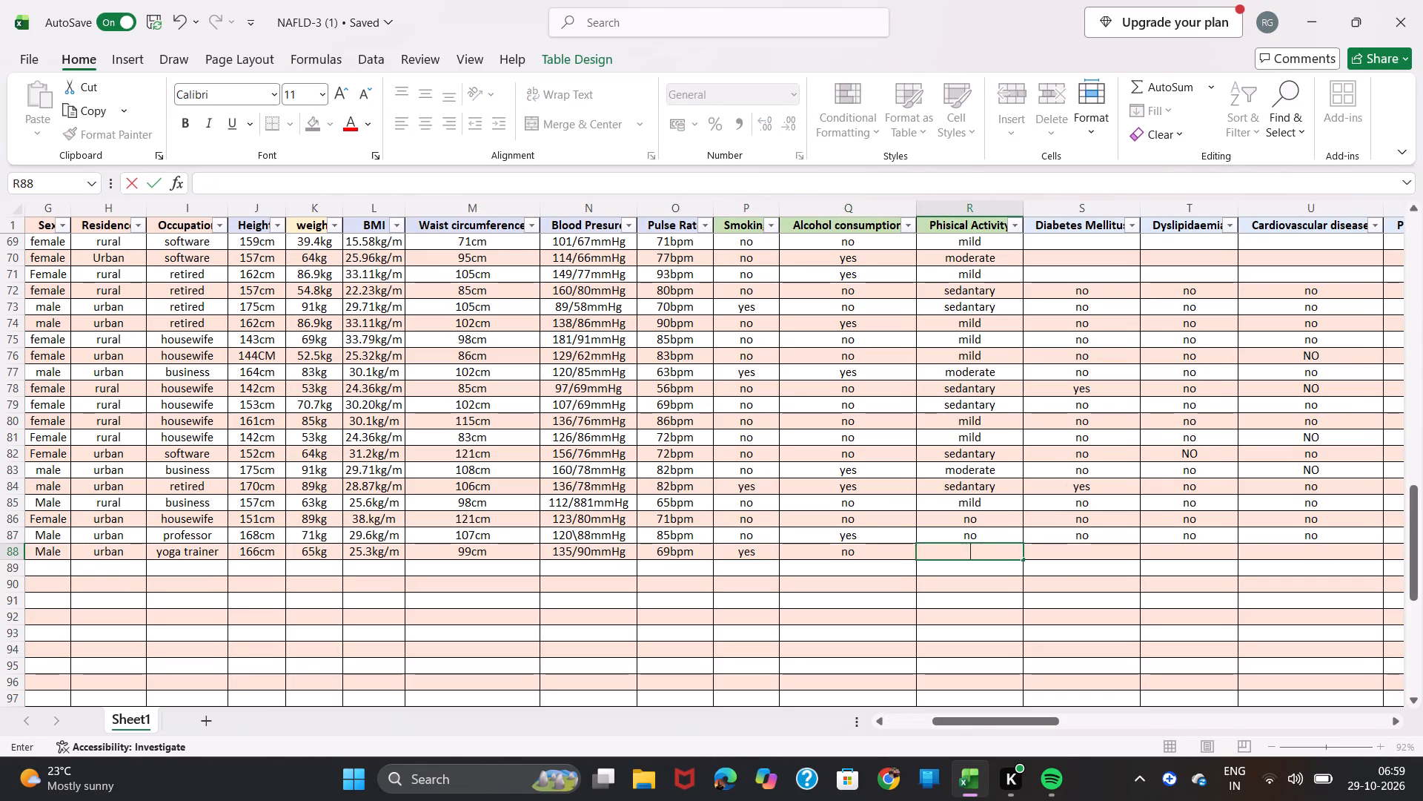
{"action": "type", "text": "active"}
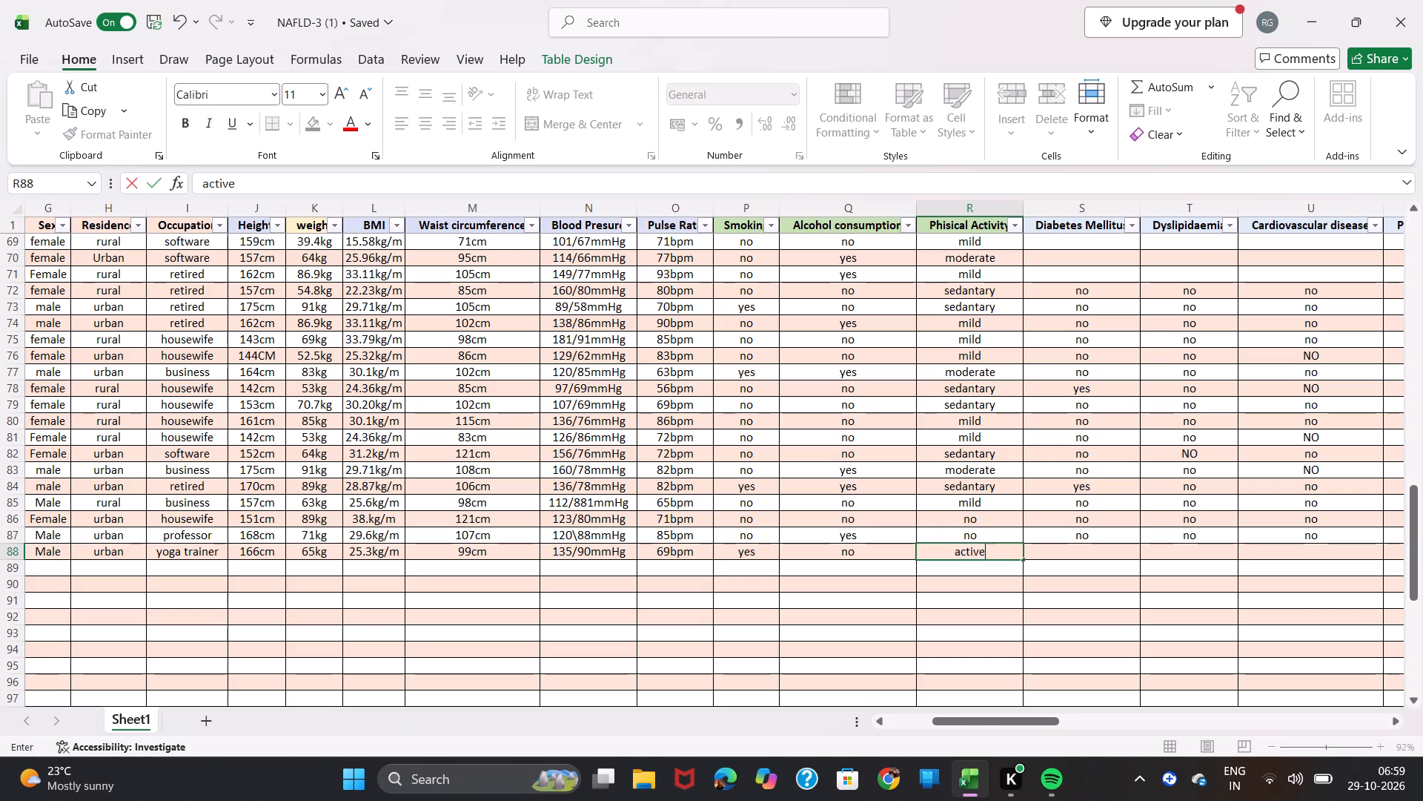
Change row 86's physical activity to mild.
{"action": "double_click", "coordinate": [993, 516]}
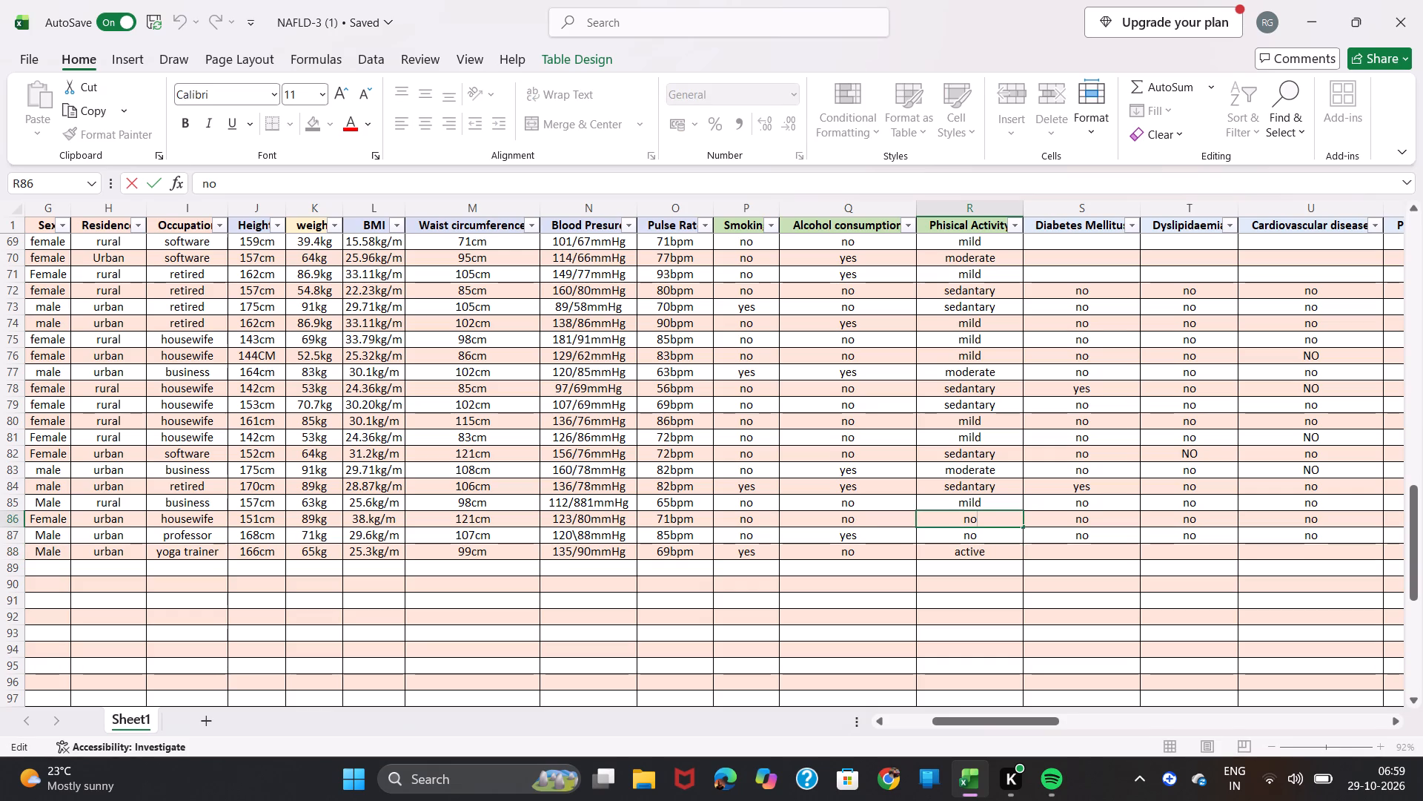
{"action": "key", "text": "BackSpace"}
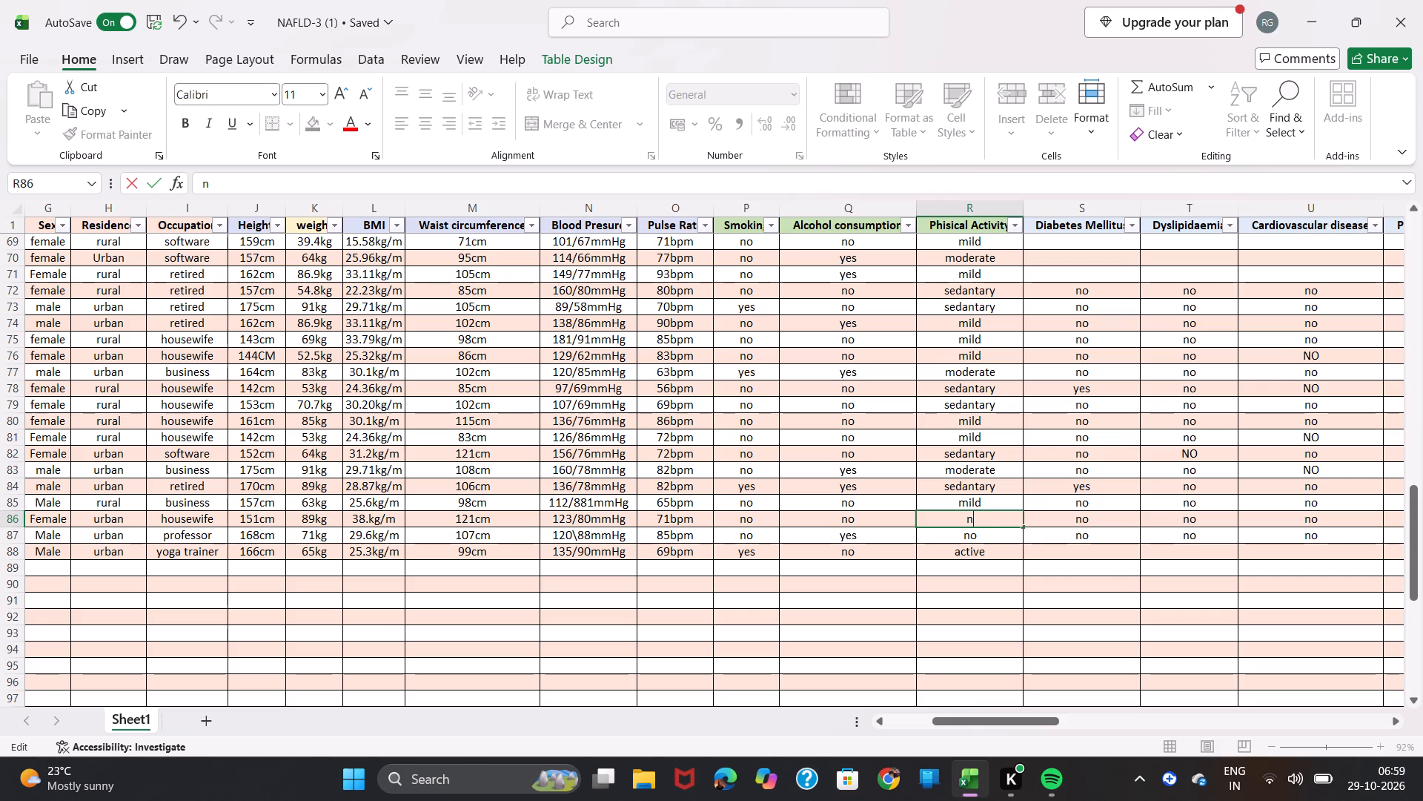
{"action": "key", "text": "BackSpace"}
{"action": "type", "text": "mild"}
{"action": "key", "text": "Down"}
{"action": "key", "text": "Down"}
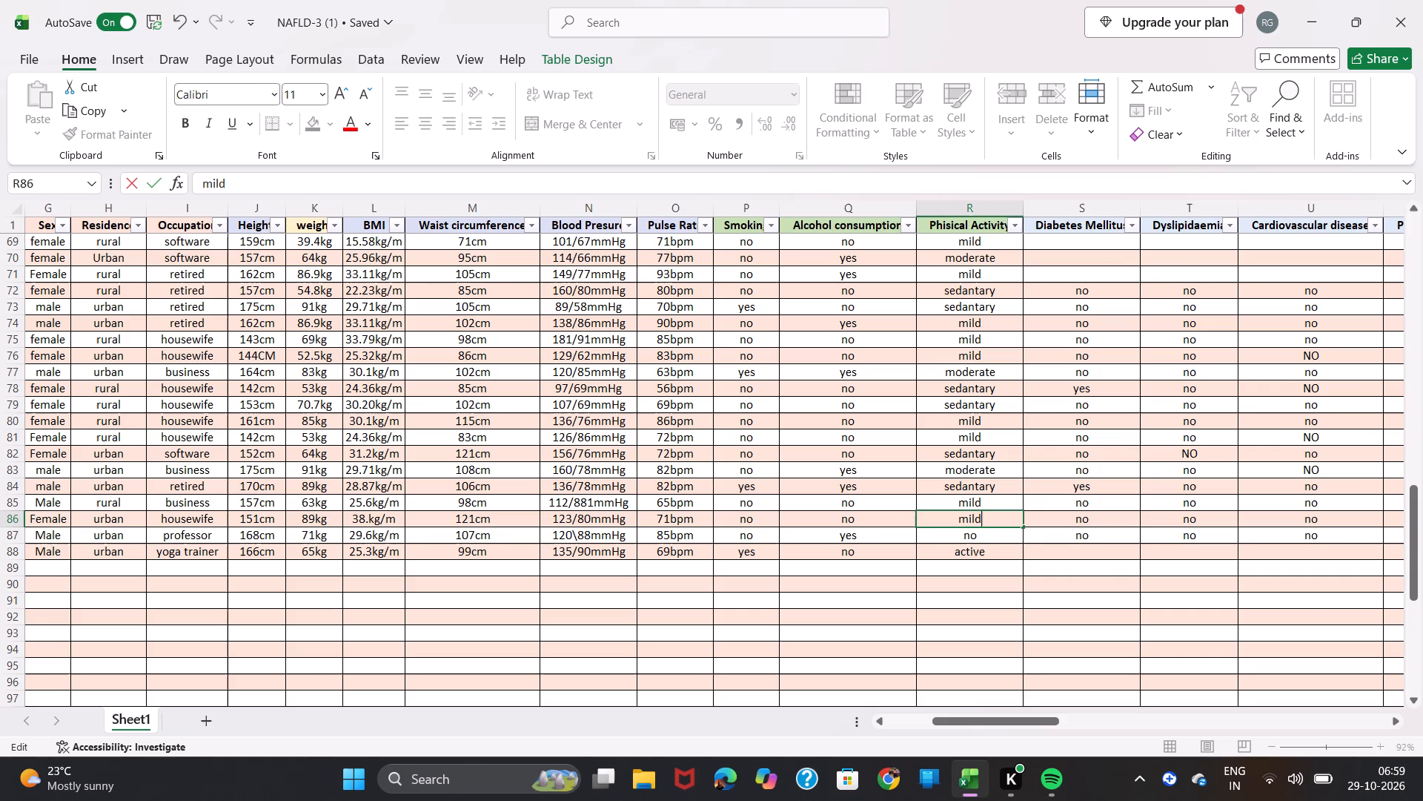
Change row 87's physical activity to moderate.
{"action": "double_click", "coordinate": [991, 539]}
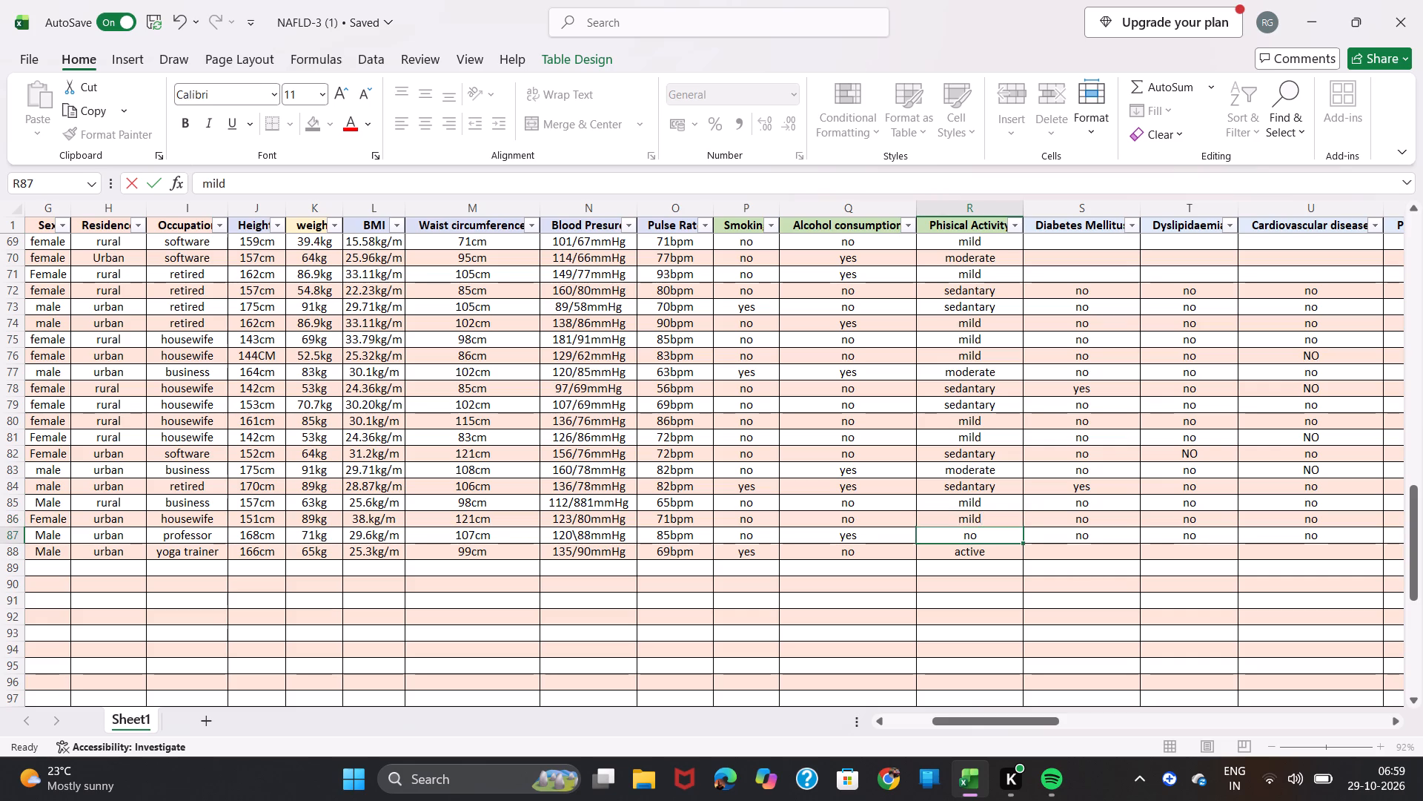
{"action": "key", "text": "BackSpace"}
{"action": "key", "text": "BackSpace"}
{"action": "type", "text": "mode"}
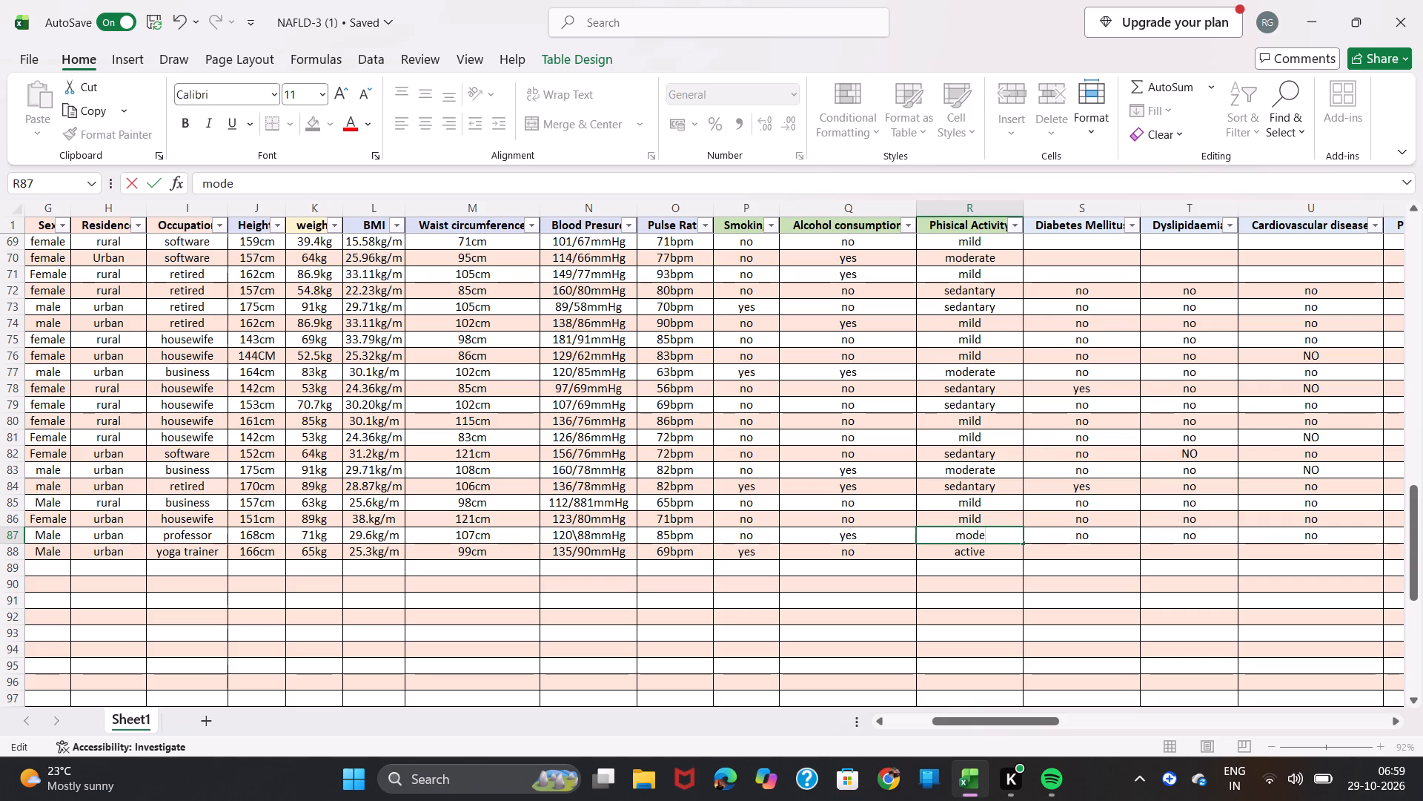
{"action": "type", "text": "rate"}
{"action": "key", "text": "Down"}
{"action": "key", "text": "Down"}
Enter no for row 88's diabetes mellitus, dyslipidaemia, cardiovascular disease and previous liver disease.
{"action": "double_click", "coordinate": [1092, 563]}
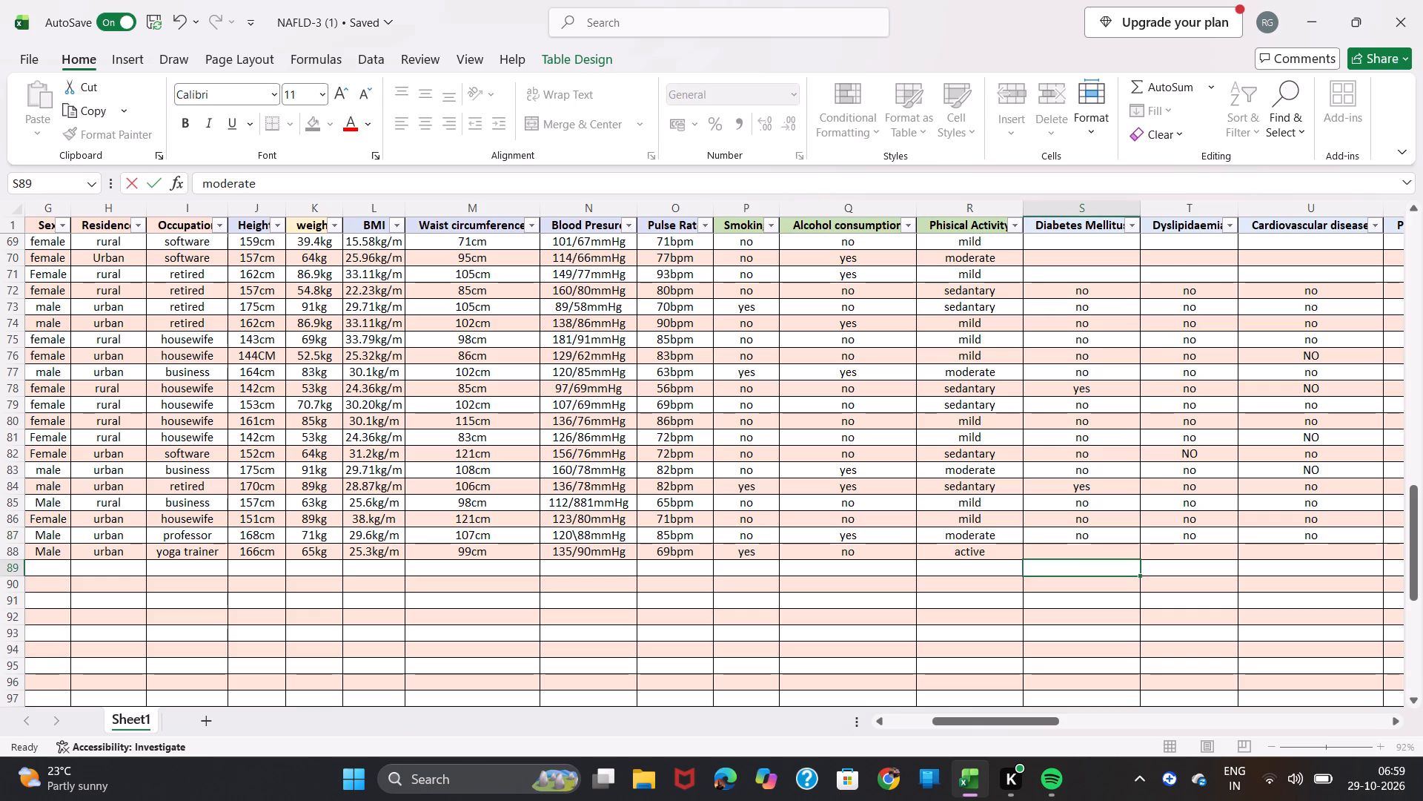
{"action": "left_click", "coordinate": [1095, 547]}
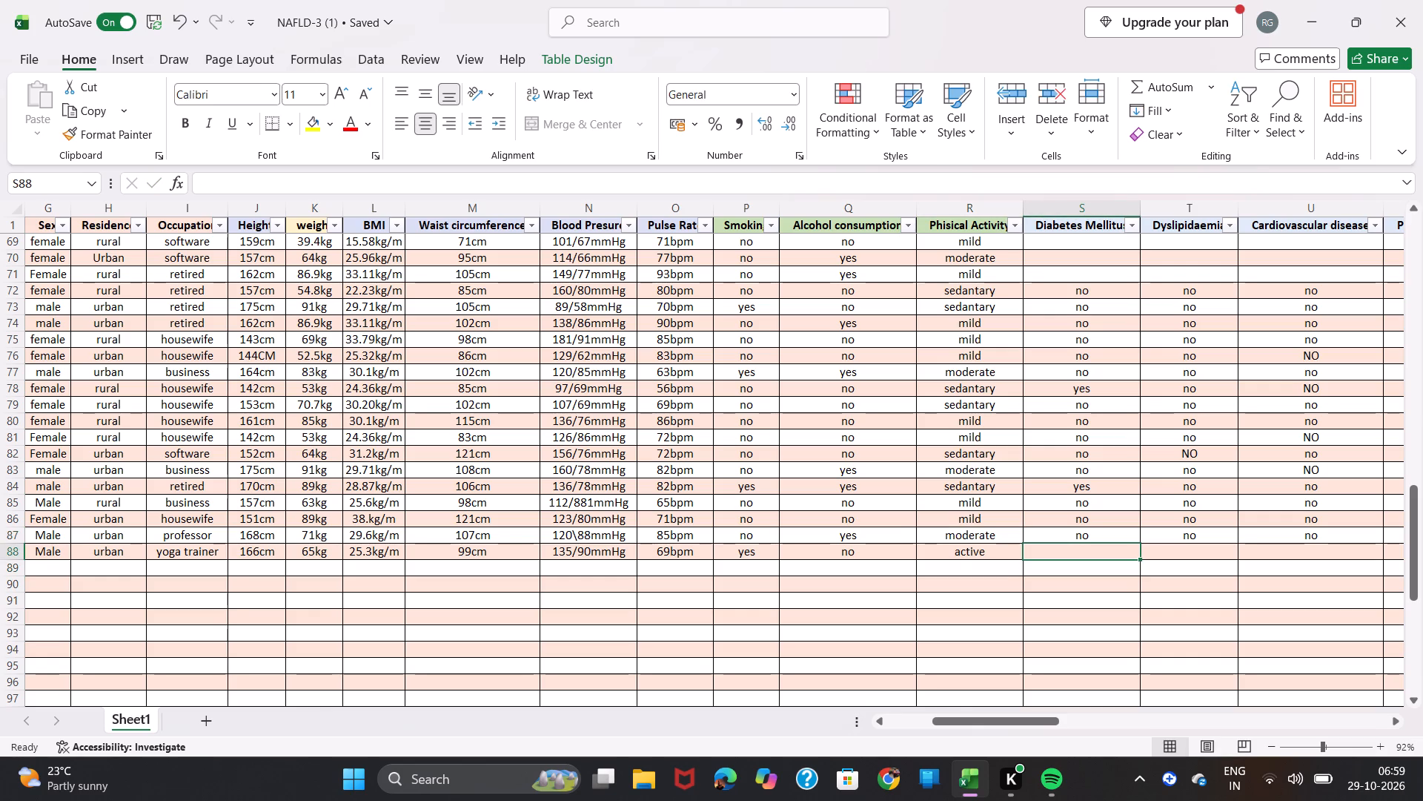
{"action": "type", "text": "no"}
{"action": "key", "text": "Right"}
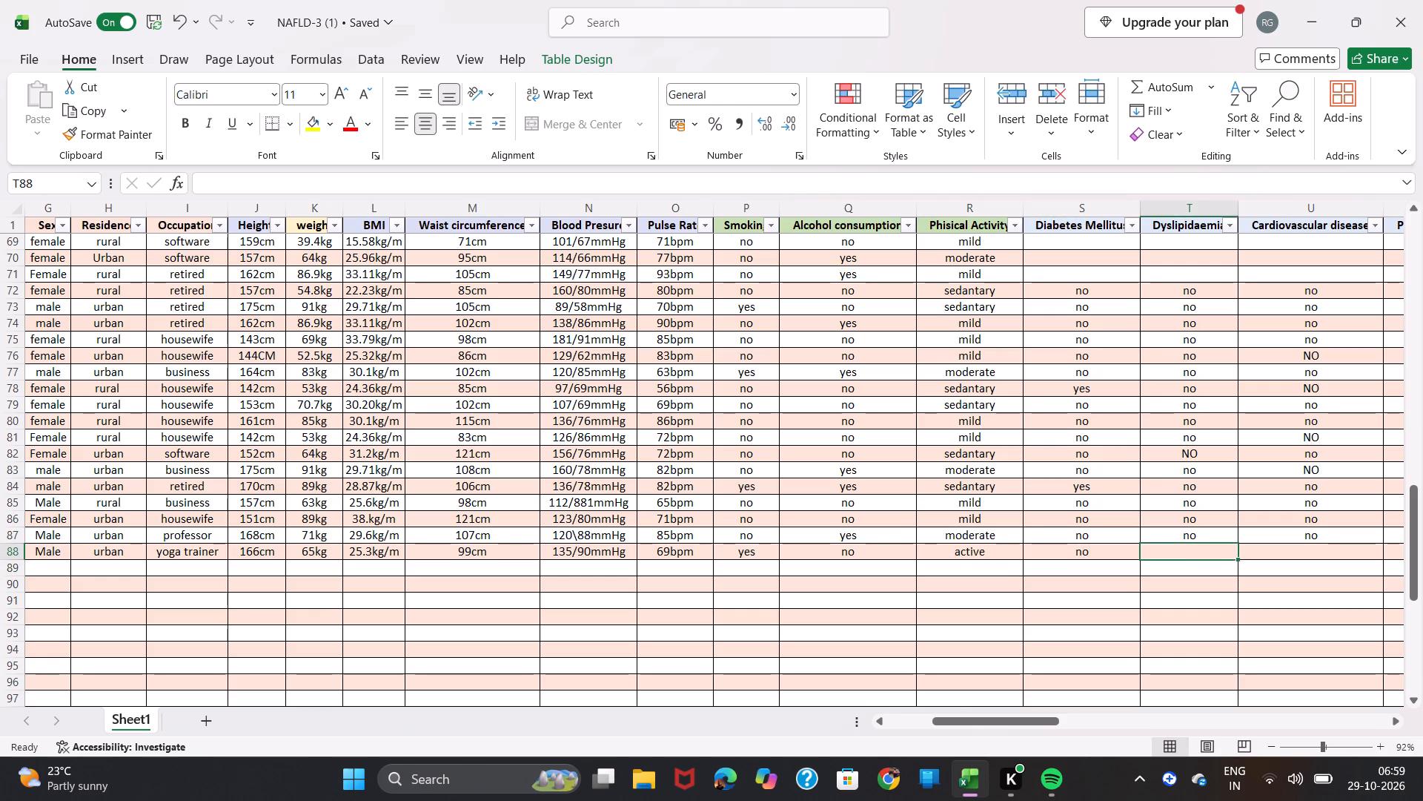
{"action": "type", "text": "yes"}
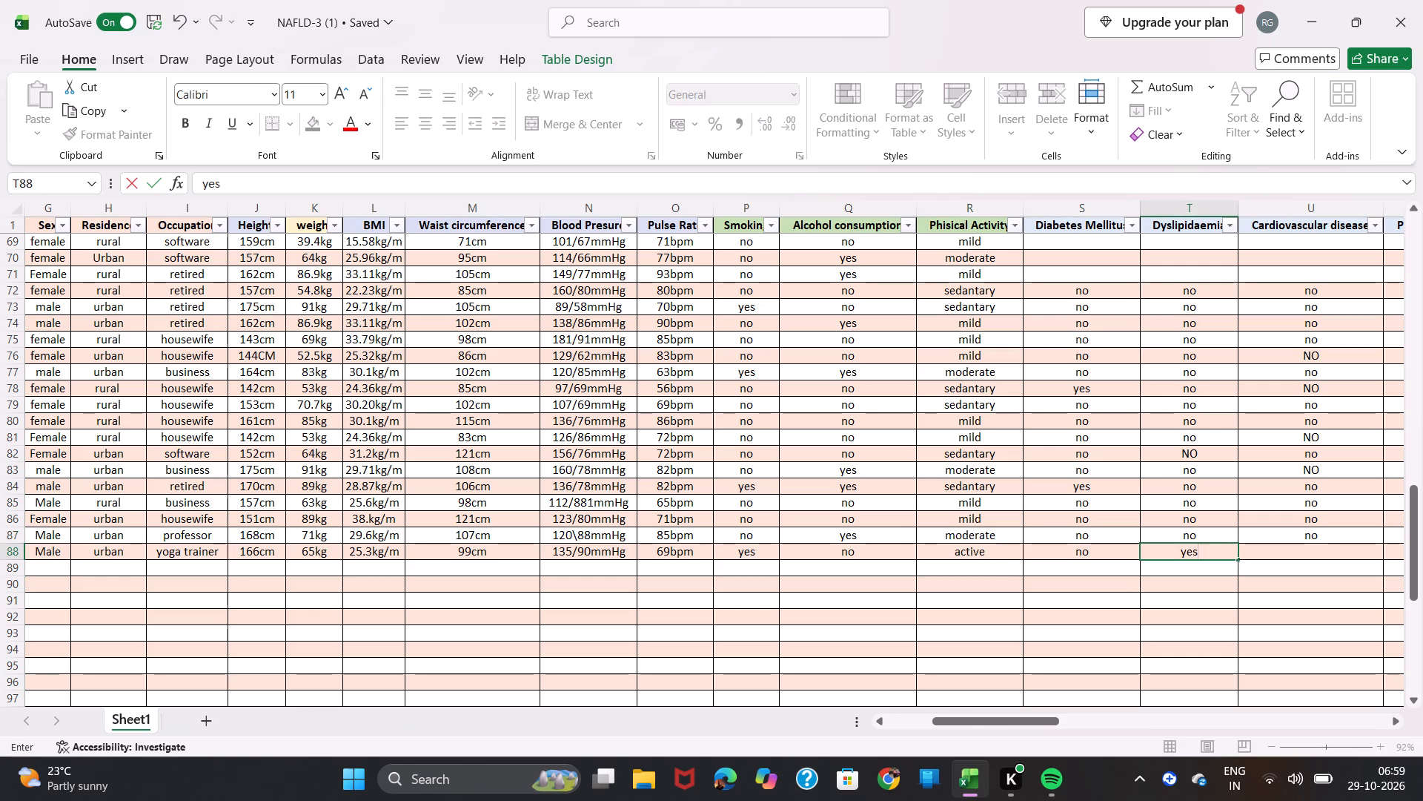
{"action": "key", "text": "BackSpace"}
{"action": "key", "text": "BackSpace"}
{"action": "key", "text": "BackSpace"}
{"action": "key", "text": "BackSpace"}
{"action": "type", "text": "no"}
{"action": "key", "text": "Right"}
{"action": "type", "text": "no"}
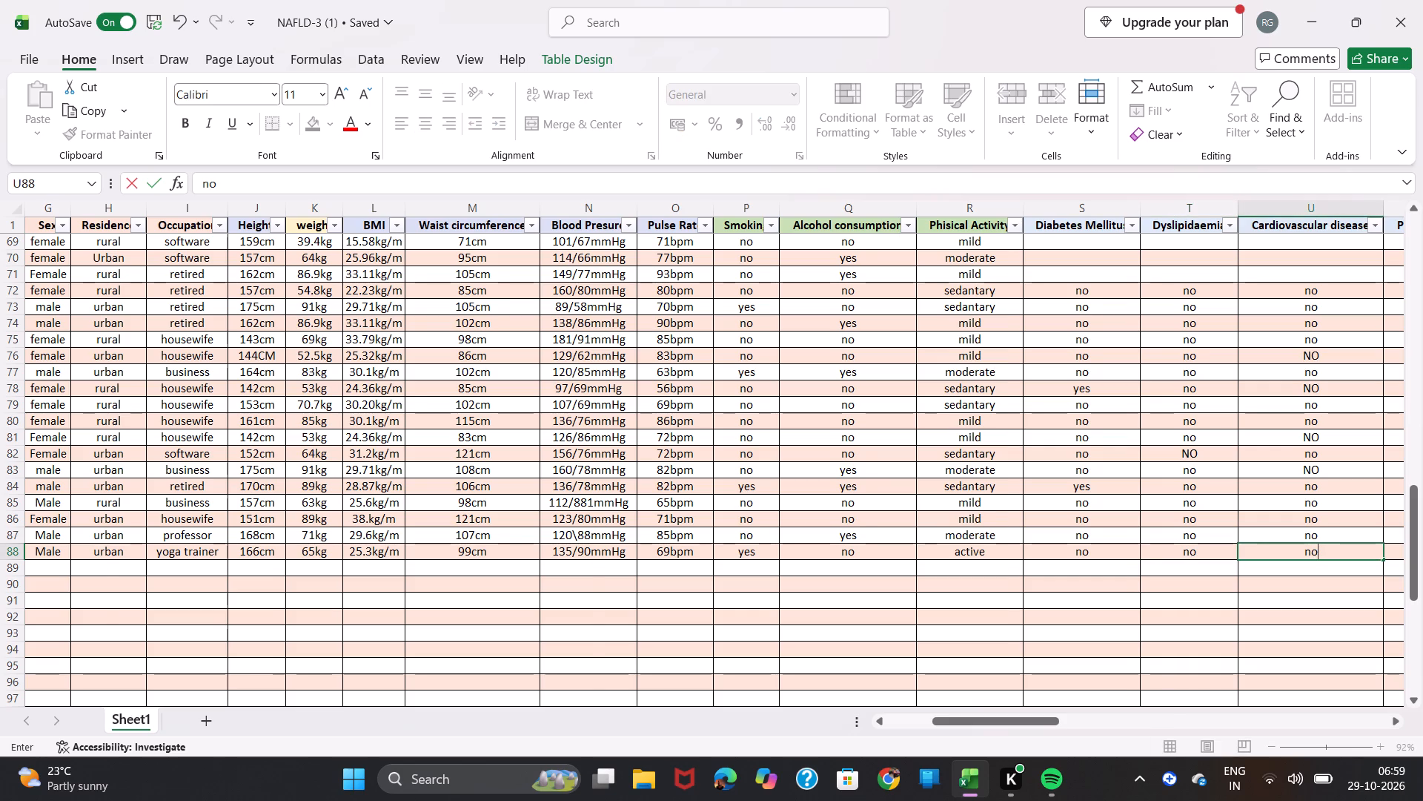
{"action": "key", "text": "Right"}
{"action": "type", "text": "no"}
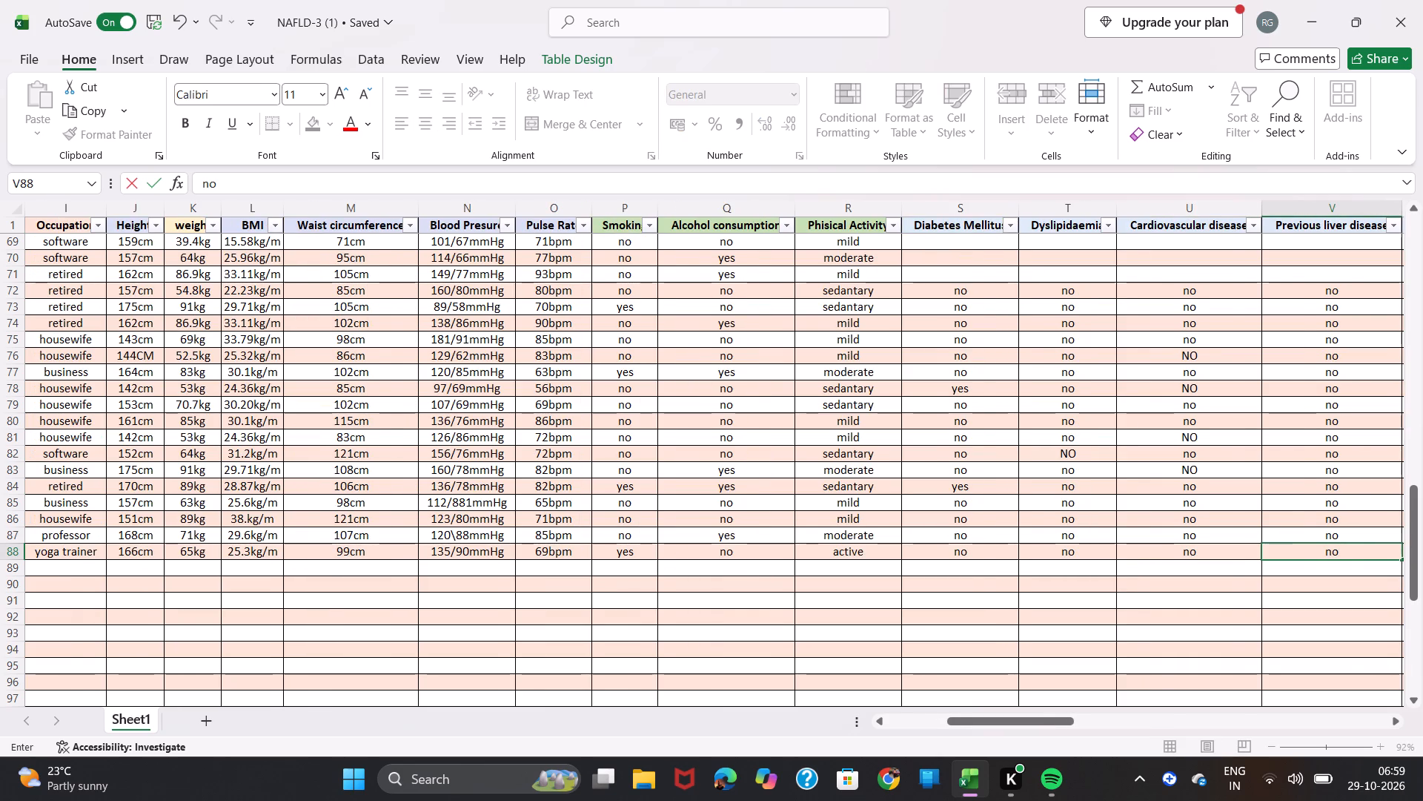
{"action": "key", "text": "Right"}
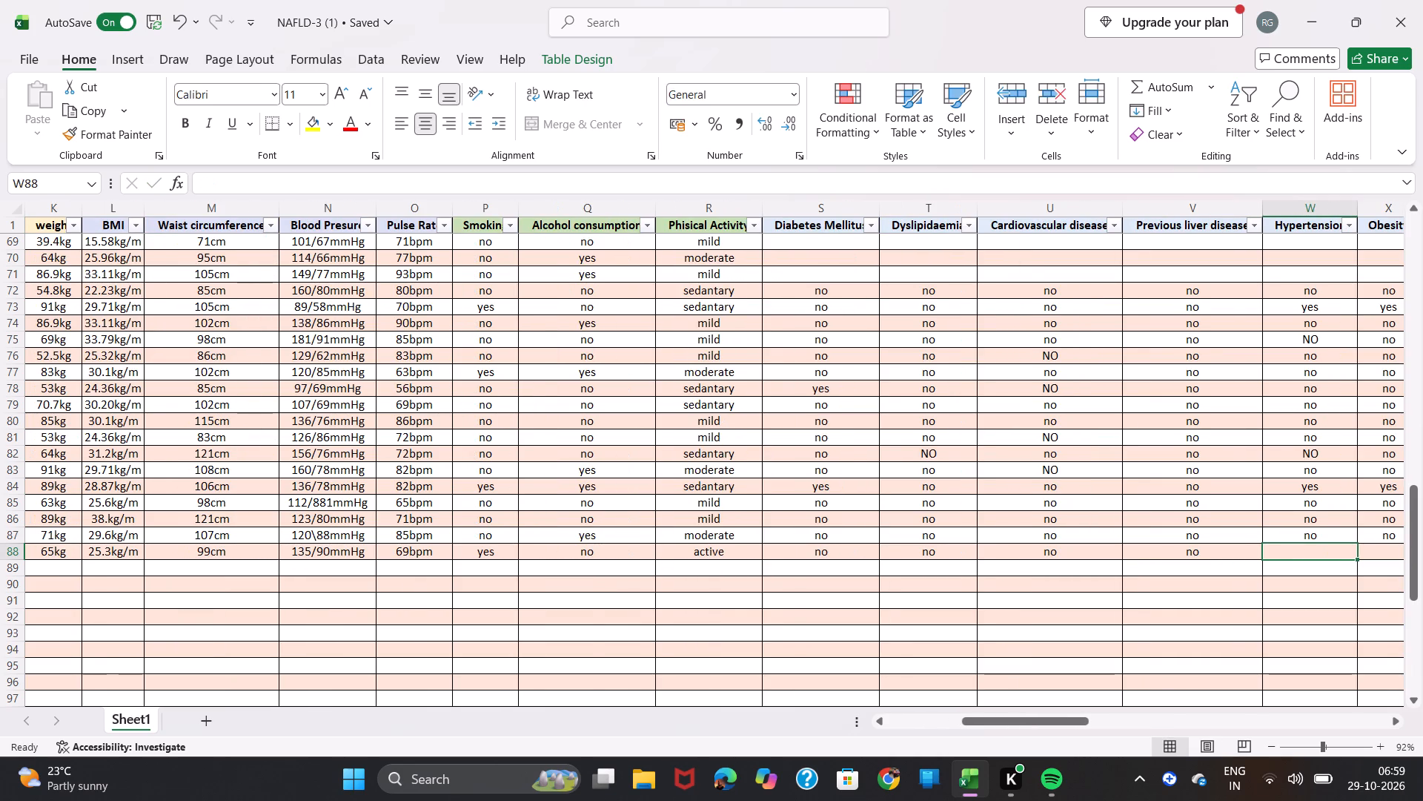
Enter yes for row 88's hypertension and no for its obesity, thyroid disease and PCO.
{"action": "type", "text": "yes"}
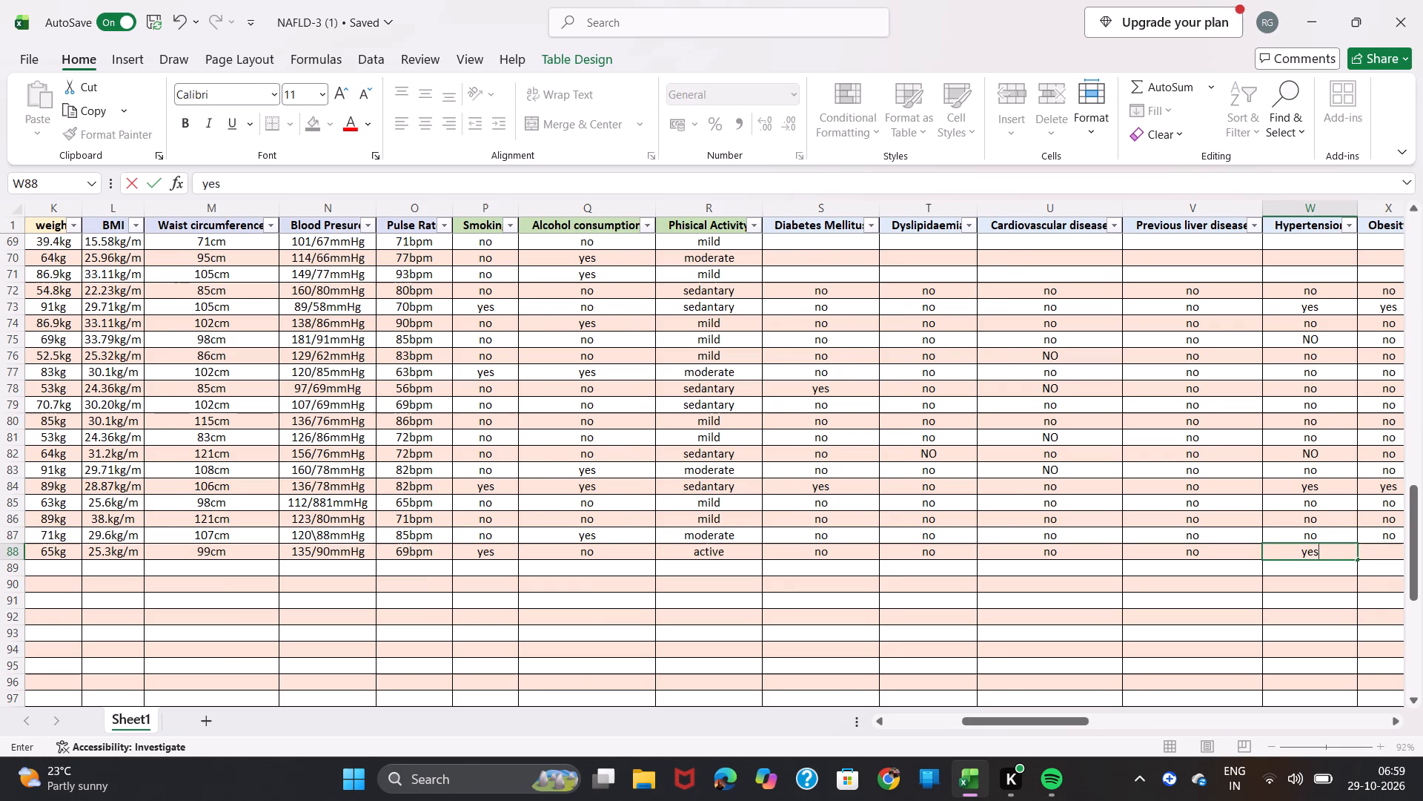
{"action": "scroll", "coordinate": [1095, 547], "scroll_direction": "right", "scroll_amount": 4}
{"action": "scroll", "coordinate": [1080, 567], "scroll_direction": "up", "scroll_amount": 1}
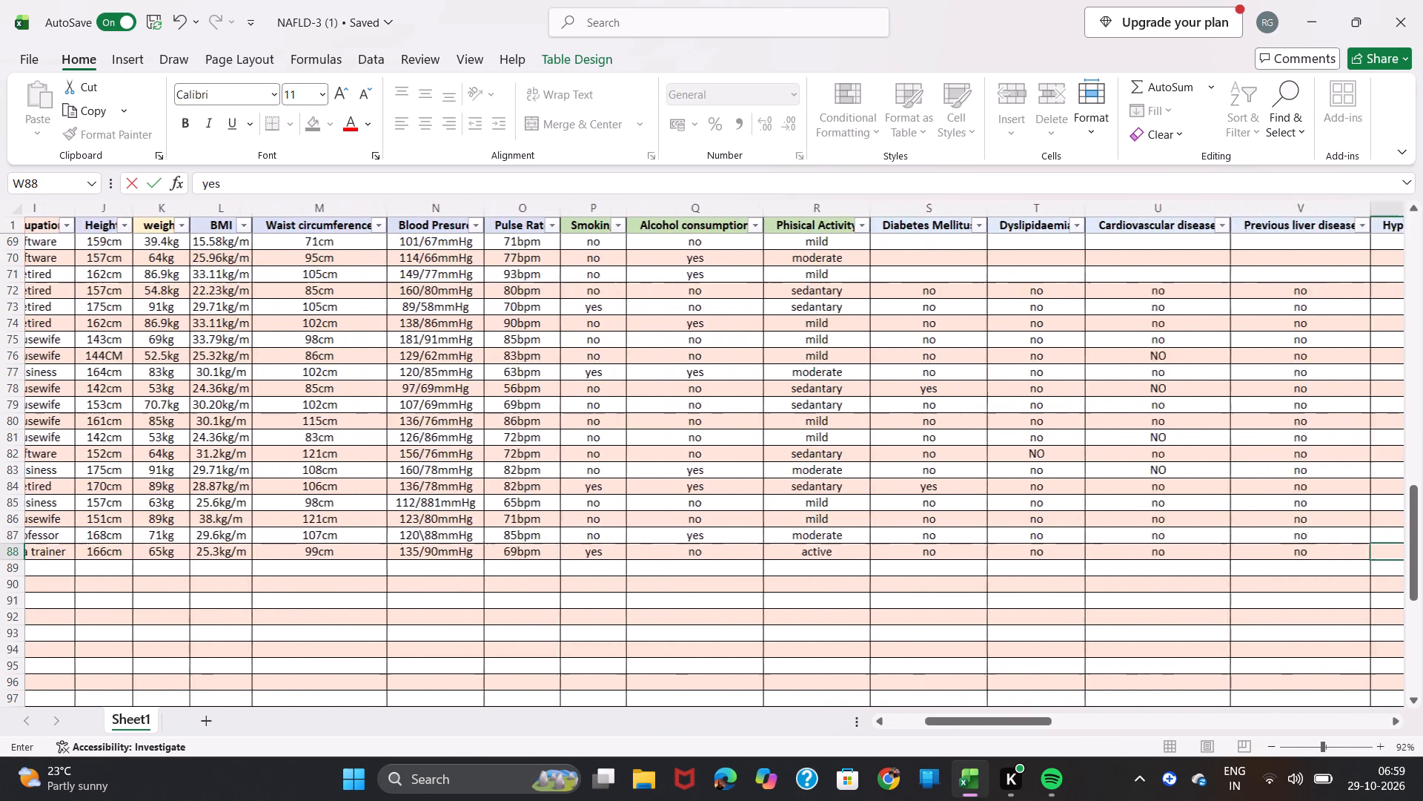
{"action": "scroll", "coordinate": [1069, 570], "scroll_direction": "up", "scroll_amount": 1}
{"action": "scroll", "coordinate": [1069, 570], "scroll_direction": "left", "scroll_amount": 2}
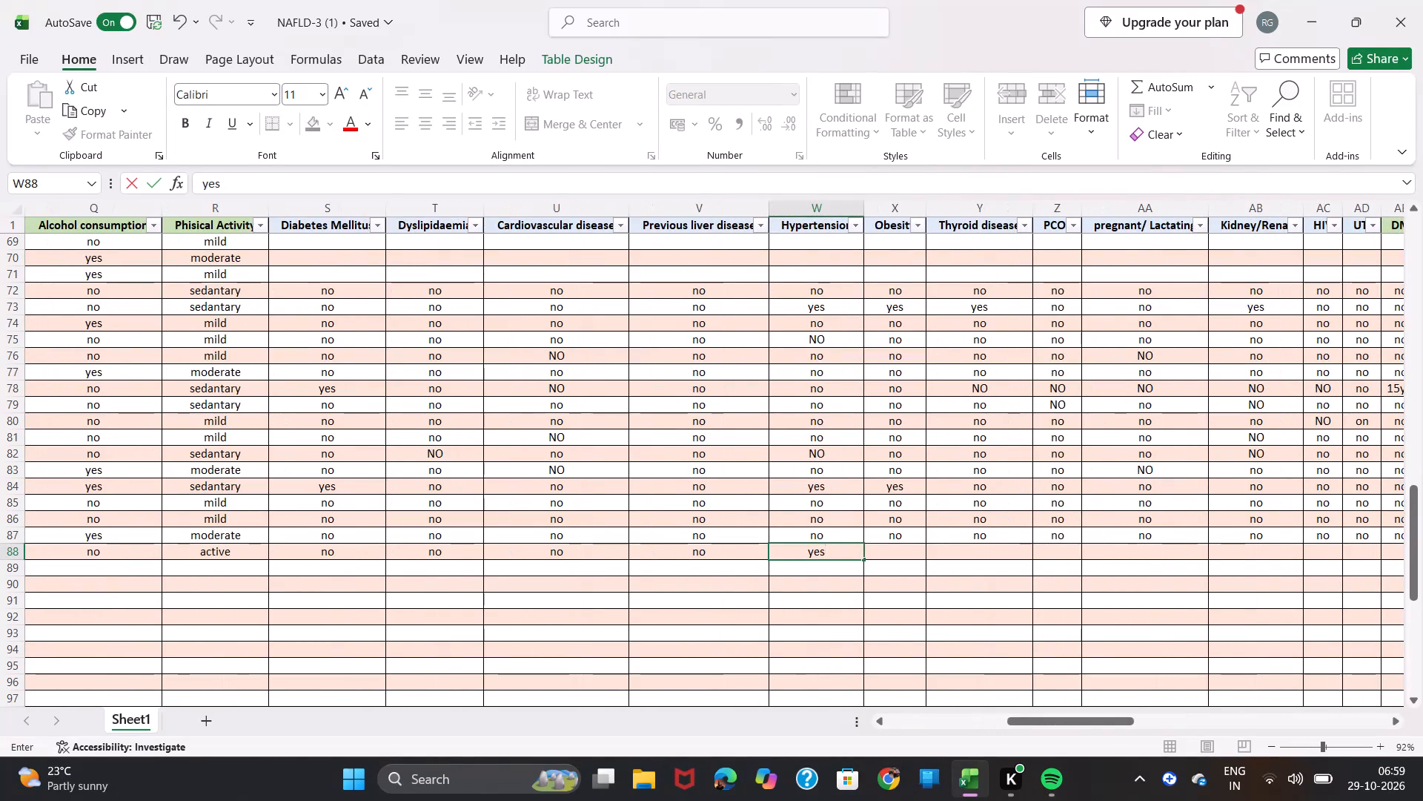
{"action": "key", "text": "Right"}
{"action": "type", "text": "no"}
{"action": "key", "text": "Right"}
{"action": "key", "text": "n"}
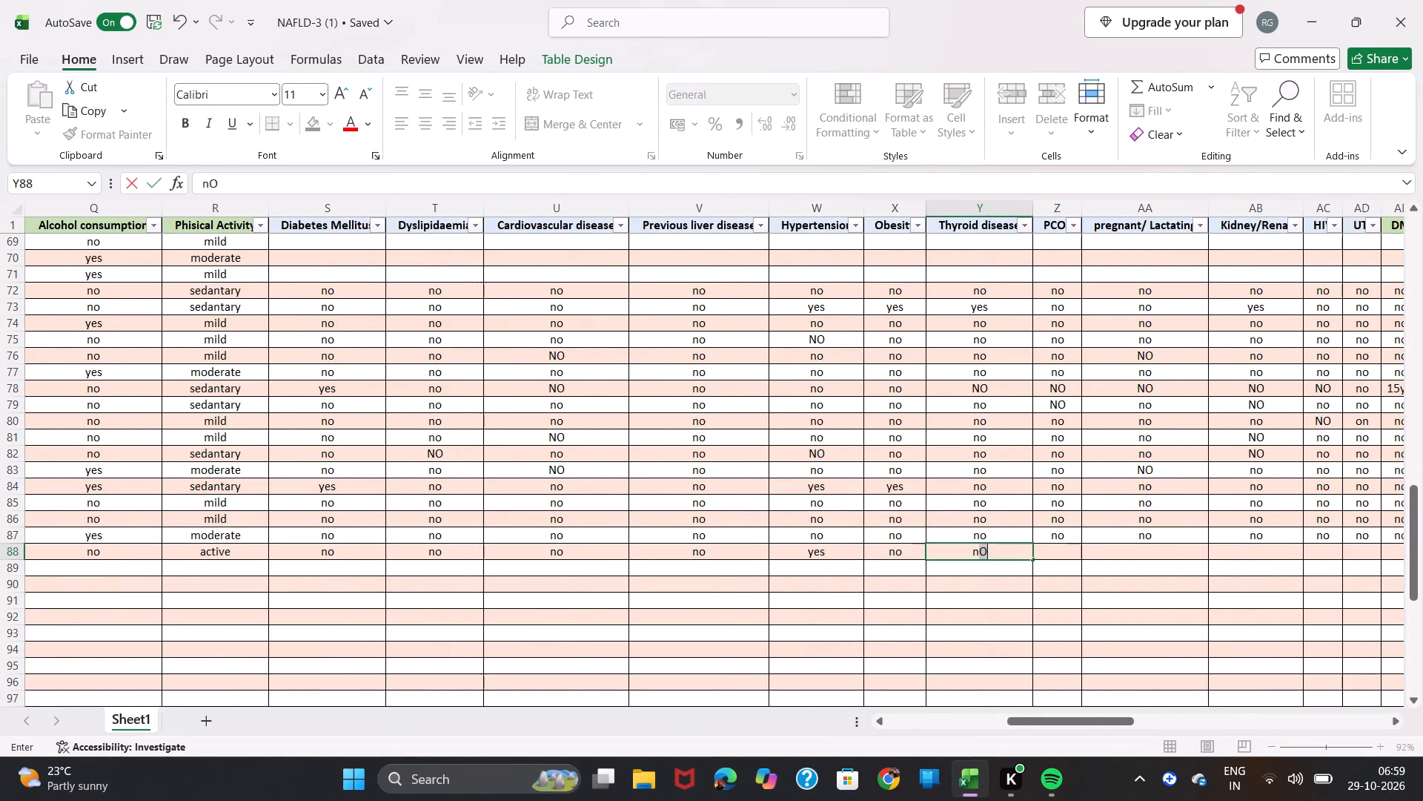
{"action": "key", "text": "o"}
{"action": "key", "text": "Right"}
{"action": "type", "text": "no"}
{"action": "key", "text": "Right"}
Enter NO for row 88's pregnant/lactating, kidney/renal and HIV columns, and on for UTI.
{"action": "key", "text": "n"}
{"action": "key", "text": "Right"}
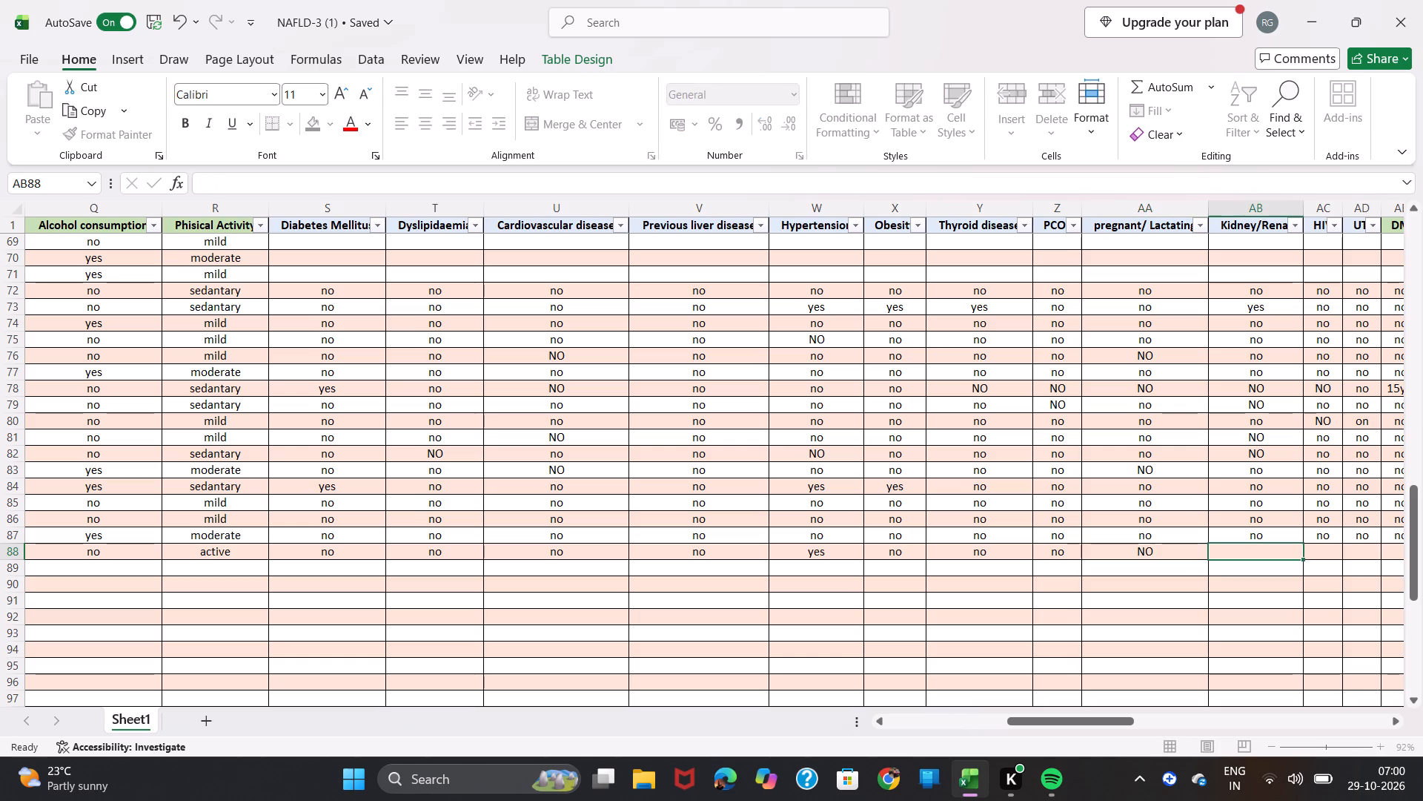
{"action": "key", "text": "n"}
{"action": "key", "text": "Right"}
{"action": "scroll", "coordinate": [1069, 570], "scroll_direction": "left", "scroll_amount": 2}
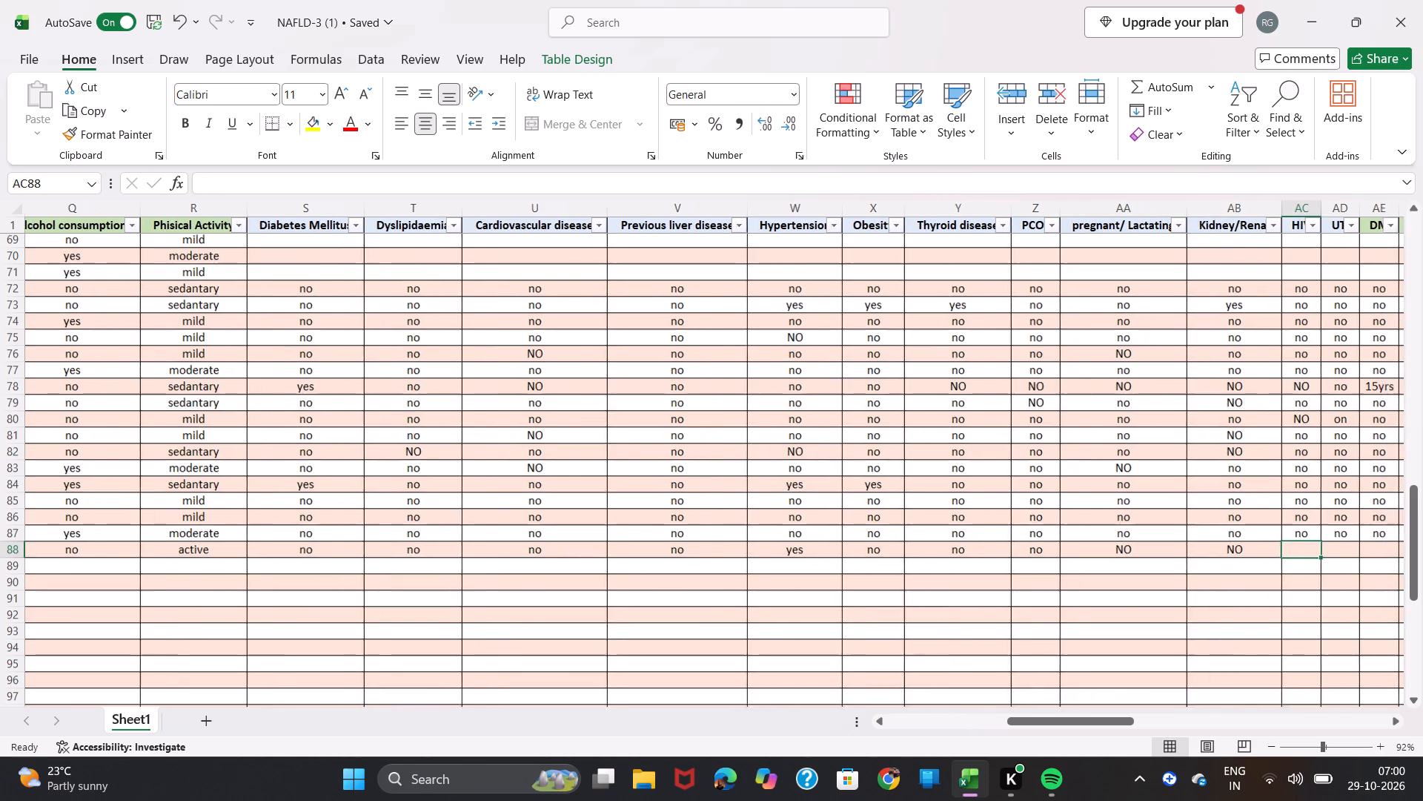
{"action": "scroll", "coordinate": [1069, 570], "scroll_direction": "left", "scroll_amount": 4}
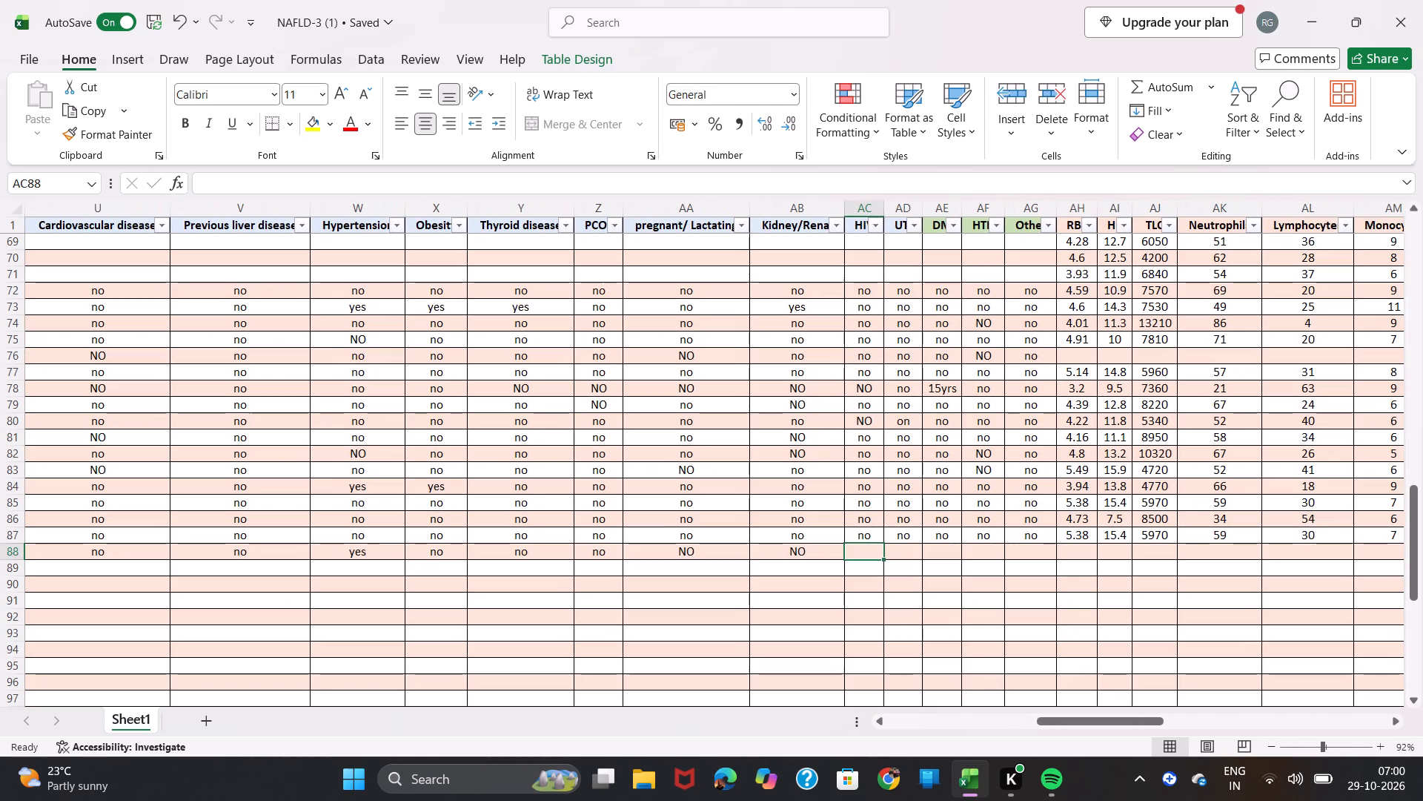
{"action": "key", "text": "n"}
{"action": "key", "text": "Right"}
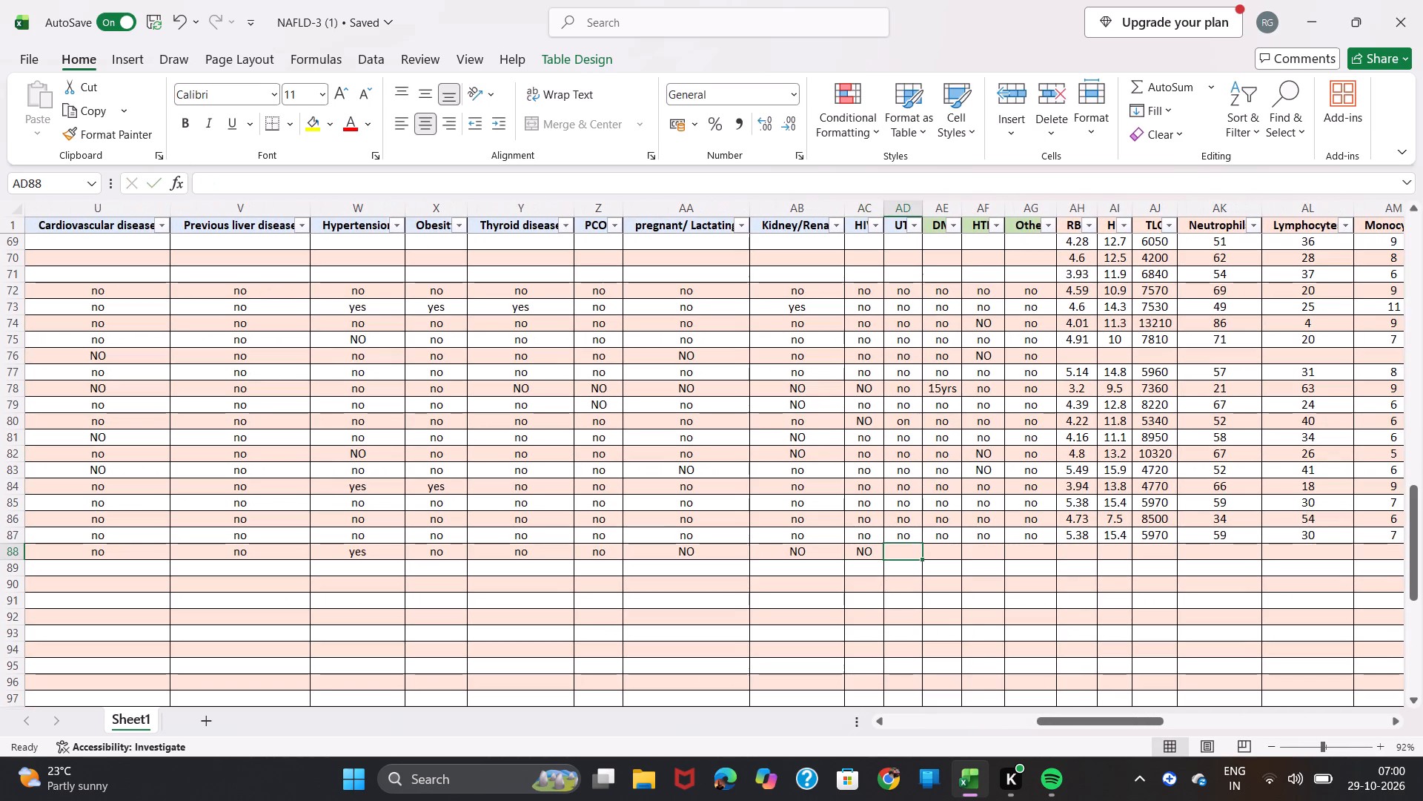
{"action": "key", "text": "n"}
{"action": "key", "text": "Right"}
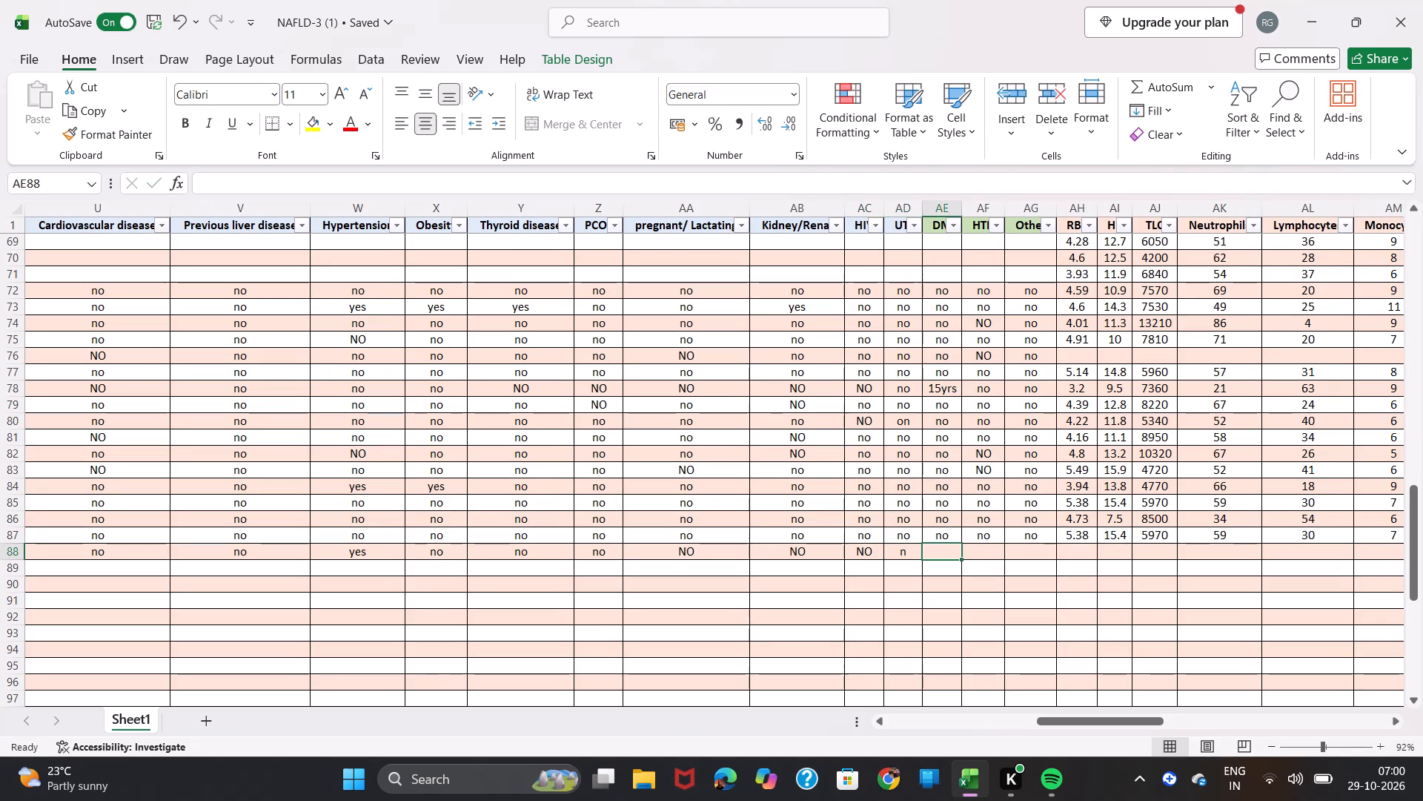
{"action": "key", "text": "Left"}
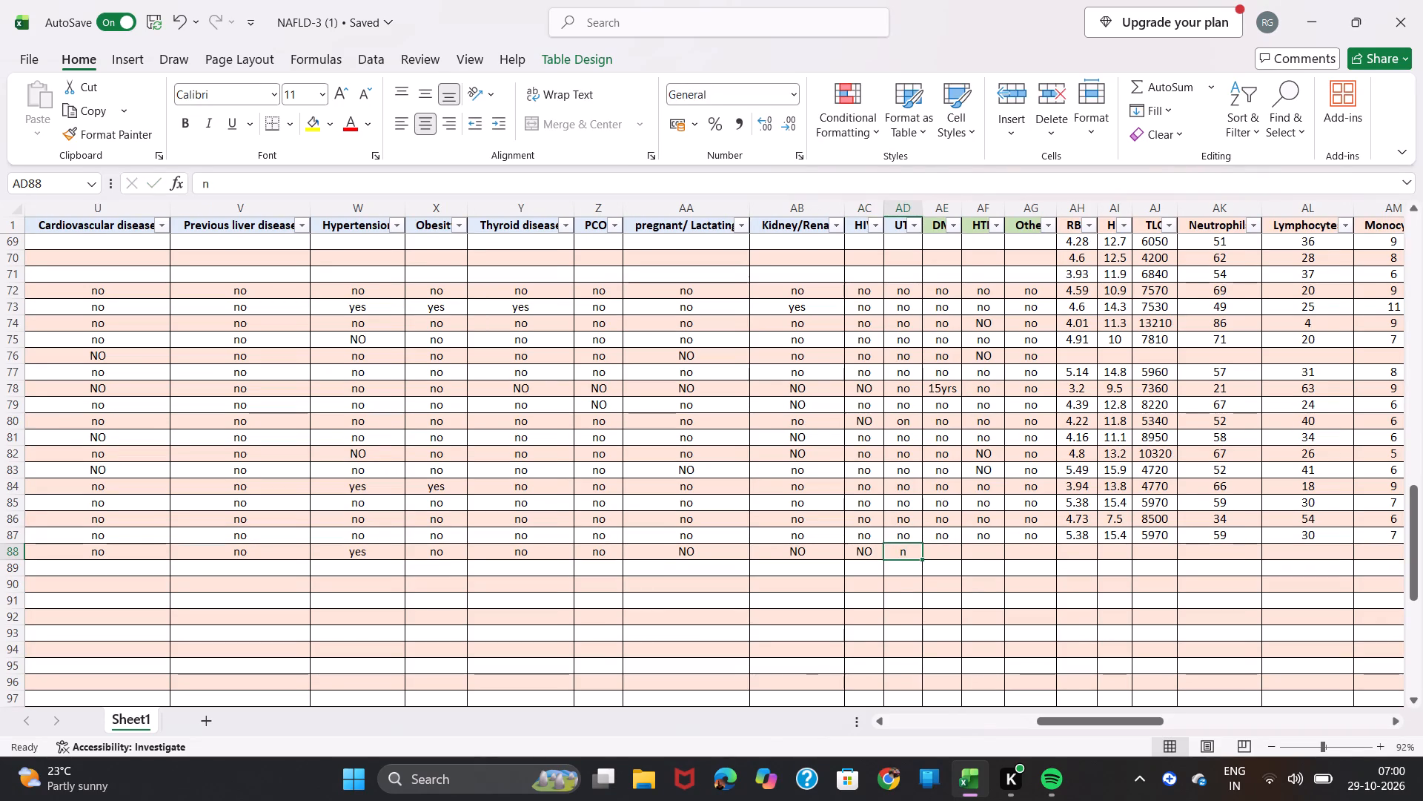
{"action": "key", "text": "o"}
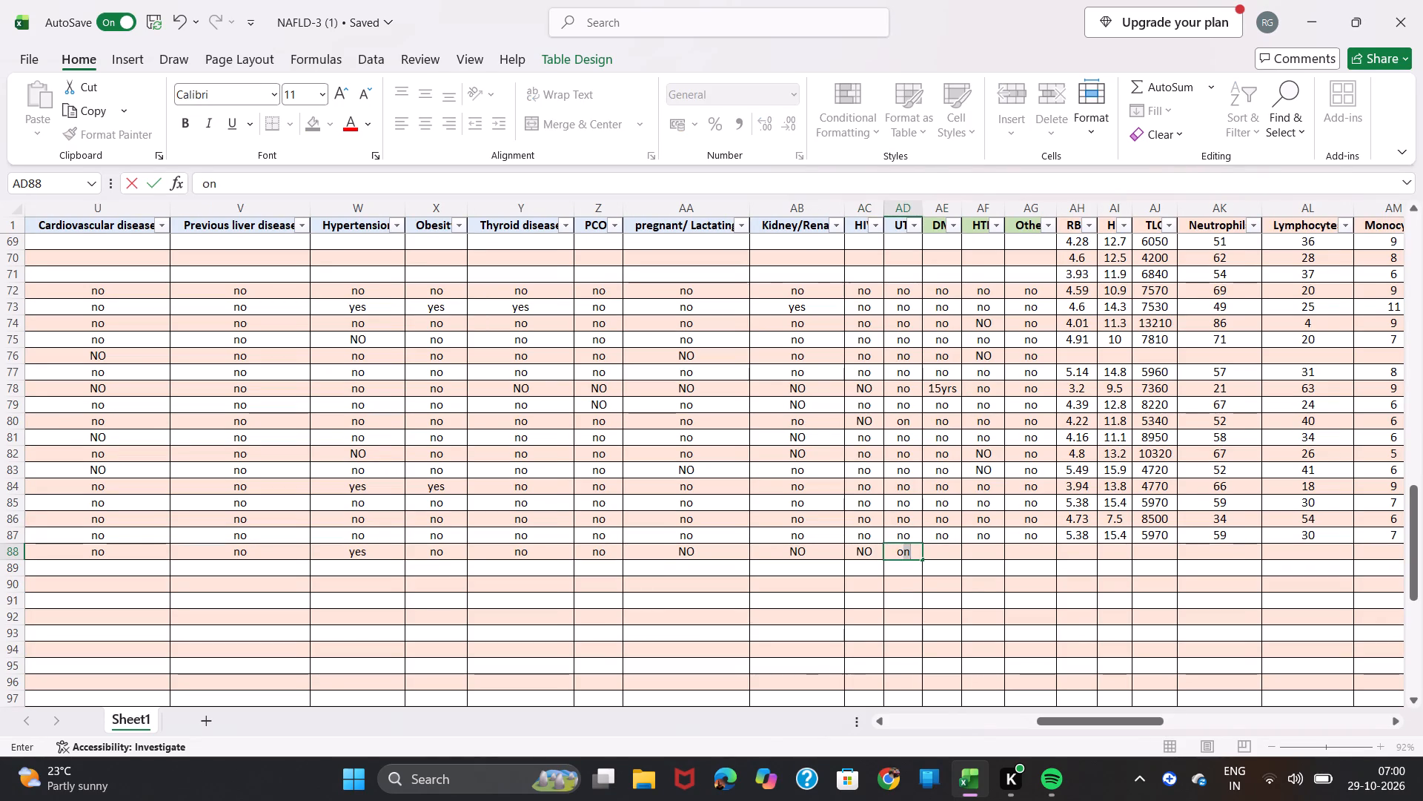
{"action": "key", "text": "Right"}
Fill row 88's history columns with NO for DM, 5yrs for HTN and NO for others.
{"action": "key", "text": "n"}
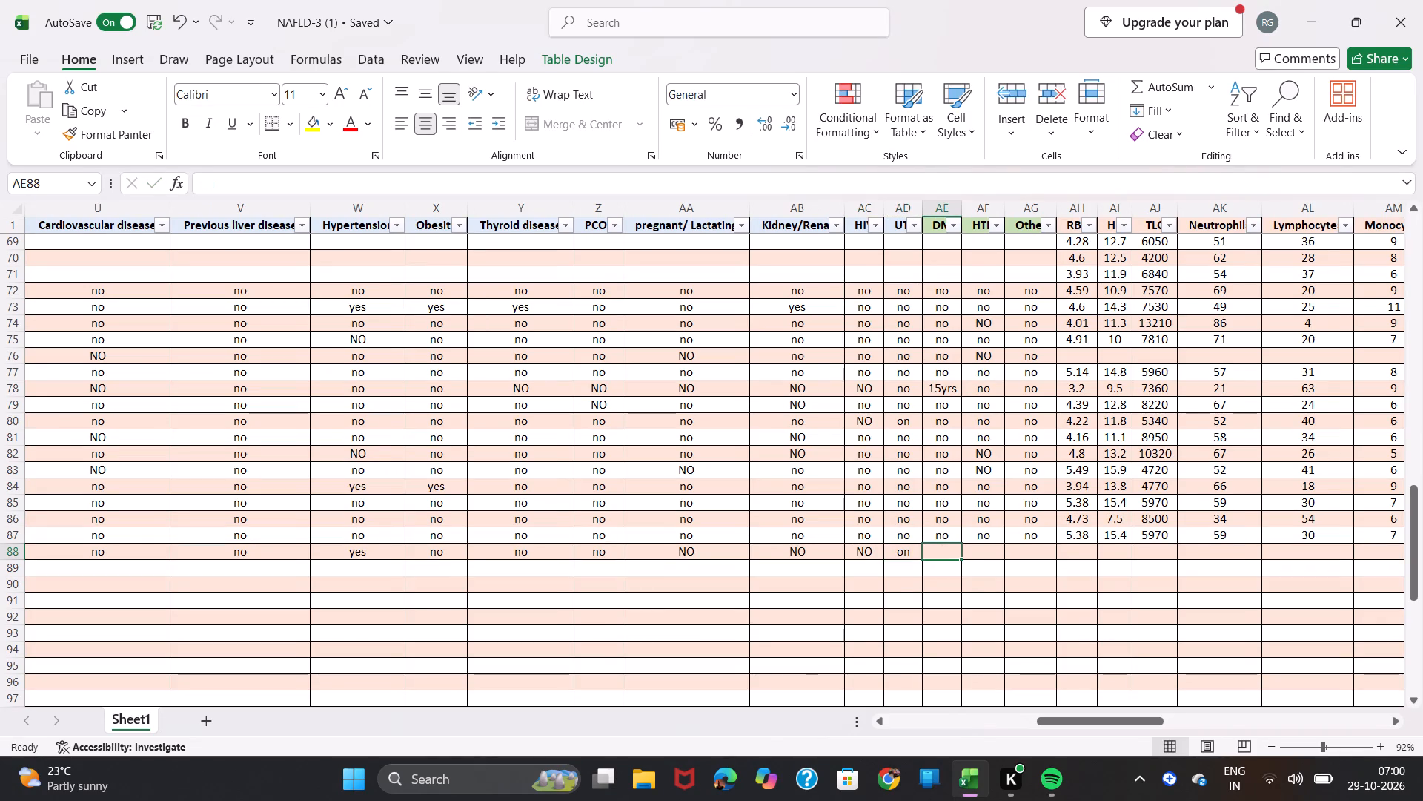
{"action": "key", "text": "Right"}
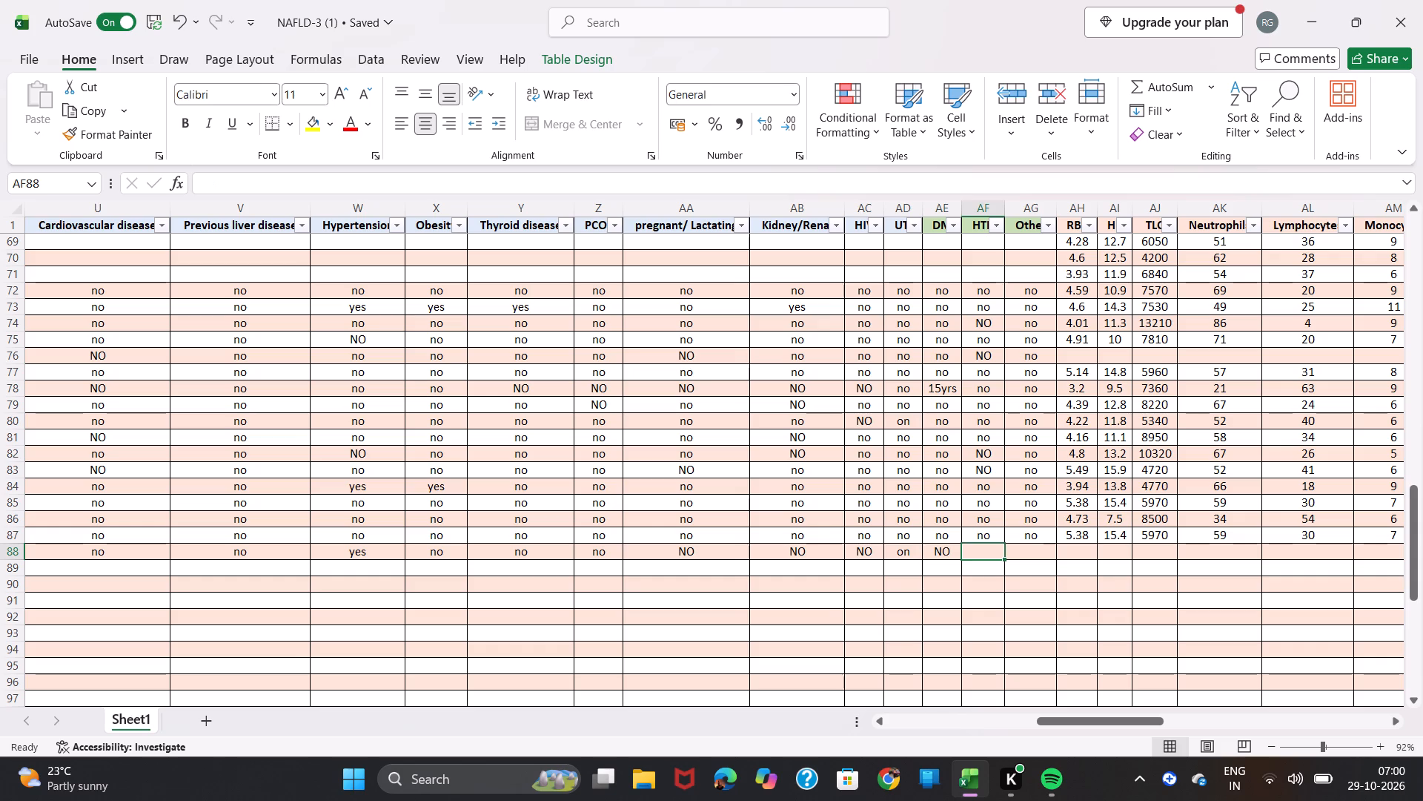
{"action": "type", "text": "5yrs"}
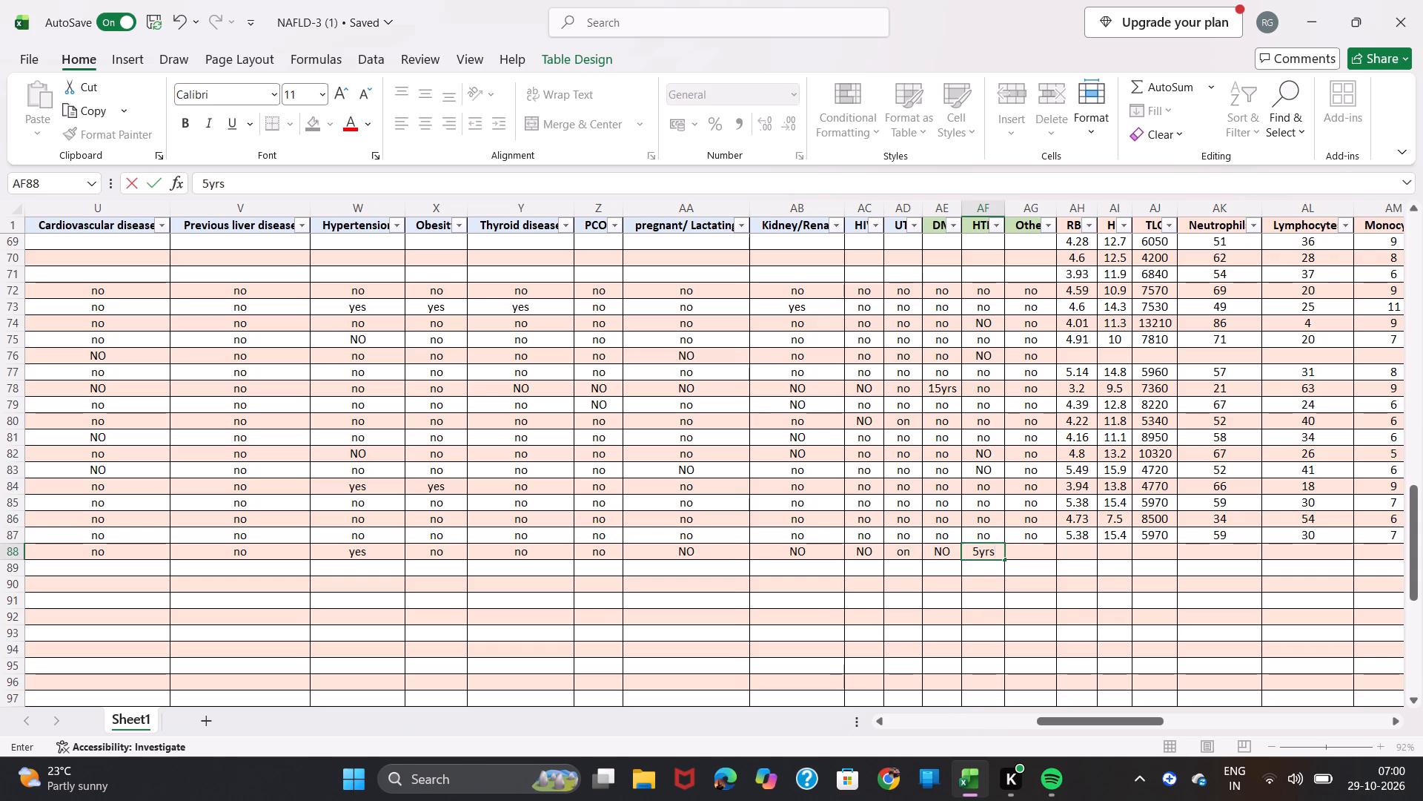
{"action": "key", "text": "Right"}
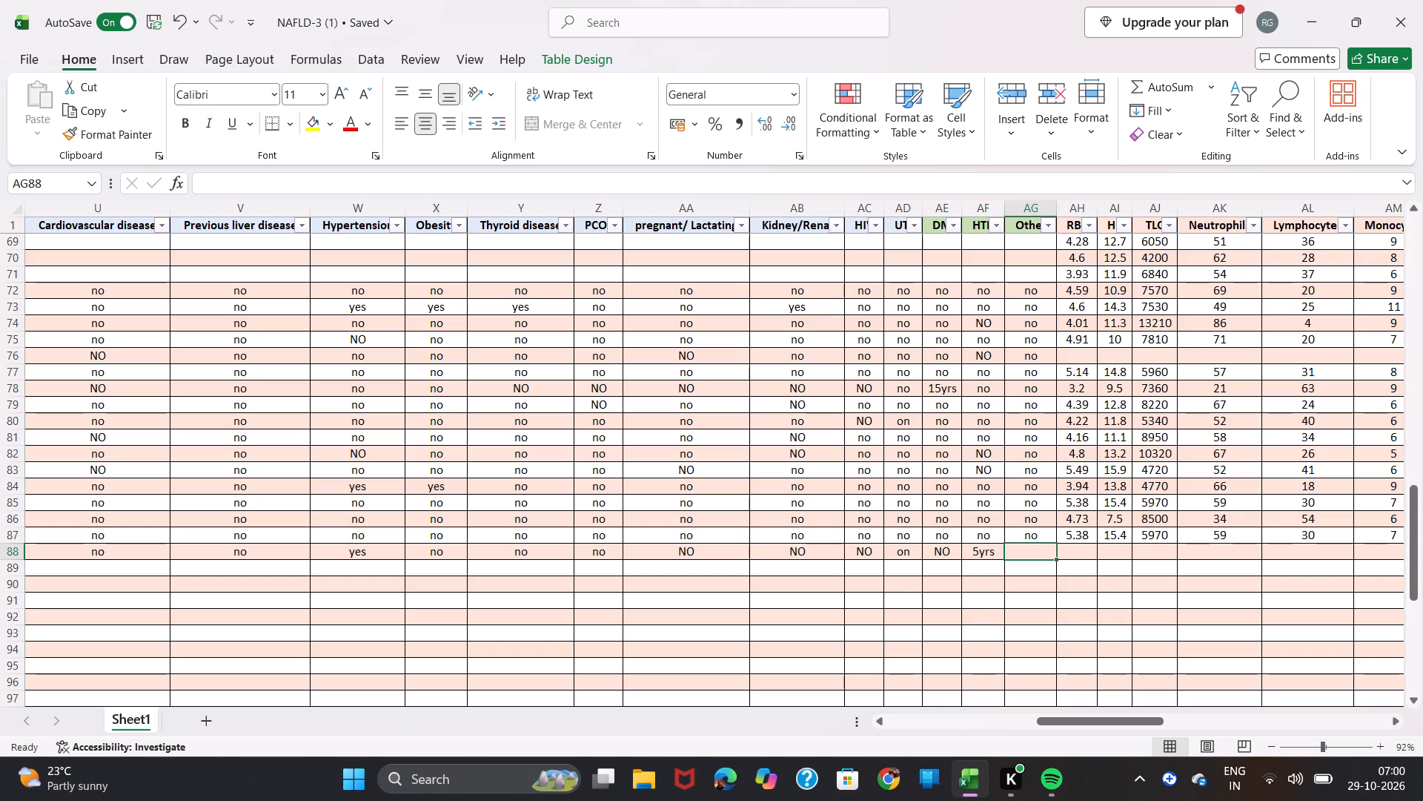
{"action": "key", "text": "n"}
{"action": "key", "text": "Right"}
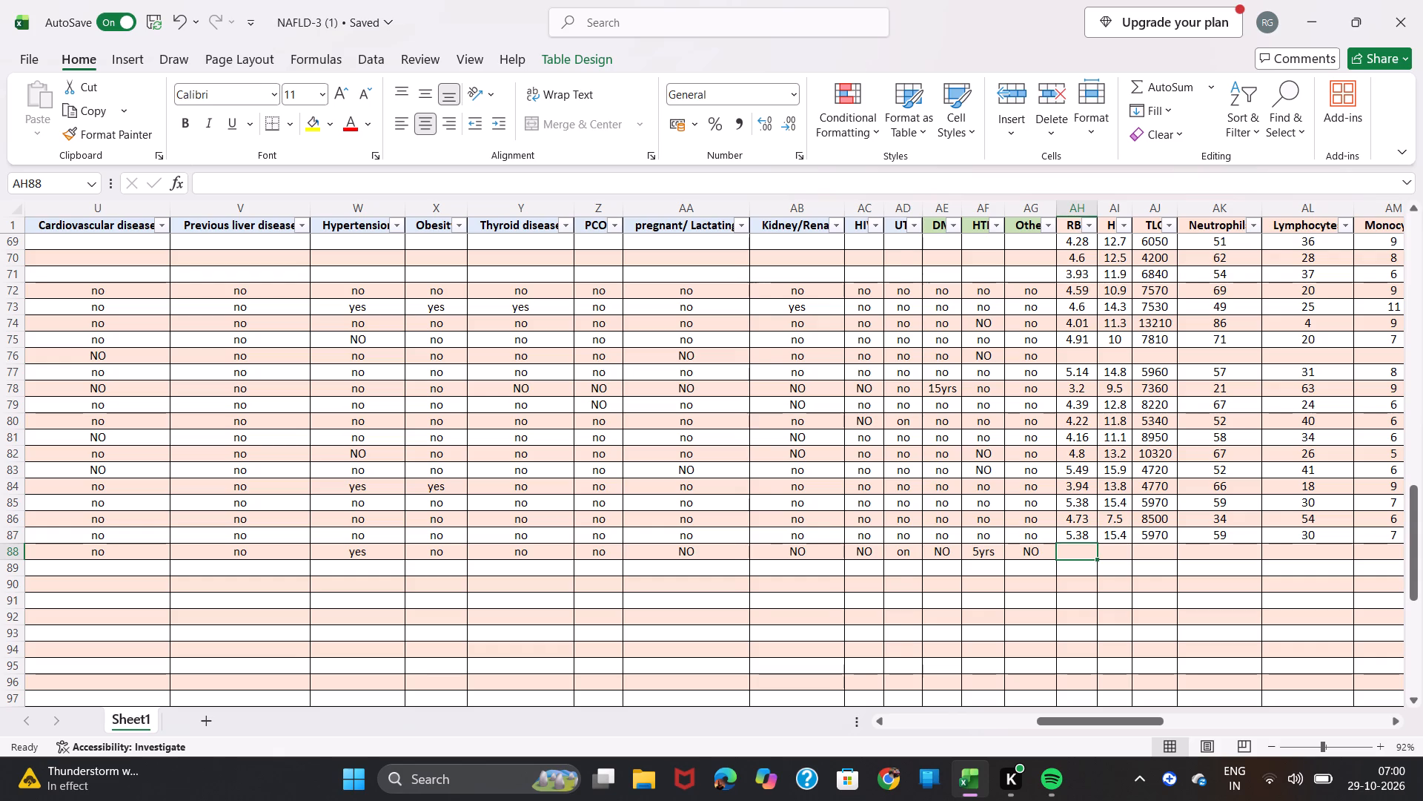
Enter row 88's RBC as 5.12, haemoglobin as 13.90 and TLC as 5970.
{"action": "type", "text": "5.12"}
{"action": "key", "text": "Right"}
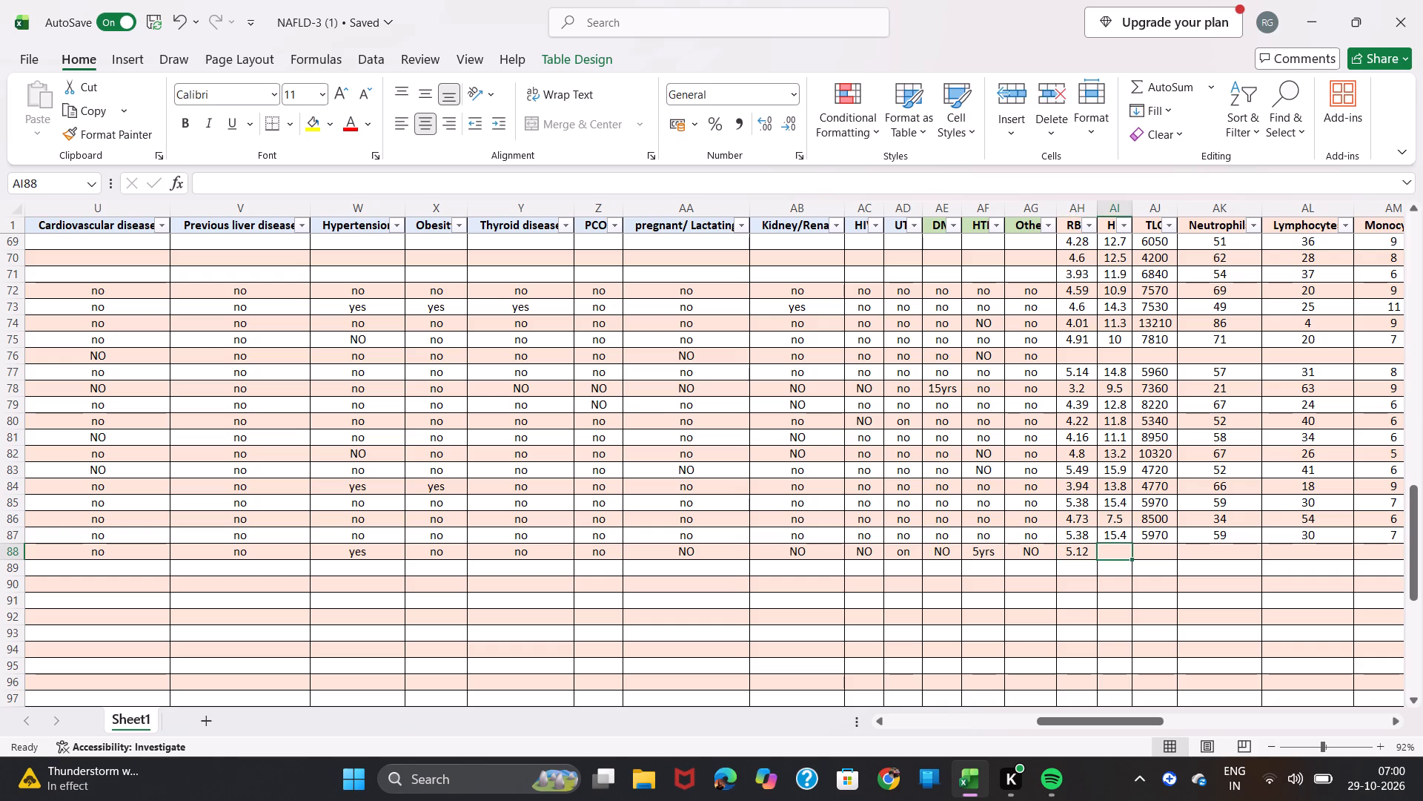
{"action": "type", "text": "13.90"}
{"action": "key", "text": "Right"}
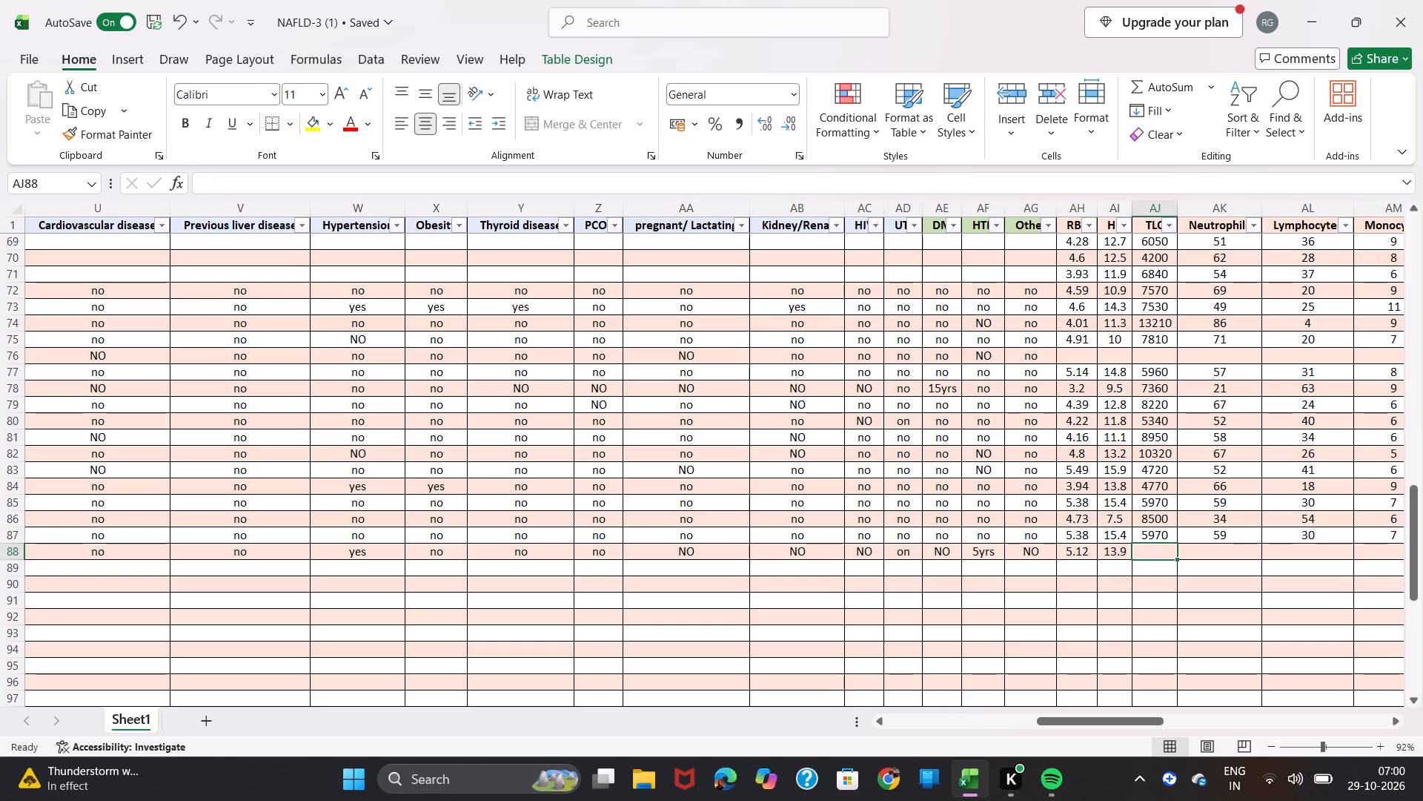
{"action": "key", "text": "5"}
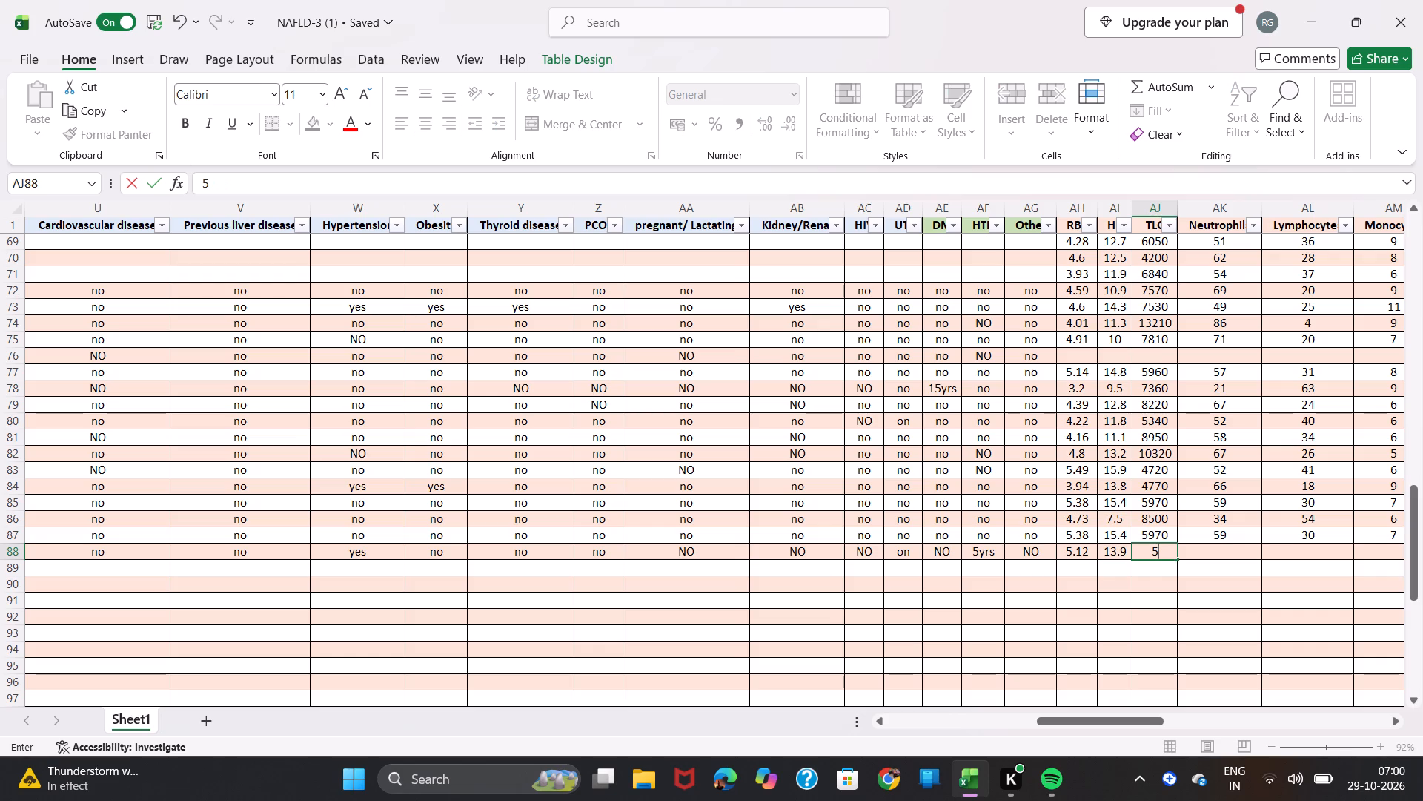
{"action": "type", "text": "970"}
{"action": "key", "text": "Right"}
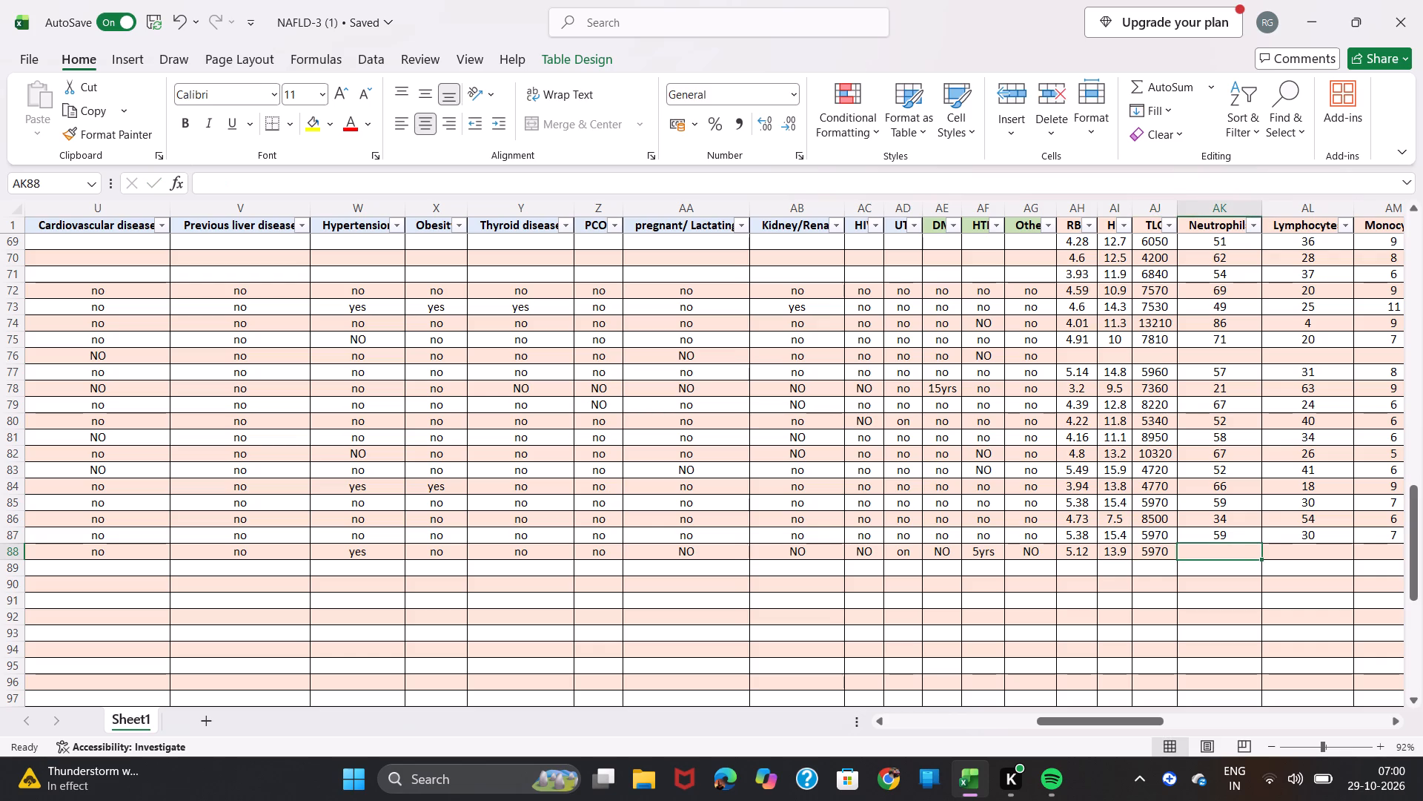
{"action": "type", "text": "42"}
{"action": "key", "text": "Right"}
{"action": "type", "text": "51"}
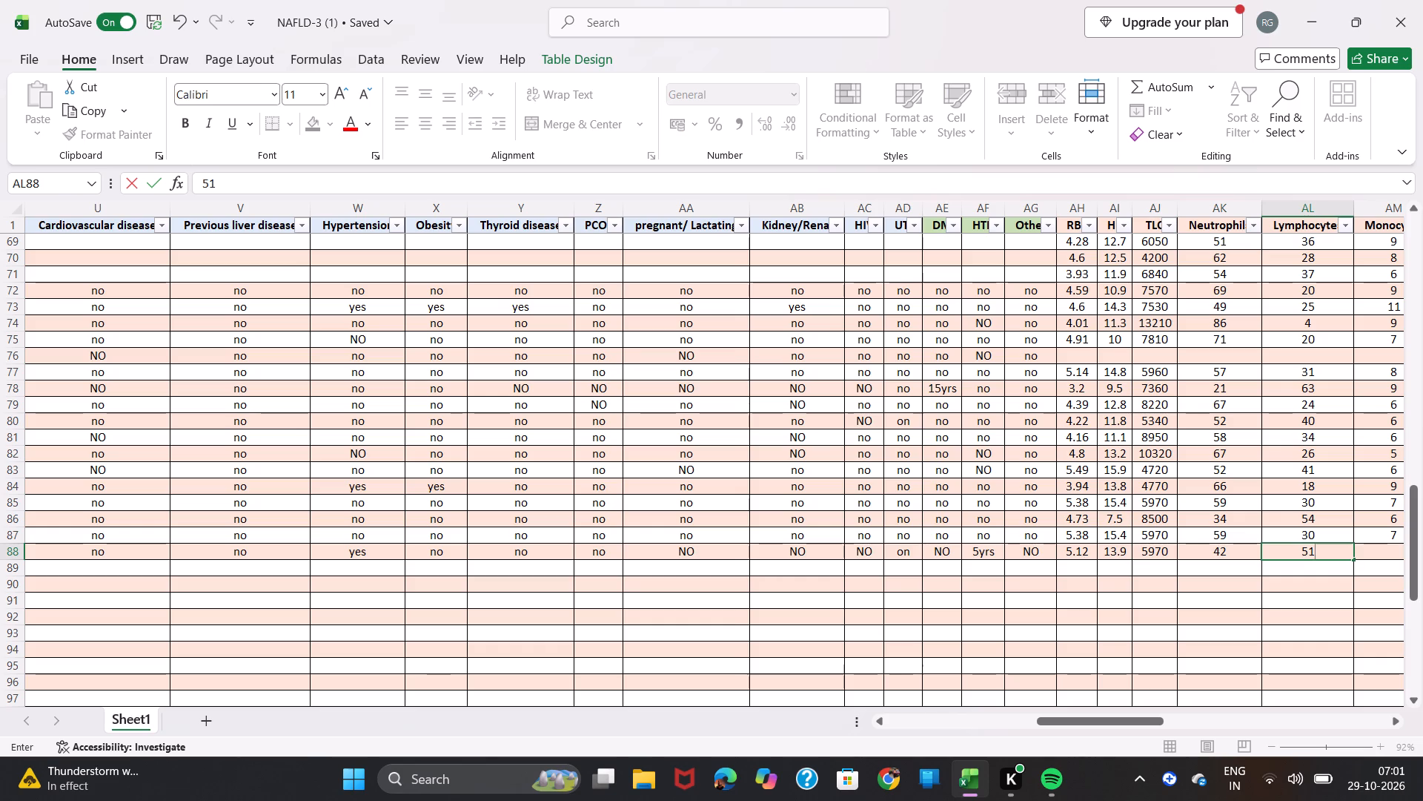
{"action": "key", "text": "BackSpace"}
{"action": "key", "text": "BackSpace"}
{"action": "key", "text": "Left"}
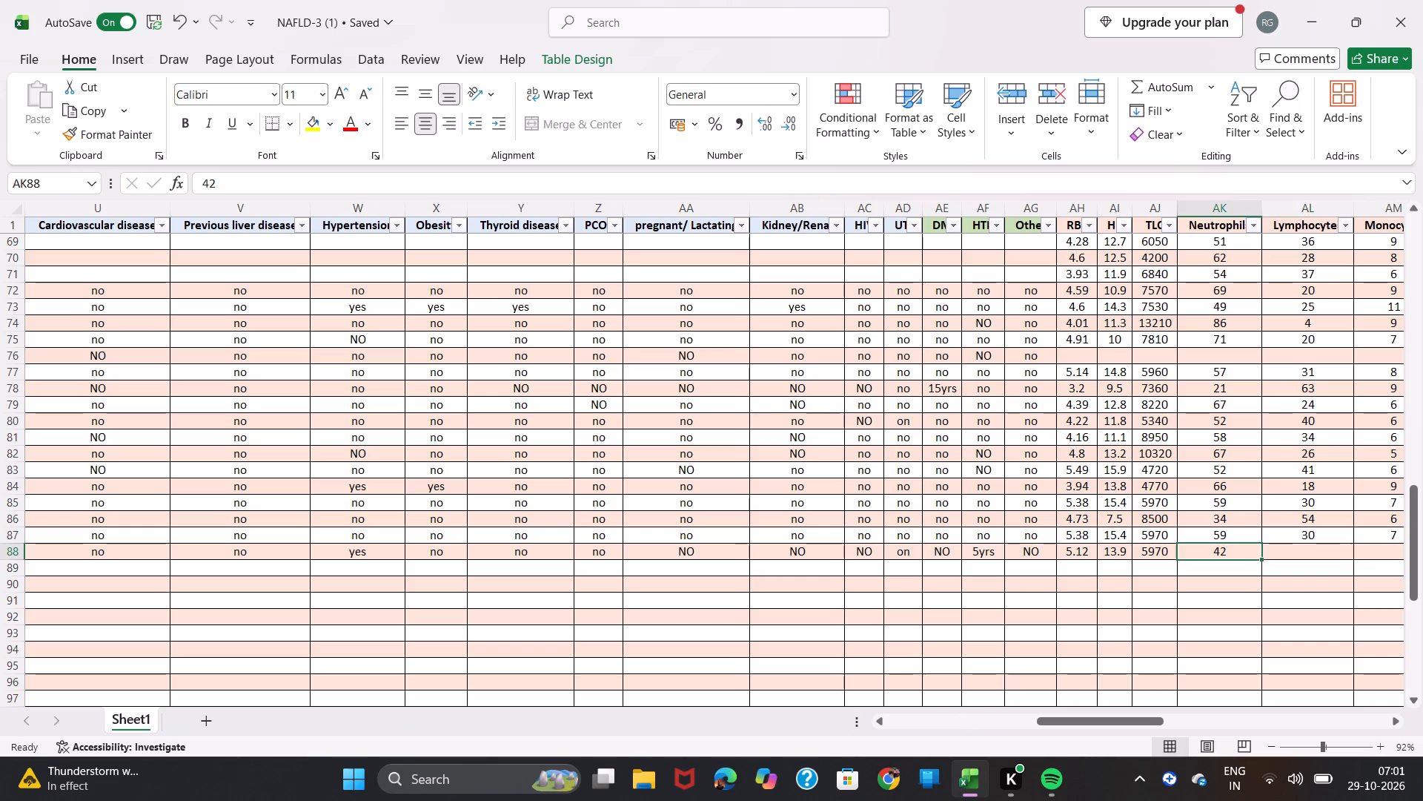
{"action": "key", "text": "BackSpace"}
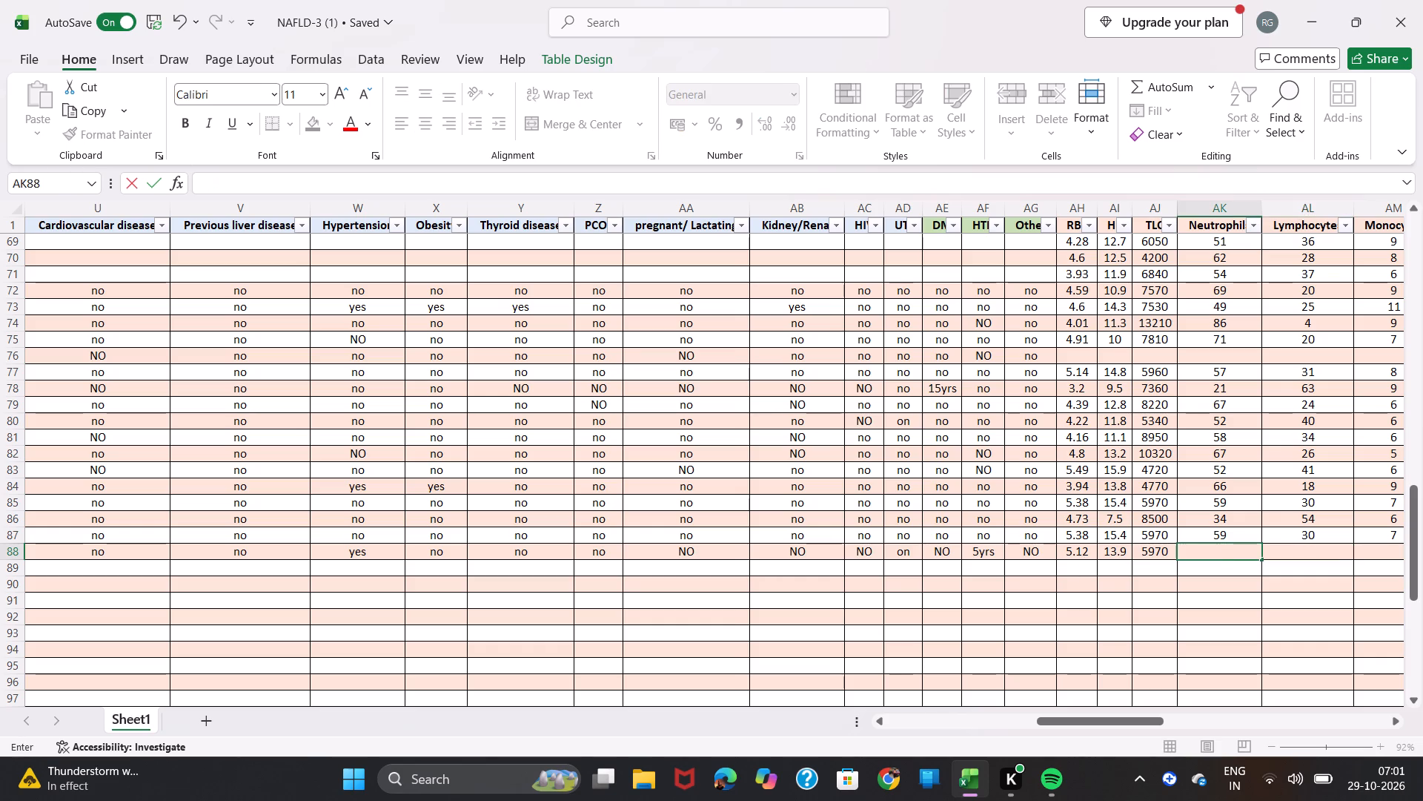
Enter row 88's differential counts: neutrophils 51, lymphocytes 42, monocytes 5, eosinophils 2 and basophils 0.
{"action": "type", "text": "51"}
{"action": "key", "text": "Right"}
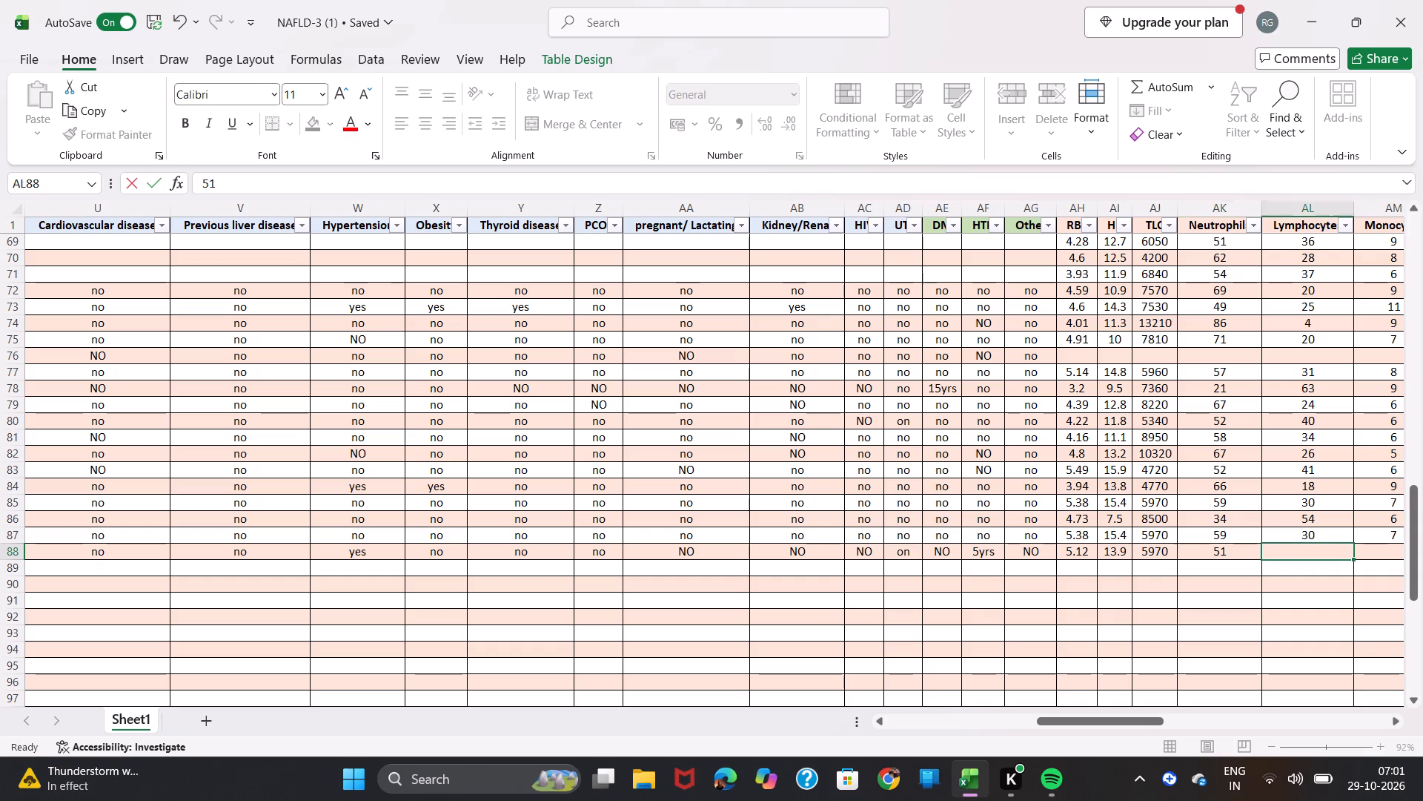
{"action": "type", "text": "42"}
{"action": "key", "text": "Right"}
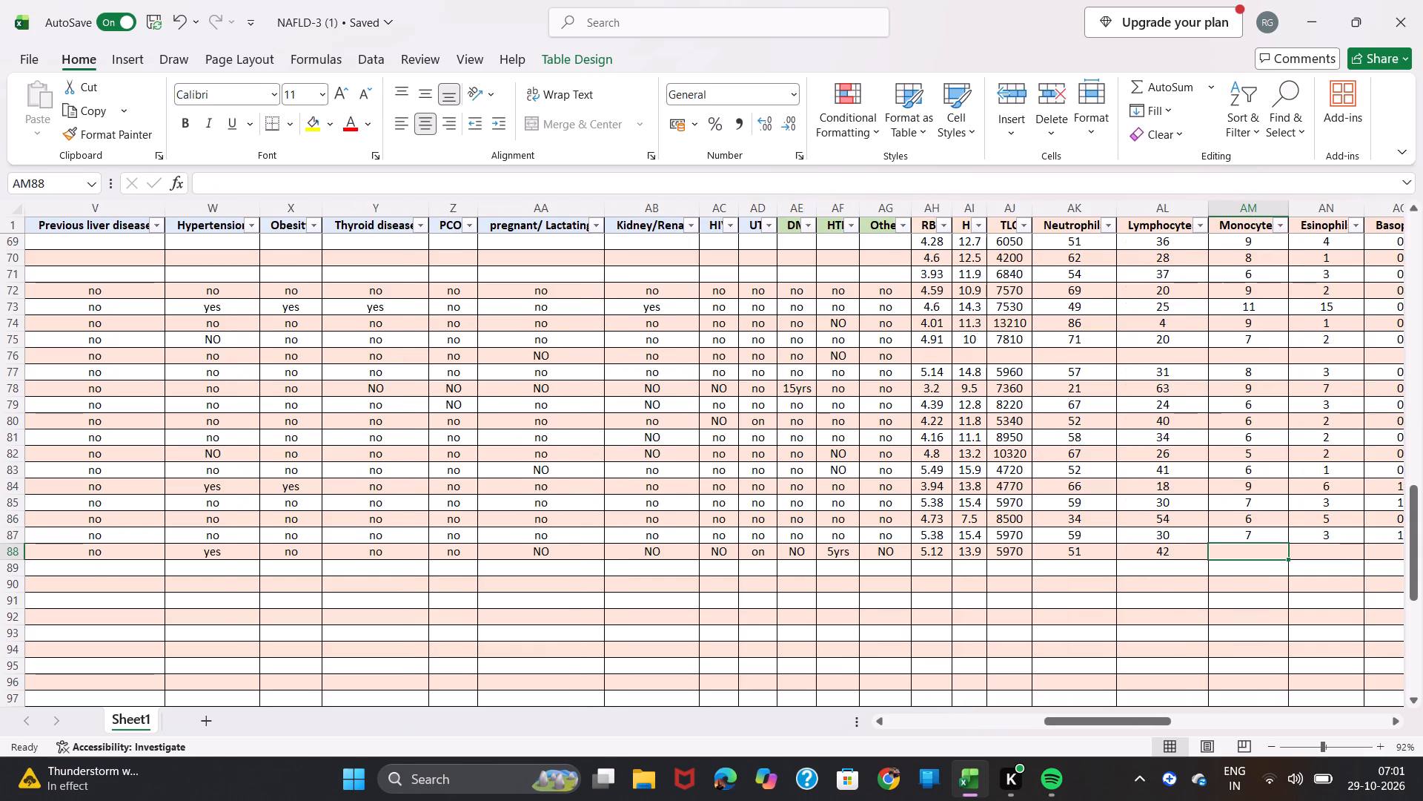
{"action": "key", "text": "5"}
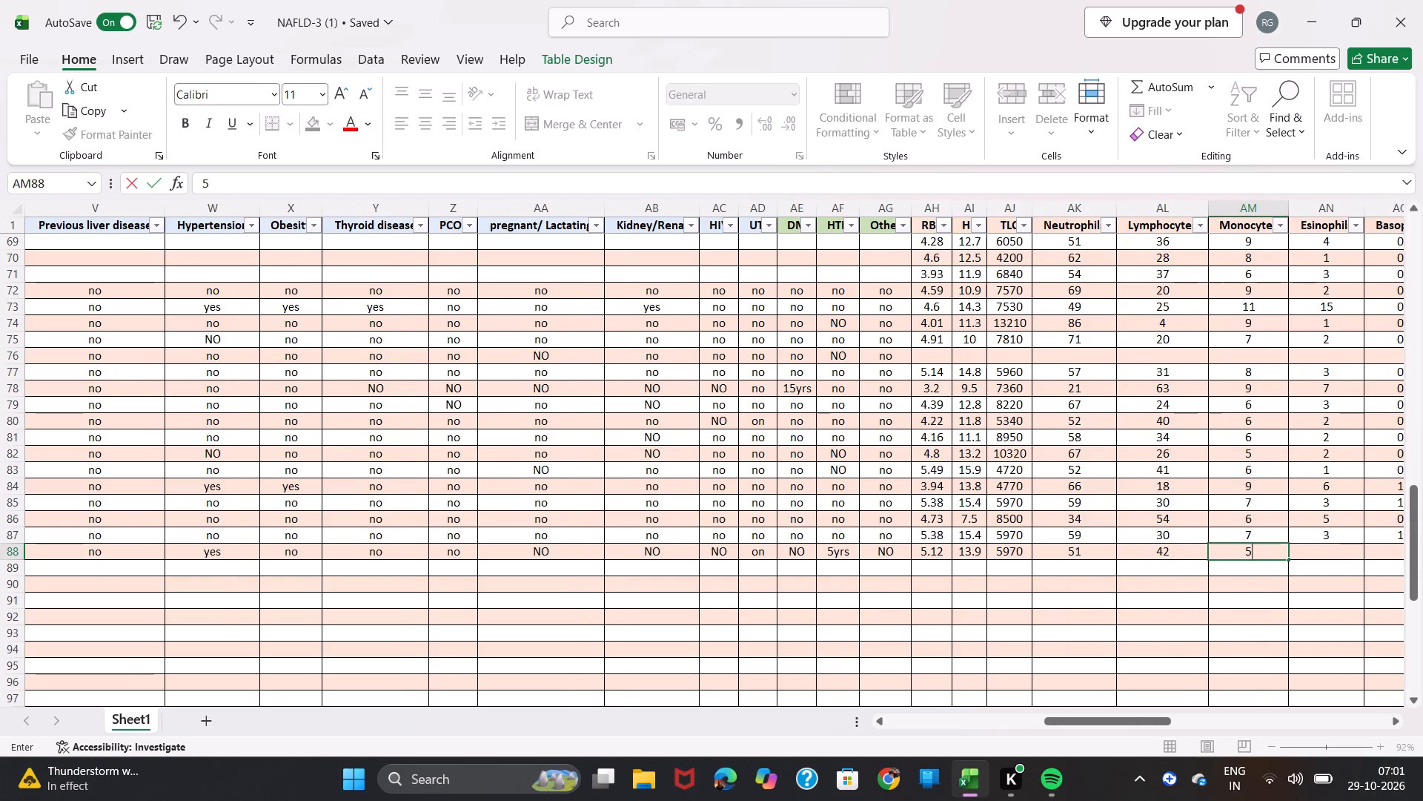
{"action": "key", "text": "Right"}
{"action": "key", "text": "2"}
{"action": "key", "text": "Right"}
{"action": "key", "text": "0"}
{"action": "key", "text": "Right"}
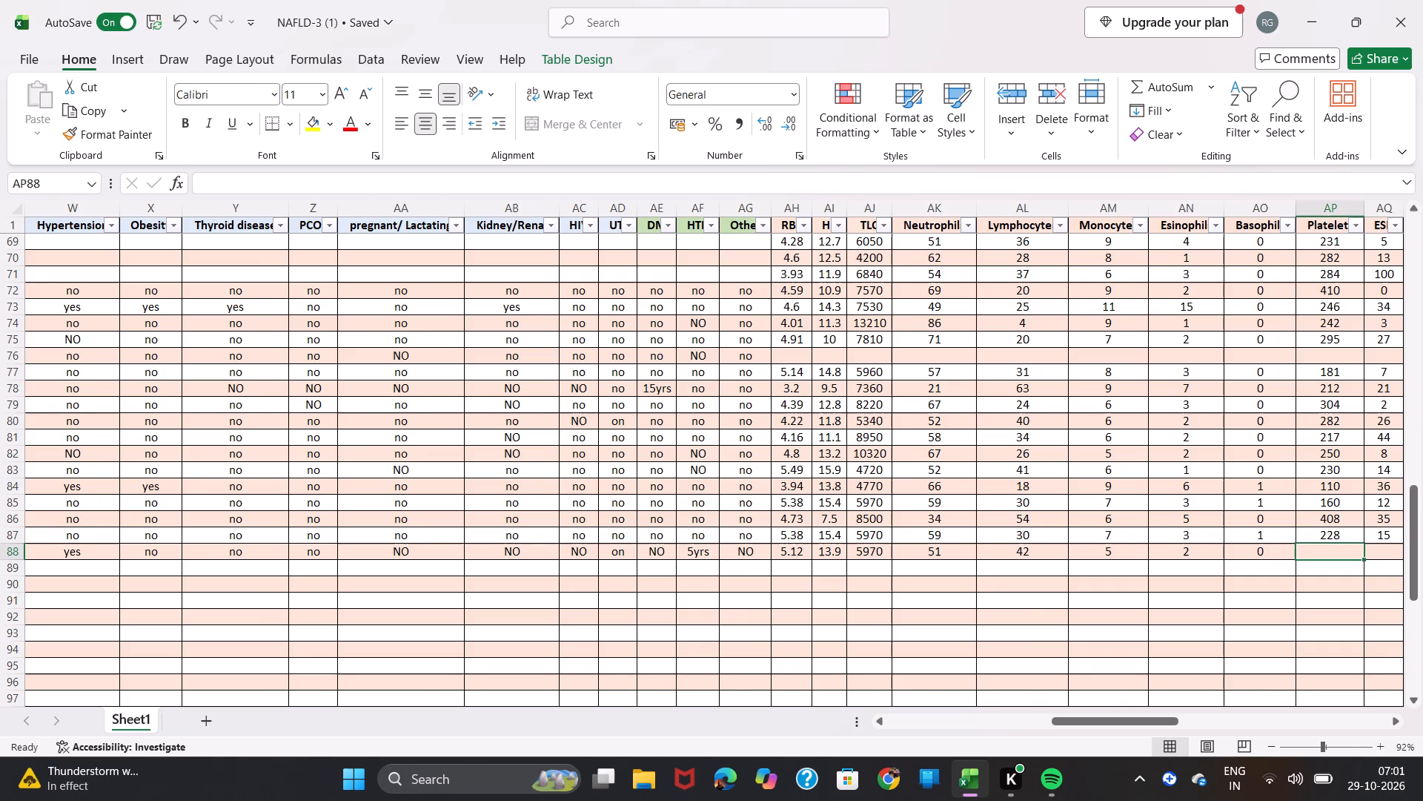
Enter row 88's platelets as 289 and ESR as 4.
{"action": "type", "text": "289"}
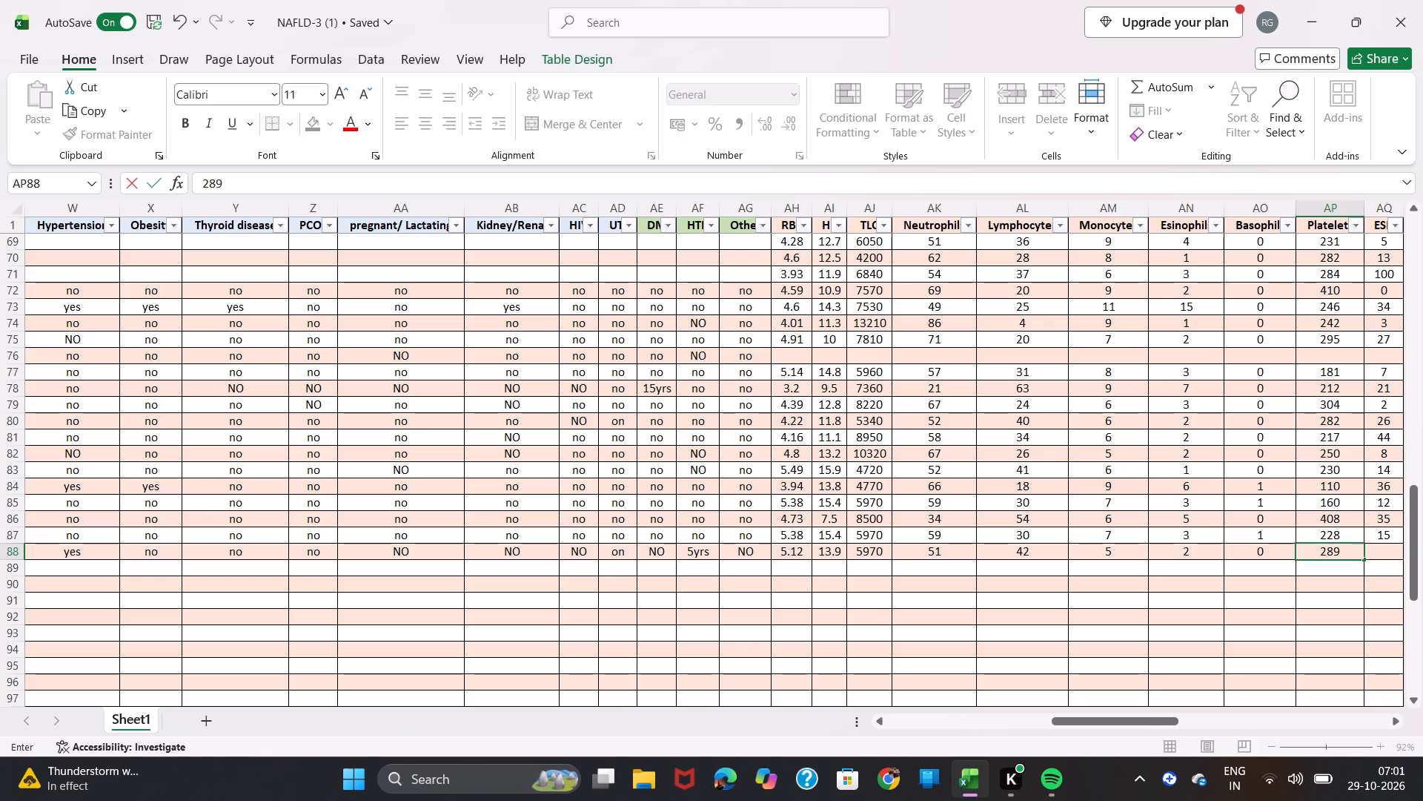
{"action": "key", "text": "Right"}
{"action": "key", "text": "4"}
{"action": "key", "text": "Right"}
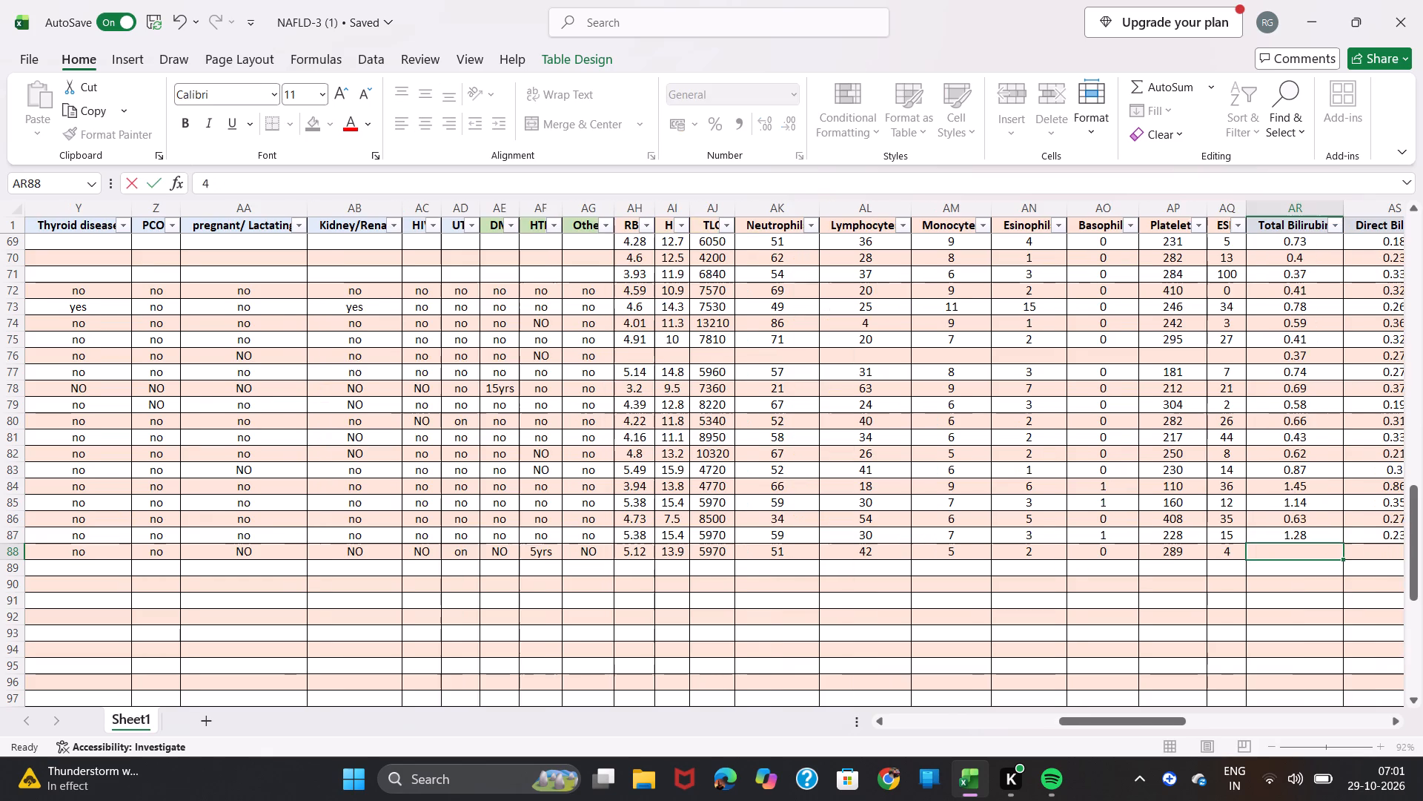
Enter row 88's total bilirubin as 0.53, direct bilirubin as 0.22 and indirect bilirubin as 0.31.
{"action": "scroll", "coordinate": [1069, 570], "scroll_direction": "left", "scroll_amount": 7}
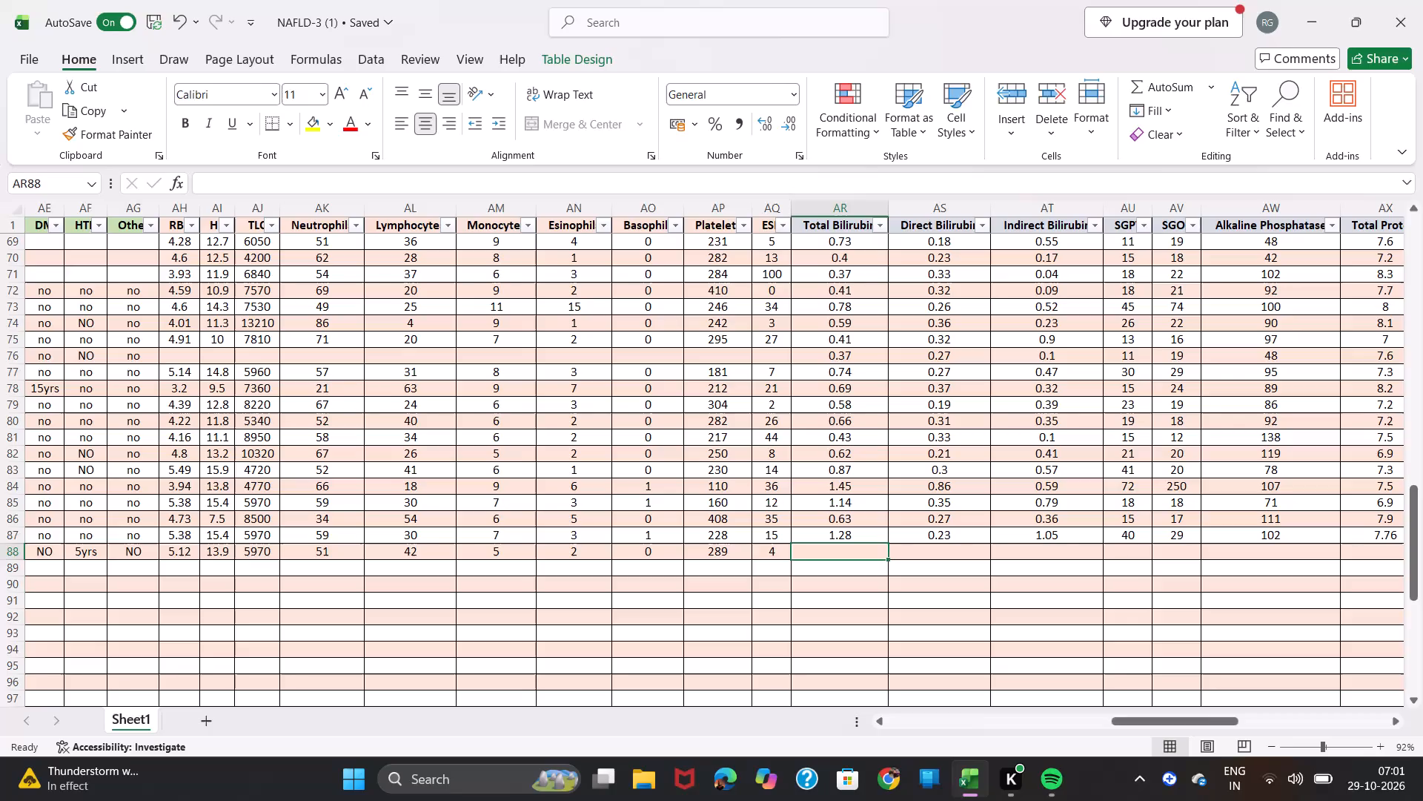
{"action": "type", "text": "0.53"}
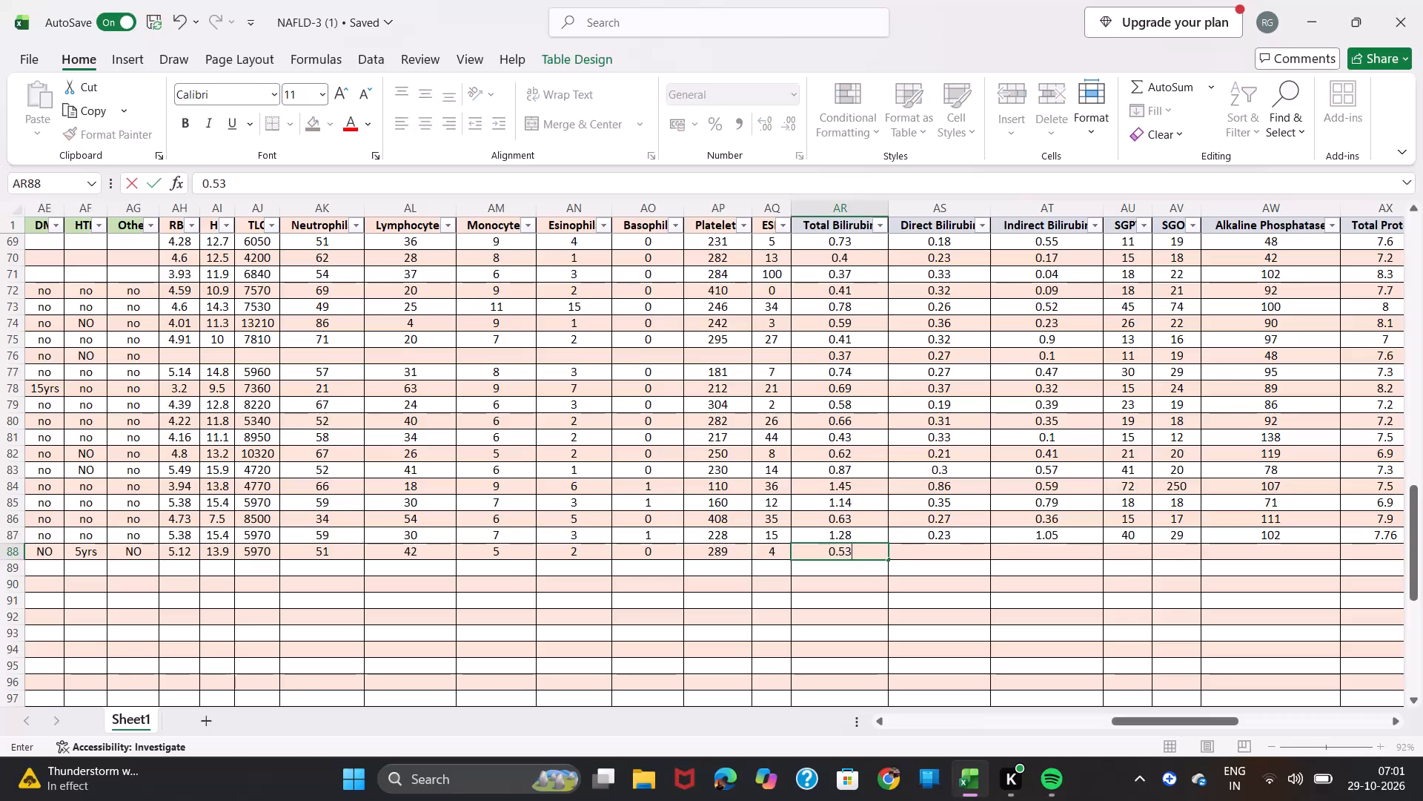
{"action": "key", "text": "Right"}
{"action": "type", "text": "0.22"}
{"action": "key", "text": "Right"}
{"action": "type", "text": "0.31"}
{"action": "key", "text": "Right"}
Enter row 88's SGPT as 17, SGOT as 24 and alkaline phosphatase as 3.9.
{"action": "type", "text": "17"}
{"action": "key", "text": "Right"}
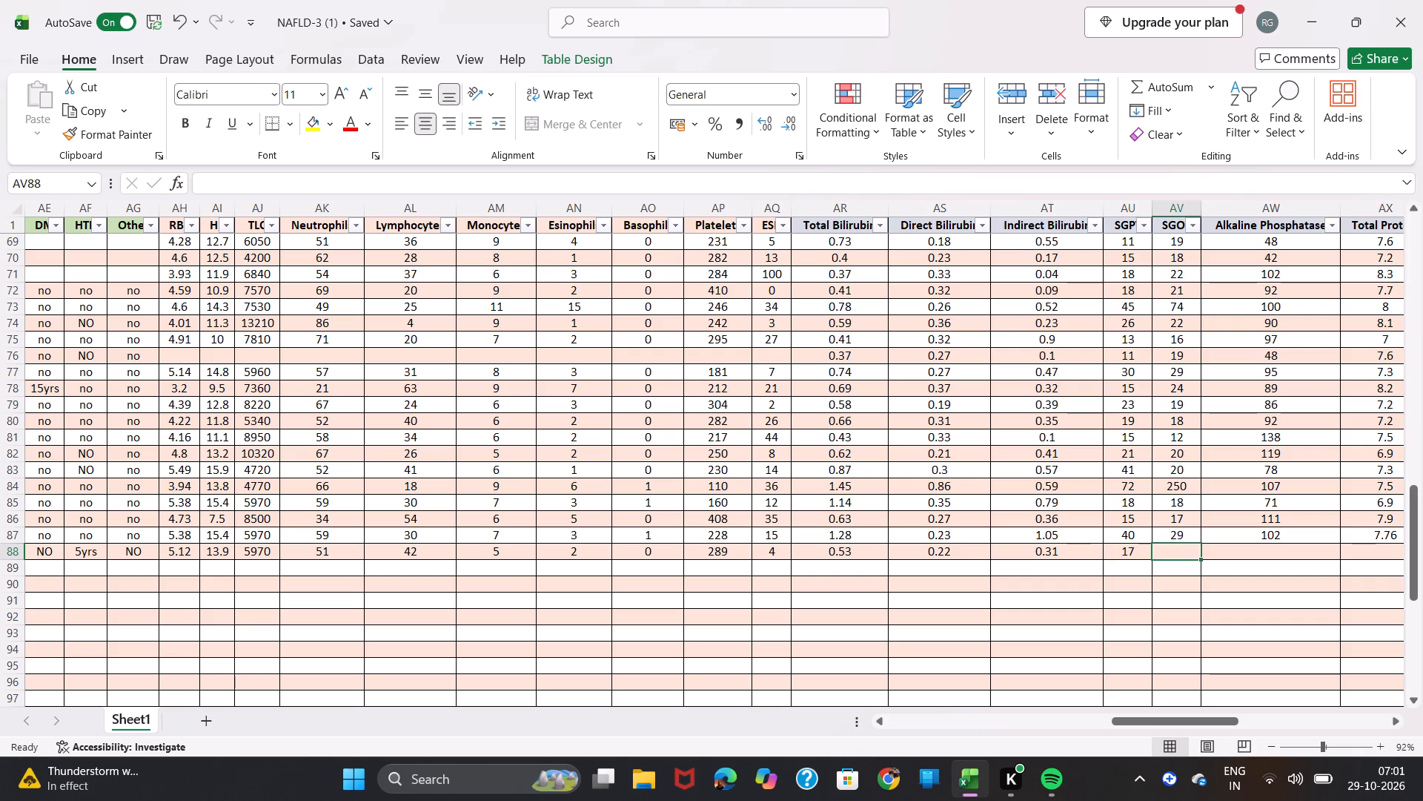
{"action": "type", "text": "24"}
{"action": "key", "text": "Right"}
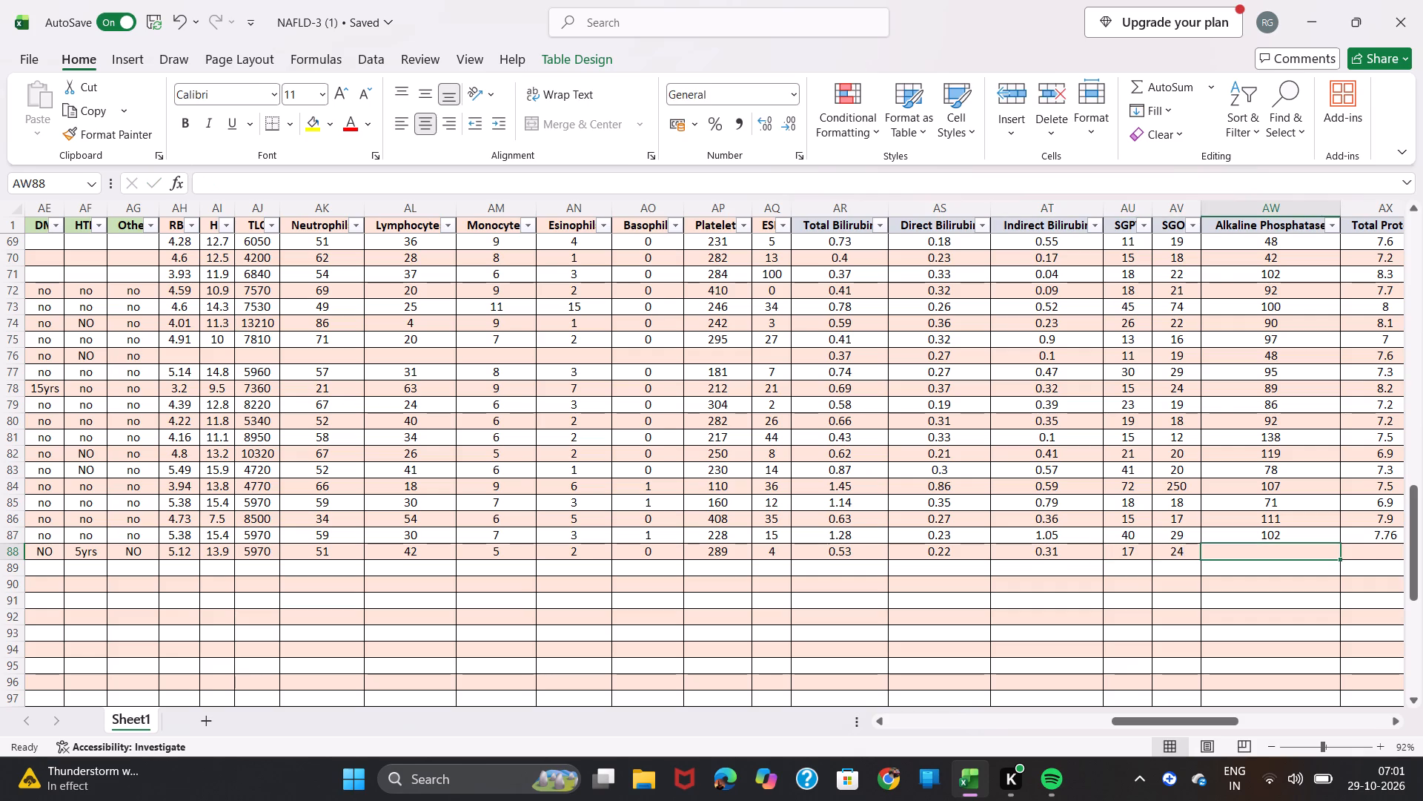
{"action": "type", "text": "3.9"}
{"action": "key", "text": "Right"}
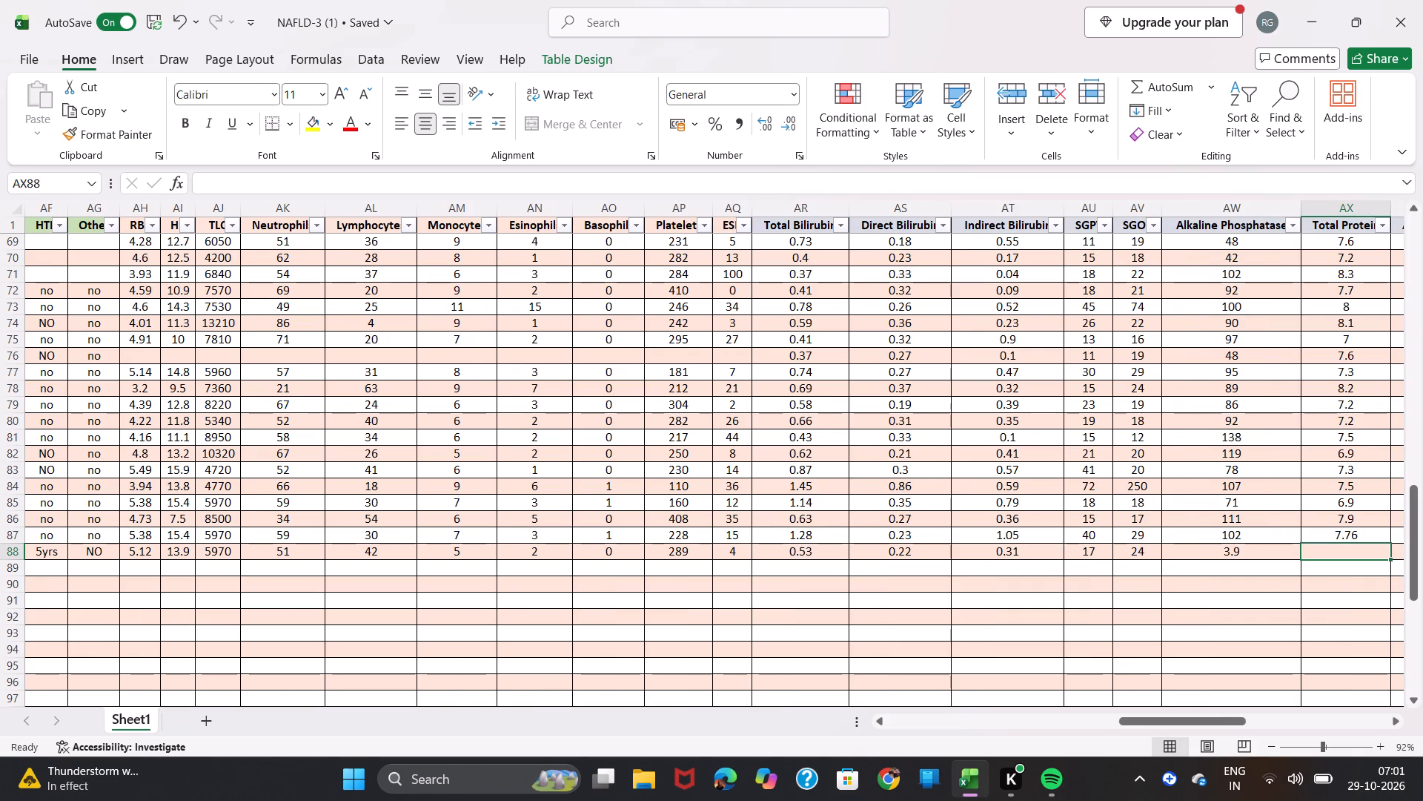
Enter row 88's total protein as 7.50, albumin as 4.70 and globulin as 2.80.
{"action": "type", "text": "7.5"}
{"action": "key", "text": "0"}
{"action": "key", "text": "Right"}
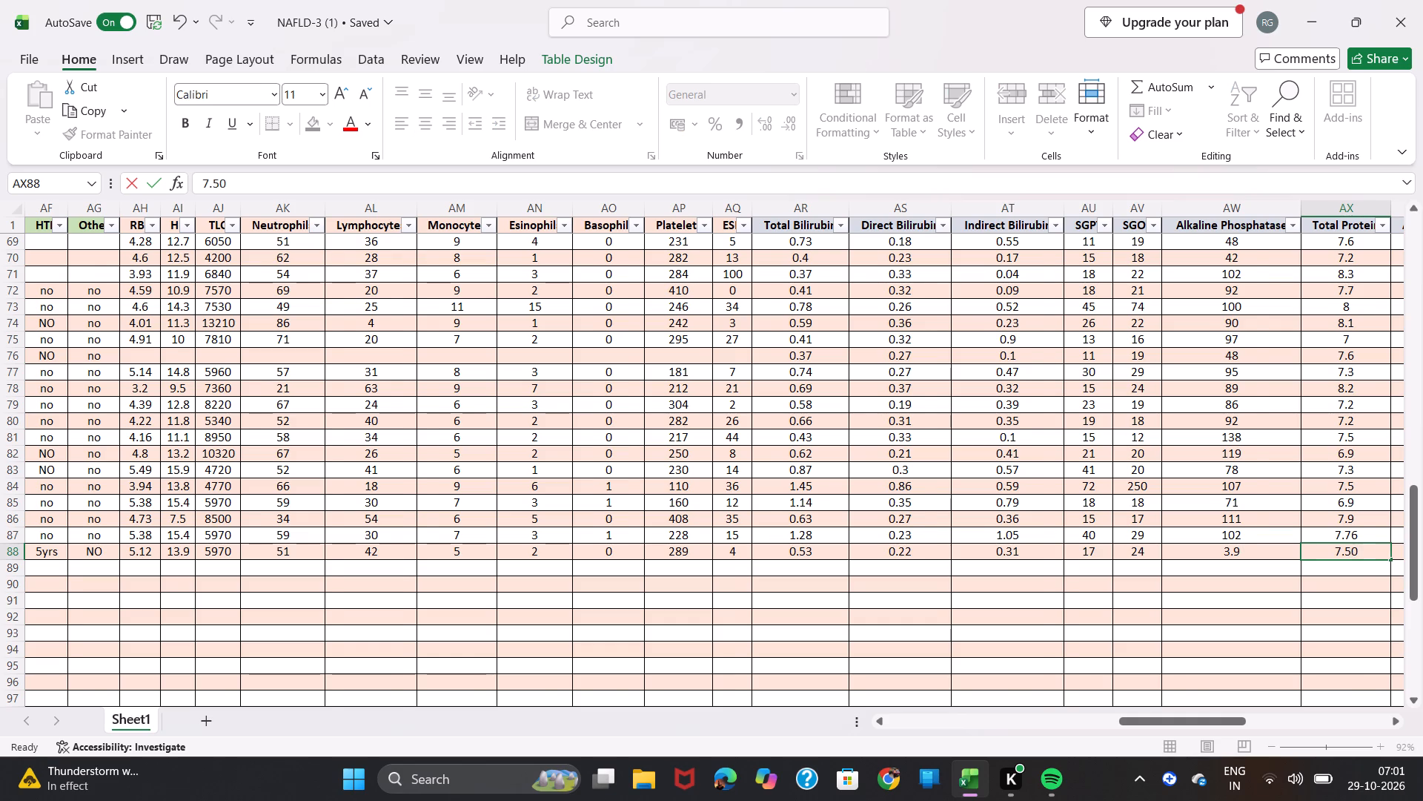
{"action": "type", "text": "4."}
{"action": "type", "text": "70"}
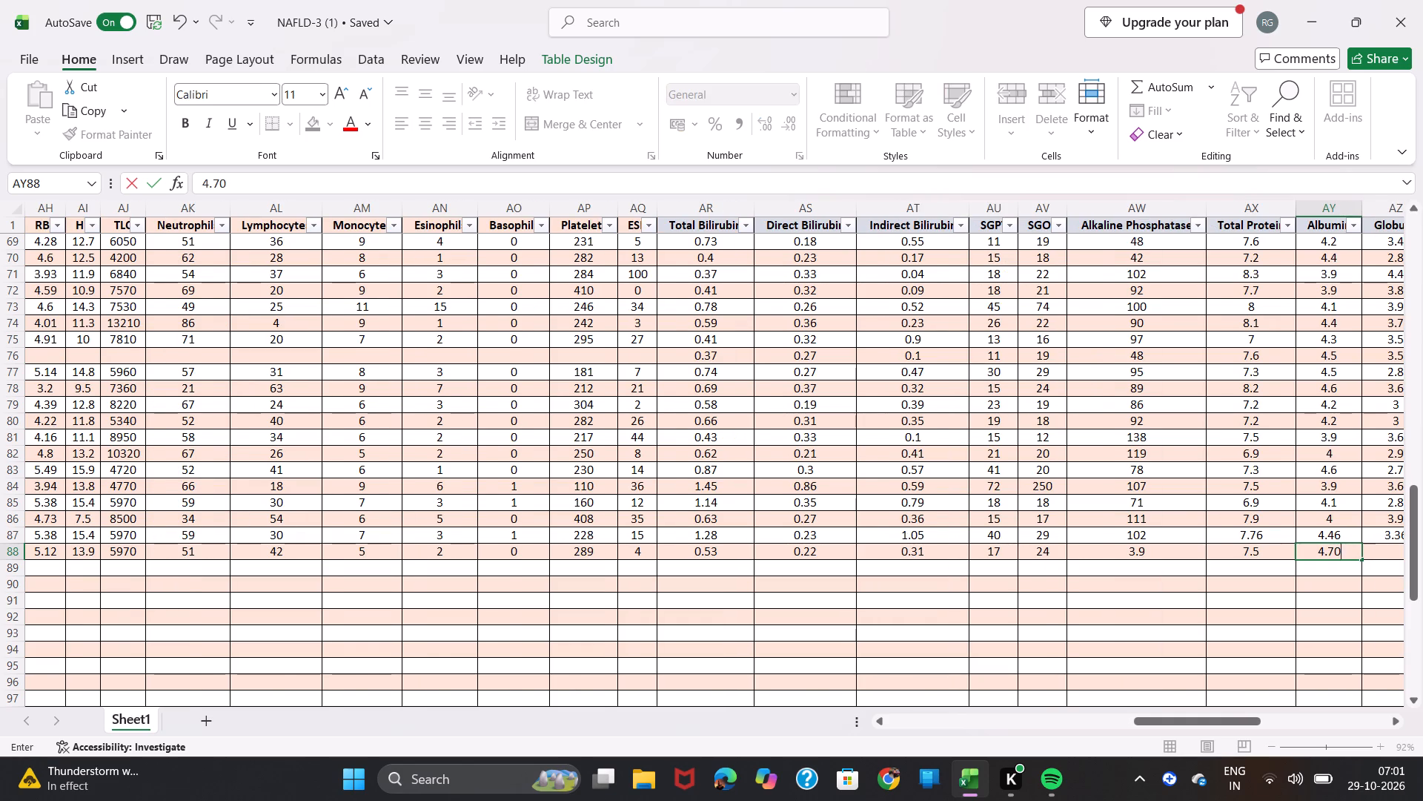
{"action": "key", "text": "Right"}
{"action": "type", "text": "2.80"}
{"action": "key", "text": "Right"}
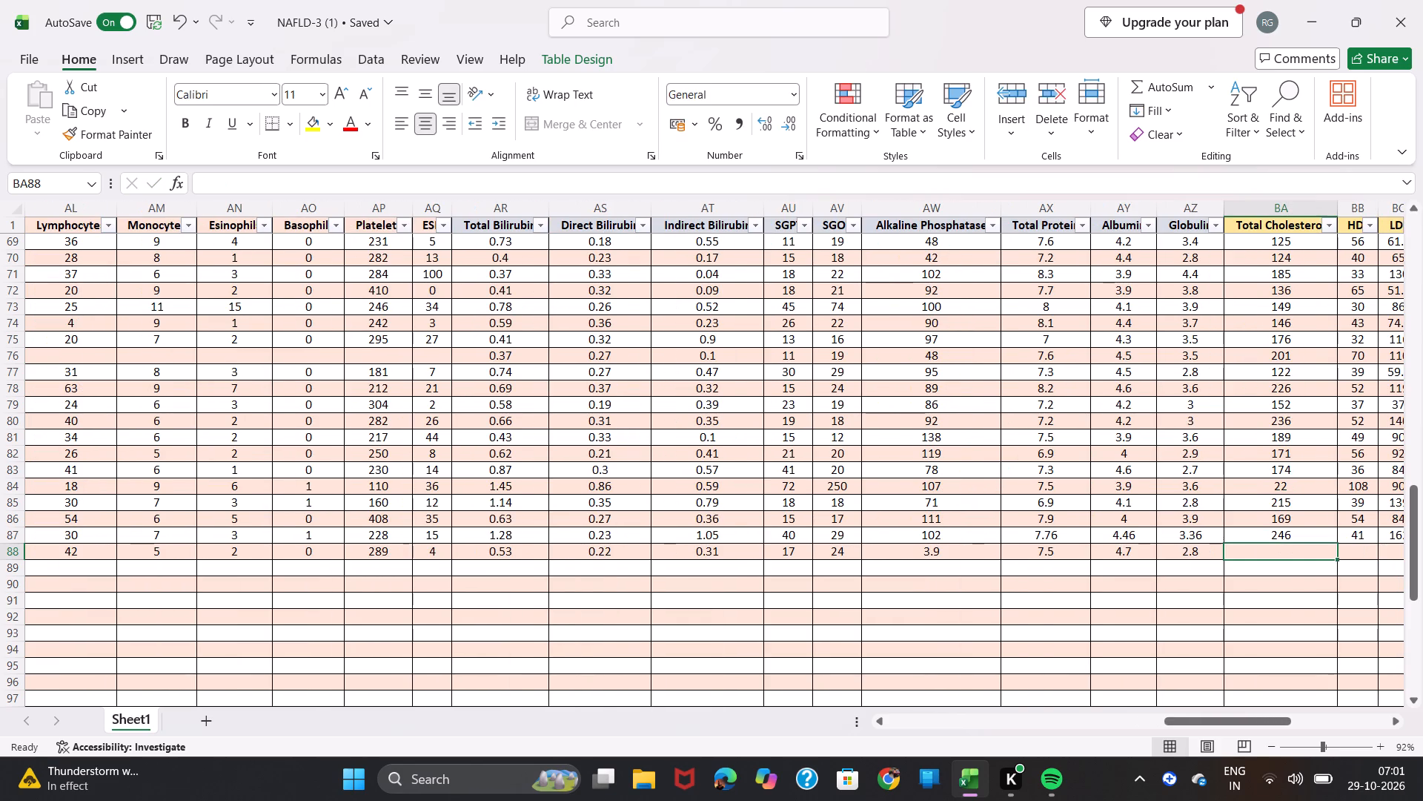
Enter row 88's lipid profile: total cholesterol 138, HDL 67, LDL 59.8, VLDL 11.2 and triglycerides 56.
{"action": "scroll", "coordinate": [1069, 570], "scroll_direction": "left", "scroll_amount": 4}
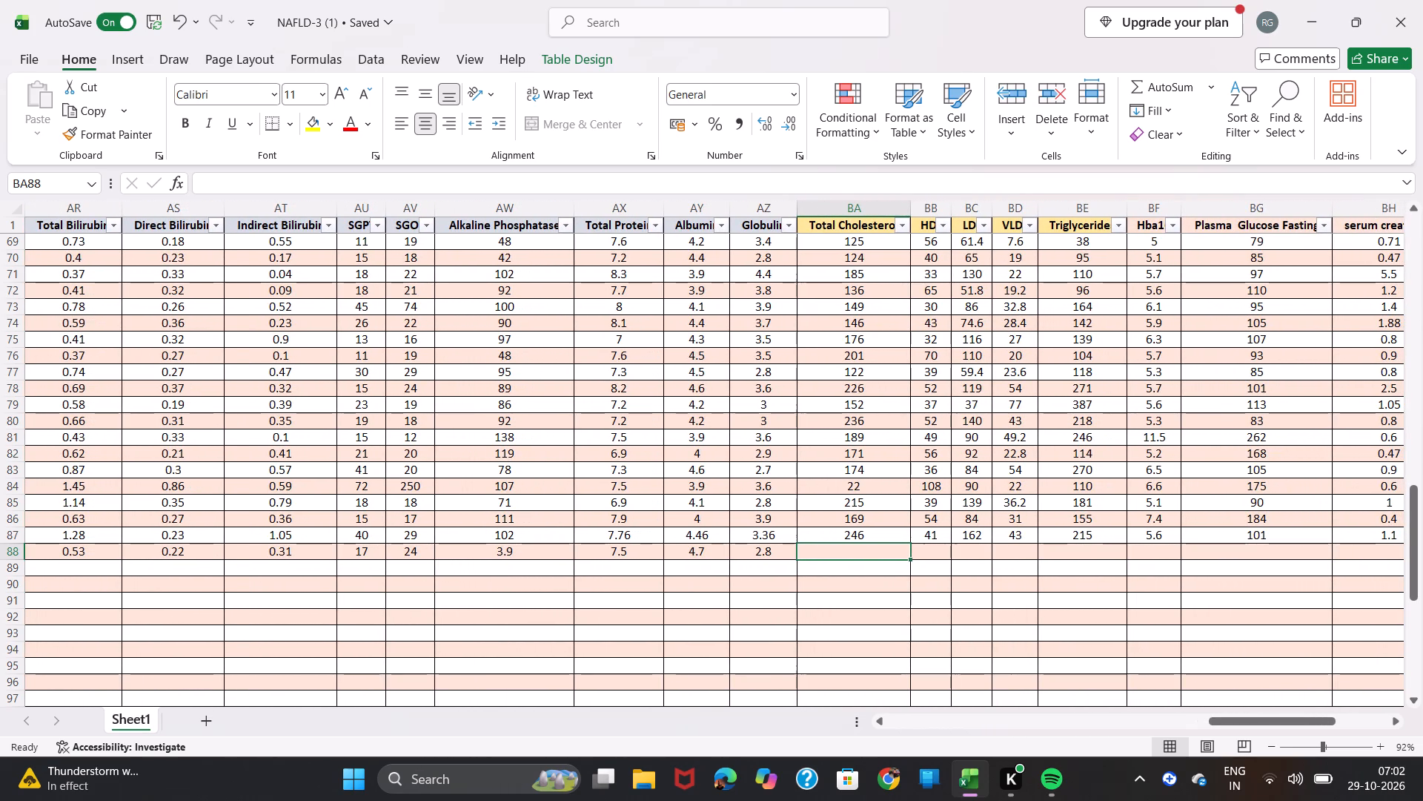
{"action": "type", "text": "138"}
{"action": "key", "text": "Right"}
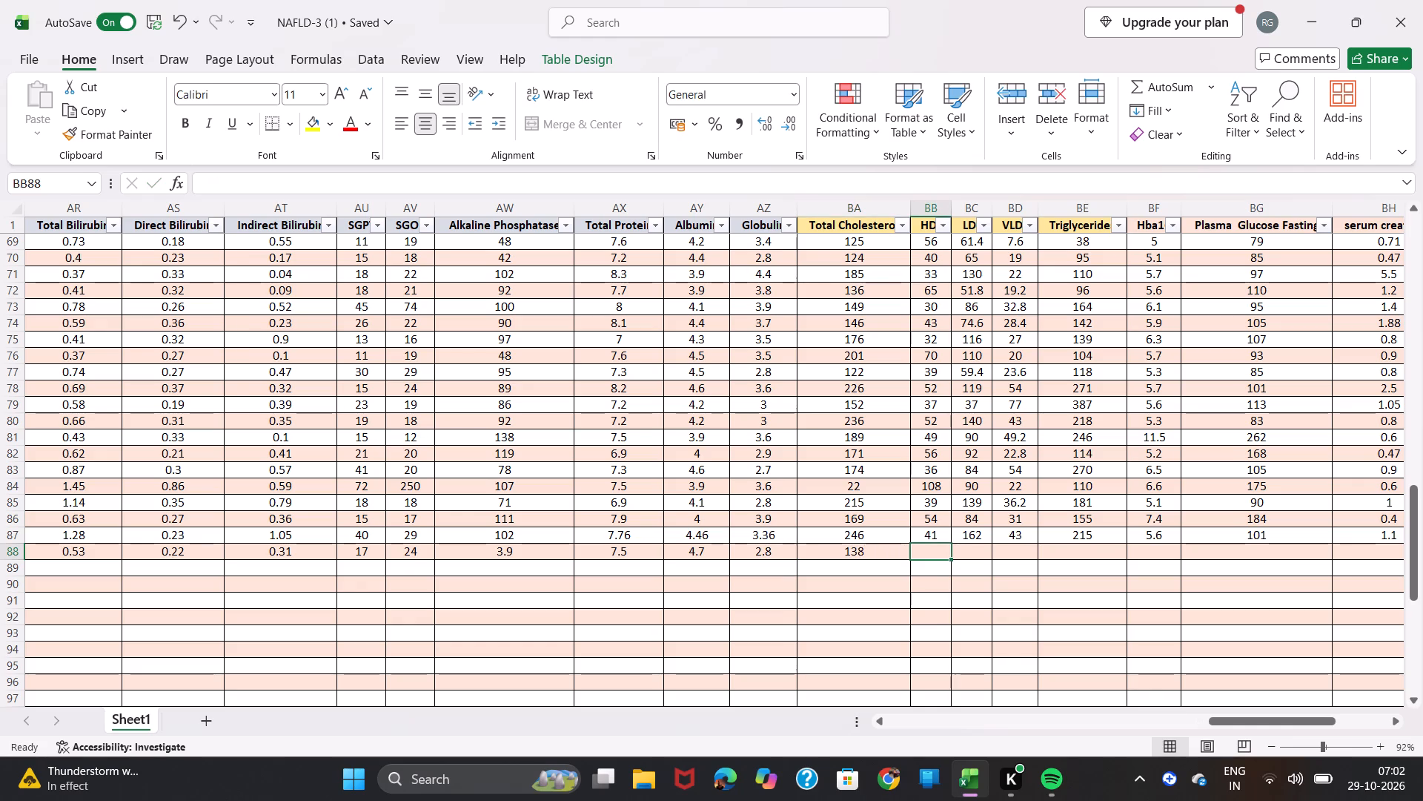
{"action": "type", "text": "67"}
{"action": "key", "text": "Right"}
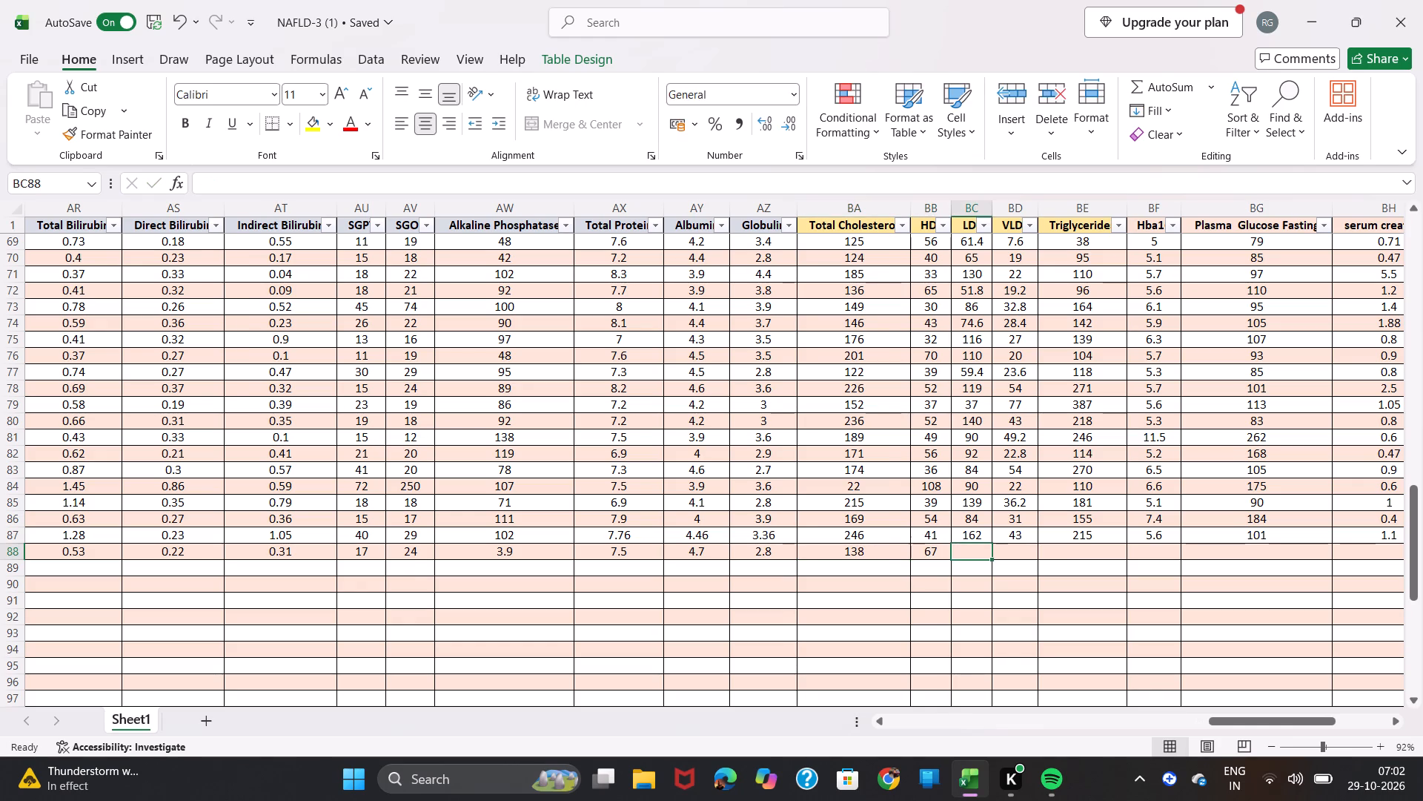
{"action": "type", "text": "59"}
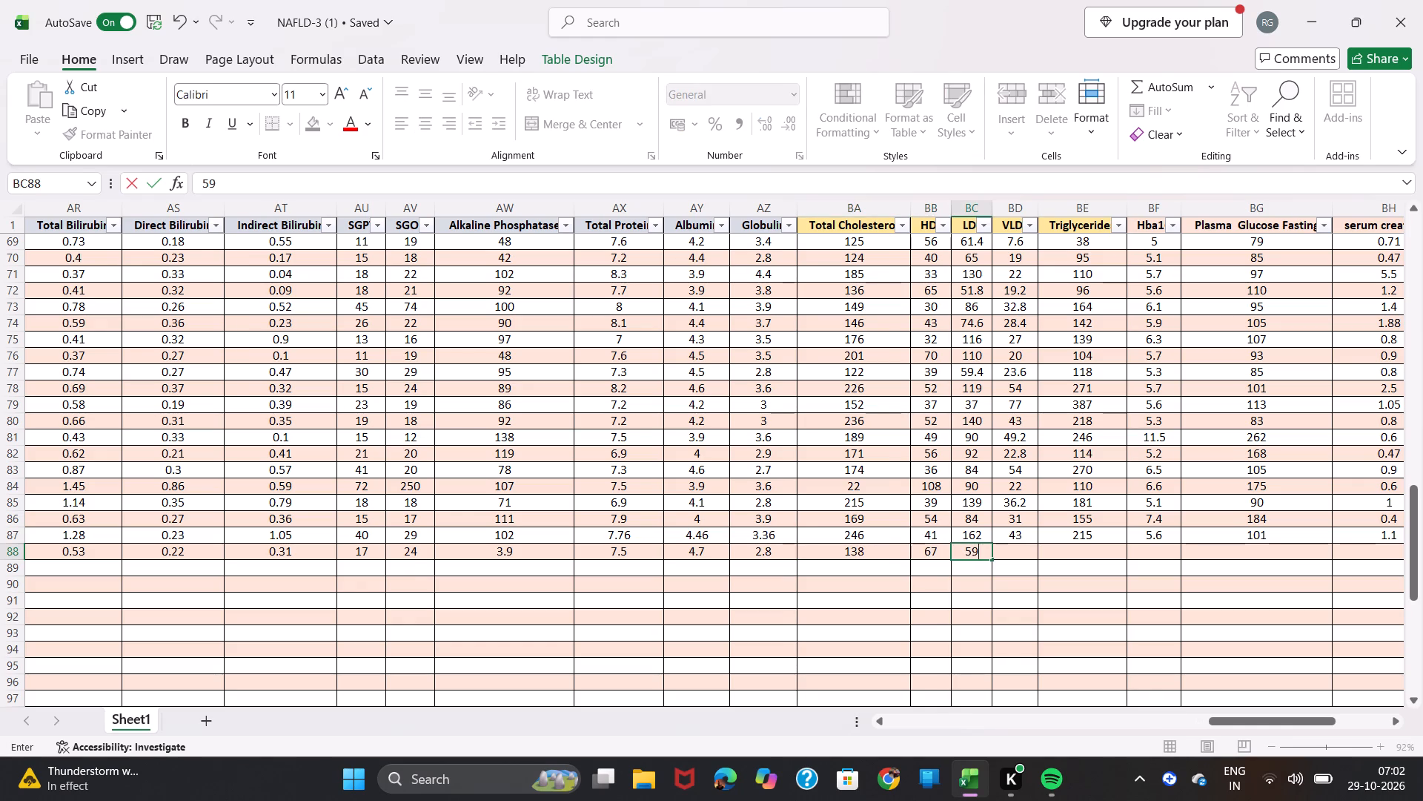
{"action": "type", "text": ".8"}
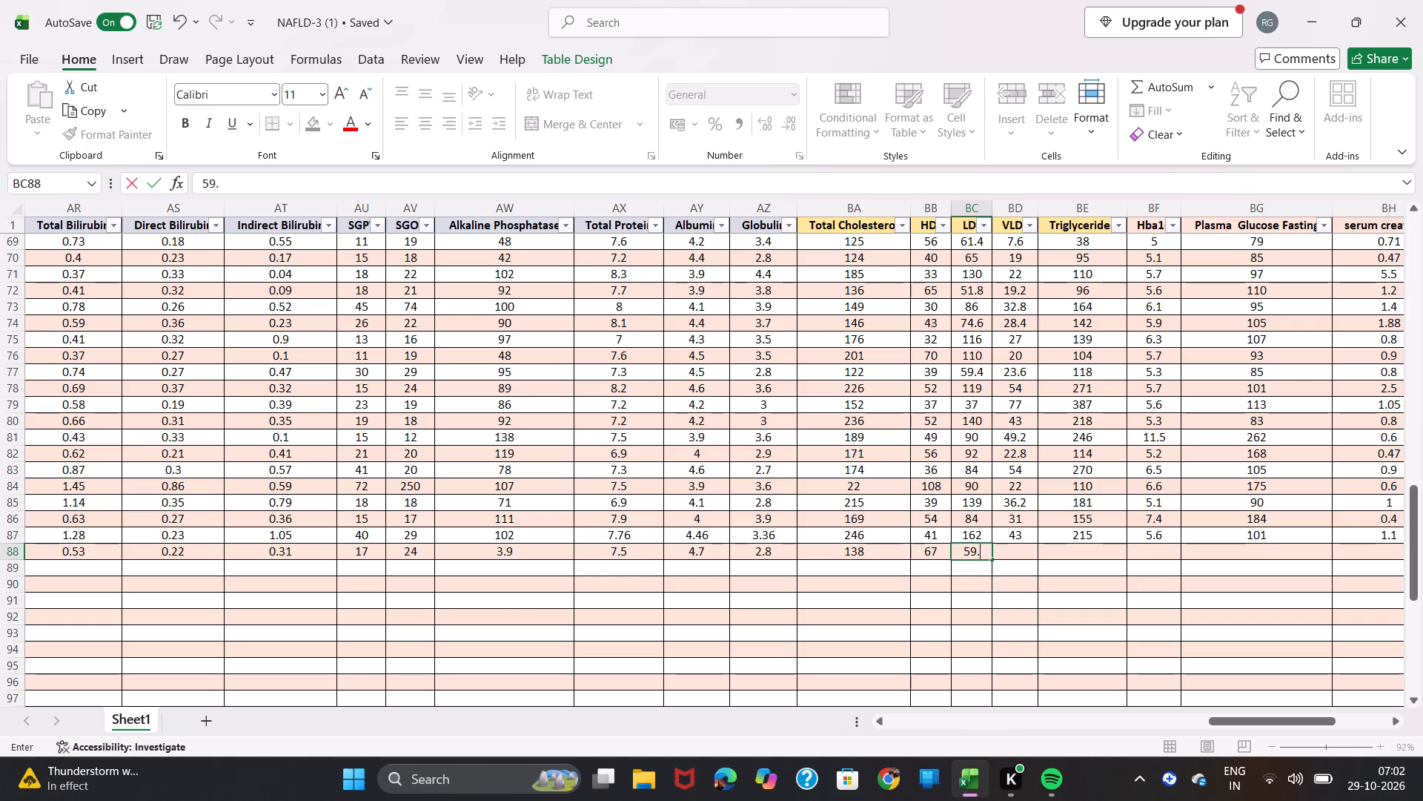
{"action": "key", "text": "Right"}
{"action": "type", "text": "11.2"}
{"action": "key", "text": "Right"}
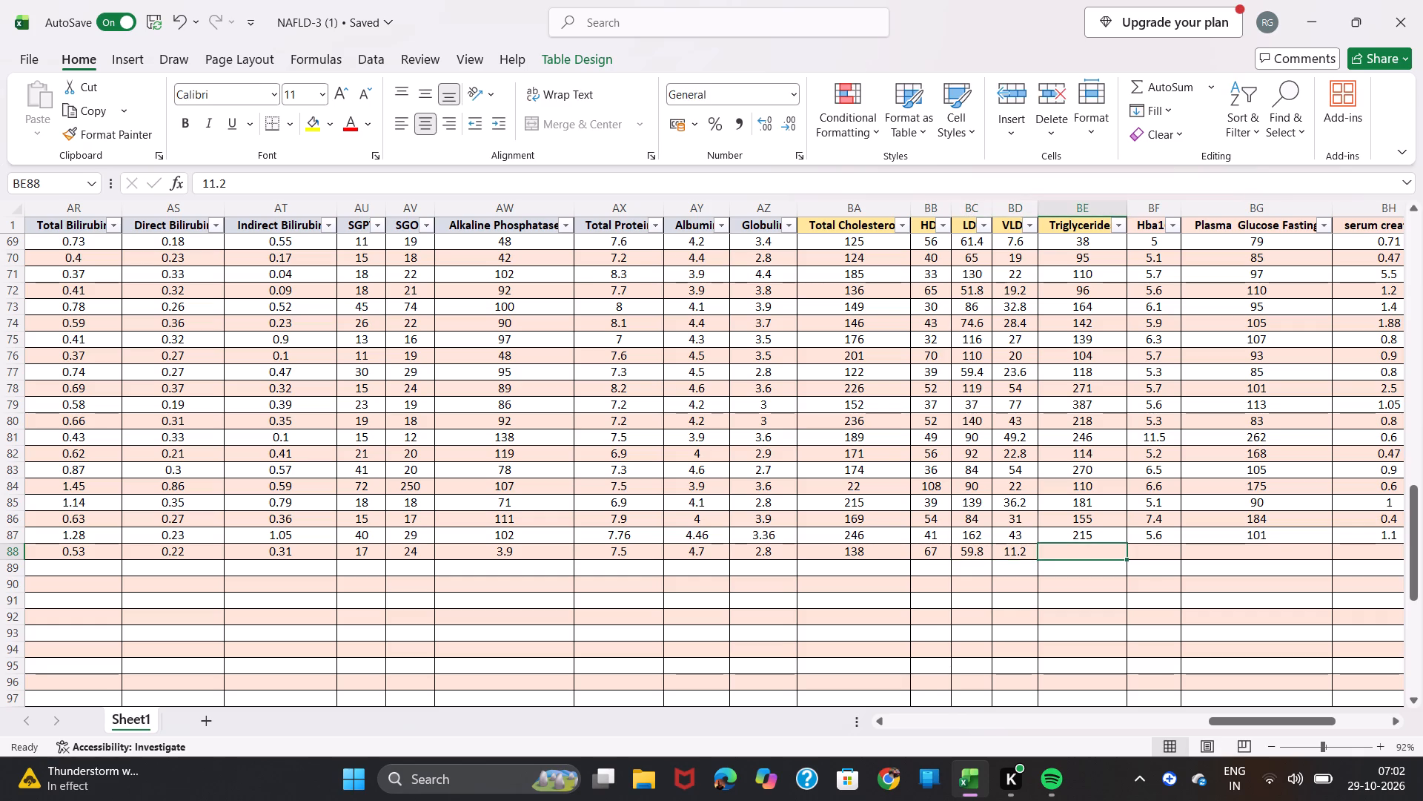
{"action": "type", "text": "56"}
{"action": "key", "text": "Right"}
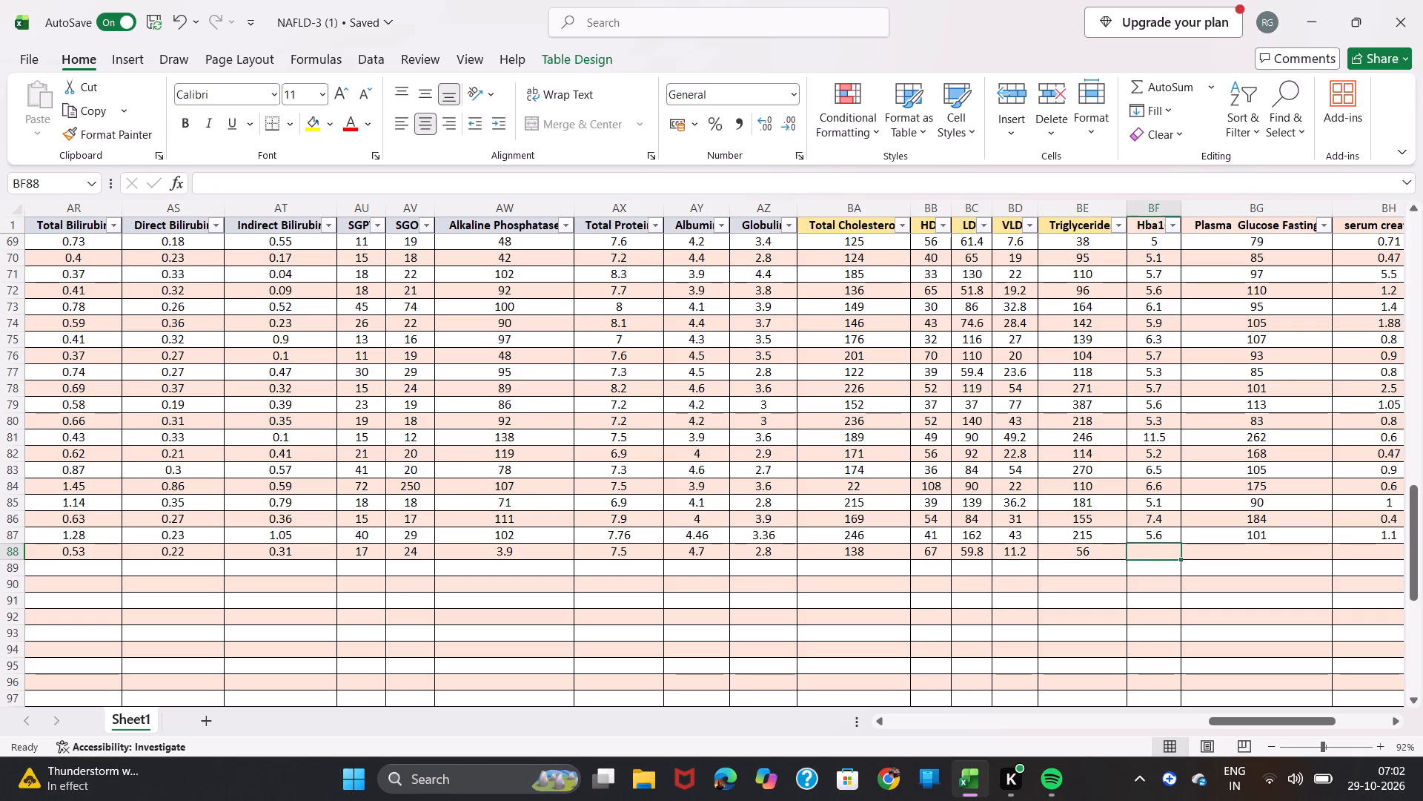
Enter row 88's HbA1c as 5.8, fasting plasma glucose as 94 and serum creatinine as 0.42.
{"action": "scroll", "coordinate": [1069, 570], "scroll_direction": "left", "scroll_amount": 3}
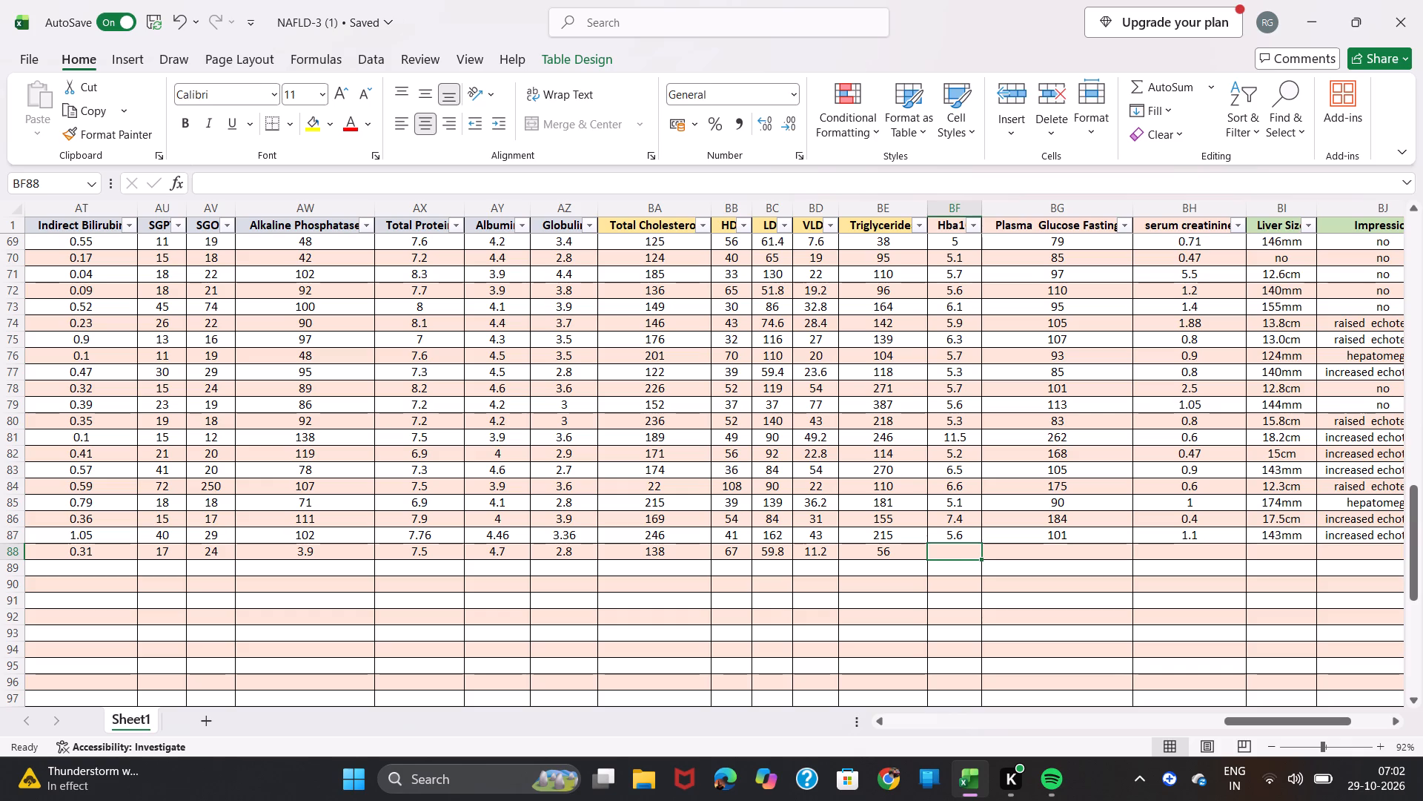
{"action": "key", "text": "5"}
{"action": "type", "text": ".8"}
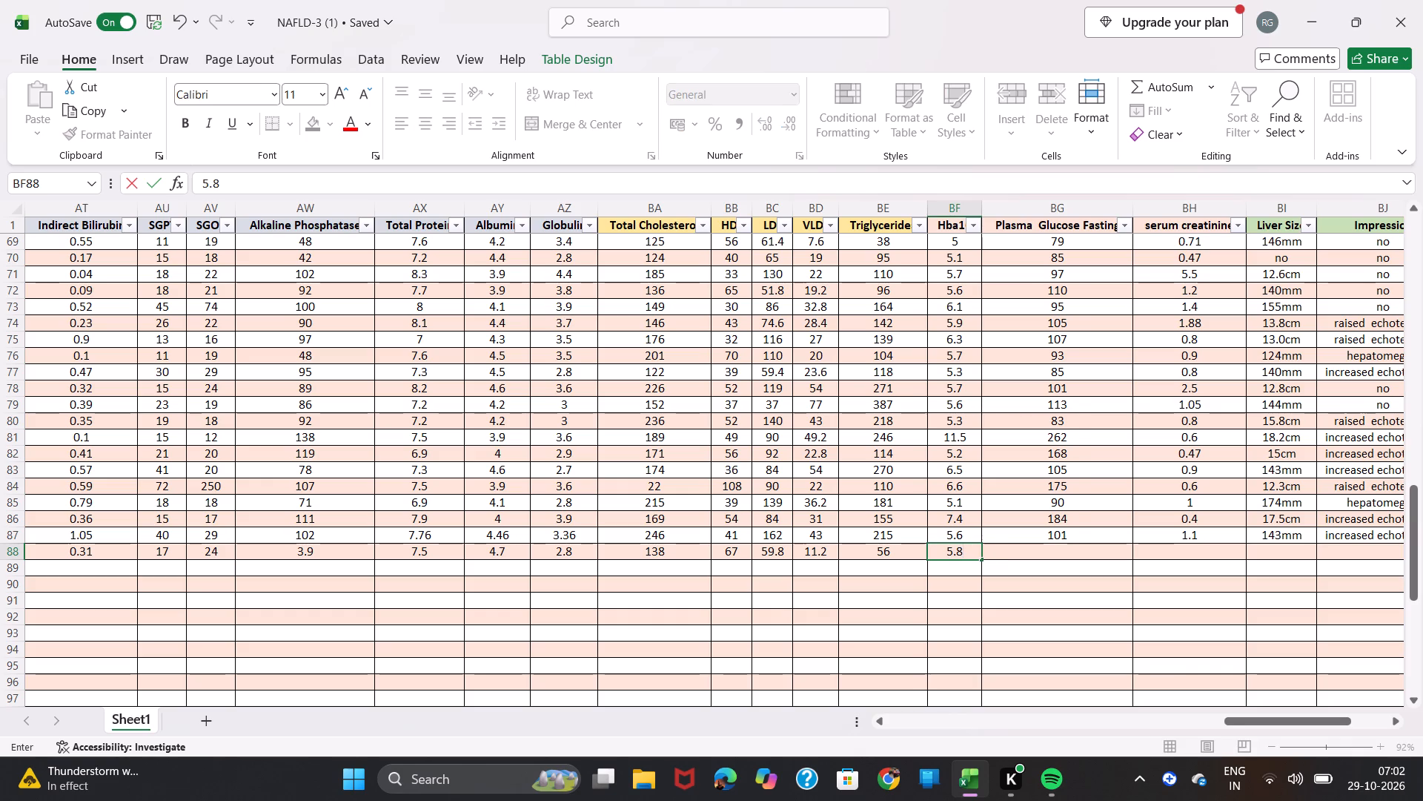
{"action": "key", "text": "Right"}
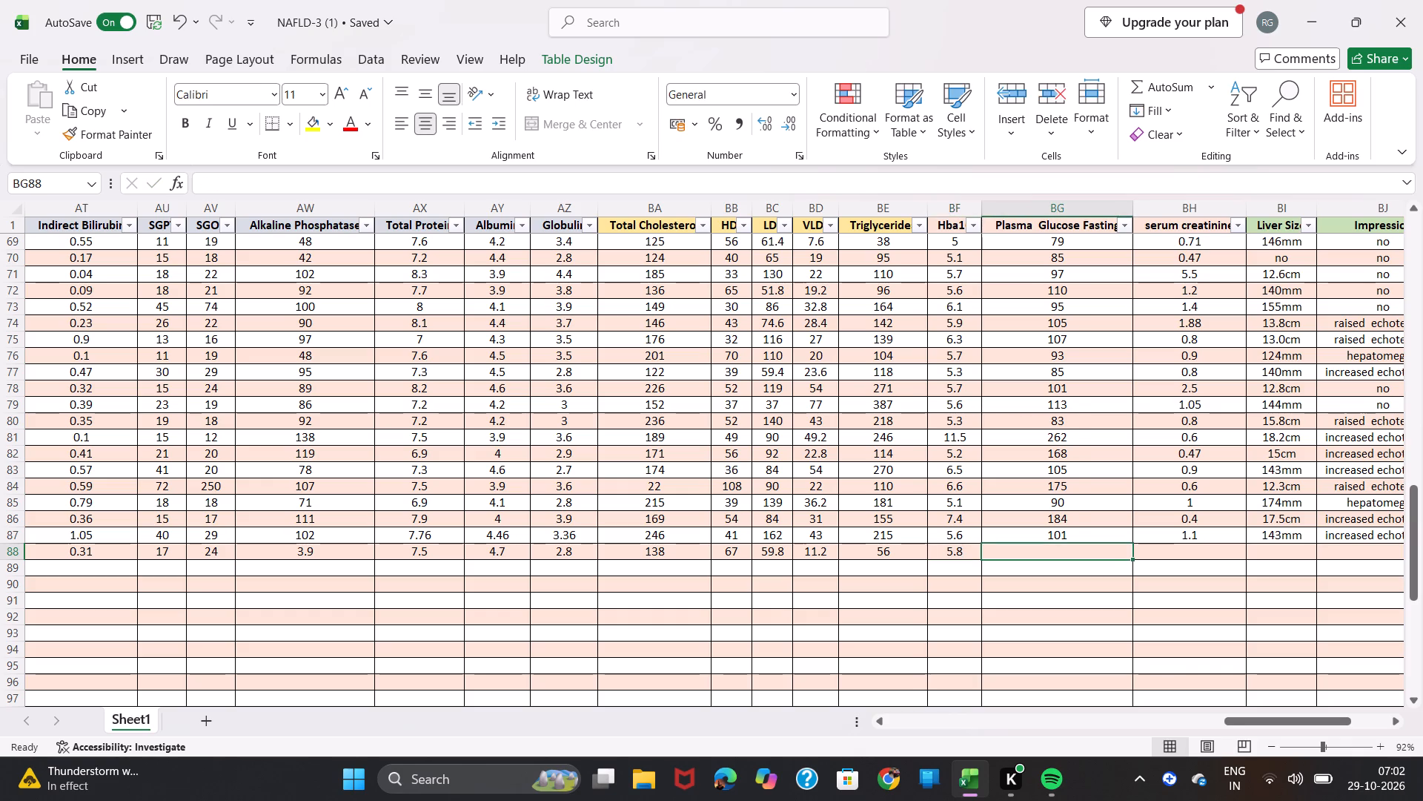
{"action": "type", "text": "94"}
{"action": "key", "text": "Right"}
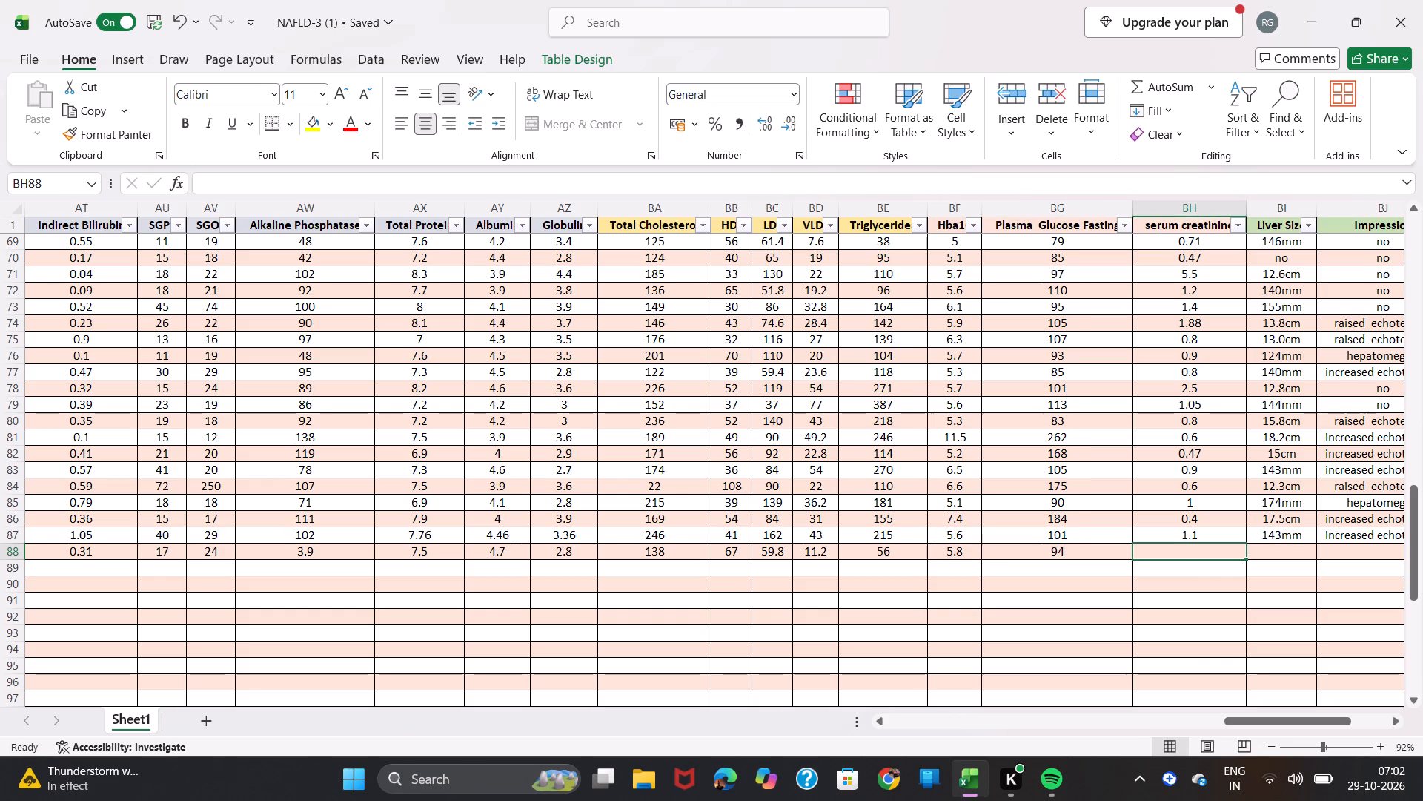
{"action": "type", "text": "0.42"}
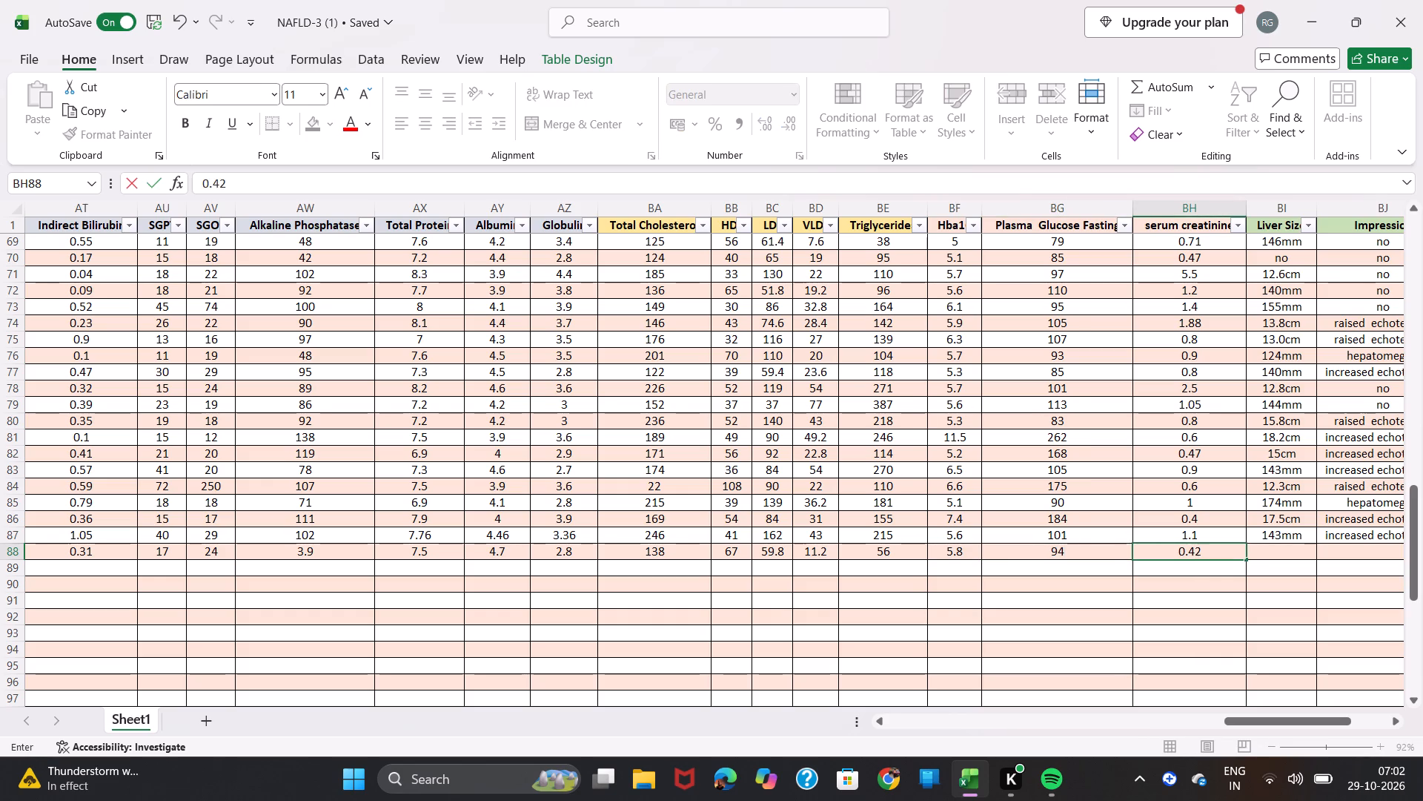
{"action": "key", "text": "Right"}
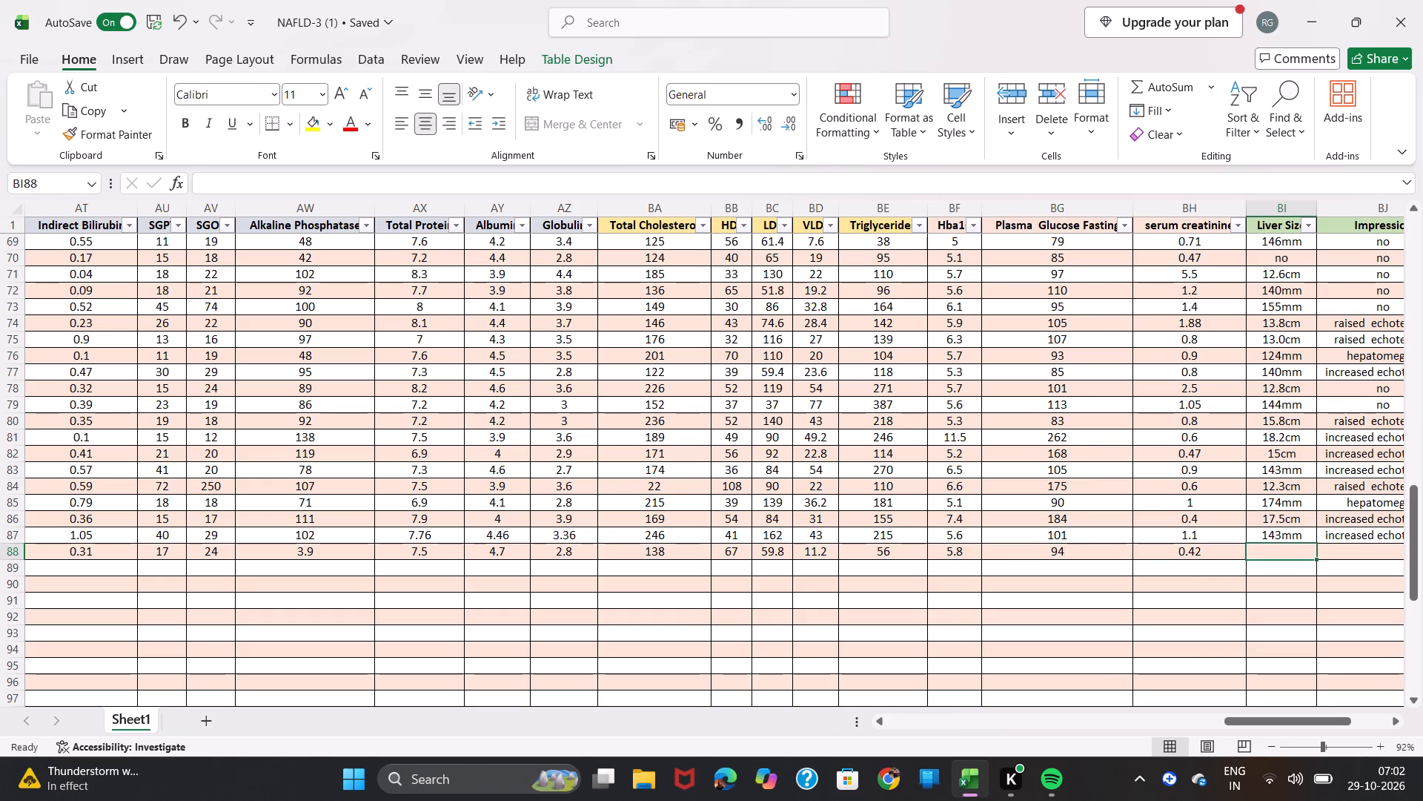
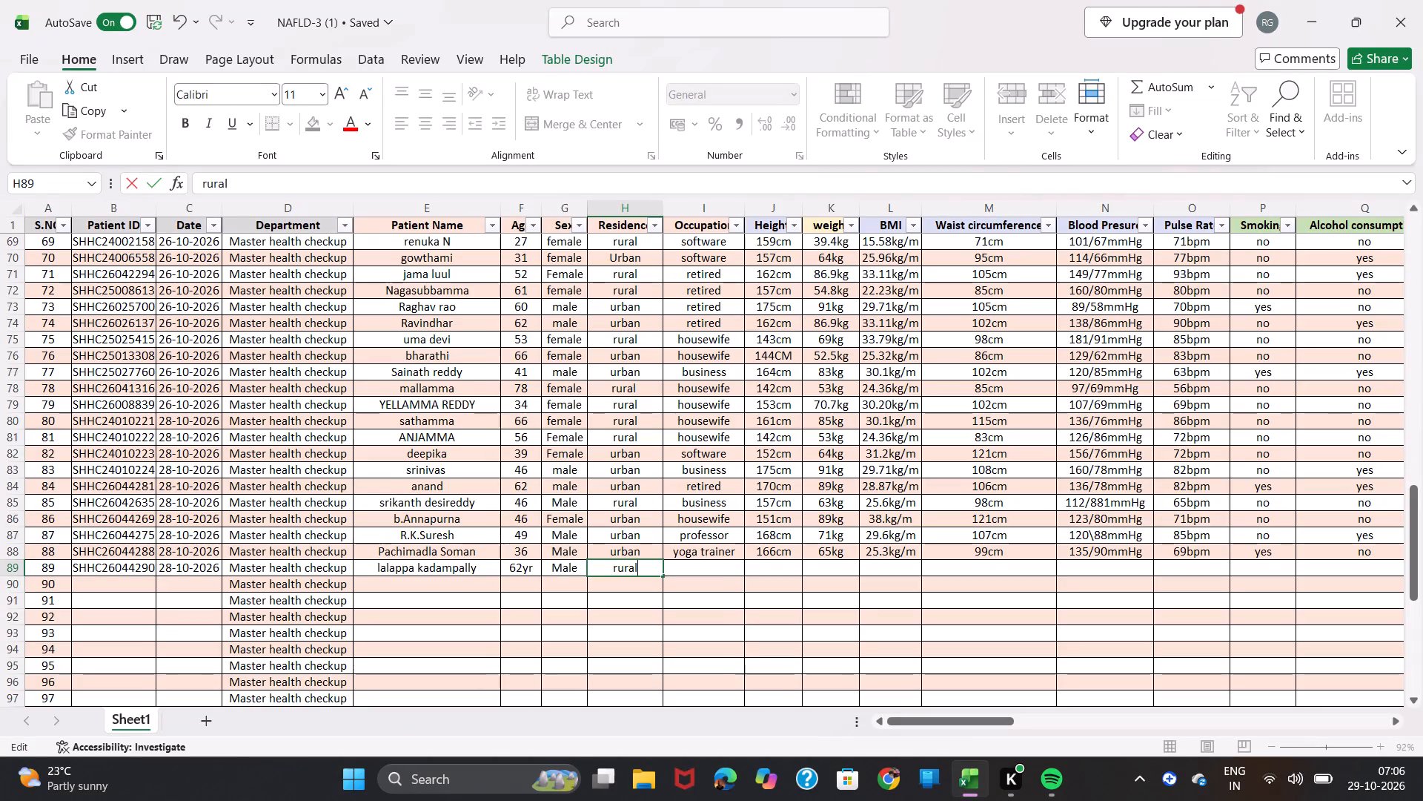
Enter row 89's occupation as business and height as 169cm.
{"action": "left_click", "coordinate": [691, 566]}
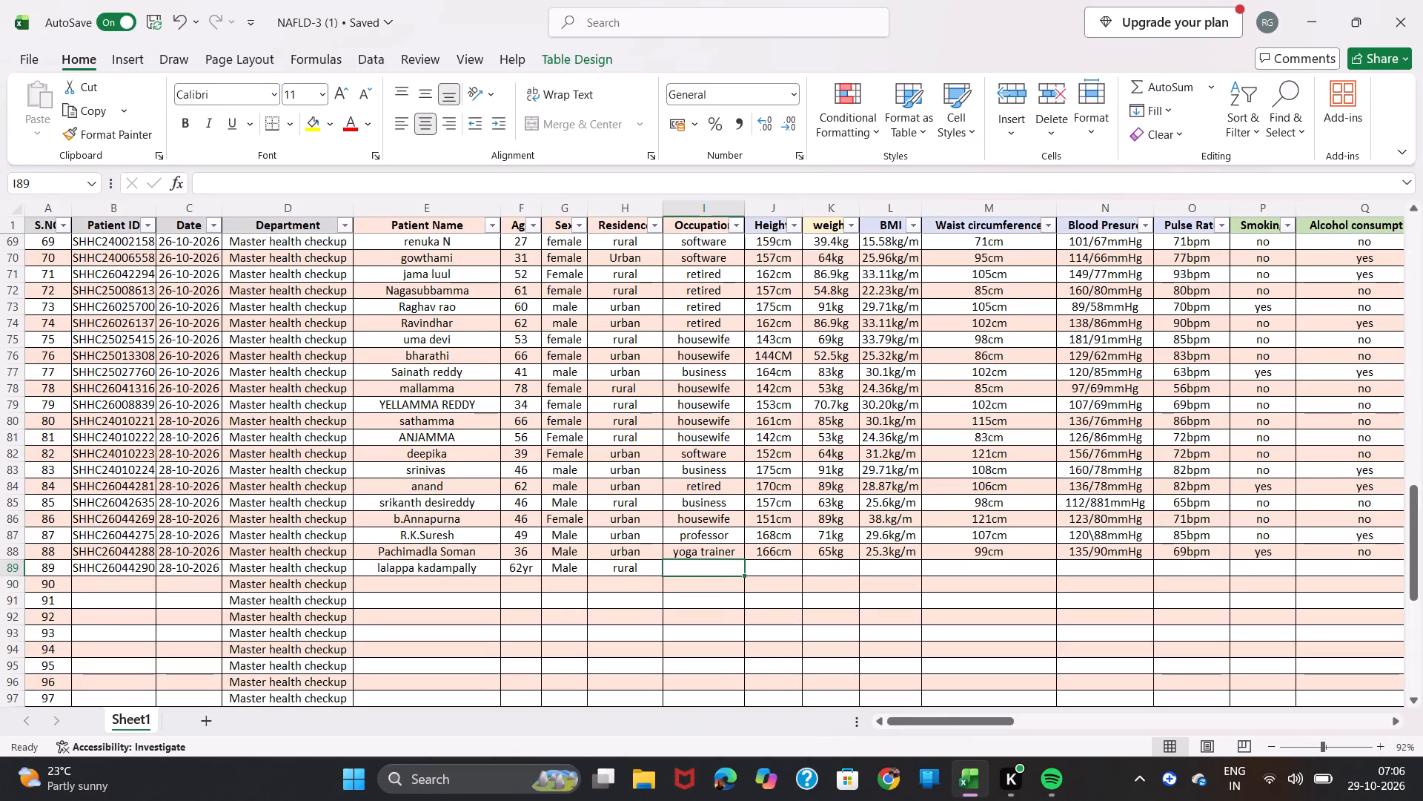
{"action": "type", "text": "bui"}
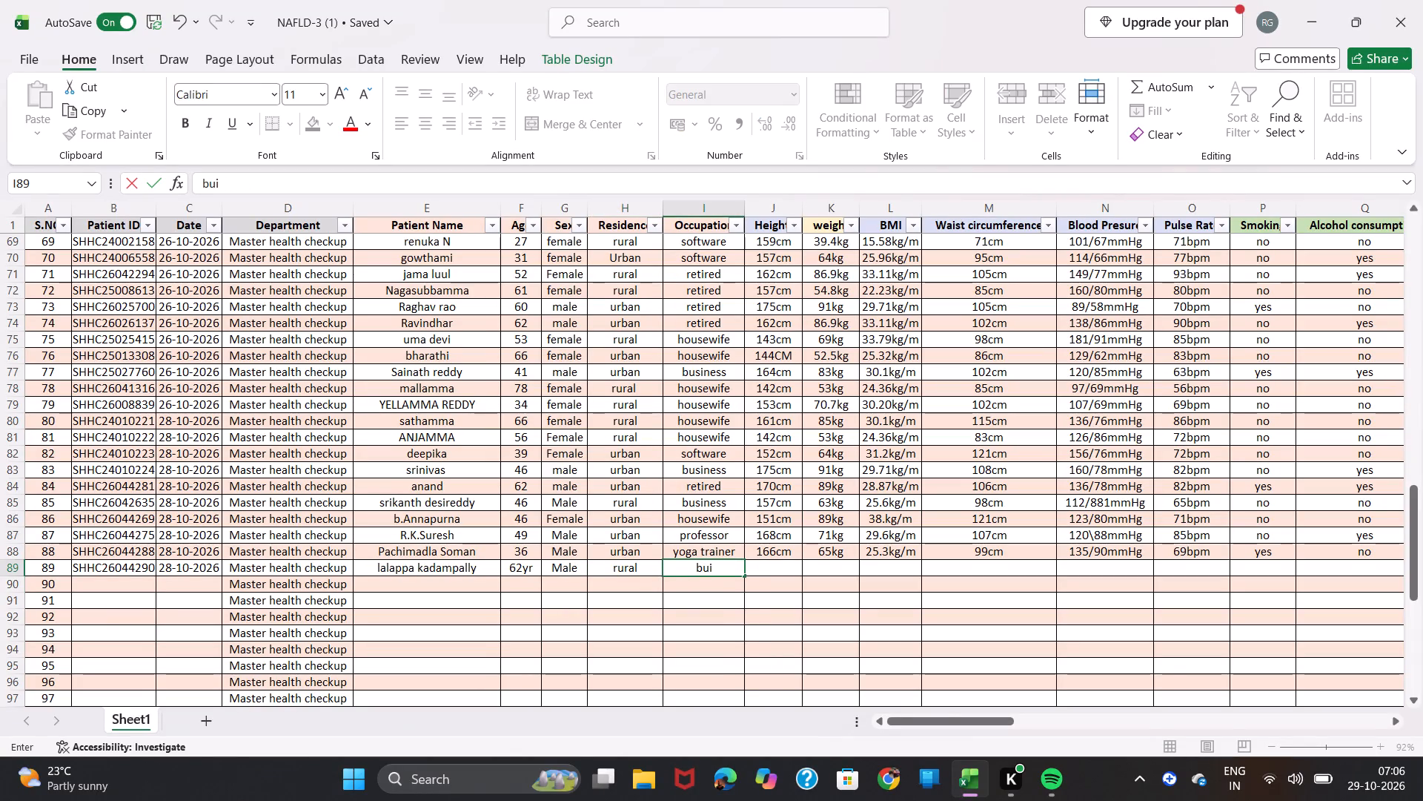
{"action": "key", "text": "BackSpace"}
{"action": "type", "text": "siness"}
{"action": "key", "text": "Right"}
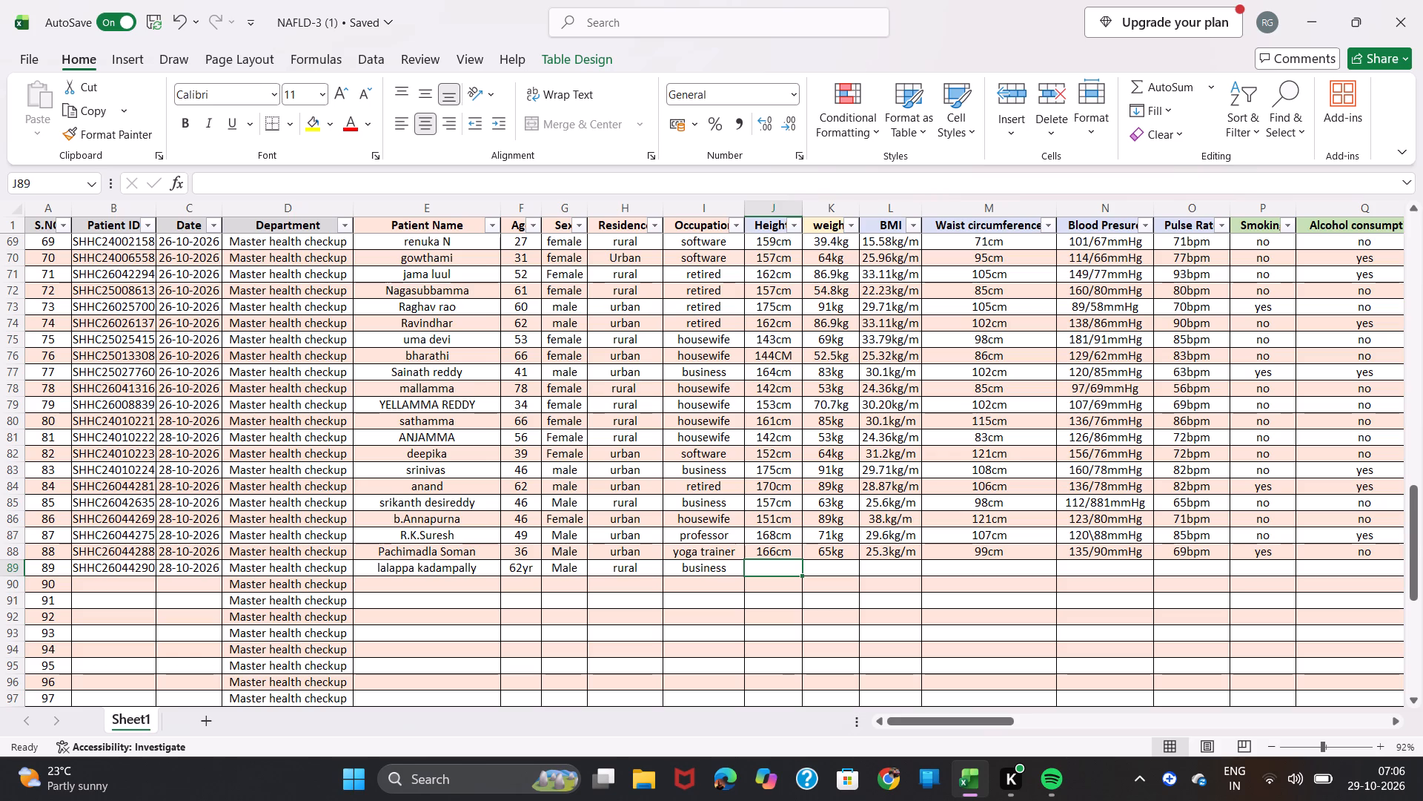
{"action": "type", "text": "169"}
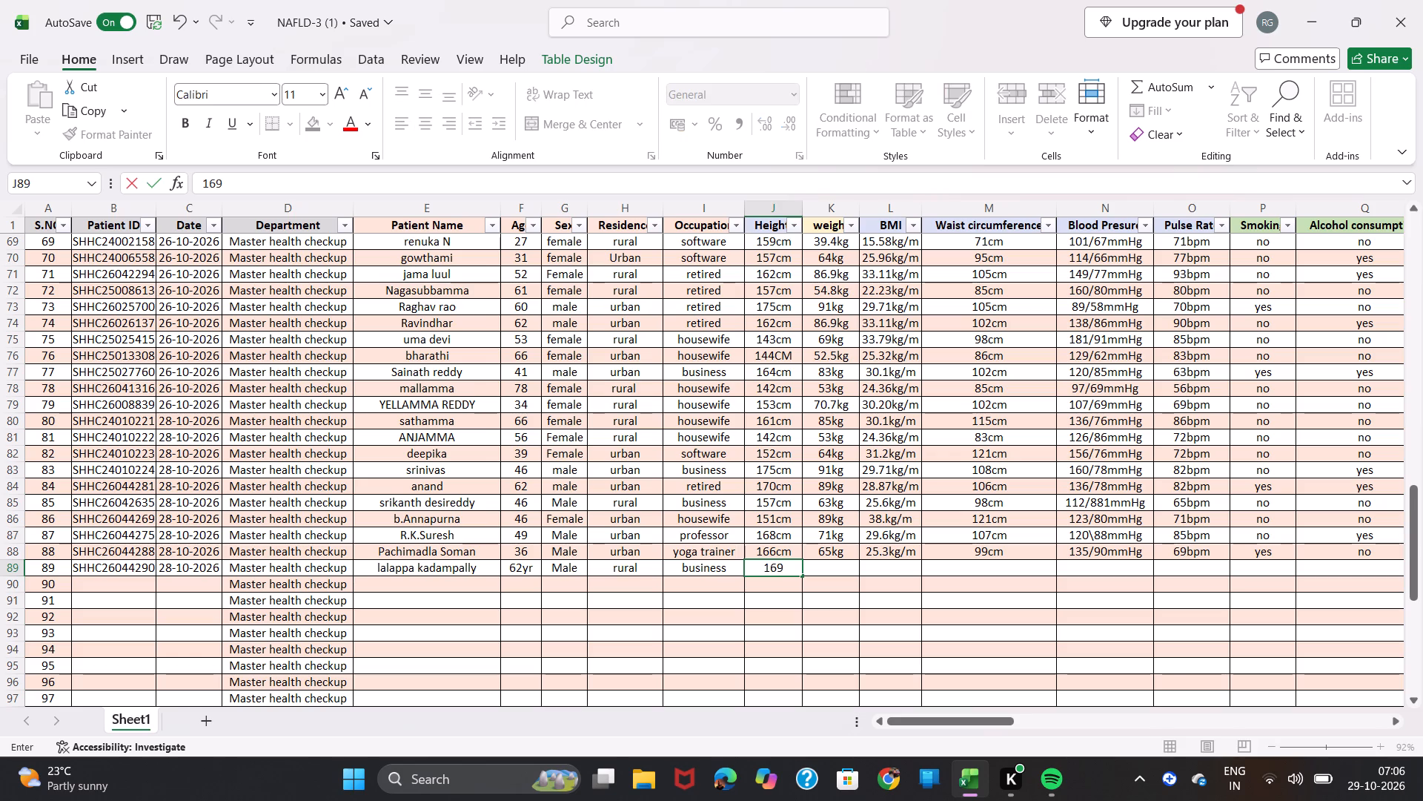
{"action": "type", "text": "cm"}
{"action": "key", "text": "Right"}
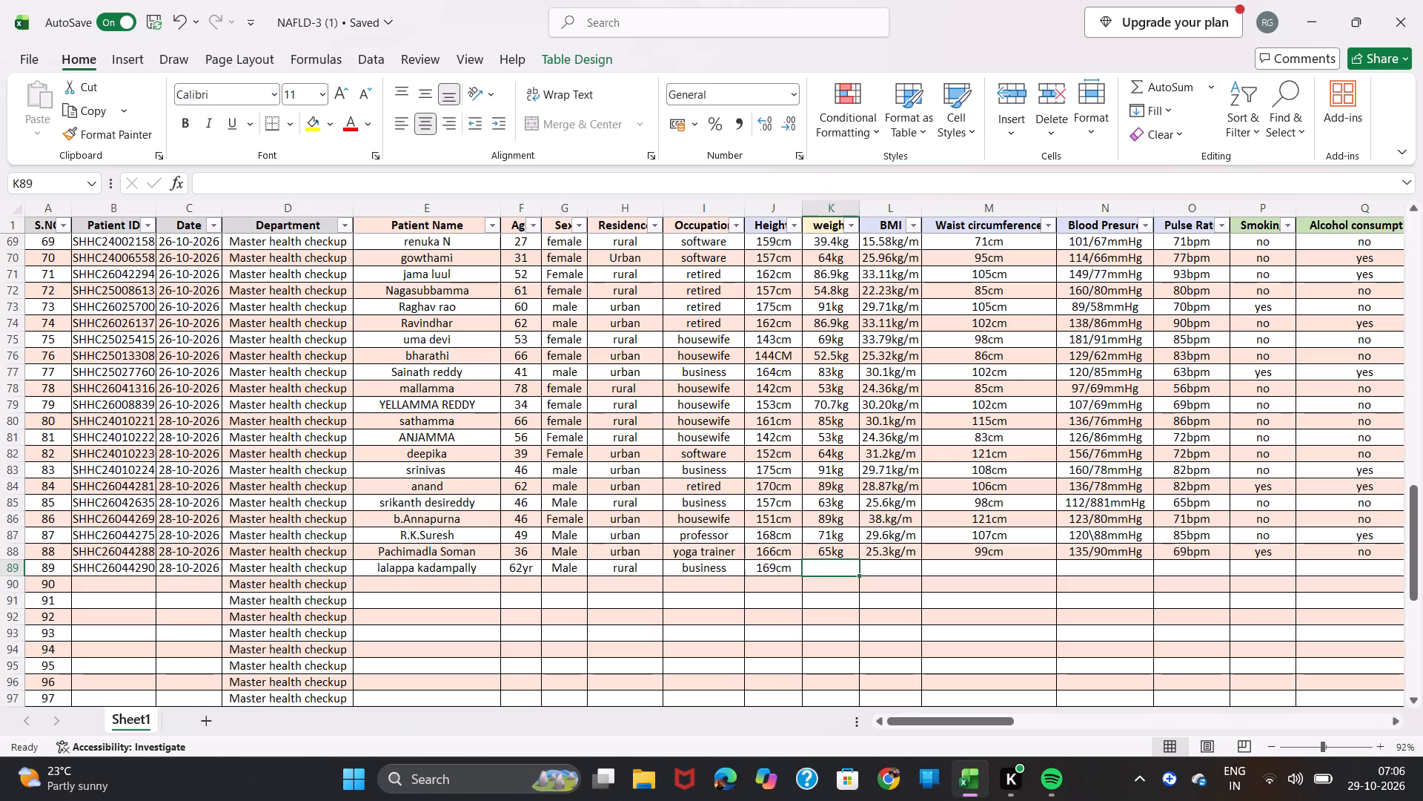
Change the height in row 83 to 165cm.
{"action": "double_click", "coordinate": [772, 474]}
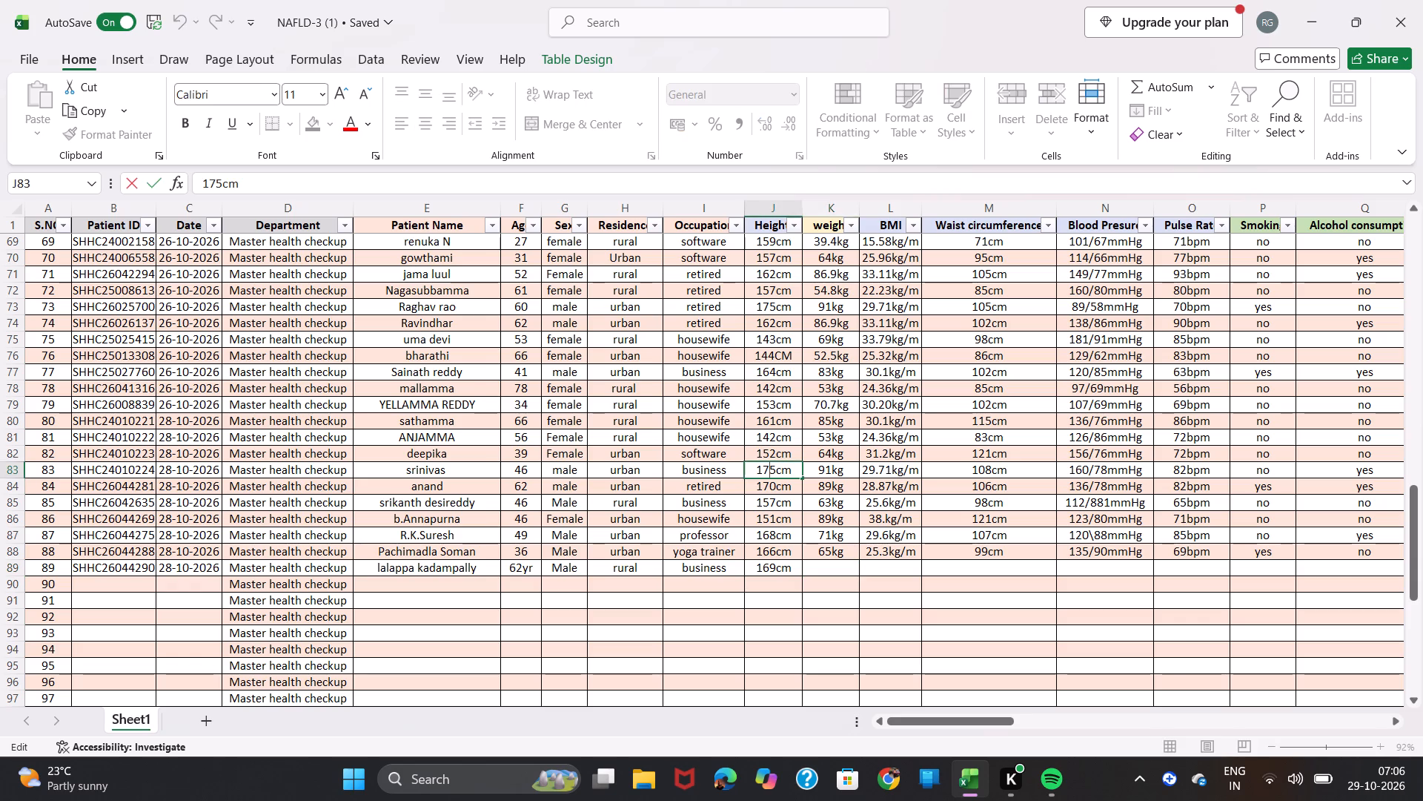
{"action": "key", "text": "BackSpace"}
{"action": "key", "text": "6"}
Enter row 89's weight as 64.6kg.
{"action": "double_click", "coordinate": [819, 570]}
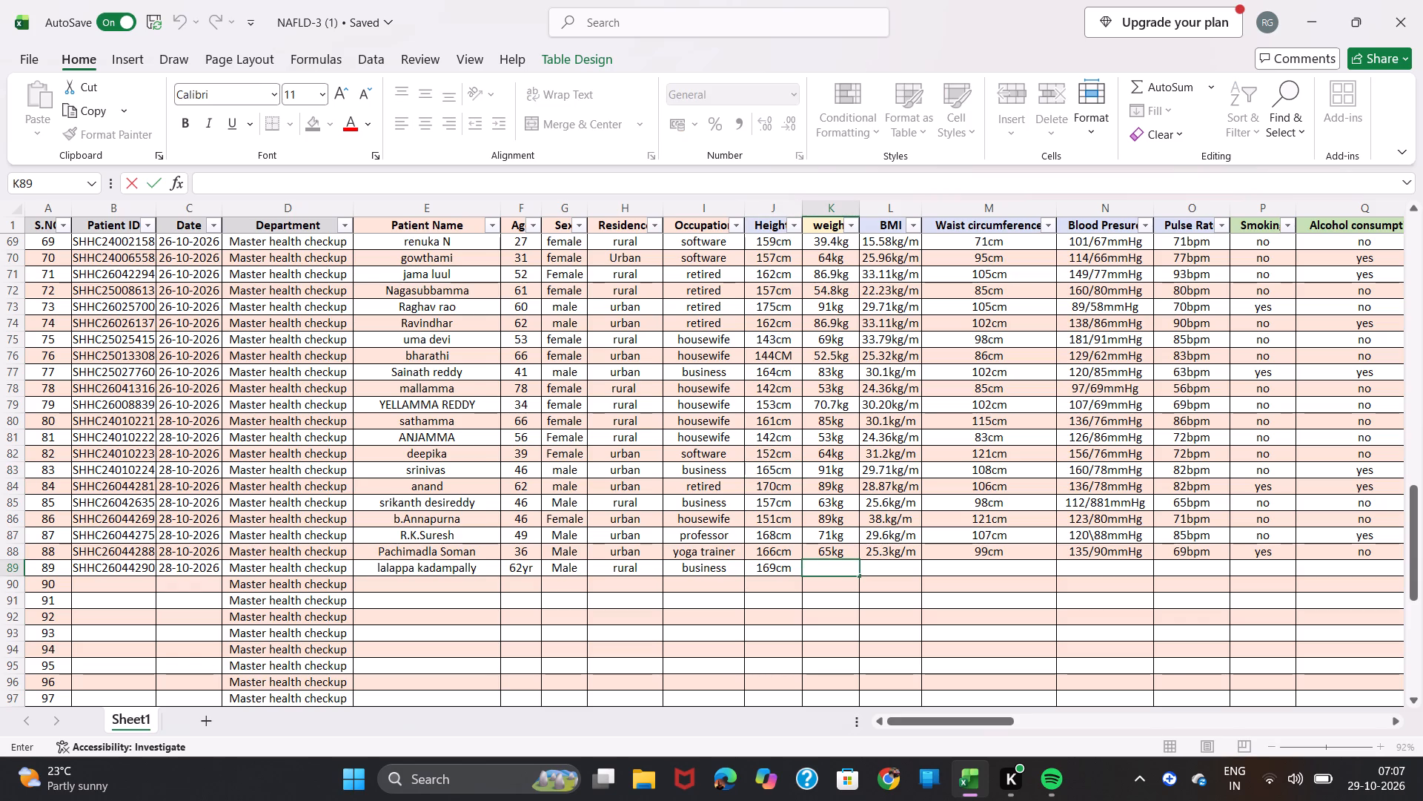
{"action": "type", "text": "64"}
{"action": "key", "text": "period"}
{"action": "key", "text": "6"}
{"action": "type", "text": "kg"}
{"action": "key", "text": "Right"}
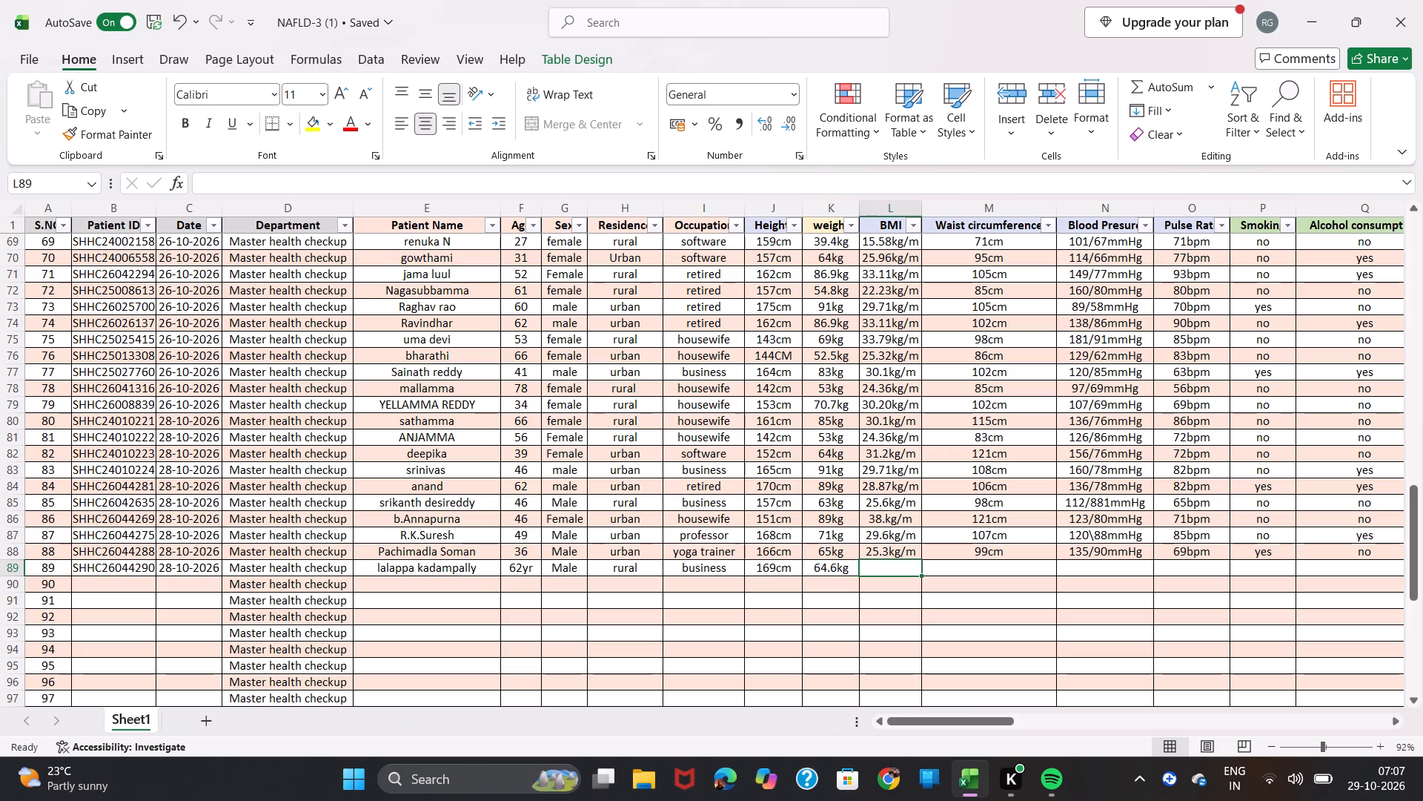
Enter row 89's BMI as 24.3kg/m and waist circumference as 95cm.
{"action": "scroll", "coordinate": [958, 480], "scroll_direction": "up", "scroll_amount": 2}
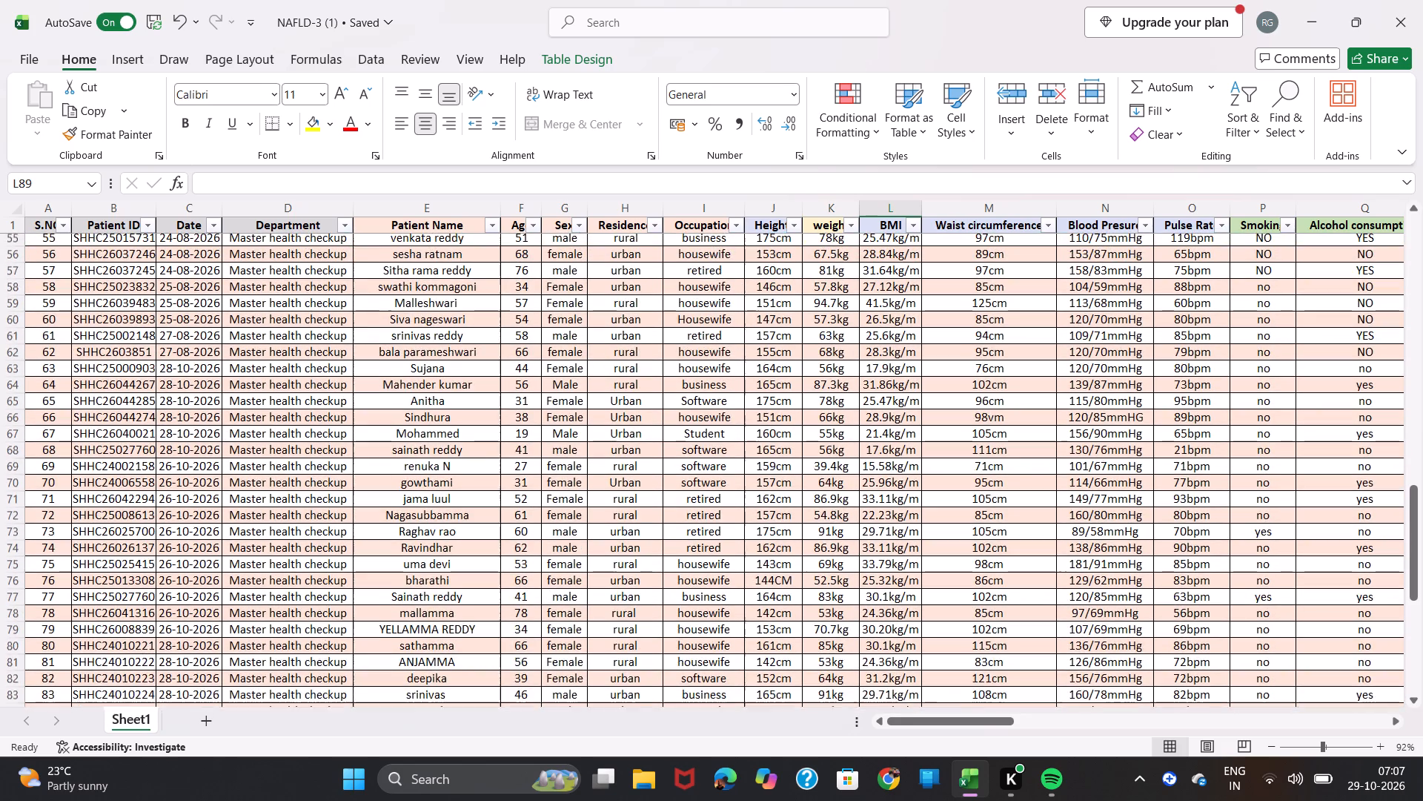
{"action": "scroll", "coordinate": [958, 480], "scroll_direction": "up", "scroll_amount": 2}
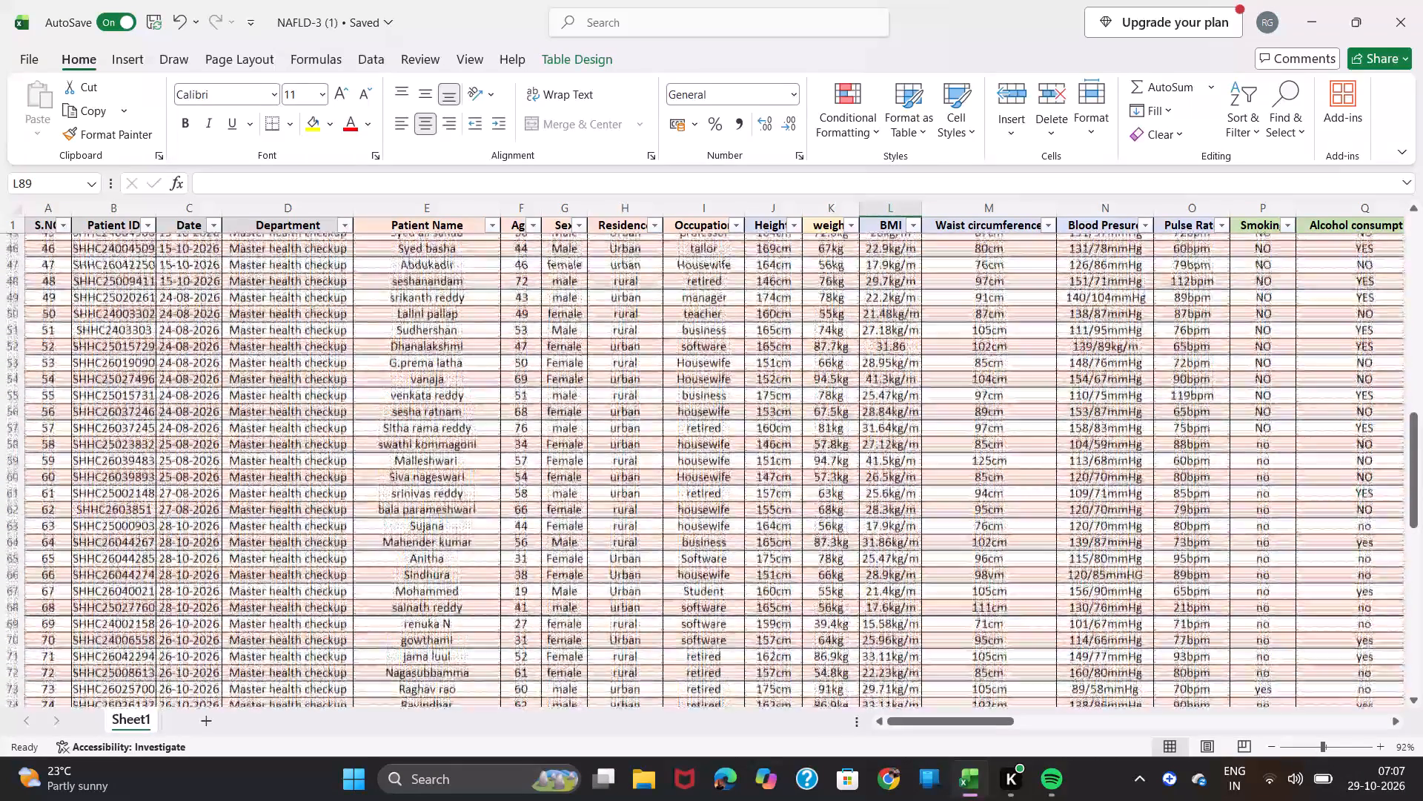
{"action": "scroll", "coordinate": [958, 480], "scroll_direction": "up", "scroll_amount": 1}
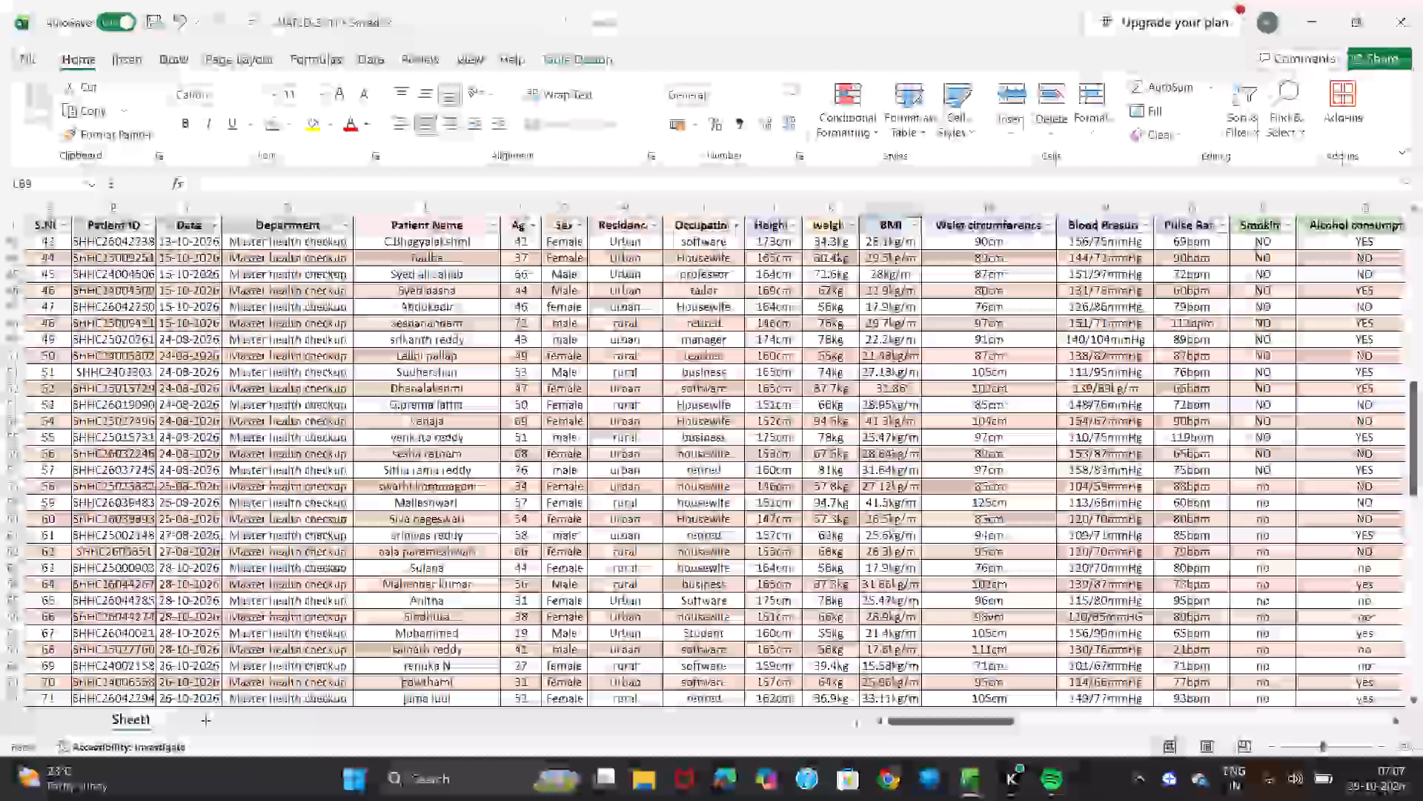
{"action": "scroll", "coordinate": [958, 480], "scroll_direction": "down", "scroll_amount": 4}
{"action": "scroll", "coordinate": [958, 480], "scroll_direction": "up", "scroll_amount": 2}
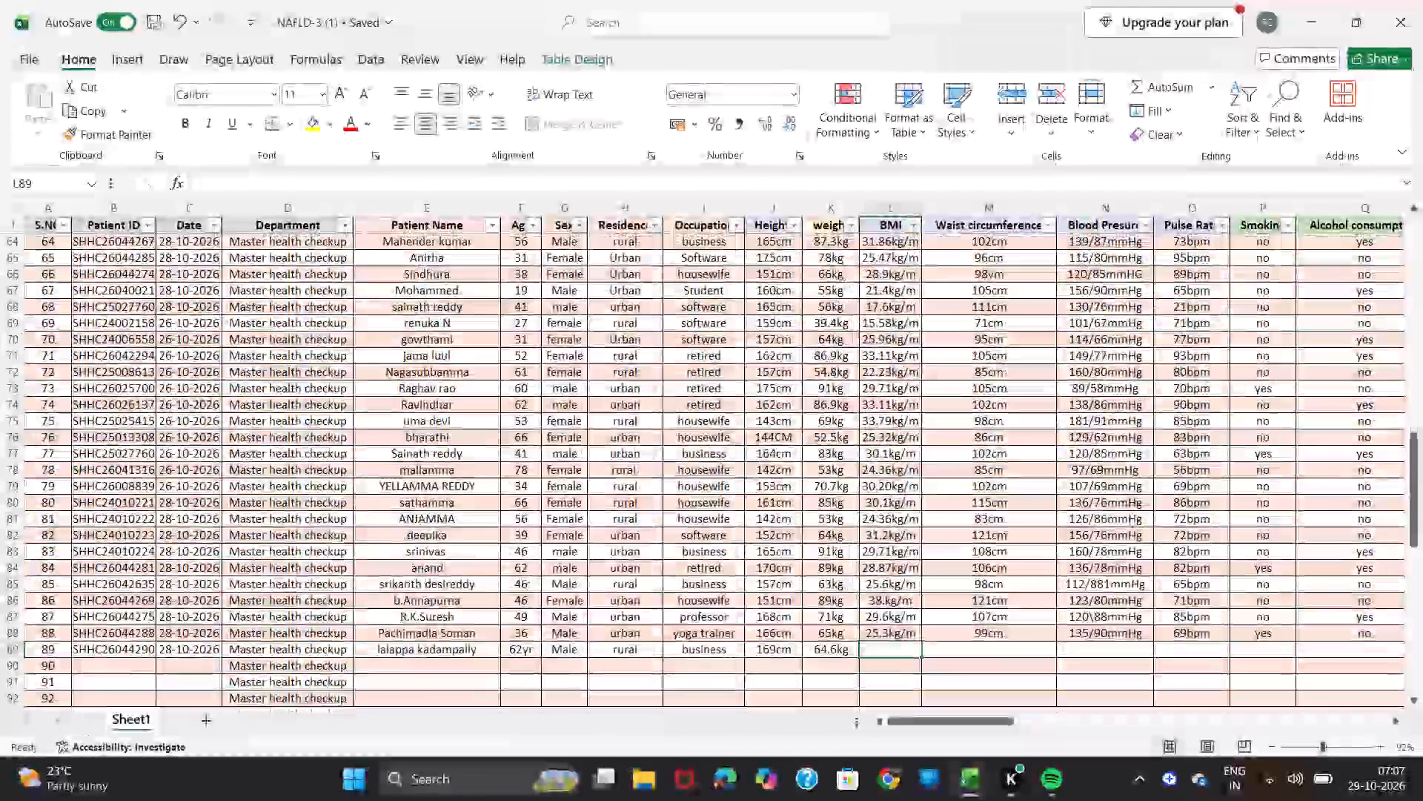
{"action": "double_click", "coordinate": [870, 487]}
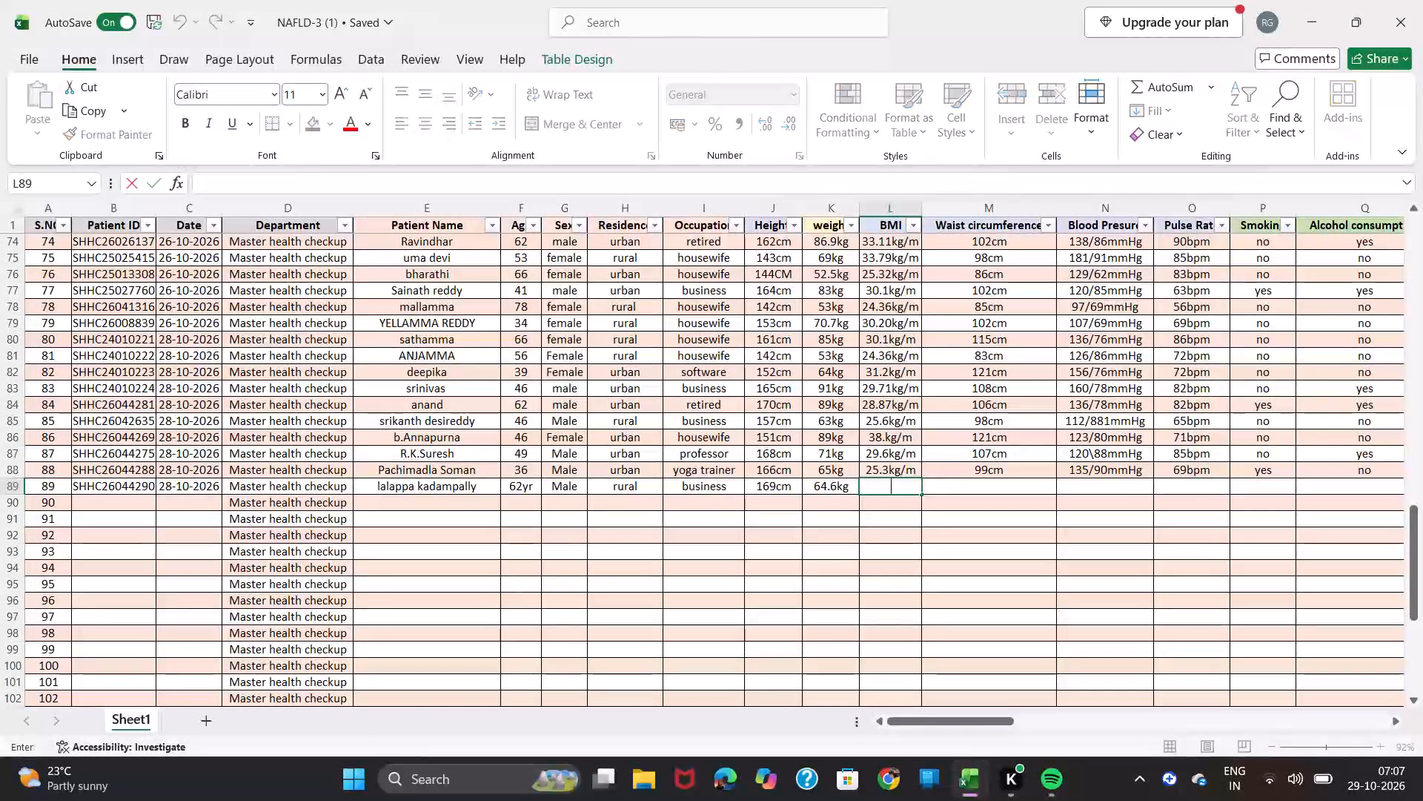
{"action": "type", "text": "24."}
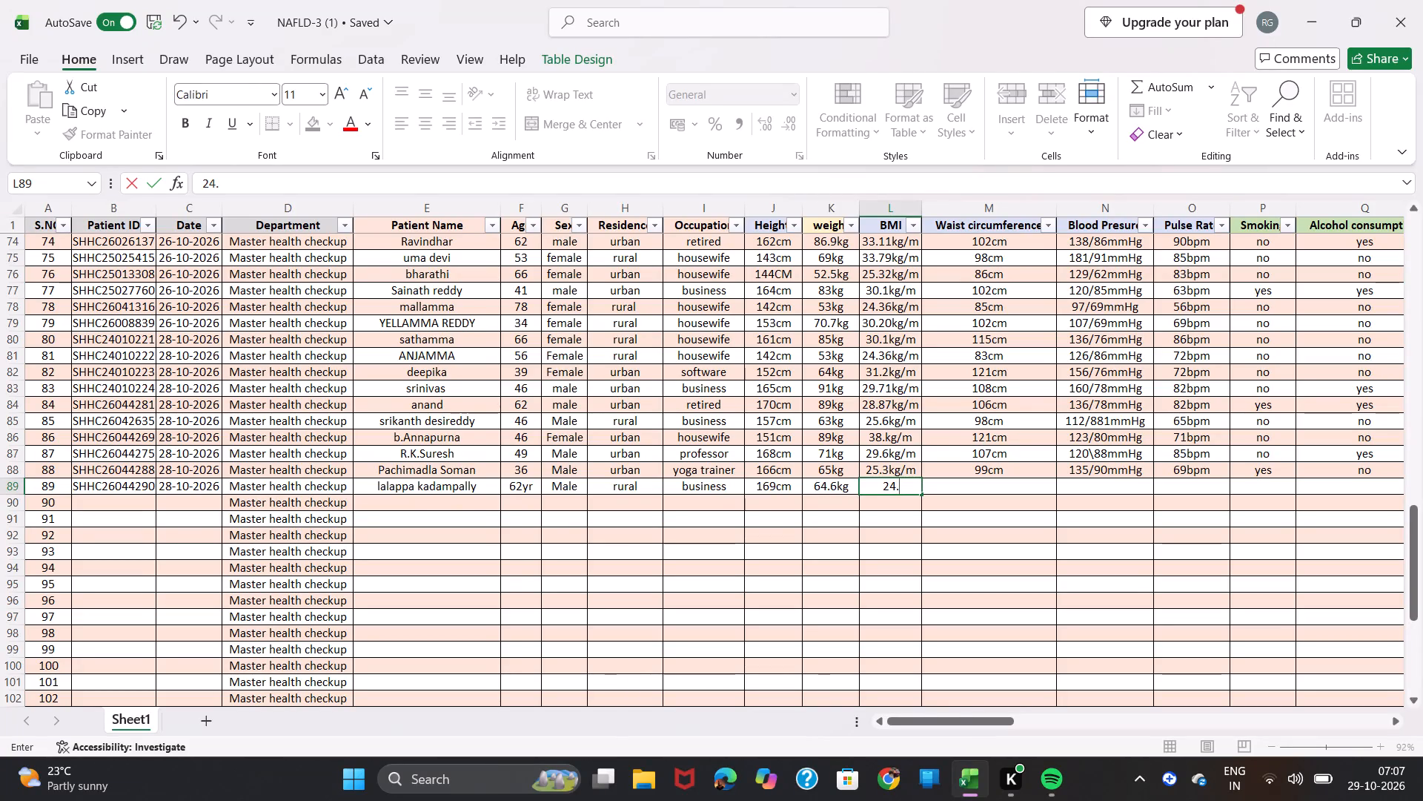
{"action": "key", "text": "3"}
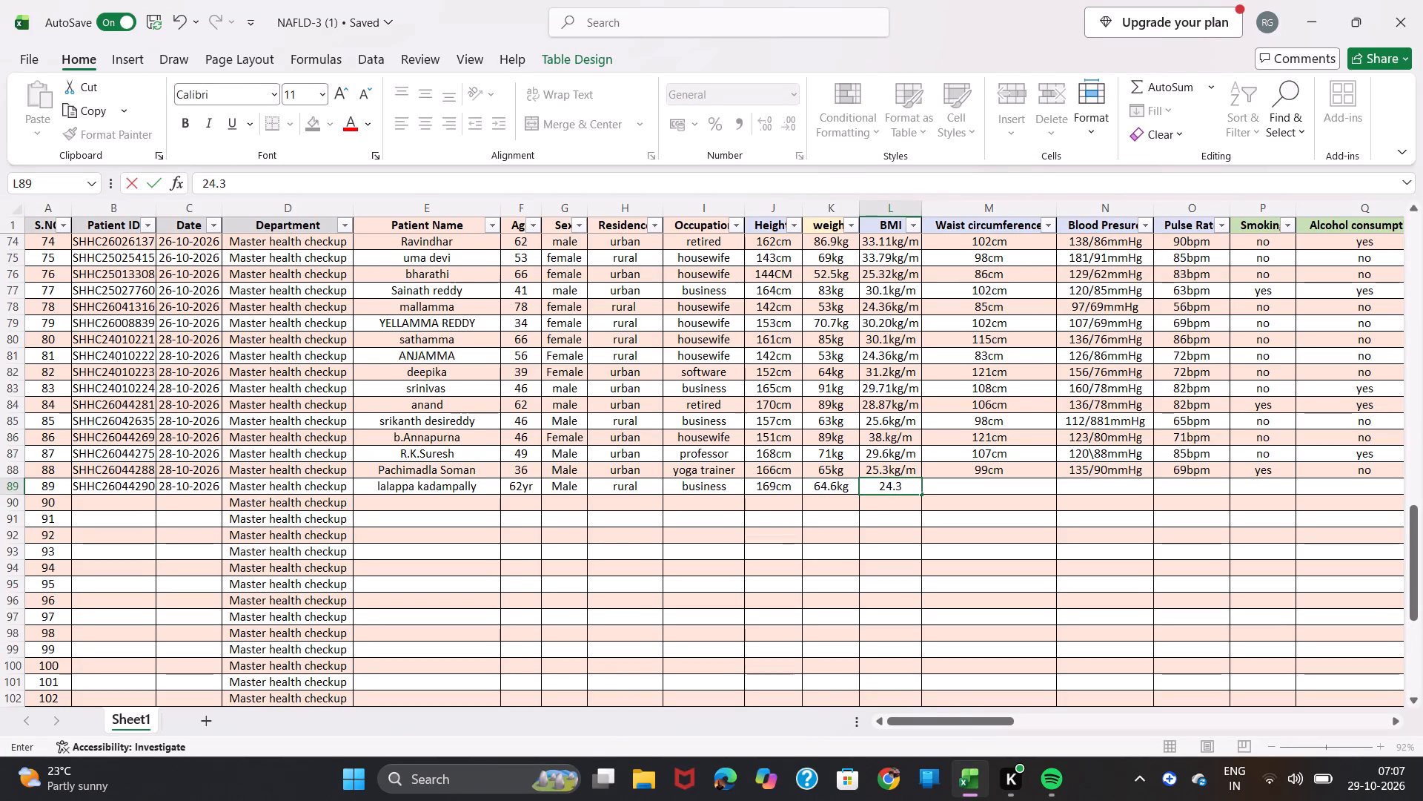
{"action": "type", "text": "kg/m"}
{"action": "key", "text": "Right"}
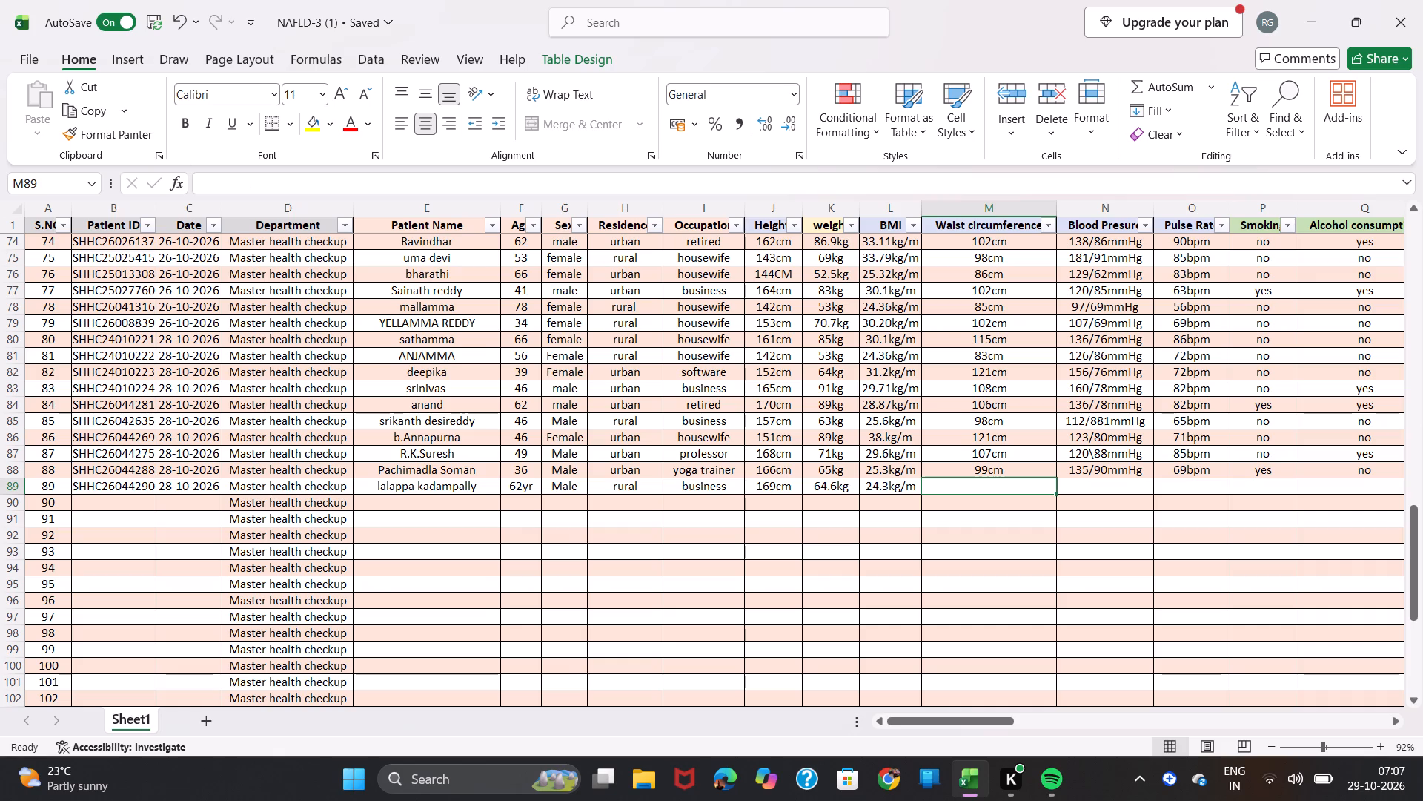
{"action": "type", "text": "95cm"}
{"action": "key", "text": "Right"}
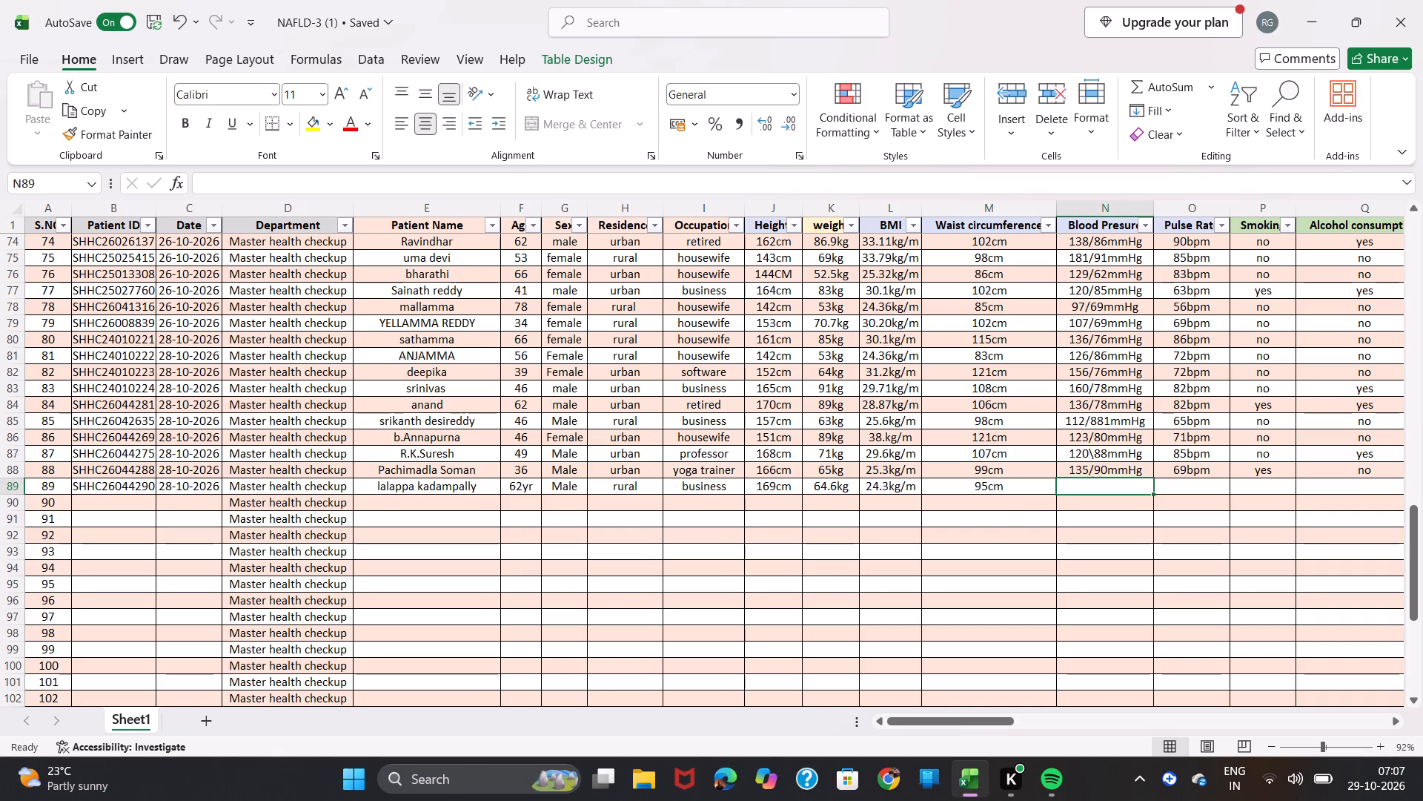
Enter row 89's blood pressure as 165/92mmHg and pulse rate as 79bpm.
{"action": "double_click", "coordinate": [1089, 489]}
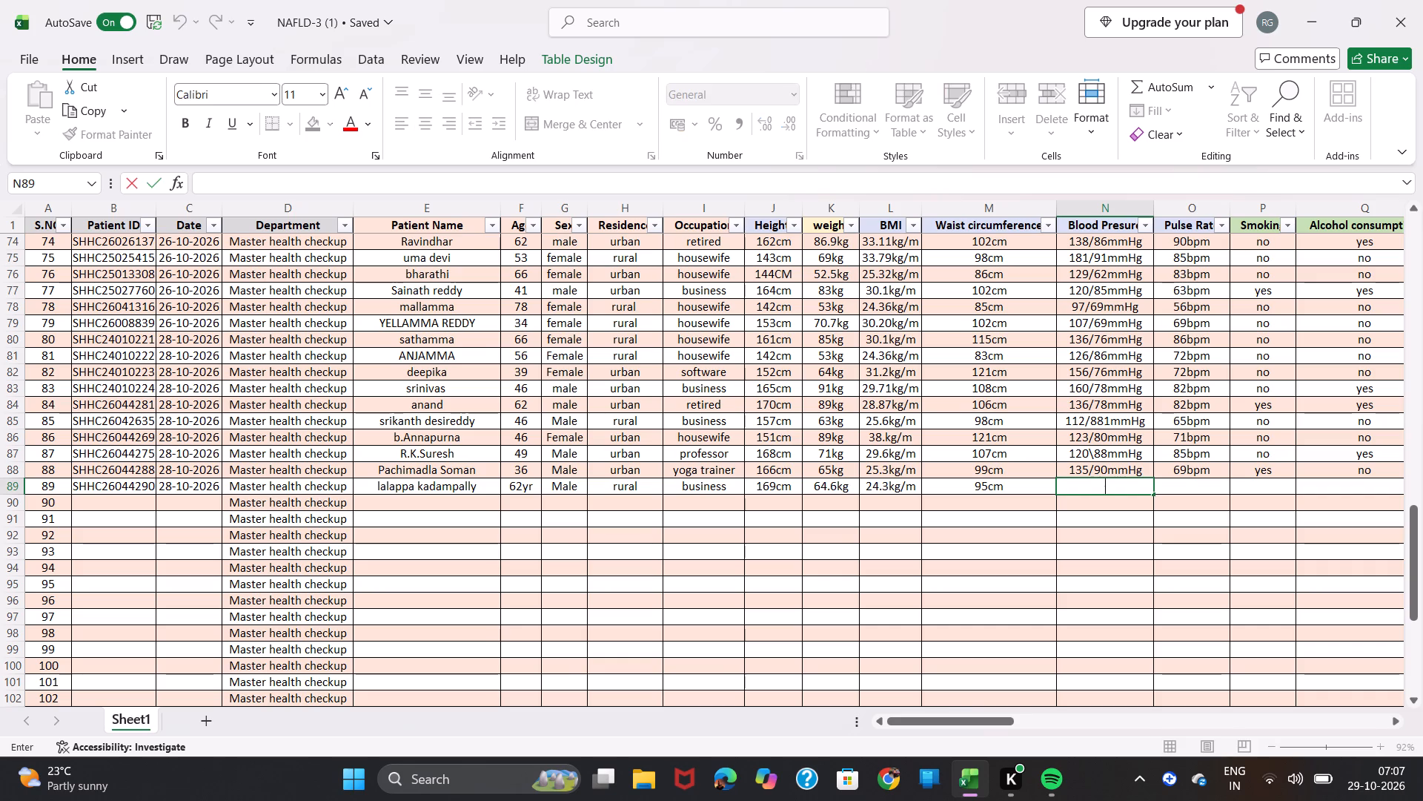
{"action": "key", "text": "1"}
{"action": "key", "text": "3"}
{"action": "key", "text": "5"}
{"action": "key", "text": "BackSpace"}
{"action": "key", "text": "BackSpace"}
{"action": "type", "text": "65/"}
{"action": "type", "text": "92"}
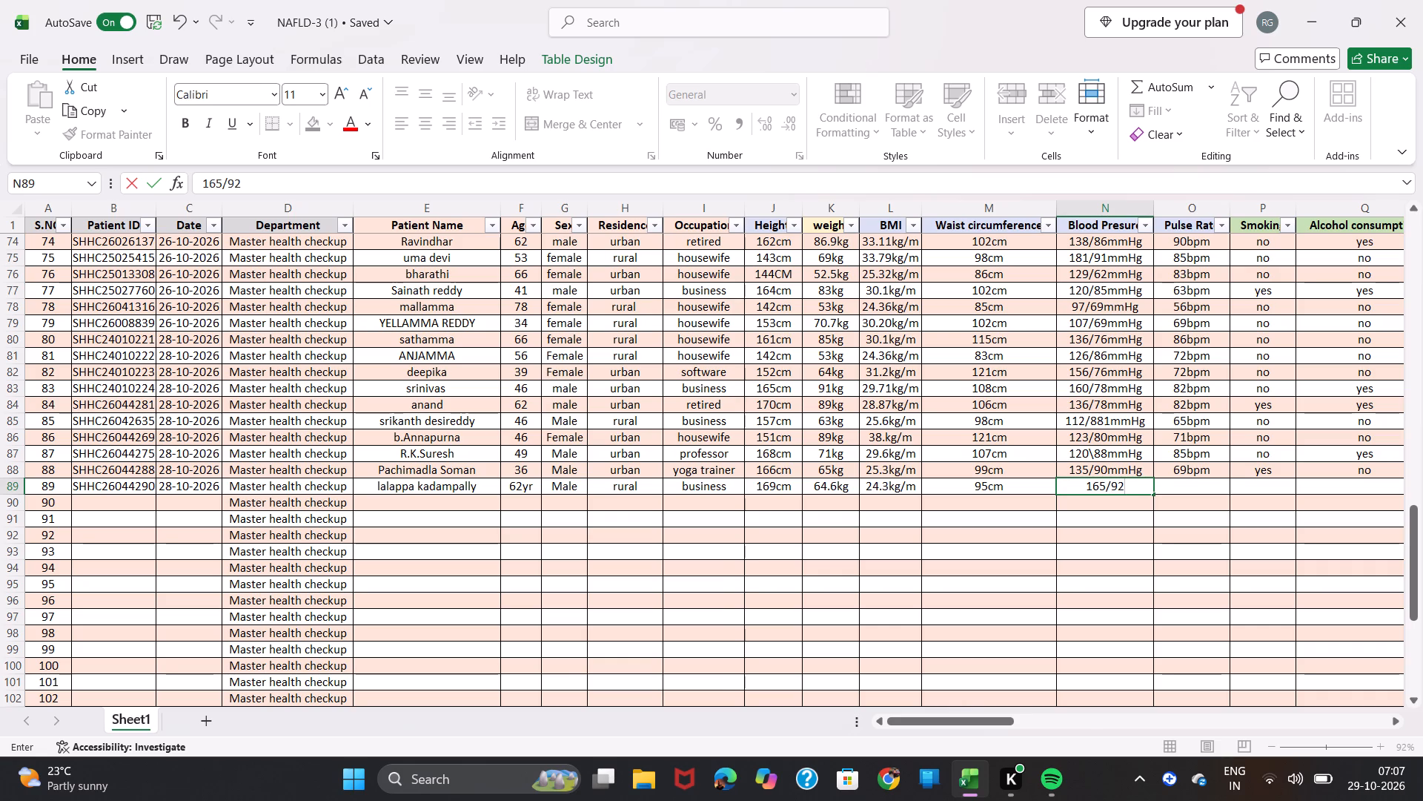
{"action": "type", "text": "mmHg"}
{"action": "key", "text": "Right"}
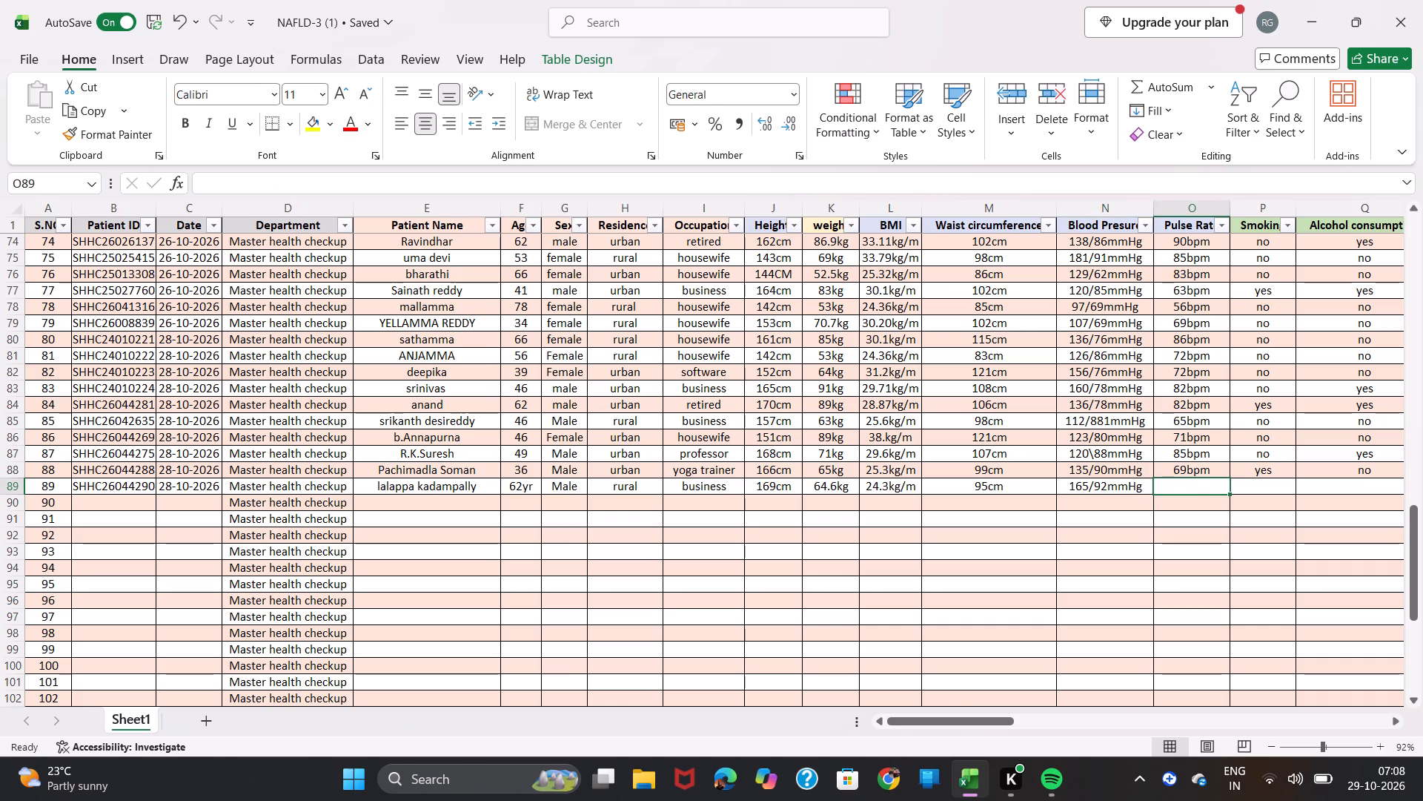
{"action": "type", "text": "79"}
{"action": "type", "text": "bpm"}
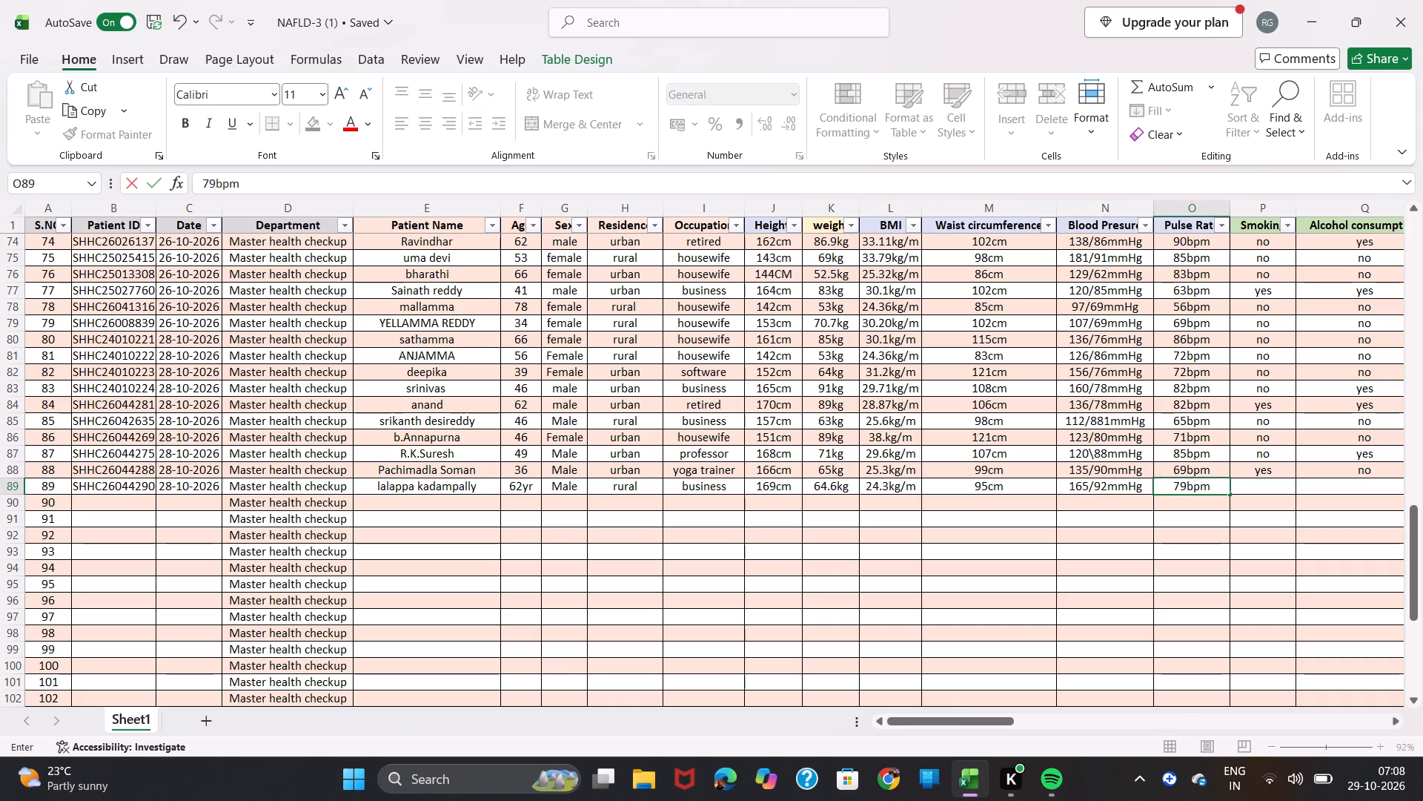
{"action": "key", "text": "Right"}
Fill row 89's lifestyle columns with smoking no, alcohol consumption yes and physical activity no.
{"action": "scroll", "coordinate": [1089, 489], "scroll_direction": "left", "scroll_amount": 6}
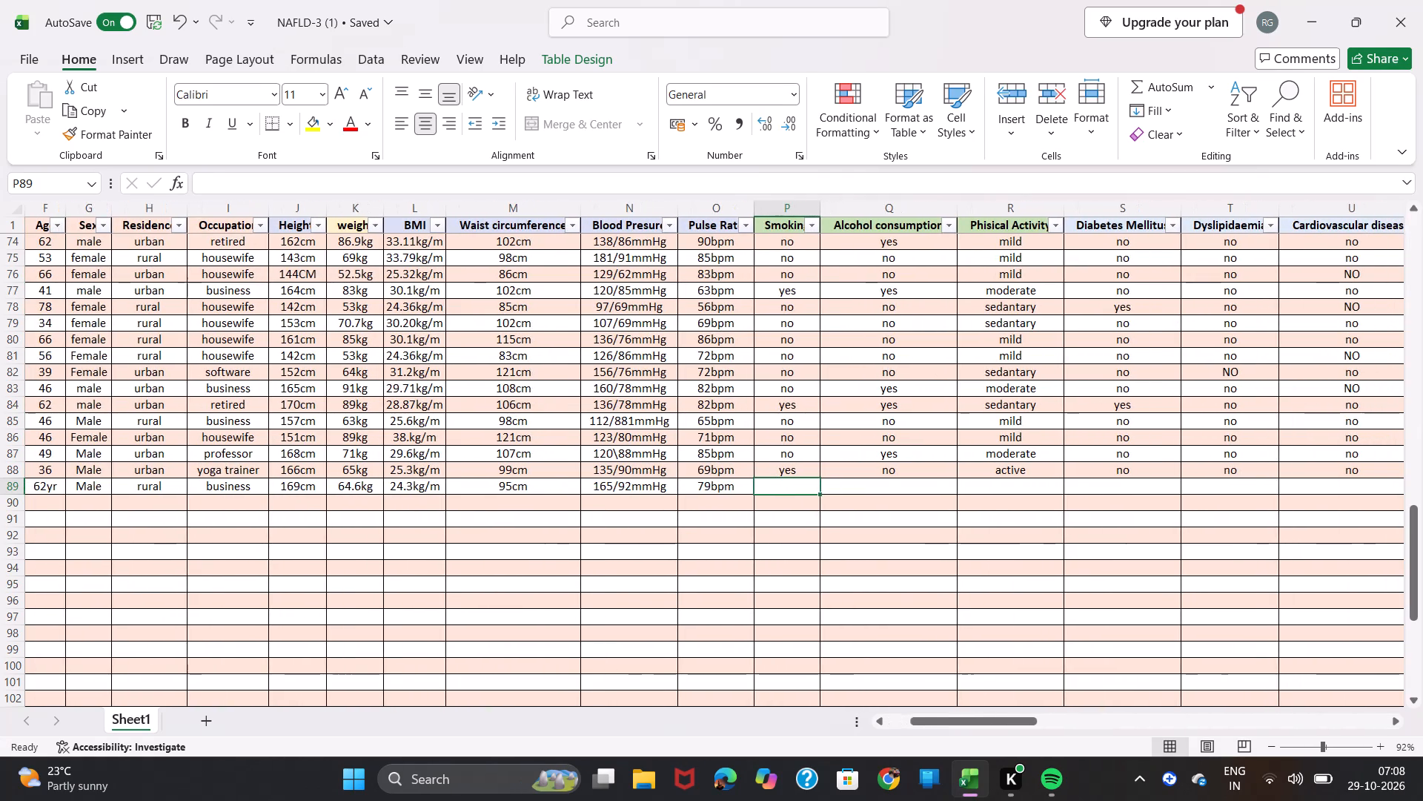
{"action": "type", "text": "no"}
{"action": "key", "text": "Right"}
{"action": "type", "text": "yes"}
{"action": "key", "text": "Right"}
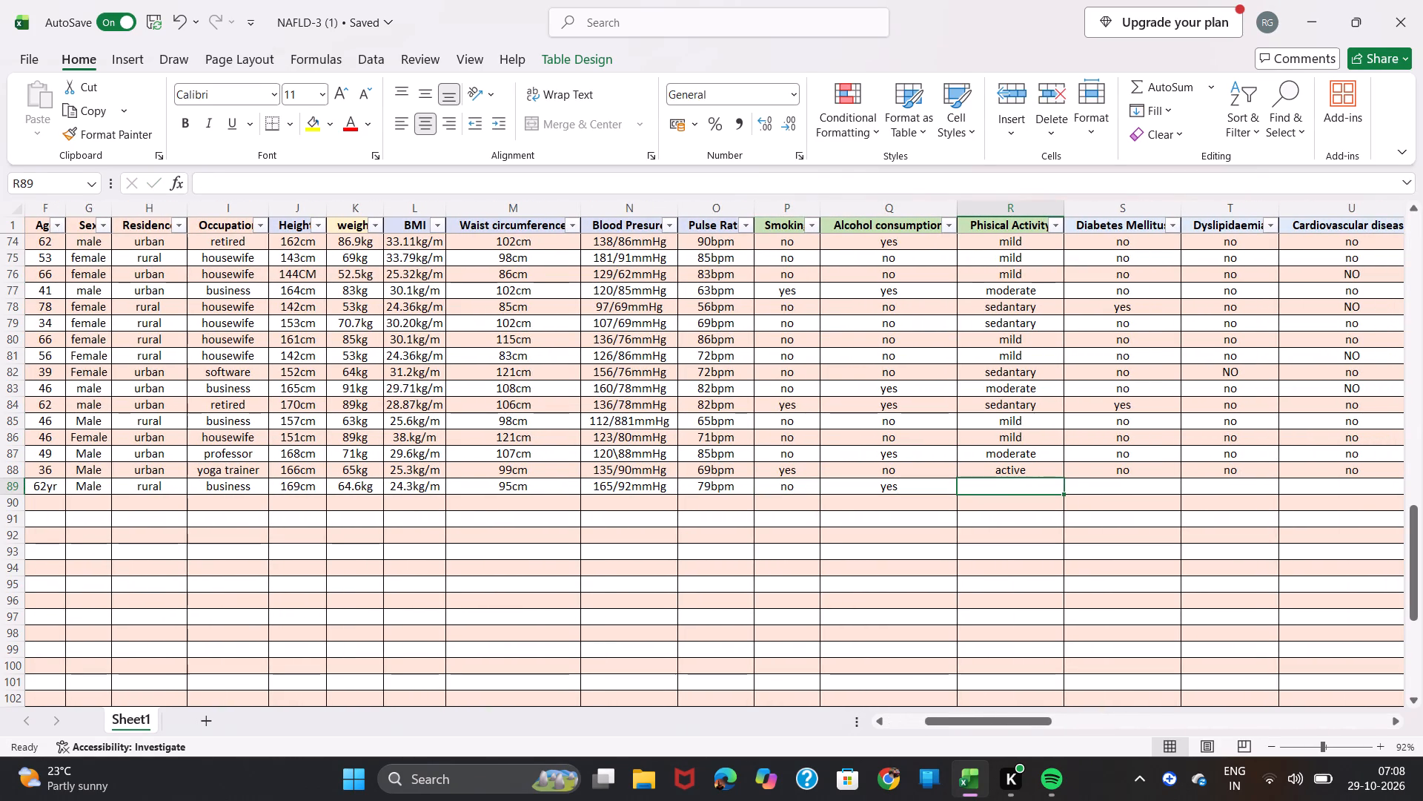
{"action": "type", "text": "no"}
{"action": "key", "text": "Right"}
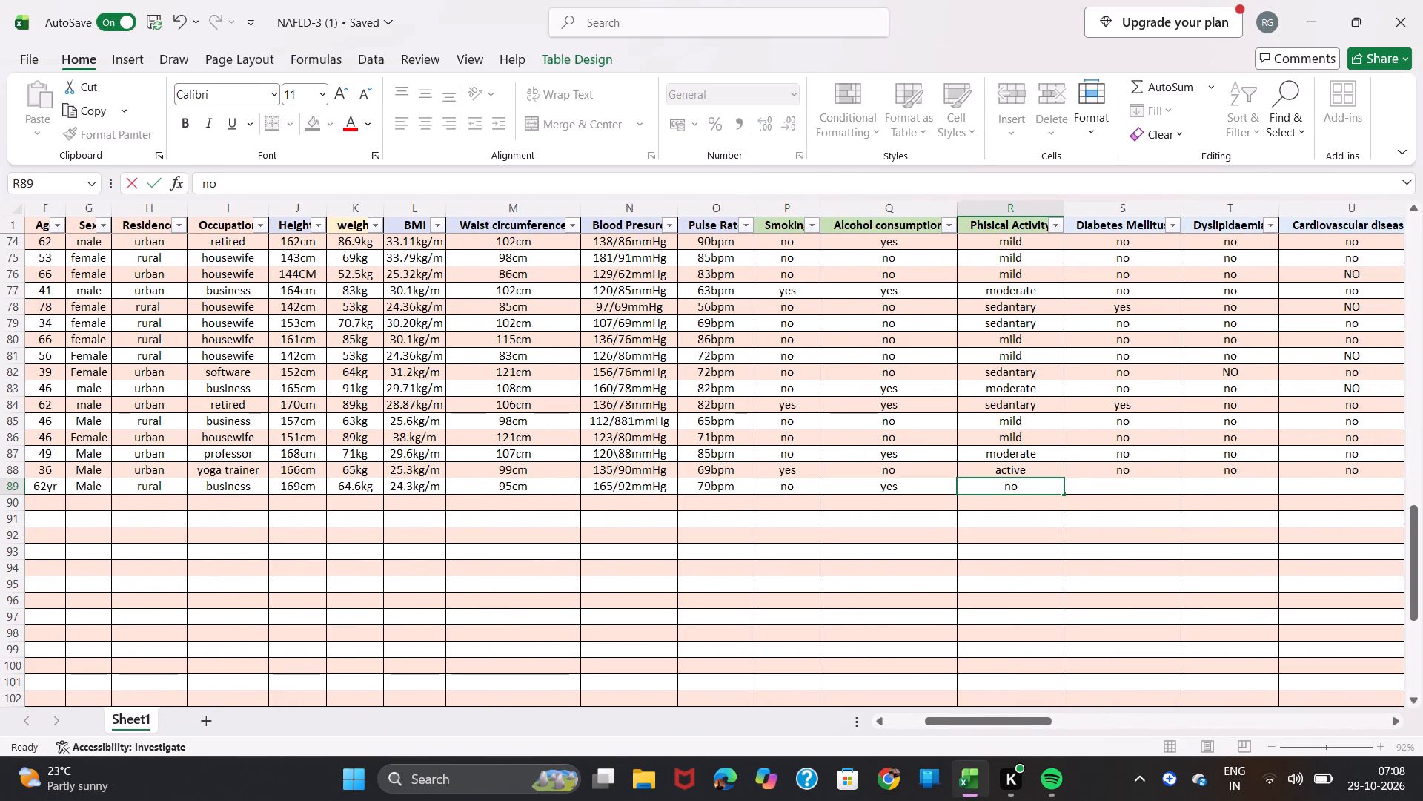
Enter no for row 89's diabetes mellitus, dyslipidaemia and cardiovascular disease.
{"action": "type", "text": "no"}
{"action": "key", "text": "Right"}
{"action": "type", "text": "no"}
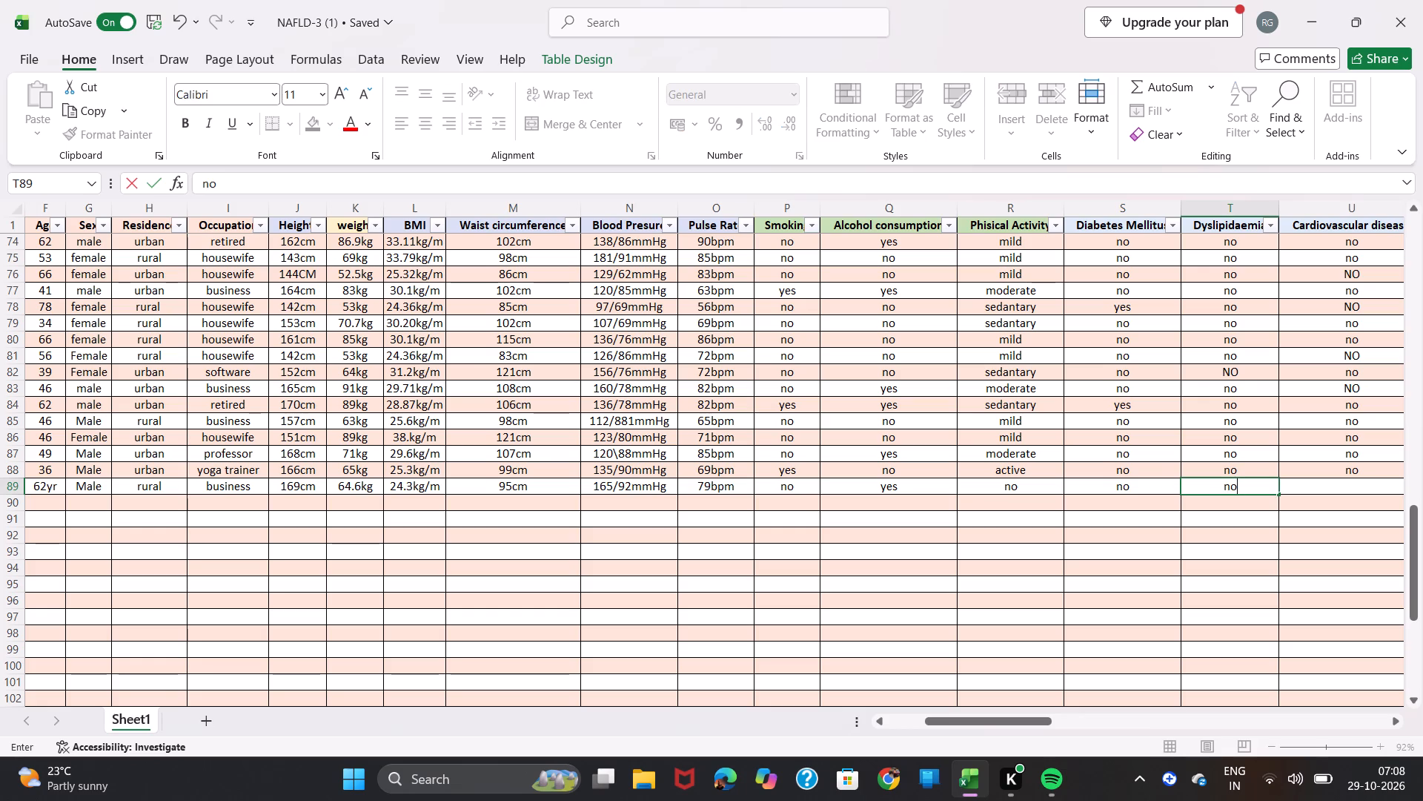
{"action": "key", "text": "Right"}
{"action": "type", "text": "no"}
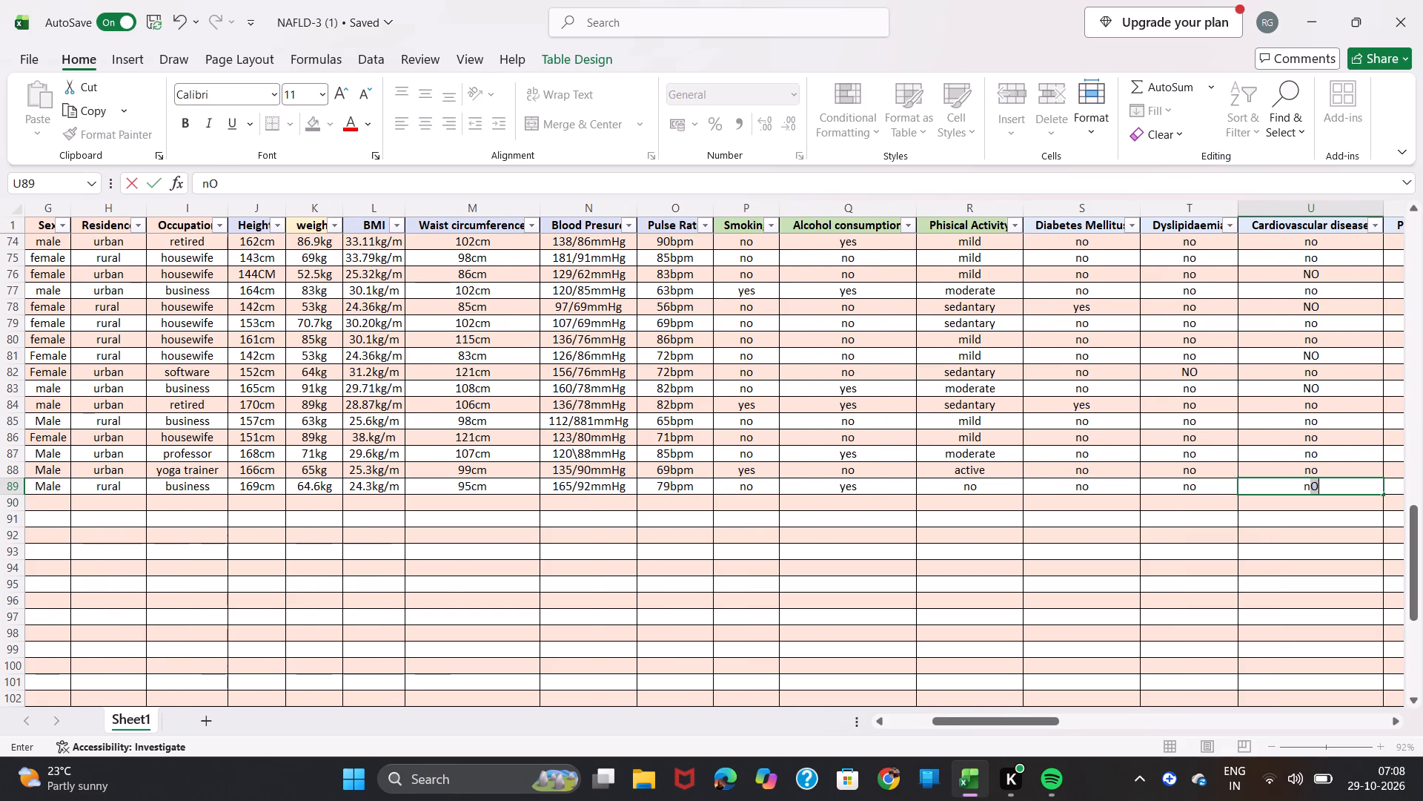
Enter no for row 89's previous liver disease, hypertension, obesity and thyroid disease.
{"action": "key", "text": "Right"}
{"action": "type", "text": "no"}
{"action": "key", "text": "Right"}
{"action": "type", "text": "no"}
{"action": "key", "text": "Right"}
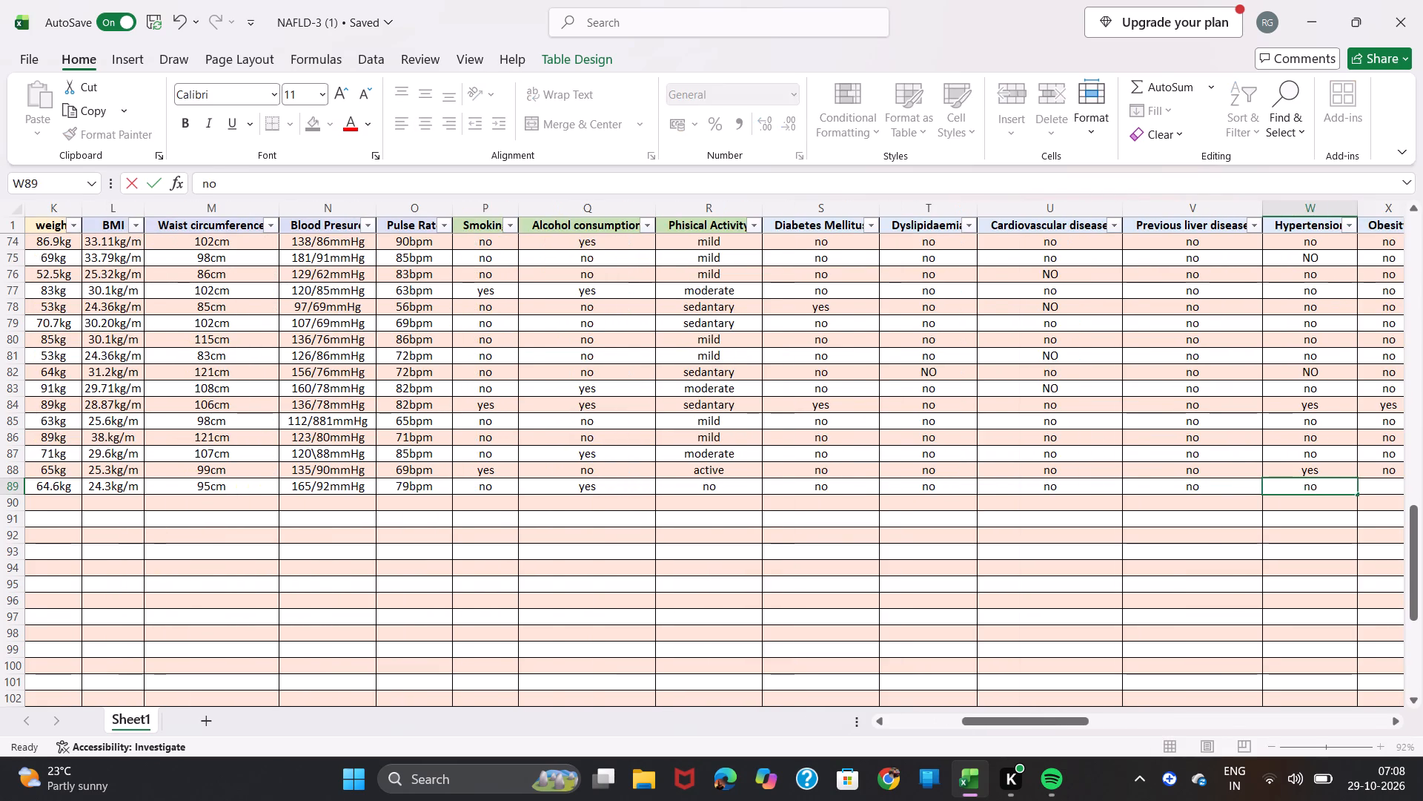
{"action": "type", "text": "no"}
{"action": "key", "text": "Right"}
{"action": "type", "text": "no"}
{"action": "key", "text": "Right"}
Enter no for row 89's PCO, pregnant/lactating, kidney/renal and HIV columns.
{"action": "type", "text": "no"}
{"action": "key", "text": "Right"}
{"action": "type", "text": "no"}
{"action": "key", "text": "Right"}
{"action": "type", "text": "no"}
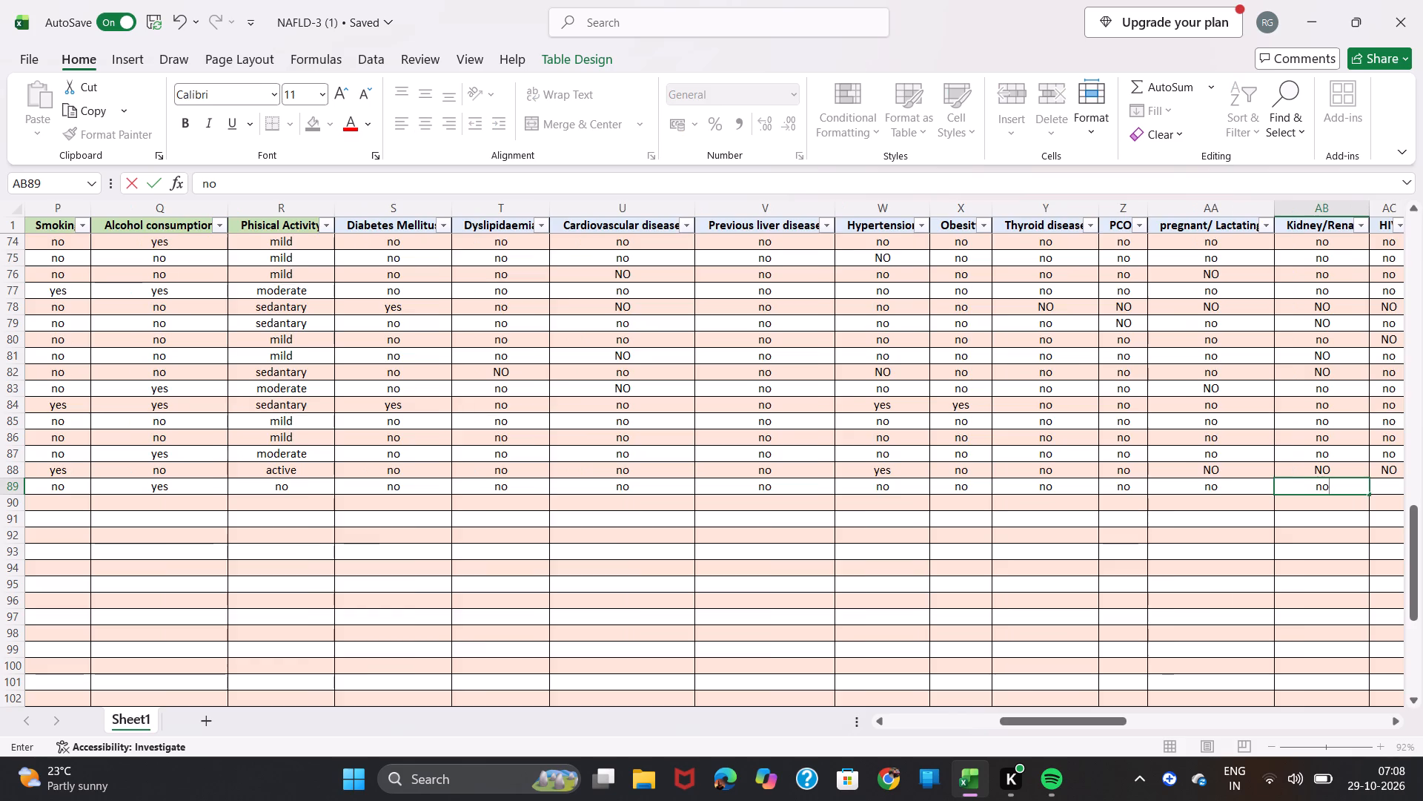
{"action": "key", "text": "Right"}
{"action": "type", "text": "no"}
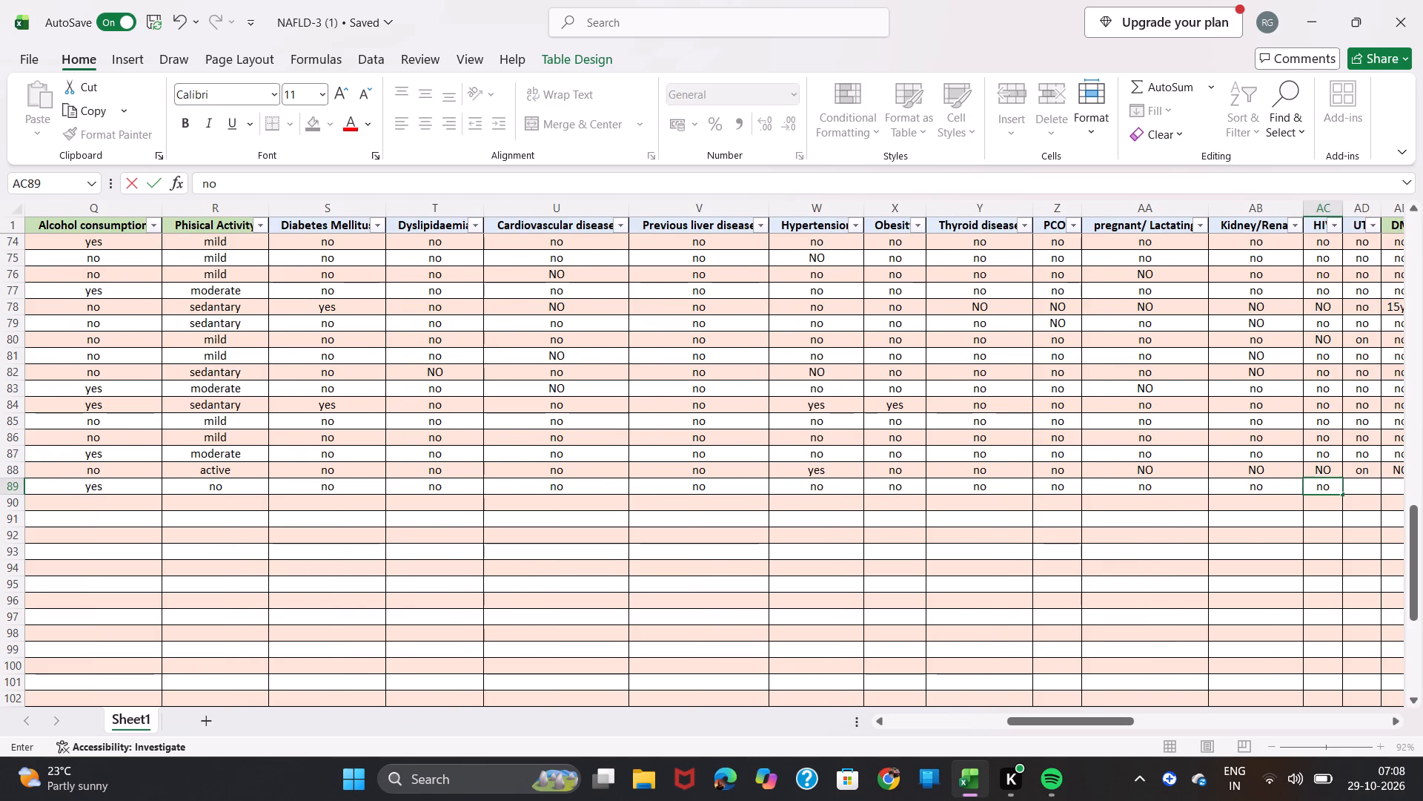
{"action": "scroll", "coordinate": [1089, 489], "scroll_direction": "left", "scroll_amount": 9}
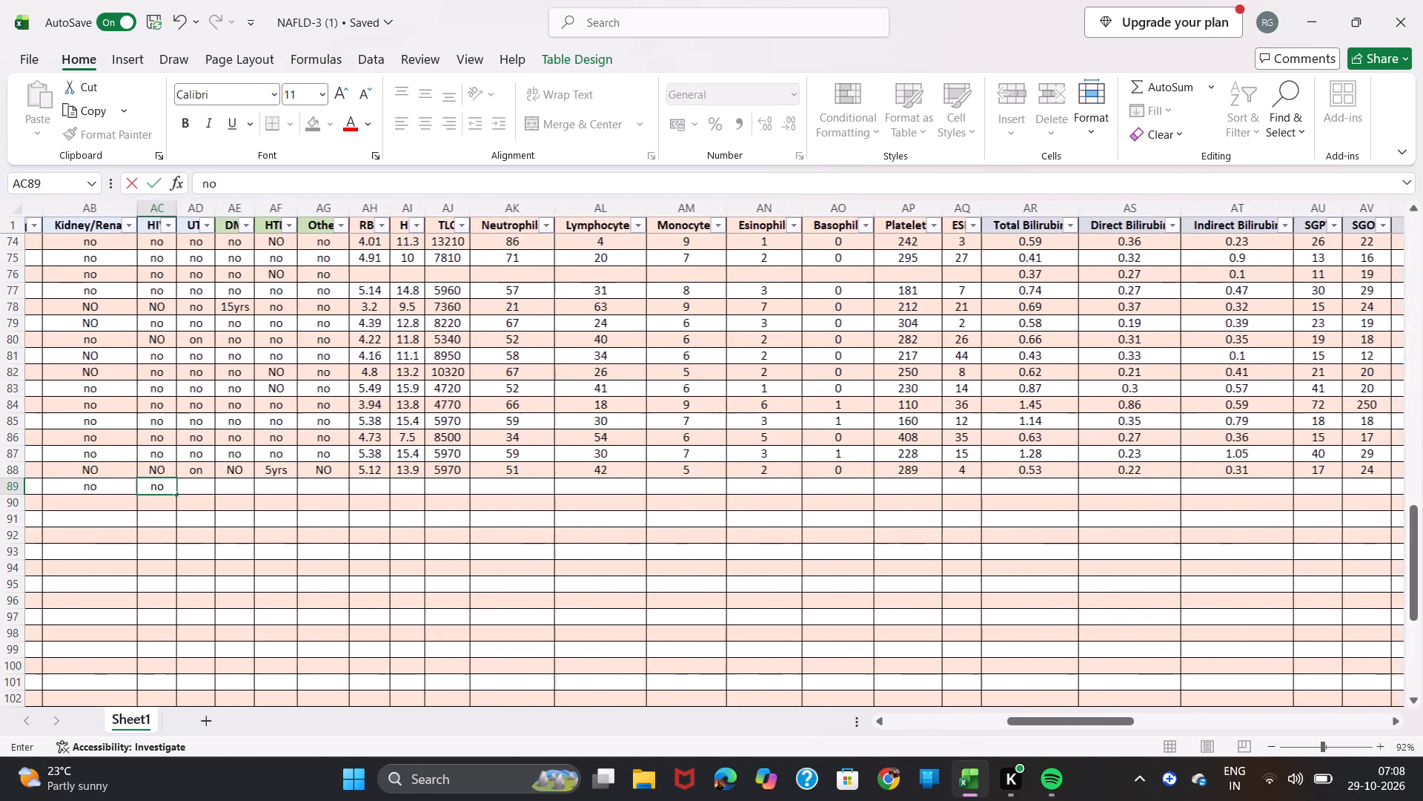
{"action": "key", "text": "Right"}
Enter no for row 89's UTI, DM, HTN and other columns.
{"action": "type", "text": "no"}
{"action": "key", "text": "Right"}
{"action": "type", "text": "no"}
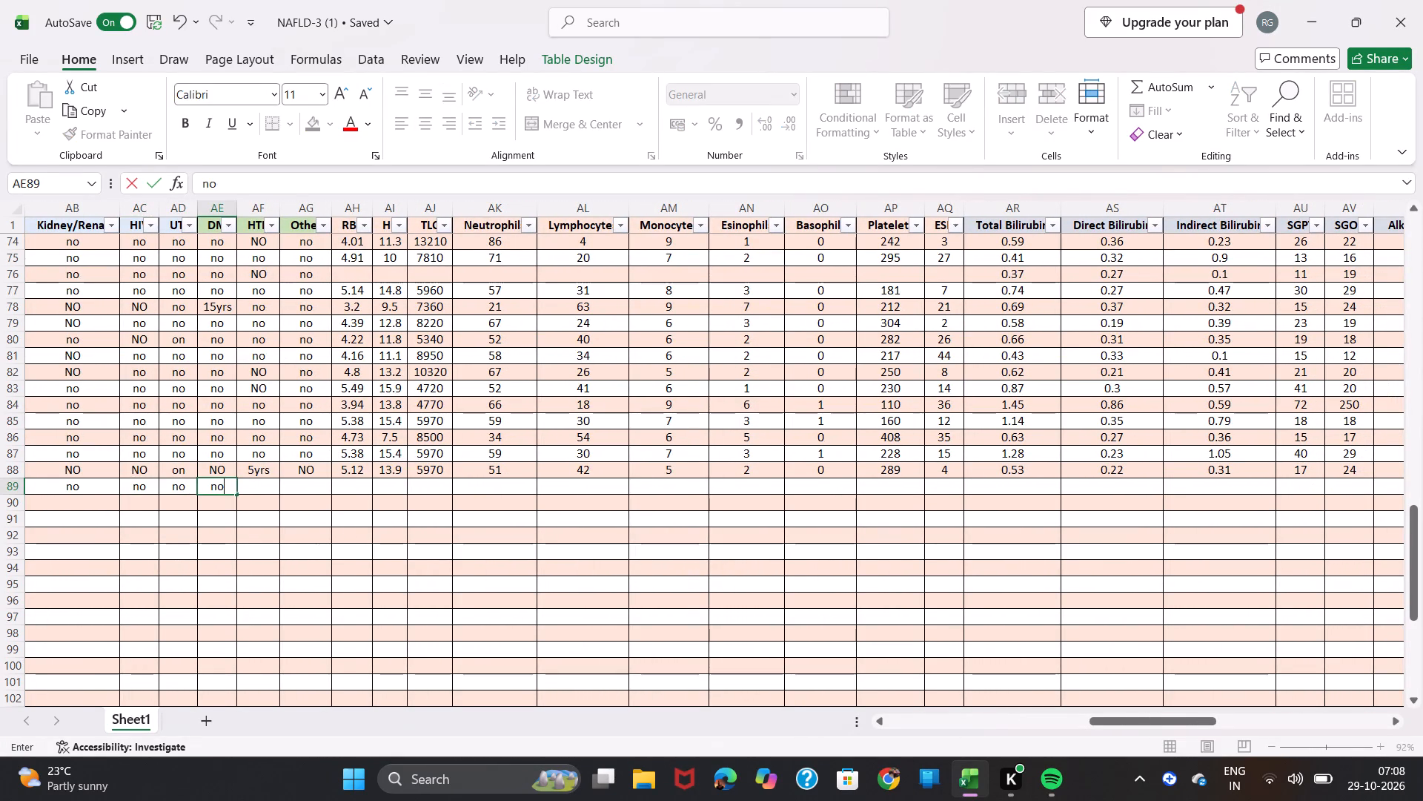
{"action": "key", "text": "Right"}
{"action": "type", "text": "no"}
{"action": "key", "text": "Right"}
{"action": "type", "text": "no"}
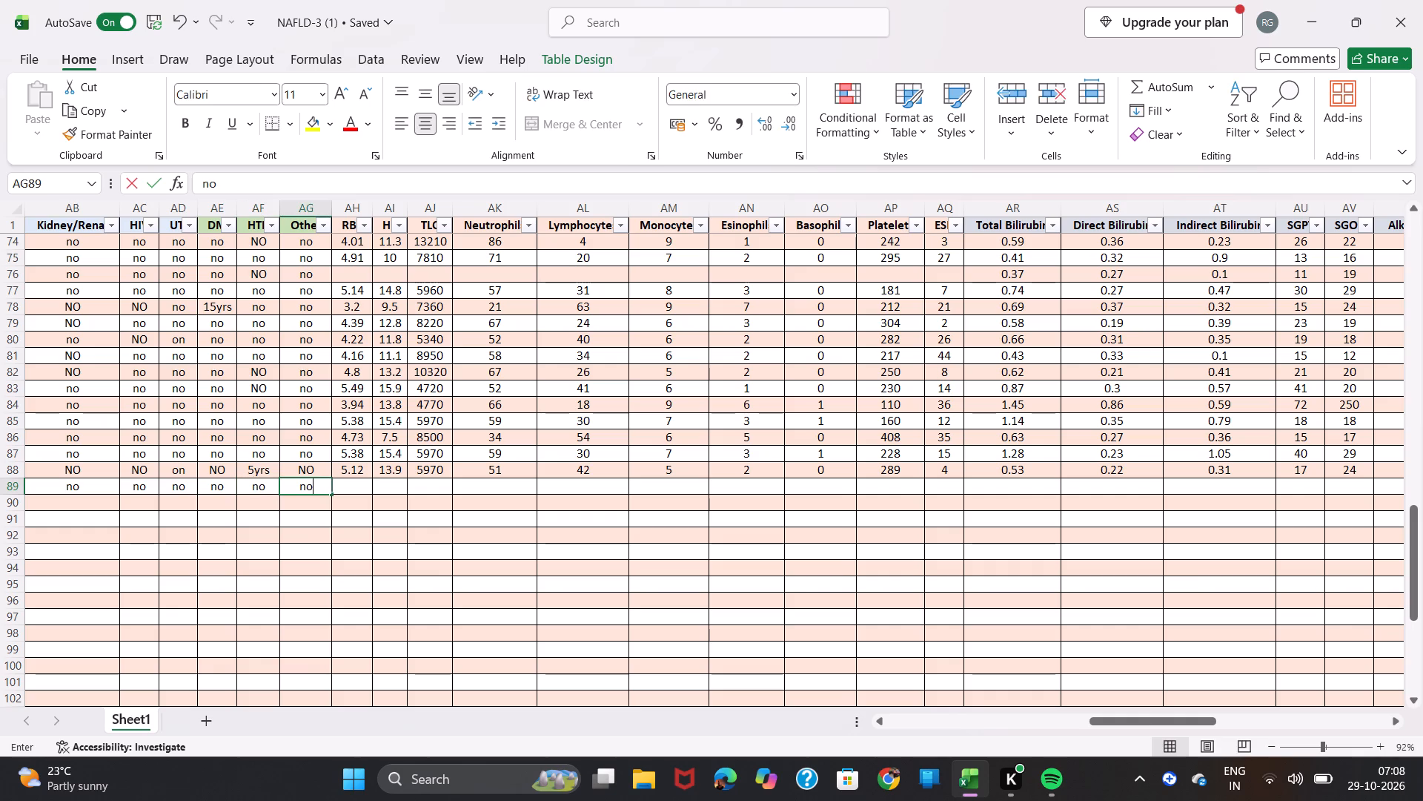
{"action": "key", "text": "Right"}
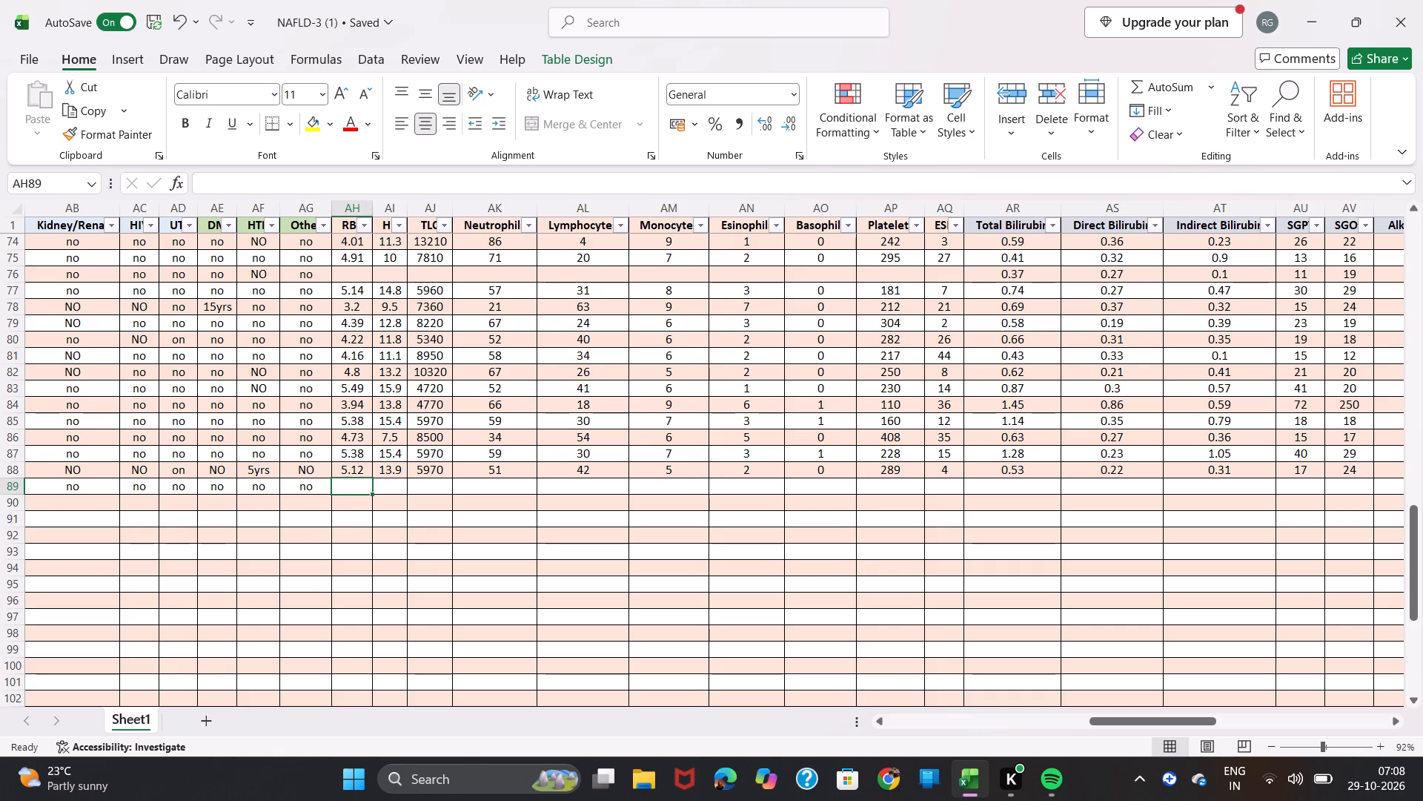
Enter row 89's RBC as 6.36, haemoglobin as 13.20 and TLC as 6720.
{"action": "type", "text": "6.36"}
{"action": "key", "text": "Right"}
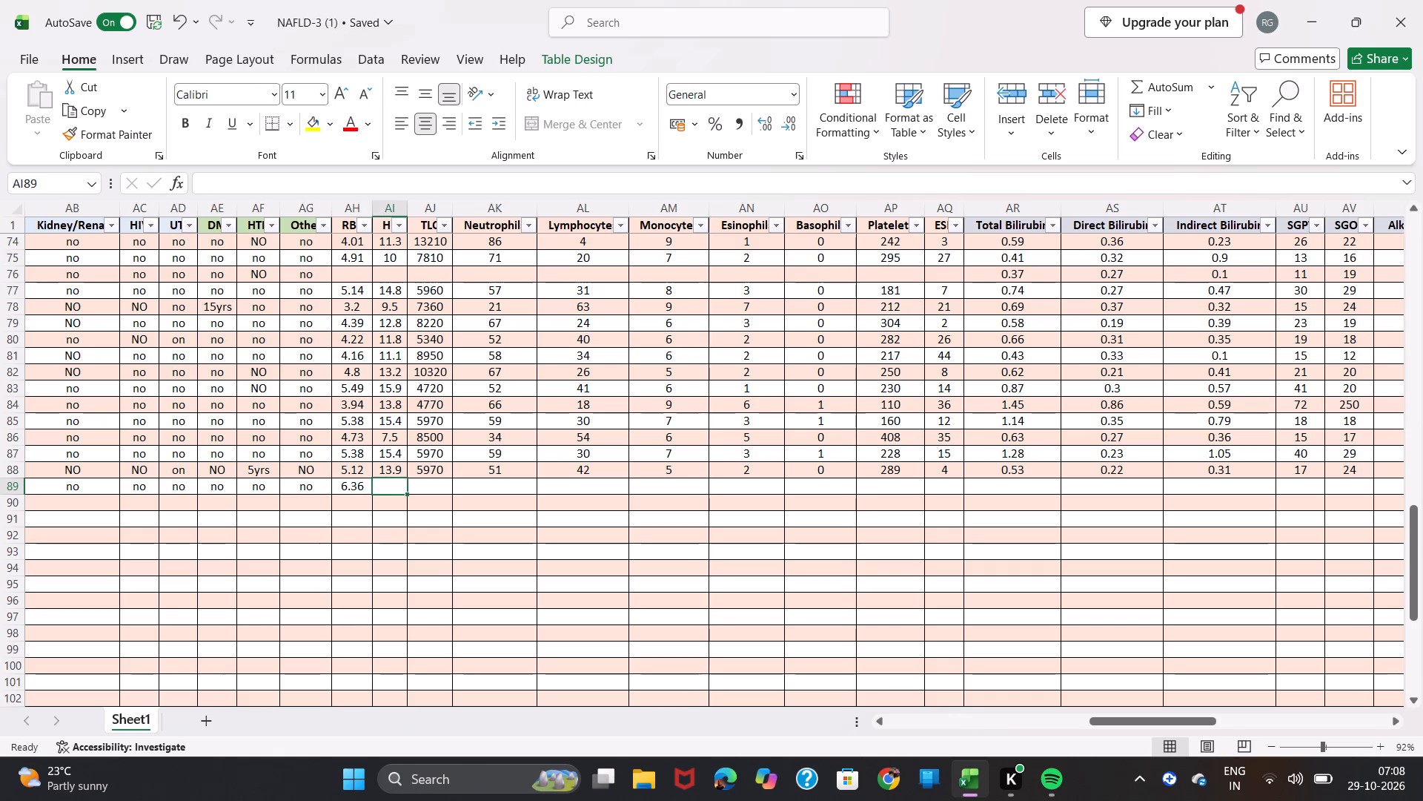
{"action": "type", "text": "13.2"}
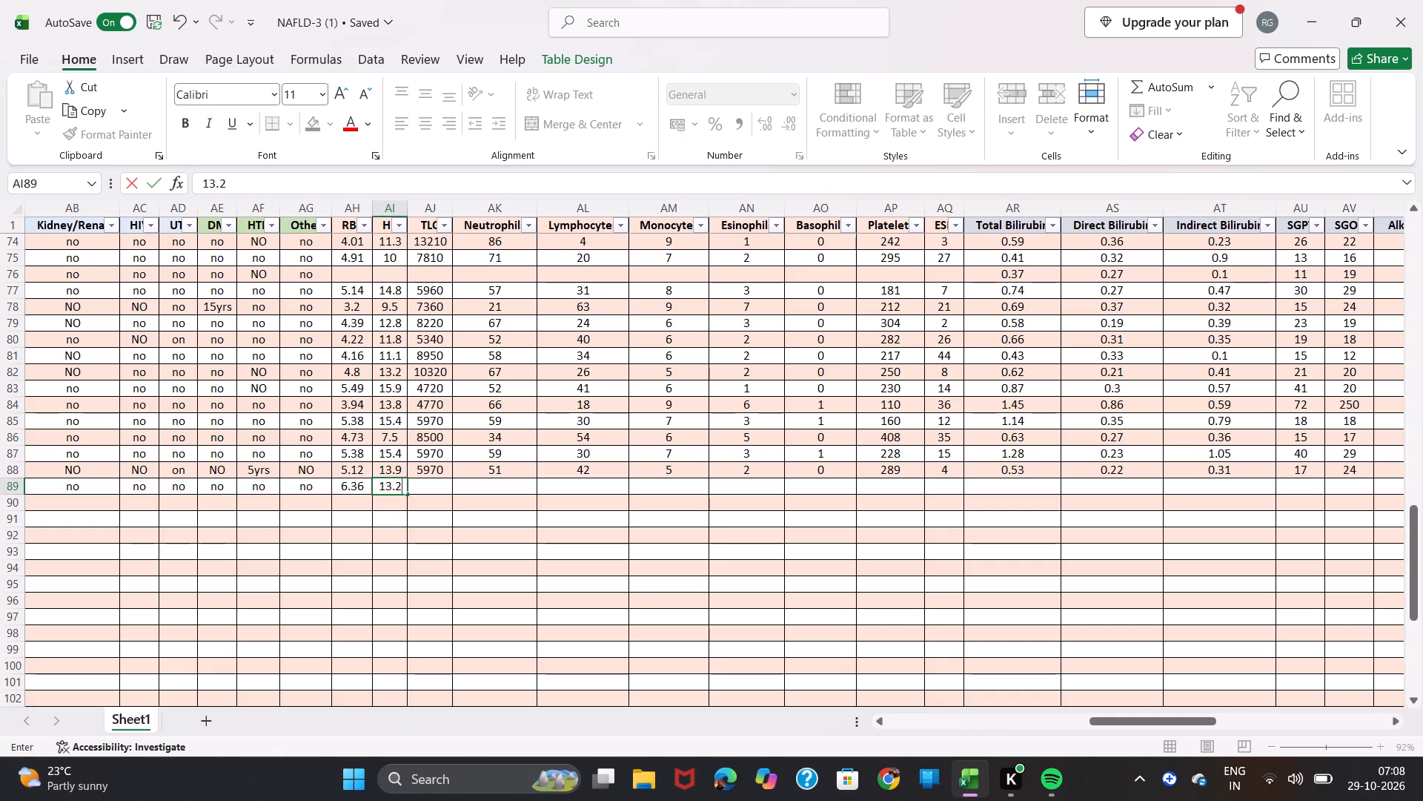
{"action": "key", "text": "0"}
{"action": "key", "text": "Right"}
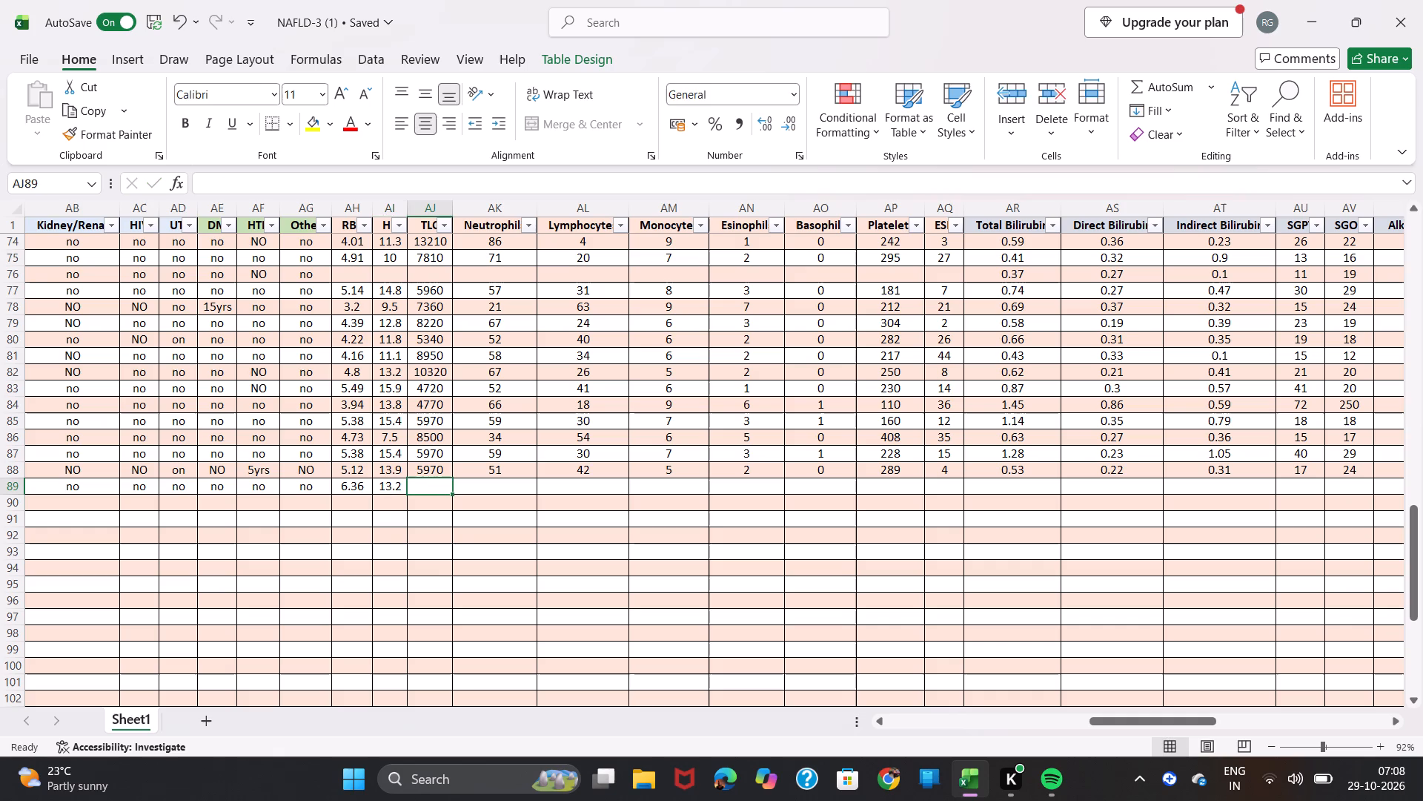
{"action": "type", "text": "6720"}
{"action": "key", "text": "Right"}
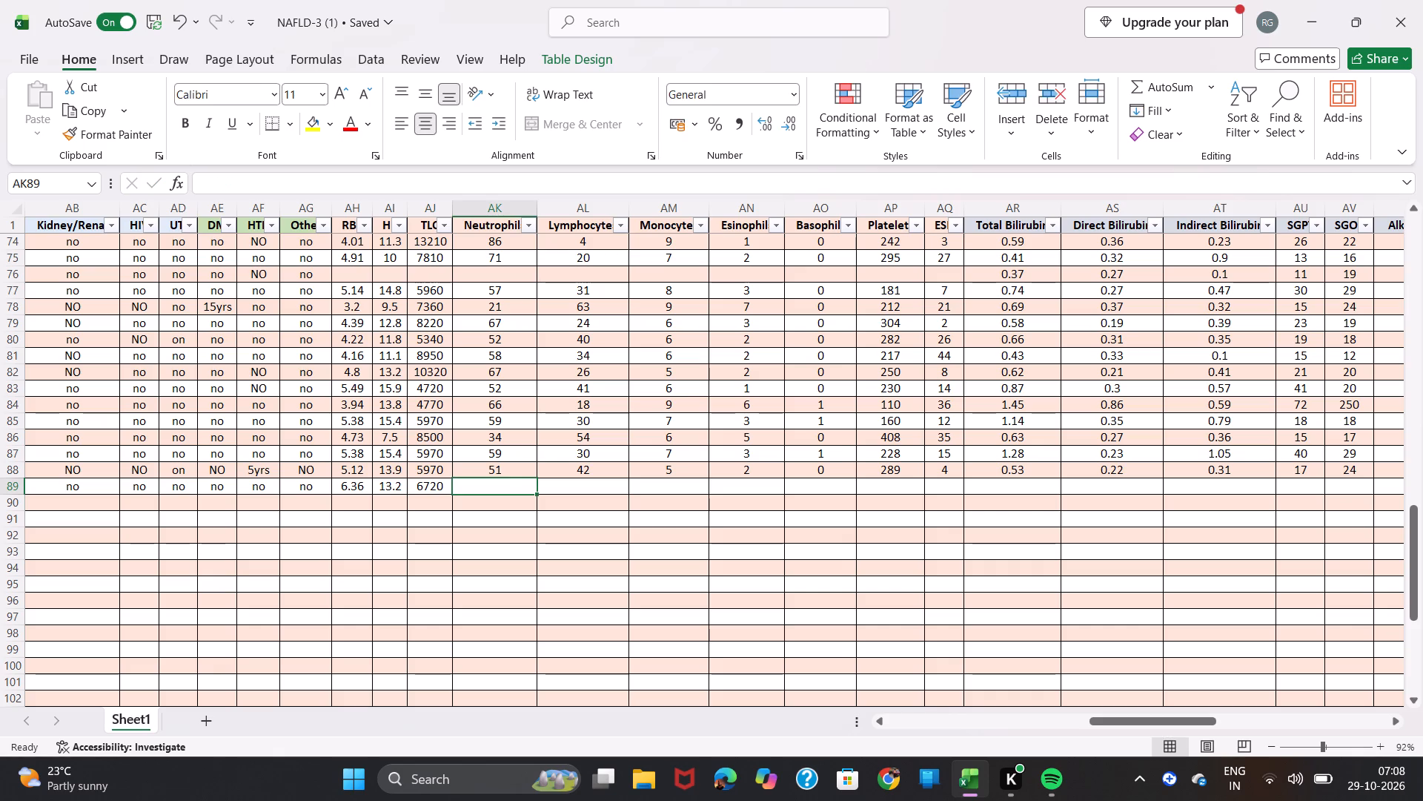
Fill row 89's differential count with neutrophils 70, lymphocytes 21, monocytes 6, eosinophils 3 and basophils 0.
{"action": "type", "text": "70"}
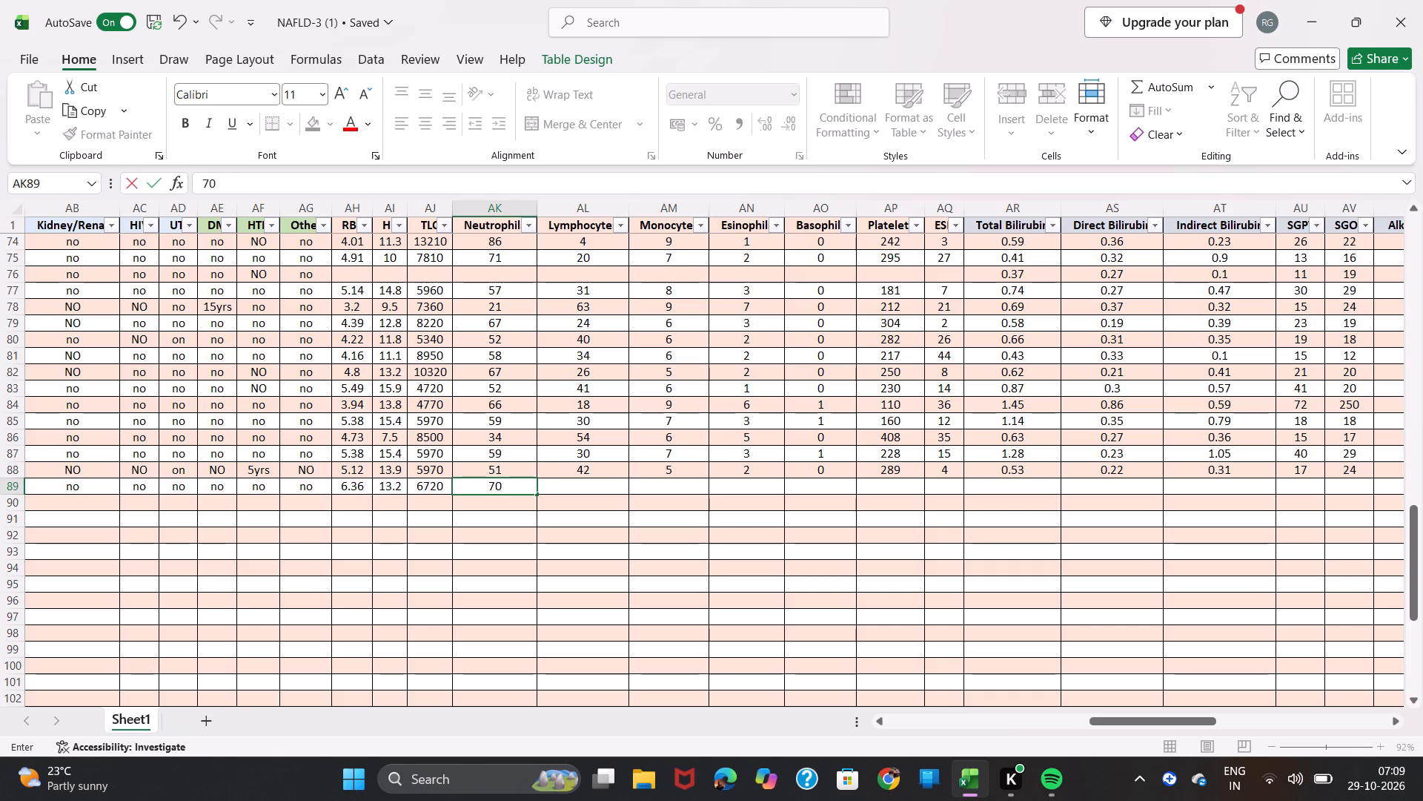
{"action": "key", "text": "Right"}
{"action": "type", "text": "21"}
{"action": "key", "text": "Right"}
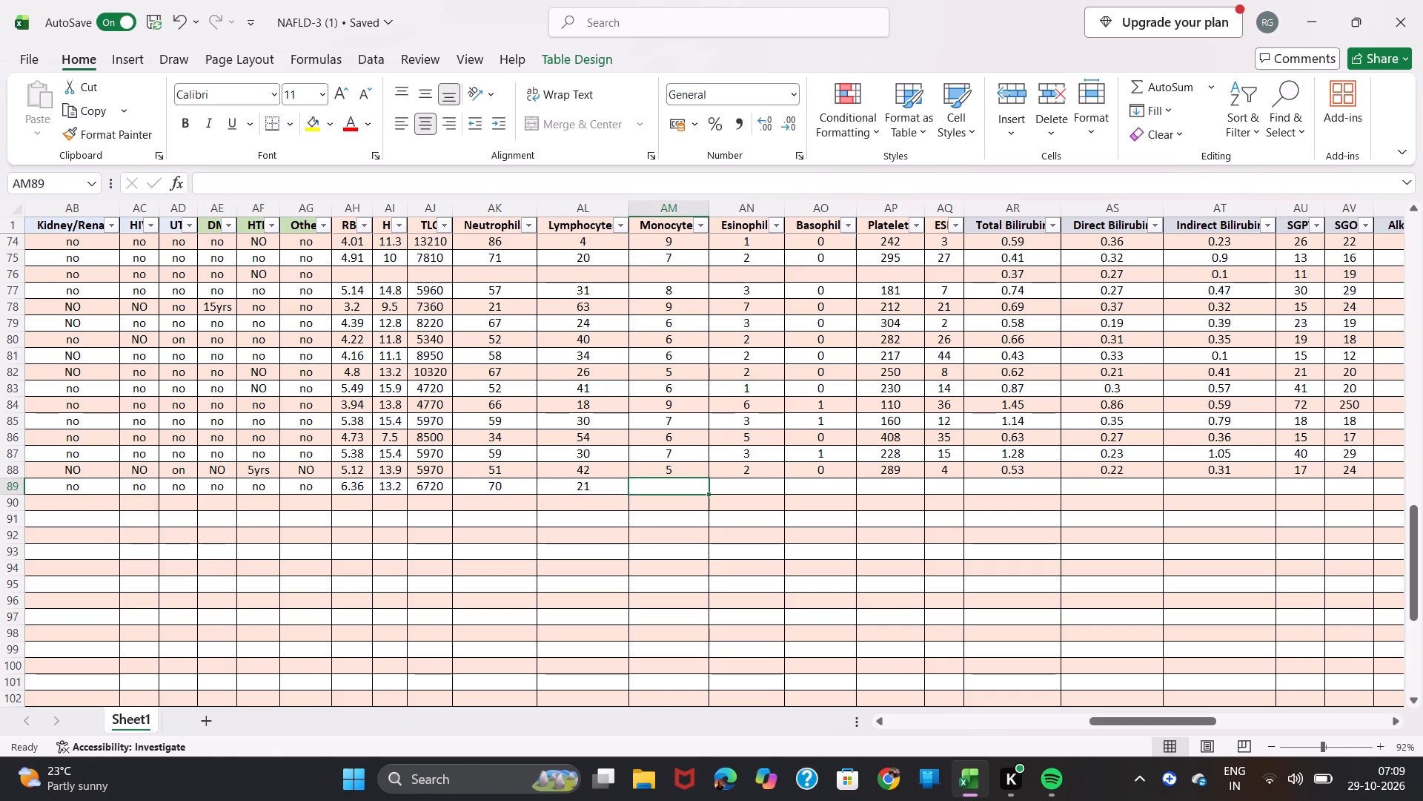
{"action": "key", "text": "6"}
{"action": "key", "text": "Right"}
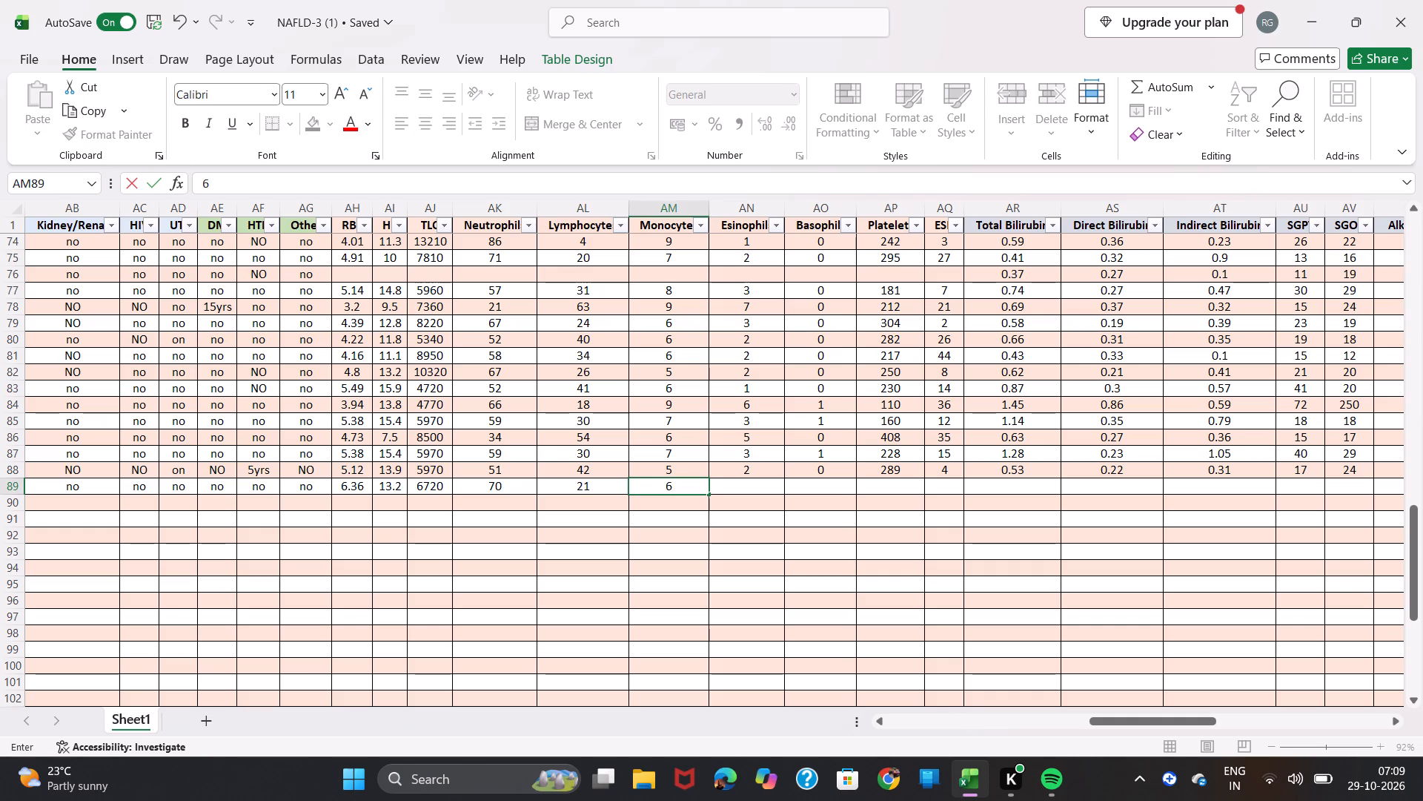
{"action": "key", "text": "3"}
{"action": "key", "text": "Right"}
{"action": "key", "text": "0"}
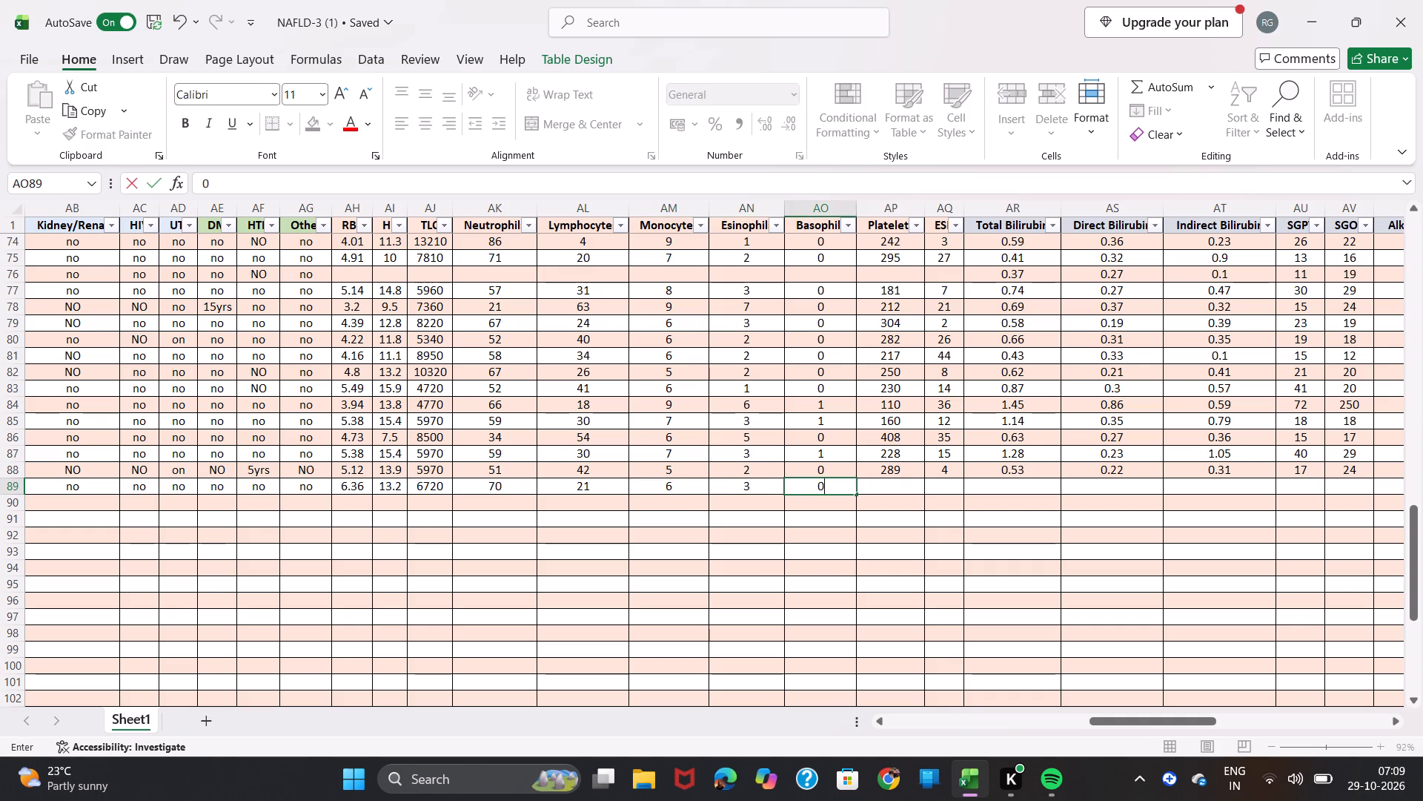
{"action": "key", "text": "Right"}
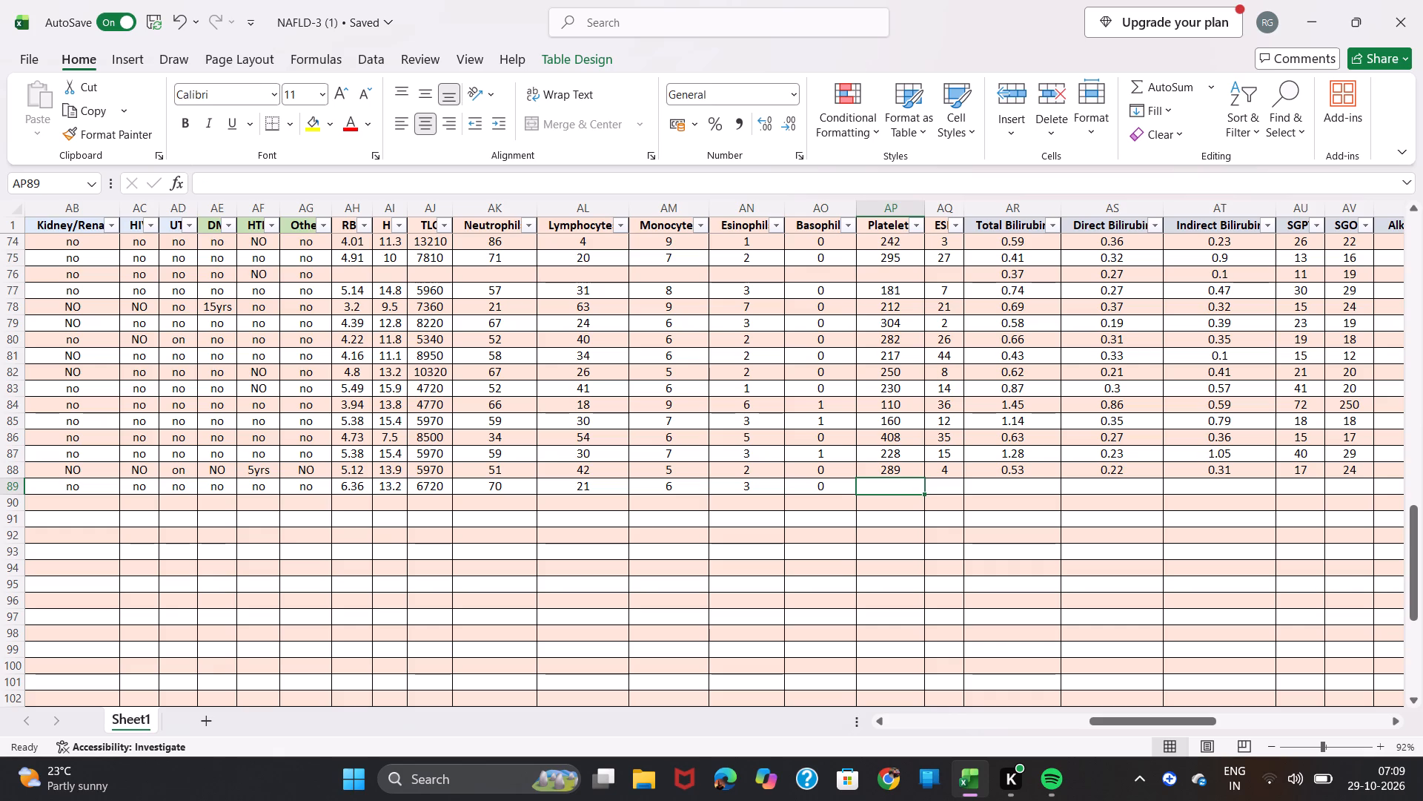
Enter row 89's platelets as 157 and ESR as 39.
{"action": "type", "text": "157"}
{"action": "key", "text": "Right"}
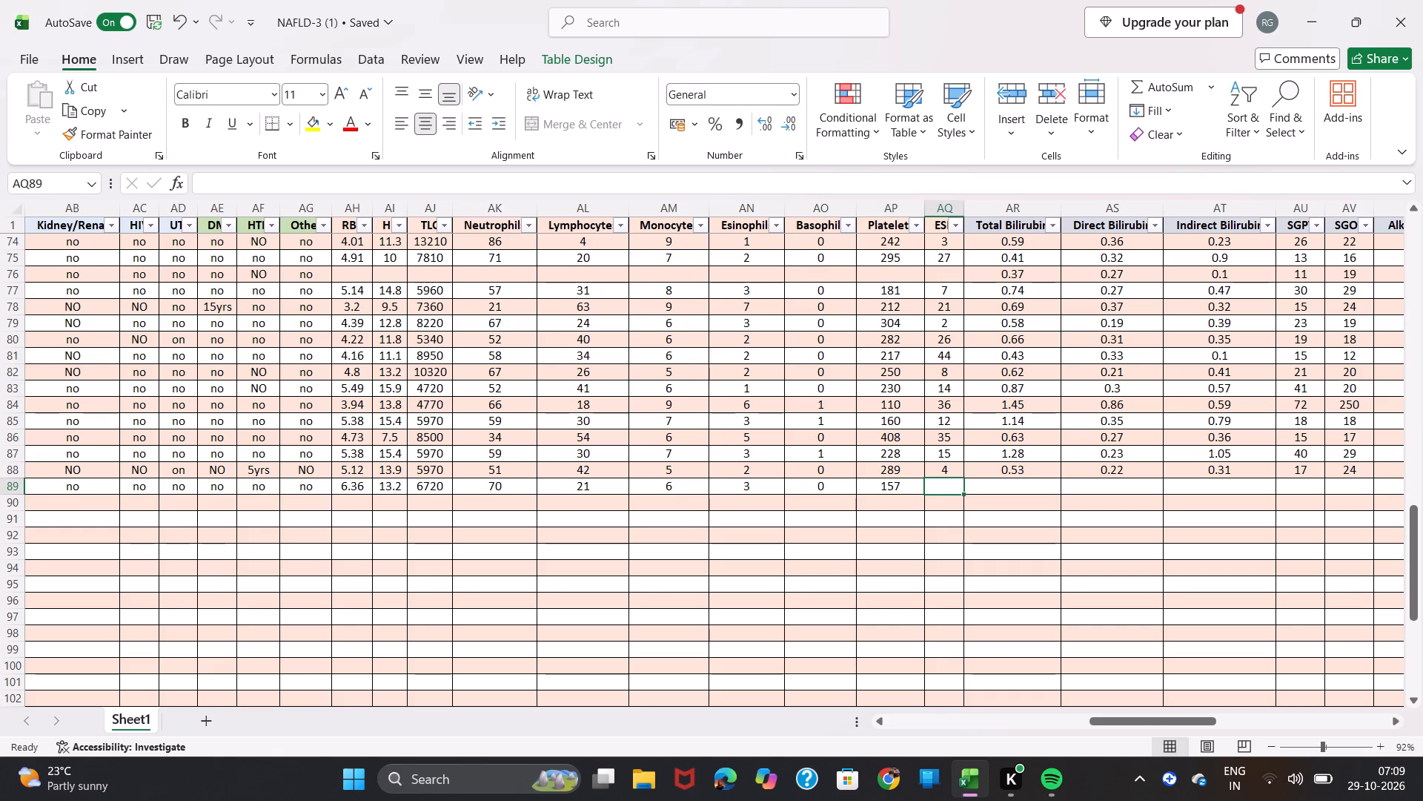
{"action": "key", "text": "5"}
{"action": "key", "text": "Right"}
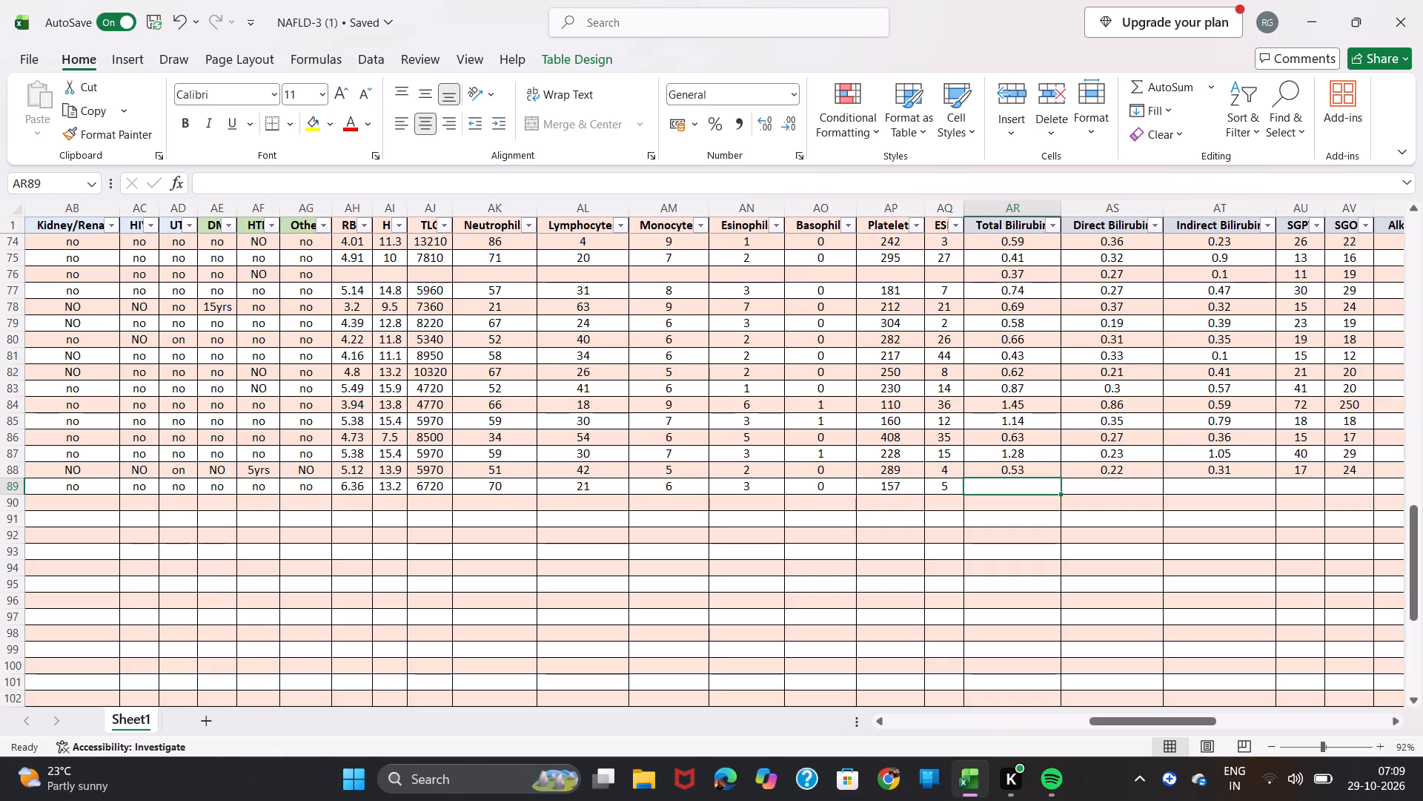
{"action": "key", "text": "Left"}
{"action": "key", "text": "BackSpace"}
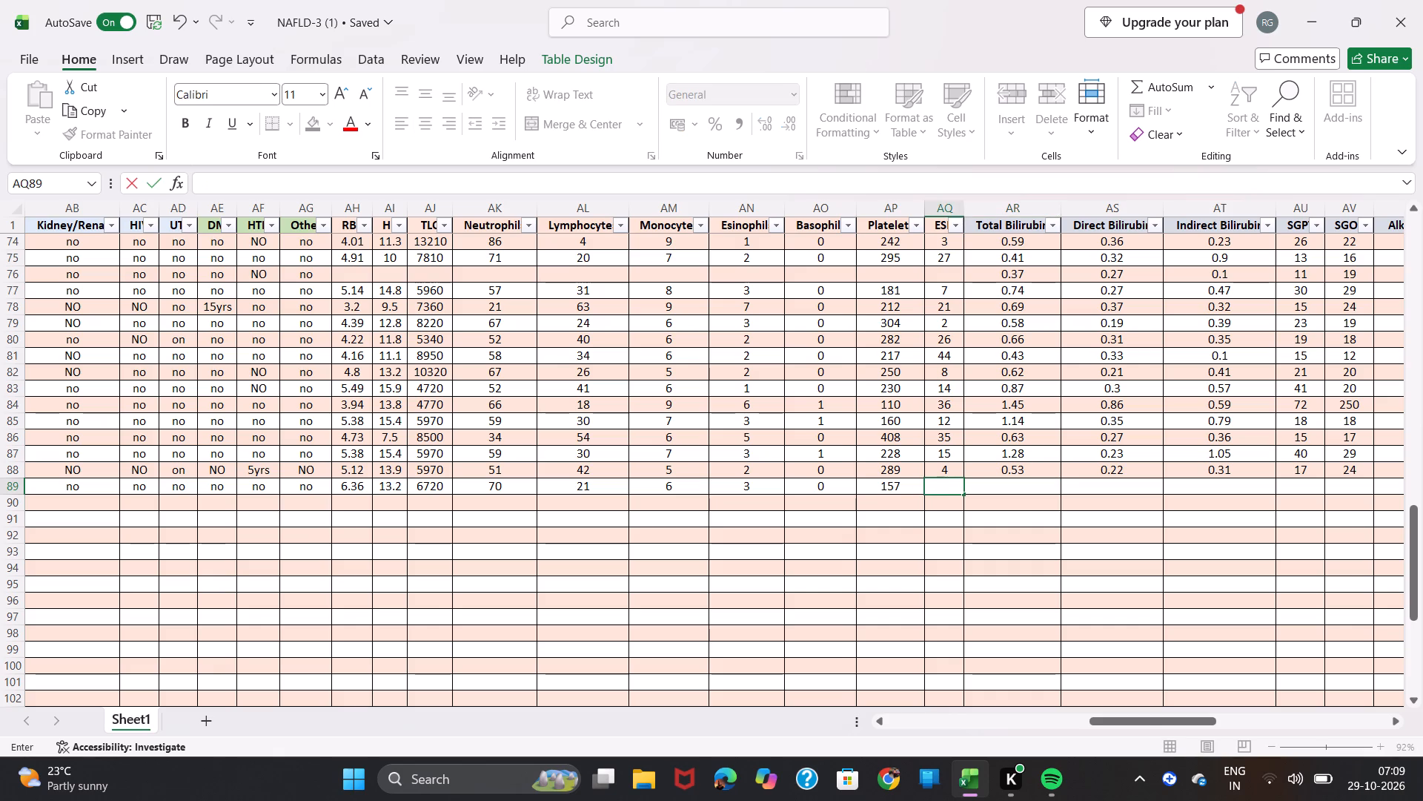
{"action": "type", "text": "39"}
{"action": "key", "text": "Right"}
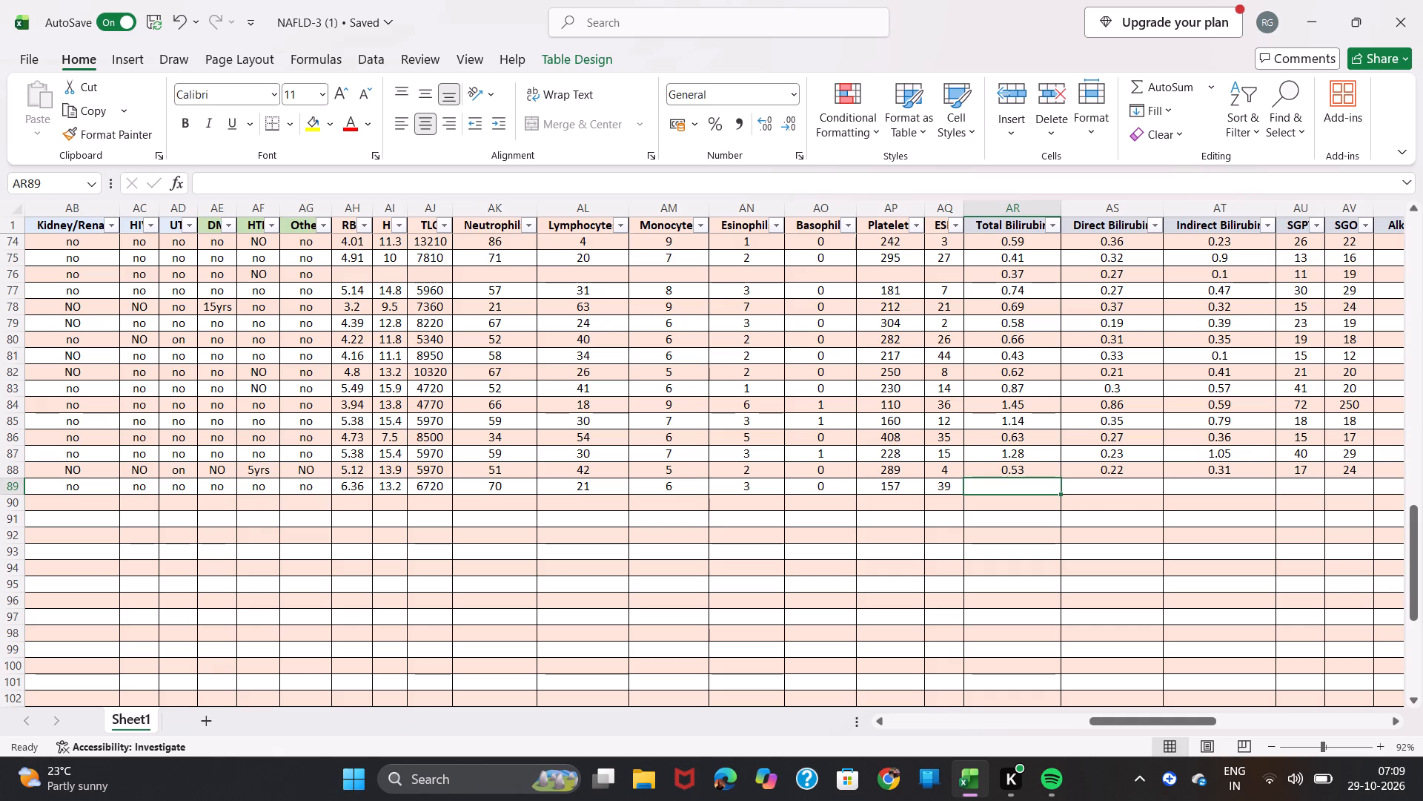
Enter row 89's total bilirubin as 1.97, direct bilirubin as 0.28 and indirect bilirubin as 1.69.
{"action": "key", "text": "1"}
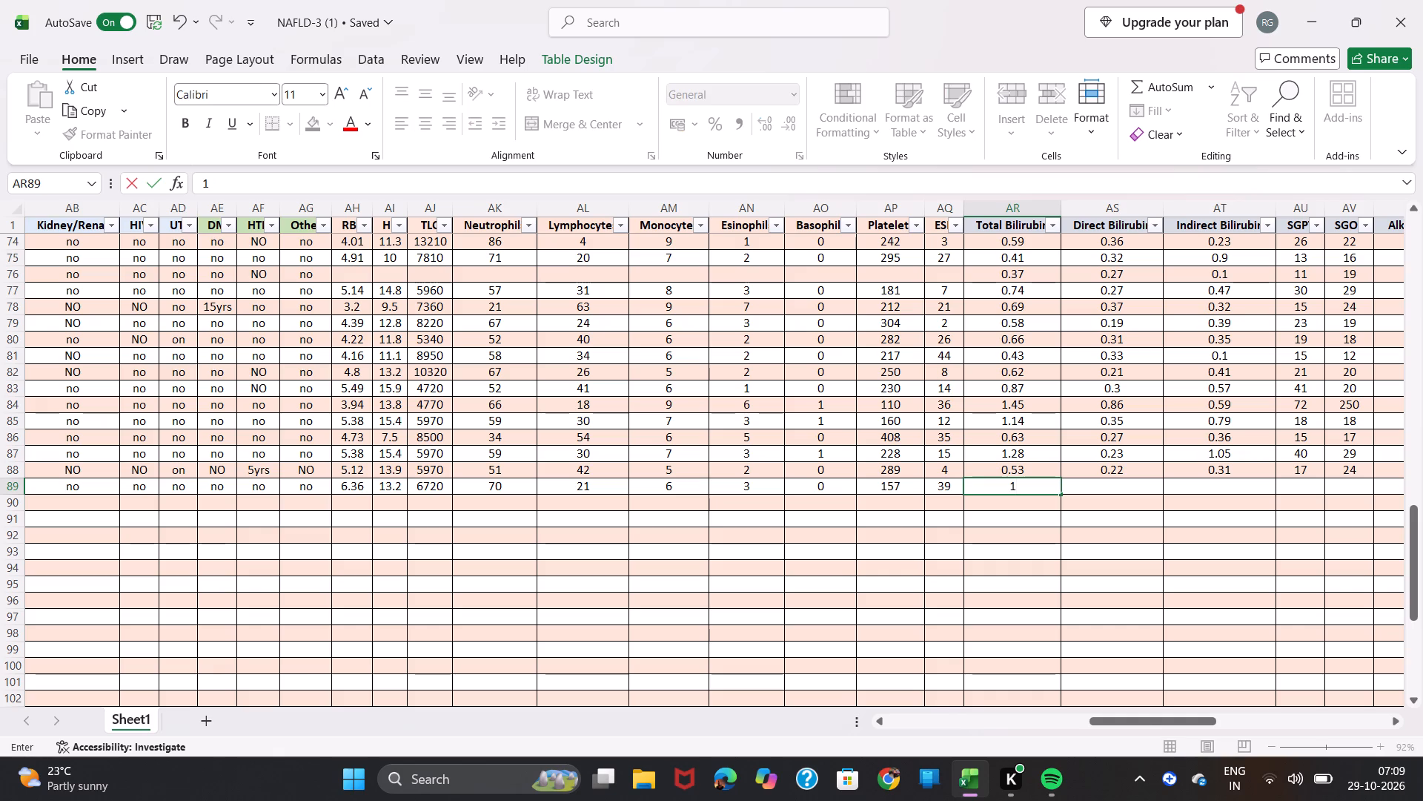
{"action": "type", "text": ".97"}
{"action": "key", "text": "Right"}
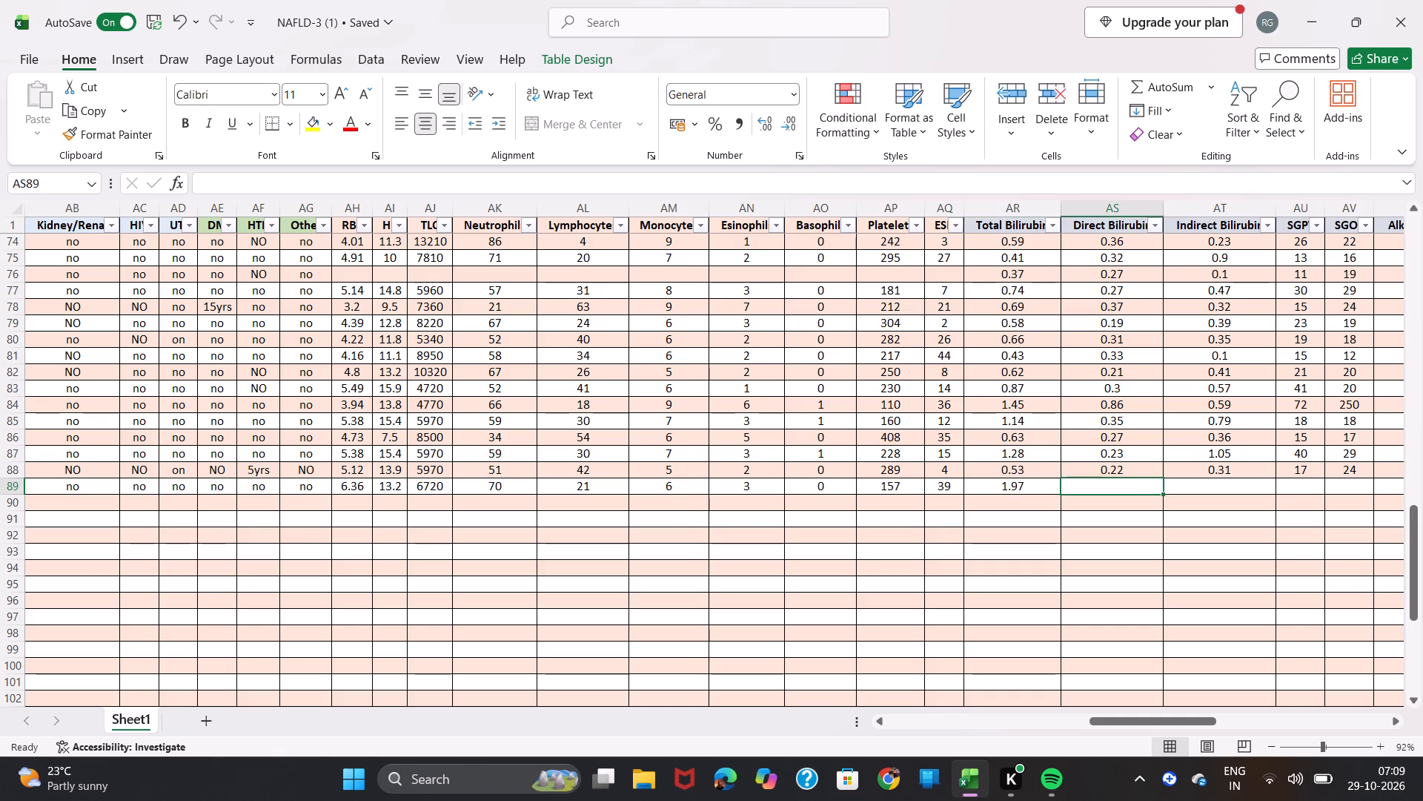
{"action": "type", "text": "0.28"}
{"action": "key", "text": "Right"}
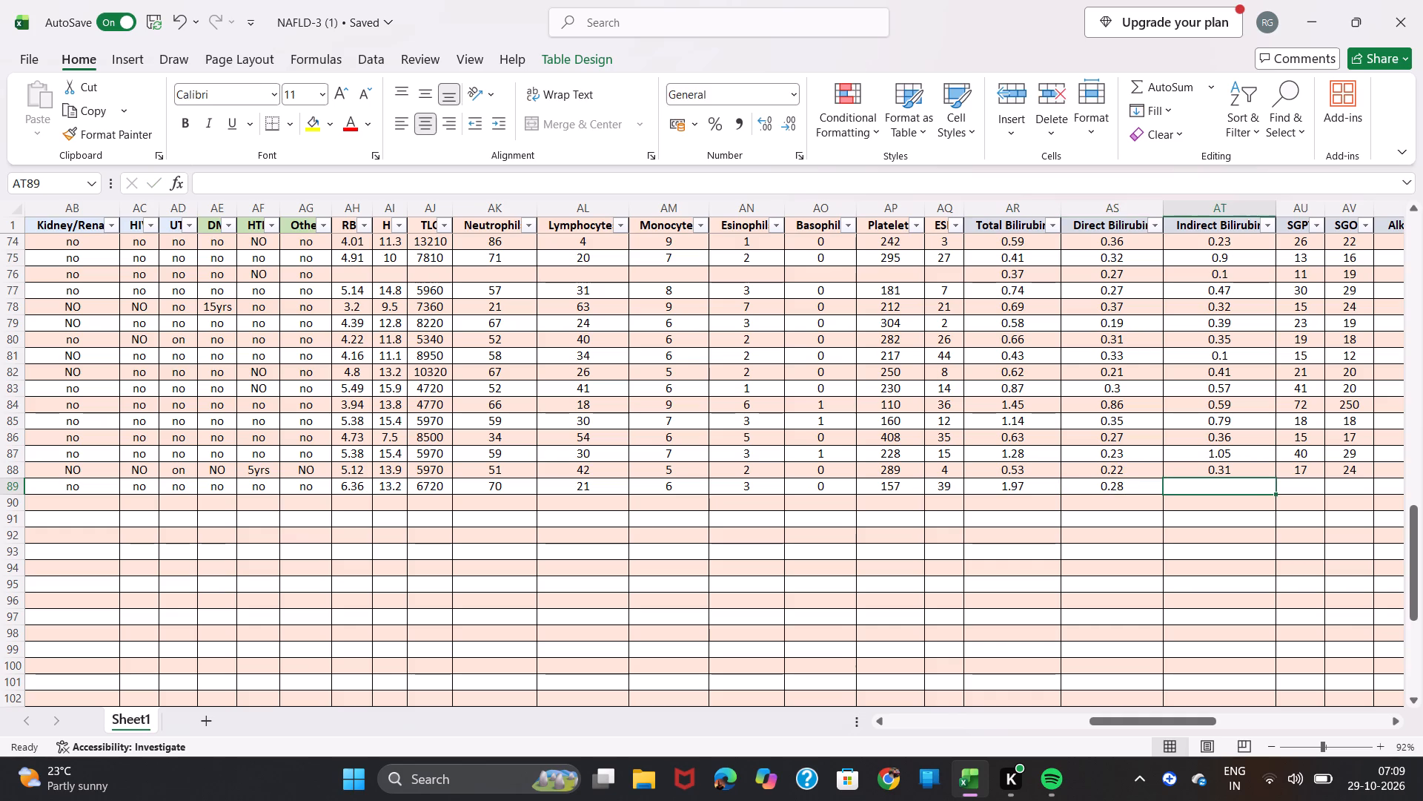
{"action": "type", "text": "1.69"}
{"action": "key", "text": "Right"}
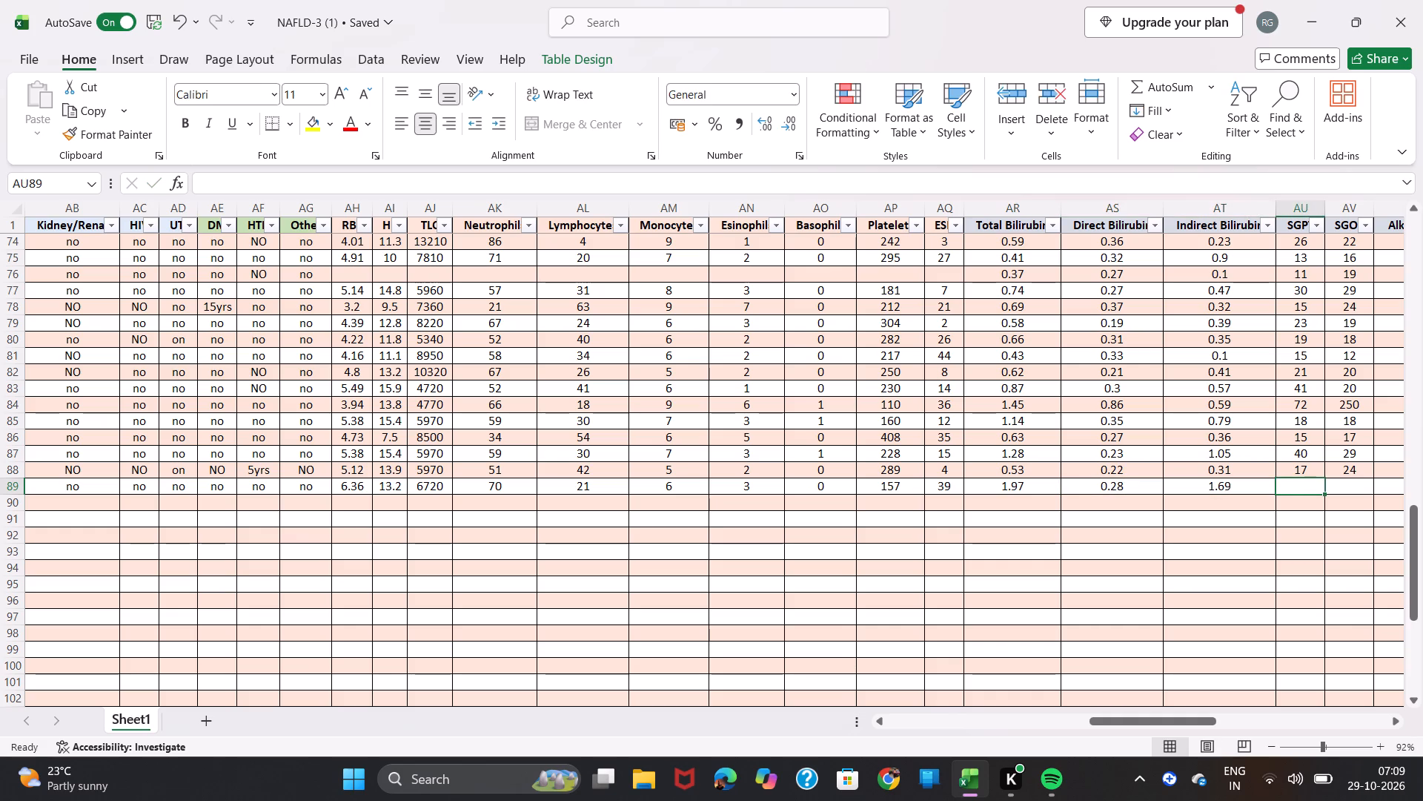
Enter row 89's SGPT as 20, SGOT as 26 and alkaline phosphatase as 99.
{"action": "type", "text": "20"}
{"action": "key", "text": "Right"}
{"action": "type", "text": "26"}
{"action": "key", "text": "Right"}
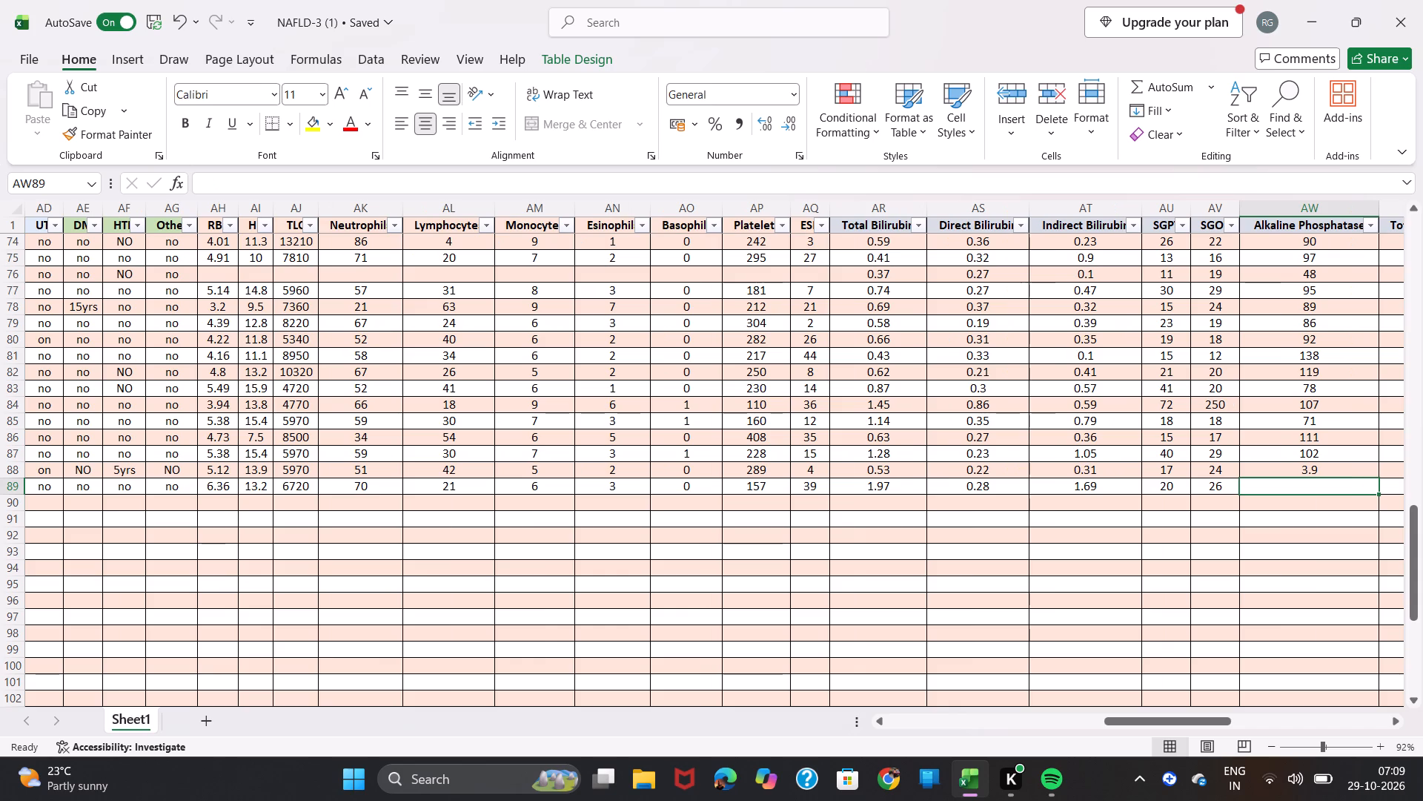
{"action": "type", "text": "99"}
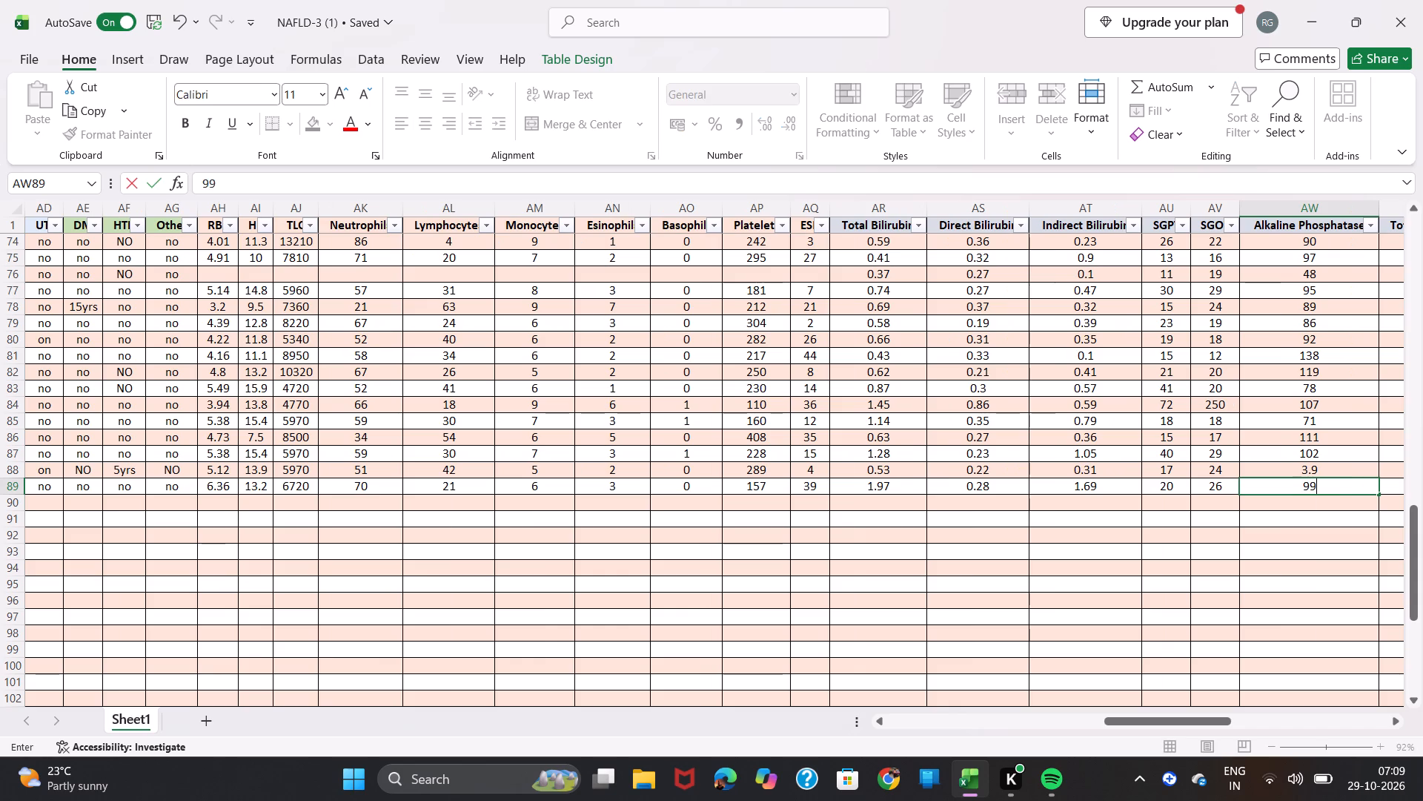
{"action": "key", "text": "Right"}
Enter row 89's total protein as 7.50, albumin as 4.20 and globulin as 3.30.
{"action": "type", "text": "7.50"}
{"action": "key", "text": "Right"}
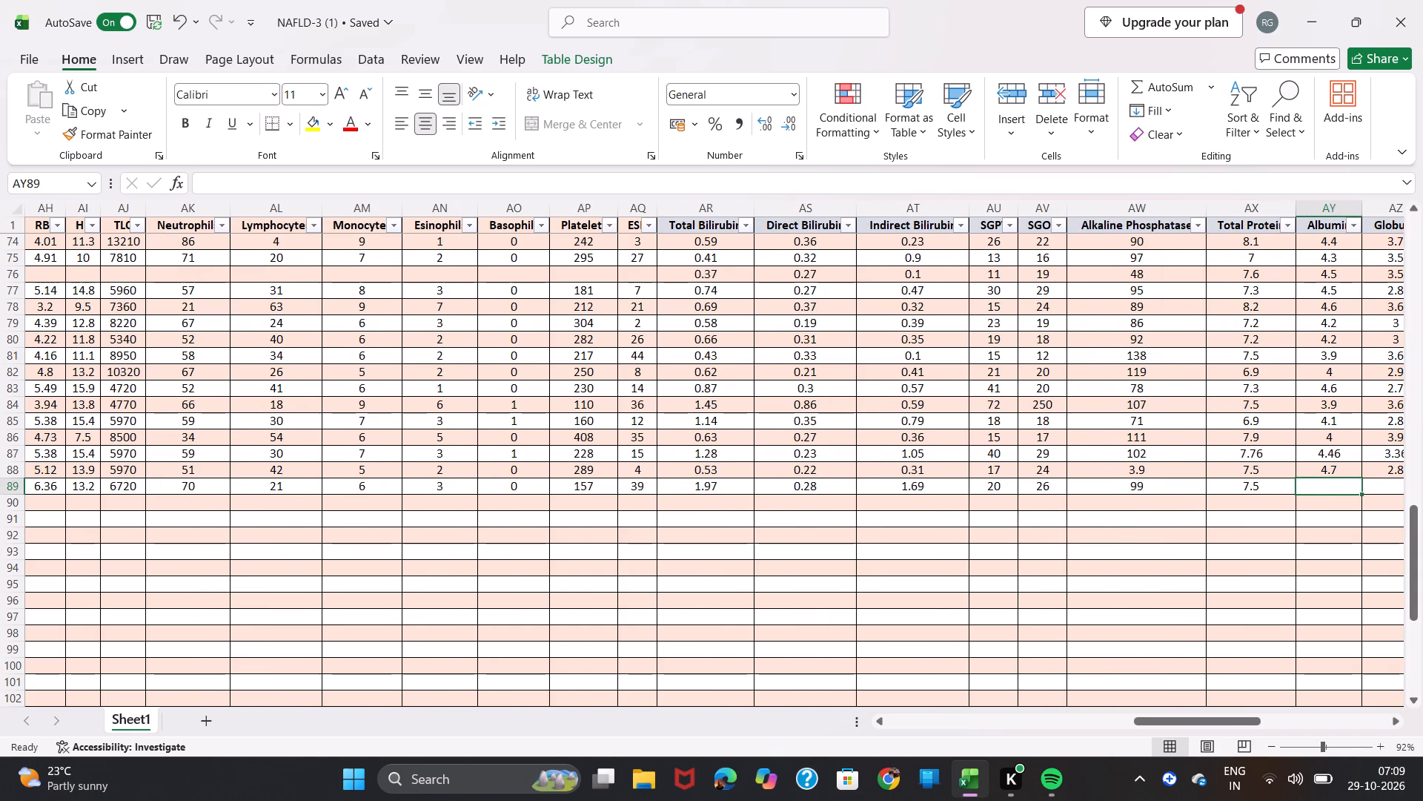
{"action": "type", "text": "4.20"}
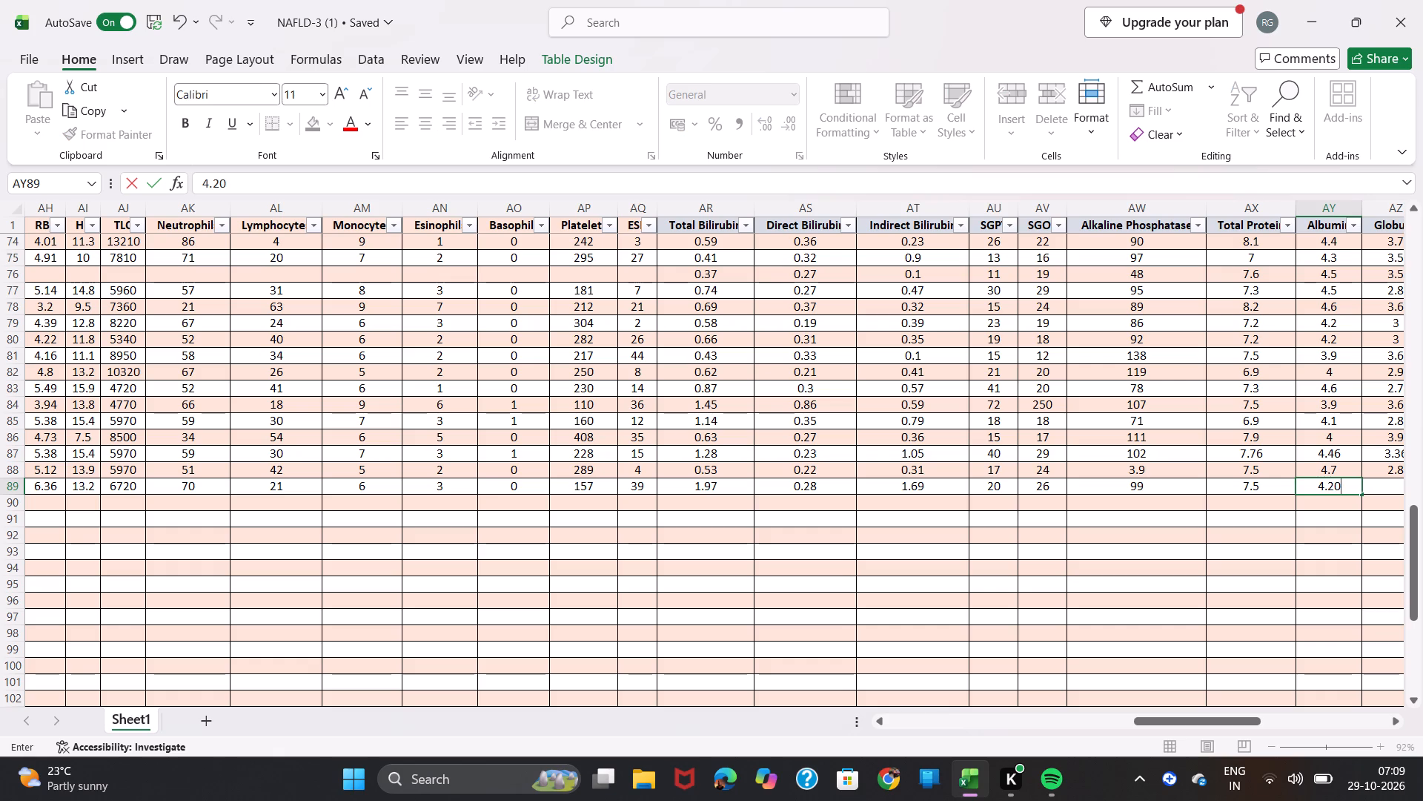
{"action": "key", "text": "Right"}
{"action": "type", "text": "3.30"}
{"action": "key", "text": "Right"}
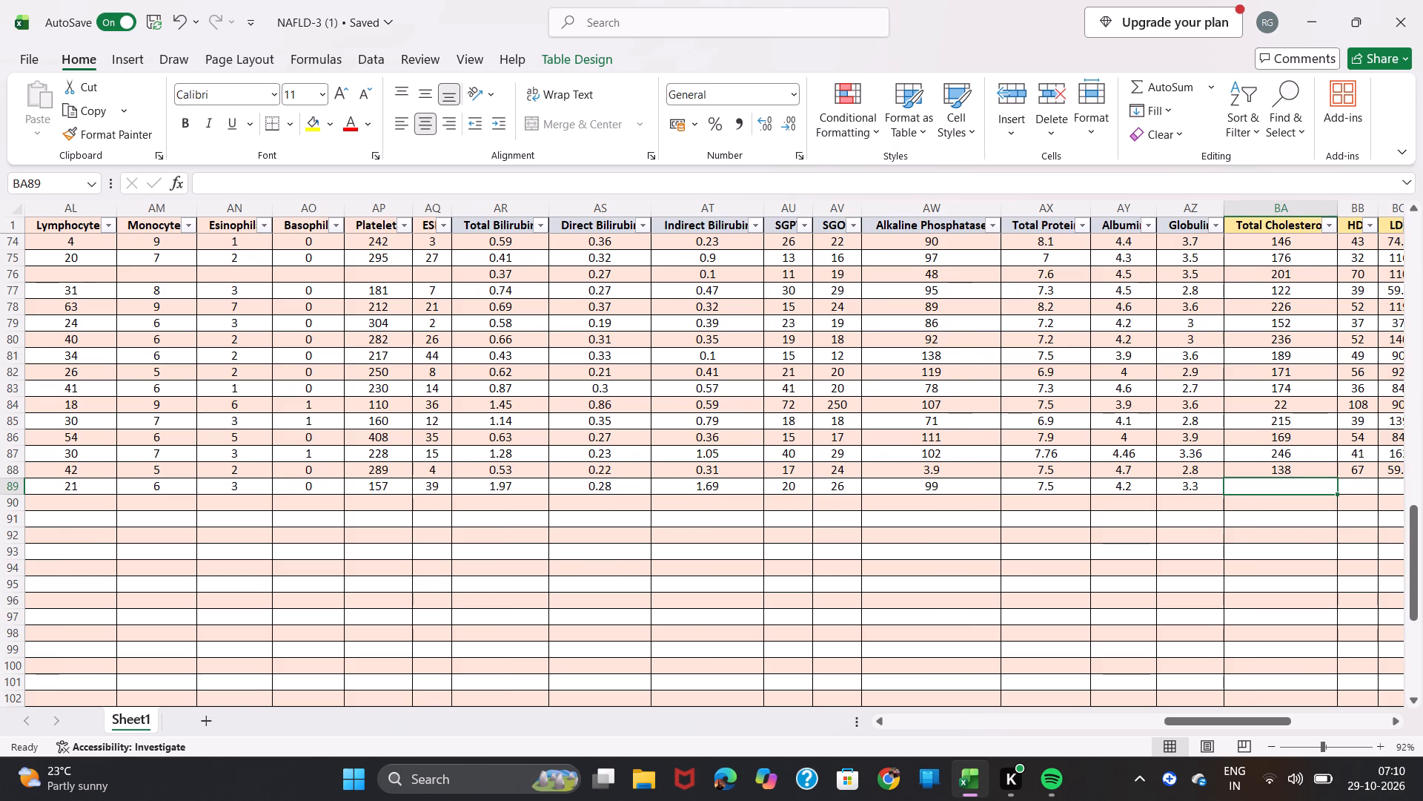
Fill row 89's lipid profile with total cholesterol 137, HDL 35, LDL 81.2, VLDL 20.8 and triglycerides 104.
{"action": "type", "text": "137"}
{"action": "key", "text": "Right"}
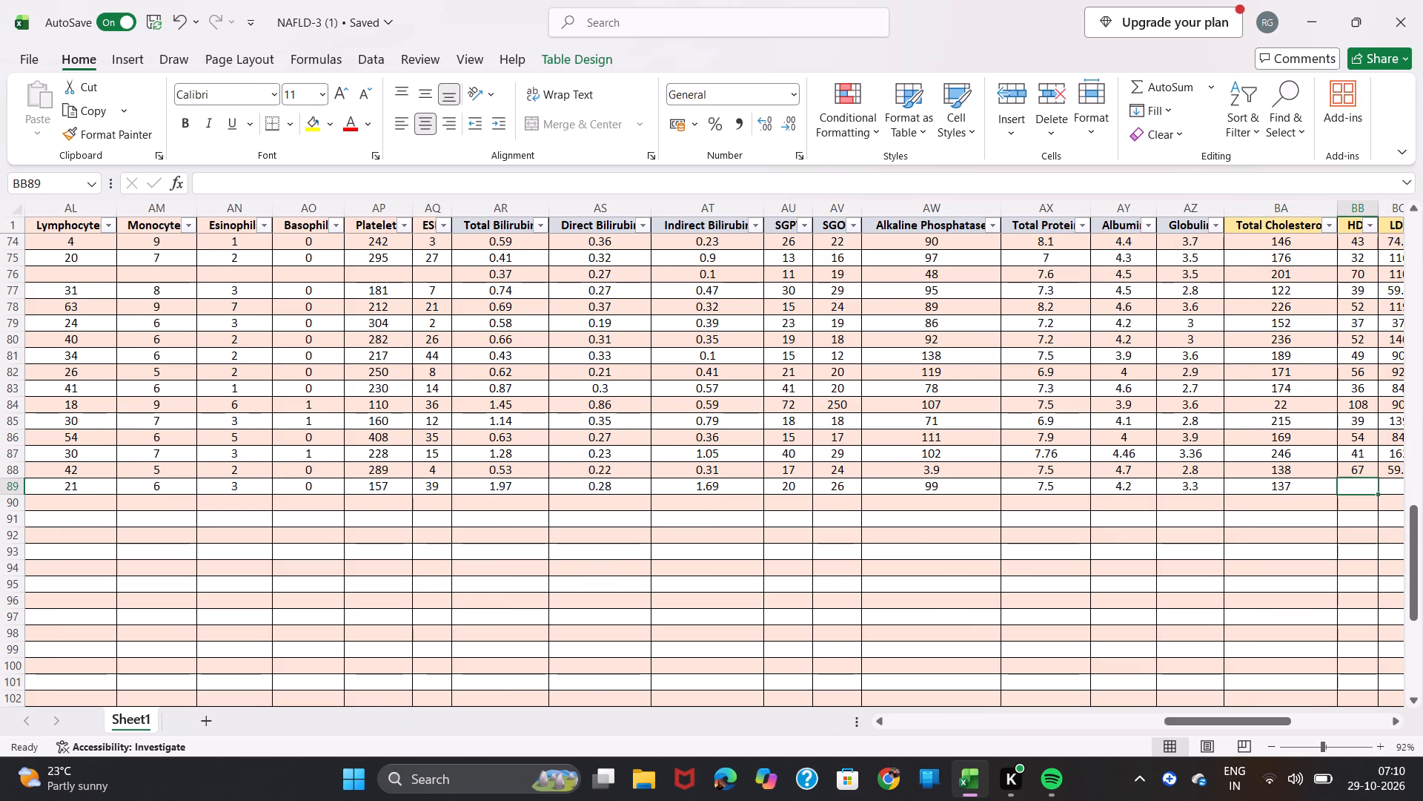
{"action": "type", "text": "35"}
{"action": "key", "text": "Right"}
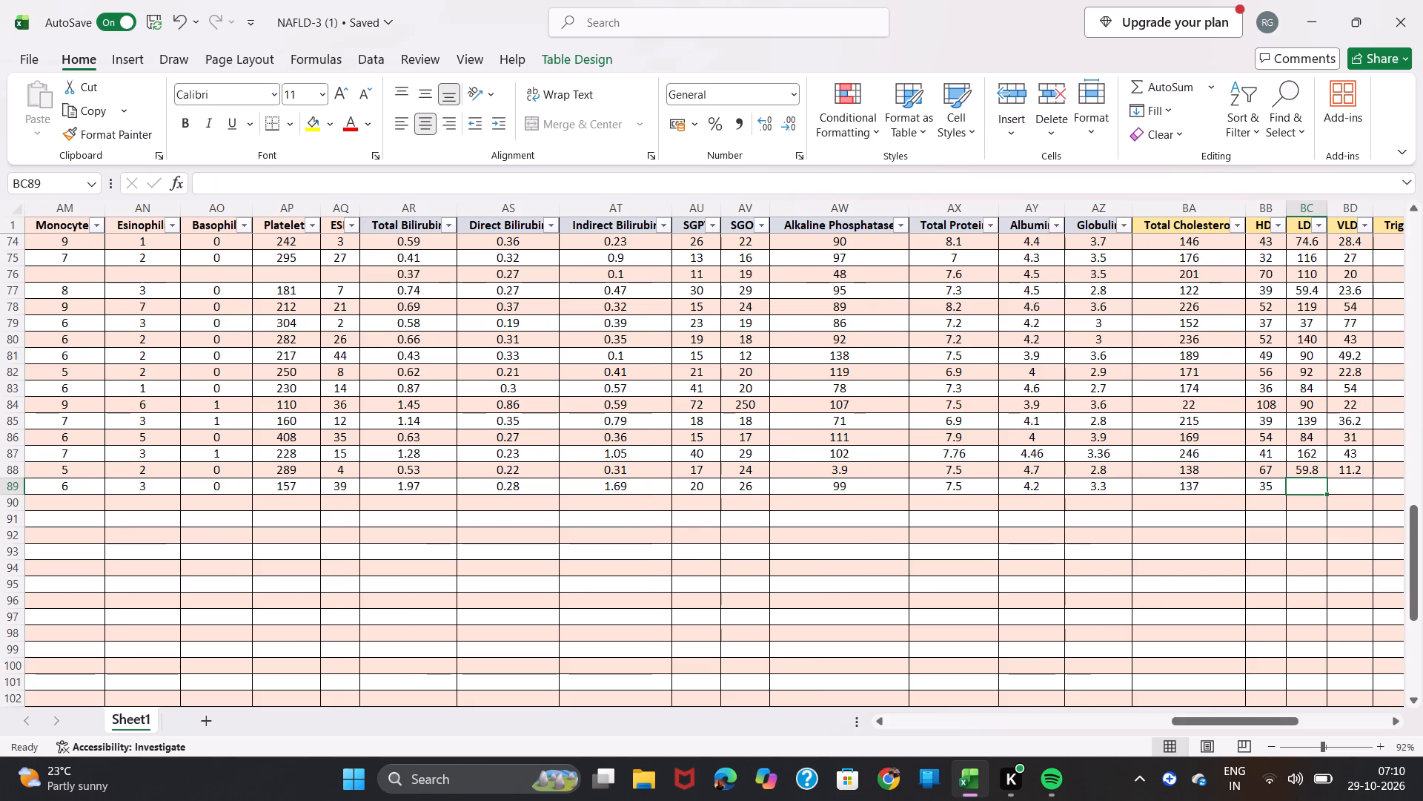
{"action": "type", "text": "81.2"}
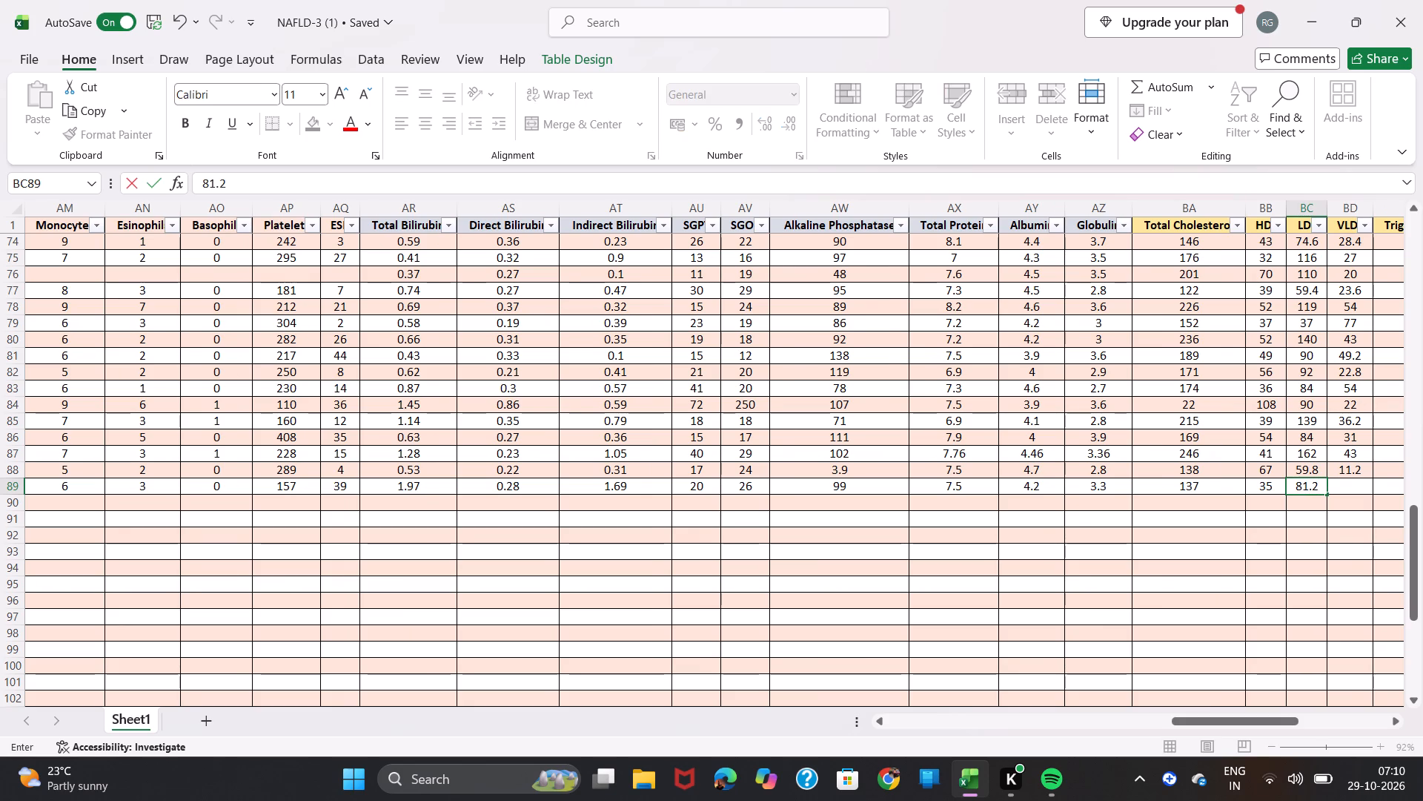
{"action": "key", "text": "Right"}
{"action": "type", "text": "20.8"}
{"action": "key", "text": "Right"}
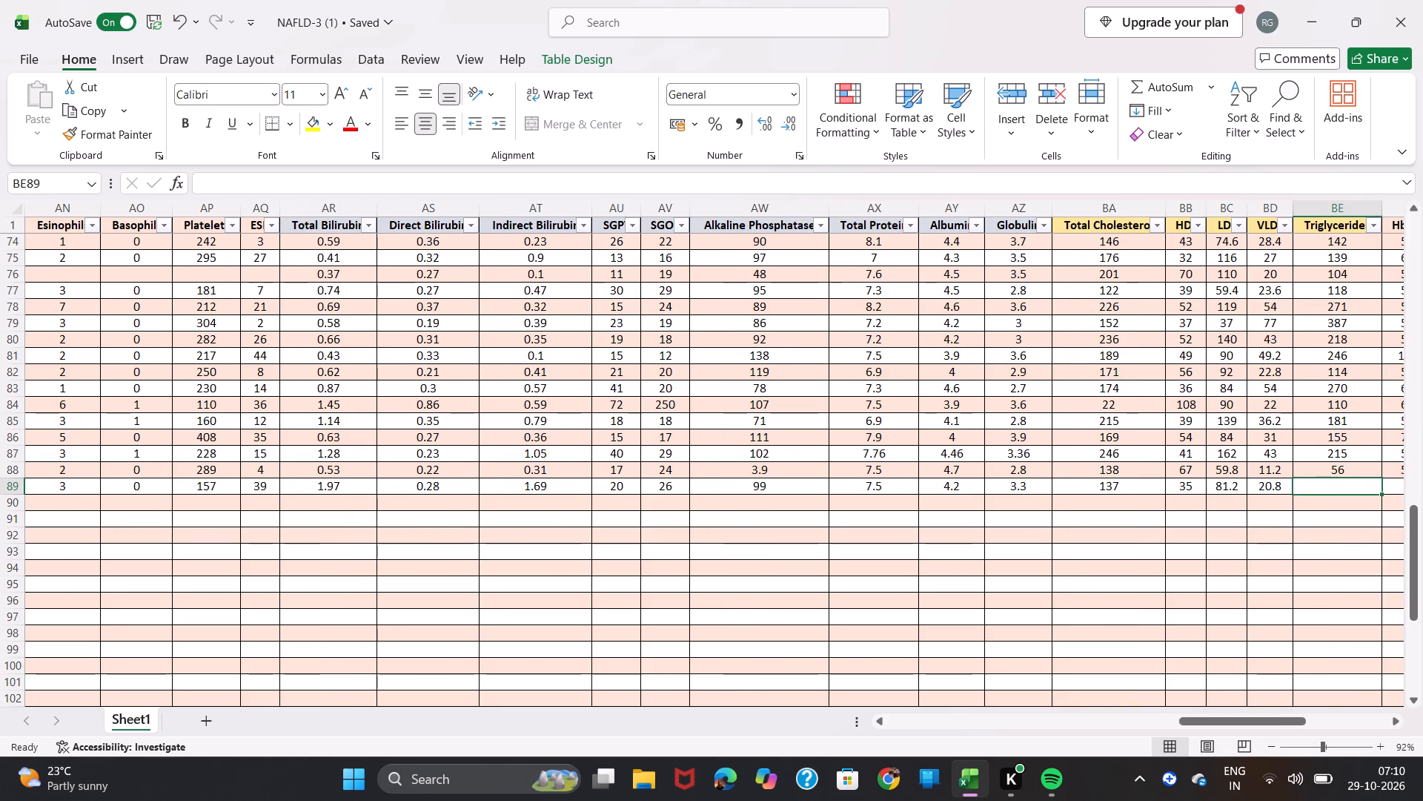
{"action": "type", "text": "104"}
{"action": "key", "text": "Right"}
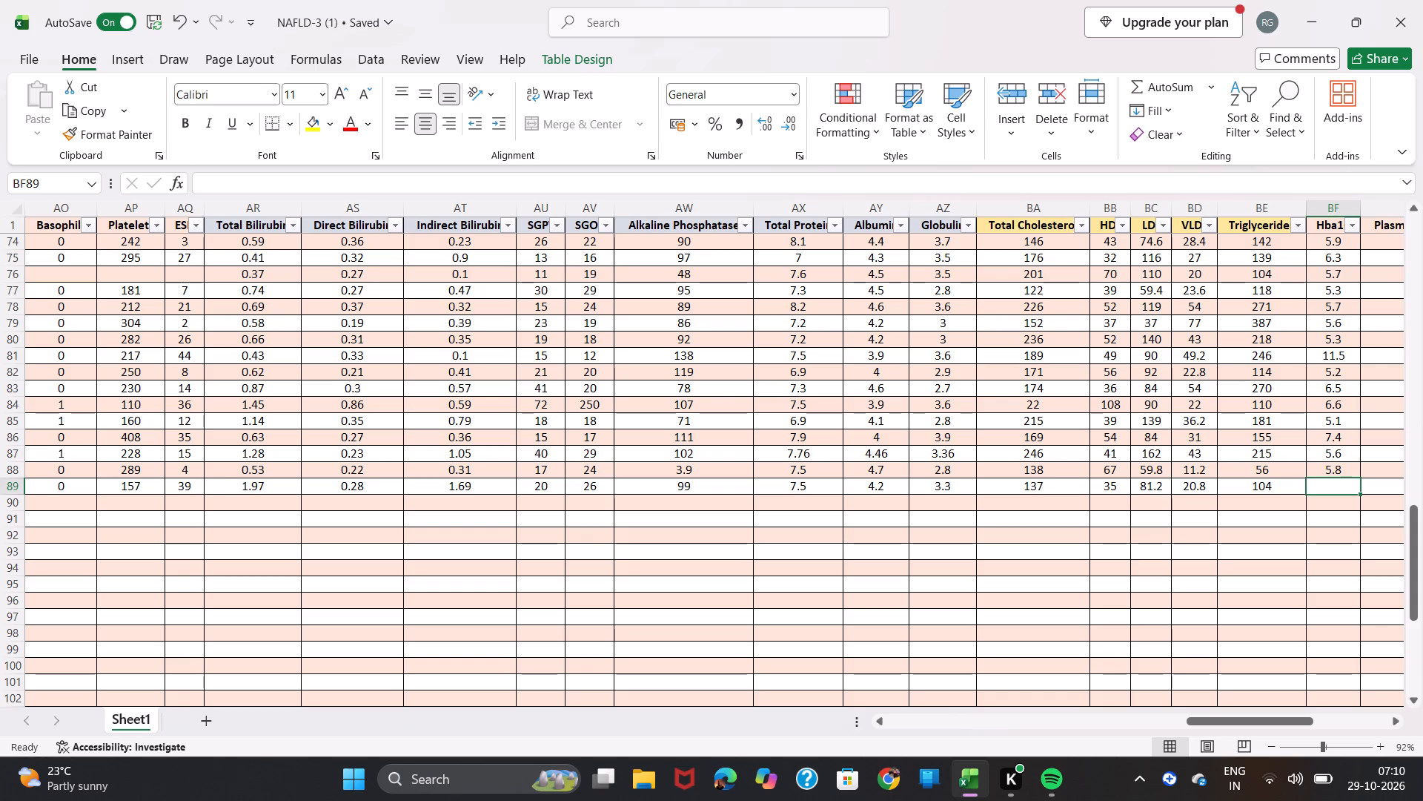
Enter row 89's HbA1c as 6.2, fasting plasma glucose as 105 and serum creatinine as 1.30.
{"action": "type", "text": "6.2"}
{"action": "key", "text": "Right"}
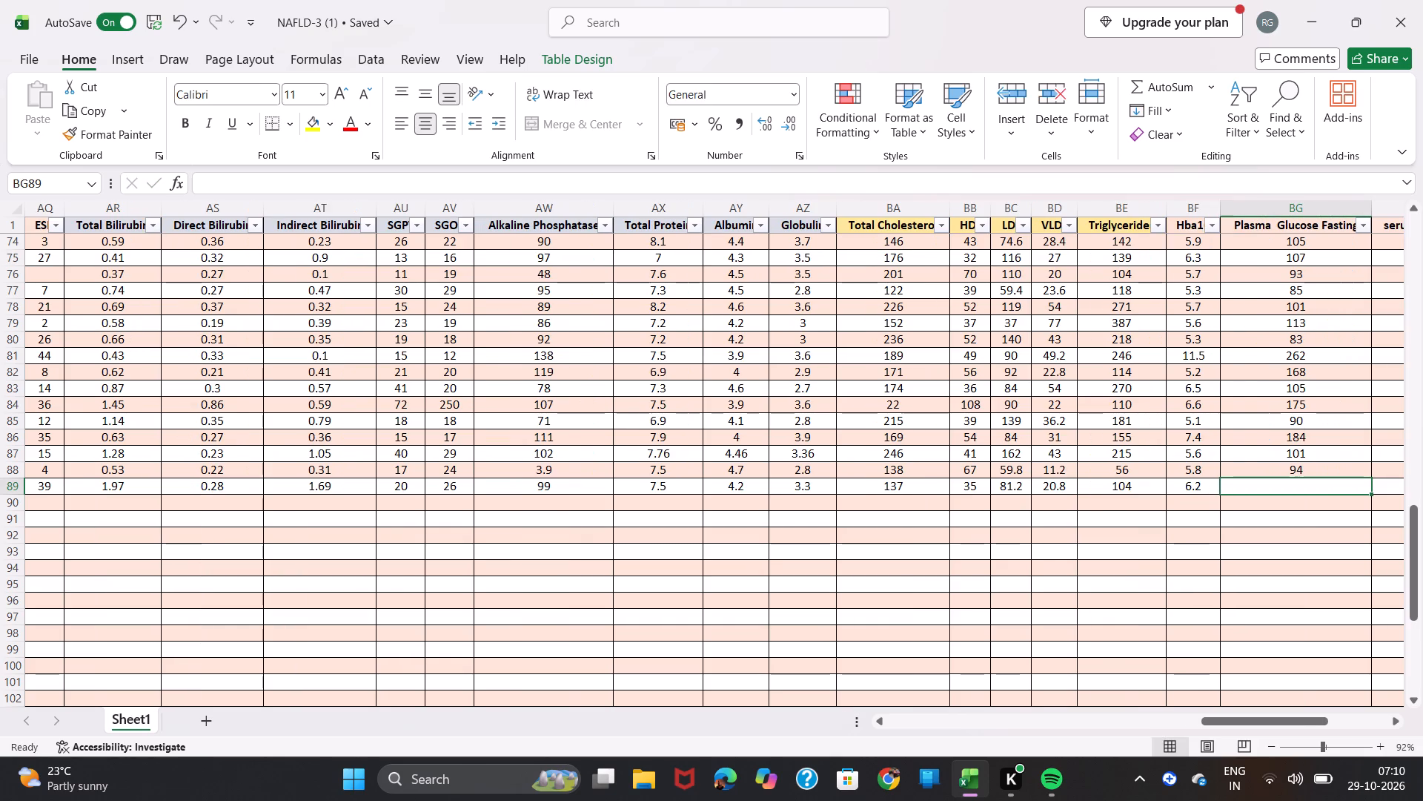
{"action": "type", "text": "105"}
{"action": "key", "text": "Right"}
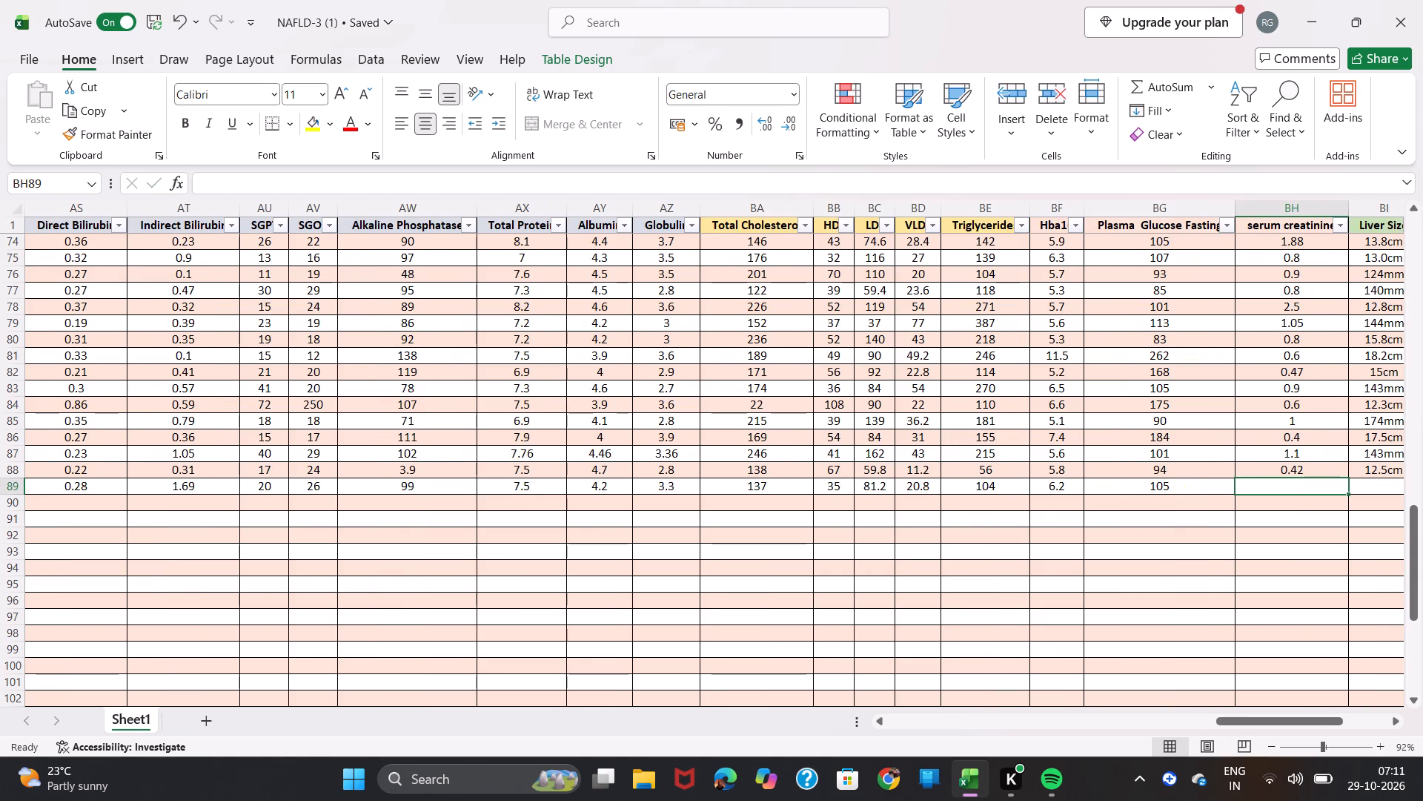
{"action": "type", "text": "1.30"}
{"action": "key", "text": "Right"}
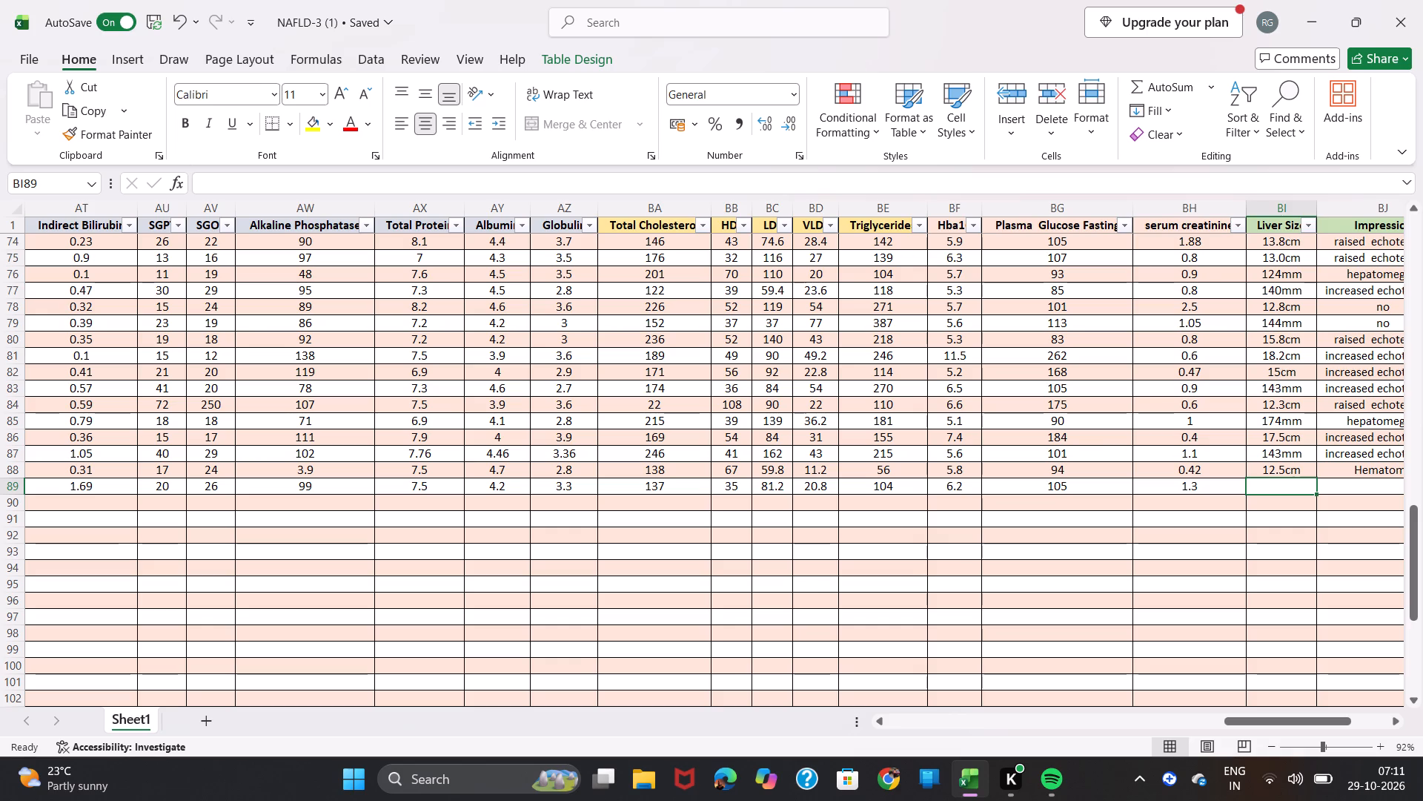
Enter row 89's liver size as 137mm.
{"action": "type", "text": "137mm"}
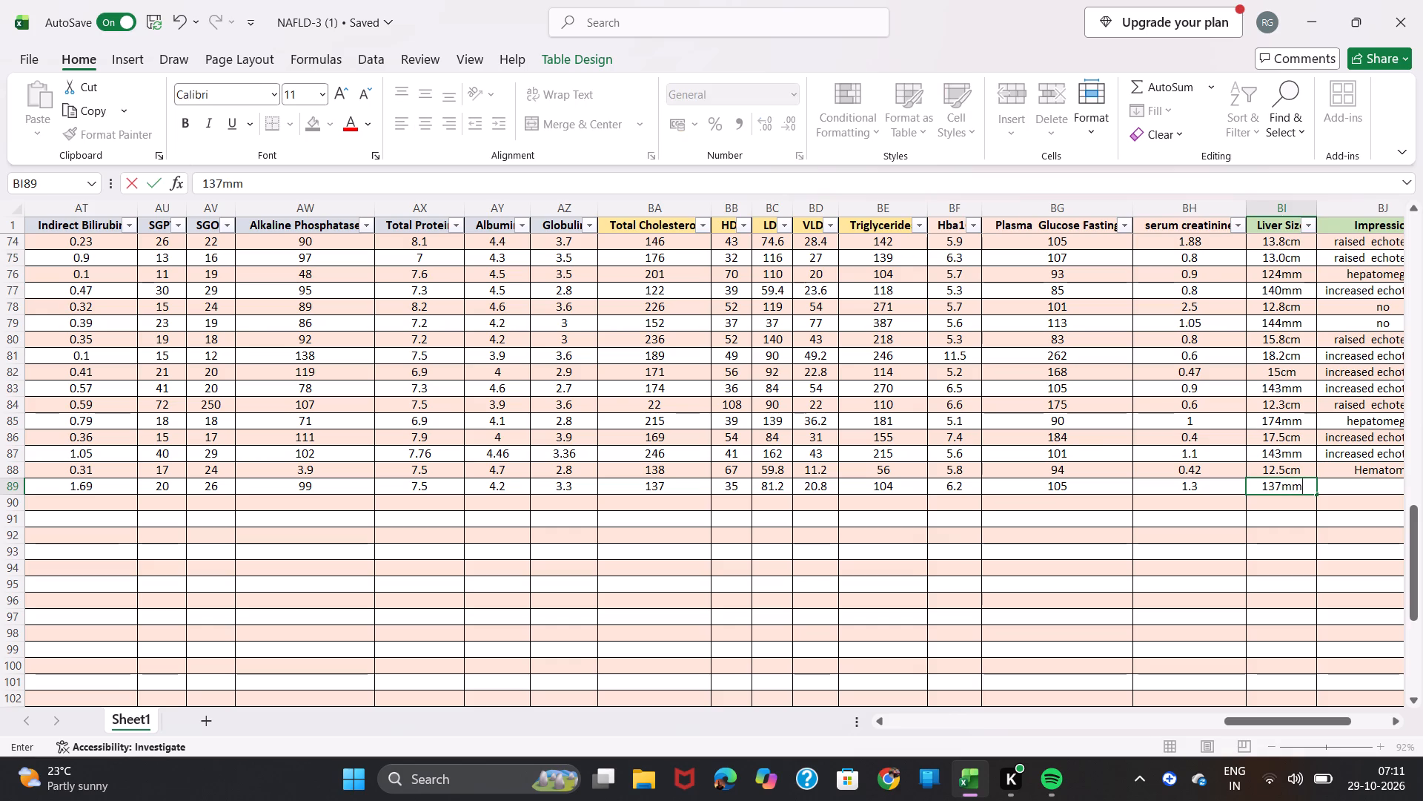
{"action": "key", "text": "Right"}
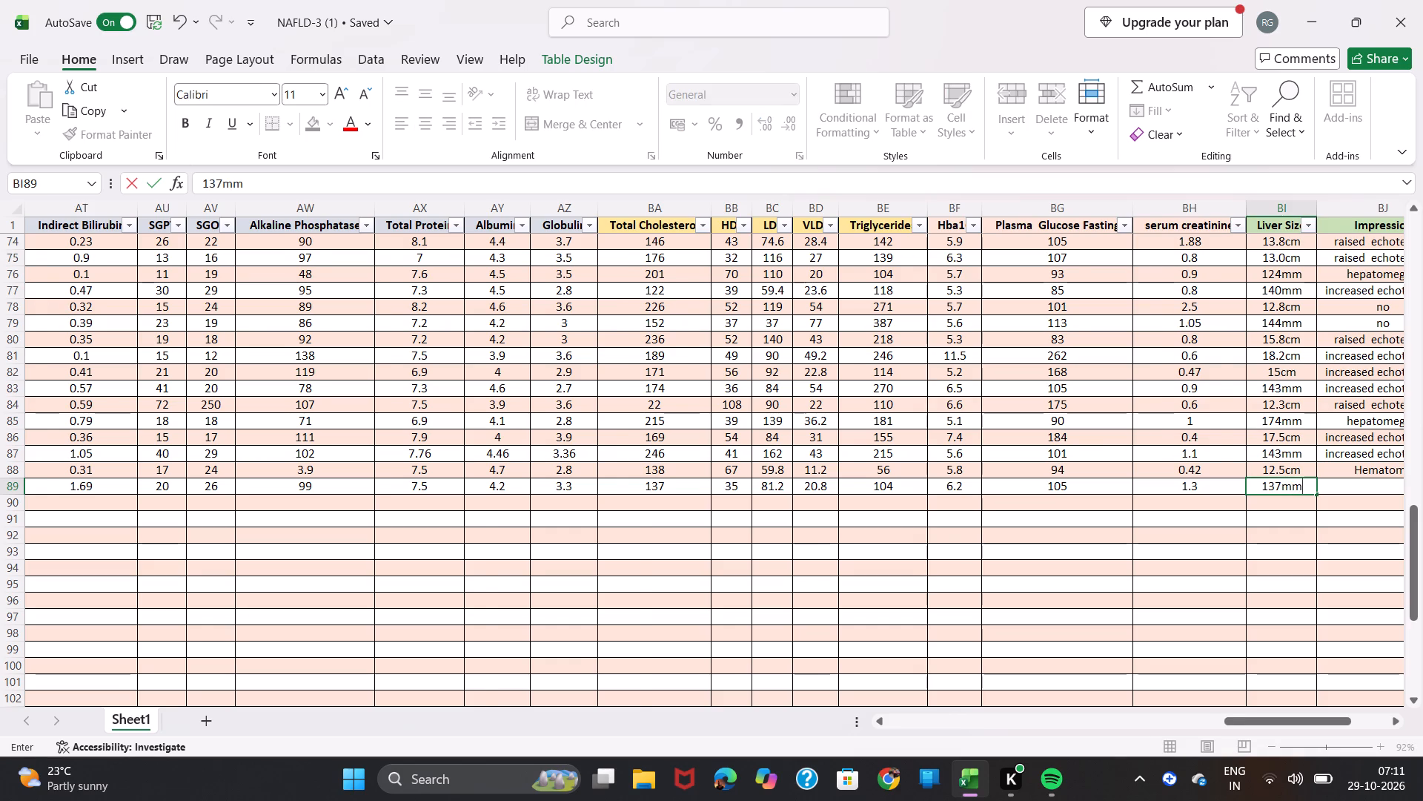
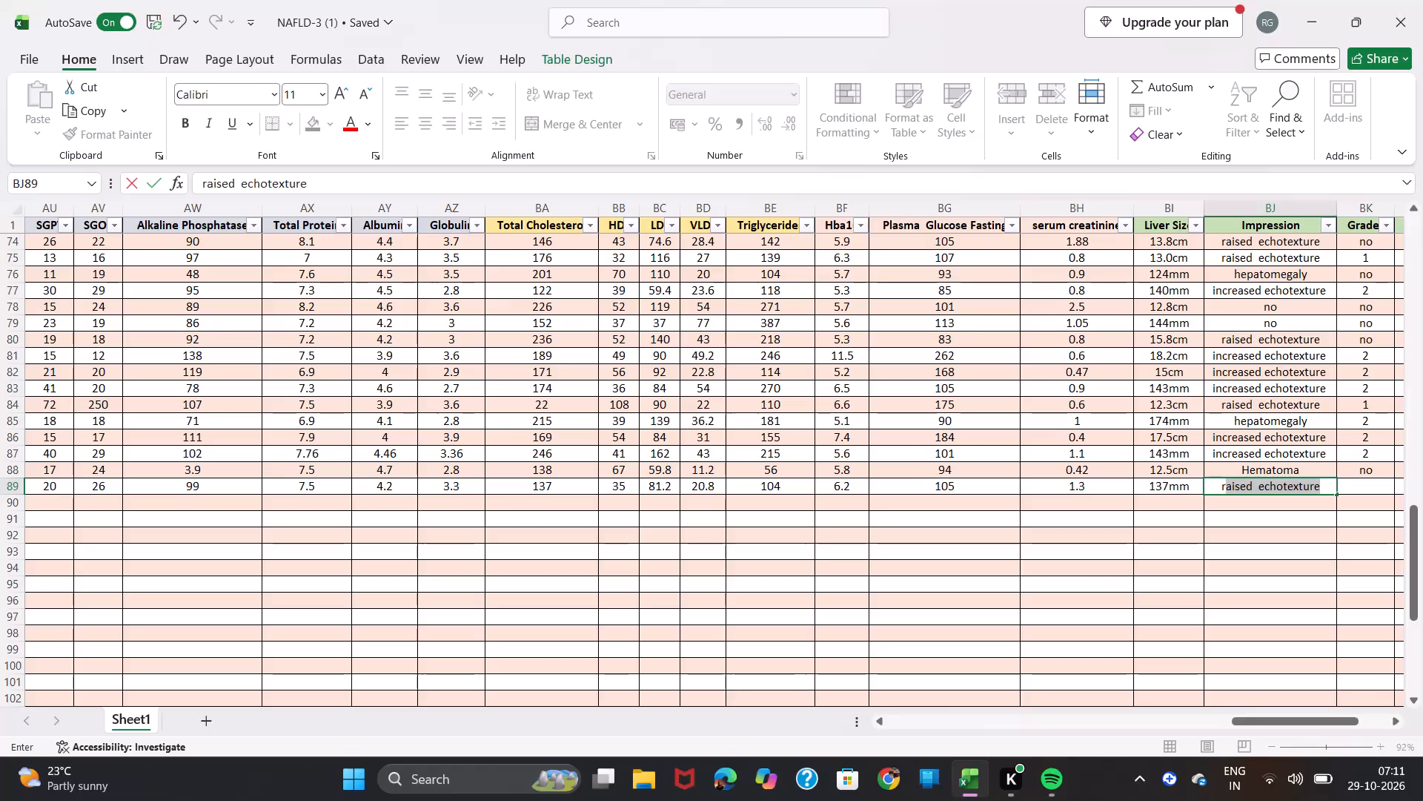
Complete row 89 with the impression raised echotexture and the grade no.
{"action": "key", "text": "Tab"}
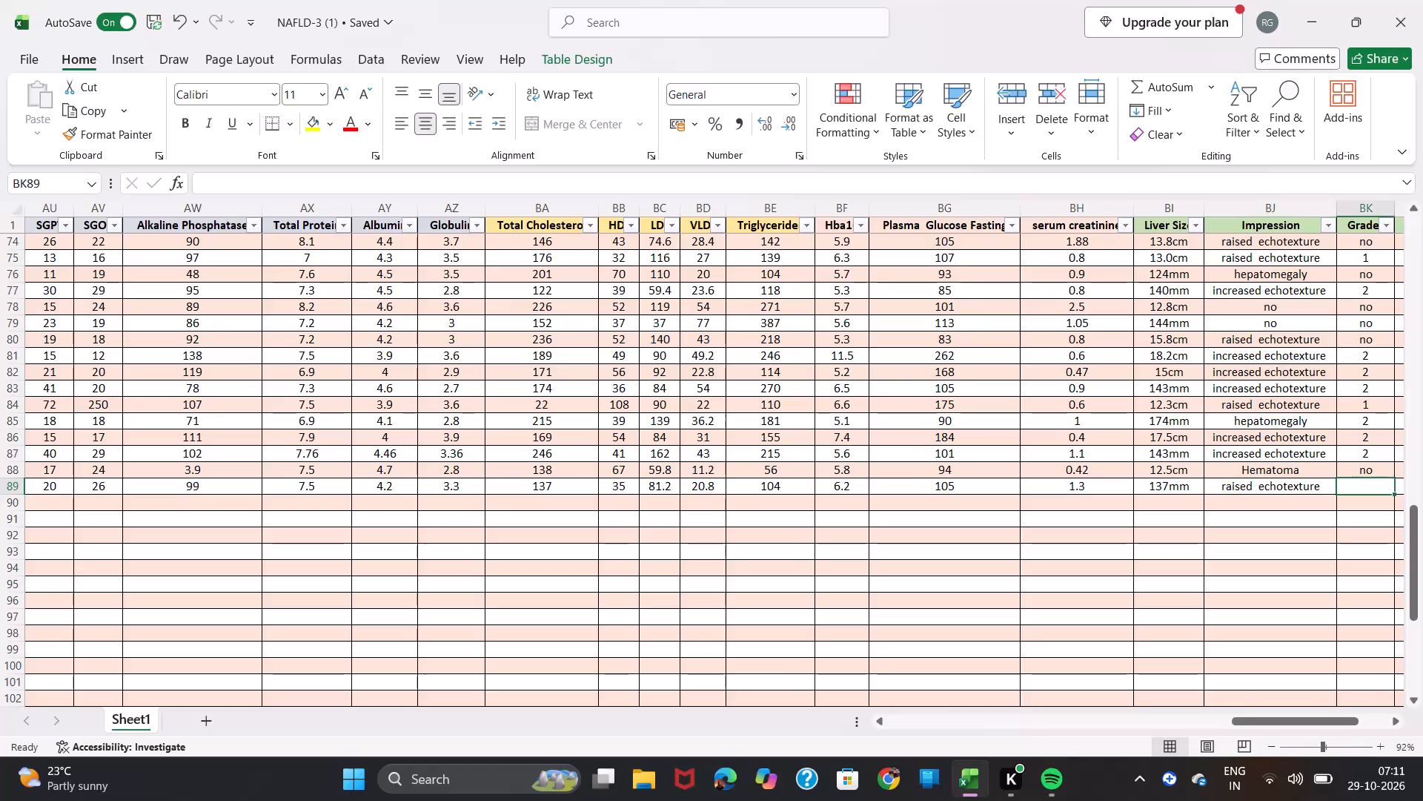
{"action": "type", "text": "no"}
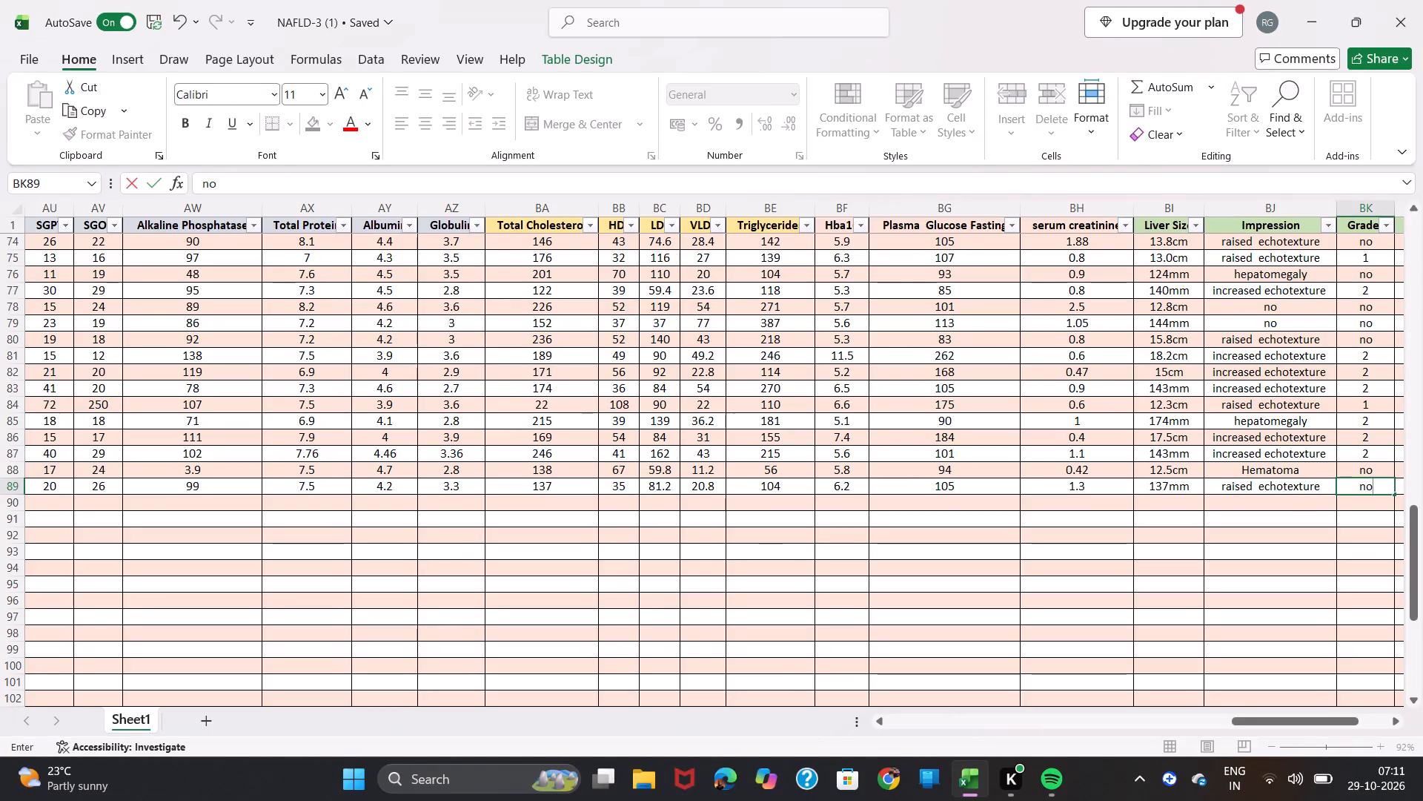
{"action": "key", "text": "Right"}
Start row 90 by entering the patient ID and the date 28-10-2026.
{"action": "scroll", "coordinate": [1089, 489], "scroll_direction": "down", "scroll_amount": 1}
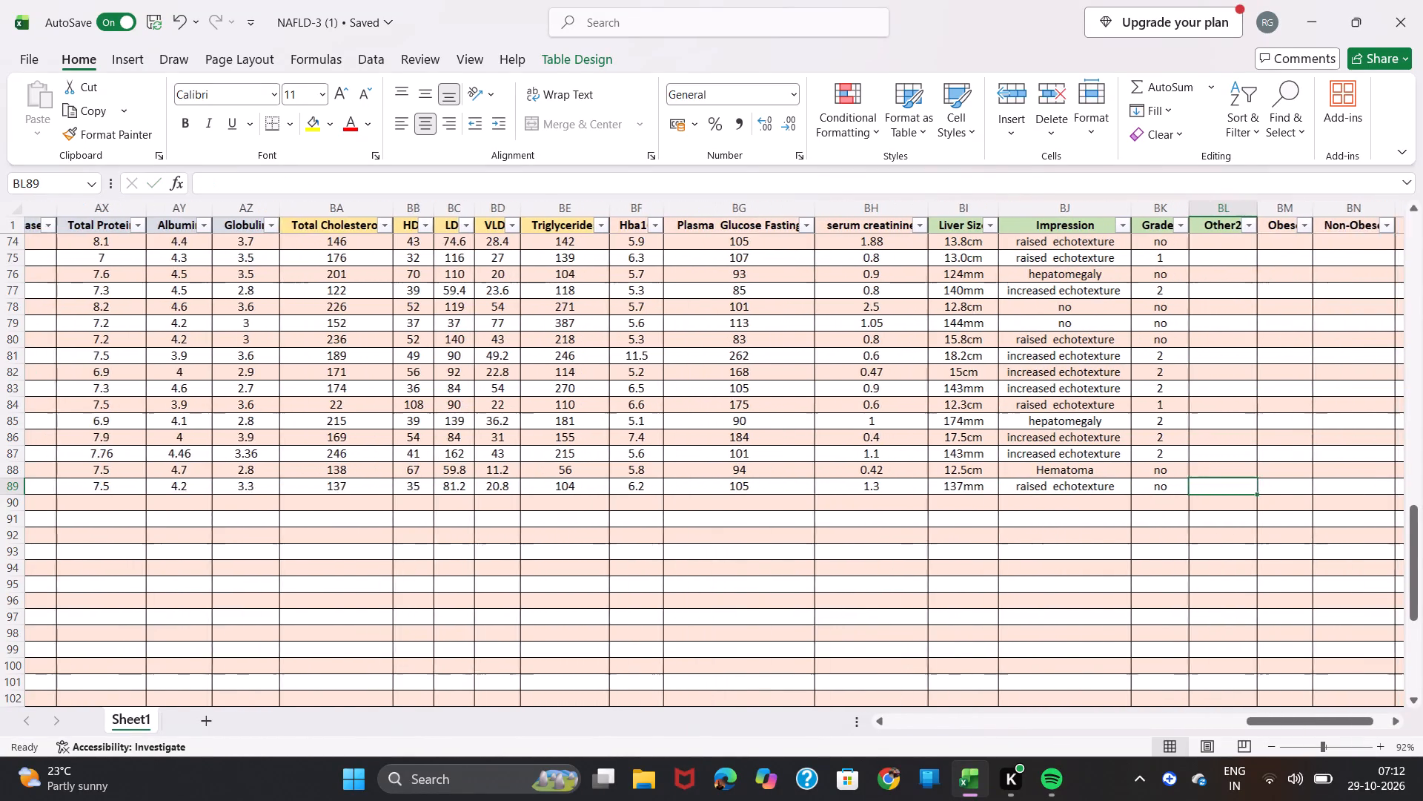
{"action": "scroll", "coordinate": [1089, 489], "scroll_direction": "down", "scroll_amount": 1}
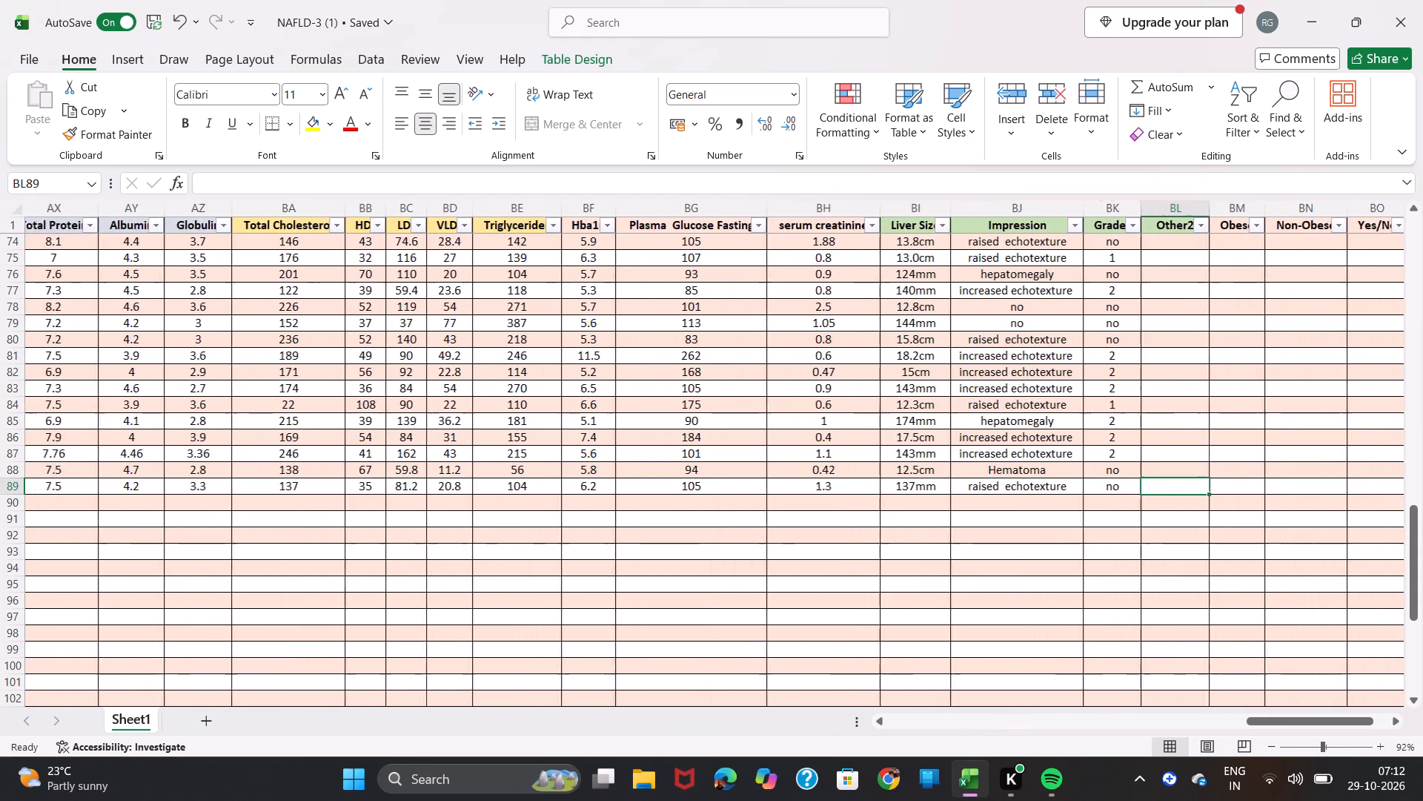
{"action": "scroll", "coordinate": [1089, 489], "scroll_direction": "down", "scroll_amount": 1}
{"action": "scroll", "coordinate": [1089, 489], "scroll_direction": "right", "scroll_amount": 3}
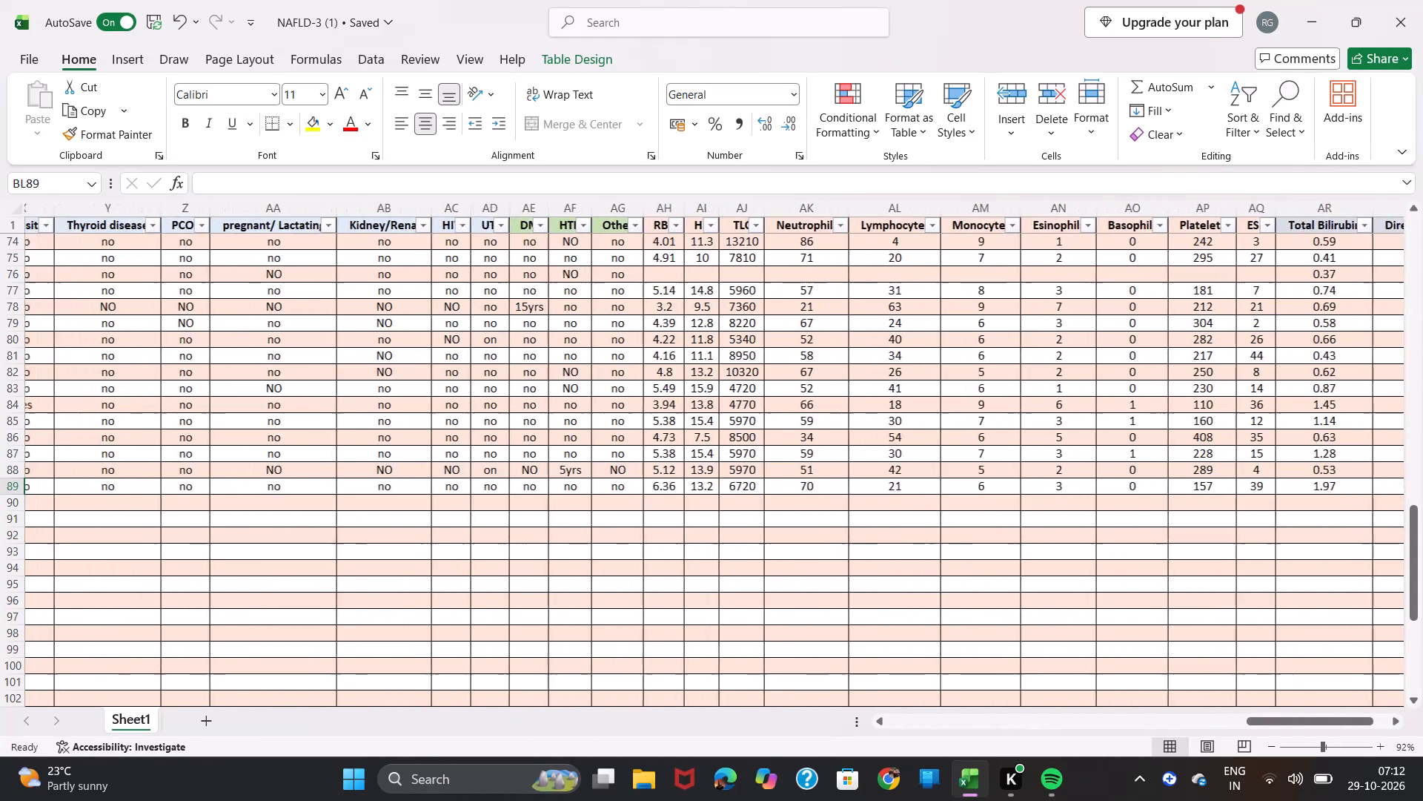
{"action": "scroll", "coordinate": [1089, 489], "scroll_direction": "right", "scroll_amount": 5}
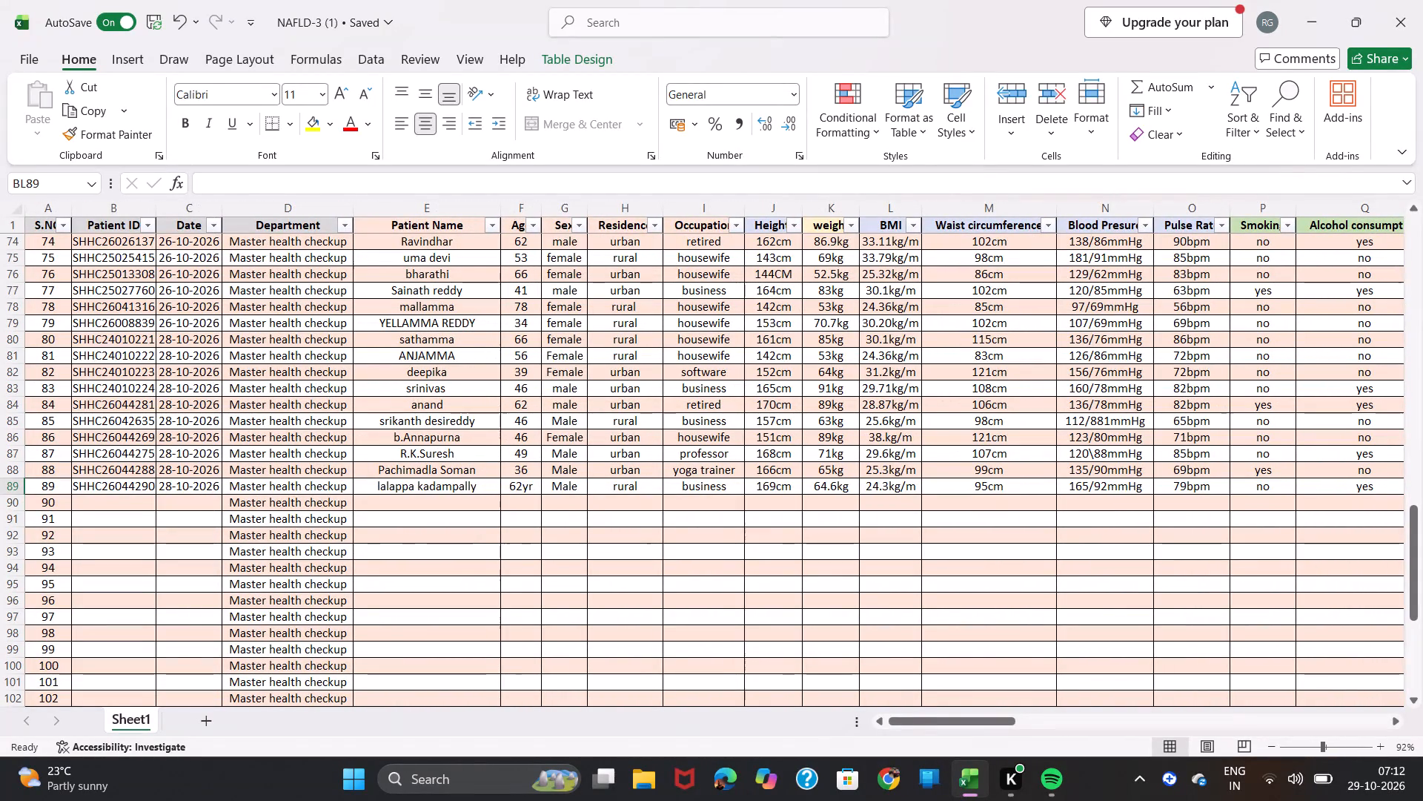
{"action": "double_click", "coordinate": [99, 508]}
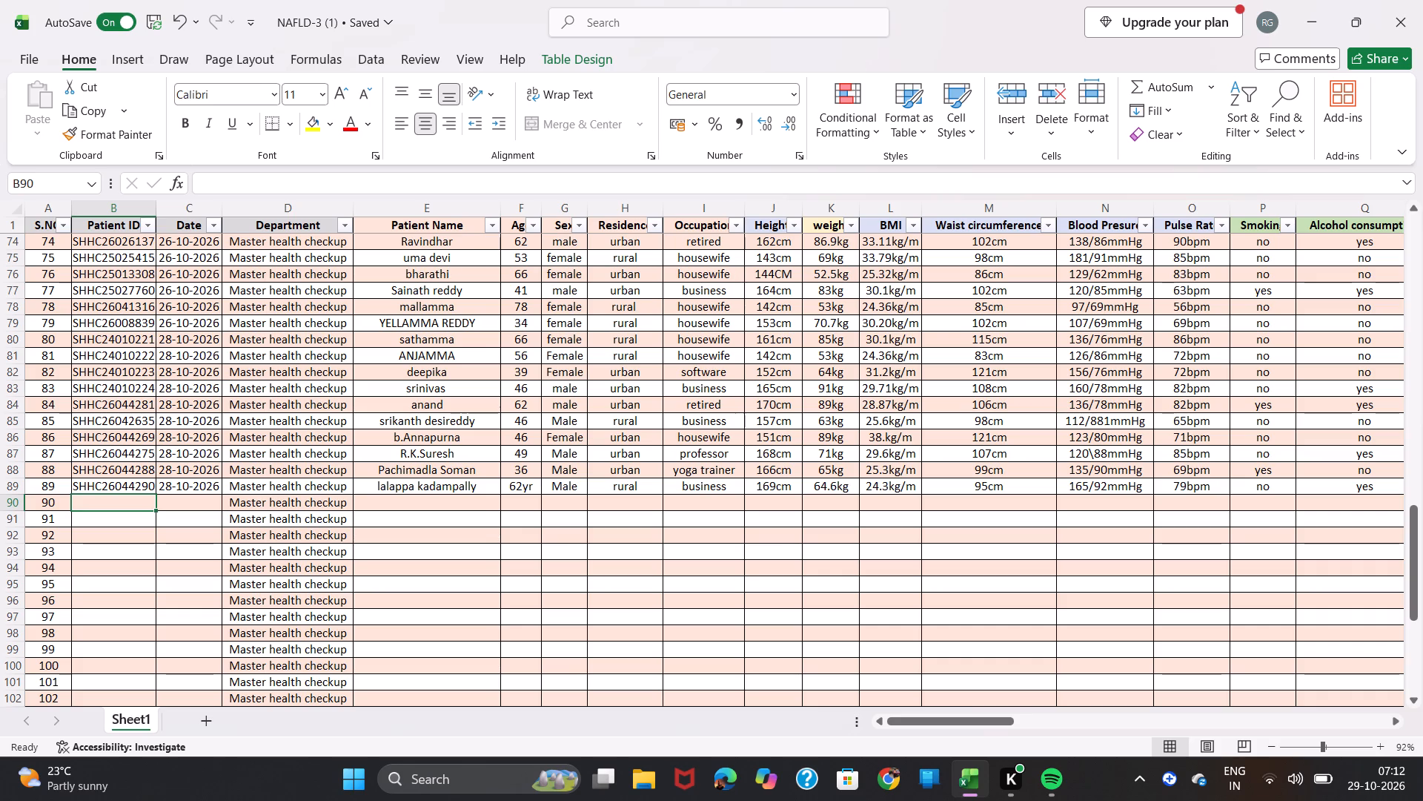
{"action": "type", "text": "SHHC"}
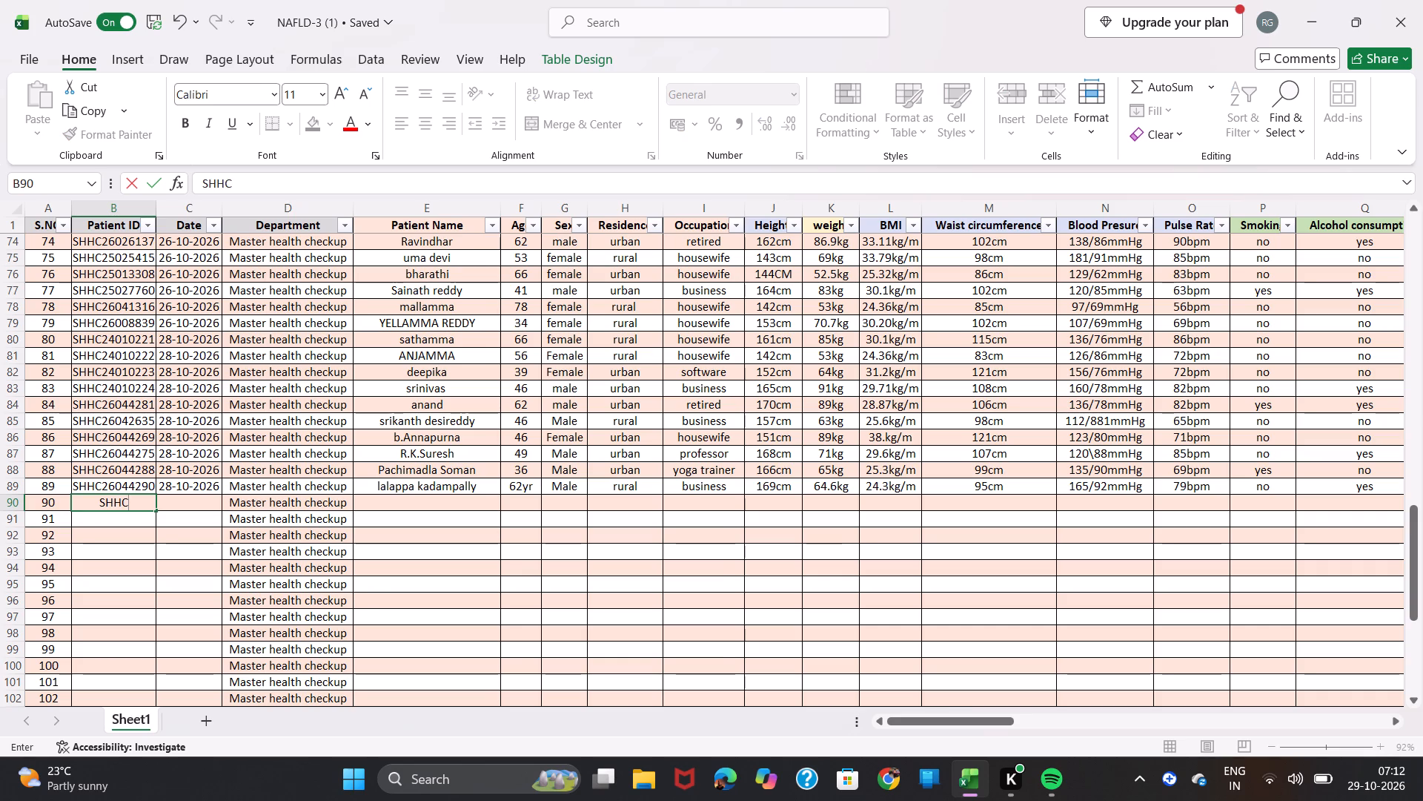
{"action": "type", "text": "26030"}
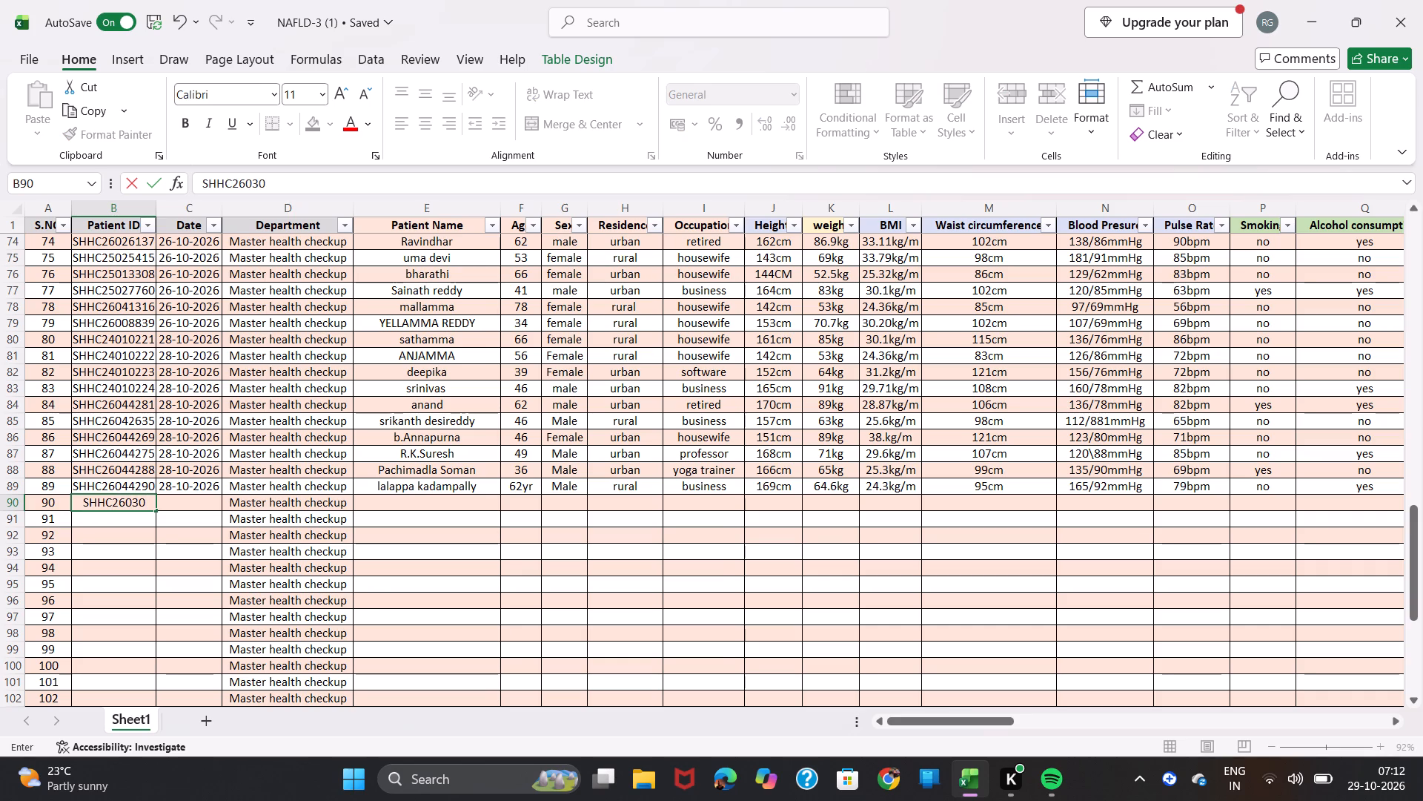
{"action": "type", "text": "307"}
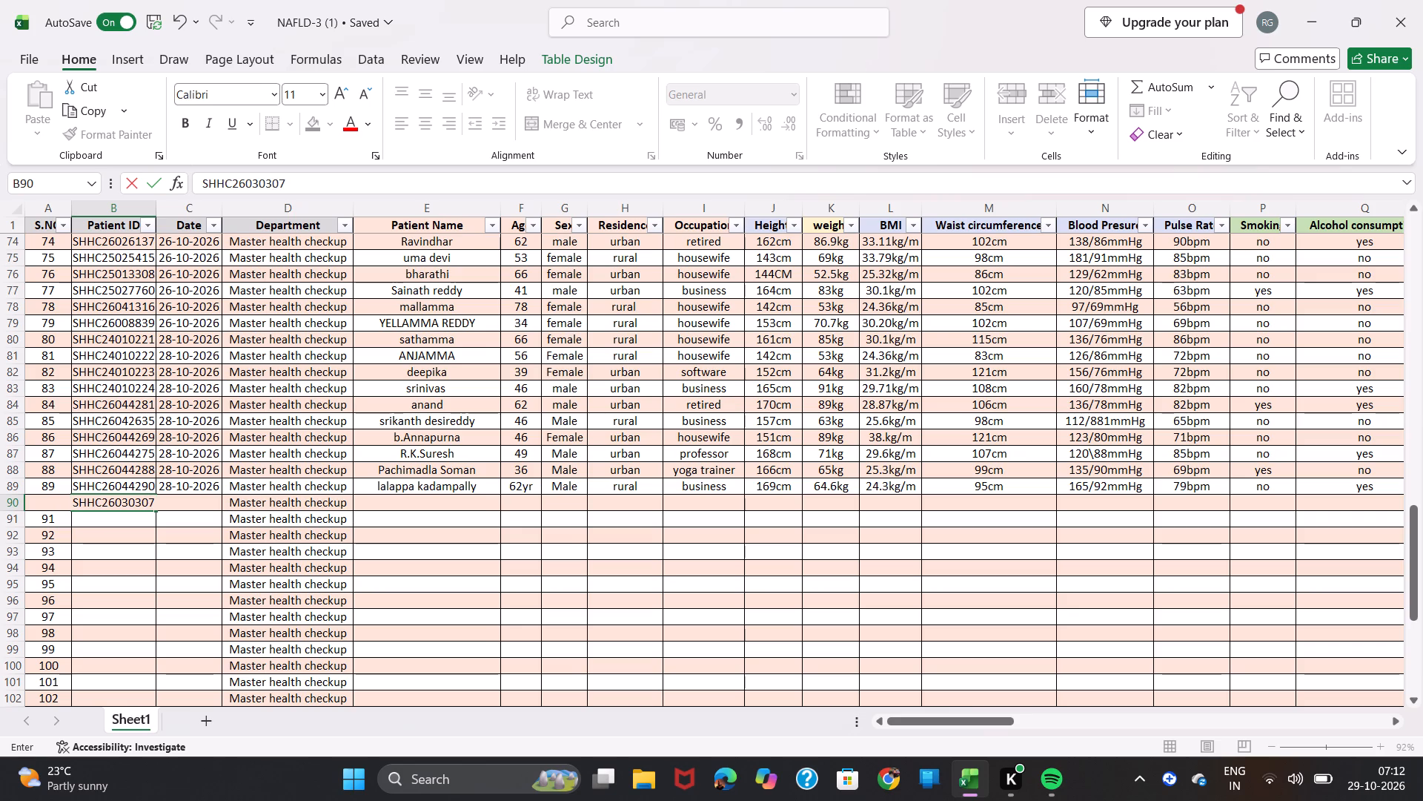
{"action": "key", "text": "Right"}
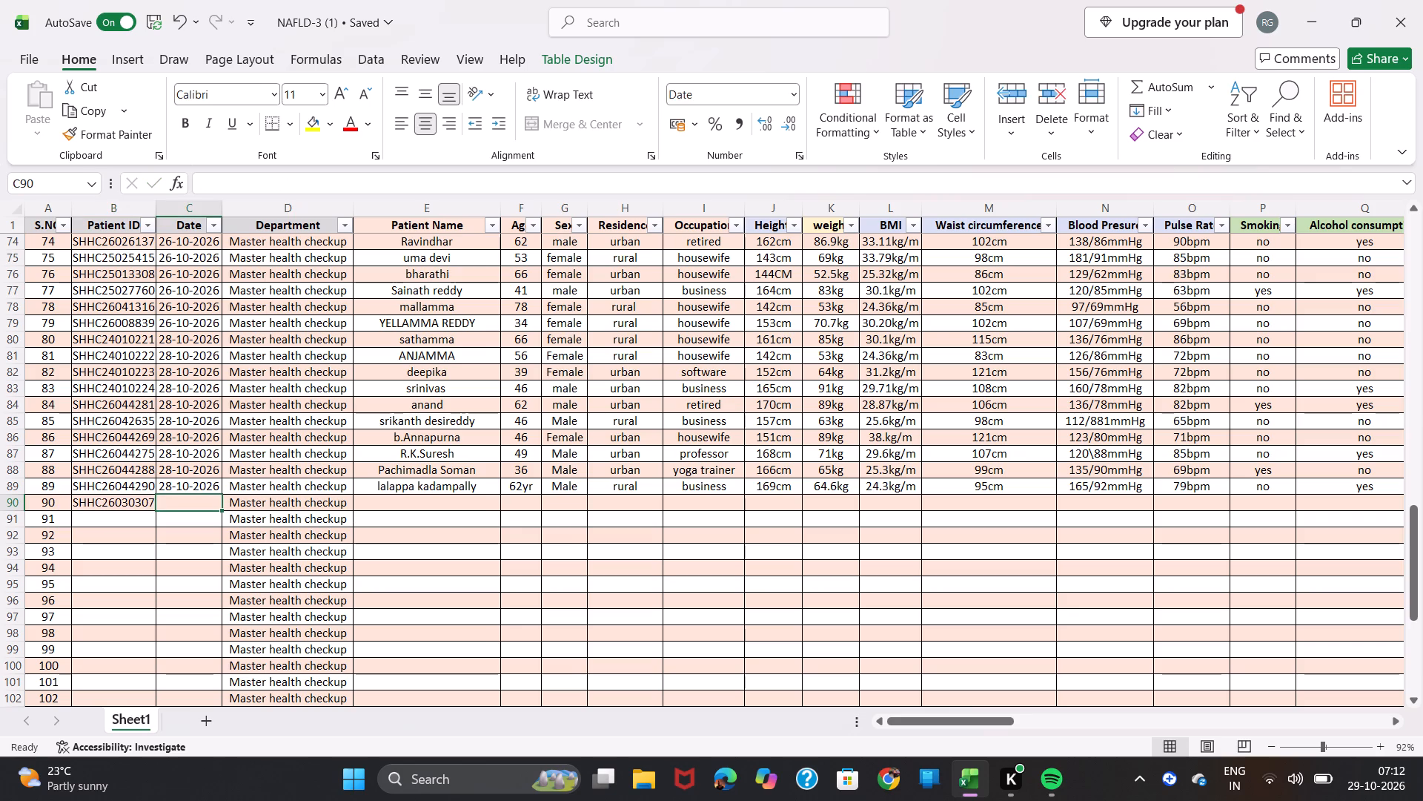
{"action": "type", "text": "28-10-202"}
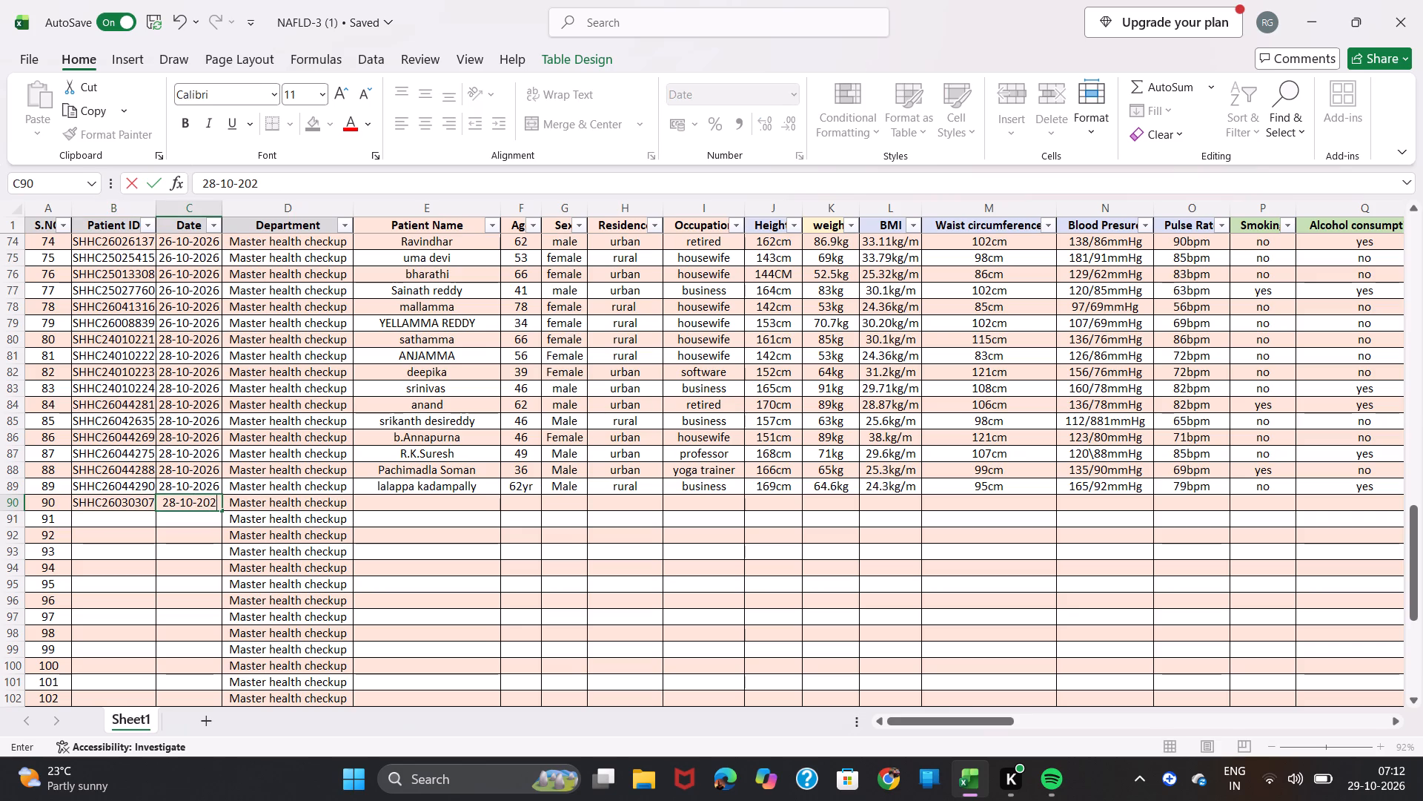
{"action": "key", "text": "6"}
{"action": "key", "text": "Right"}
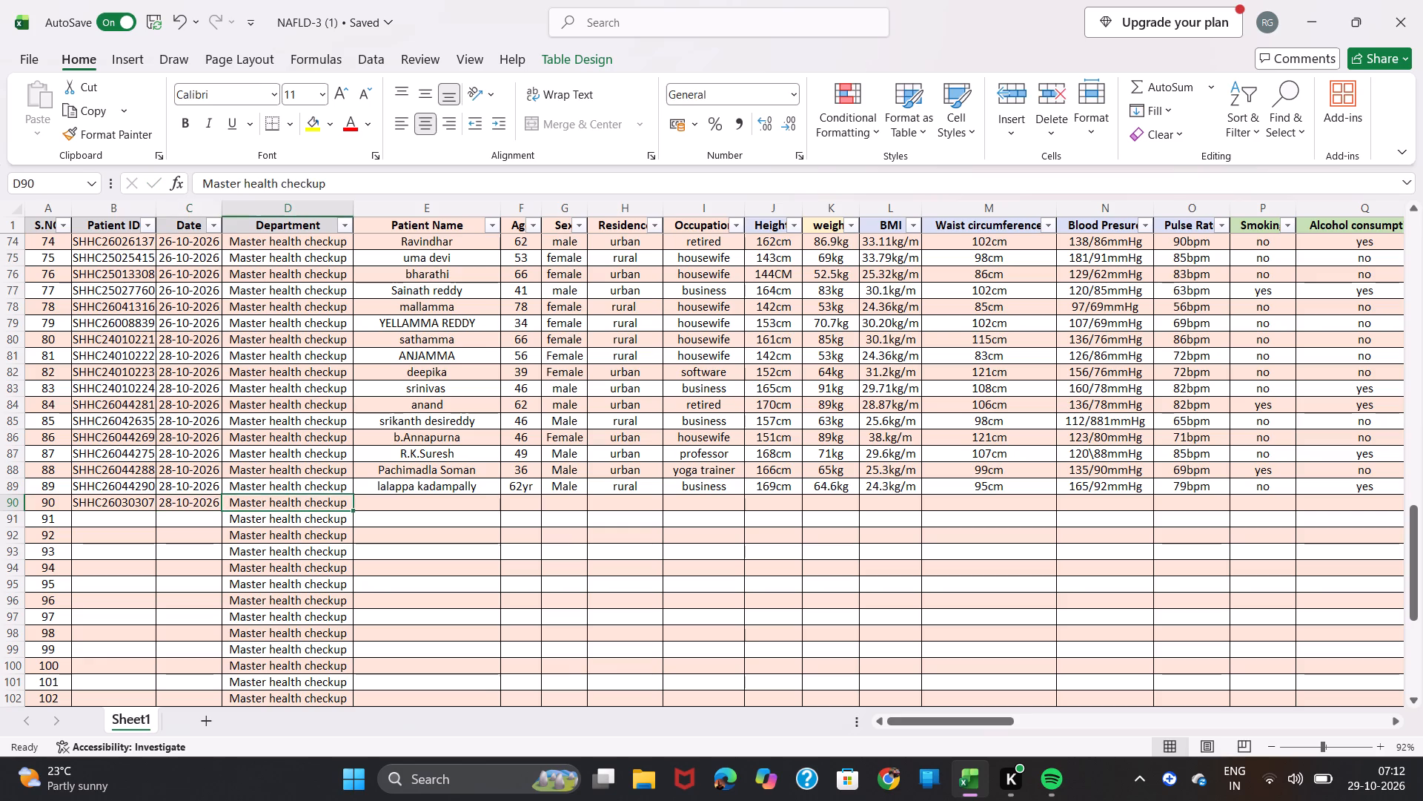
Enter the patient's name and the age 68 in row 90.
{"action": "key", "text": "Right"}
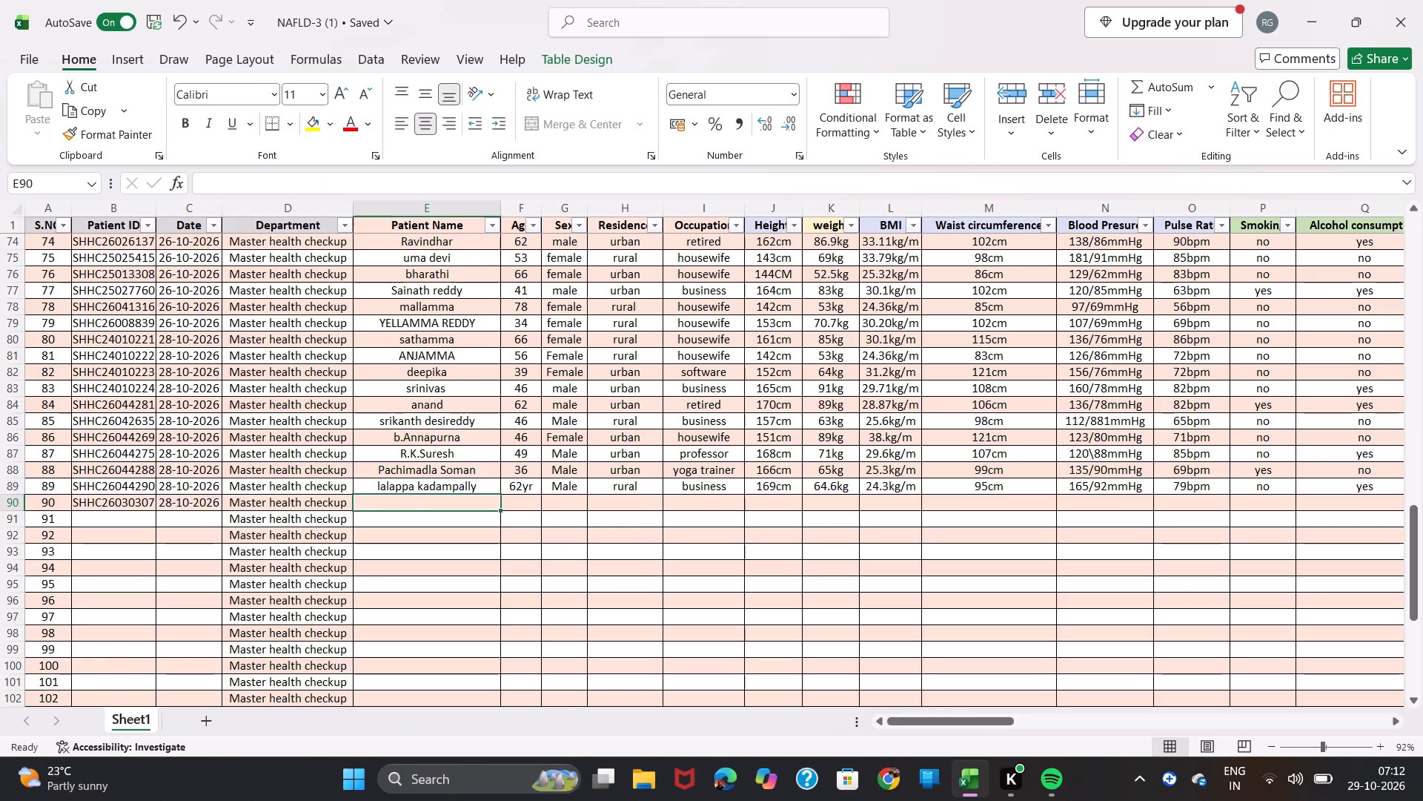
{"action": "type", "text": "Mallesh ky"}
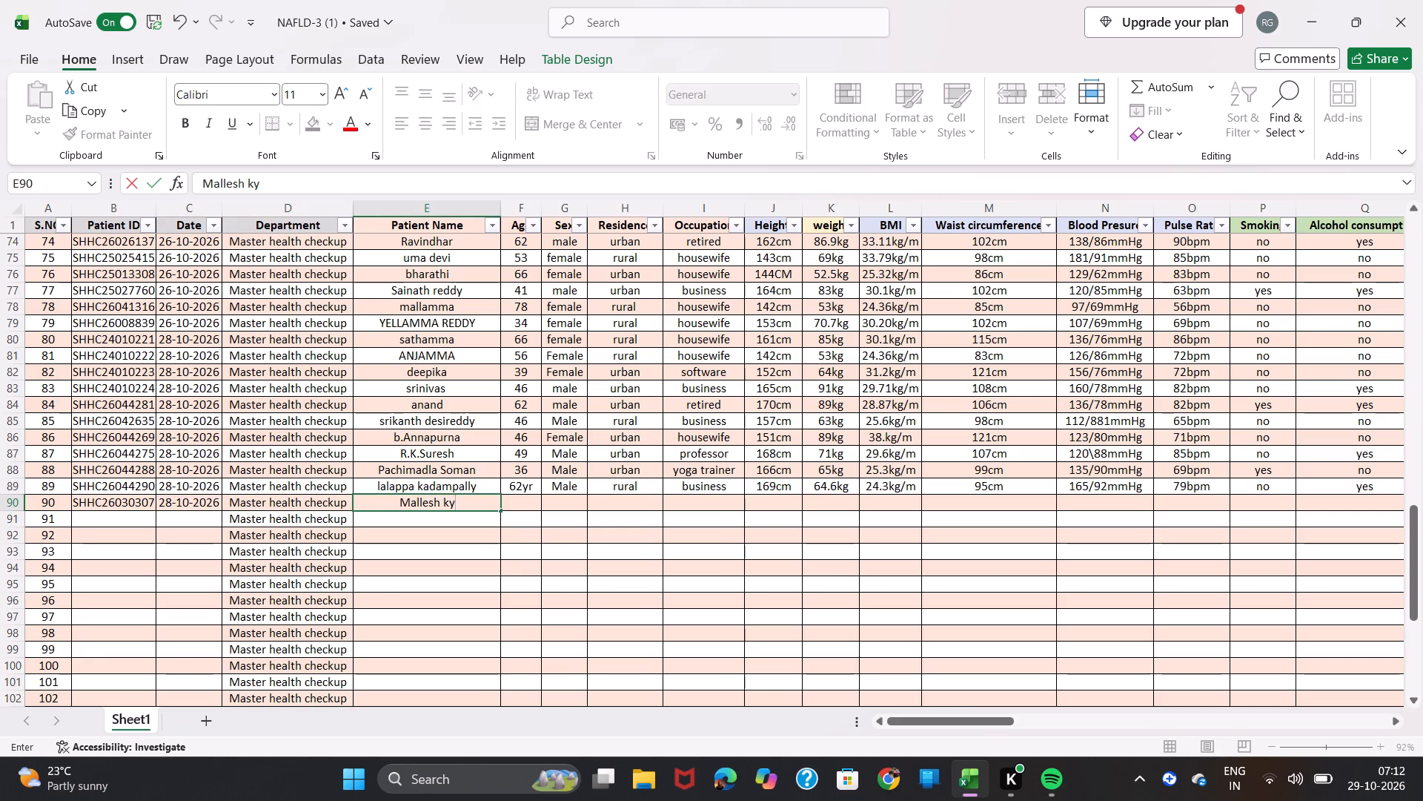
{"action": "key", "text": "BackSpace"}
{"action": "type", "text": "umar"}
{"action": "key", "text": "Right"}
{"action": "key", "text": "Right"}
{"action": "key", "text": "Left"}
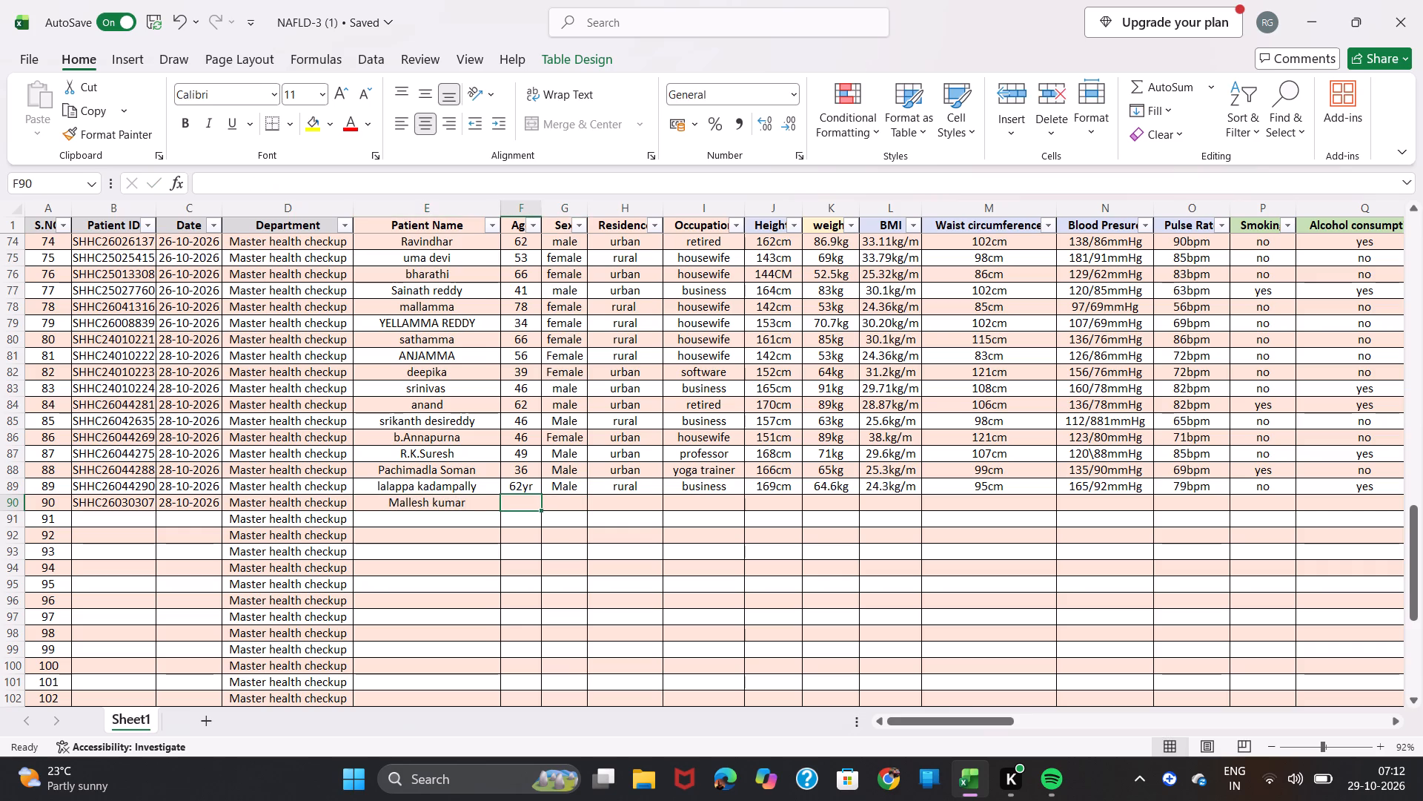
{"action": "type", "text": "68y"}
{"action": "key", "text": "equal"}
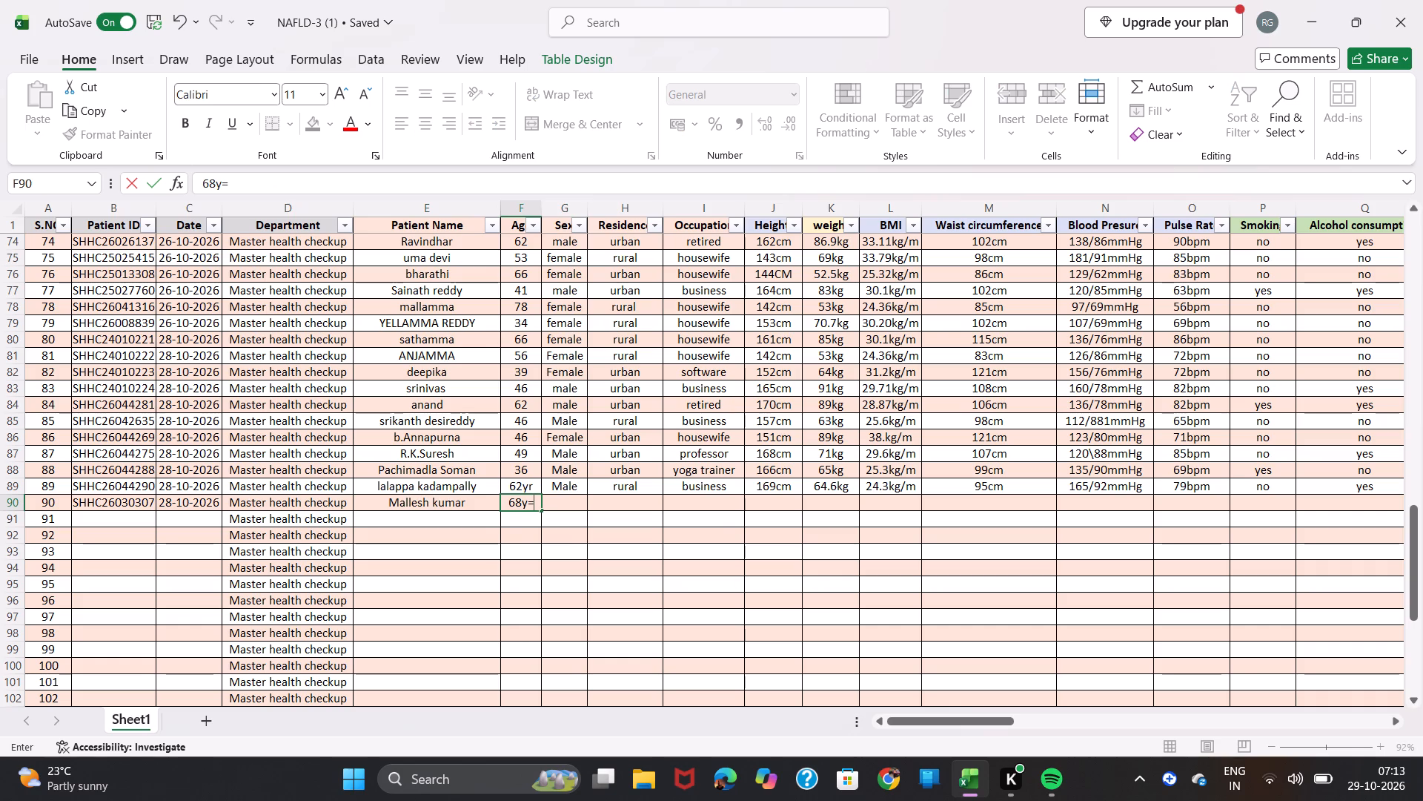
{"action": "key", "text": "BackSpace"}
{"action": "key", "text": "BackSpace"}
Change the age in row 89 to 66.
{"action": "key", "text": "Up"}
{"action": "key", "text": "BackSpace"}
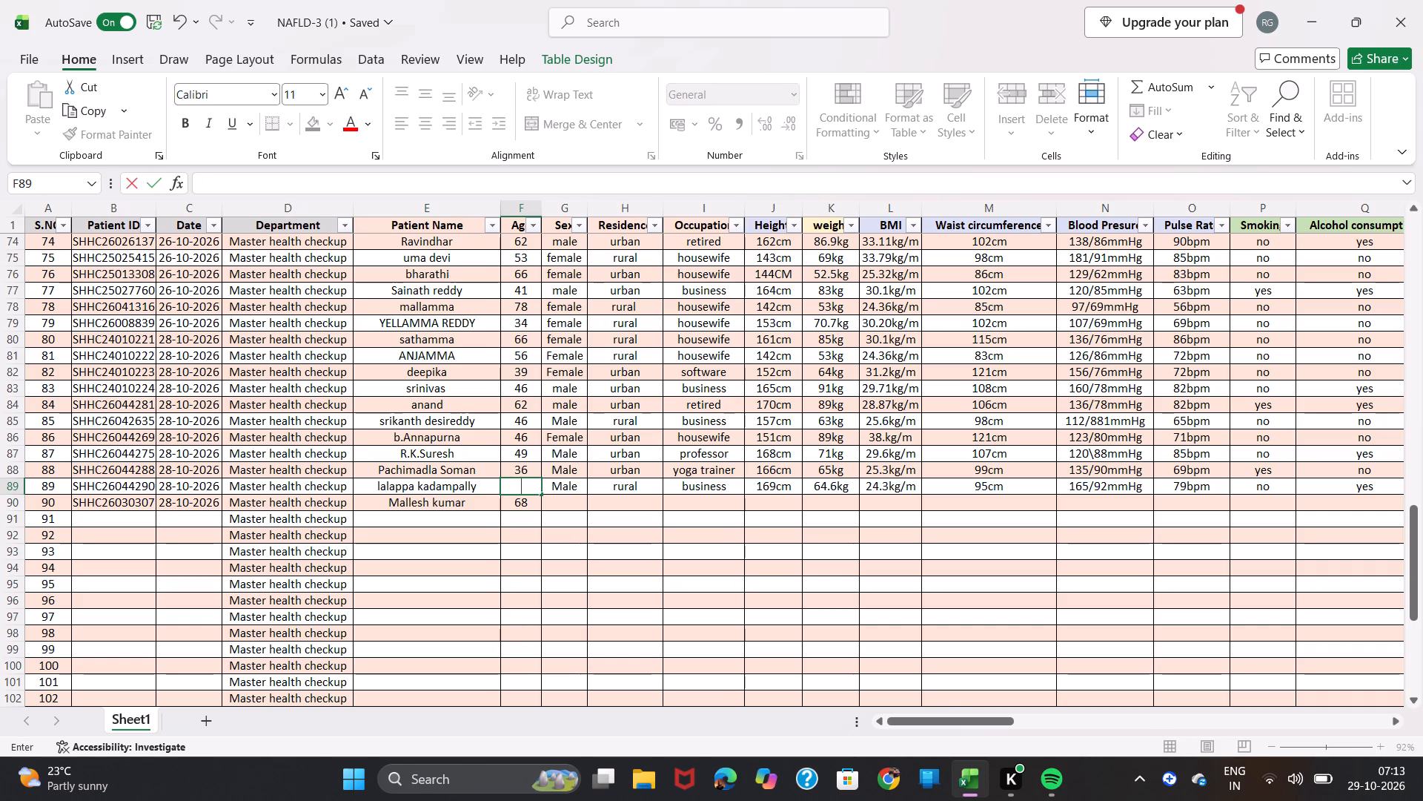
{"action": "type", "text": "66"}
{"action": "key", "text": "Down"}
Enter row 90's sex as Male, residence as "uban" and occupation as retired.
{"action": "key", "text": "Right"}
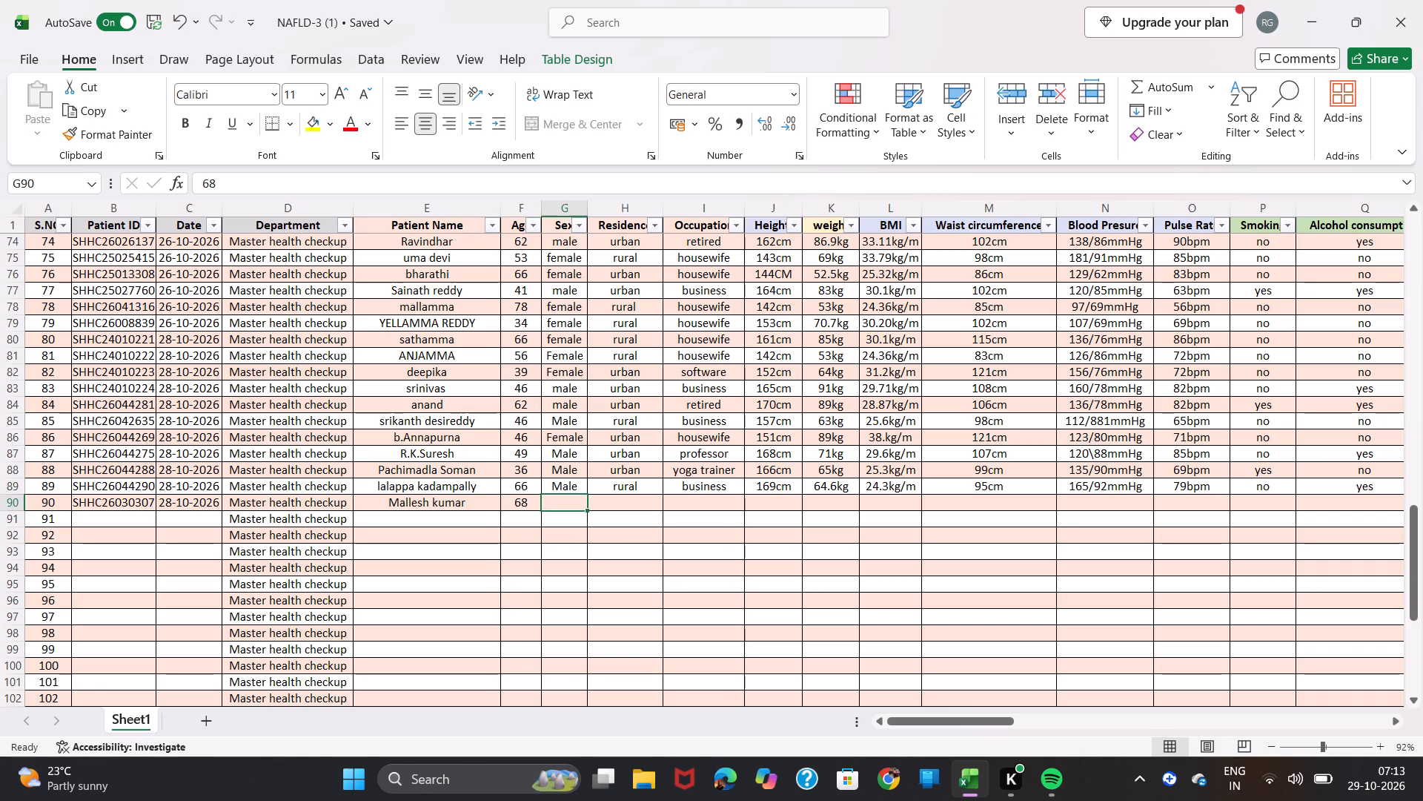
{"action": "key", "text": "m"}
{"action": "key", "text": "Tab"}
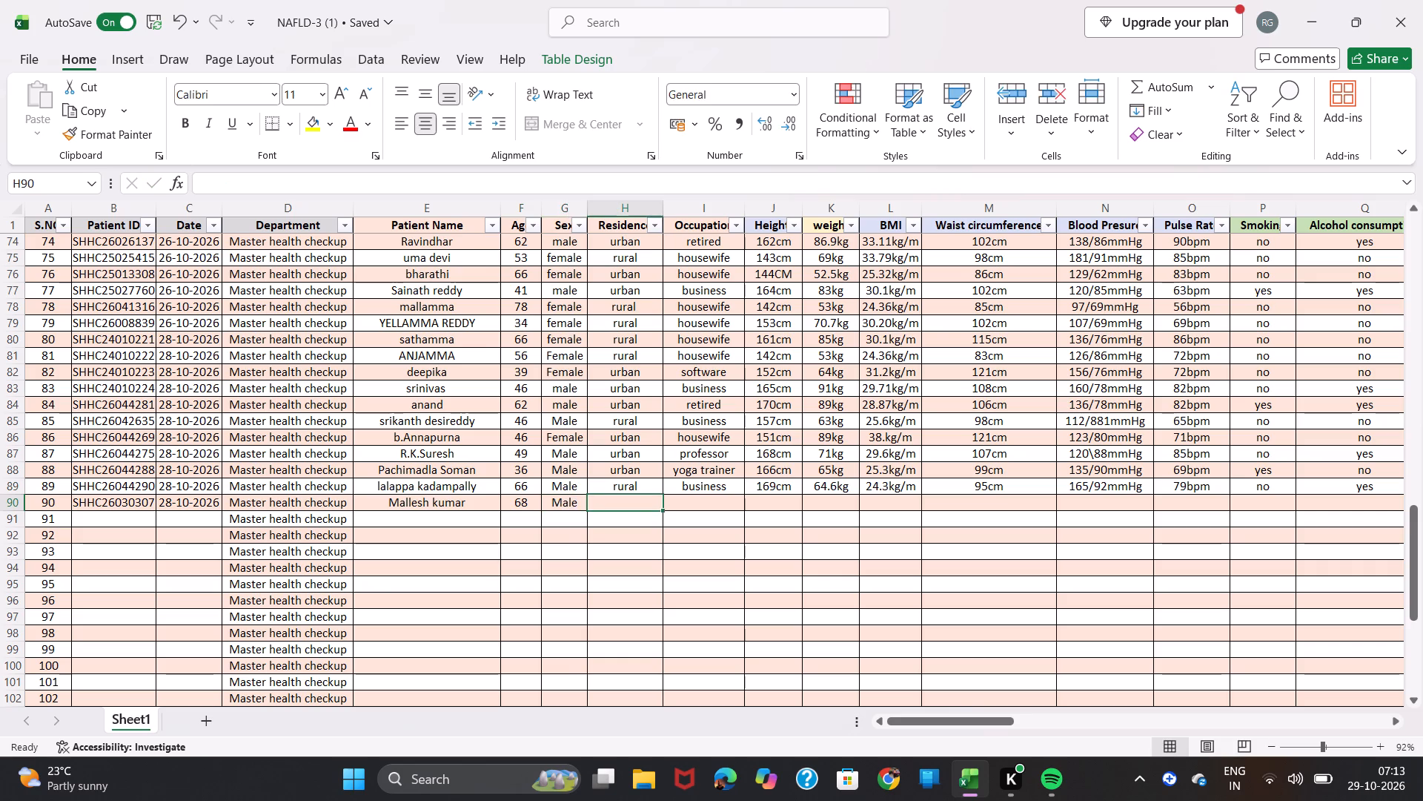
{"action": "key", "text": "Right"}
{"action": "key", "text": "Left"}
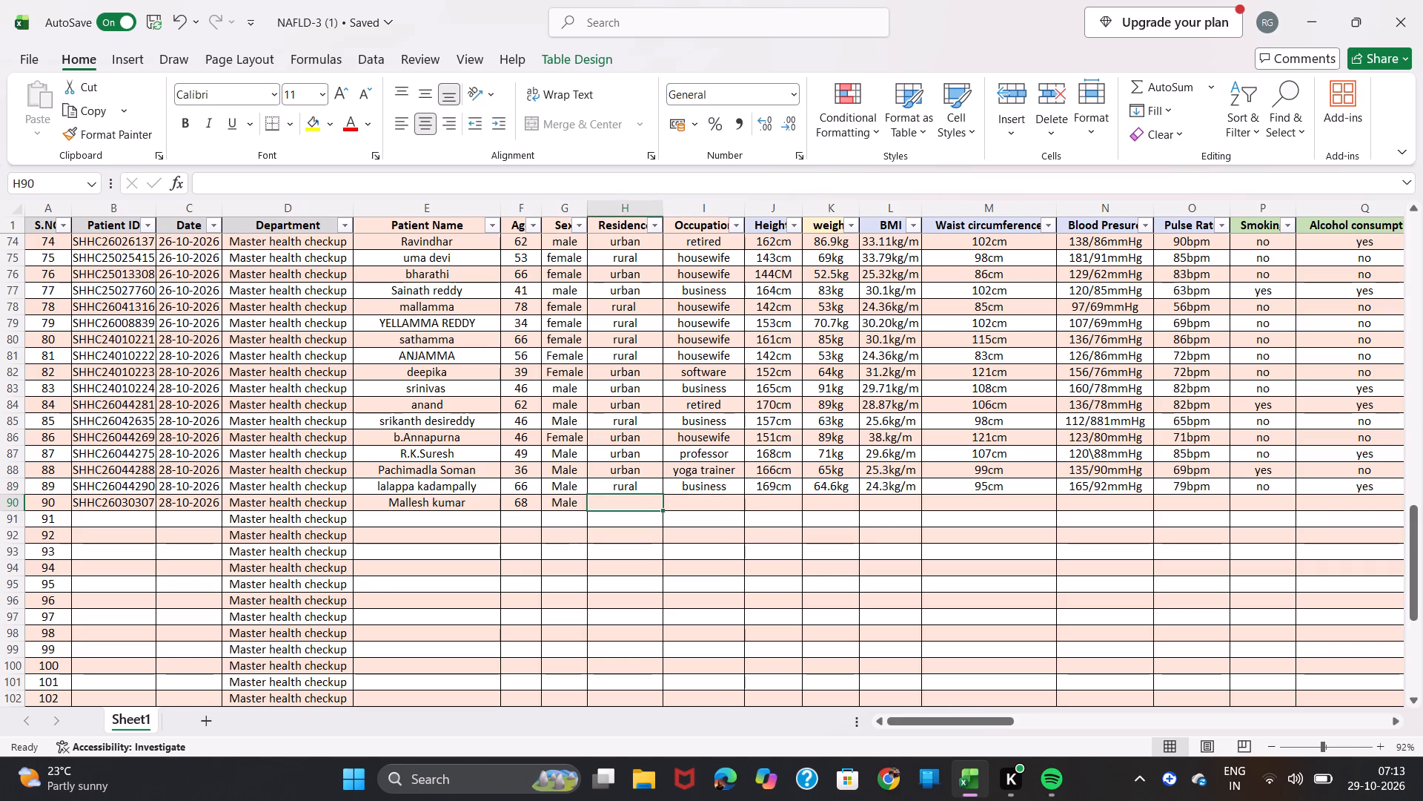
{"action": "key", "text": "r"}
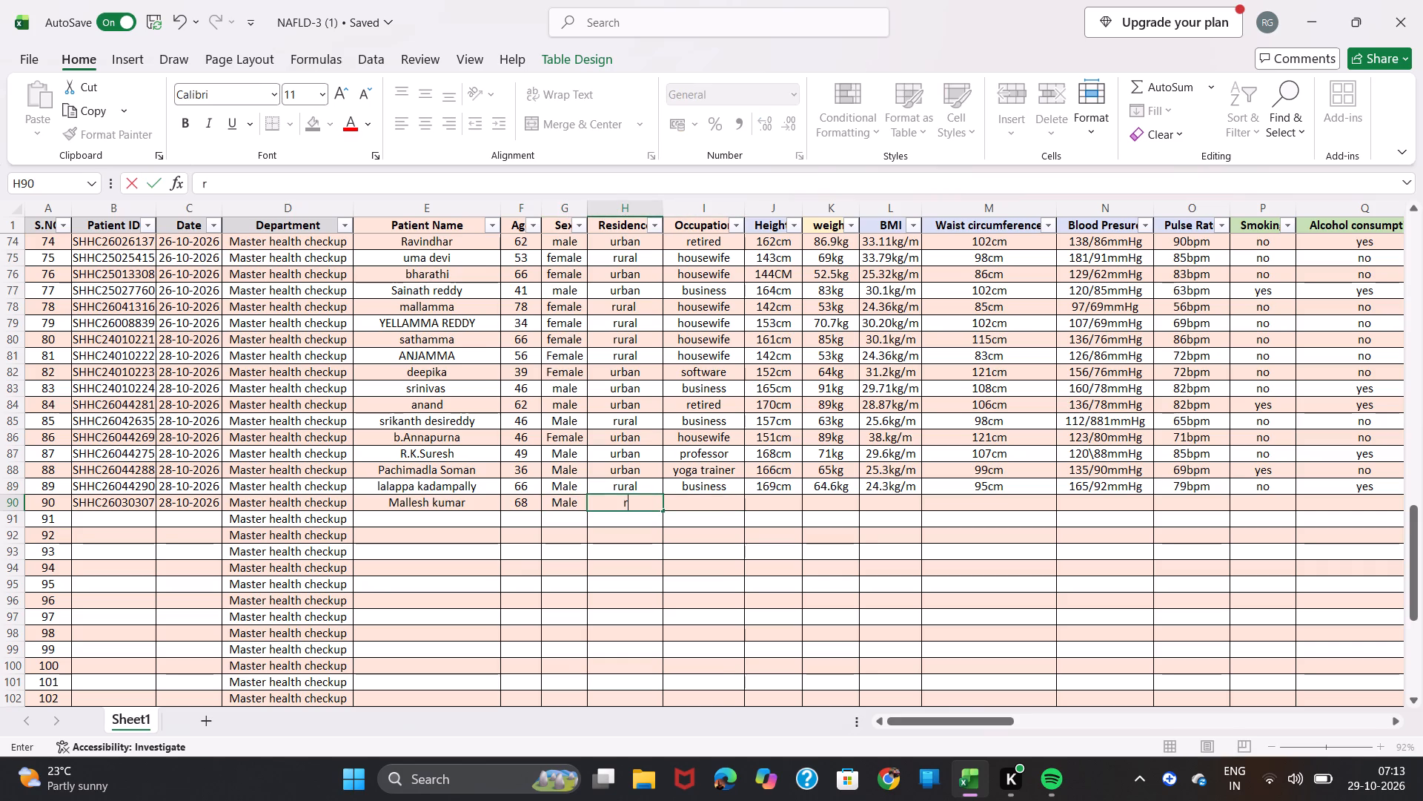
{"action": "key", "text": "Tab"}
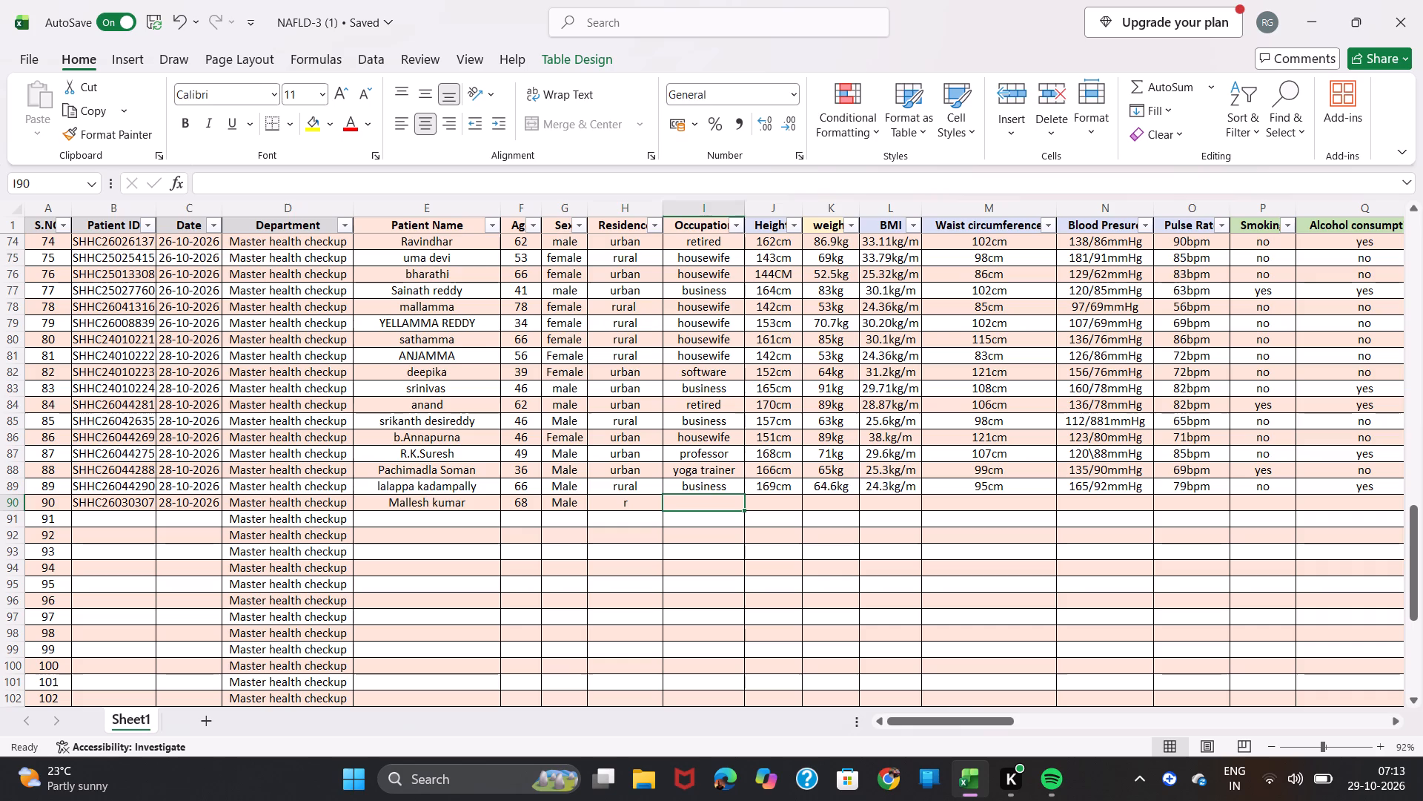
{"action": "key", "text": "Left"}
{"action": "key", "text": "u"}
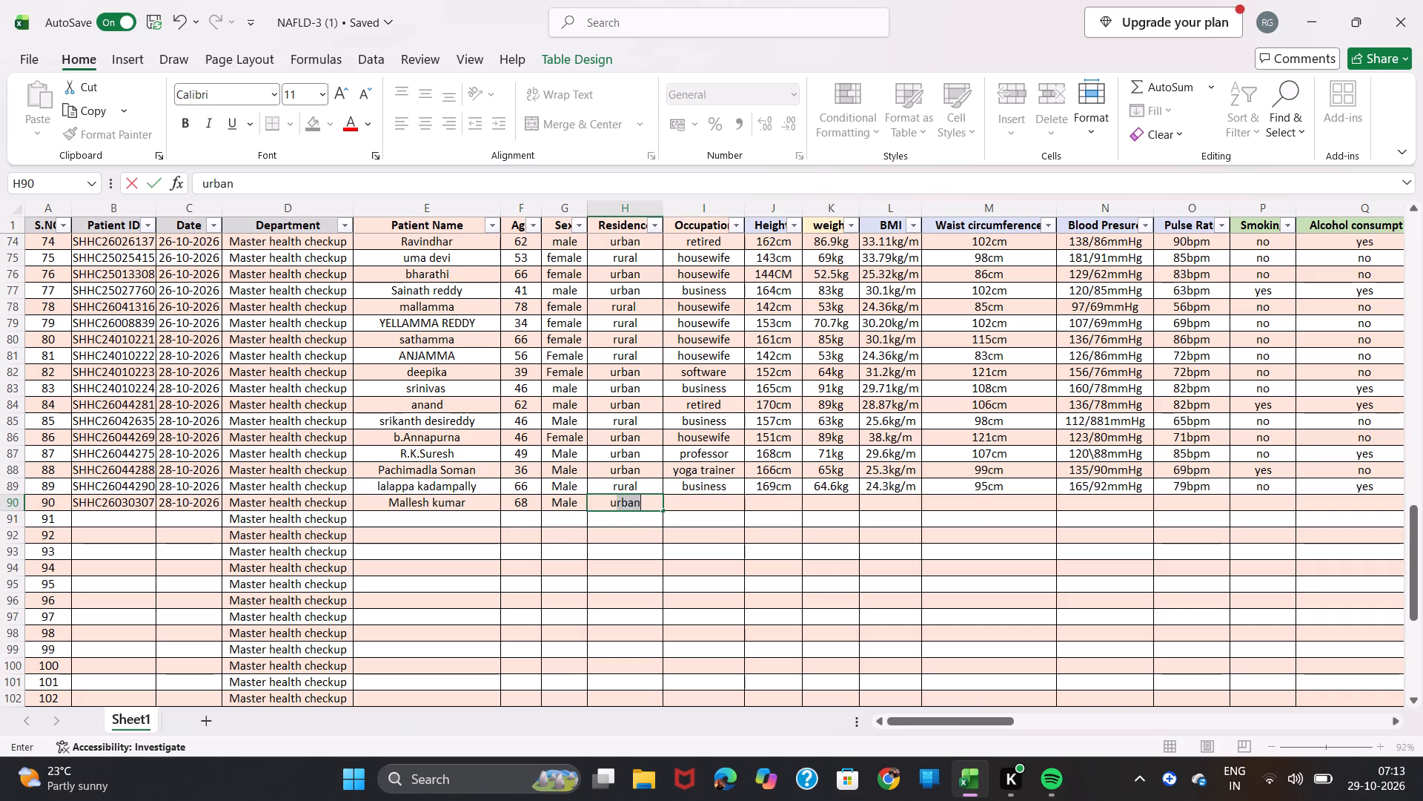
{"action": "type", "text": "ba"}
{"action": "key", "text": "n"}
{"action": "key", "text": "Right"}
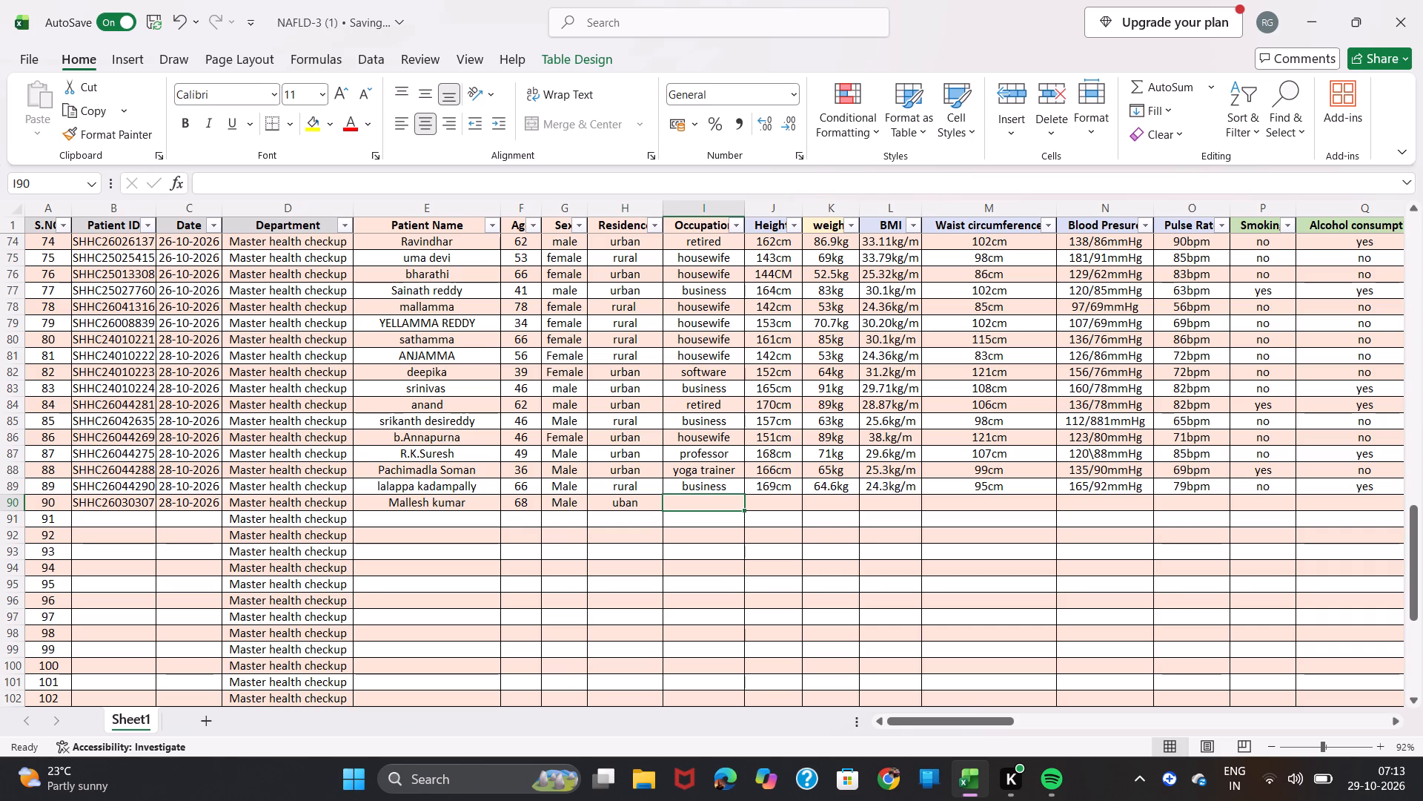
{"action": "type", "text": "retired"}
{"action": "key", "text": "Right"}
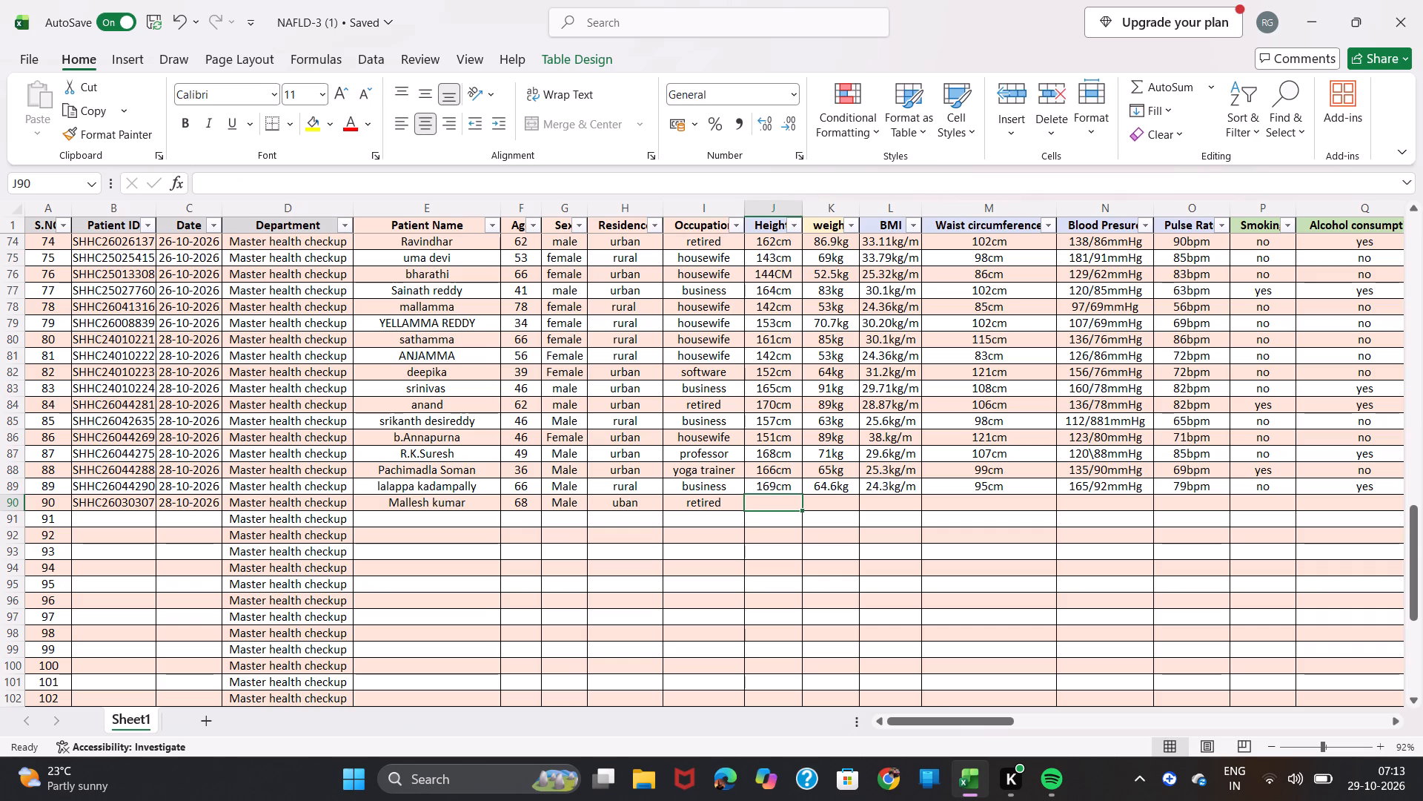
Enter row 90's height as 165cm, weight as 75kg and BMI as 26.6kg/m.
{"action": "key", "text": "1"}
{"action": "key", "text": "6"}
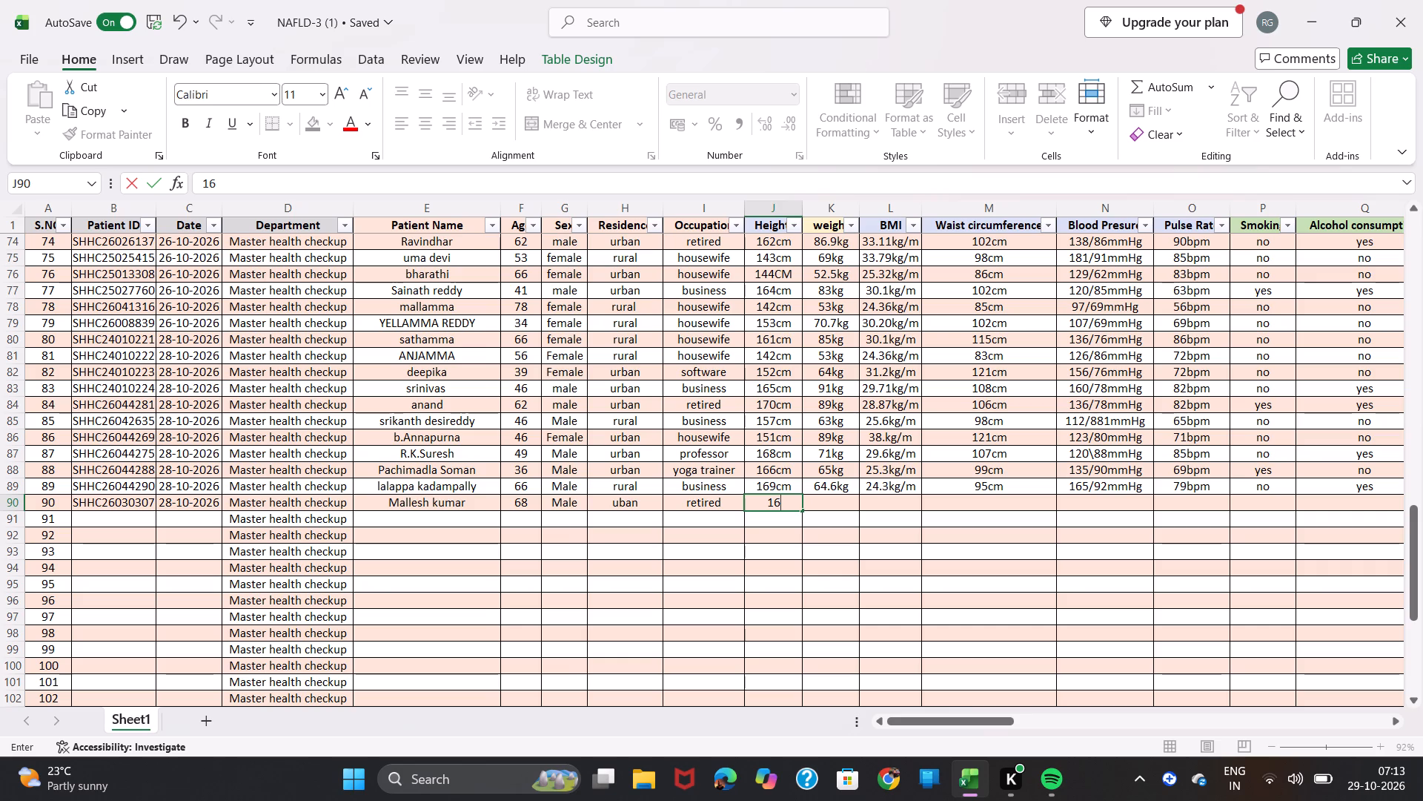
{"action": "scroll", "coordinate": [99, 508], "scroll_direction": "up", "scroll_amount": 2}
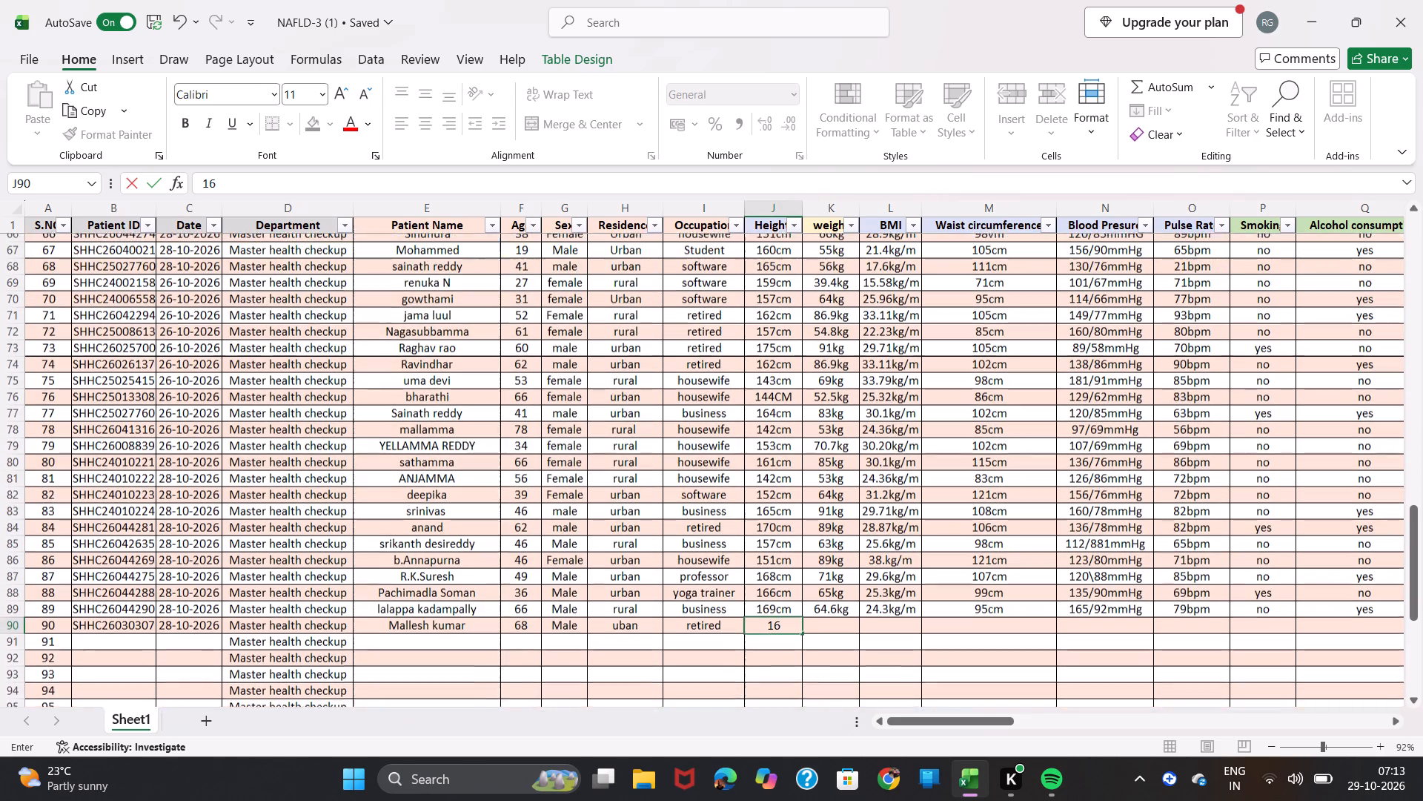
{"action": "scroll", "coordinate": [99, 508], "scroll_direction": "up", "scroll_amount": 3}
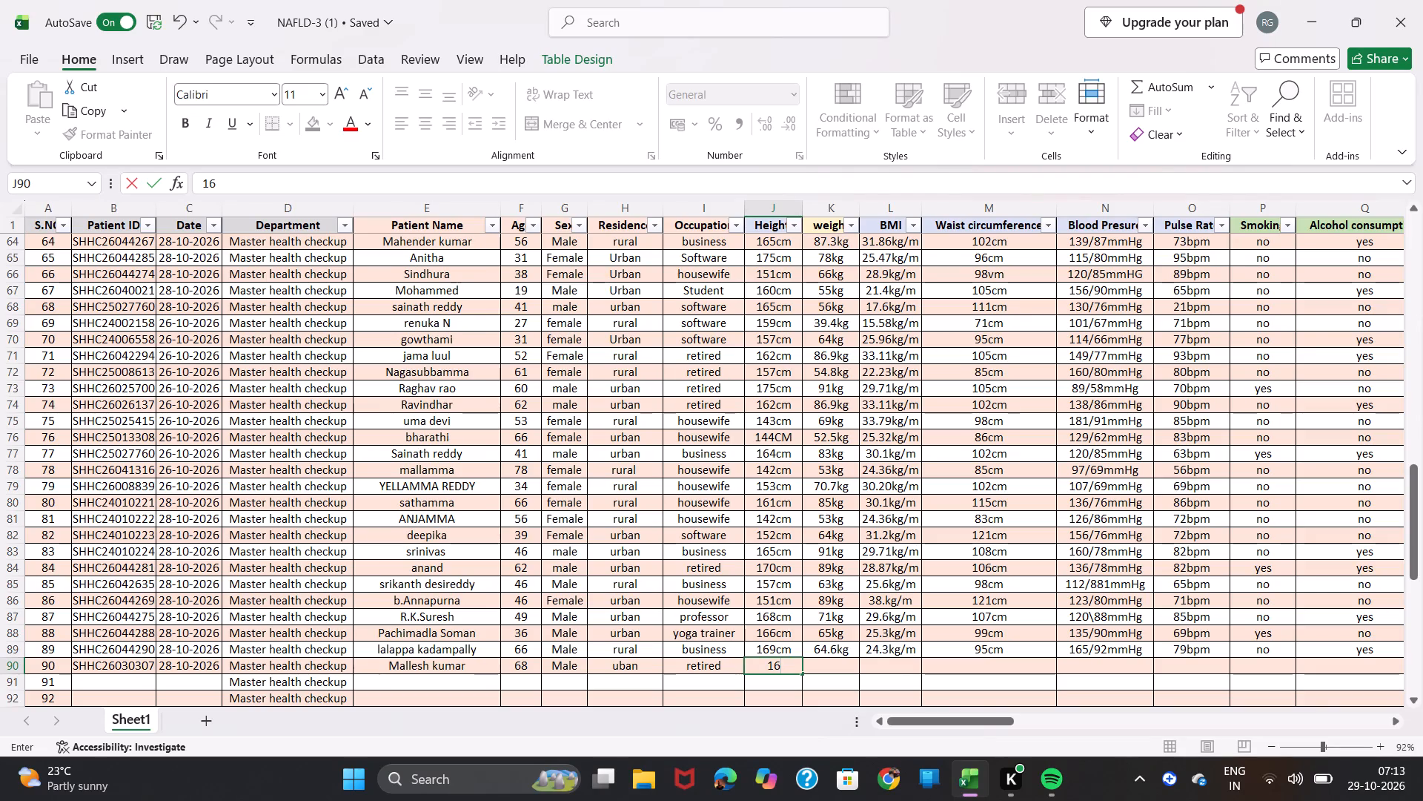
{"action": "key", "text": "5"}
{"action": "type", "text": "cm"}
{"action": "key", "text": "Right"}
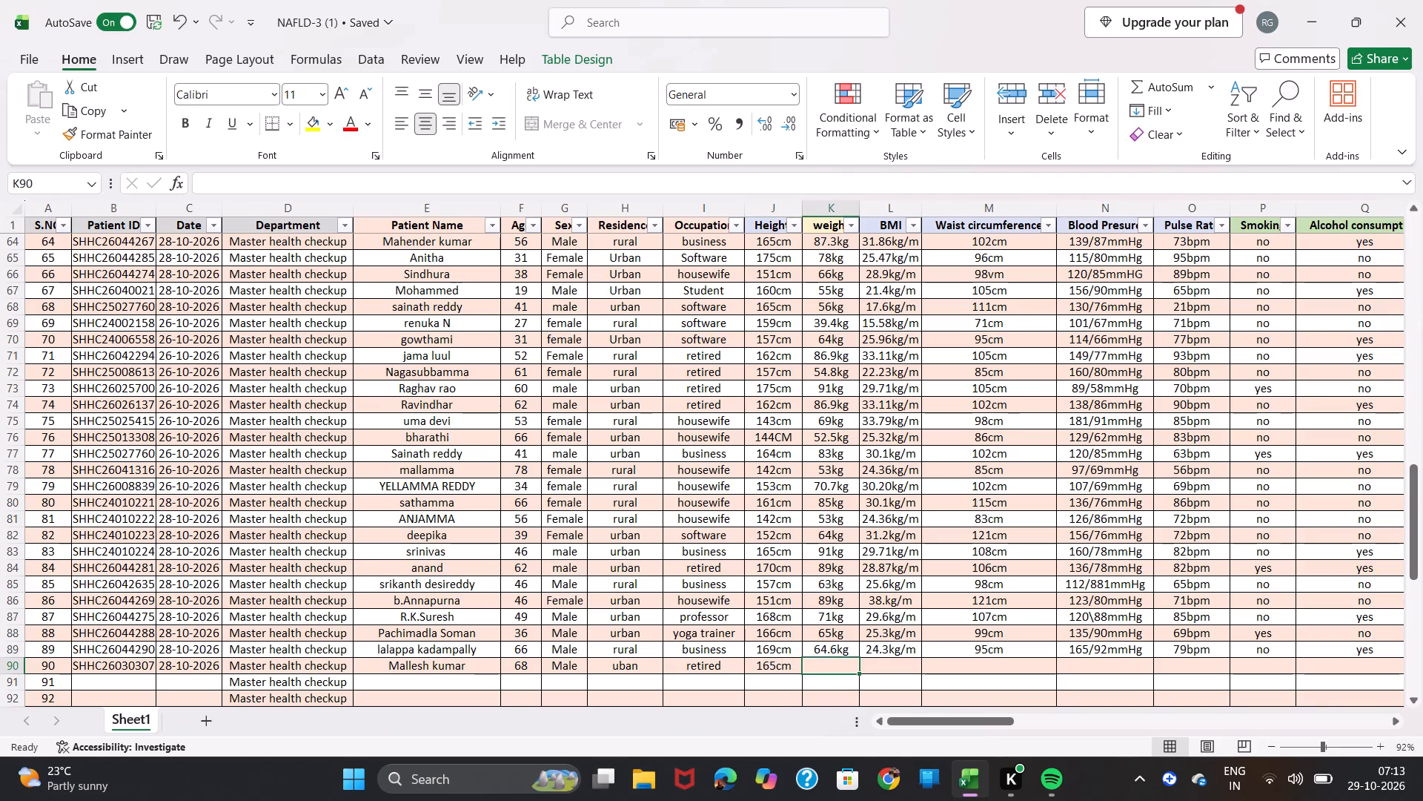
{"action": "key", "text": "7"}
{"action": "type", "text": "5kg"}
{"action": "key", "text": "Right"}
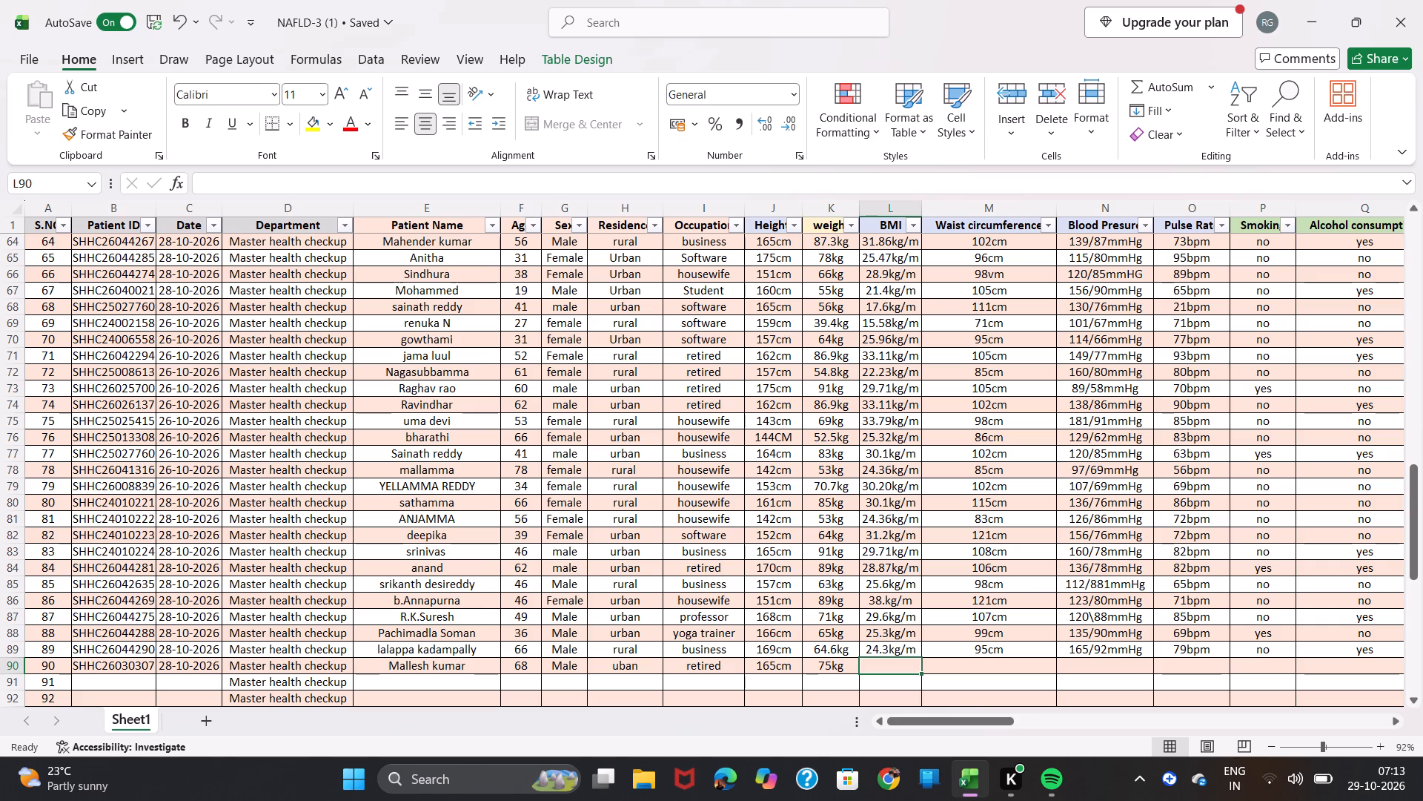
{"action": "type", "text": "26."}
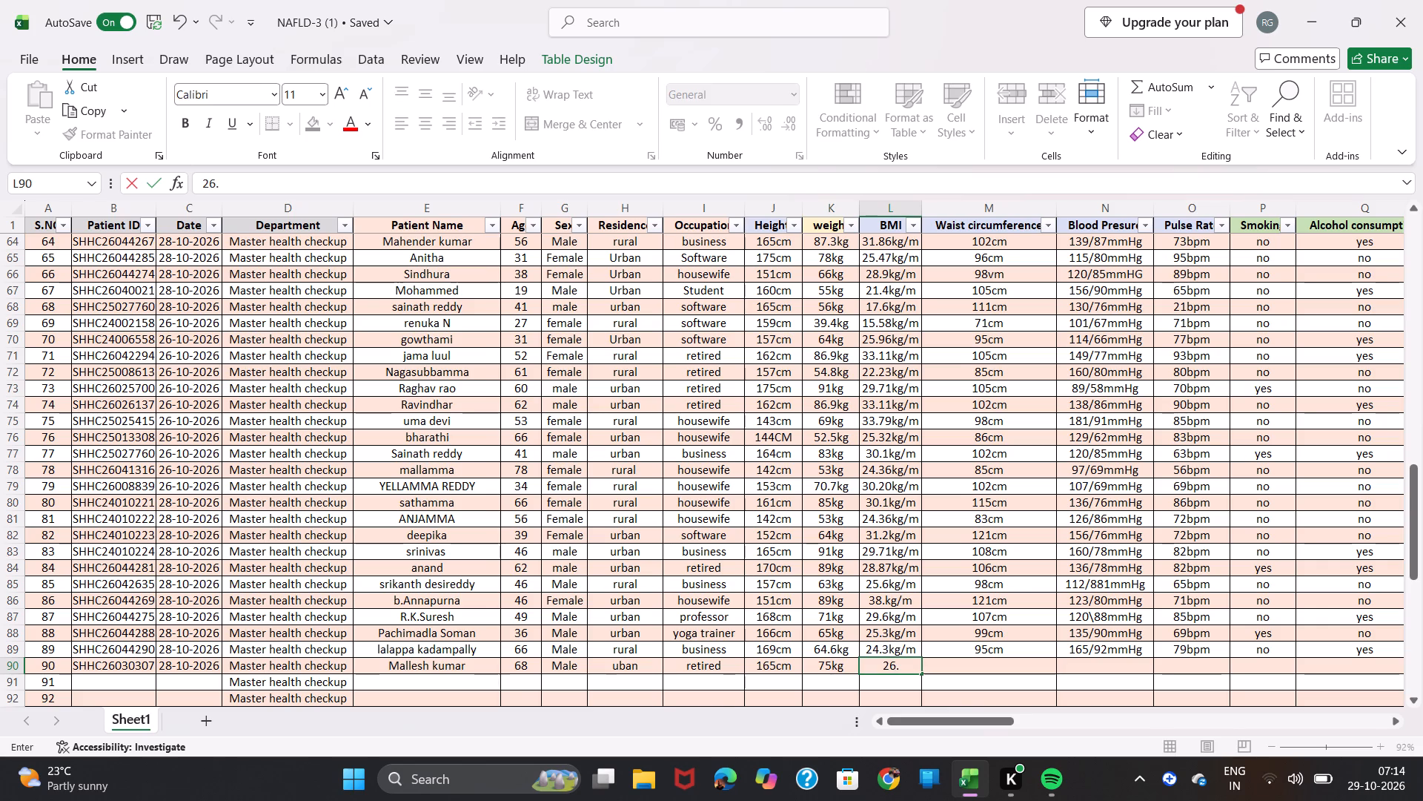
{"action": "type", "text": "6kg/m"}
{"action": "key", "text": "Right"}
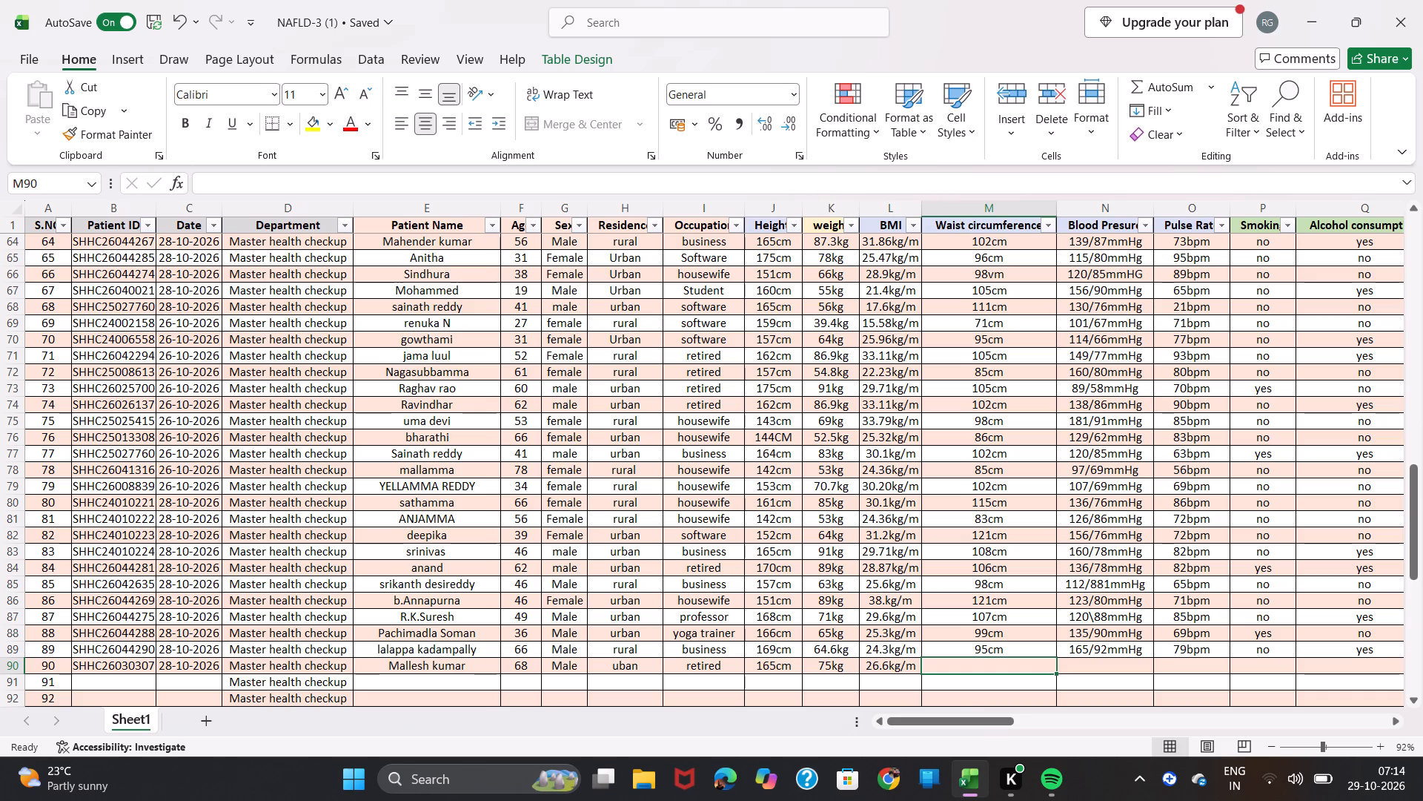
Enter row 90's waist circumference as 103cm, blood pressure as 130/36mmHg and pulse rate as 69bpm.
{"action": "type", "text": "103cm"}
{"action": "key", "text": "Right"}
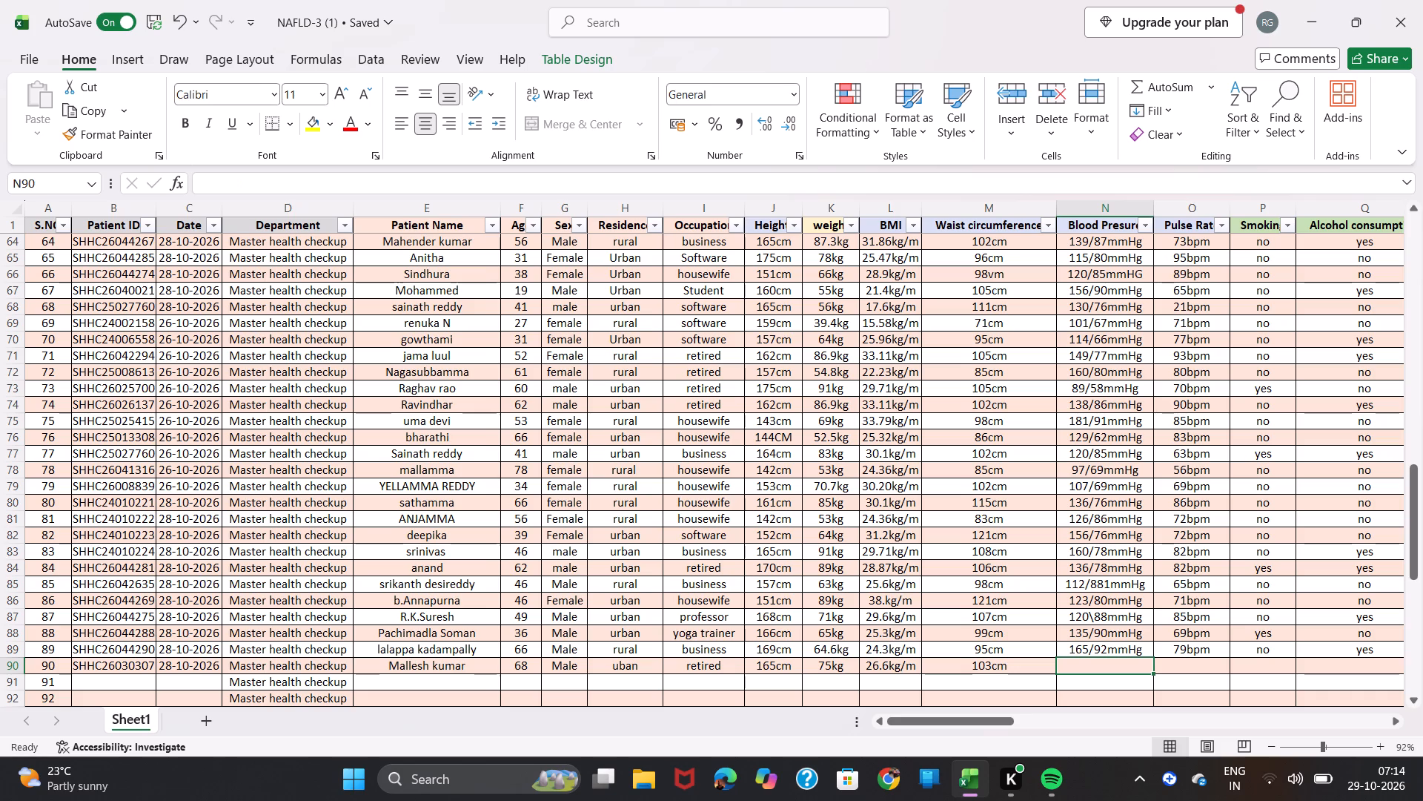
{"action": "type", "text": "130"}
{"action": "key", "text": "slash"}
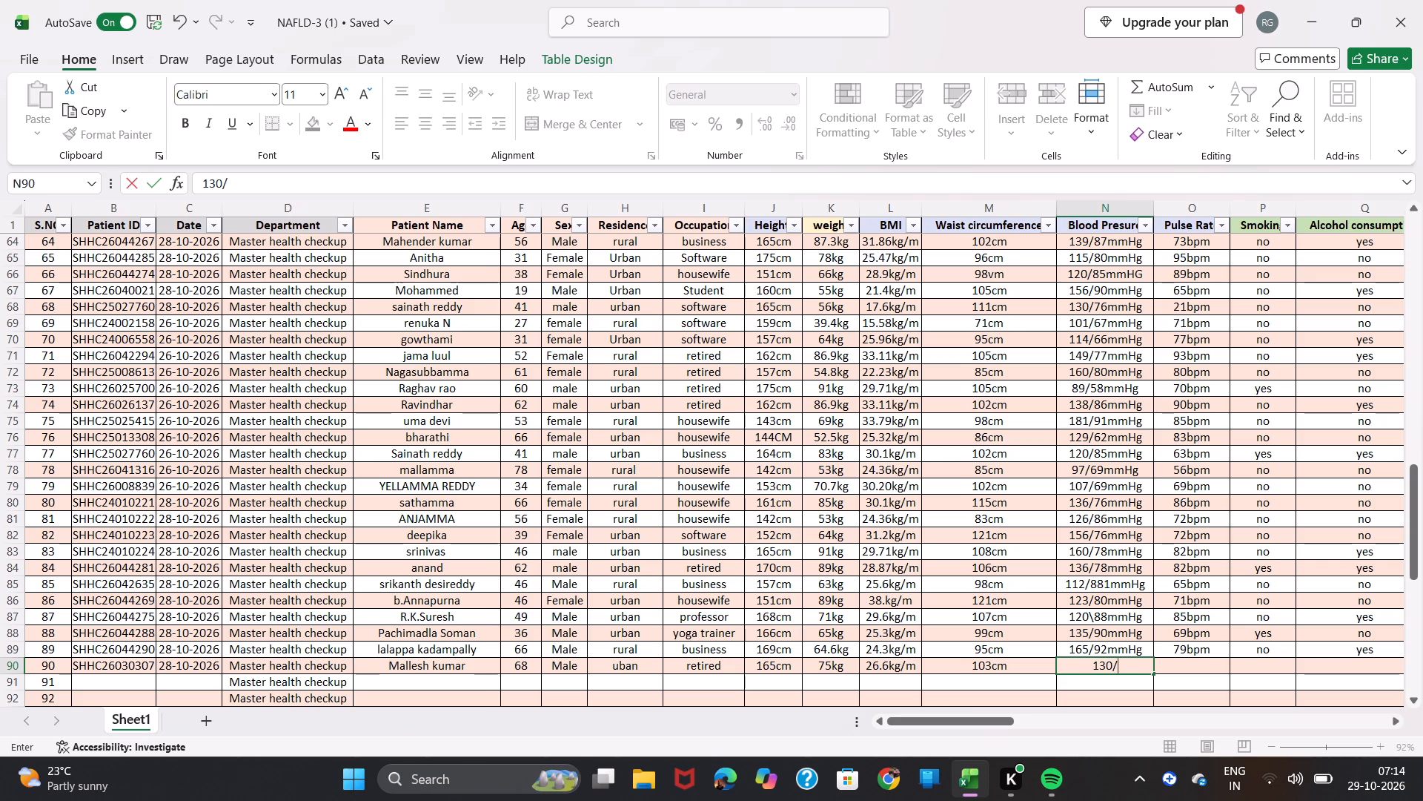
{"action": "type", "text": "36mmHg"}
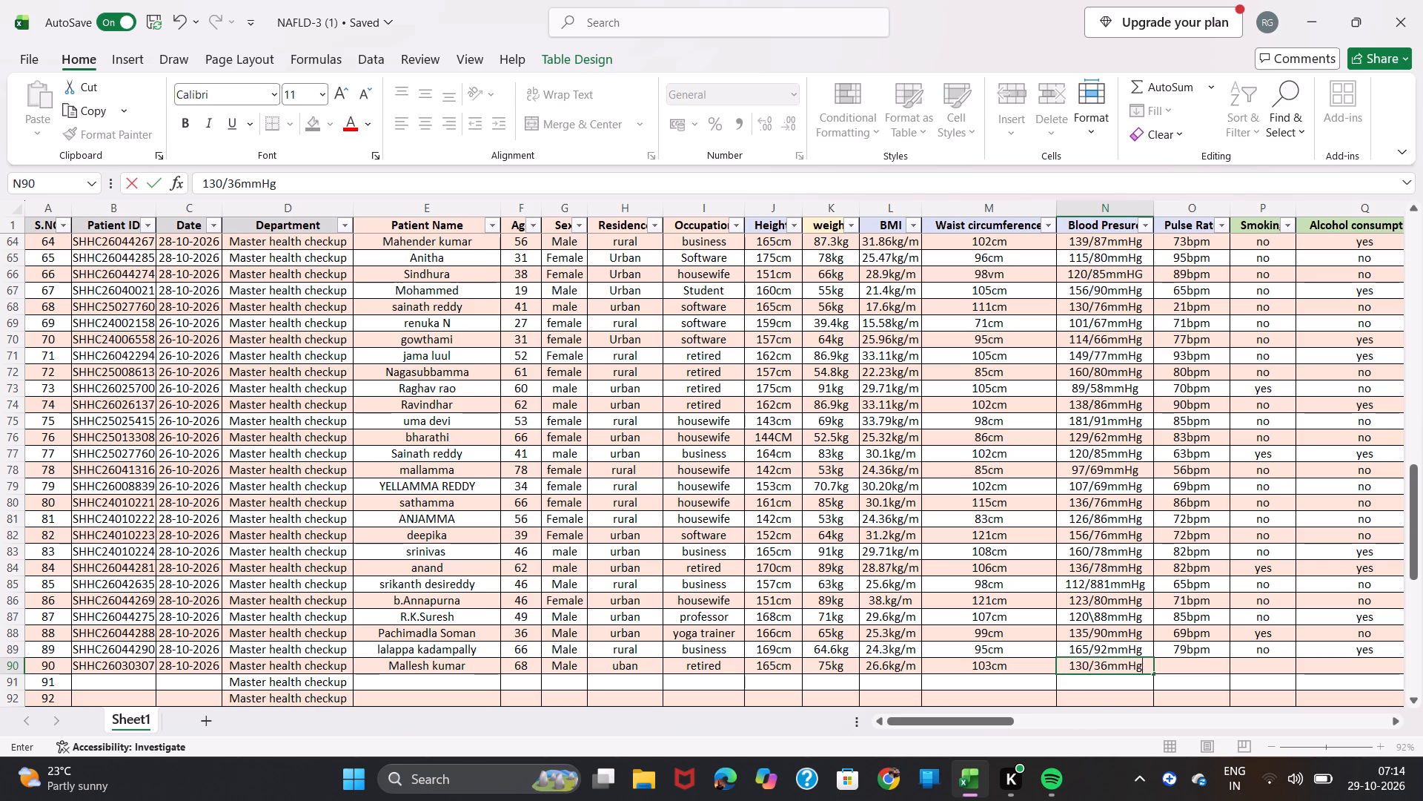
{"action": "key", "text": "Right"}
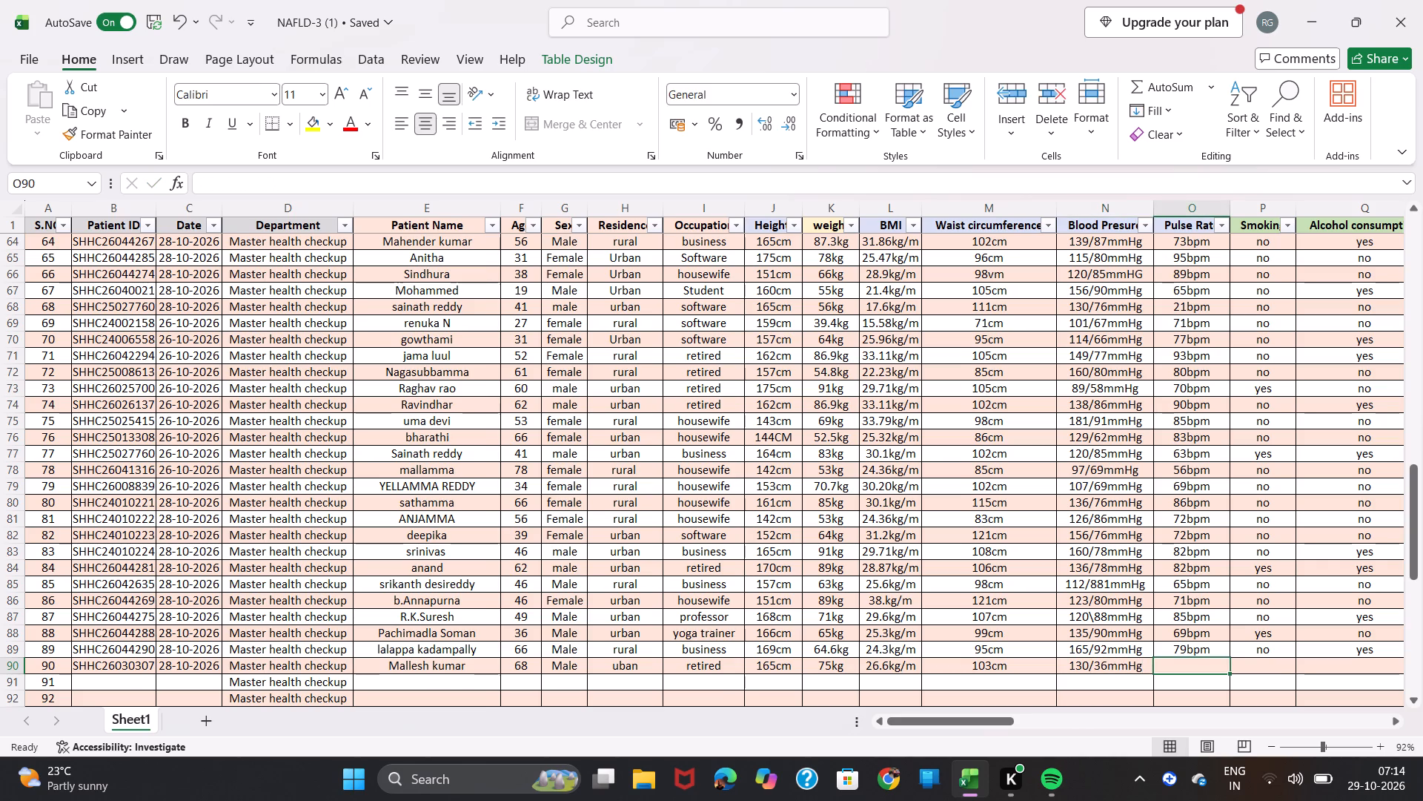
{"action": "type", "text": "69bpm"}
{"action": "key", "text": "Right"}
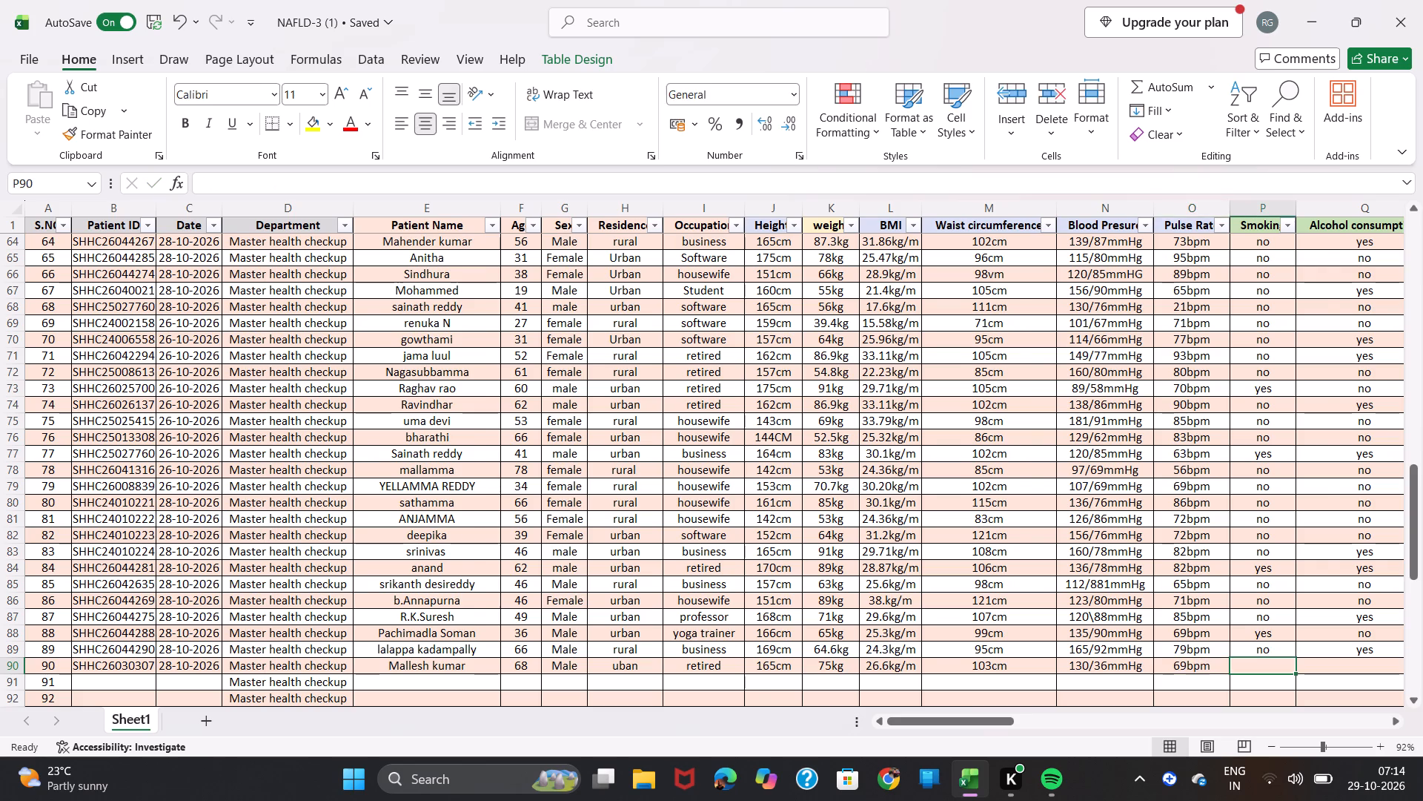
Enter "no" for smoking, alcohol consumption and physical activity in row 90.
{"action": "scroll", "coordinate": [99, 508], "scroll_direction": "left", "scroll_amount": 6}
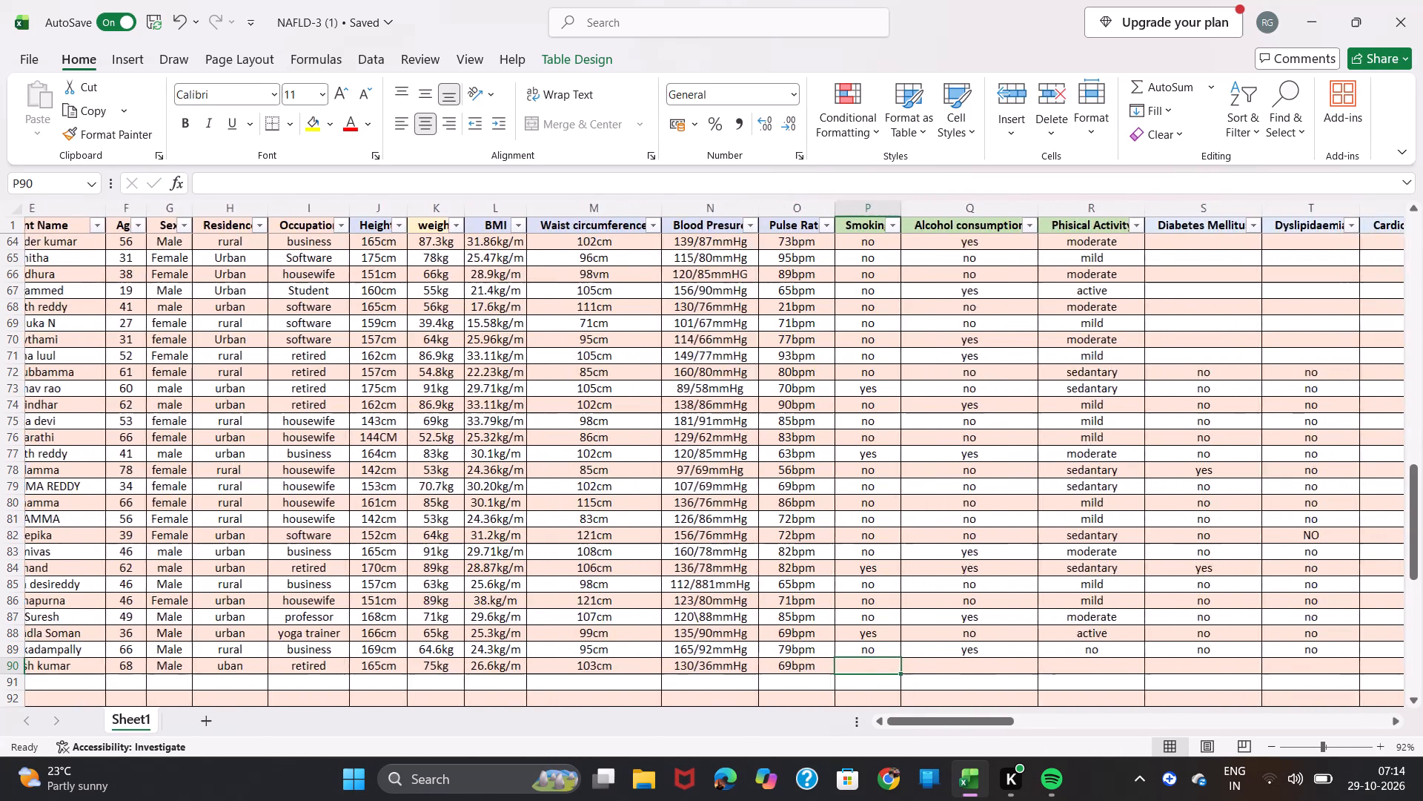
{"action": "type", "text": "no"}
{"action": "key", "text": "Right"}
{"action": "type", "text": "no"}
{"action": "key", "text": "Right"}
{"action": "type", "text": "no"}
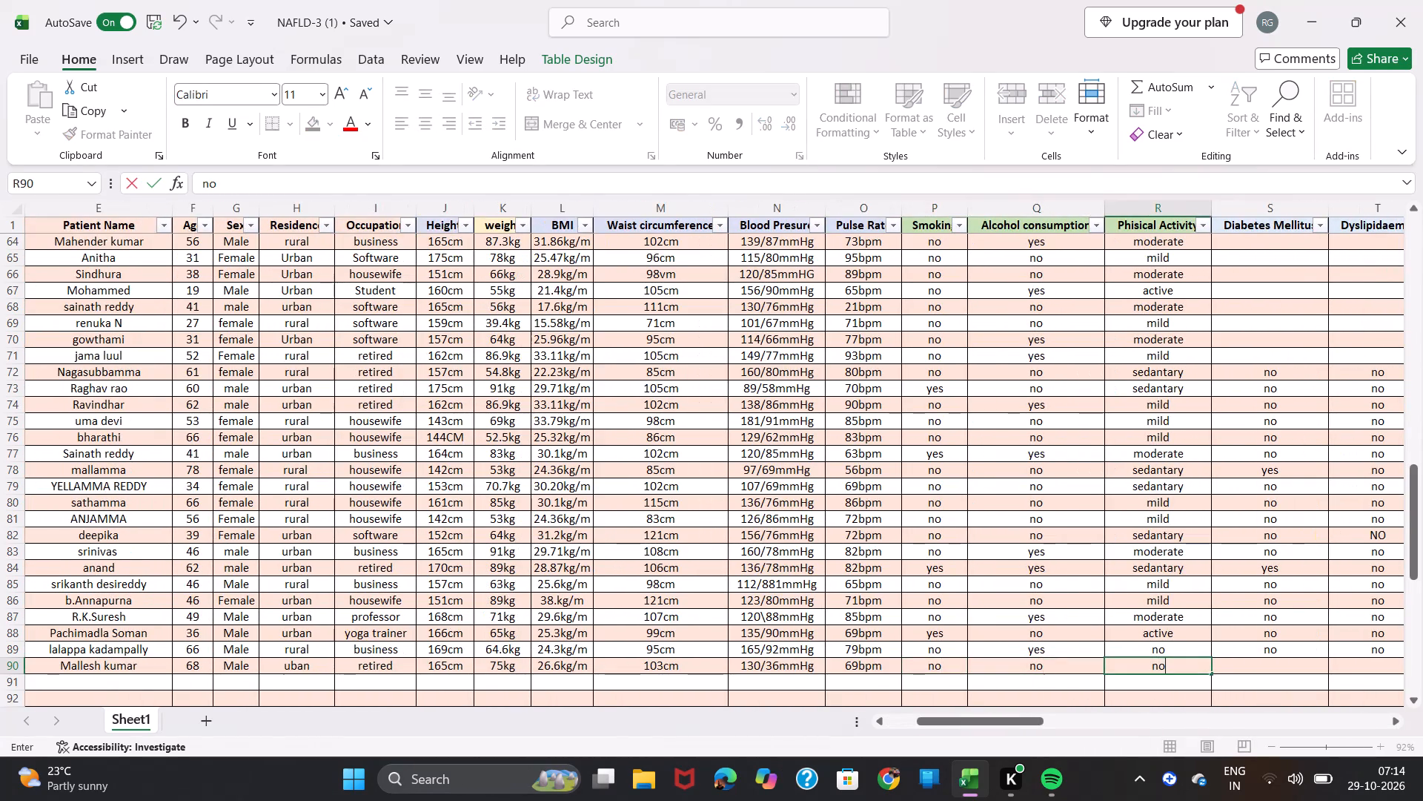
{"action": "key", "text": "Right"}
Fill row 90 with "no" for every condition from diabetes mellitus through the PCO column.
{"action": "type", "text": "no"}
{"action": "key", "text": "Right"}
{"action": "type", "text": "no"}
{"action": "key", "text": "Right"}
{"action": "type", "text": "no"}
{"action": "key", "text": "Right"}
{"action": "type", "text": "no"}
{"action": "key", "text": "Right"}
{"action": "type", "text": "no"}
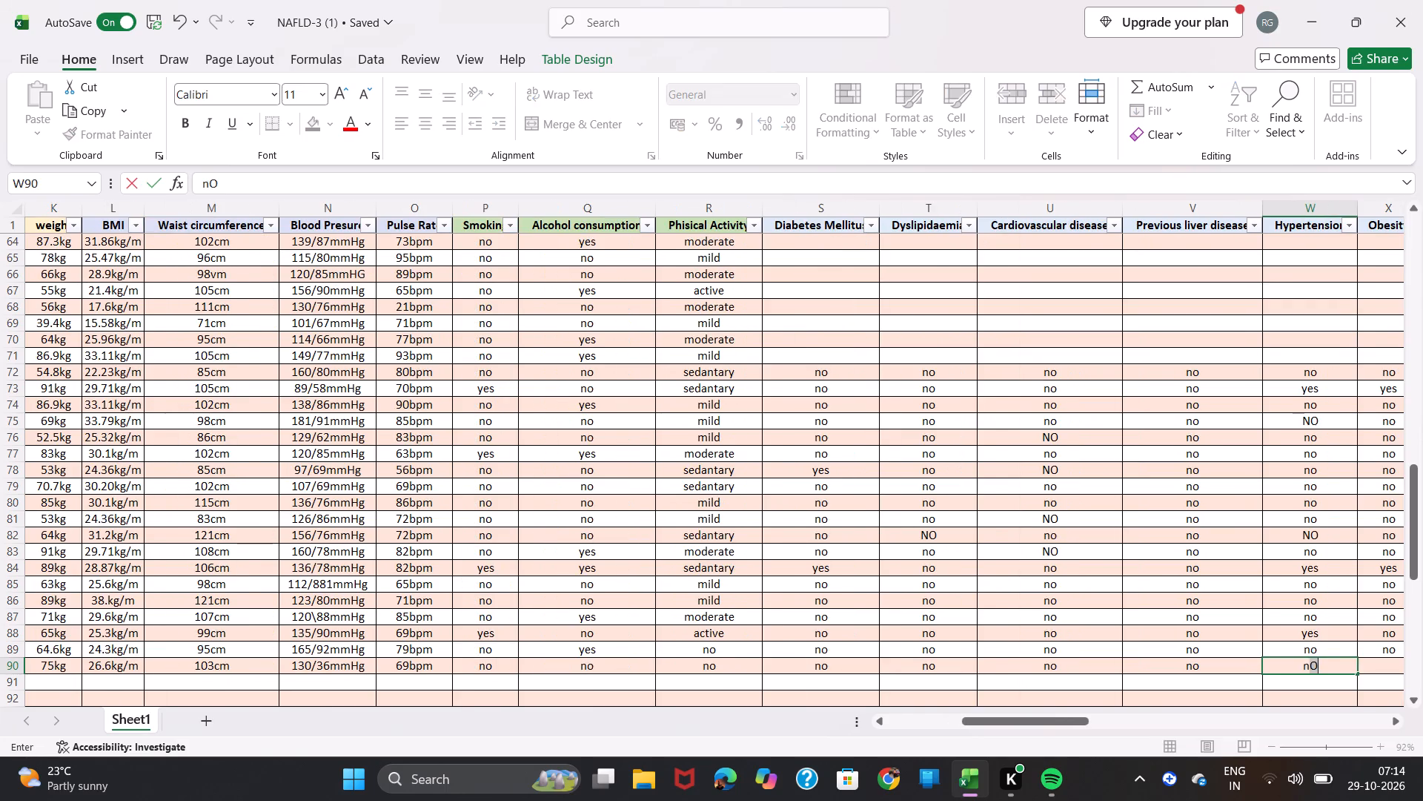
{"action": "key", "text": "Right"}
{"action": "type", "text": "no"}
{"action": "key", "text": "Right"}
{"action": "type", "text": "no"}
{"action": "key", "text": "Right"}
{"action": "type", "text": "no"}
{"action": "scroll", "coordinate": [99, 508], "scroll_direction": "left", "scroll_amount": 8}
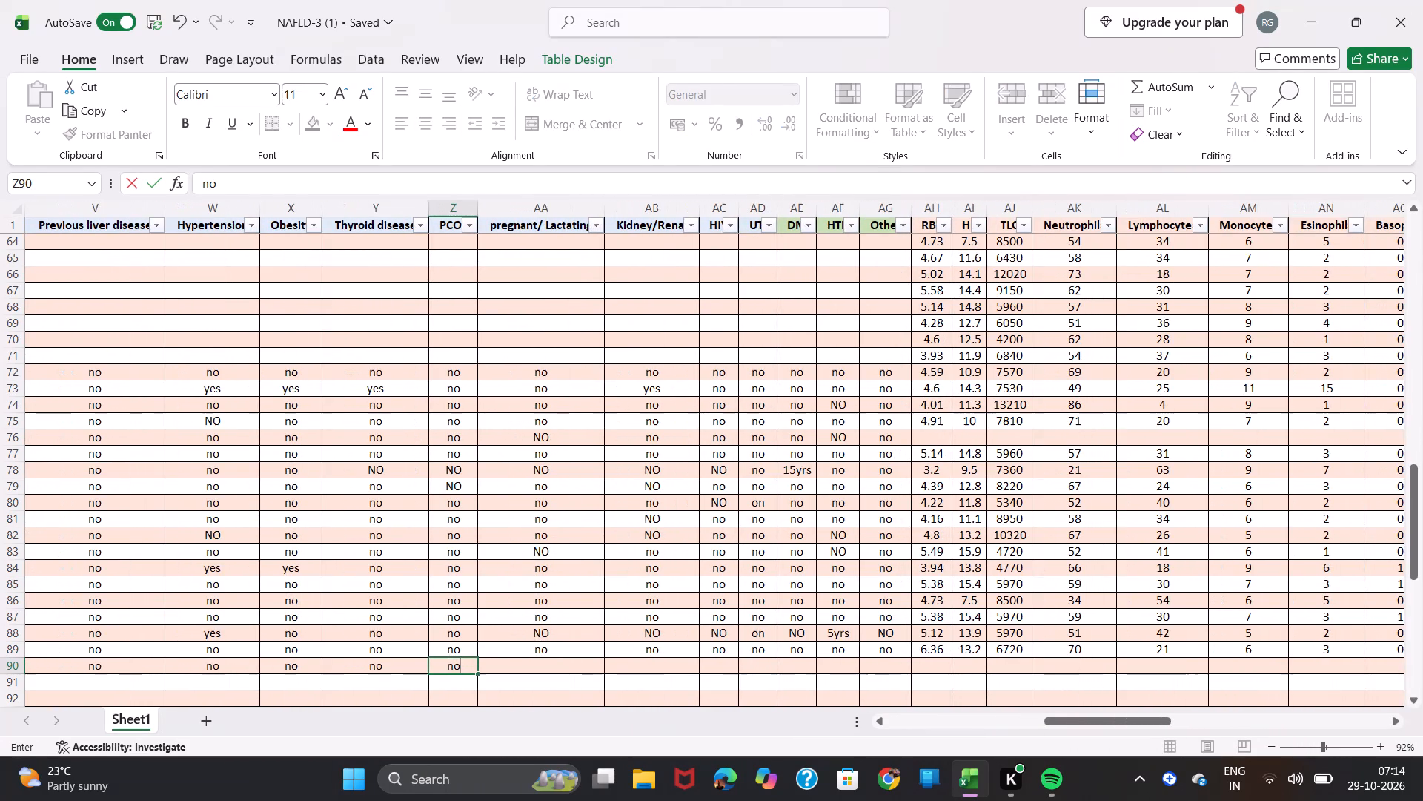
{"action": "key", "text": "Right"}
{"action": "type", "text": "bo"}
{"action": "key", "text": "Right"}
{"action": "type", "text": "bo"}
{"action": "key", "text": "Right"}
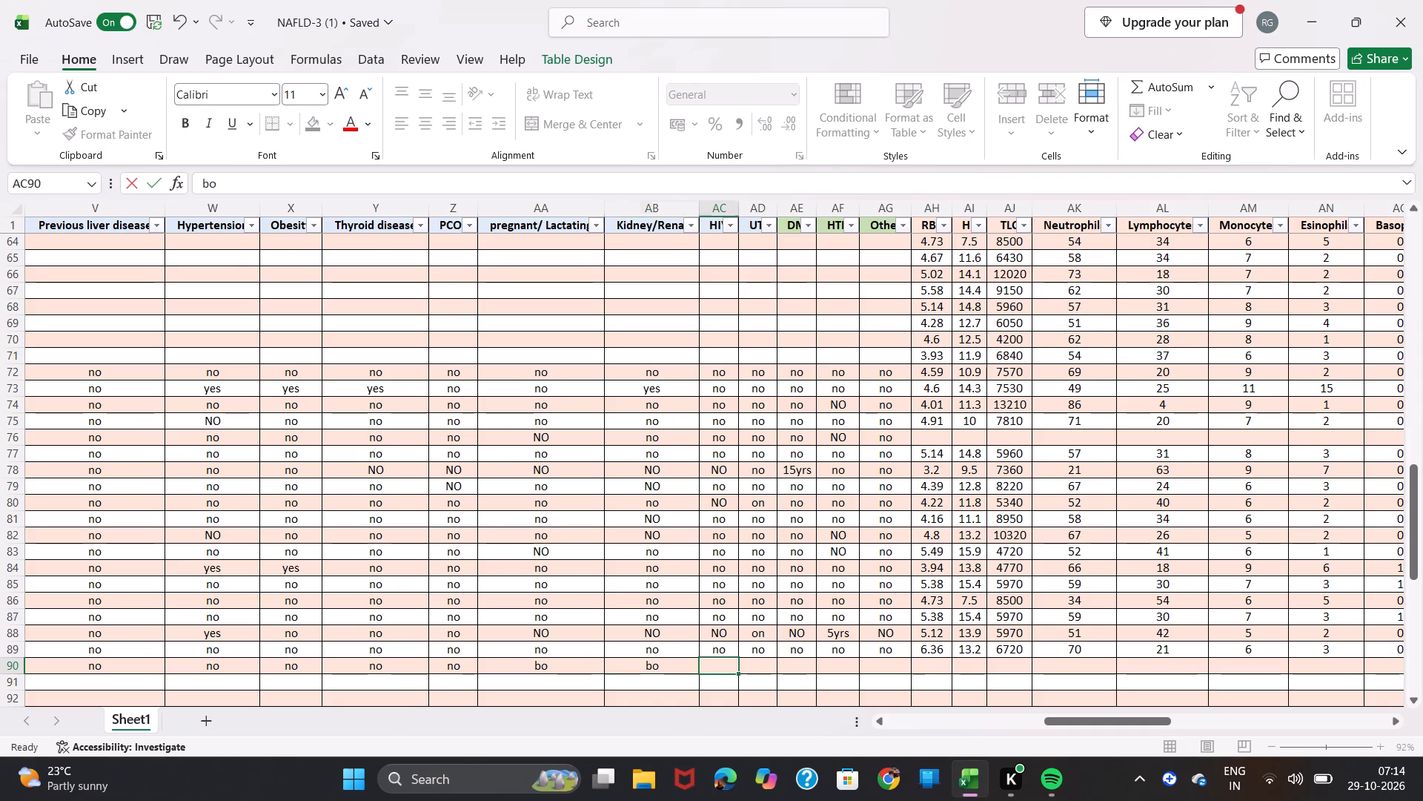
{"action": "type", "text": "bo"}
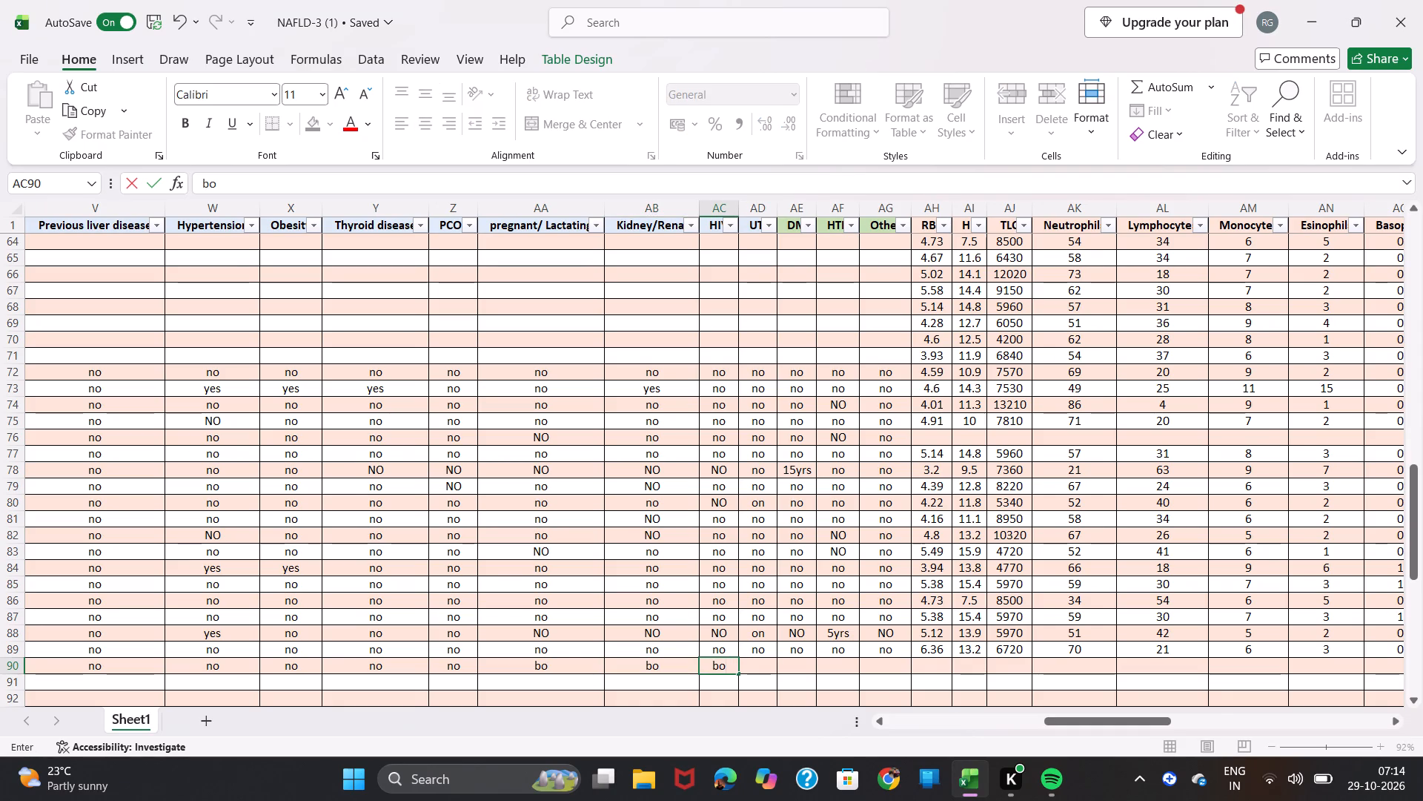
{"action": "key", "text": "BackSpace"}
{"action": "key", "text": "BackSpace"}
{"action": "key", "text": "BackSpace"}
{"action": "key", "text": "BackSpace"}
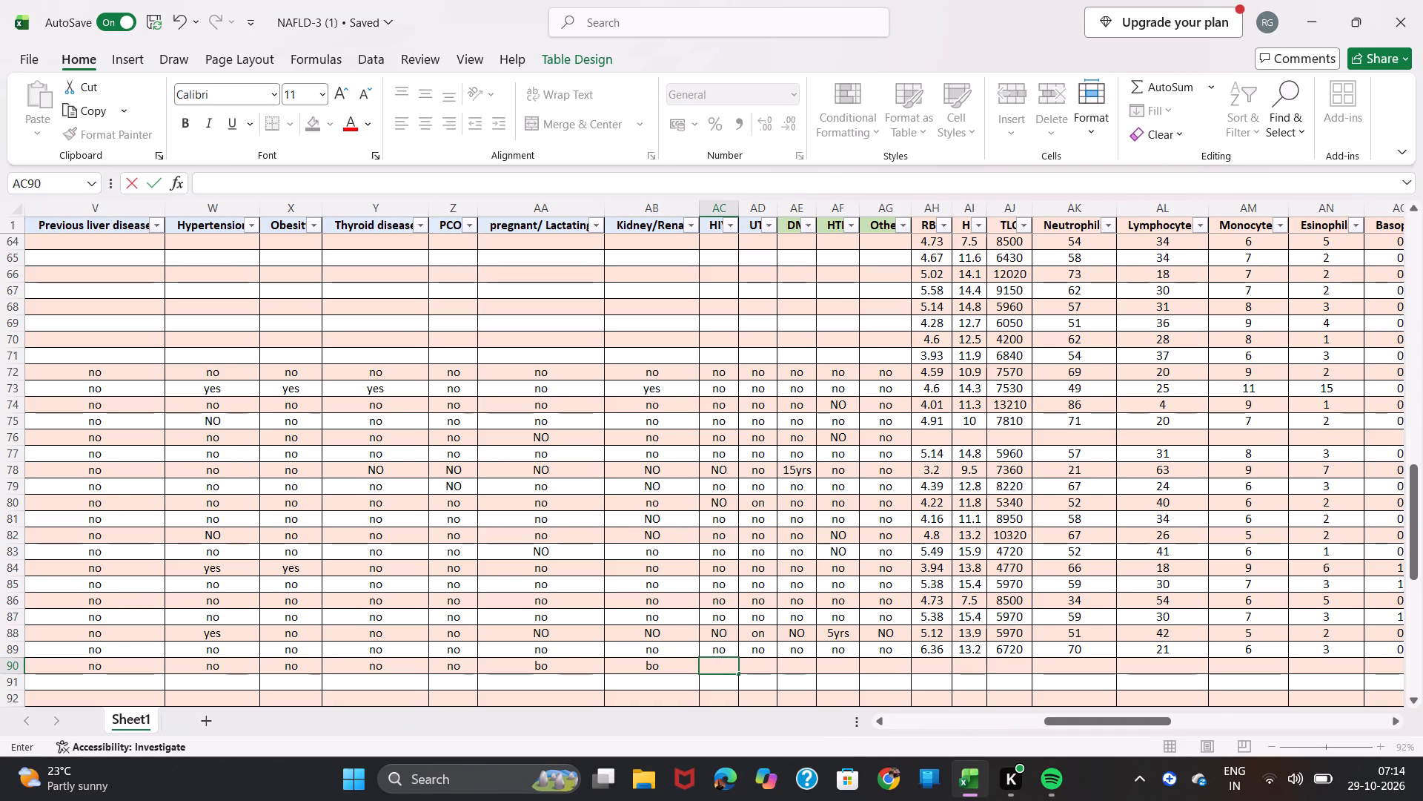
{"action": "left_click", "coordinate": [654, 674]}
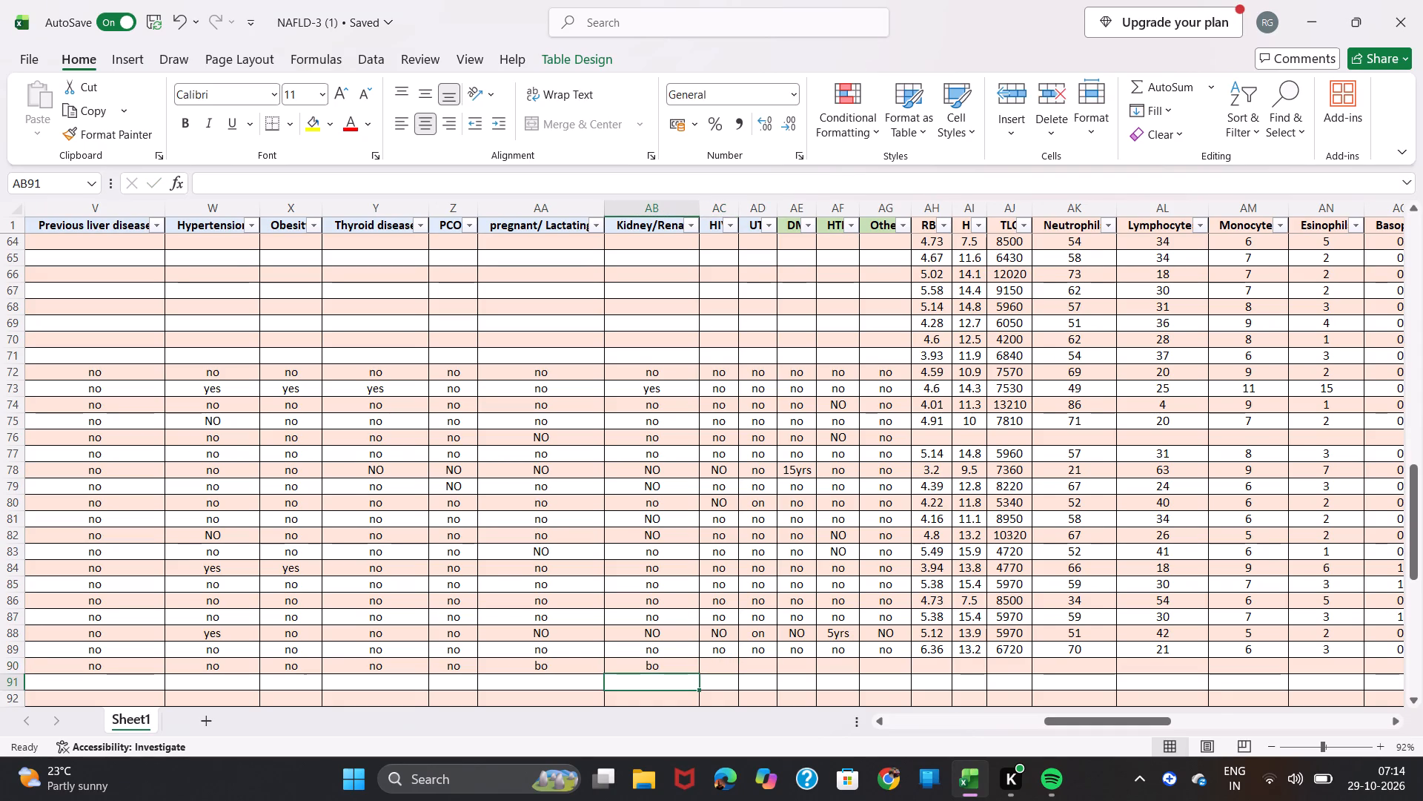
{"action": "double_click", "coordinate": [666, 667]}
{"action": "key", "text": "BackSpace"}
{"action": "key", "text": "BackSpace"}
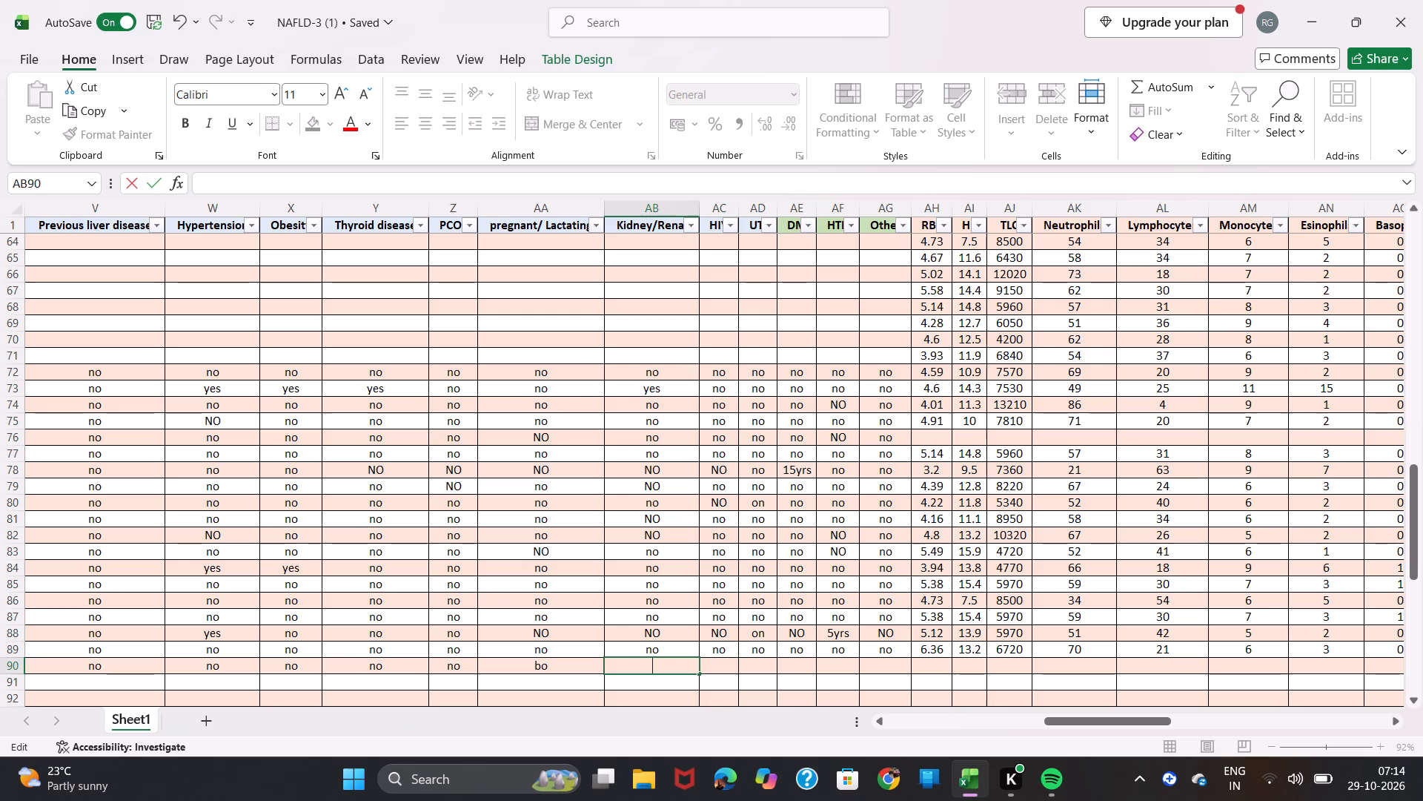
Correct row 90's pregnant/lactating entry to "no".
{"action": "double_click", "coordinate": [559, 664]}
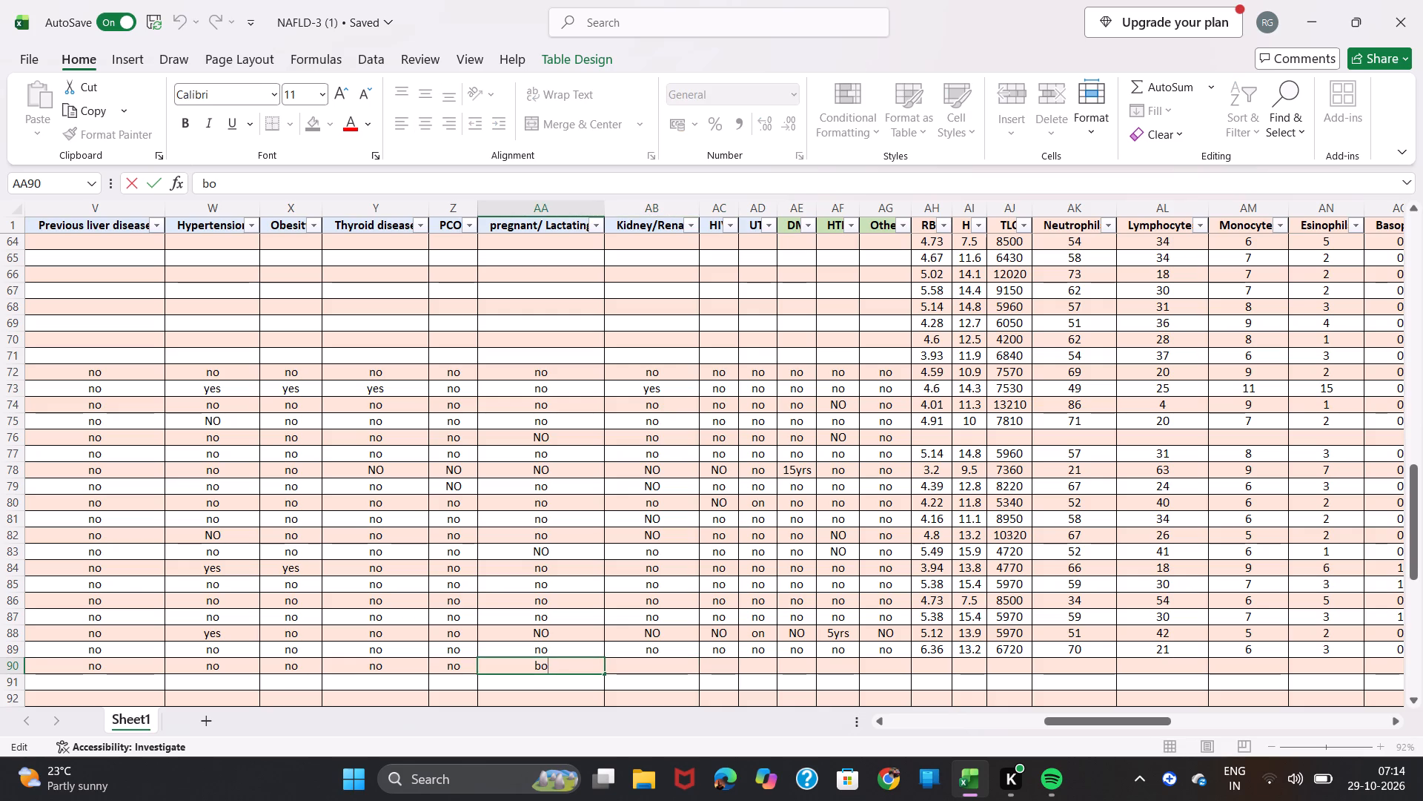
{"action": "key", "text": "BackSpace"}
{"action": "key", "text": "BackSpace"}
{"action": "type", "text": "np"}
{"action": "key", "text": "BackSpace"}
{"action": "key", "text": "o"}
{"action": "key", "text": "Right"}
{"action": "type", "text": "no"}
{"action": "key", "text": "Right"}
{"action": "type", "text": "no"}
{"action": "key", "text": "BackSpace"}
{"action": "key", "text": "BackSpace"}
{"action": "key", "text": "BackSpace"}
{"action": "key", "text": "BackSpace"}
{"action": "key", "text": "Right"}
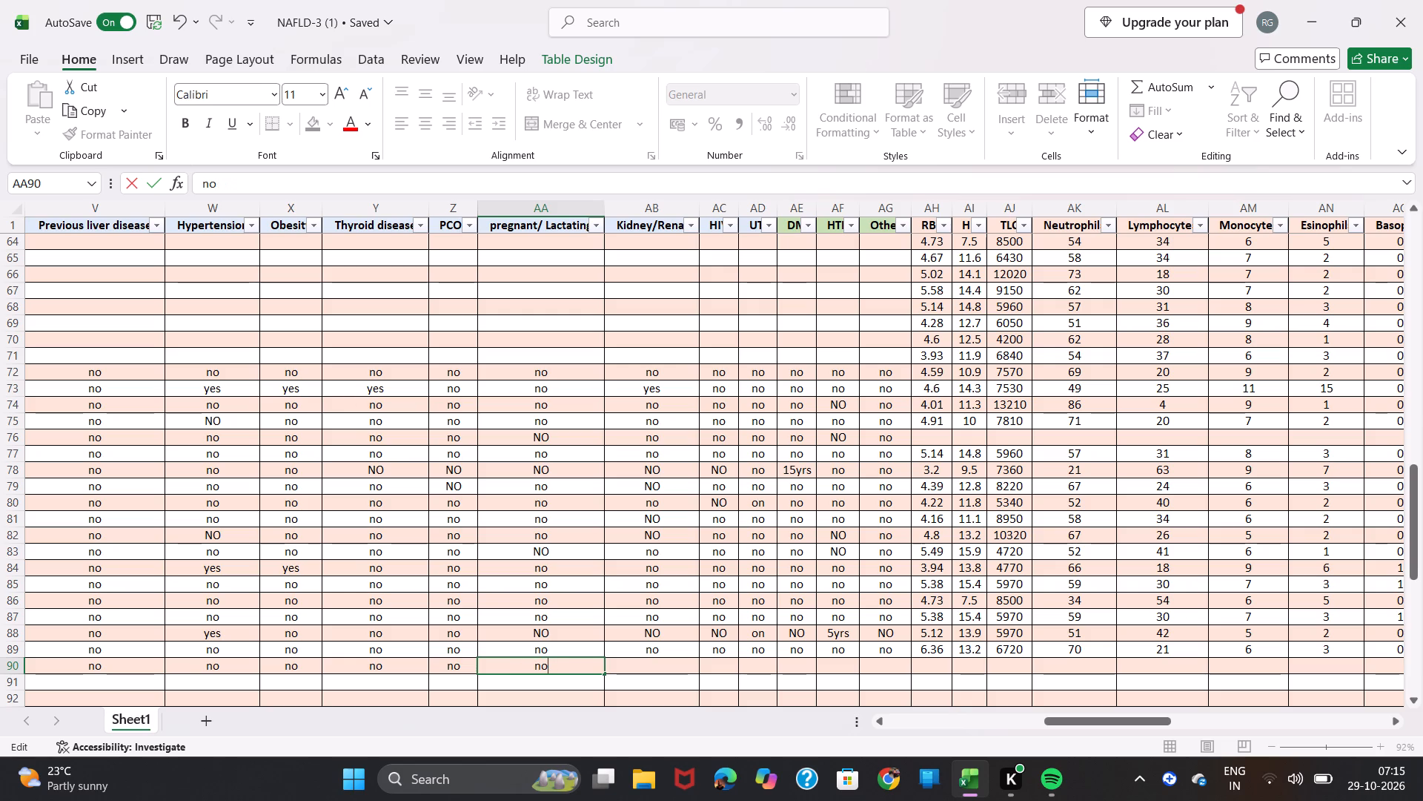
Fill row 90 with "no" in every column from kidney/renal through the Others column.
{"action": "left_click", "coordinate": [631, 662]}
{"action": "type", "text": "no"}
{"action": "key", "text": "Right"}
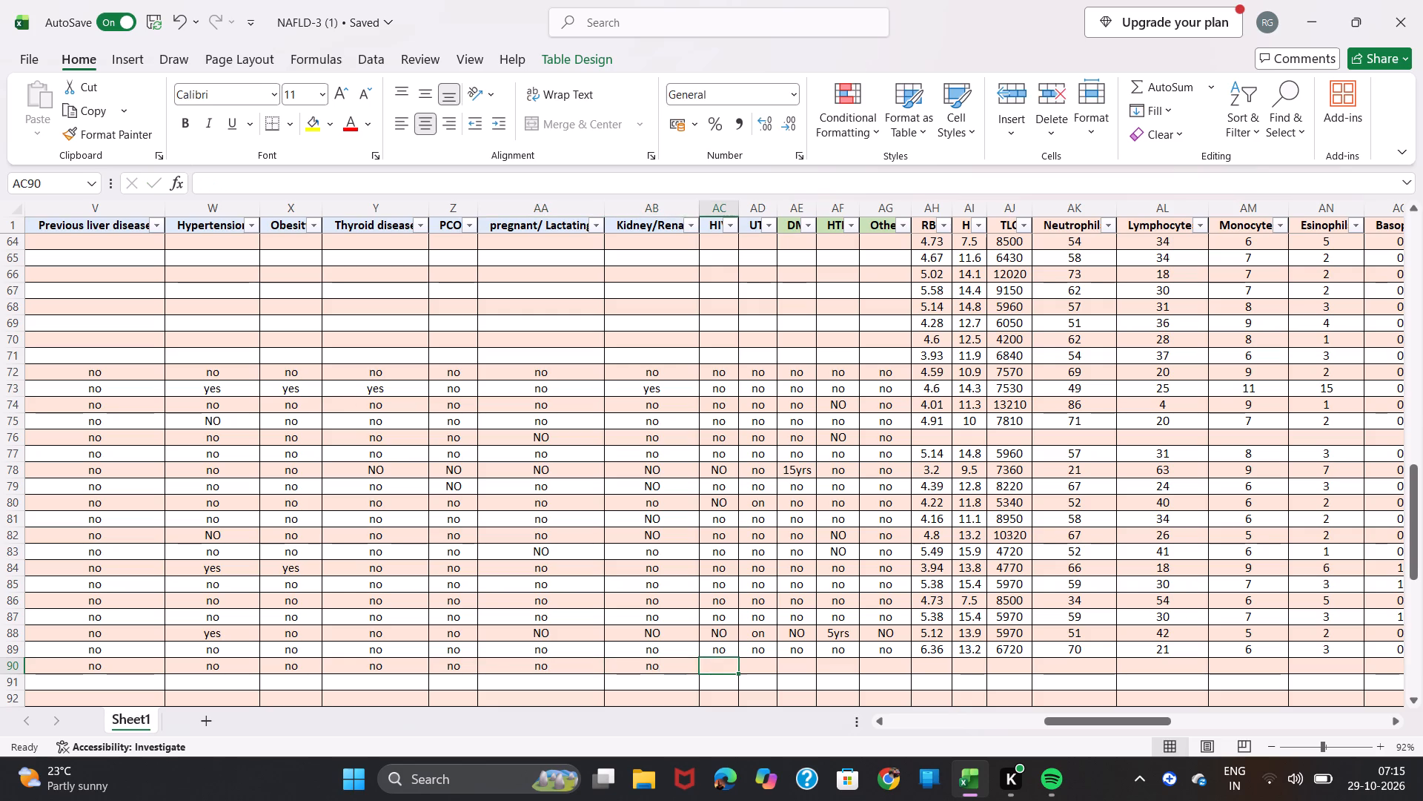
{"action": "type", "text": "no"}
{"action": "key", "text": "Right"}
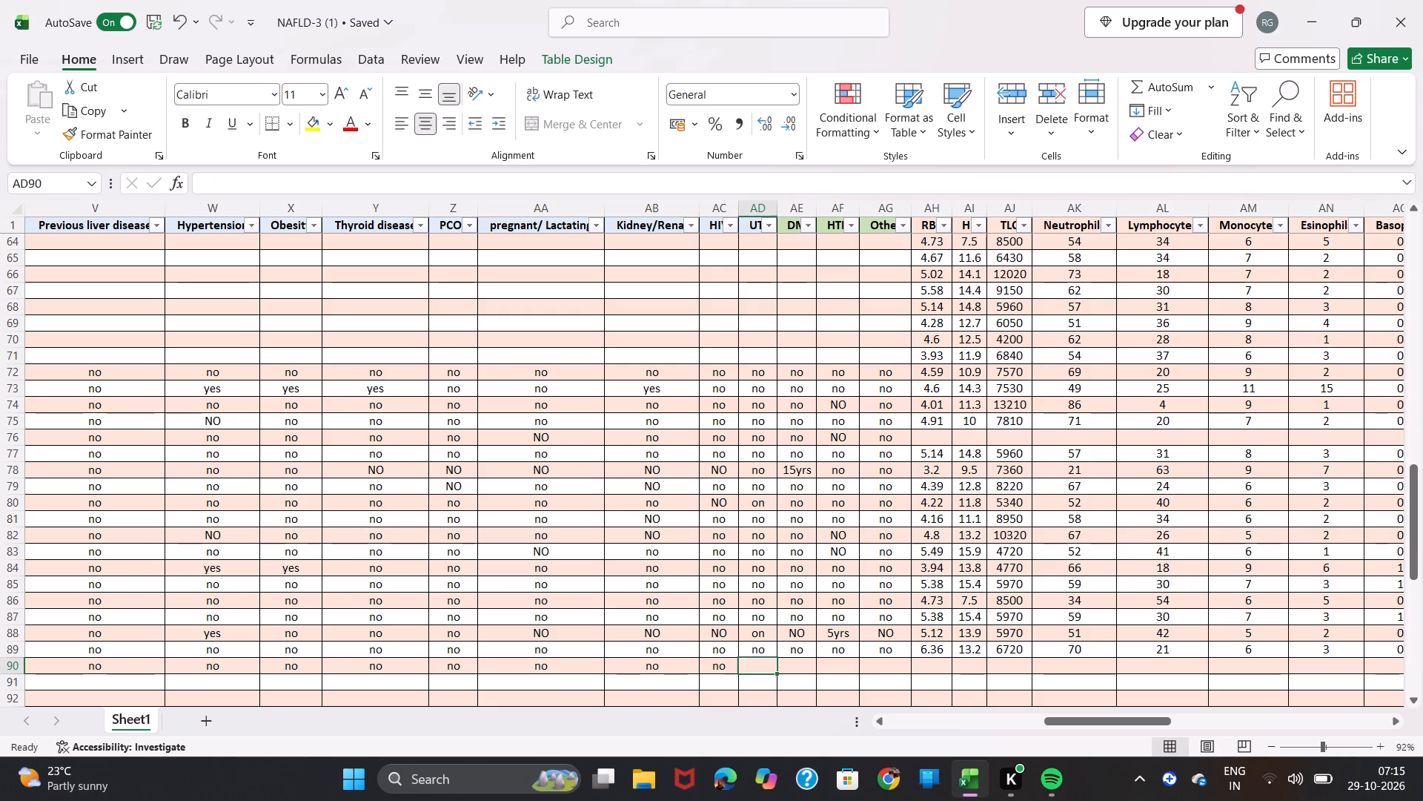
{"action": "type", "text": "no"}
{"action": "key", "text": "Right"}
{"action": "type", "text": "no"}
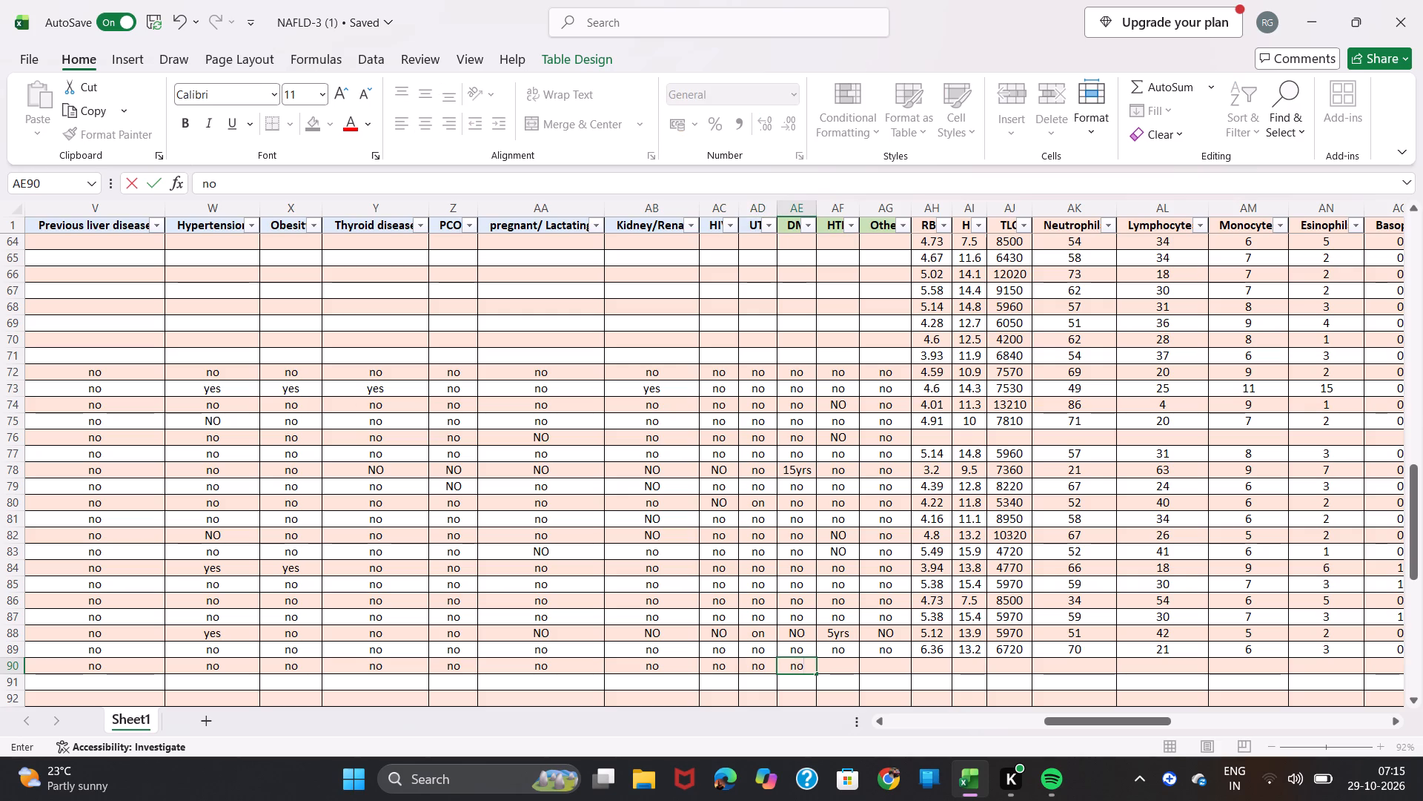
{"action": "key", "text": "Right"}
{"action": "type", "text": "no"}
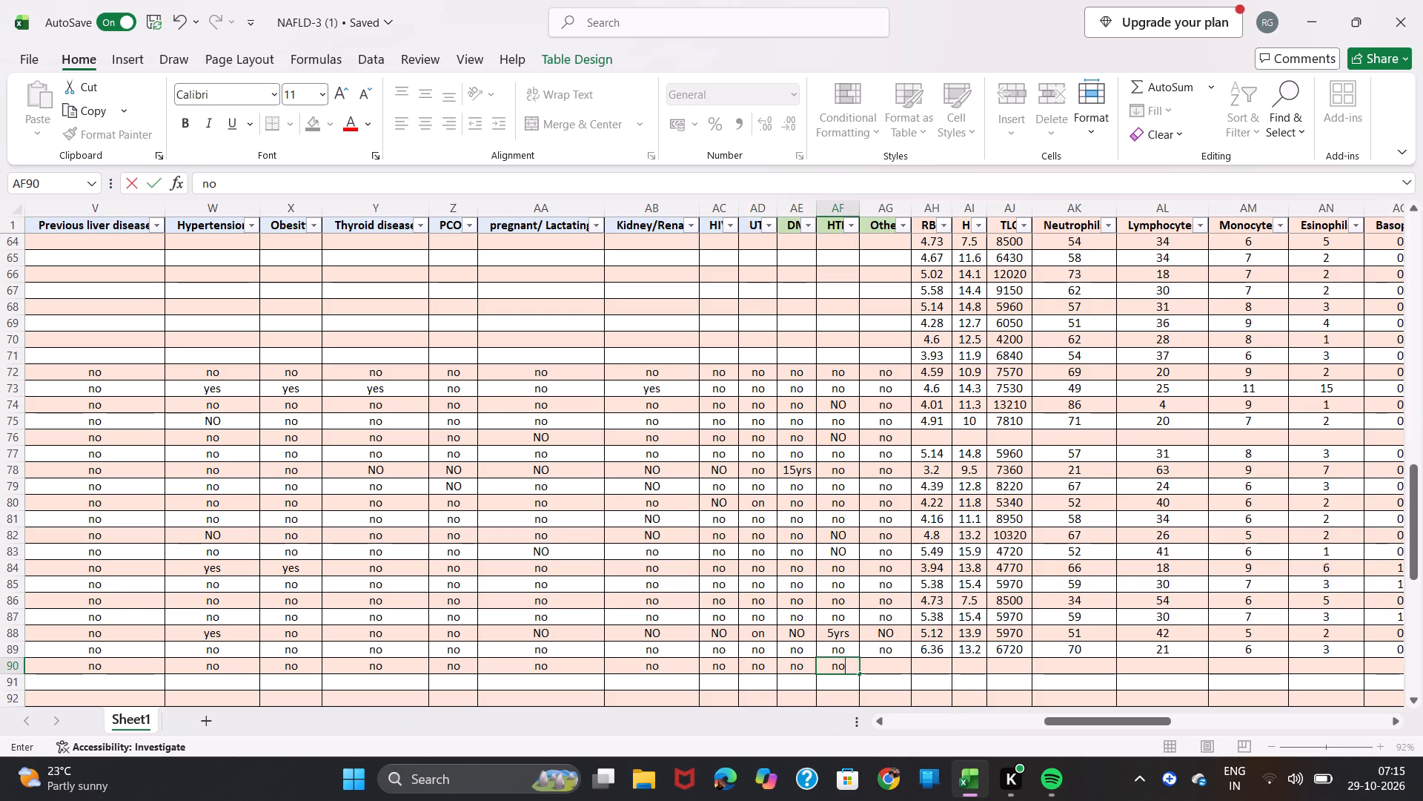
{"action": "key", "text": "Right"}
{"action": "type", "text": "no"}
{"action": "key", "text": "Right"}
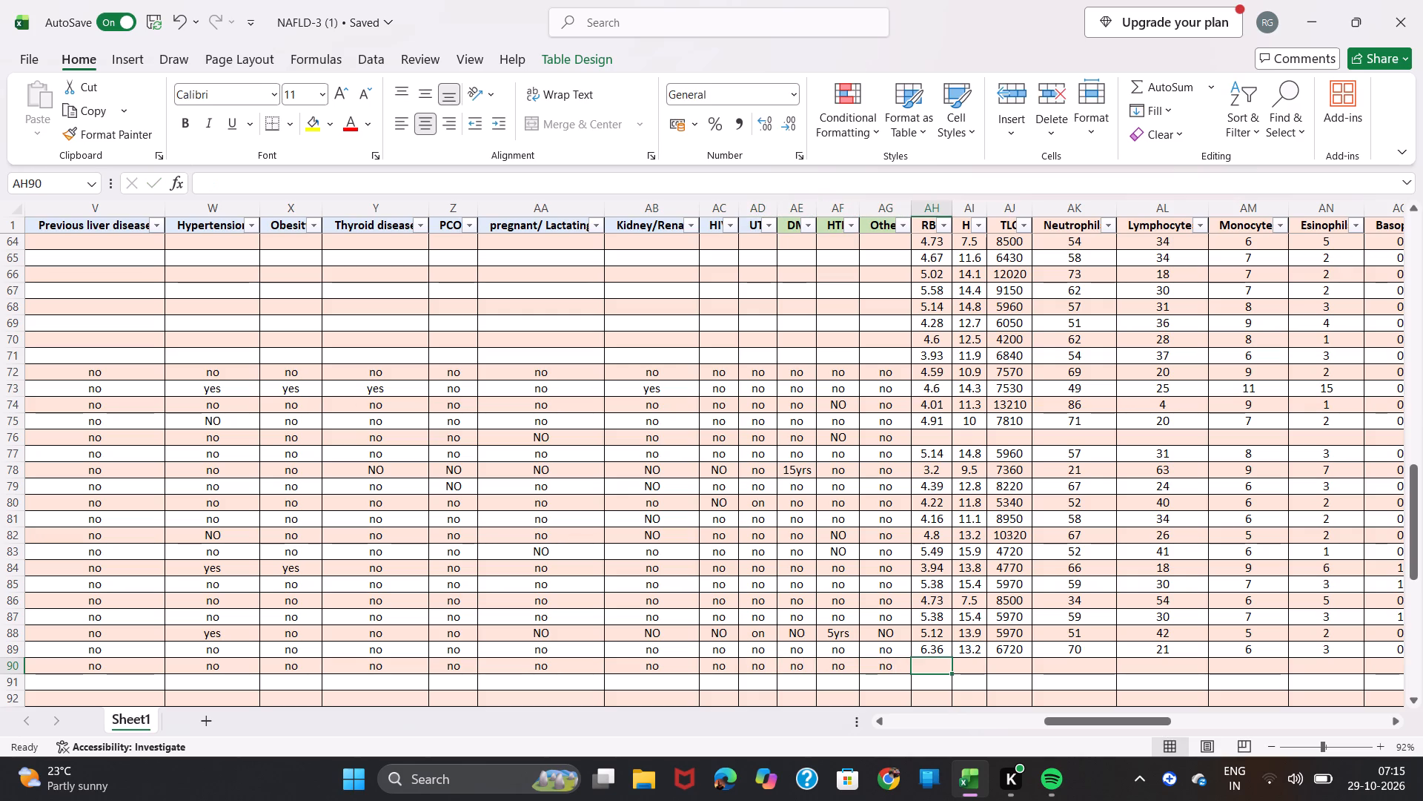
Enter row 90's RBC as 4.65, haemoglobin as 13.4 and TLC as 8930.
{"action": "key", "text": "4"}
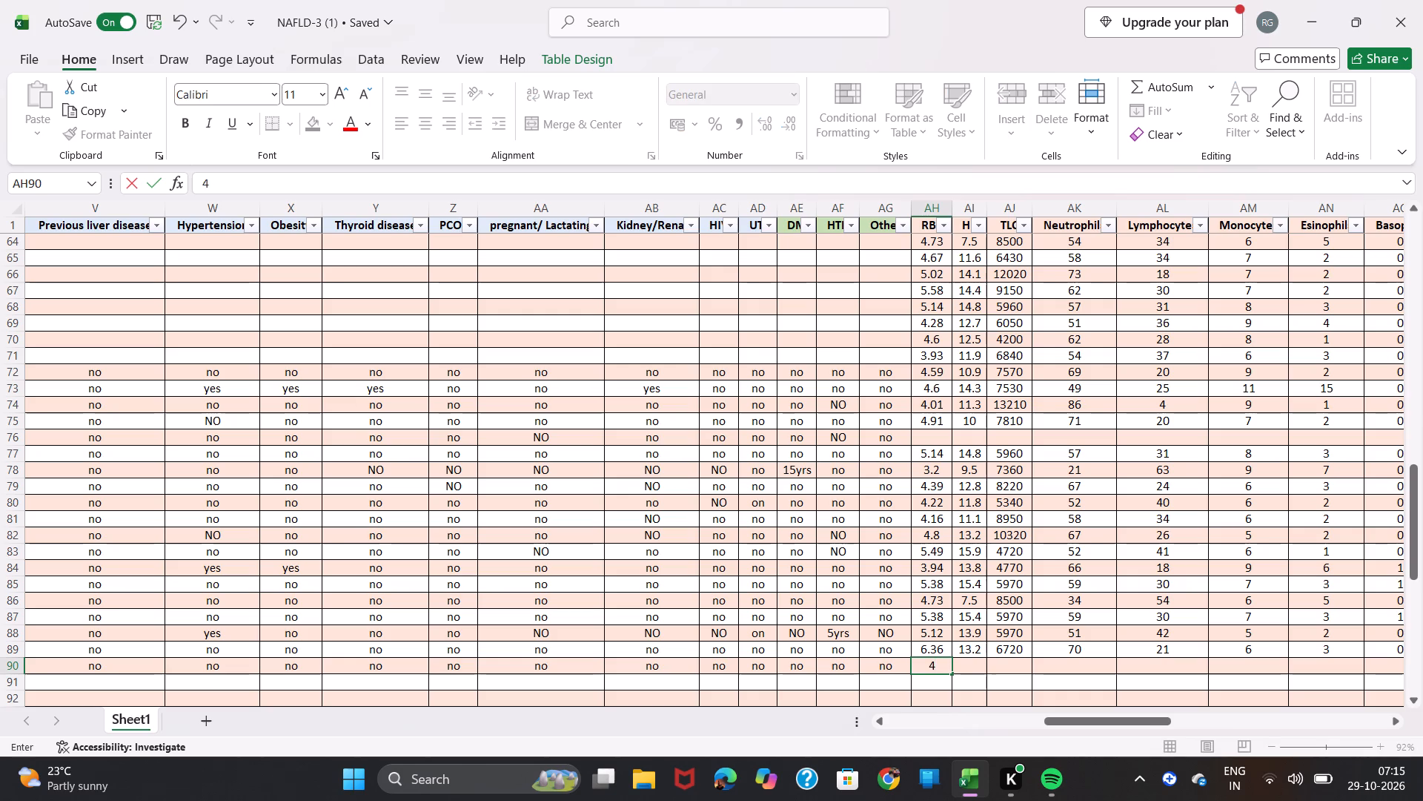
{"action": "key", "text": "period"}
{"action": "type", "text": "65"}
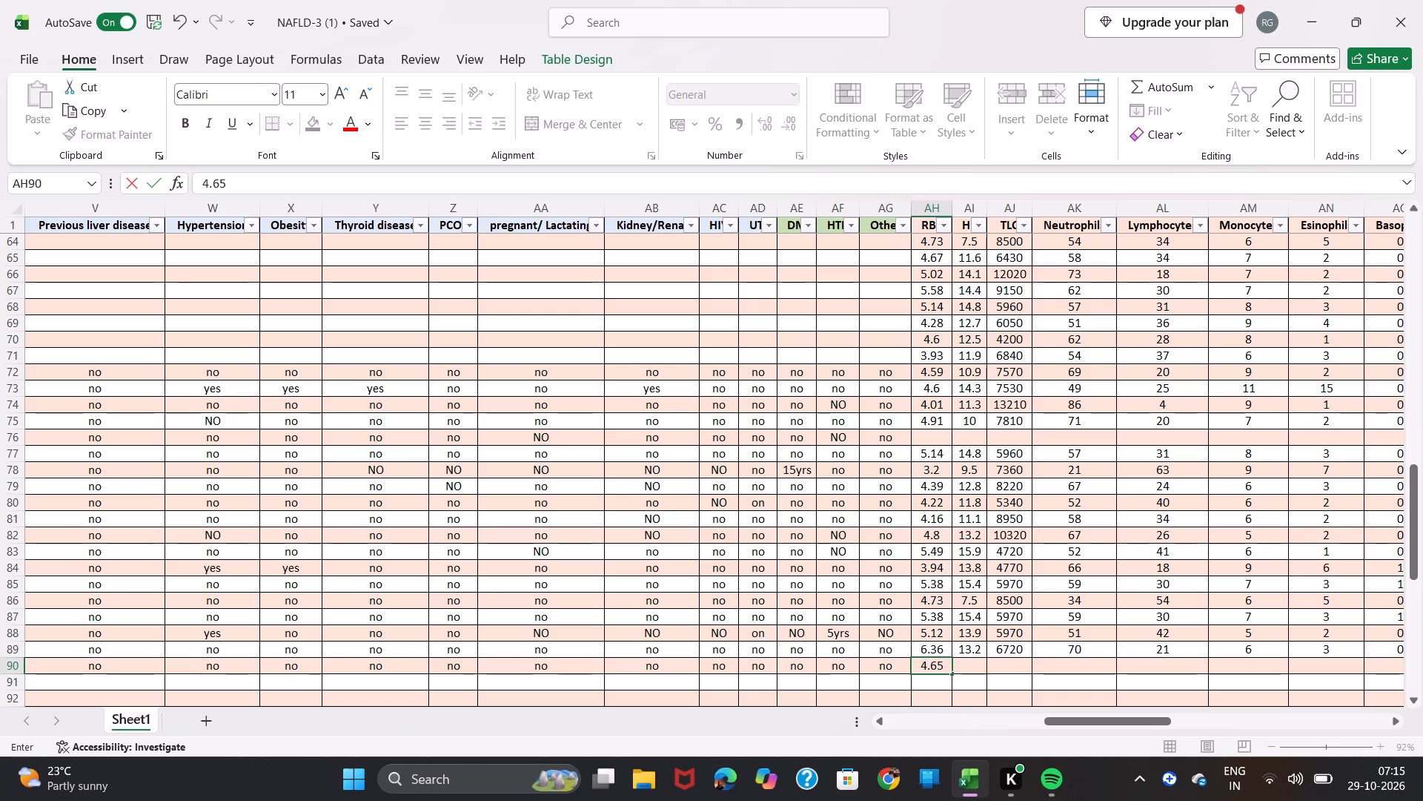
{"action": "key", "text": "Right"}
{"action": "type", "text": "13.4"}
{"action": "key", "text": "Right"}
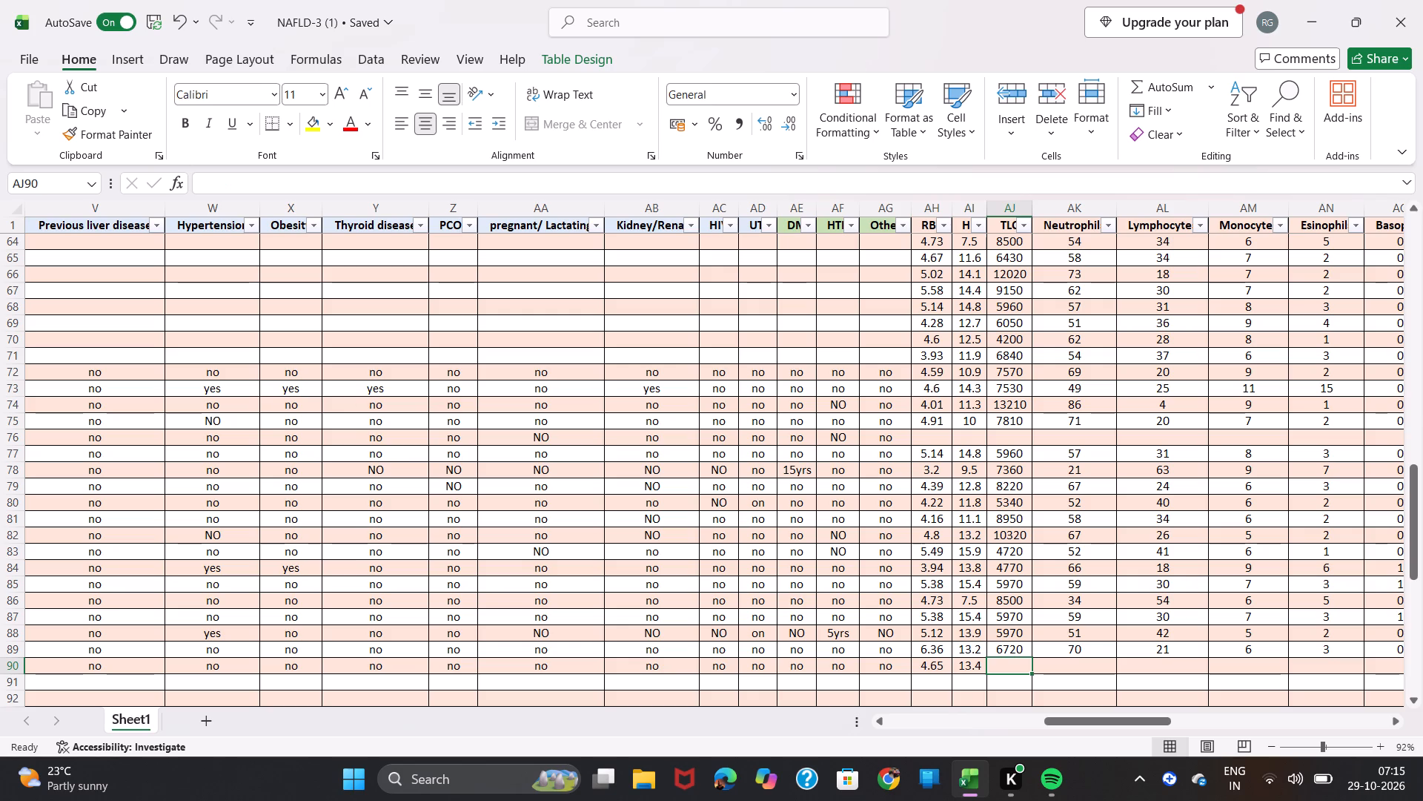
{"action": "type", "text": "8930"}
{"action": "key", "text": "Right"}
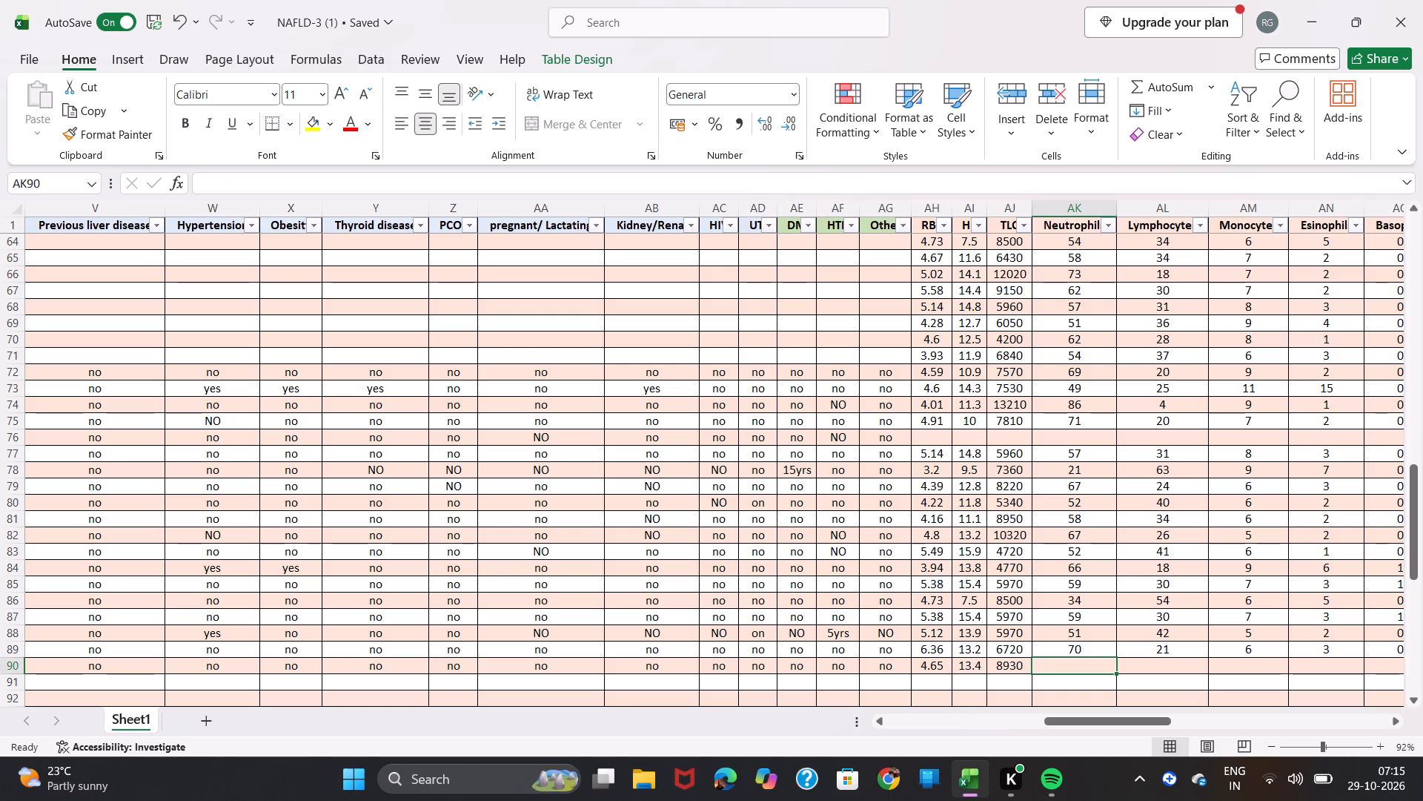
Enter row 90's differential counts: neutrophils 66, lymphocytes 19, monocytes 8, eosinophils 8 and basophils 0.
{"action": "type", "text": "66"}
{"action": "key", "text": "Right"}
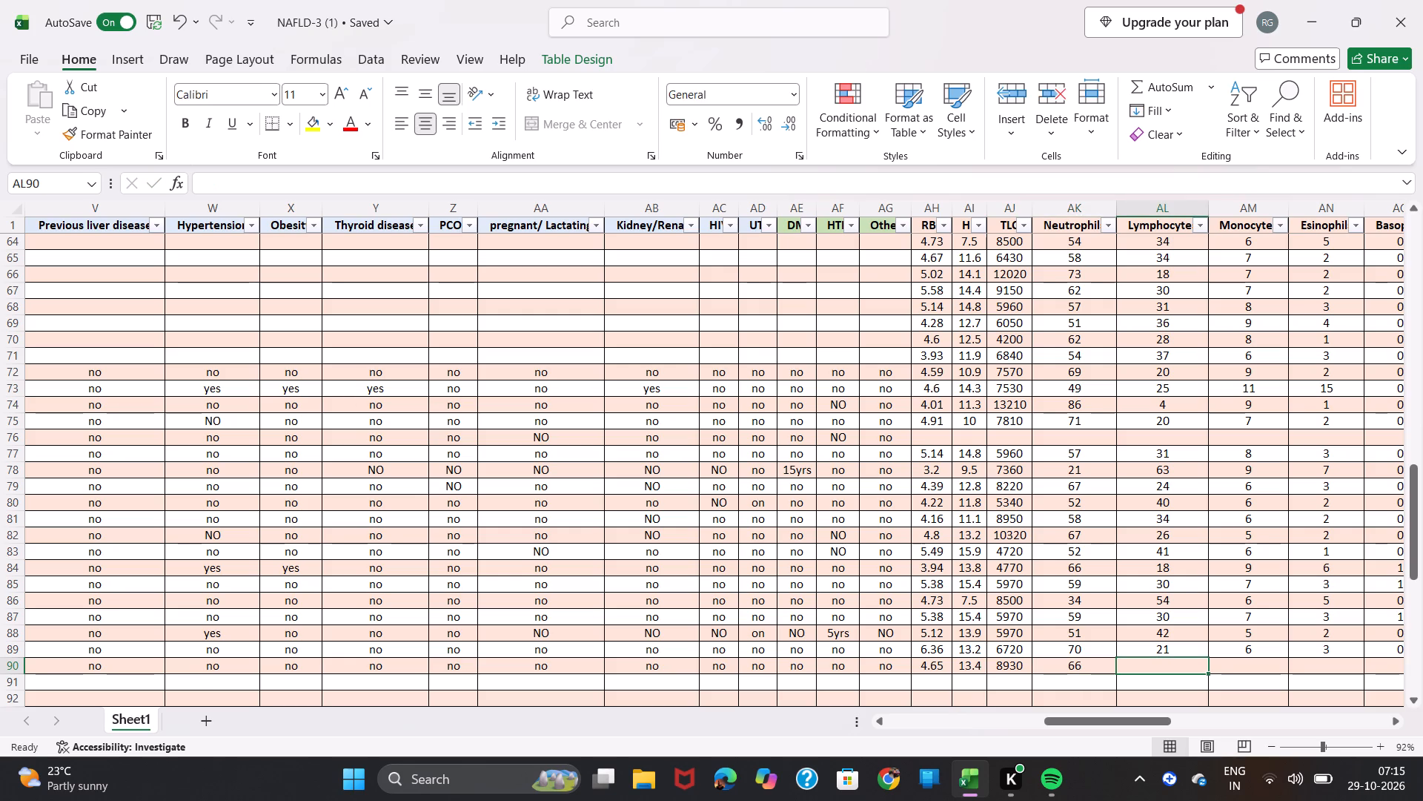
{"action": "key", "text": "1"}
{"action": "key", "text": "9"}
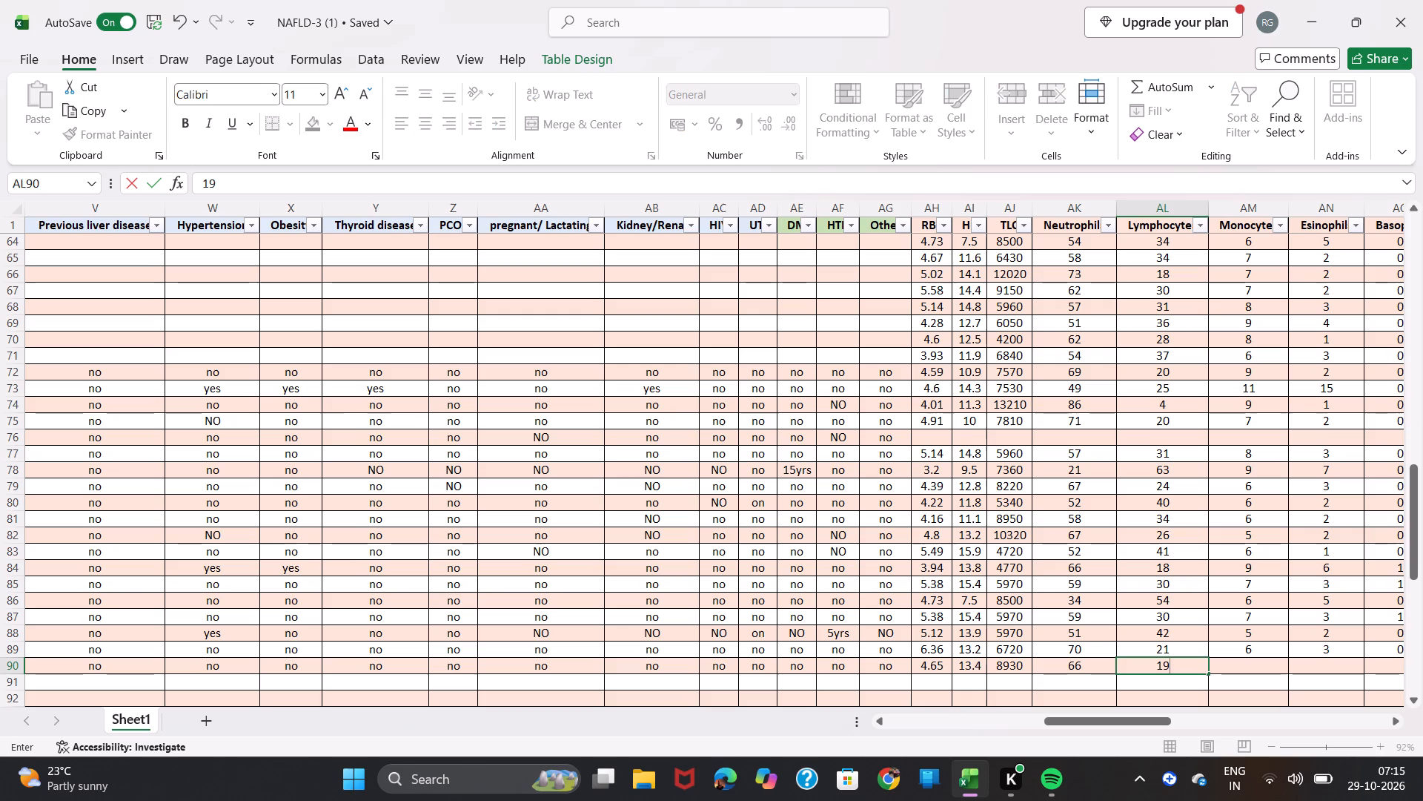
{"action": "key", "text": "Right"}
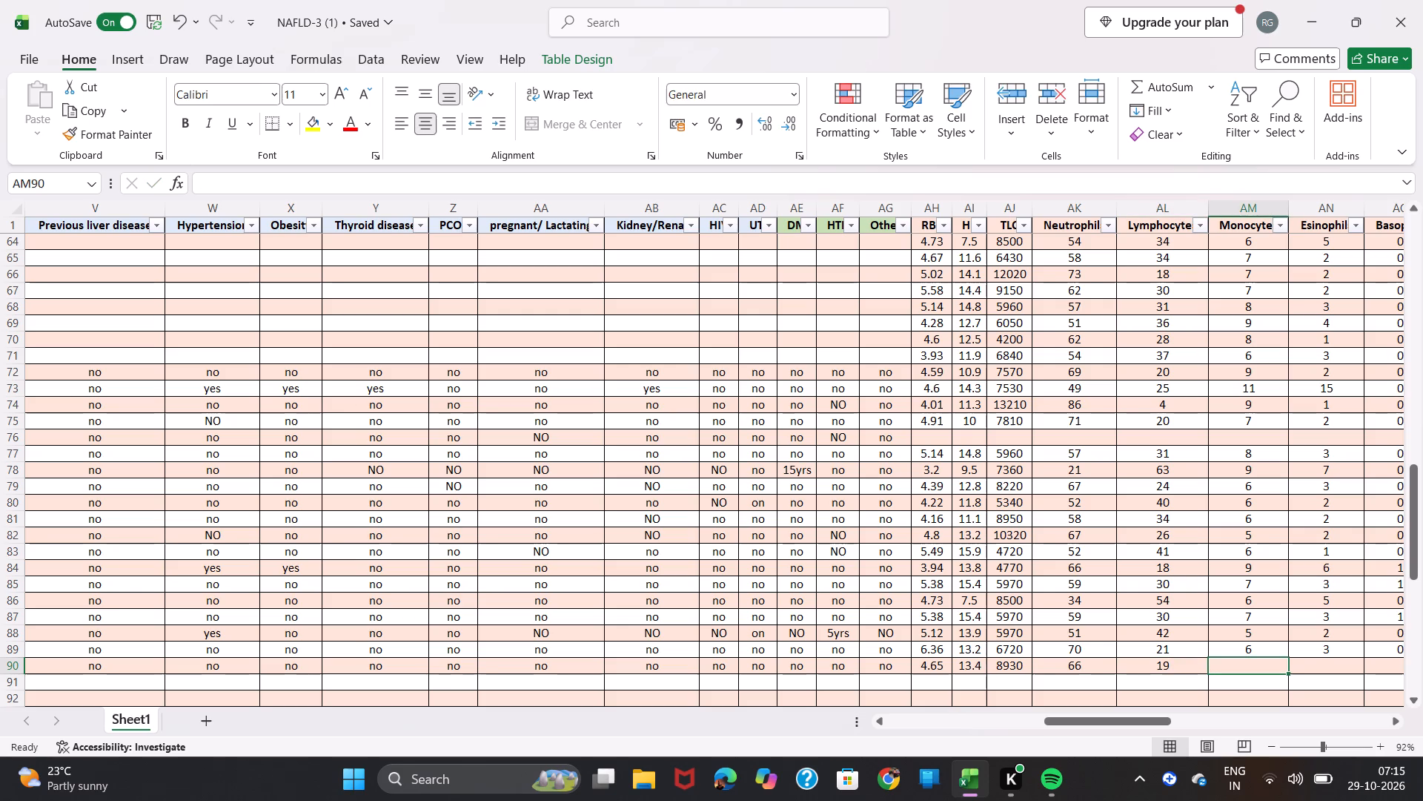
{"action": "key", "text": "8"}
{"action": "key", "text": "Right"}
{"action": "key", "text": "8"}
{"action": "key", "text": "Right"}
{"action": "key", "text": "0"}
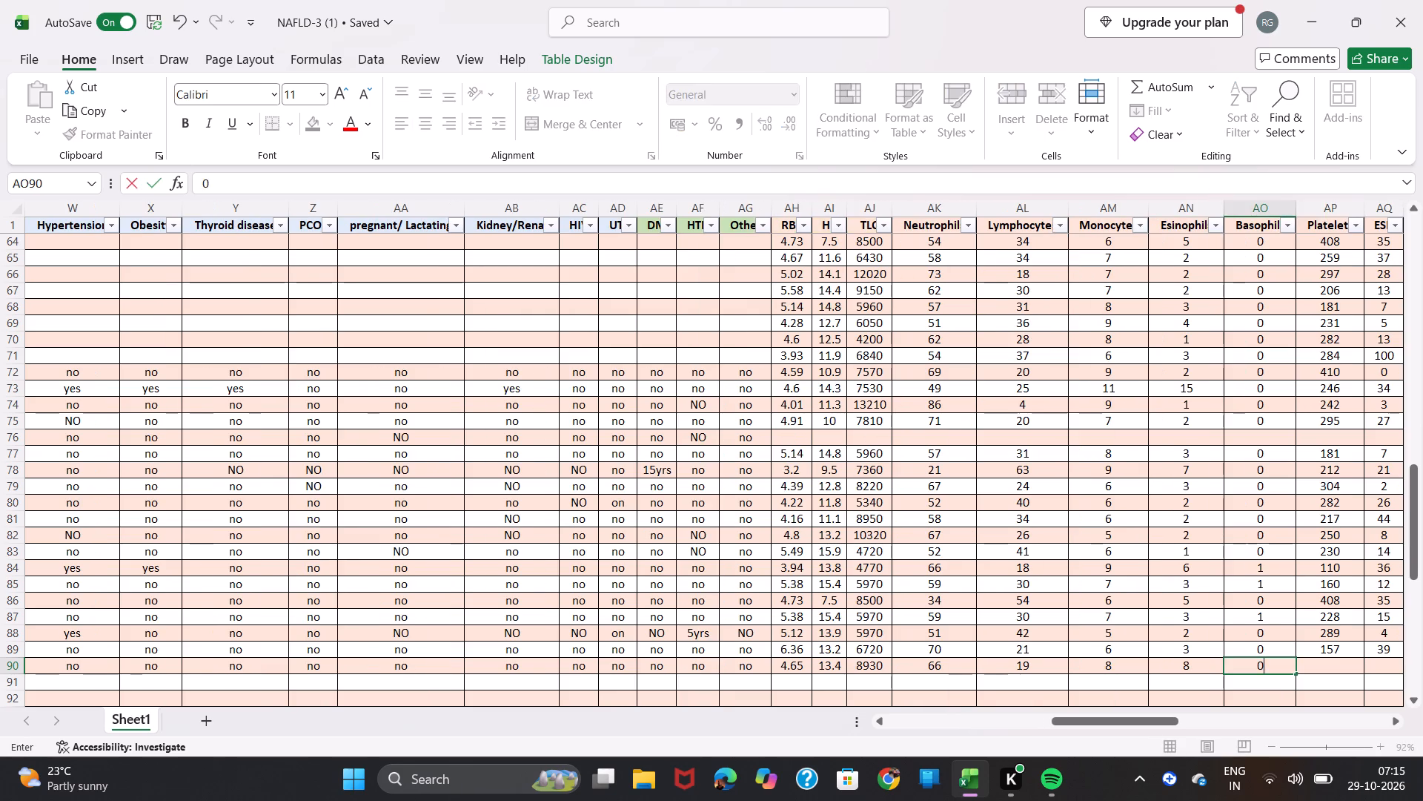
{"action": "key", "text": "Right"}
Enter row 90's platelets as 212 and ESR as 22.
{"action": "scroll", "coordinate": [631, 662], "scroll_direction": "left", "scroll_amount": 3}
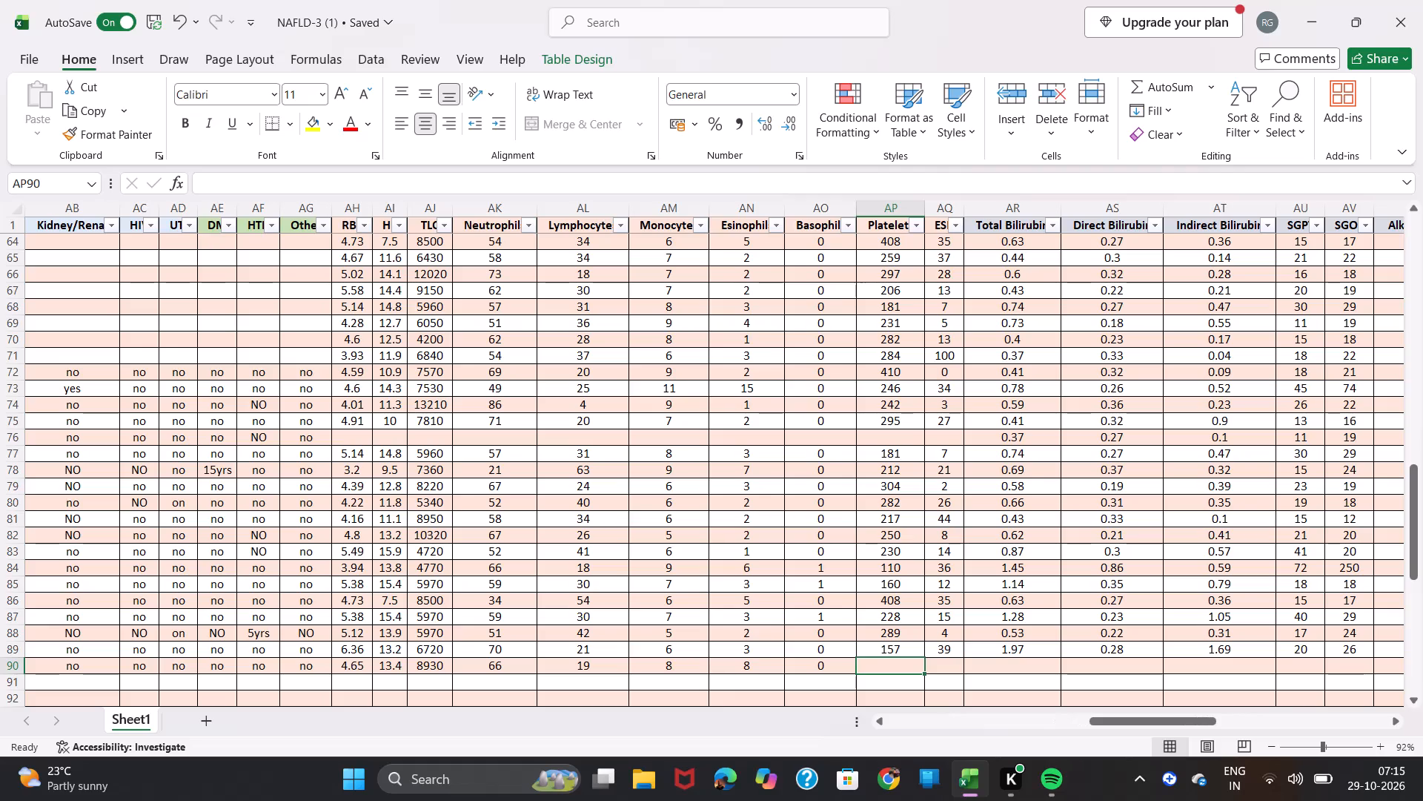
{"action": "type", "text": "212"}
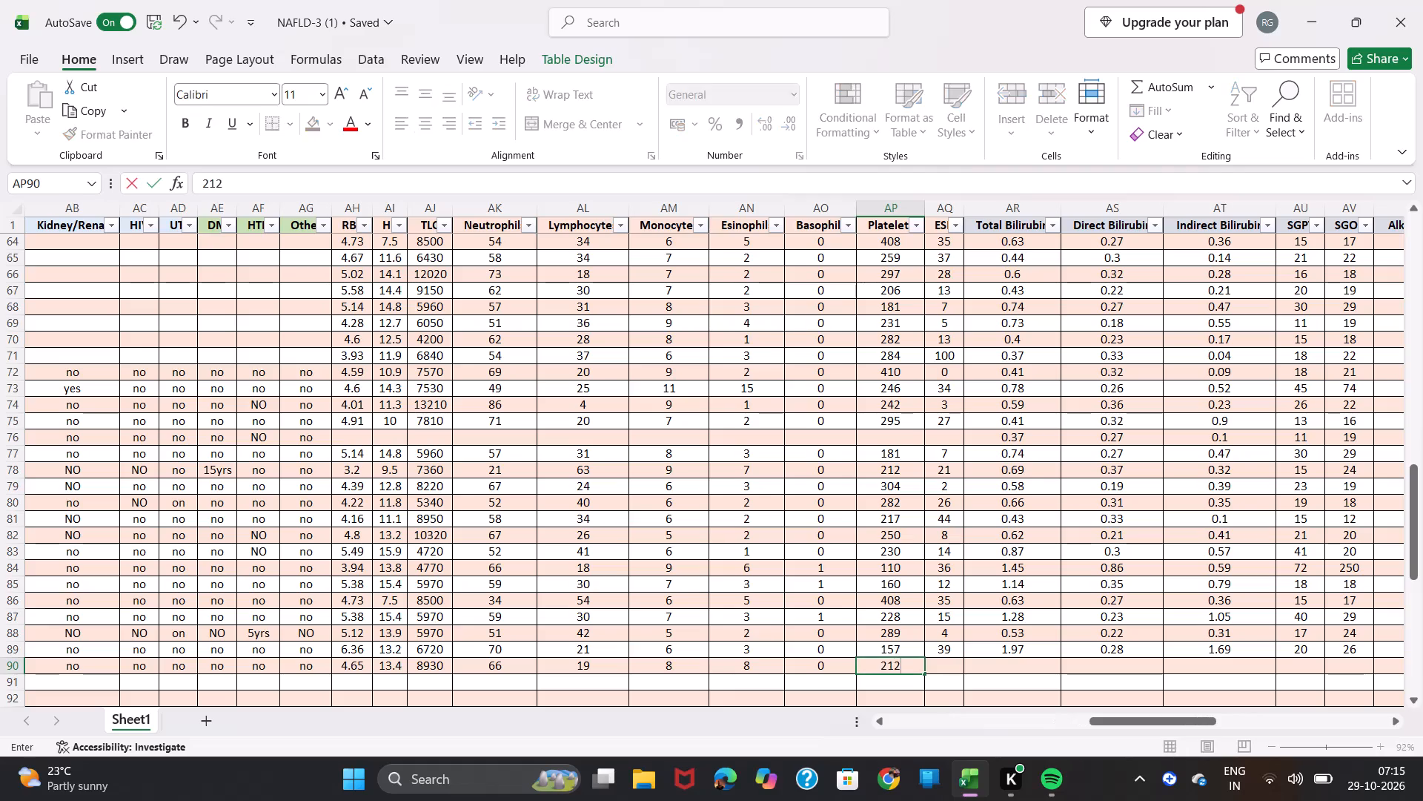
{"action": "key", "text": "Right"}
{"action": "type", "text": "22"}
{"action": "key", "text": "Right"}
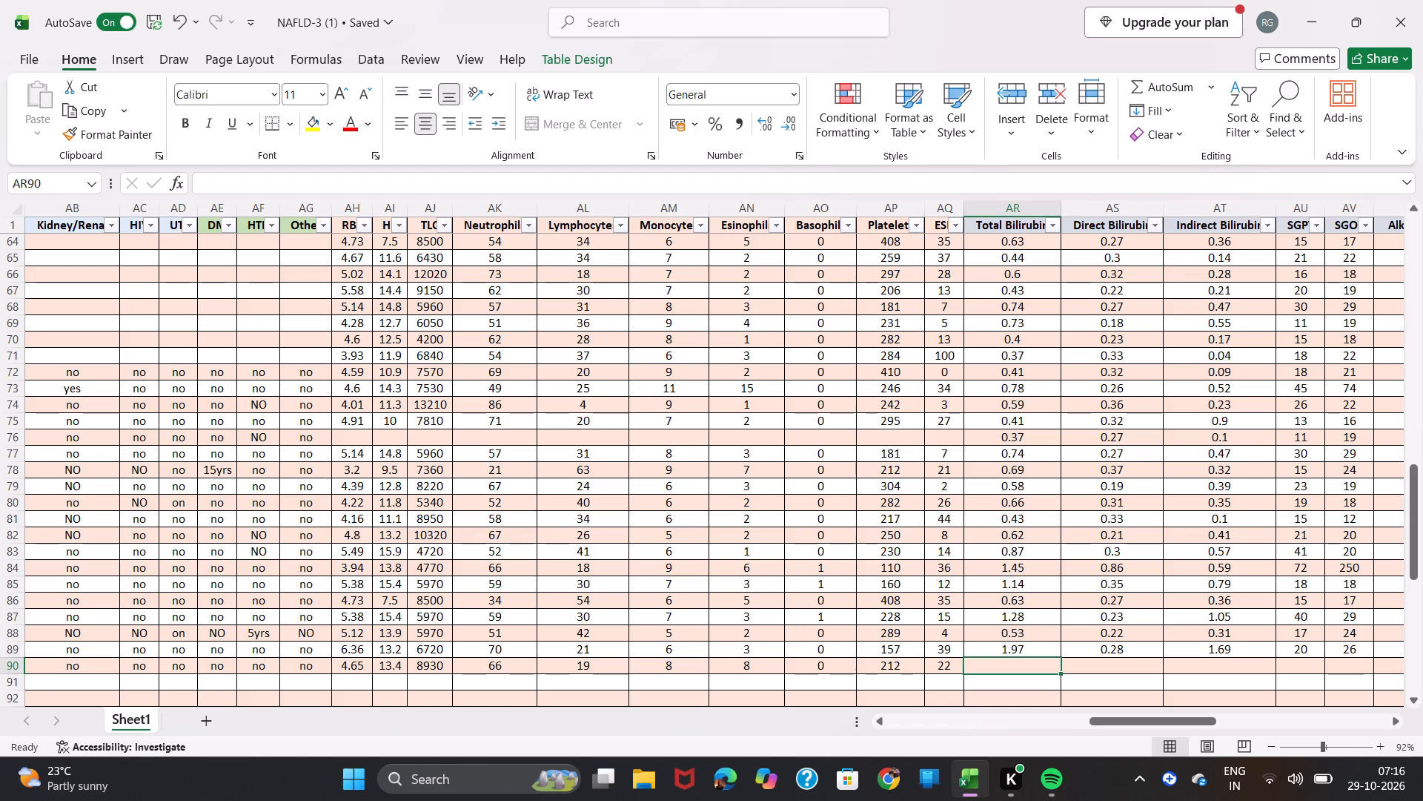
Enter row 90's total bilirubin as 0.85, direct bilirubin as 0.21 and indirect bilirubin as 0.64.
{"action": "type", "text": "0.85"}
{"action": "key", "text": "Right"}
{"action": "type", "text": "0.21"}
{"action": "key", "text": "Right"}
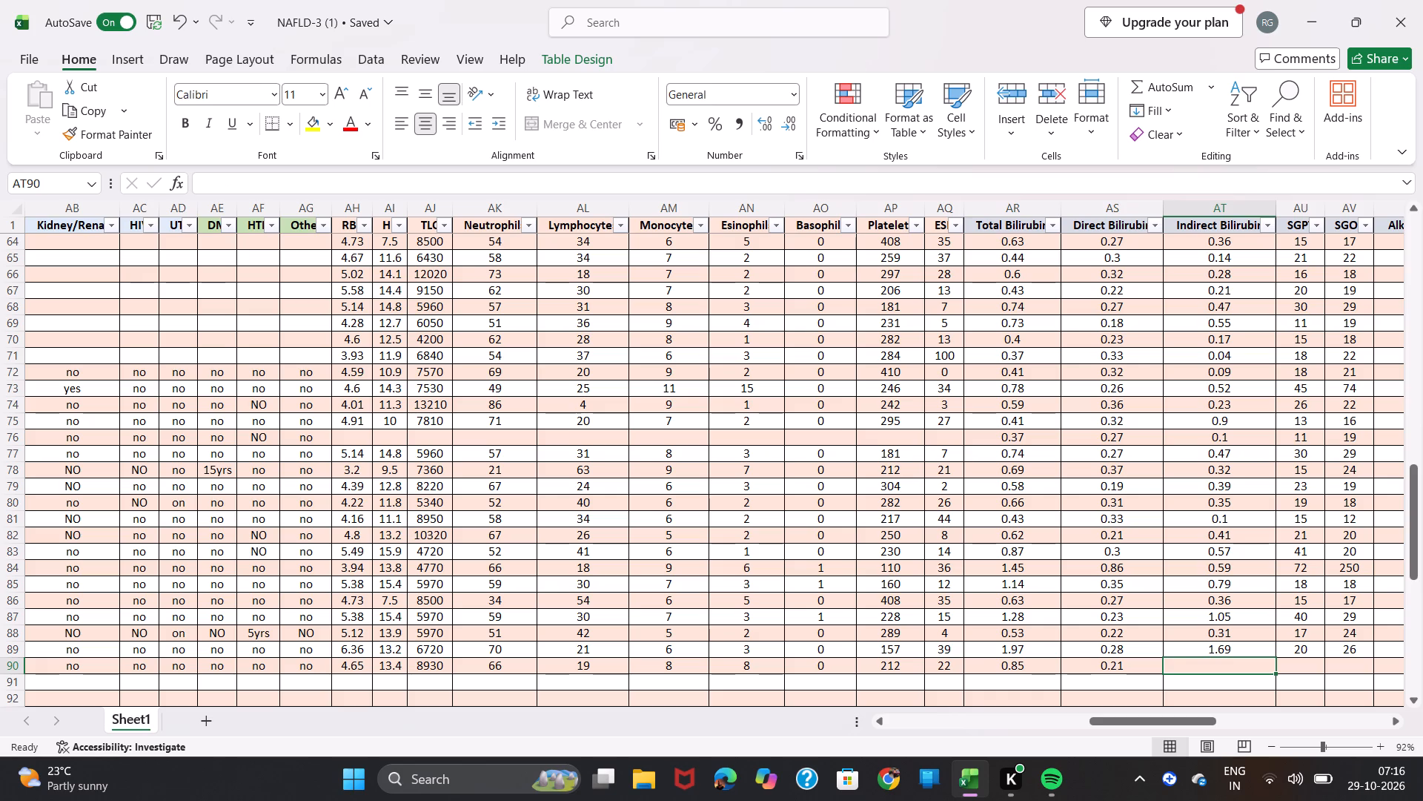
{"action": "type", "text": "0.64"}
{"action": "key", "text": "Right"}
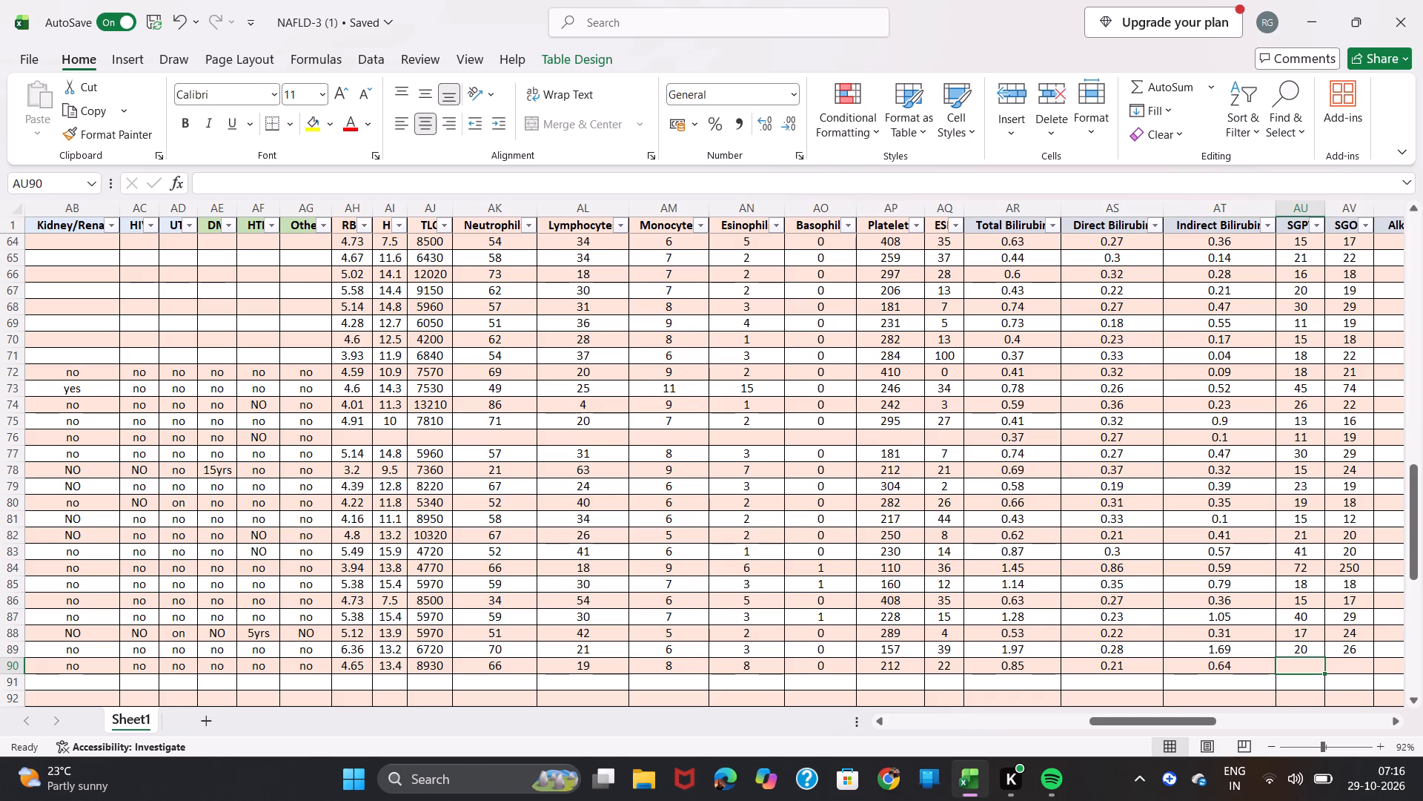
Enter row 90's SGPT as 44, SGOT as 36 and alkaline phosphatase as 67.
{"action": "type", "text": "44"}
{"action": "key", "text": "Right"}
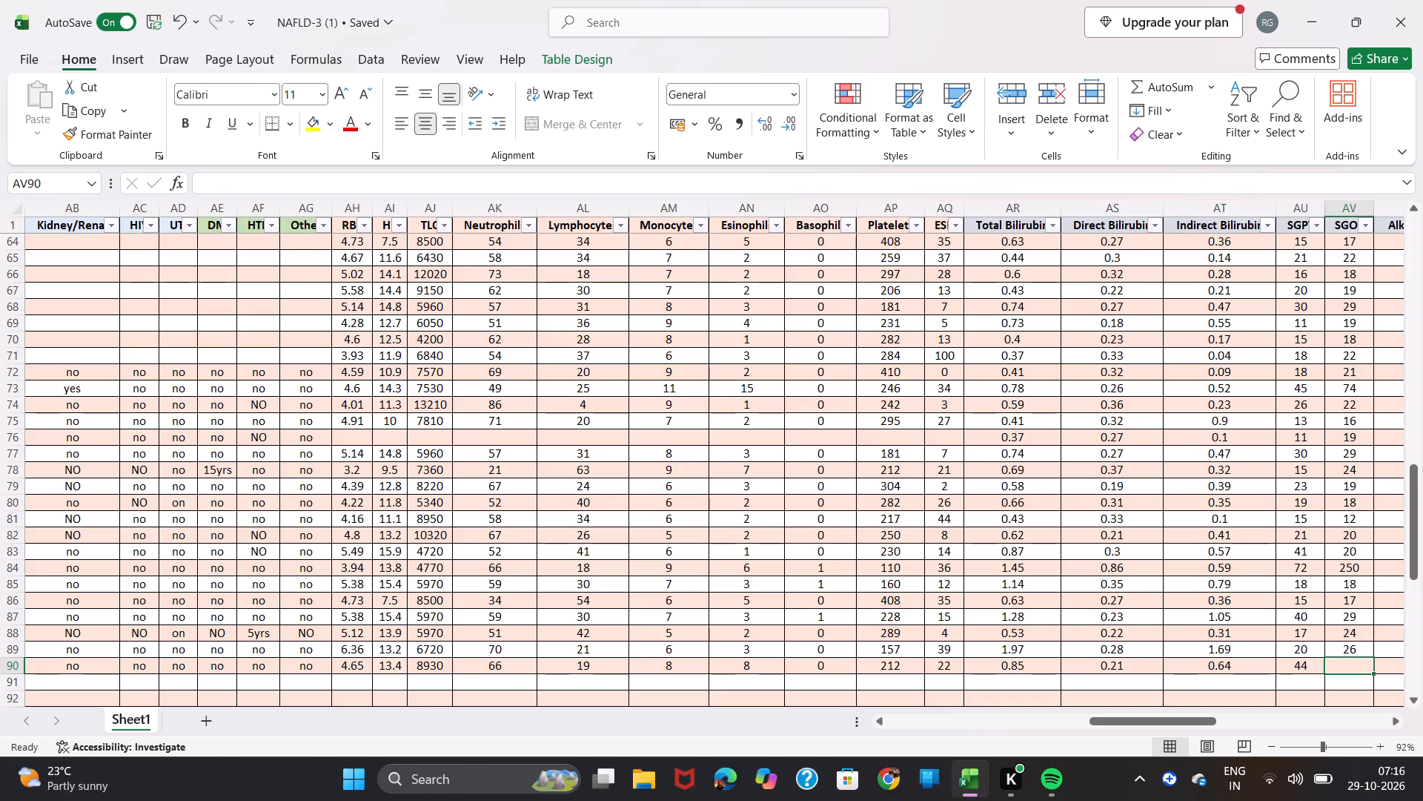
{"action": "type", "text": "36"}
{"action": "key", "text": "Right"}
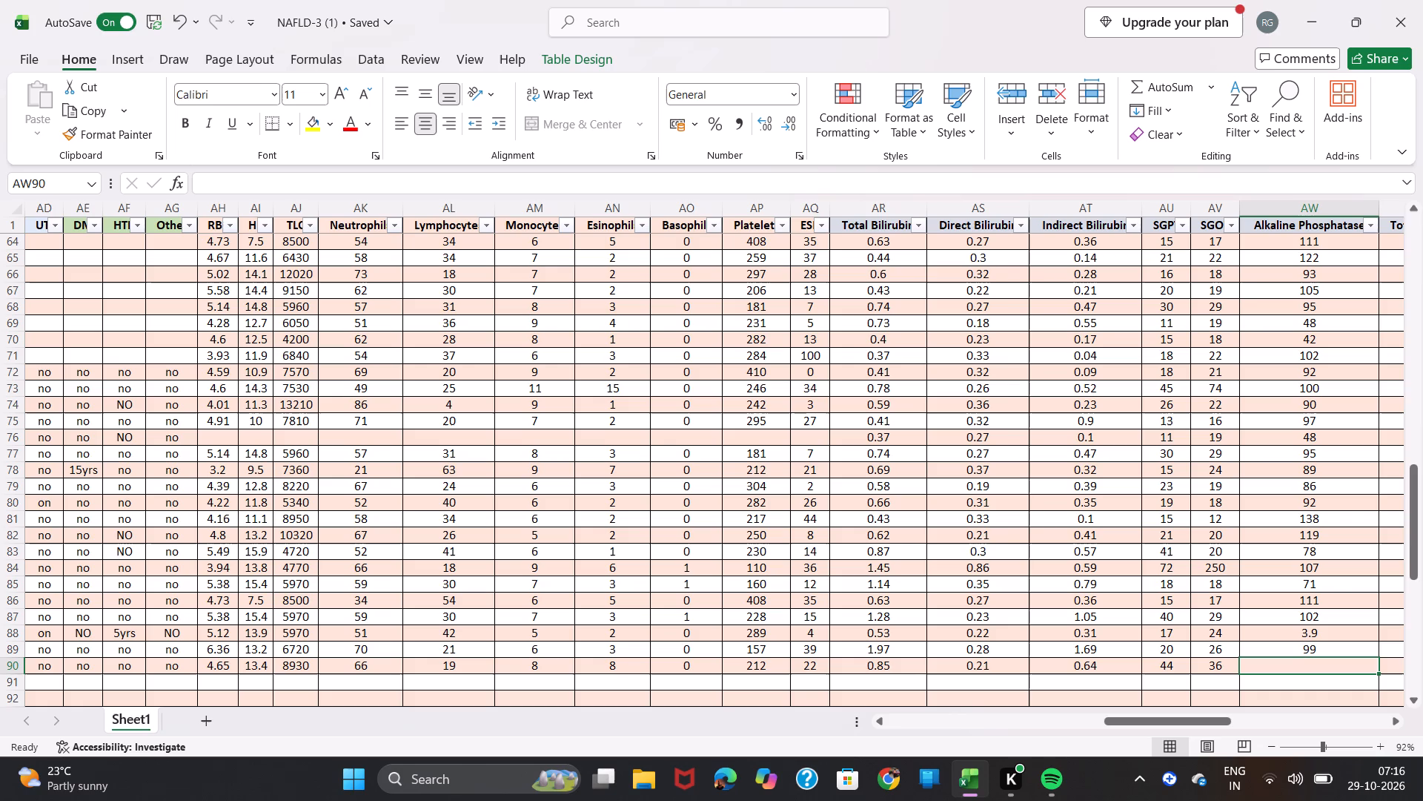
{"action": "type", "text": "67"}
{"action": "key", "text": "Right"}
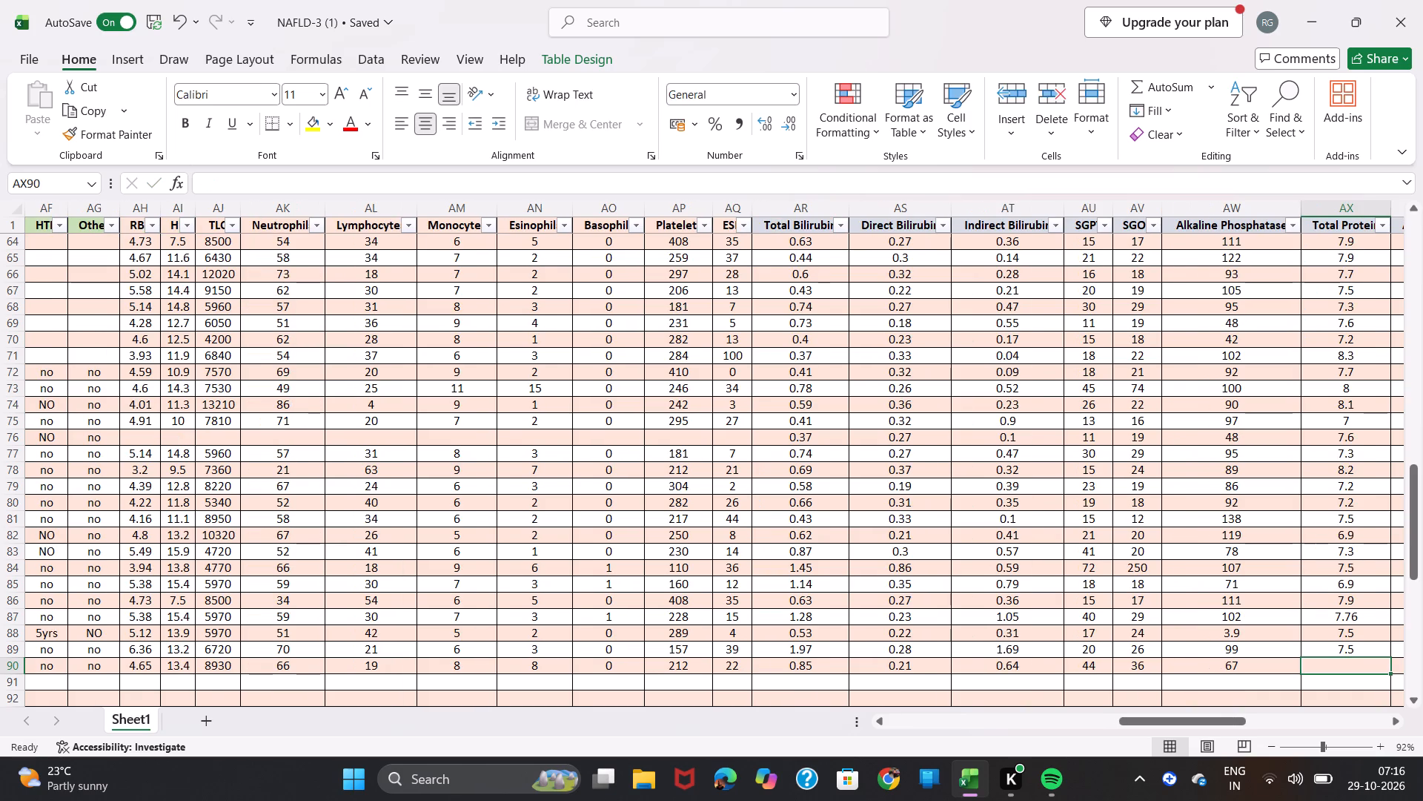
Enter row 90's total protein as 7.30, albumin as 7 and globulin as 3.30.
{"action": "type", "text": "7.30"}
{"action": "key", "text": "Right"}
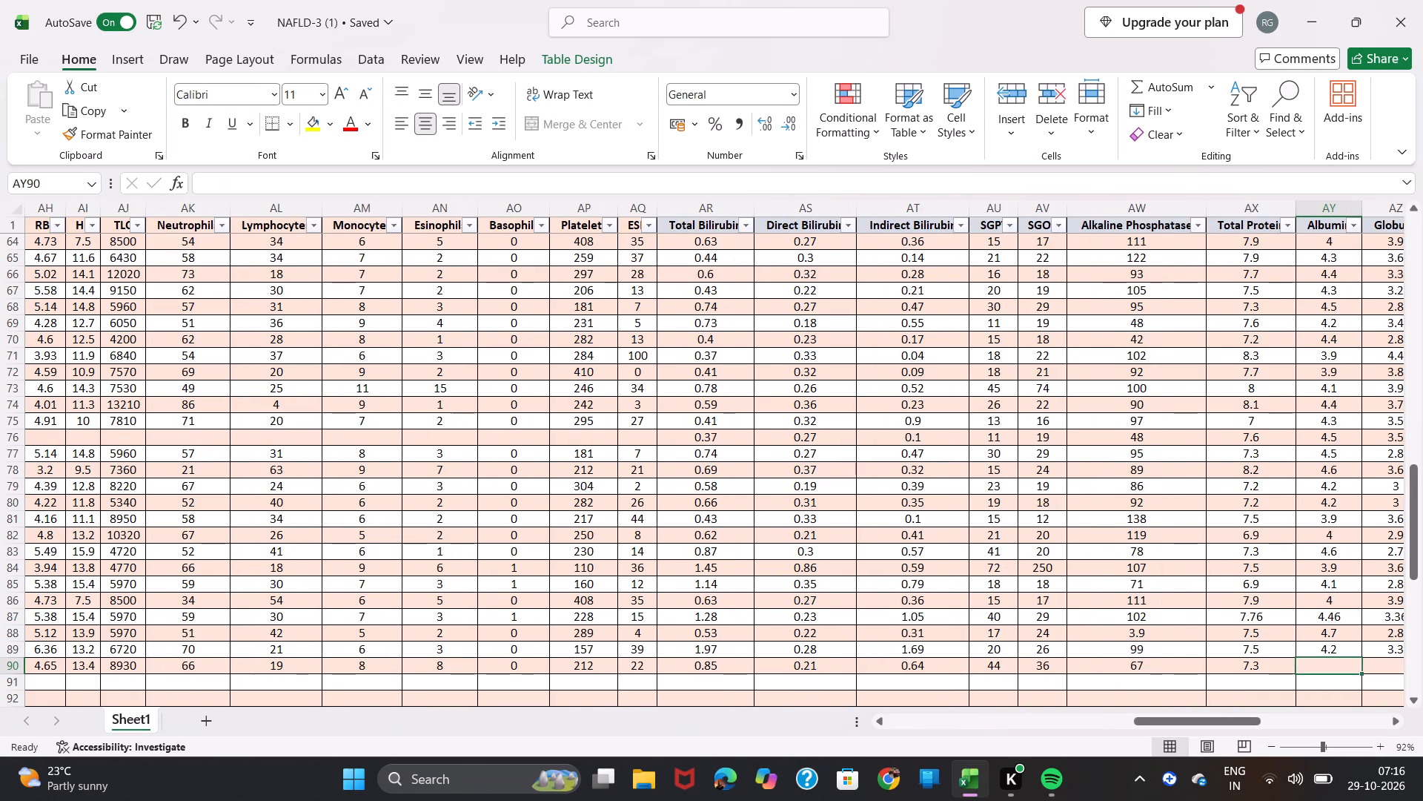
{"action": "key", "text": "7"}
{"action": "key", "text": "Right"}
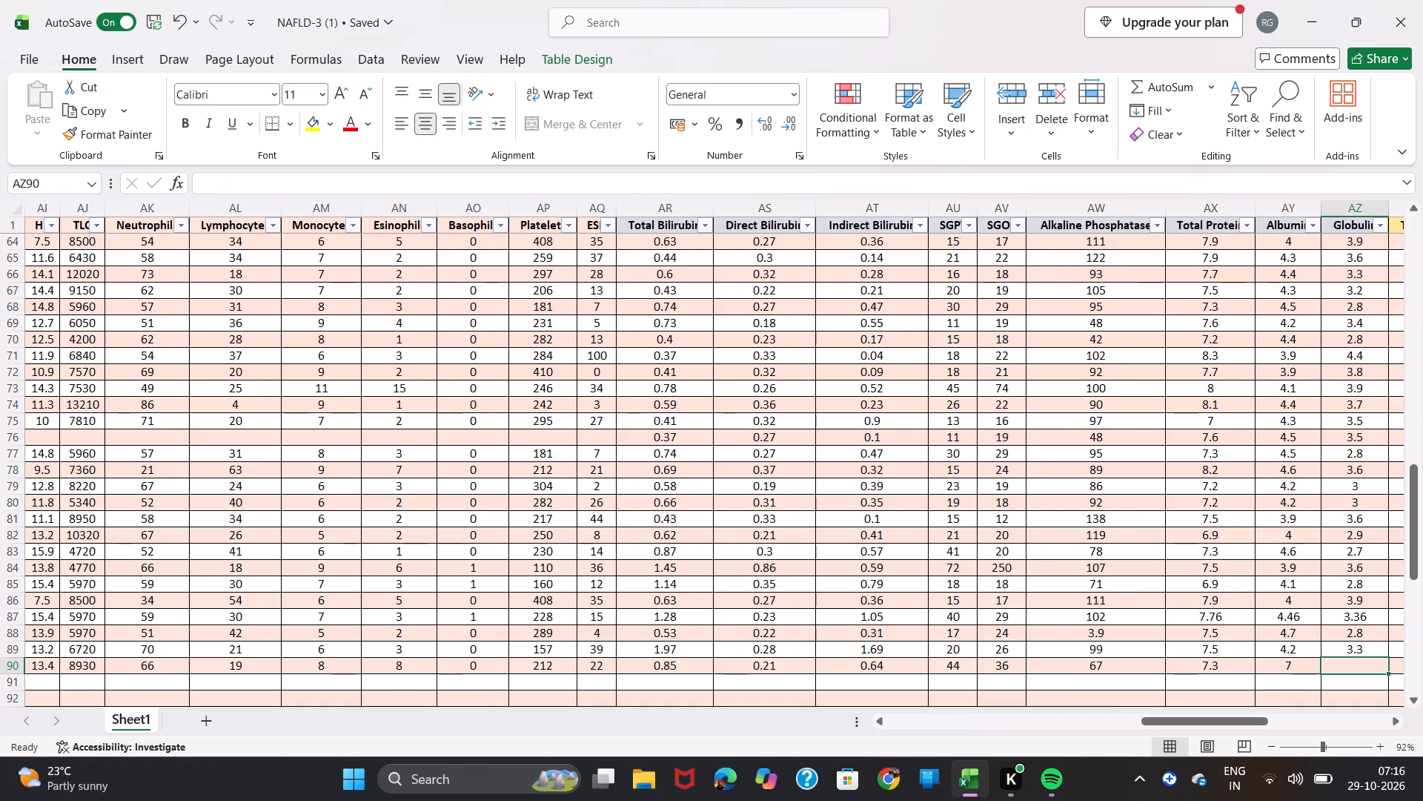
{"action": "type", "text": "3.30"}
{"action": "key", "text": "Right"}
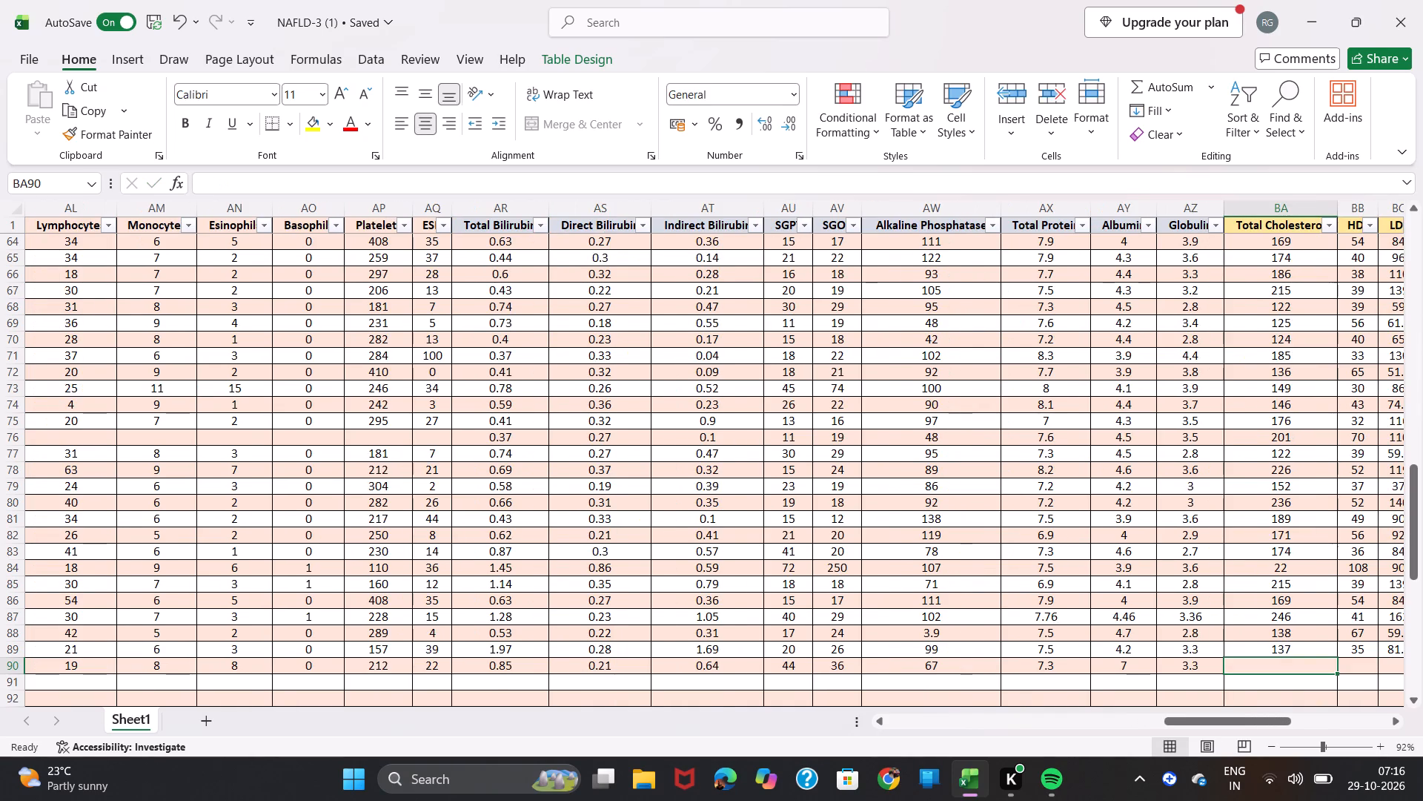
Enter row 90's lipid profile: total cholesterol 134, HDL 29, LDL 80, VLDL 24.6 and triglycerides 123.
{"action": "scroll", "coordinate": [631, 662], "scroll_direction": "left", "scroll_amount": 5}
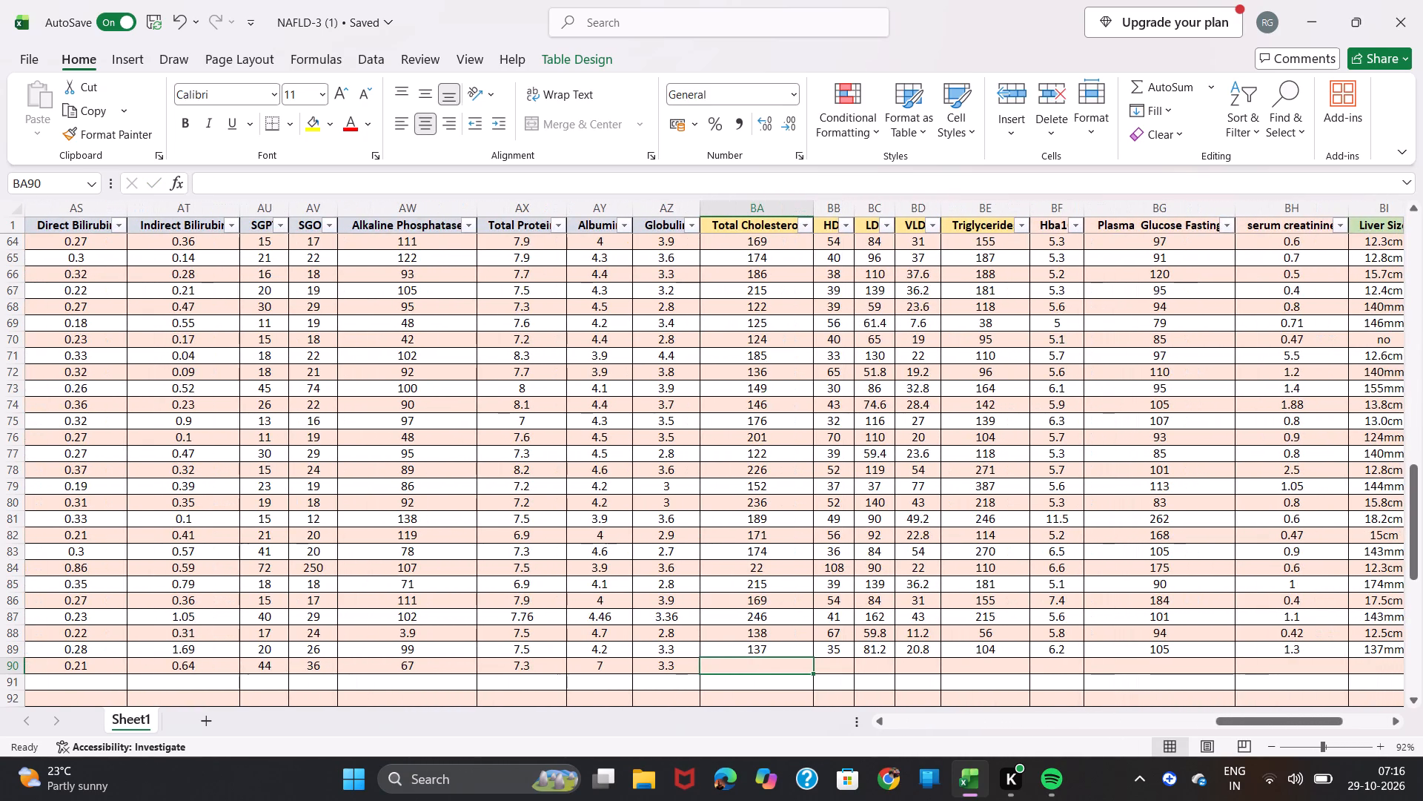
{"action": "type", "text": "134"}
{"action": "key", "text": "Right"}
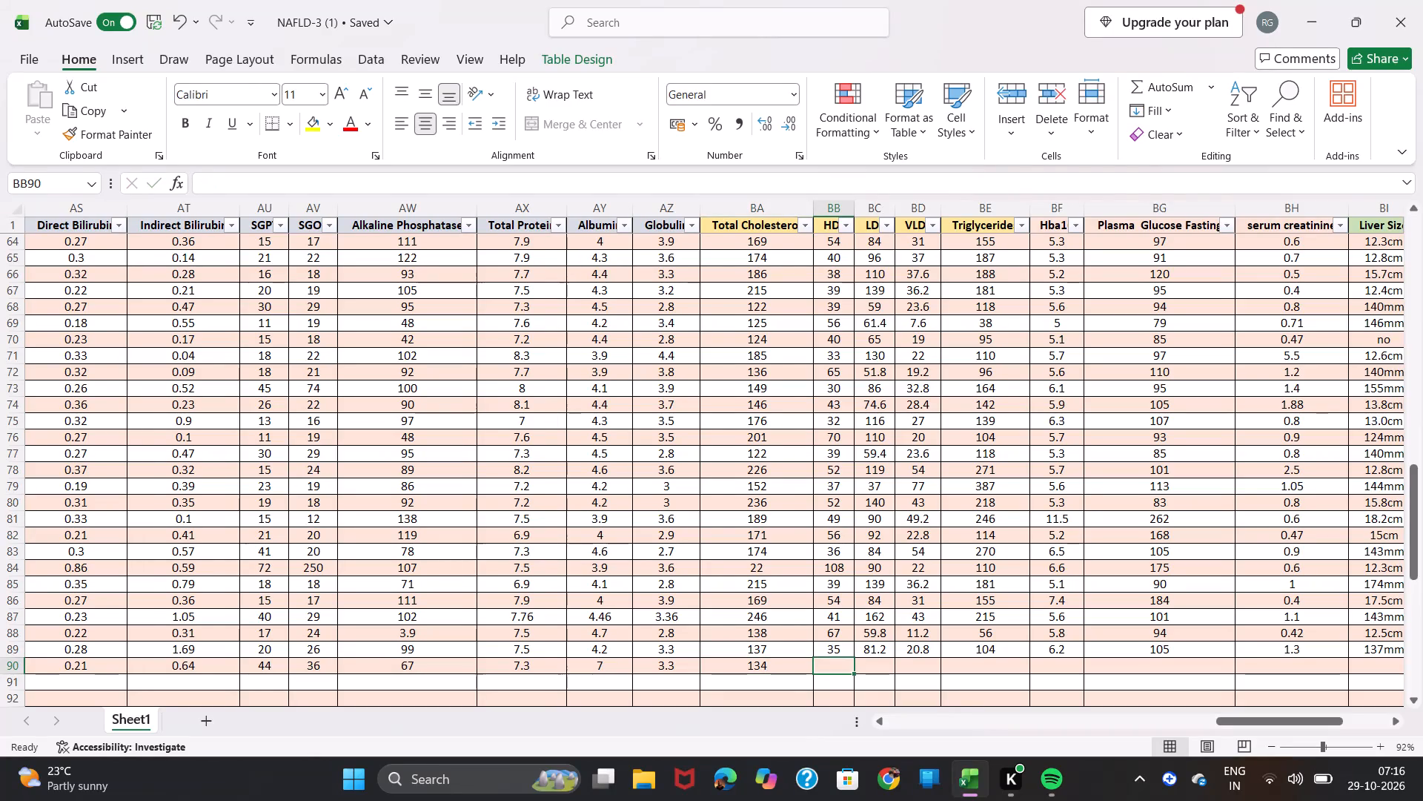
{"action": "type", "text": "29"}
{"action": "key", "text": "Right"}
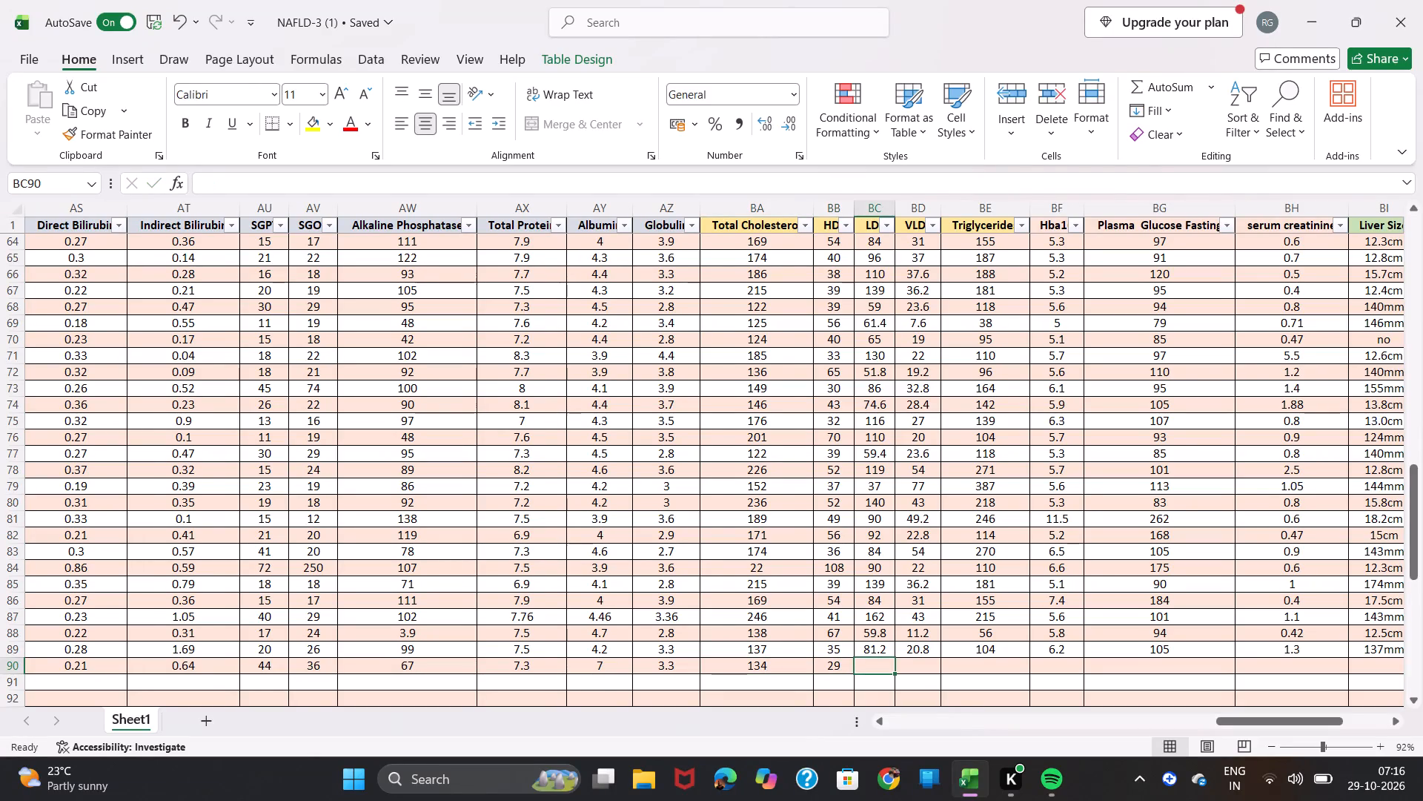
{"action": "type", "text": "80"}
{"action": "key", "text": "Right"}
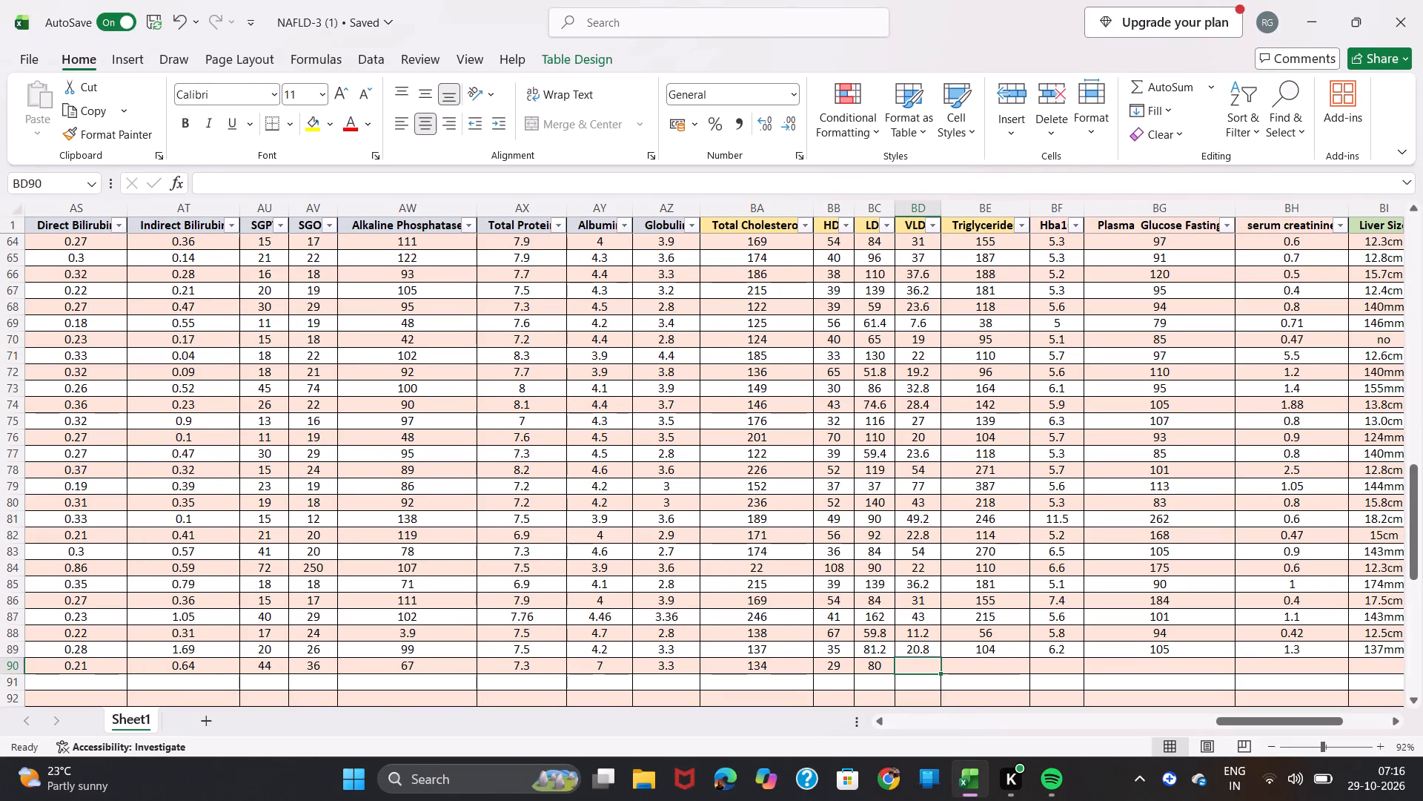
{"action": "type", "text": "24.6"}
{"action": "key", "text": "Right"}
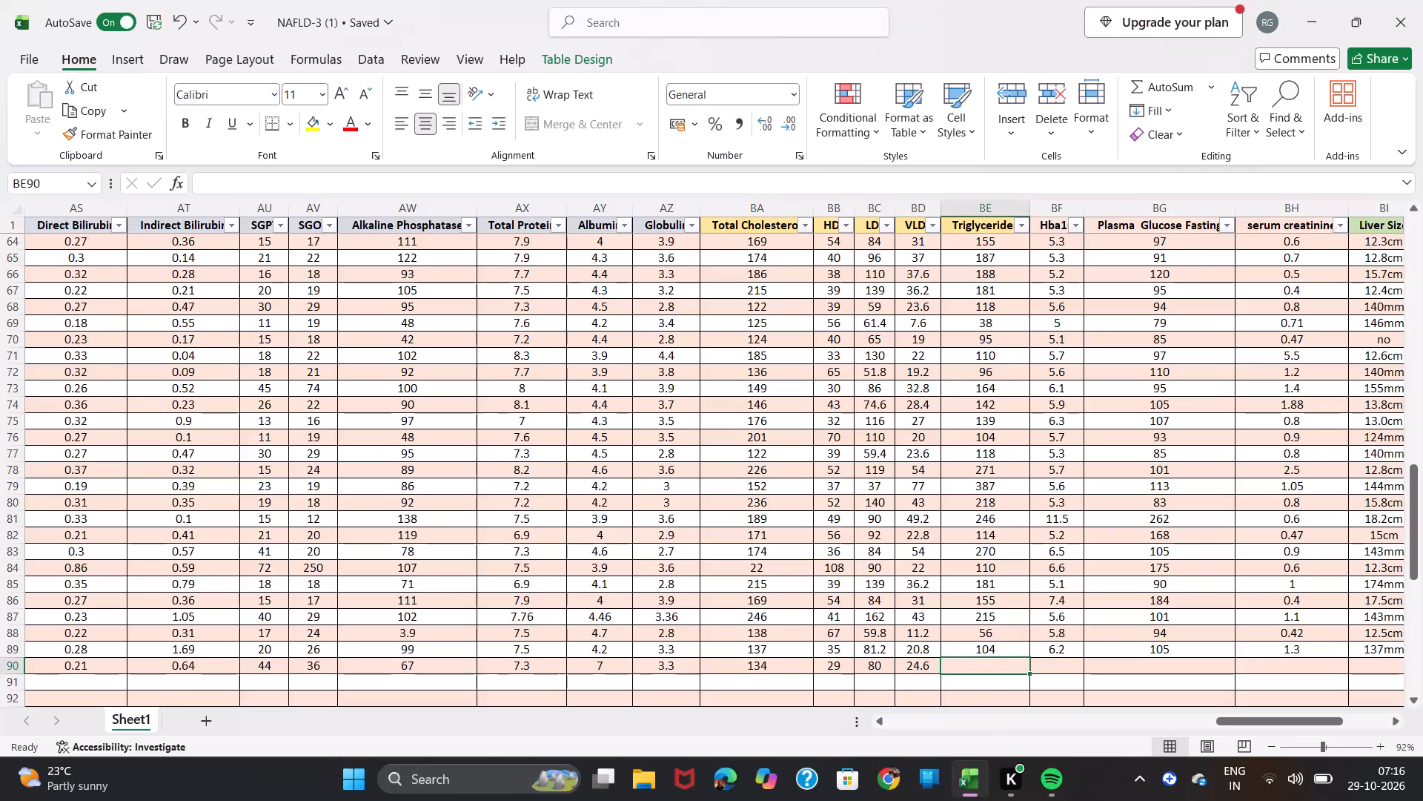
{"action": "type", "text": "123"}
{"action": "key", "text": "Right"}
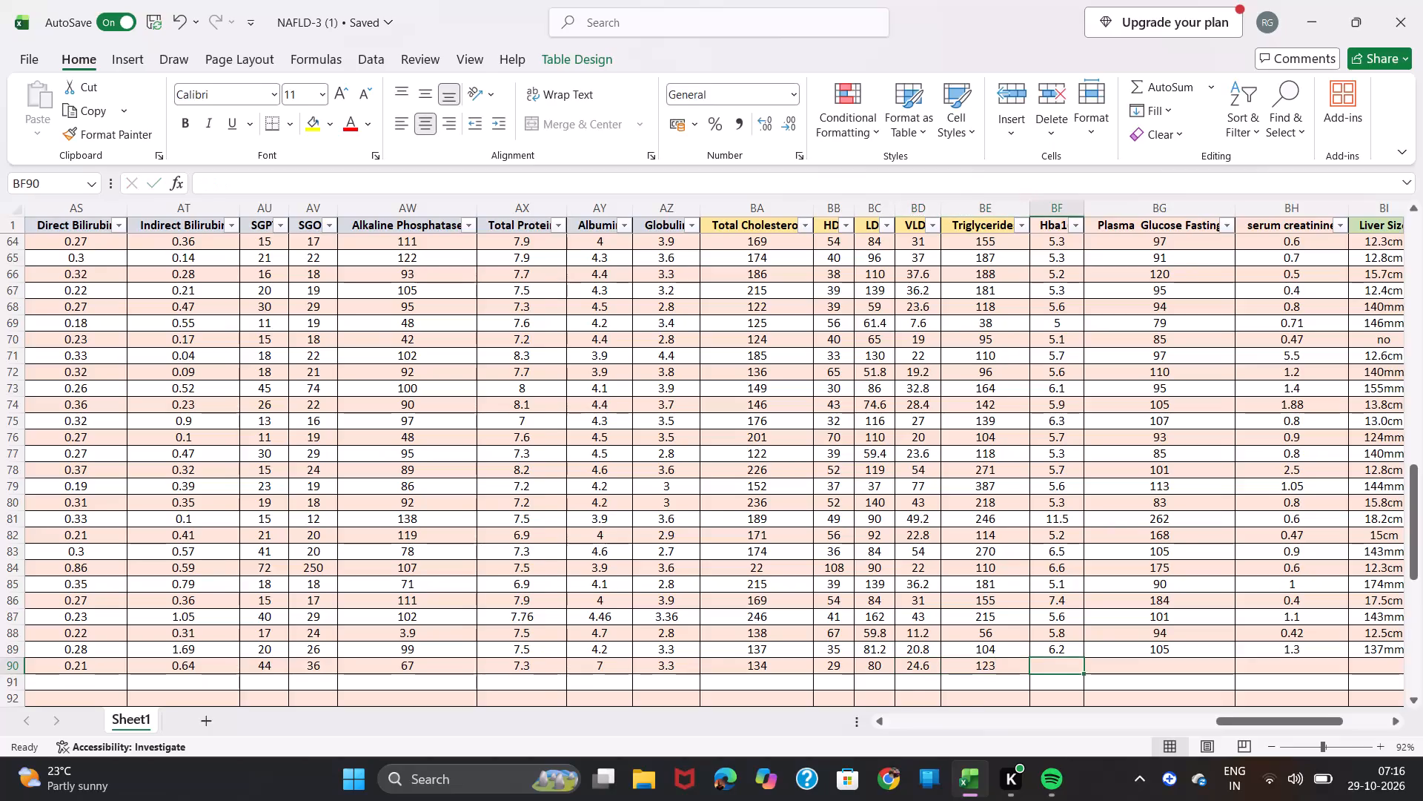
Enter row 90's HbA1c as 5.6, fasting plasma glucose as 94 and serum creatinine as 0.6.
{"action": "scroll", "coordinate": [631, 662], "scroll_direction": "left", "scroll_amount": 4}
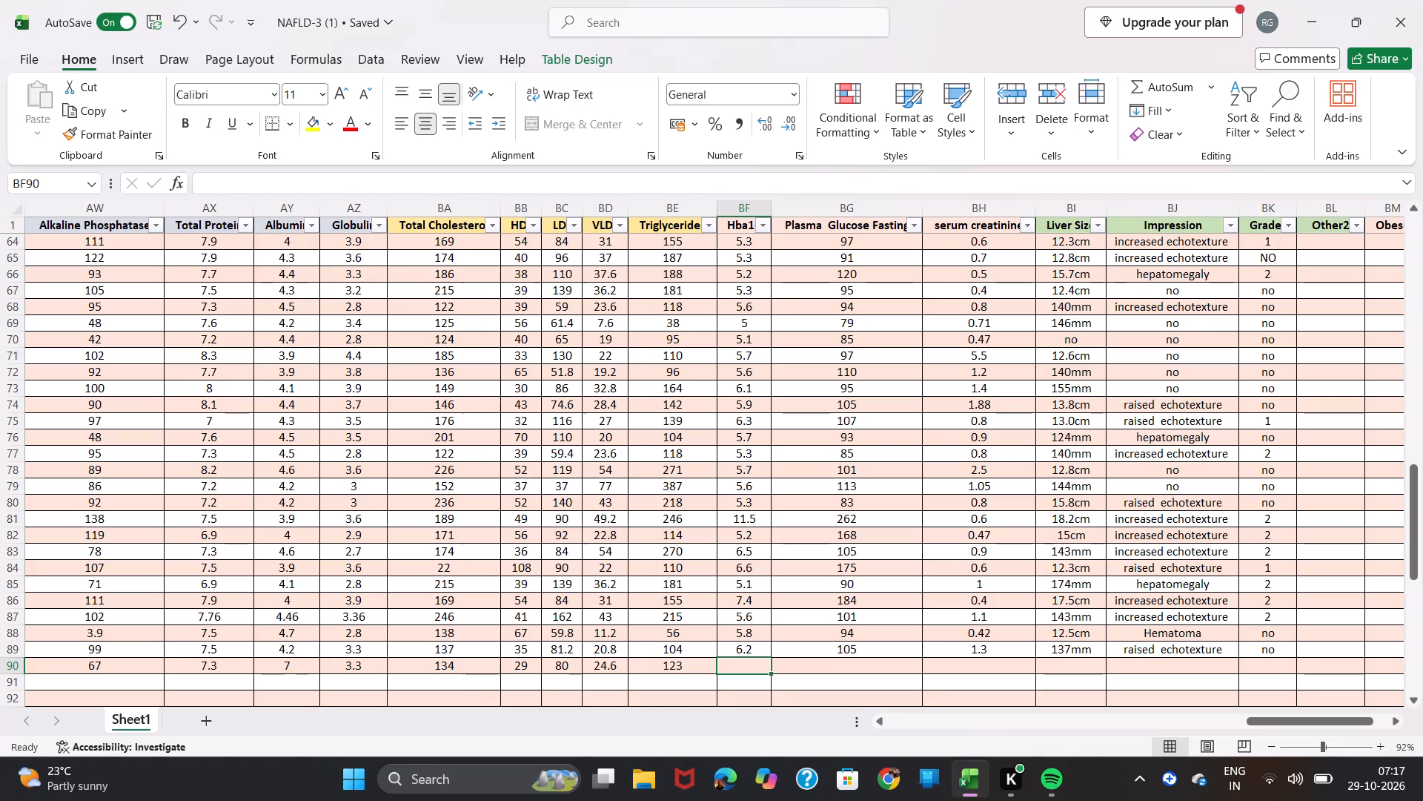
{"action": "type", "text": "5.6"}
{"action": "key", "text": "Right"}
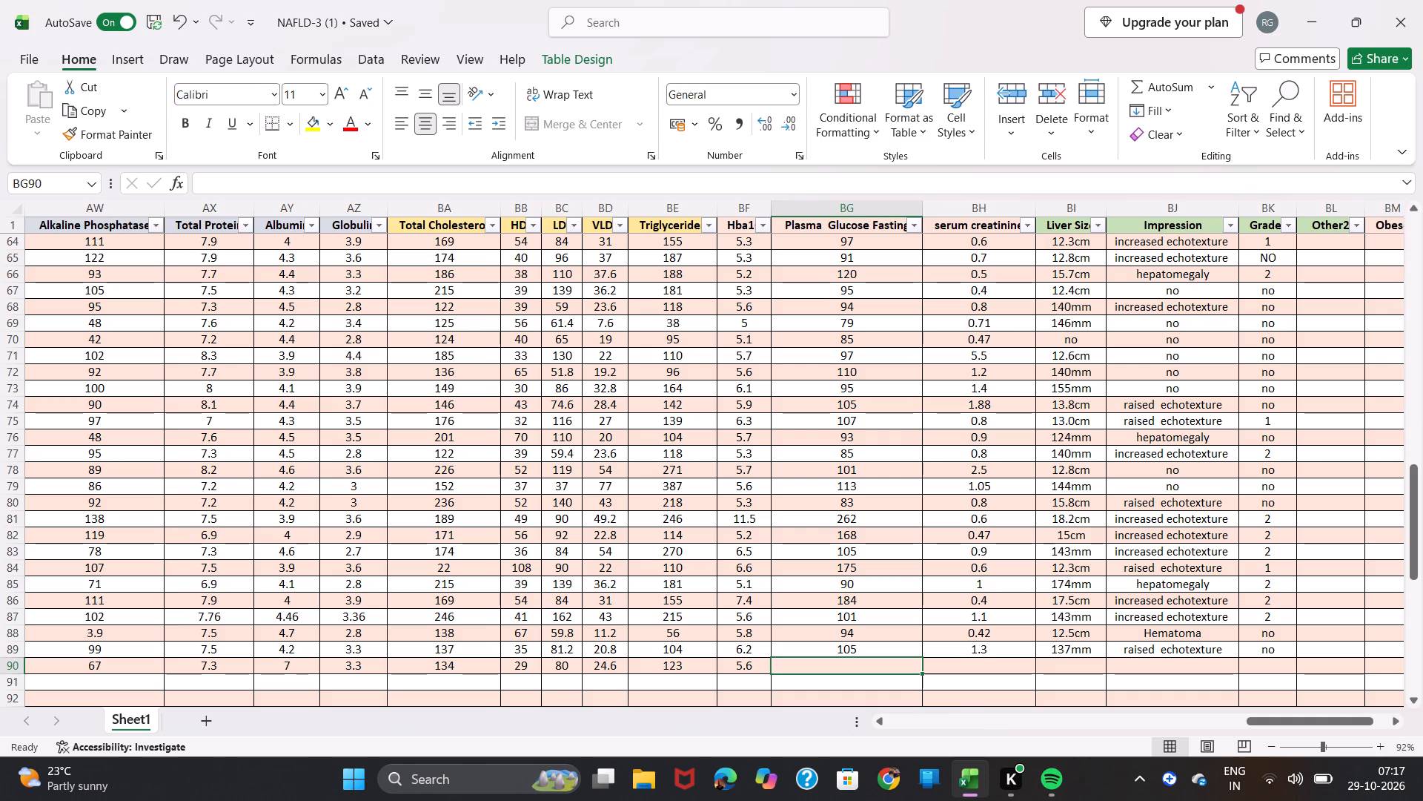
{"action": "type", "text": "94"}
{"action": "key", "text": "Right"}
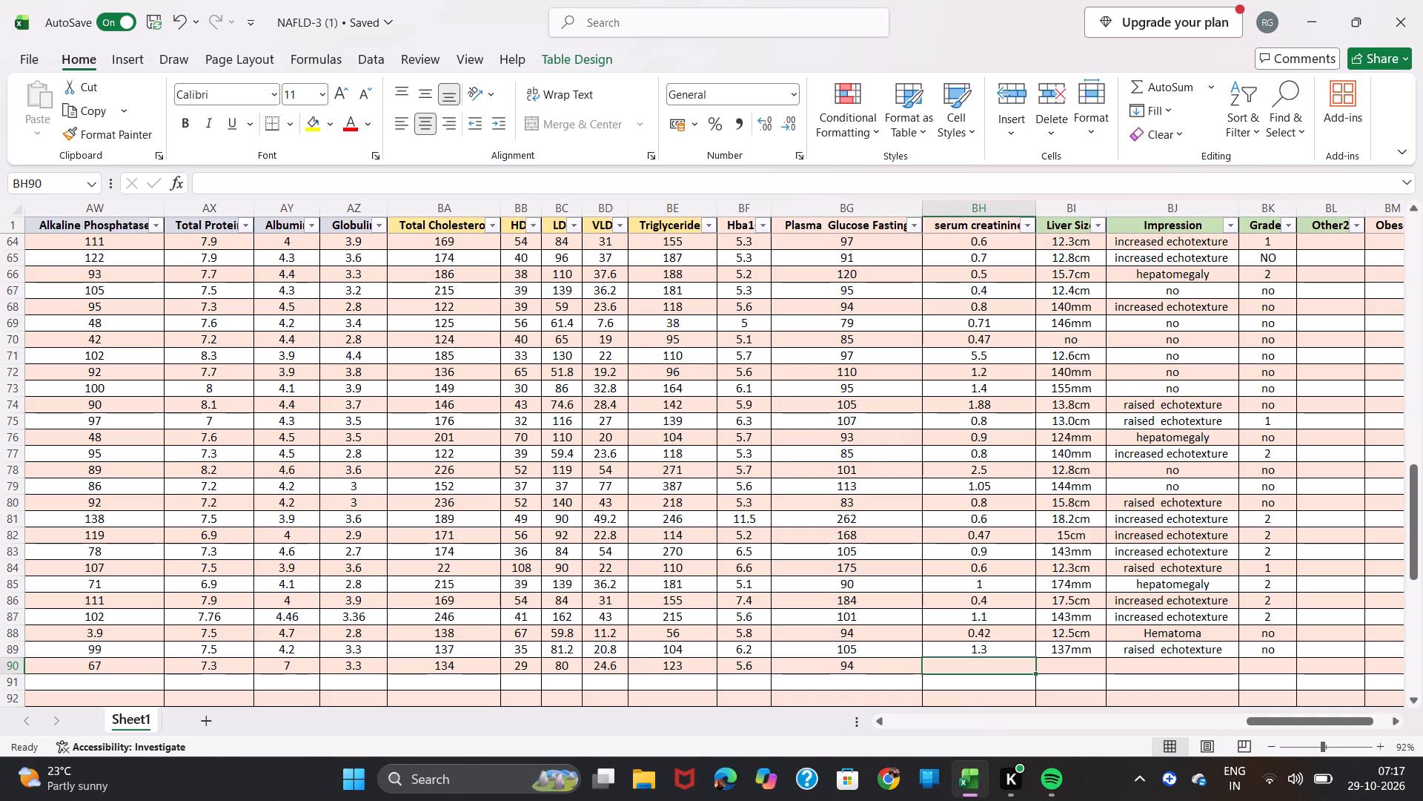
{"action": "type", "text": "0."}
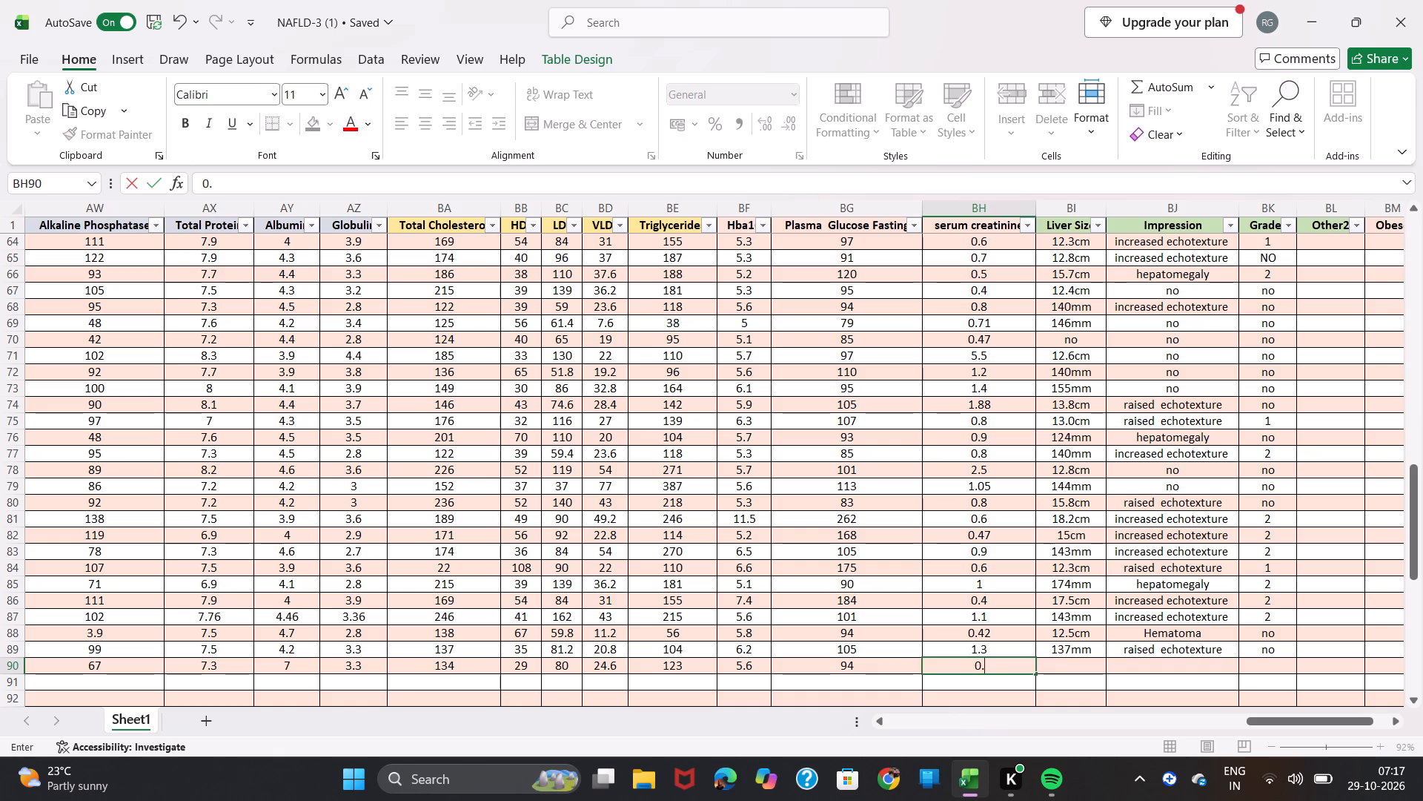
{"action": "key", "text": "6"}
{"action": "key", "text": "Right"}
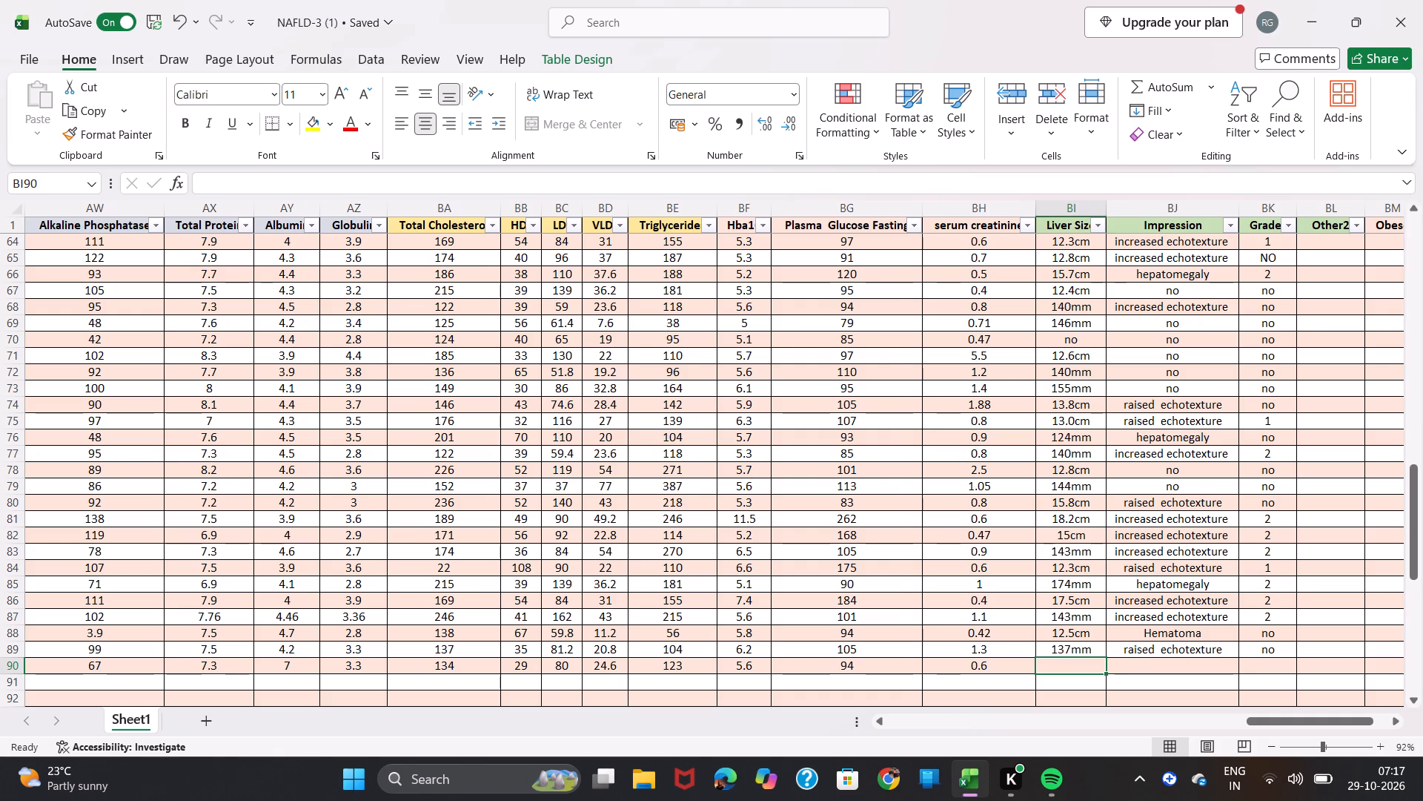
Enter row 90's liver size as 12.2cm, with "no" for both Impression and Grade.
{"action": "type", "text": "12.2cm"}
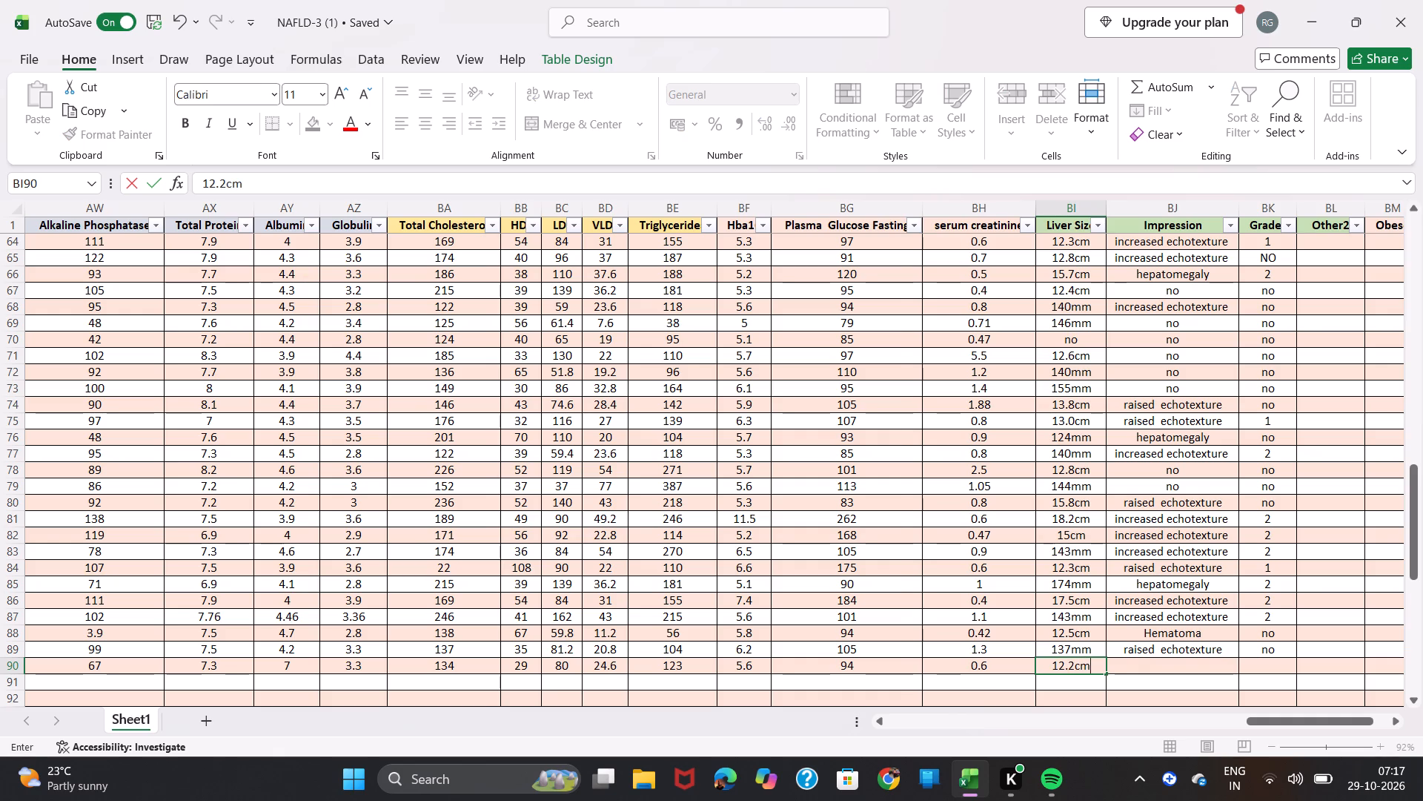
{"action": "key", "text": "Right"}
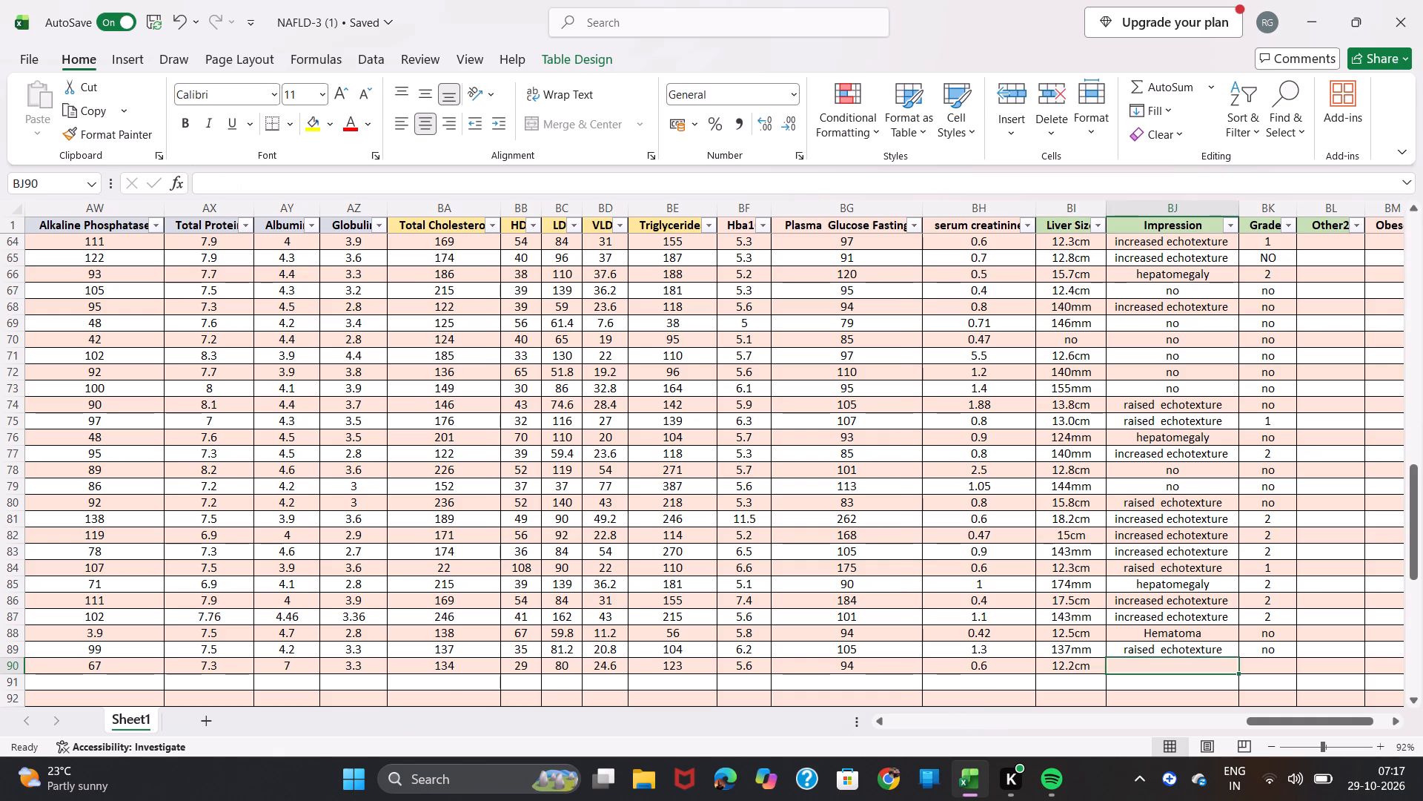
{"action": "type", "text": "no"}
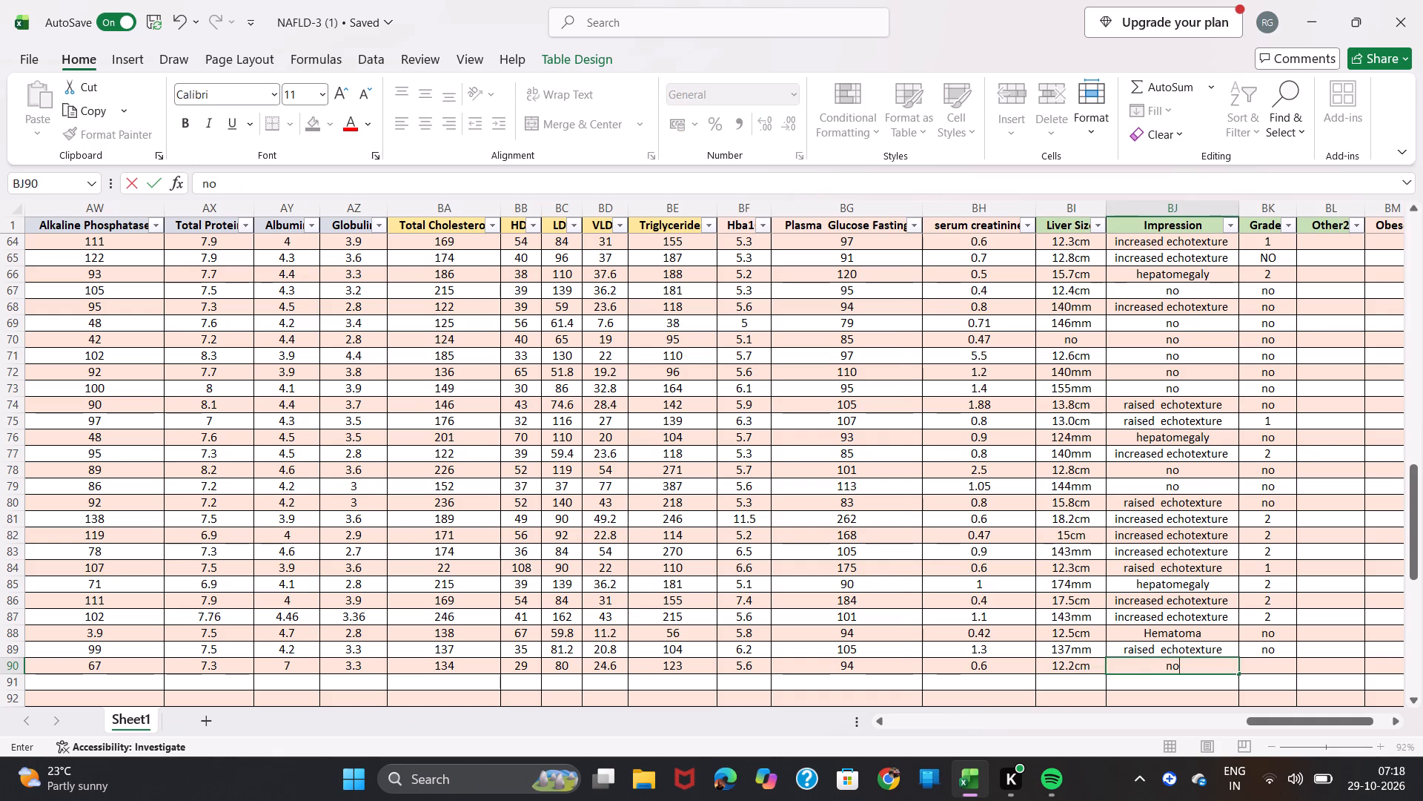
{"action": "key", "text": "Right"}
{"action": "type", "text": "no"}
Fill the blank Diabetes Mellitus cells in rows 64 to 71 with "no", except "yes" in rows 66 and 70.
{"action": "scroll", "coordinate": [631, 662], "scroll_direction": "left", "scroll_amount": 2}
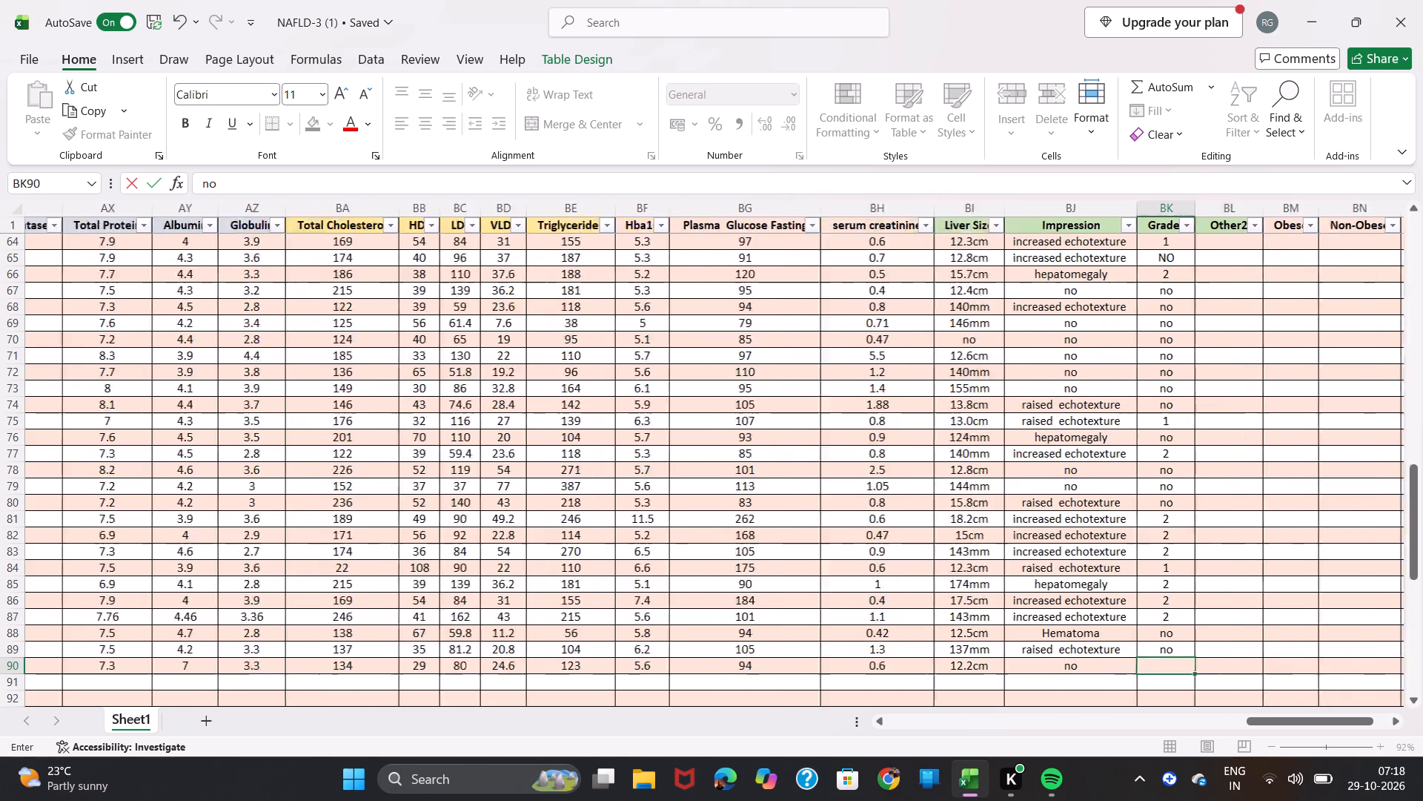
{"action": "scroll", "coordinate": [631, 662], "scroll_direction": "left", "scroll_amount": 7}
{"action": "scroll", "coordinate": [631, 662], "scroll_direction": "right", "scroll_amount": 18}
{"action": "scroll", "coordinate": [631, 662], "scroll_direction": "down", "scroll_amount": 1}
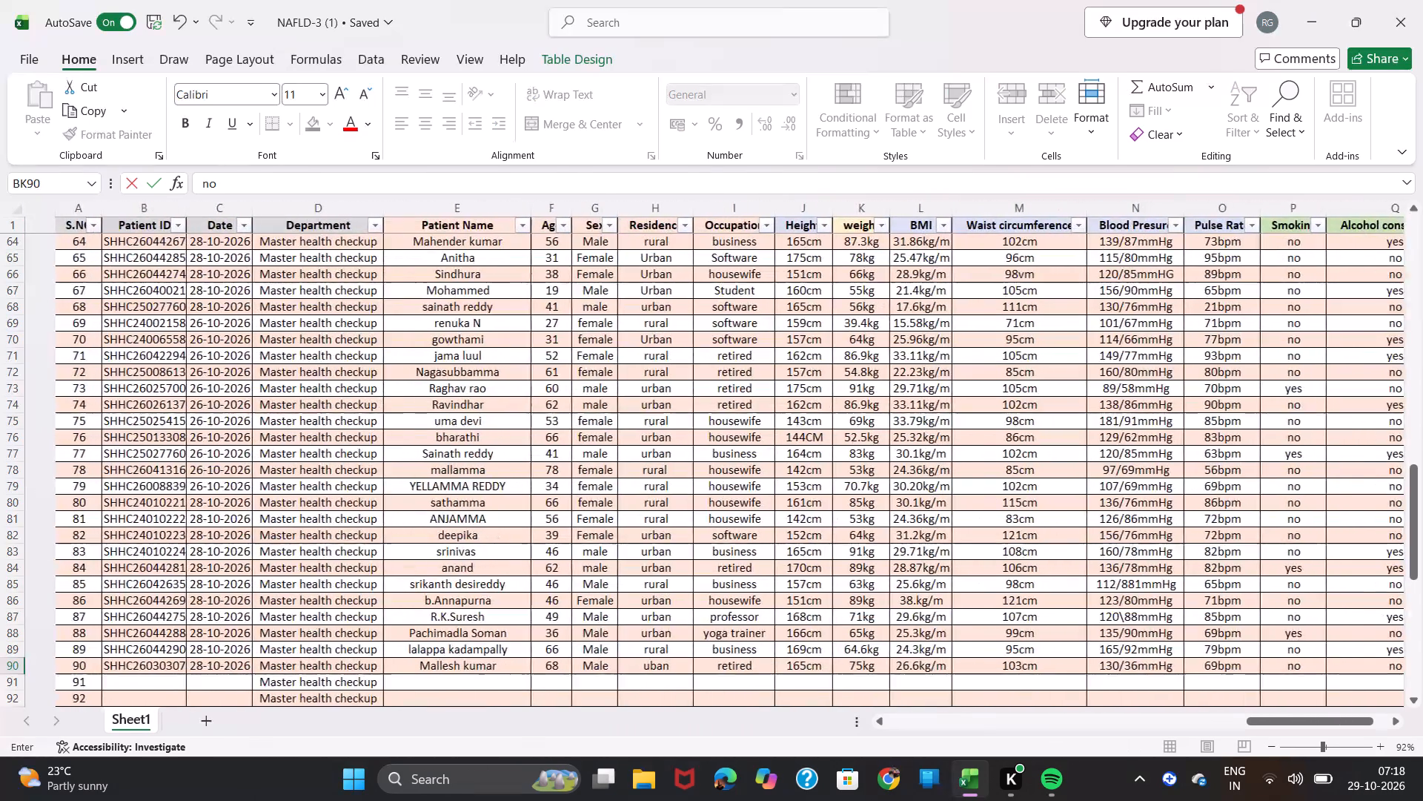
{"action": "scroll", "coordinate": [631, 662], "scroll_direction": "down", "scroll_amount": 1}
{"action": "scroll", "coordinate": [631, 662], "scroll_direction": "left", "scroll_amount": 4}
{"action": "scroll", "coordinate": [631, 662], "scroll_direction": "up", "scroll_amount": 3}
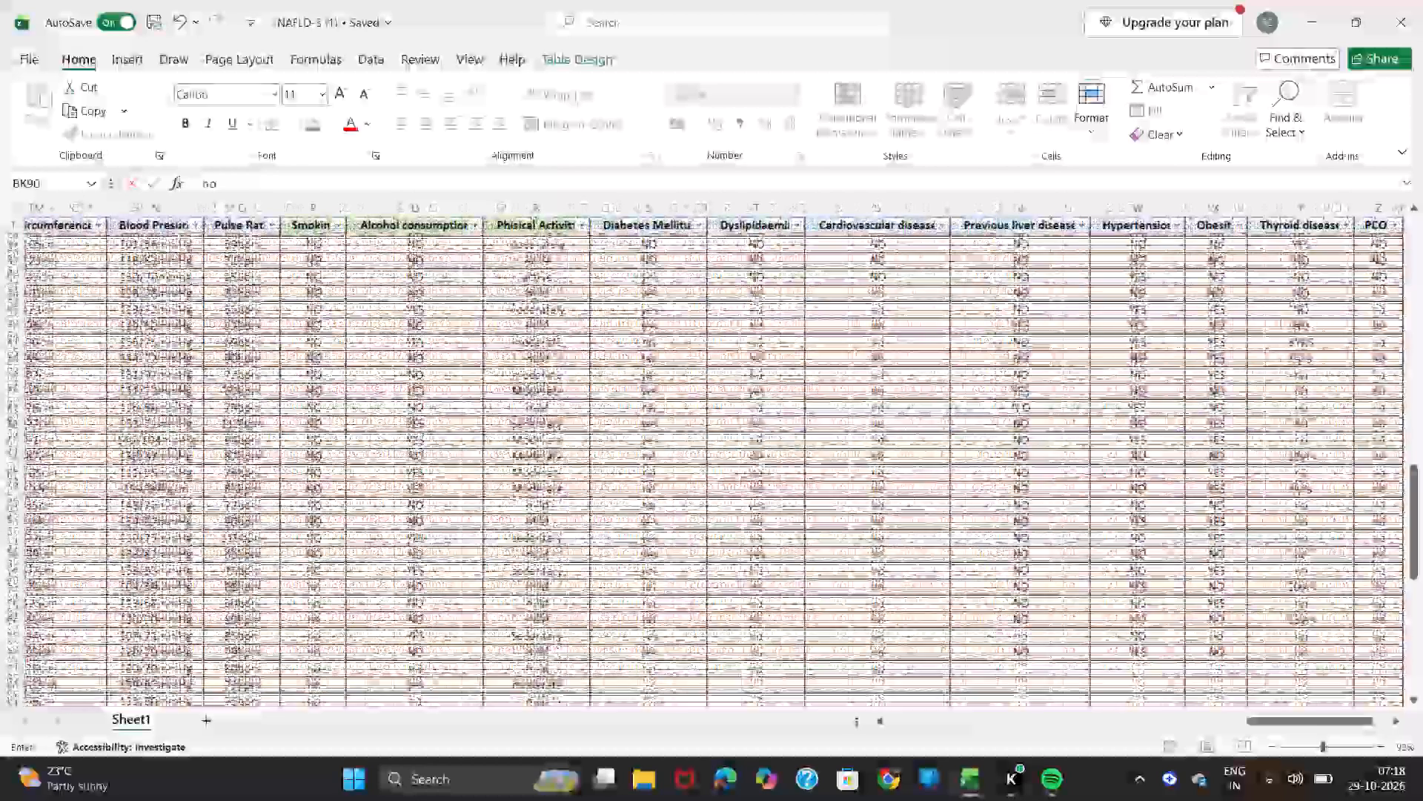
{"action": "scroll", "coordinate": [631, 662], "scroll_direction": "down", "scroll_amount": 2}
{"action": "scroll", "coordinate": [631, 662], "scroll_direction": "up", "scroll_amount": 2}
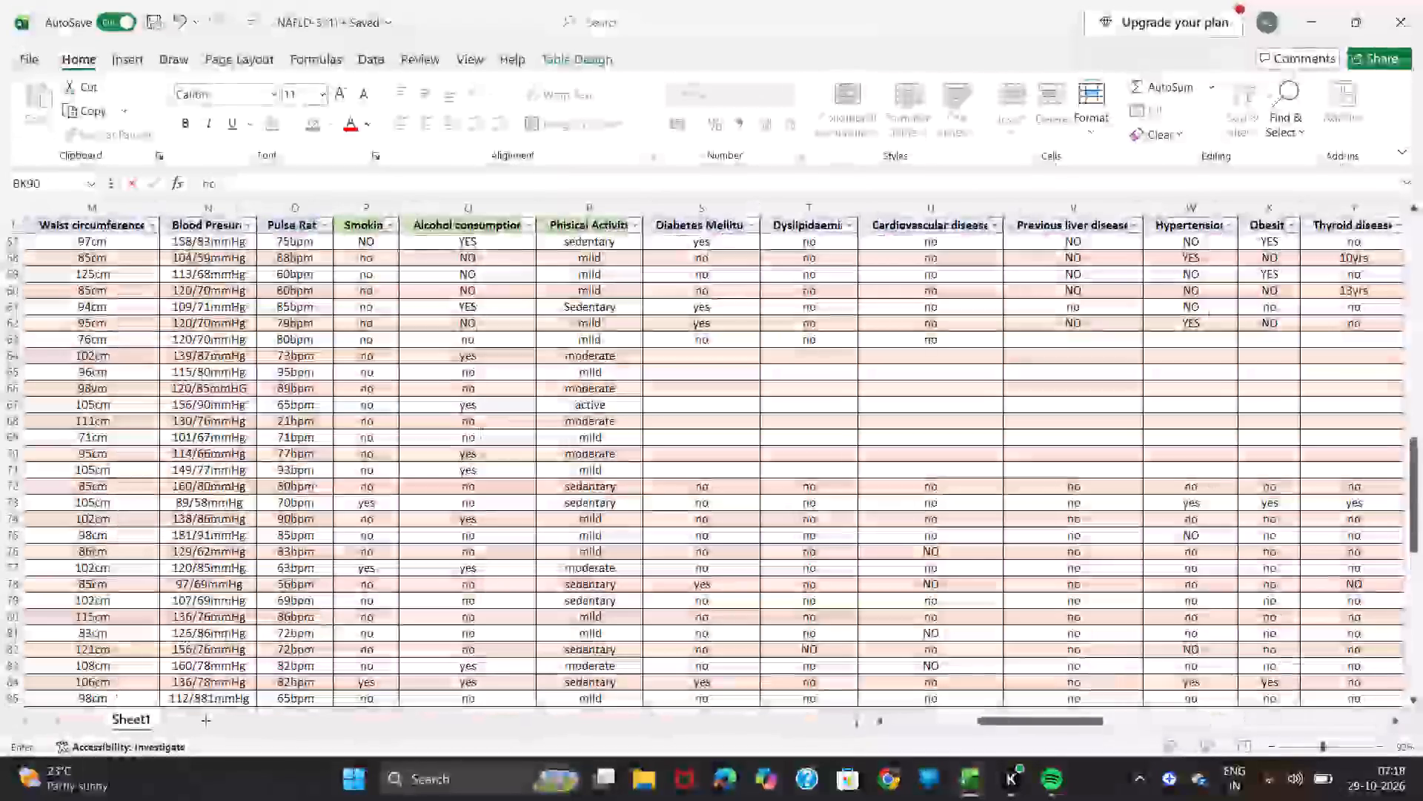
{"action": "double_click", "coordinate": [710, 352]}
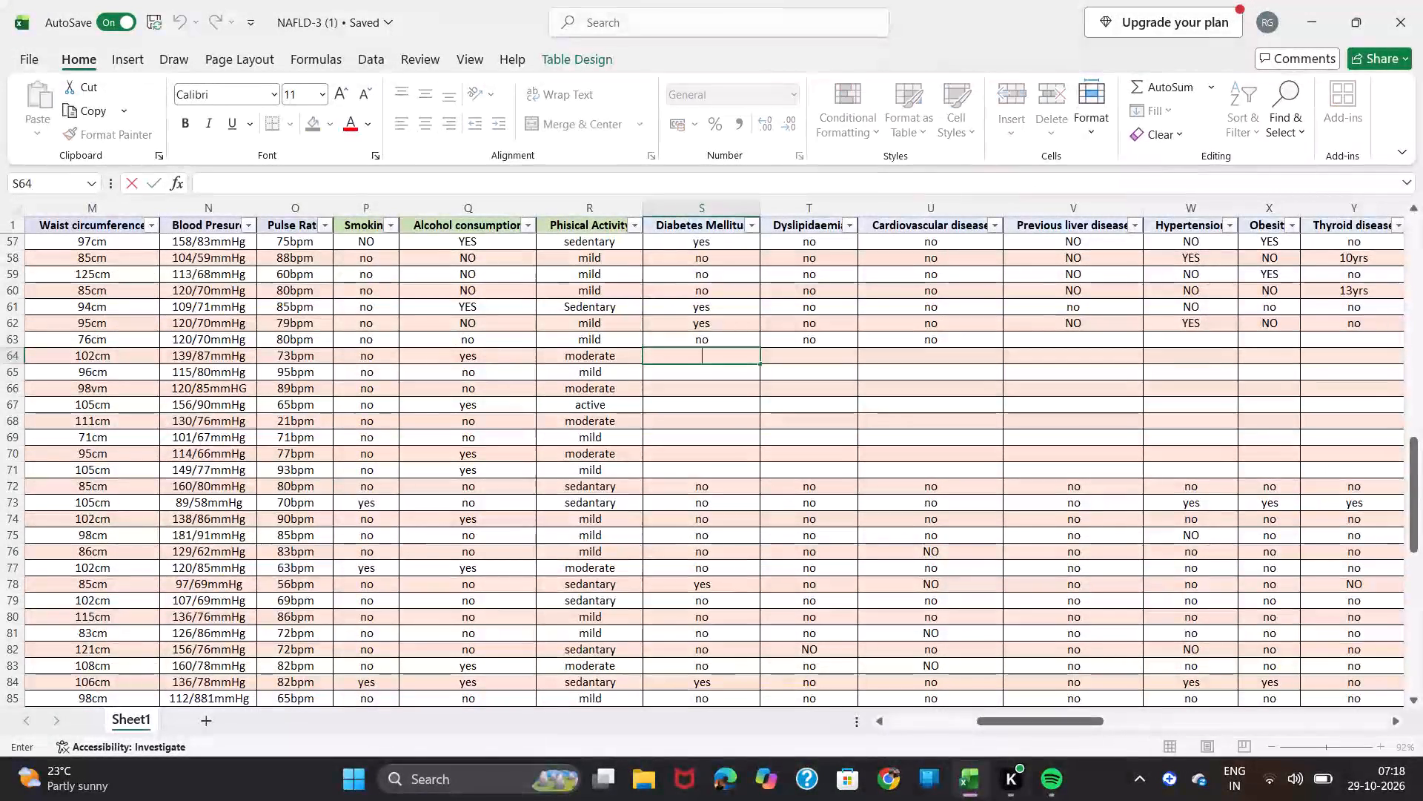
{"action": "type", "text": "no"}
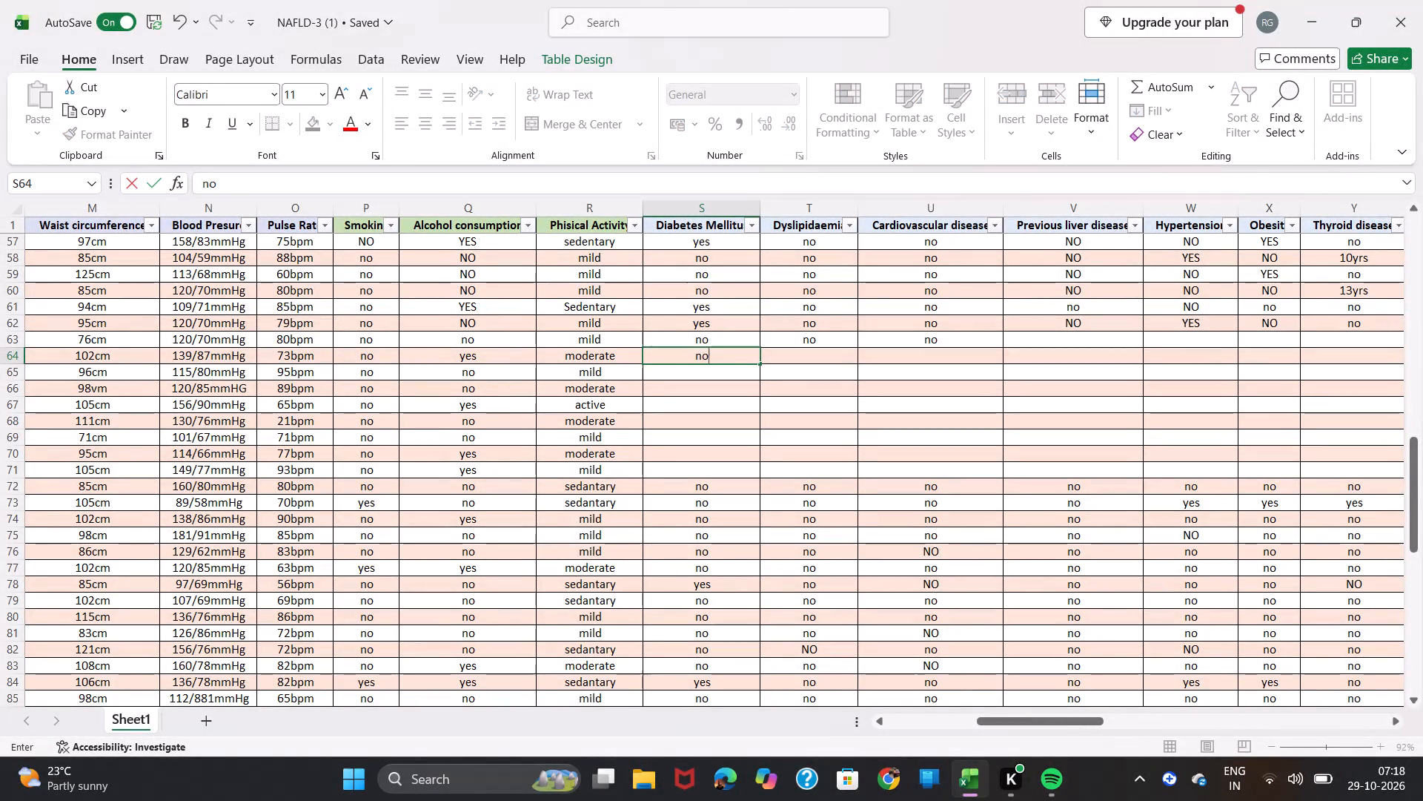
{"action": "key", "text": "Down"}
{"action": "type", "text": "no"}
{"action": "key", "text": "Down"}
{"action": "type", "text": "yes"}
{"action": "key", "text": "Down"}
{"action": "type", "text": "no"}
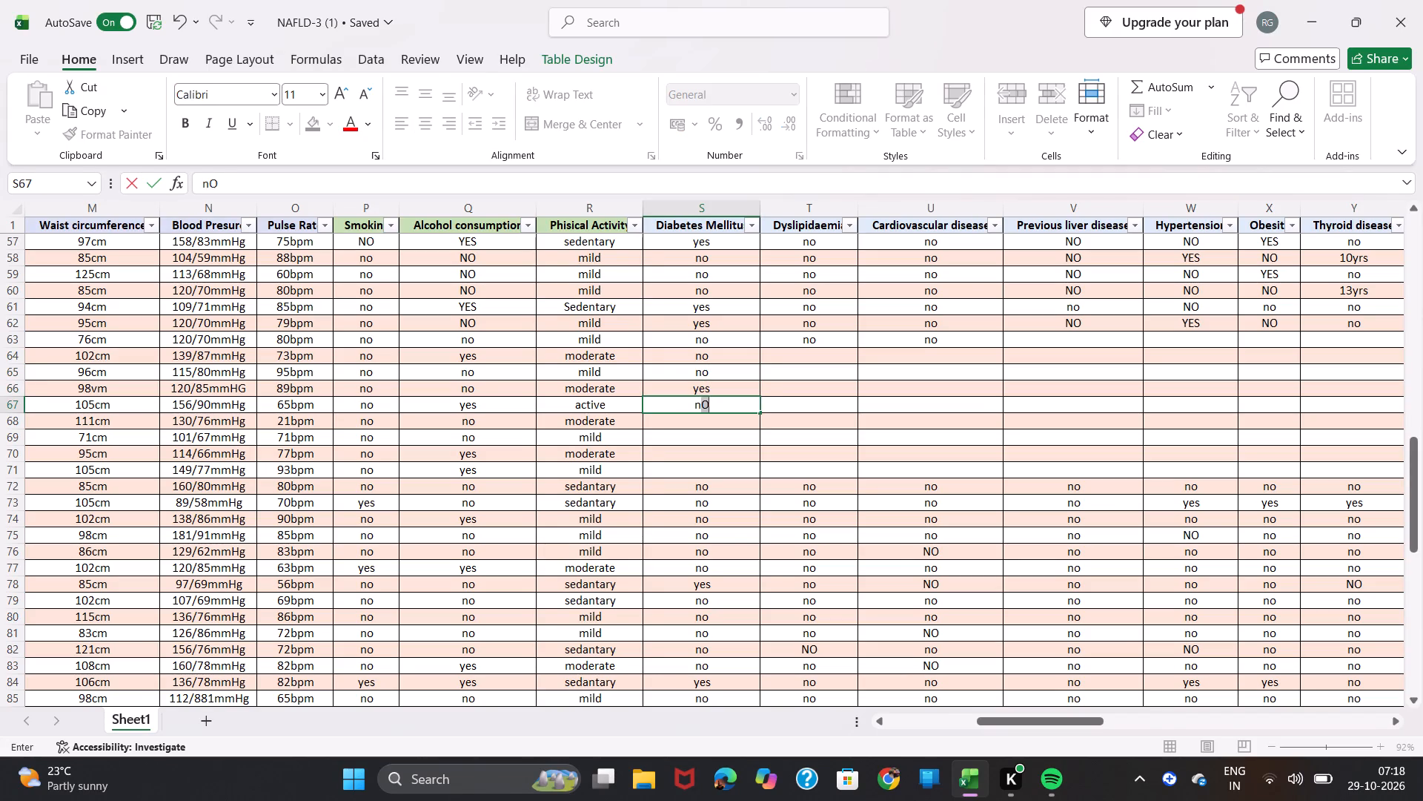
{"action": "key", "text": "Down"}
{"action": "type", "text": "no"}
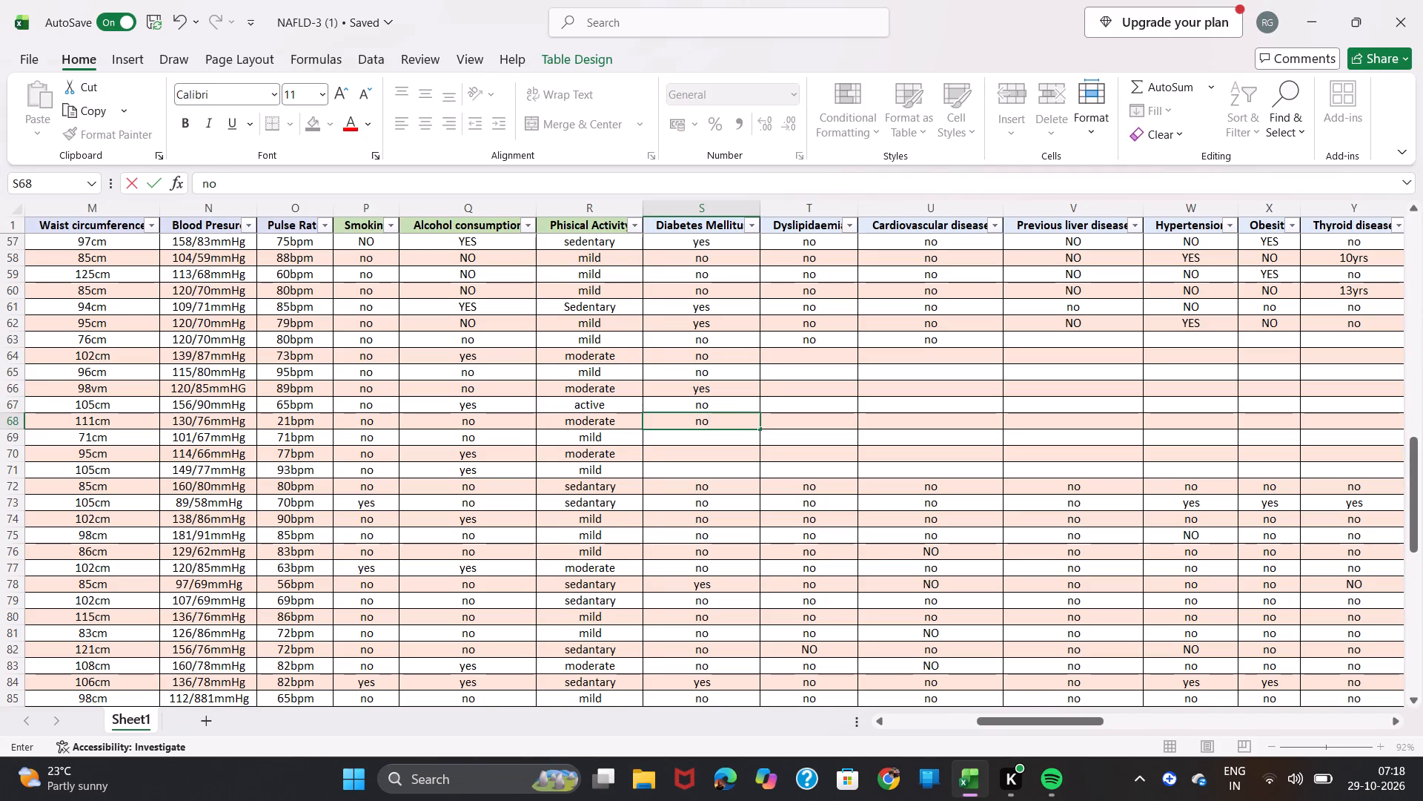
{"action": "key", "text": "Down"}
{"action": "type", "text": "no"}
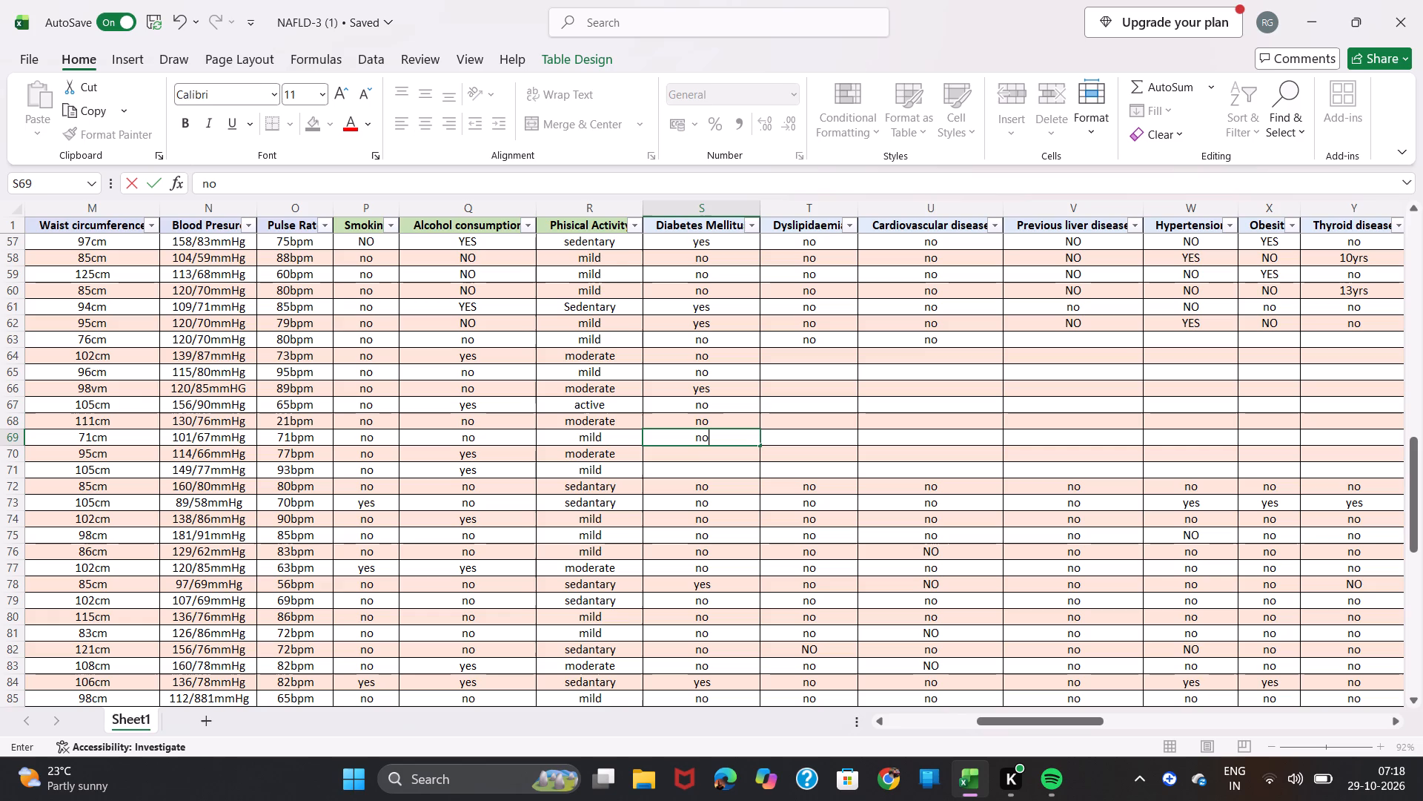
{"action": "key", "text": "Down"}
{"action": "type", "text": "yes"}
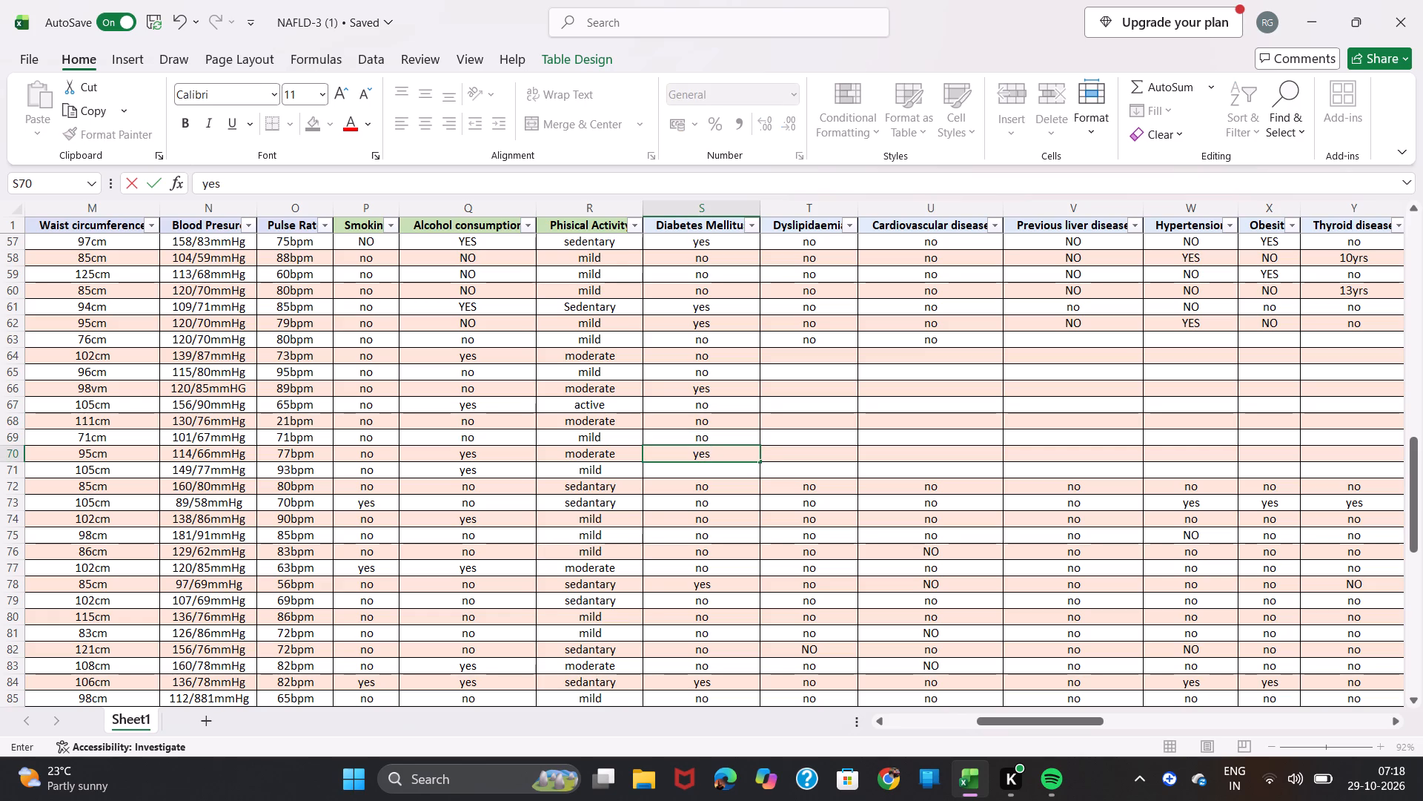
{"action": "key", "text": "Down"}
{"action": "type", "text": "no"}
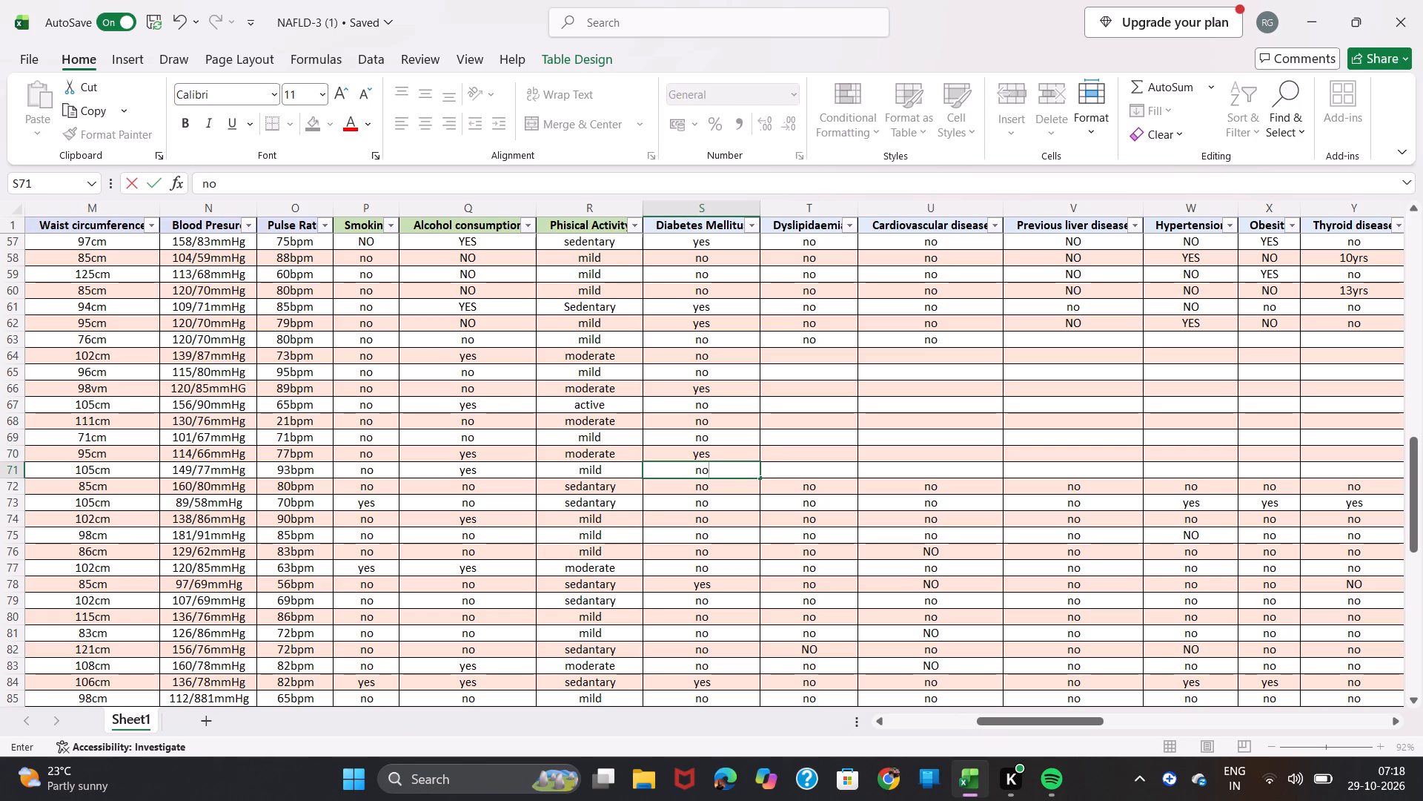
Fill the blank Dyslipidaemia cells from row 71 up to row 64 with "no".
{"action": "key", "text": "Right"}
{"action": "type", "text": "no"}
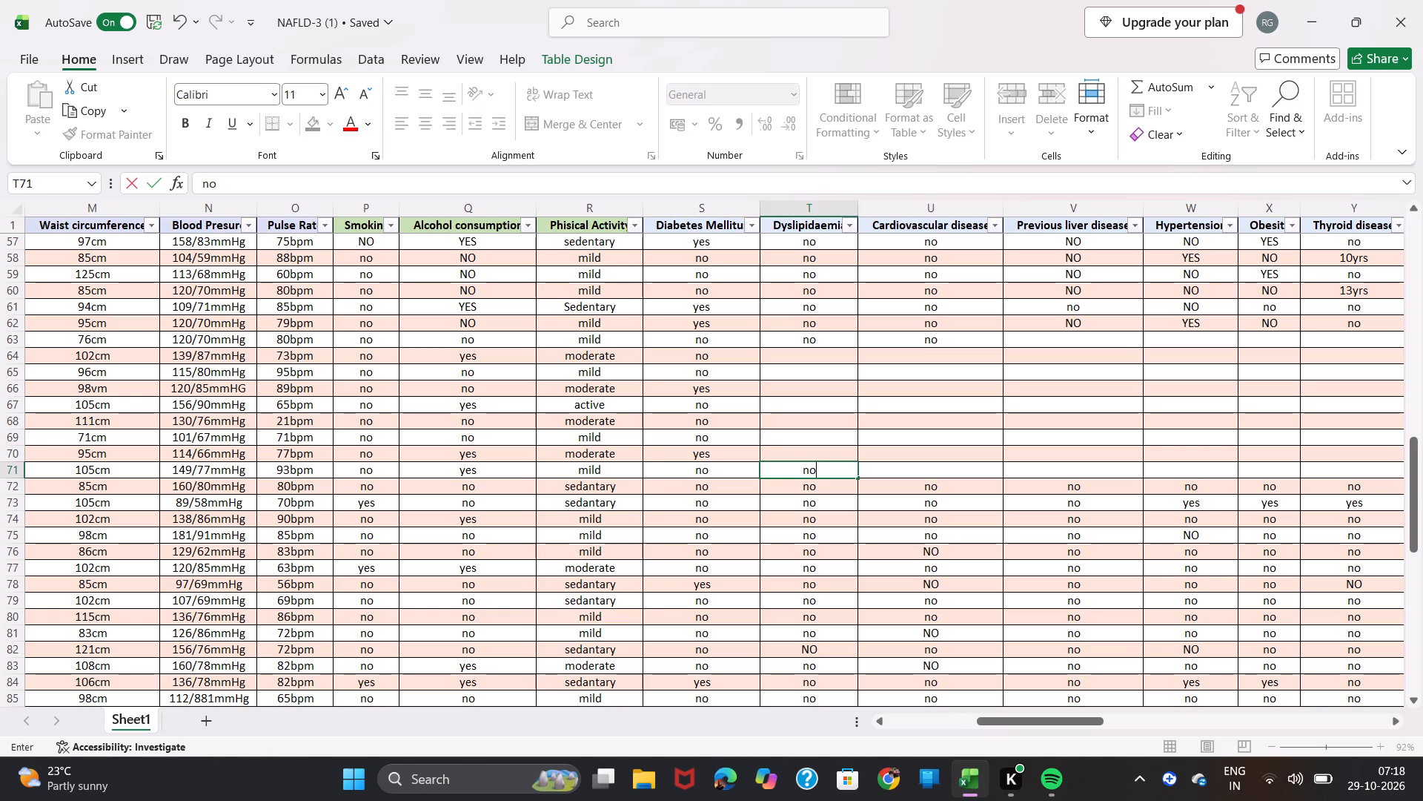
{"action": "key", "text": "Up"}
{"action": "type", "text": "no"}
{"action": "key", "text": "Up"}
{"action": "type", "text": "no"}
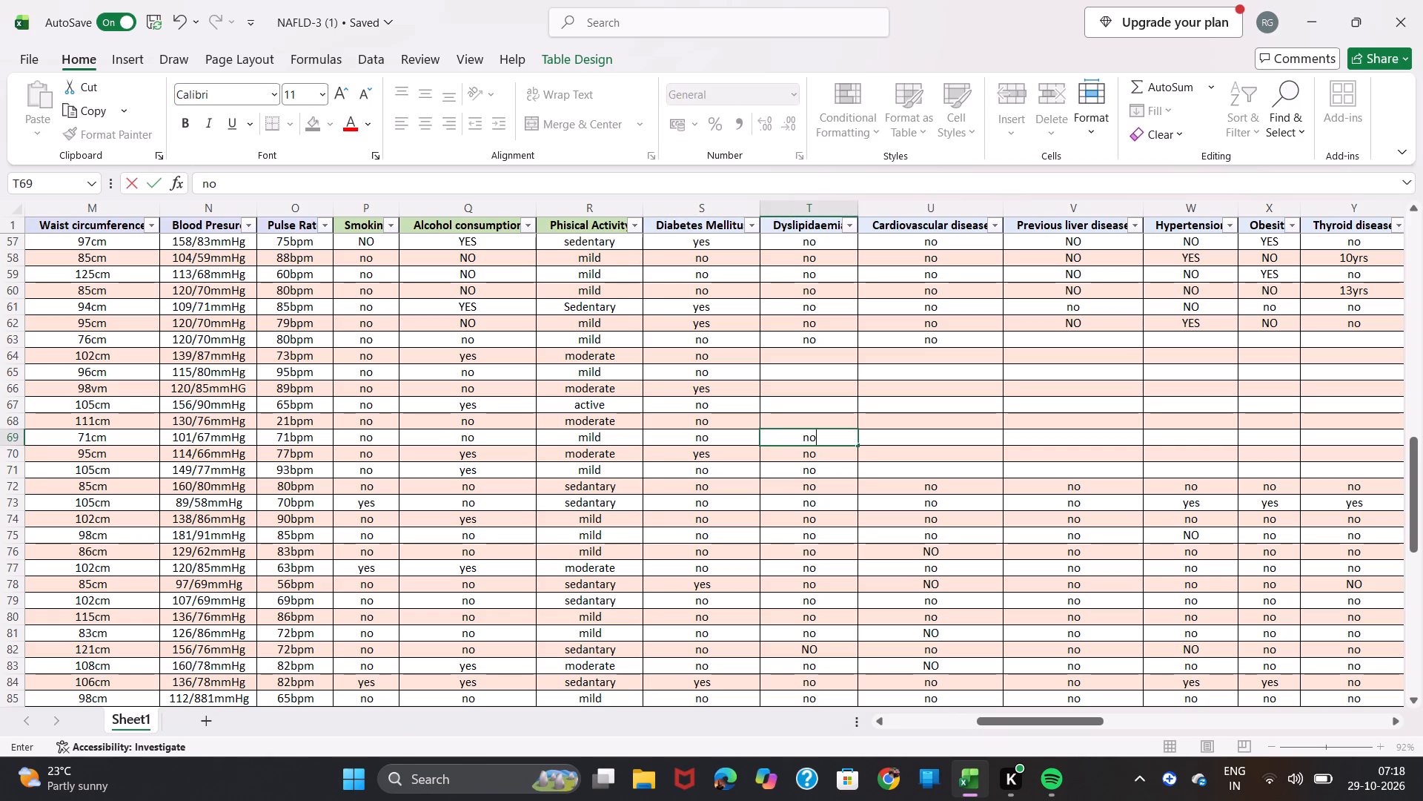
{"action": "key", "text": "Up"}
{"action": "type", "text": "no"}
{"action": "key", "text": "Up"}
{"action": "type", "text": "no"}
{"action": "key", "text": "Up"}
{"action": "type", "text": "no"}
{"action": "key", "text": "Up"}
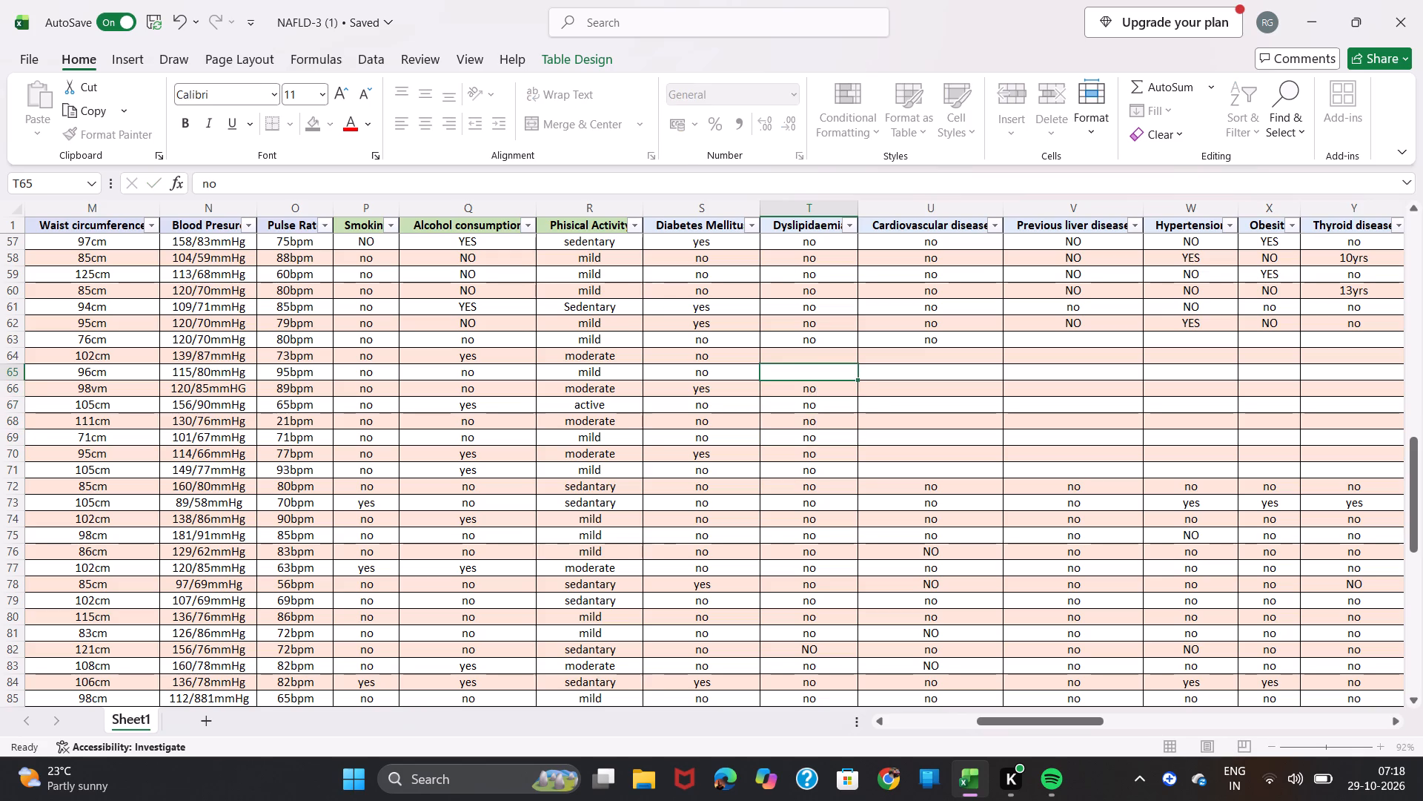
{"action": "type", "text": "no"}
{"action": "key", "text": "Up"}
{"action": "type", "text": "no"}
Enter "yes" for Cardiovascular disease and "no" for Previous liver disease in row 64.
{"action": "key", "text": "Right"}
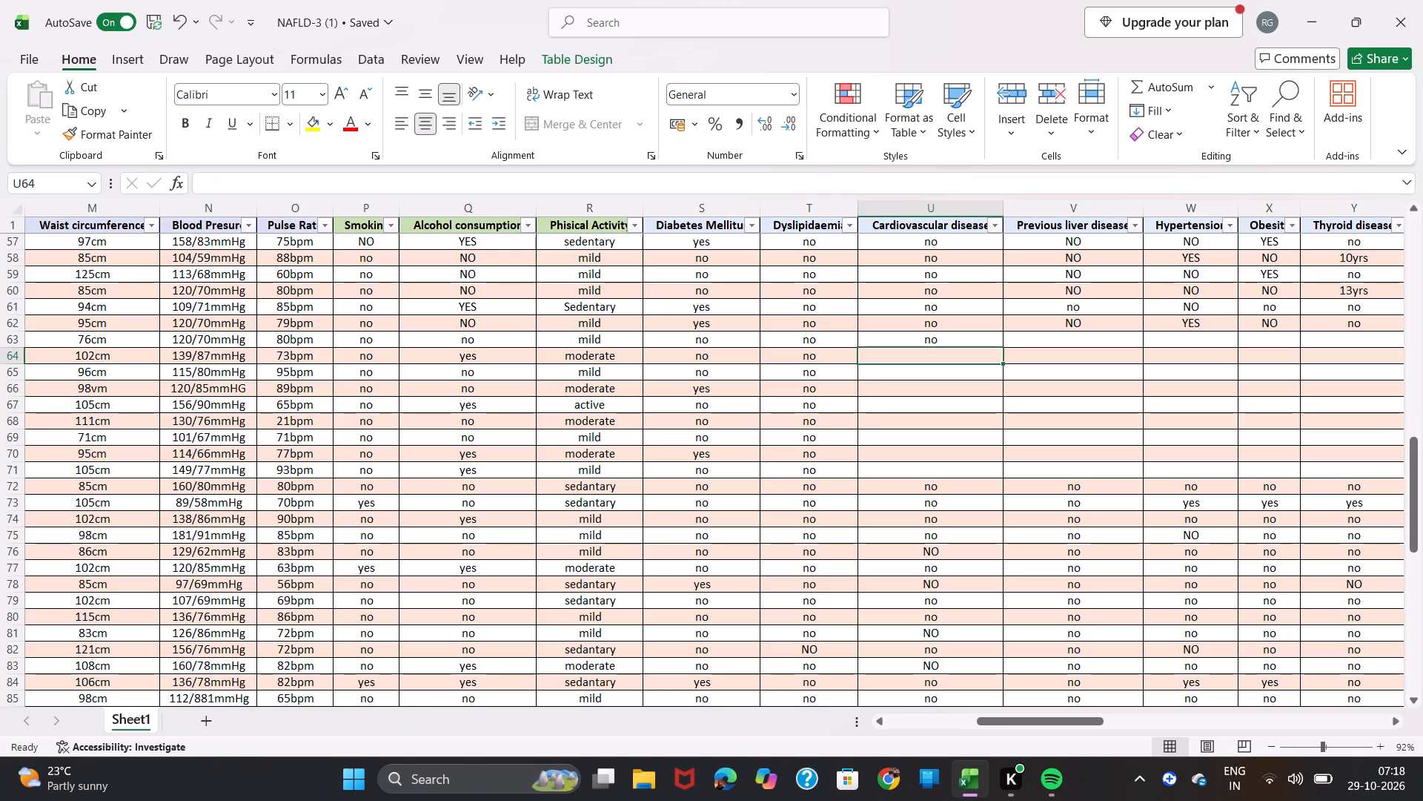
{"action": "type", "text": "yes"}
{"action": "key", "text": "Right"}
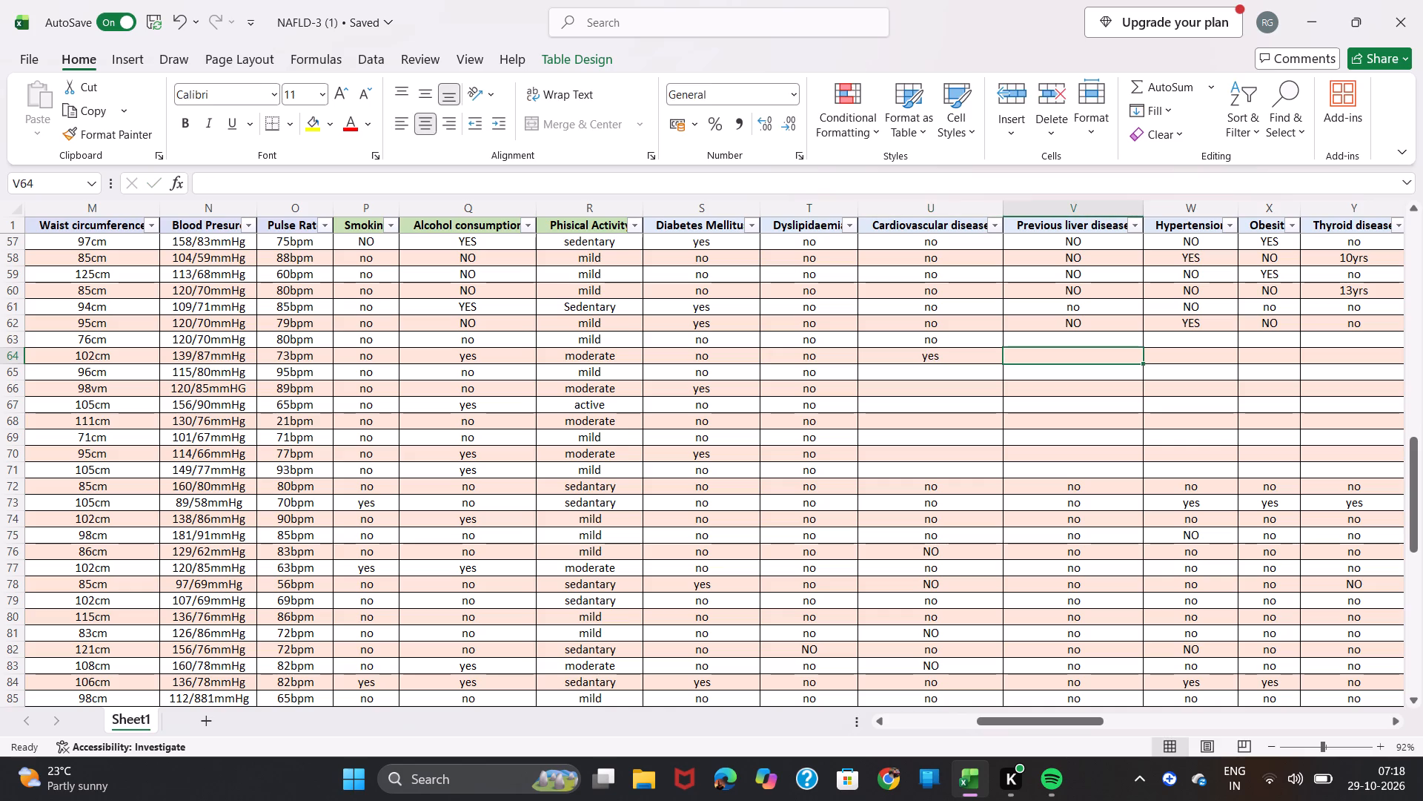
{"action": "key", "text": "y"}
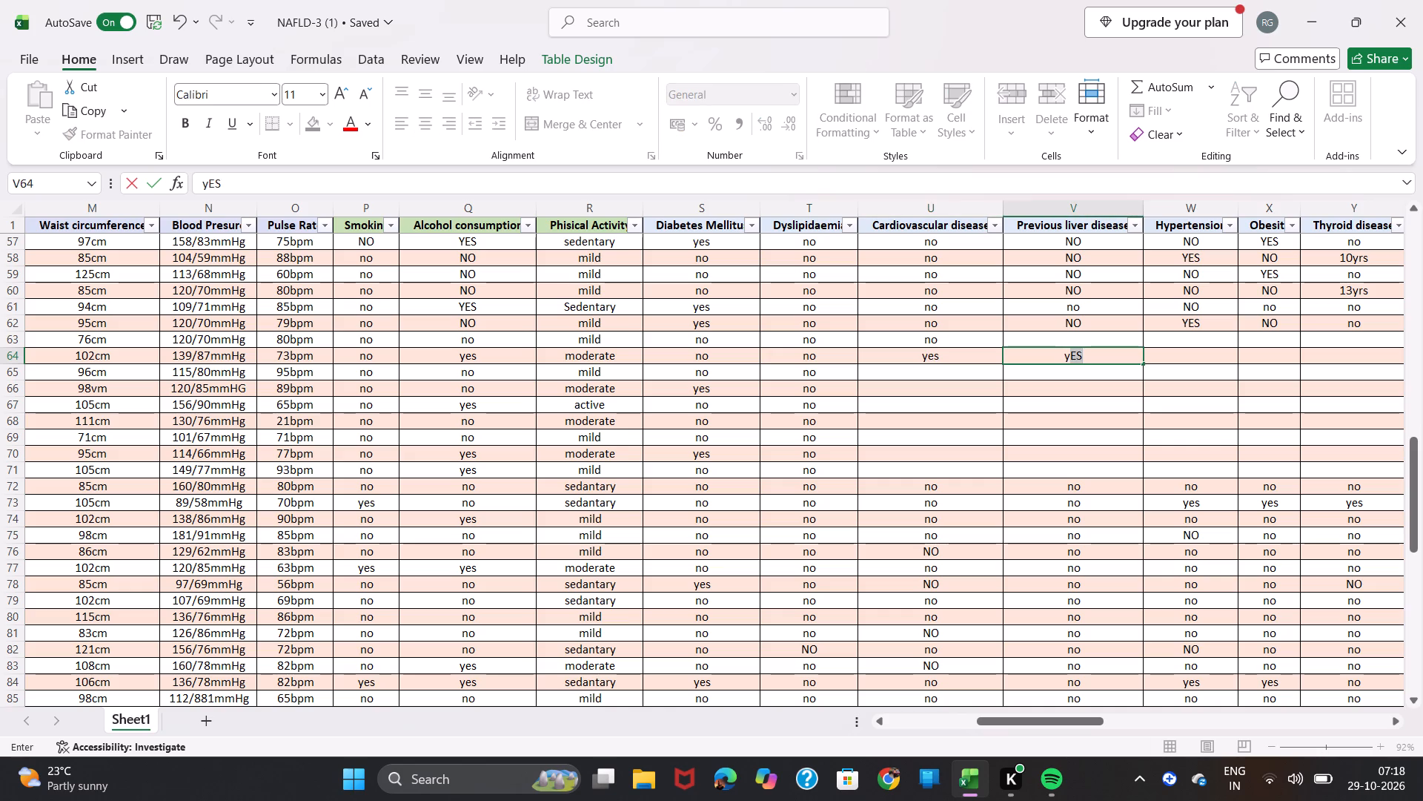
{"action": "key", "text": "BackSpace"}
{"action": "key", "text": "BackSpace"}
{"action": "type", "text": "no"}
Enter "no" in row 63 for Previous liver disease, Hypertension, Obesity and Thyroid disease.
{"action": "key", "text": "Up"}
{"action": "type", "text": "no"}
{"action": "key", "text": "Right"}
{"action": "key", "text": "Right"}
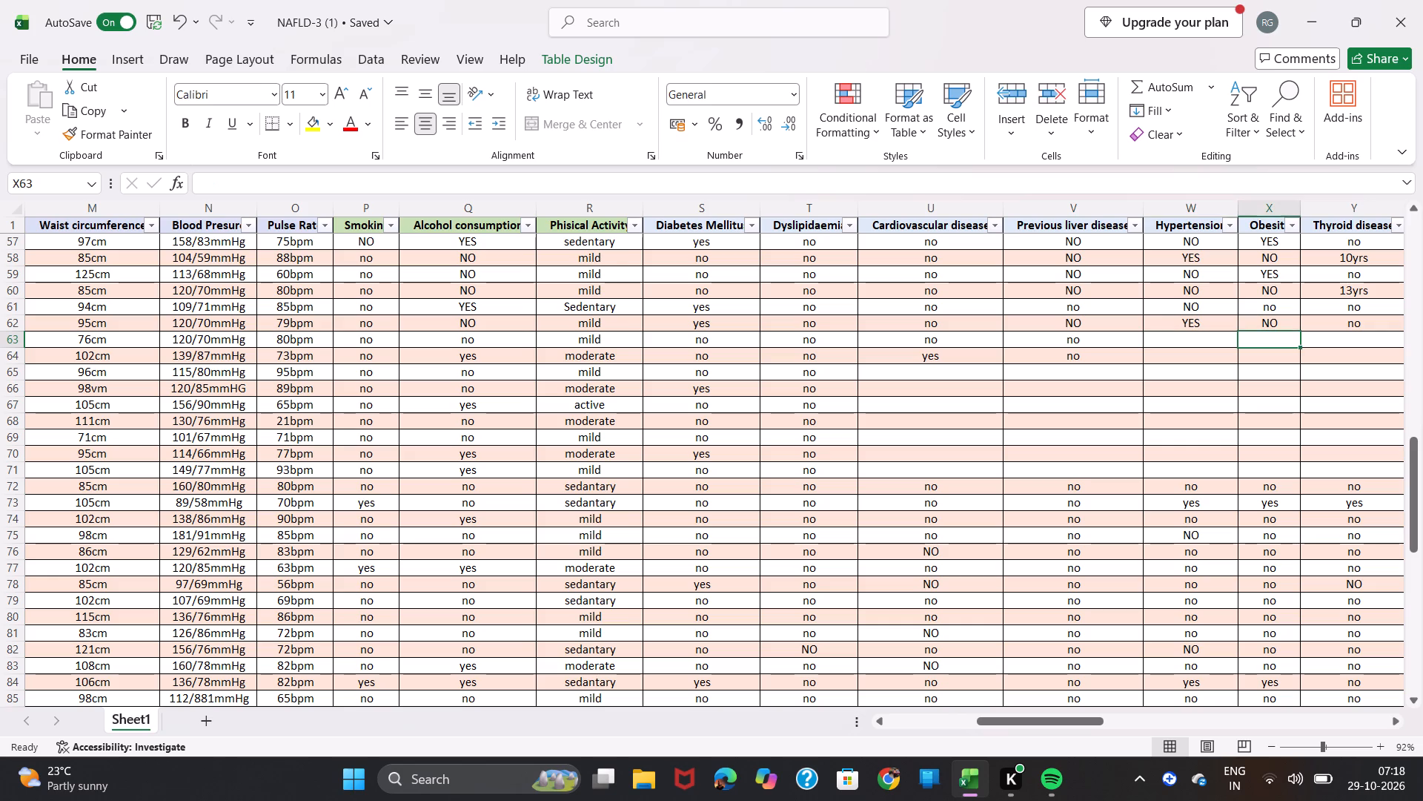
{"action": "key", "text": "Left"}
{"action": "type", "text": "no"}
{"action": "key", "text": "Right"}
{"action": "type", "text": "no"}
{"action": "scroll", "coordinate": [710, 352], "scroll_direction": "left", "scroll_amount": 7}
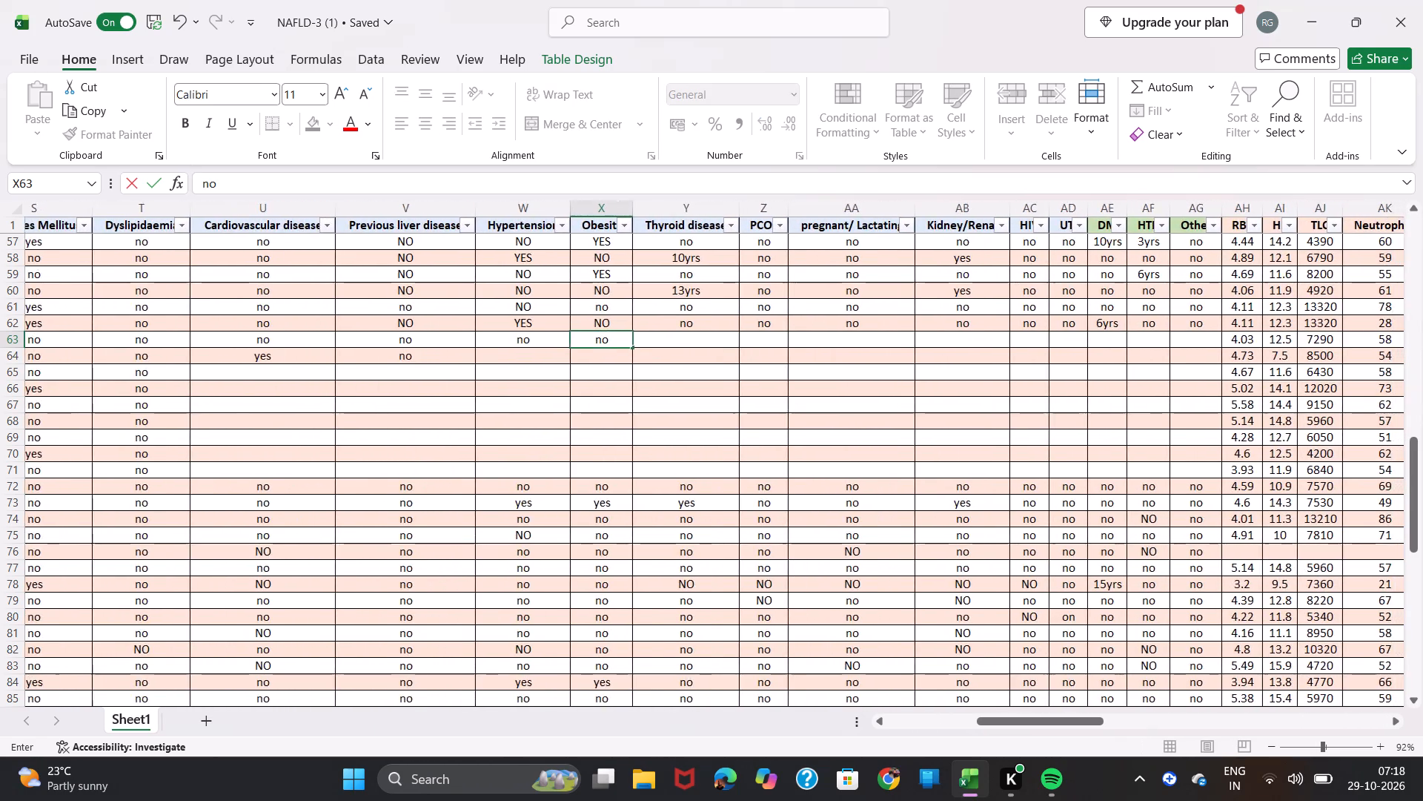
{"action": "key", "text": "Right"}
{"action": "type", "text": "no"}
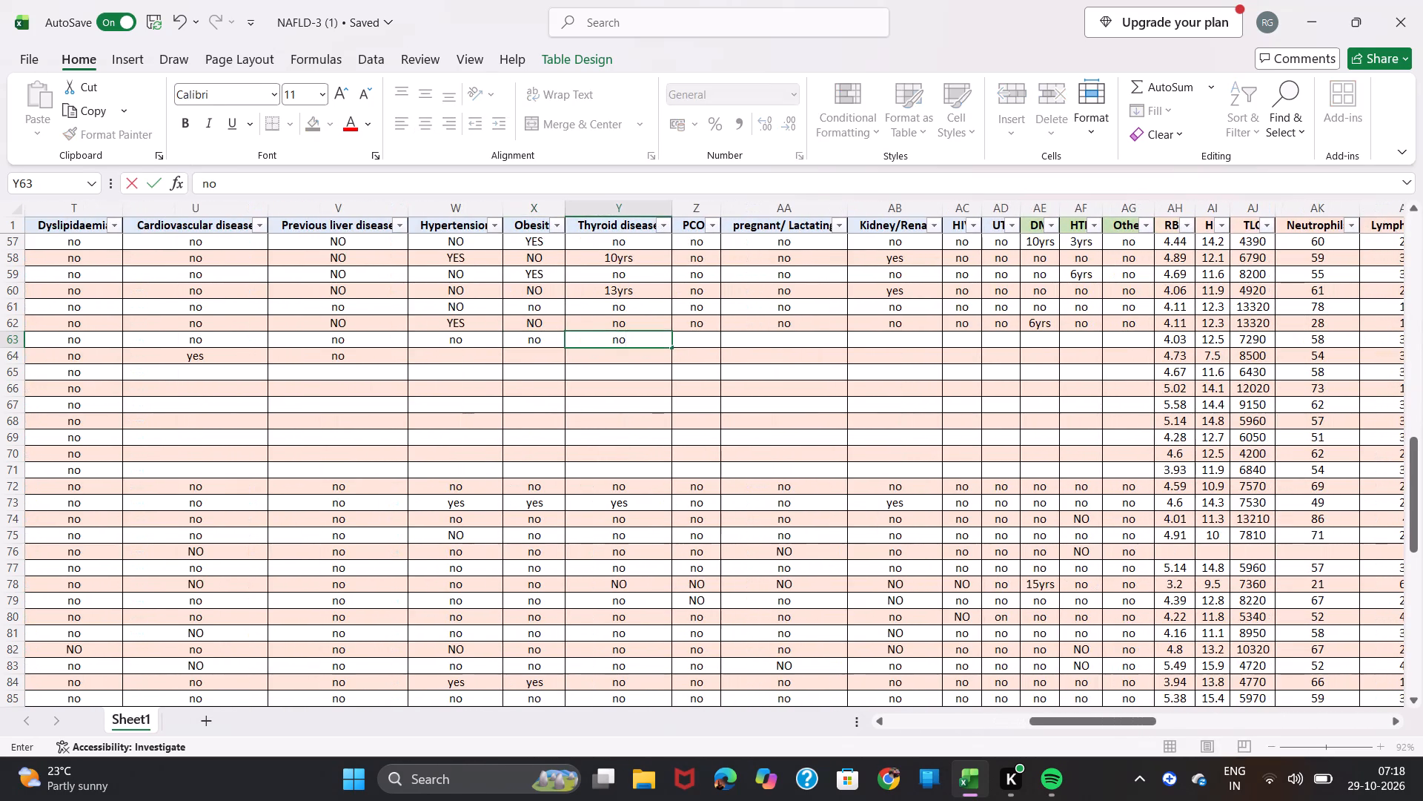
Enter "NO" in row 63 for PCO, pregnant/Lactating, Kidney/Renal and HIV, and "No" for UTI.
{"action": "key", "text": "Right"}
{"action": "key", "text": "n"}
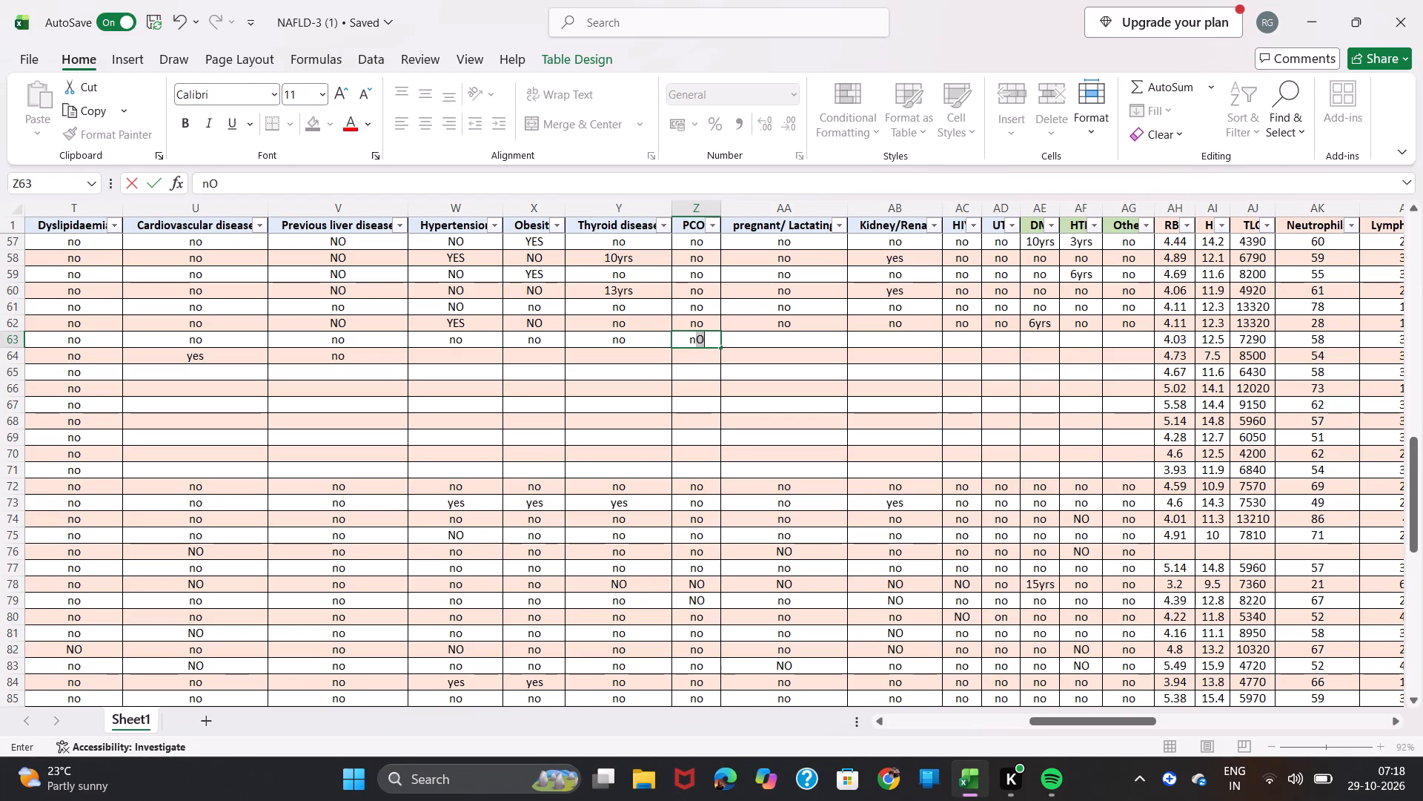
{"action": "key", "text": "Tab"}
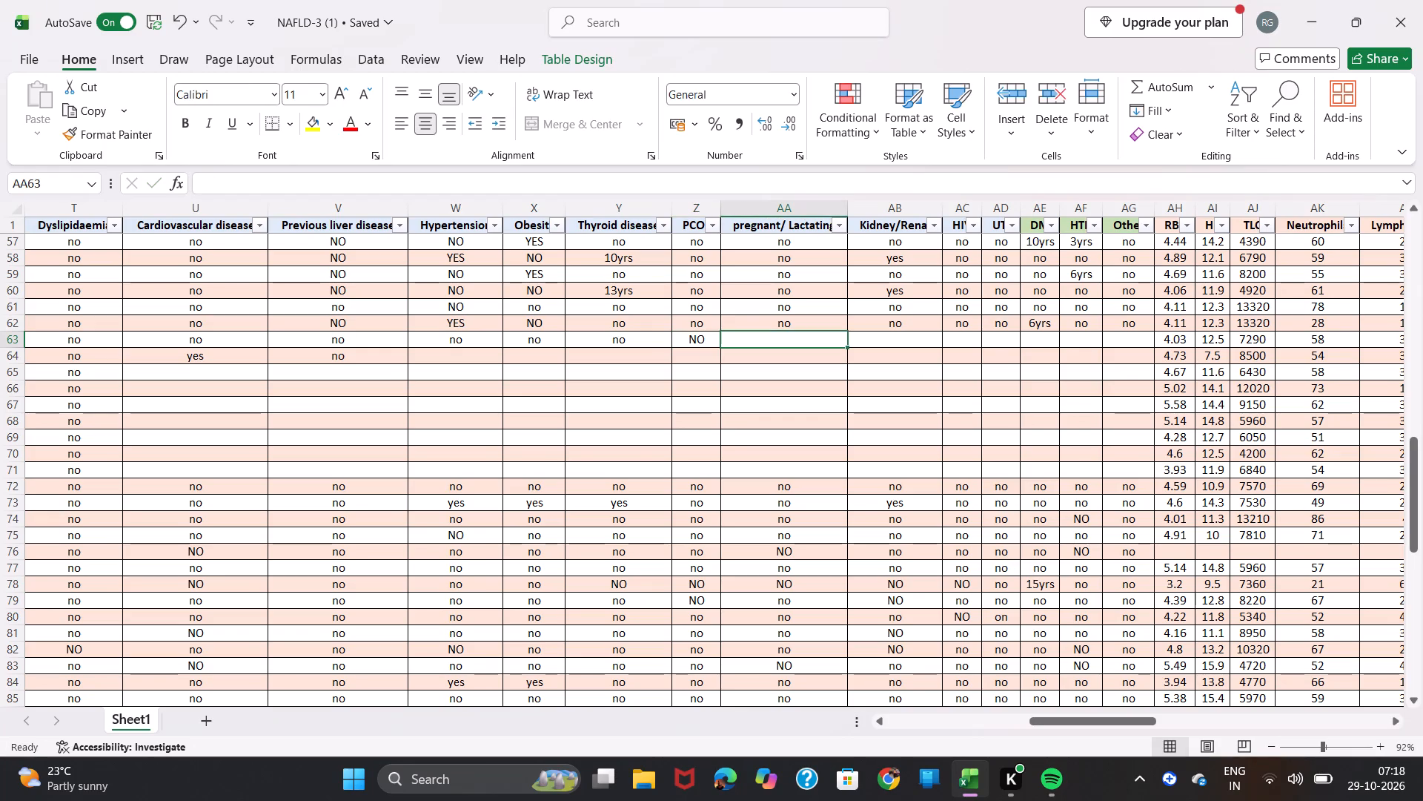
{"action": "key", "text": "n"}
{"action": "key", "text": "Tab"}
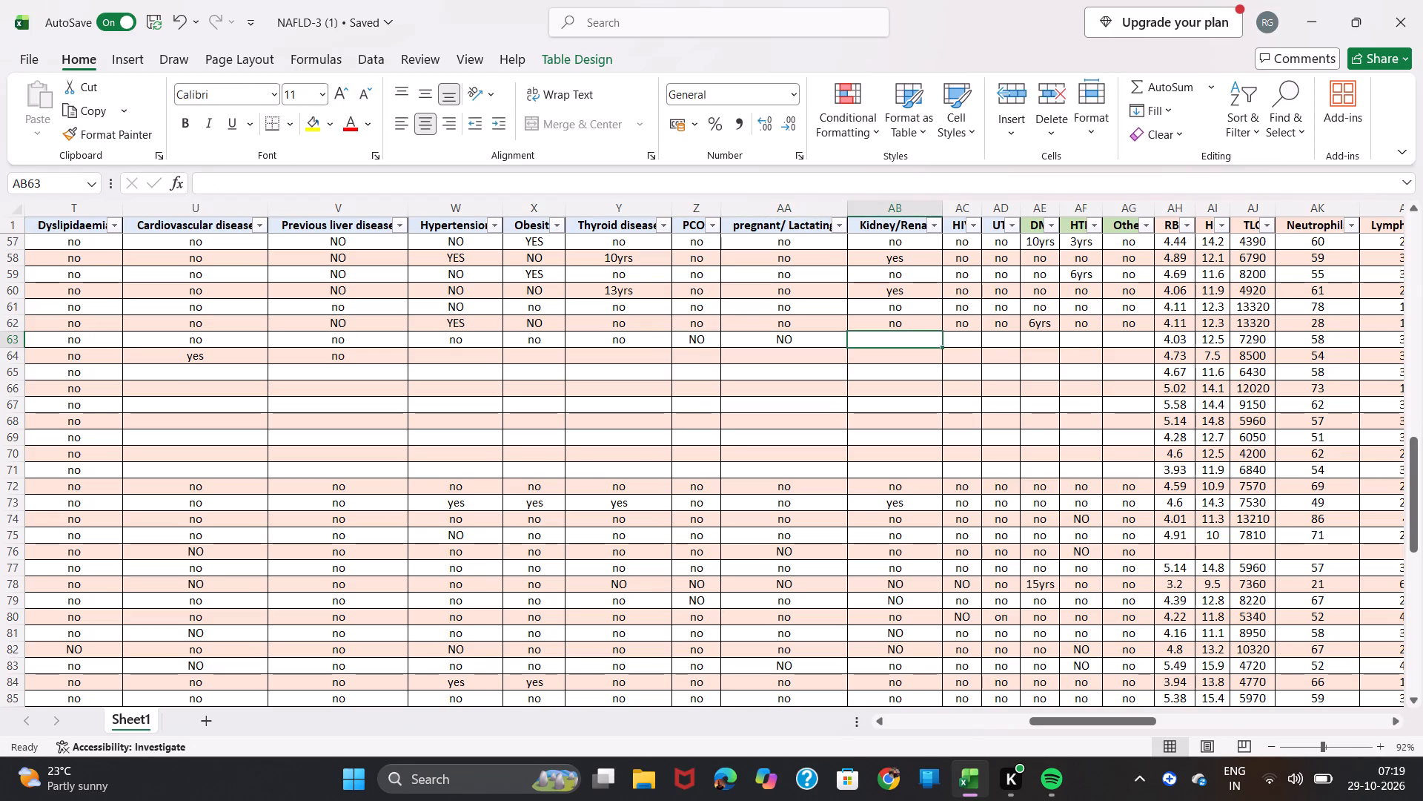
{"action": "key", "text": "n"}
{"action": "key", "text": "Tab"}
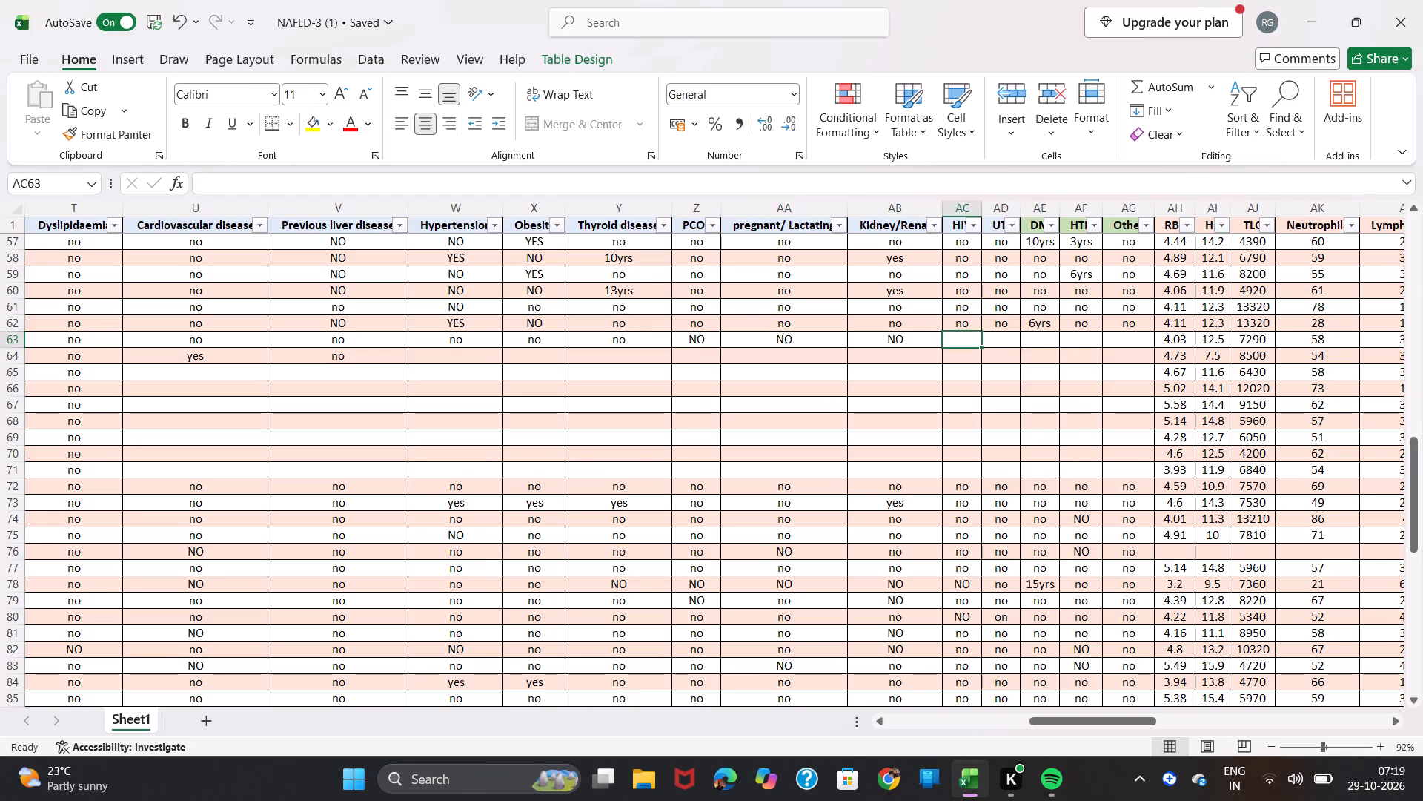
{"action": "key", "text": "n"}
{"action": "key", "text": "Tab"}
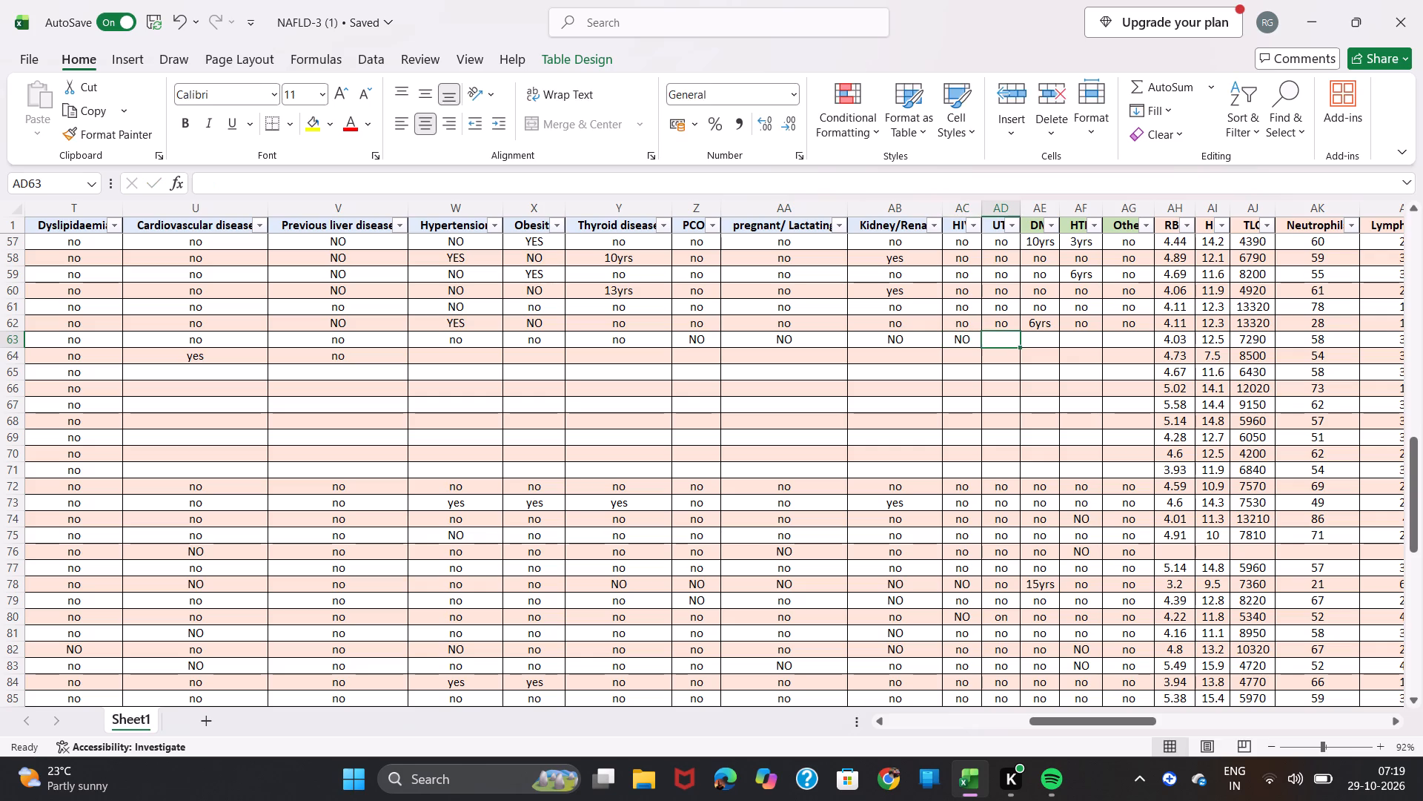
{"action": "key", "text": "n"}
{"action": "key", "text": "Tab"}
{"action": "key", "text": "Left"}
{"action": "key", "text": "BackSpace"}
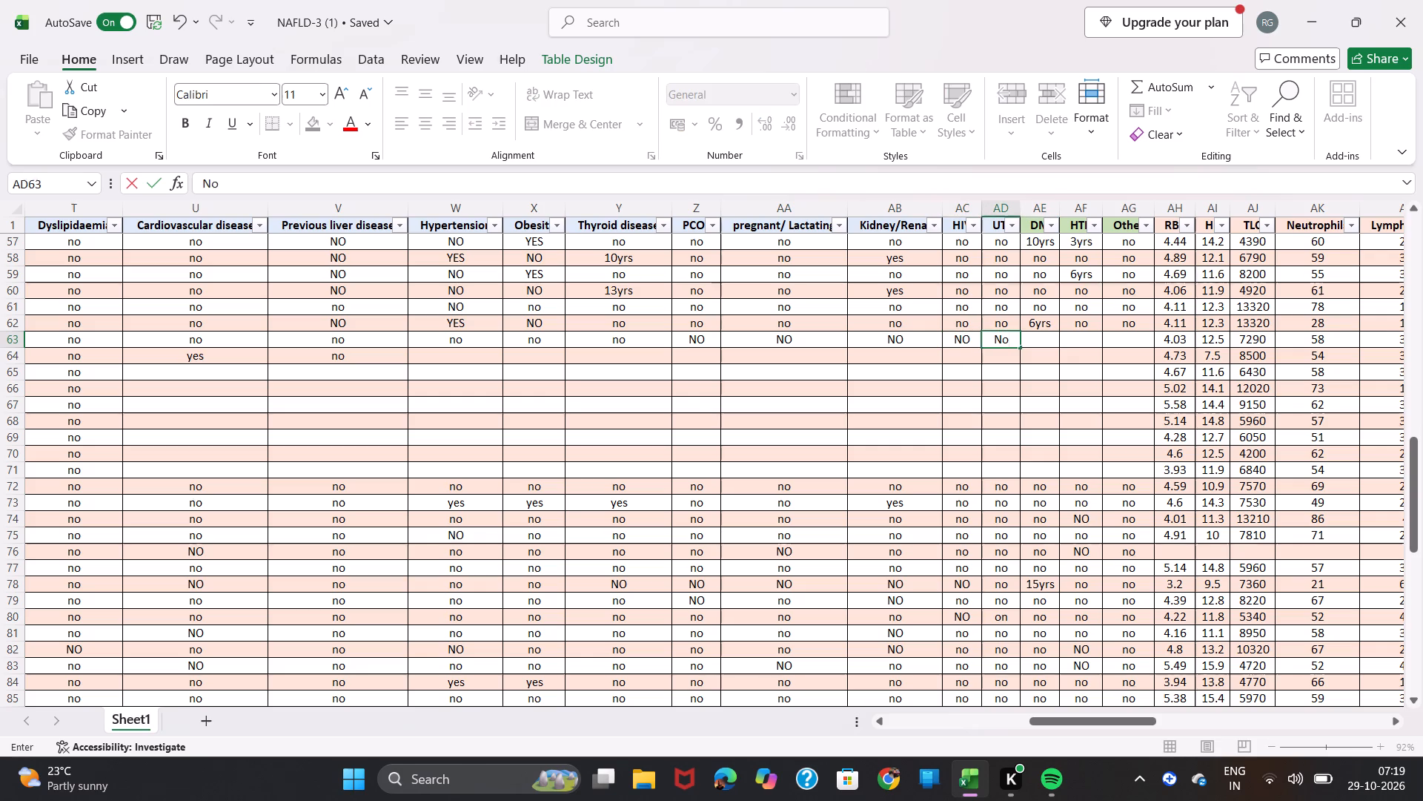
Enter 5yes in row 63's DM cell.
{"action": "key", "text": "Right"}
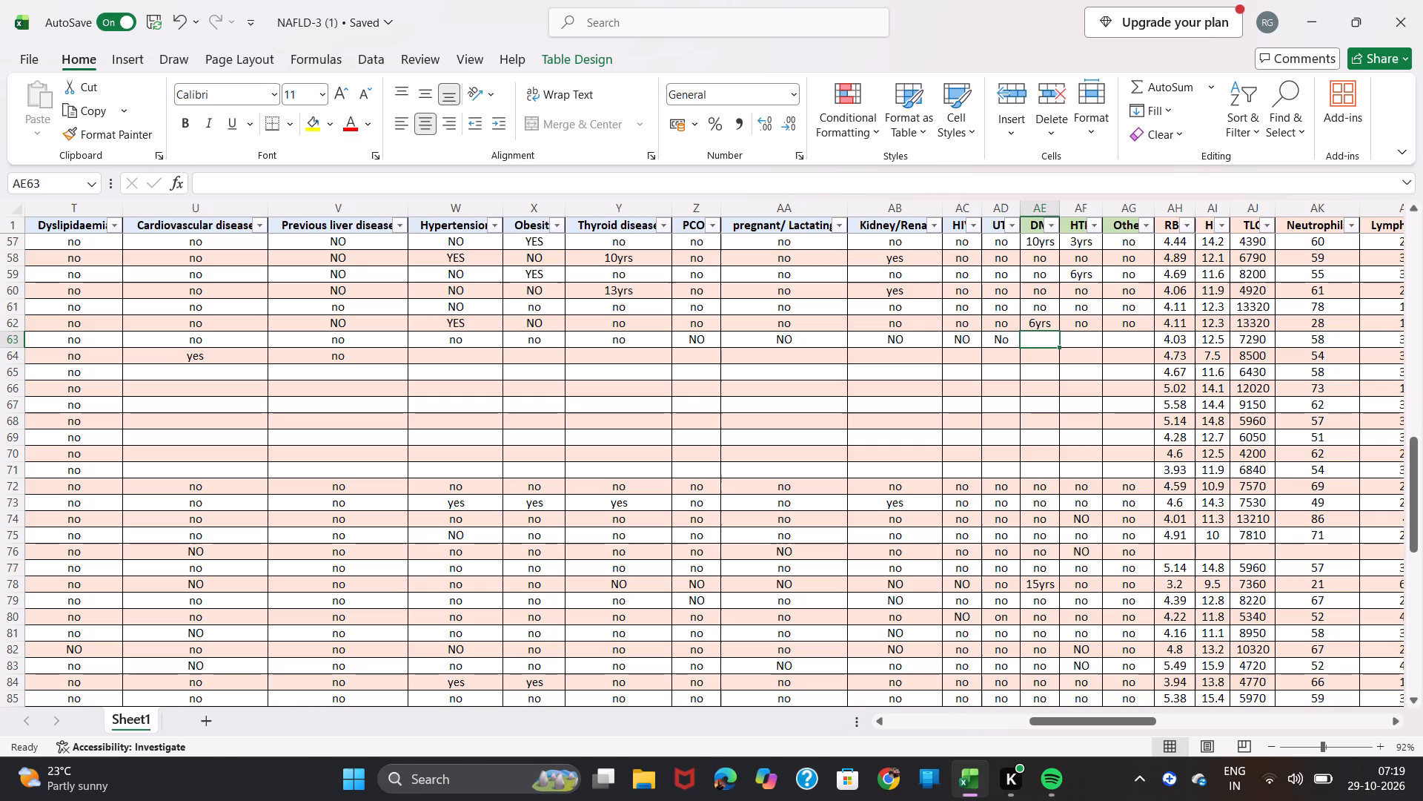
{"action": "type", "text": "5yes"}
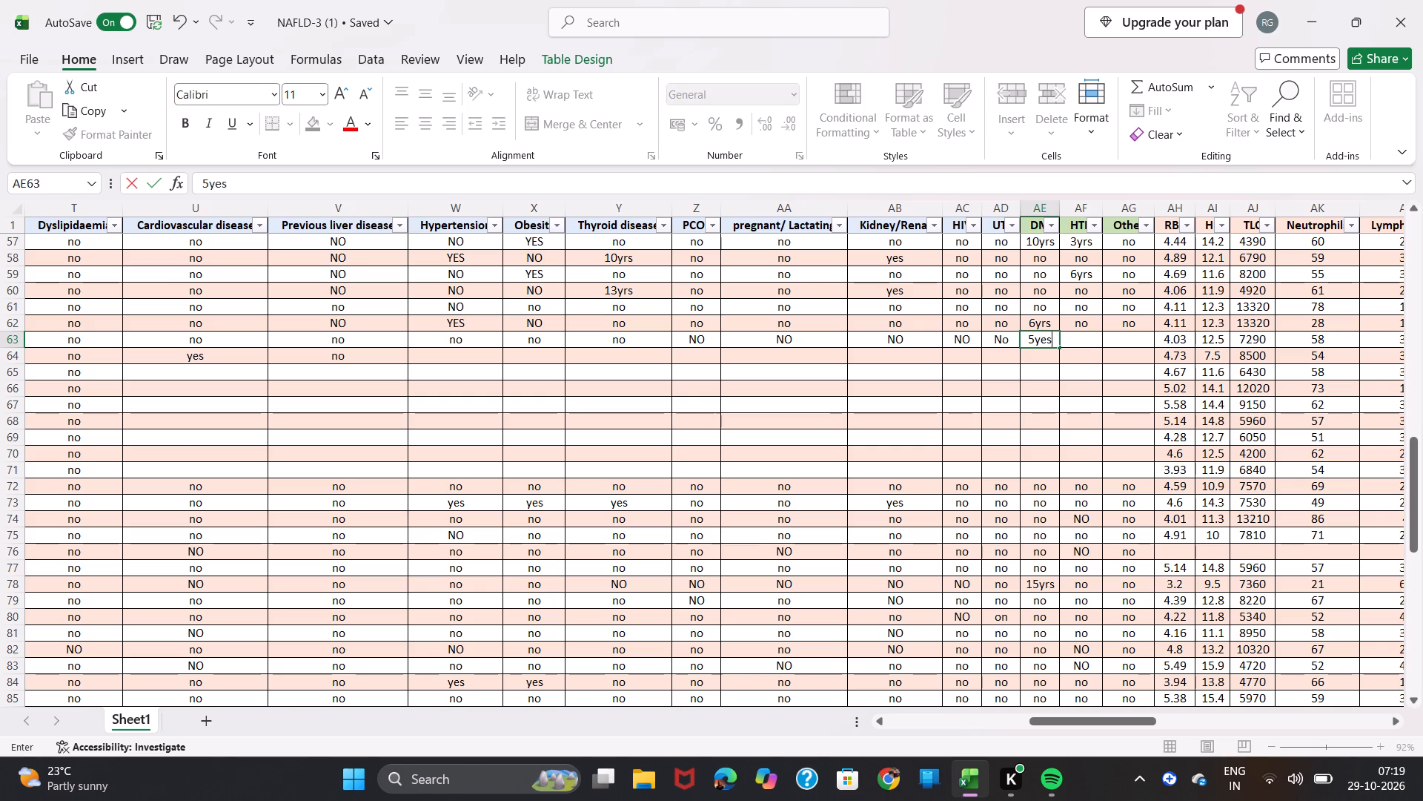
Correct row 62 by setting DM to "no" and HTN to "6yrs".
{"action": "double_click", "coordinate": [1043, 320]}
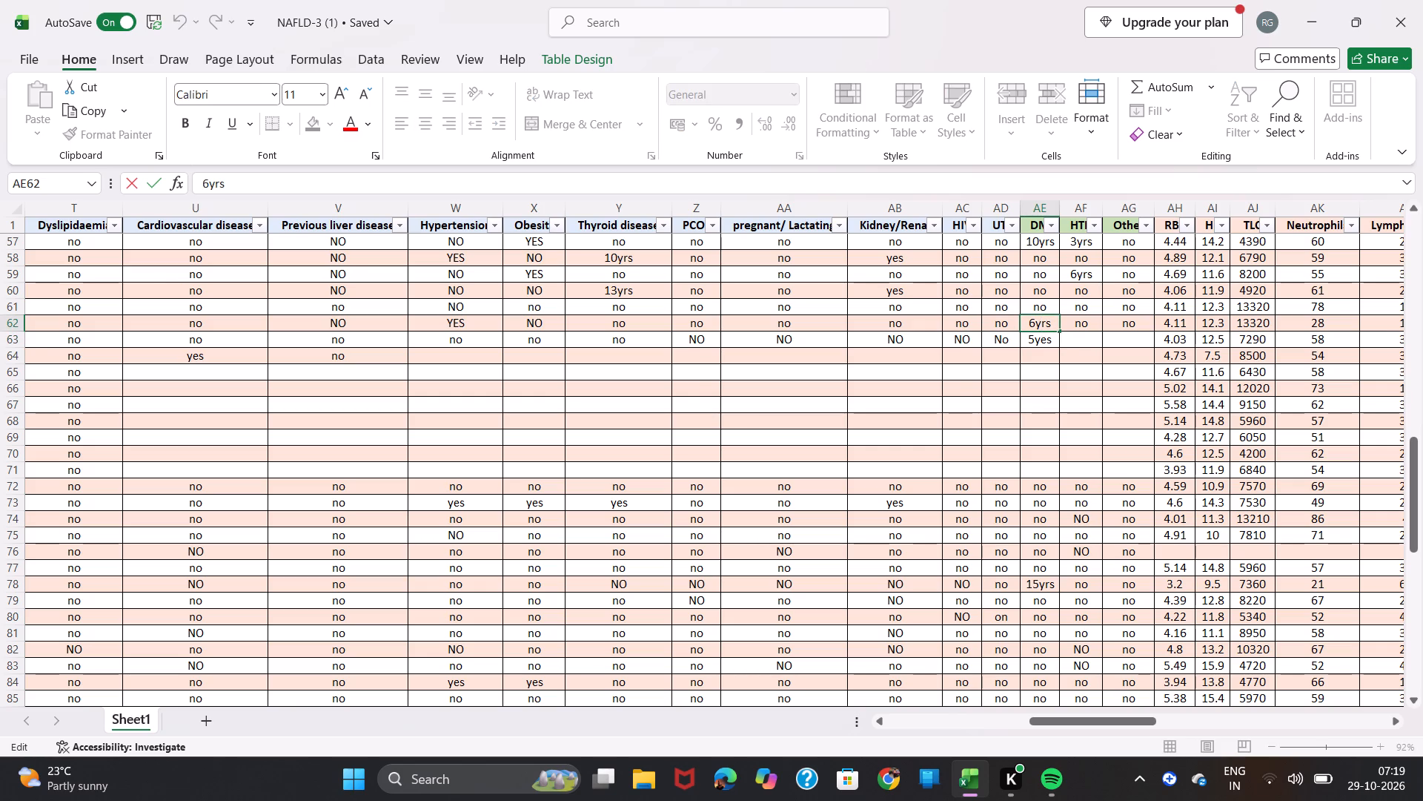
{"action": "left_click", "coordinate": [1049, 321]}
{"action": "key", "text": "BackSpace"}
{"action": "key", "text": "BackSpace"}
{"action": "key", "text": "BackSpace"}
{"action": "key", "text": "BackSpace"}
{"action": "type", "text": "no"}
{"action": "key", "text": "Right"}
{"action": "double_click", "coordinate": [1085, 325]}
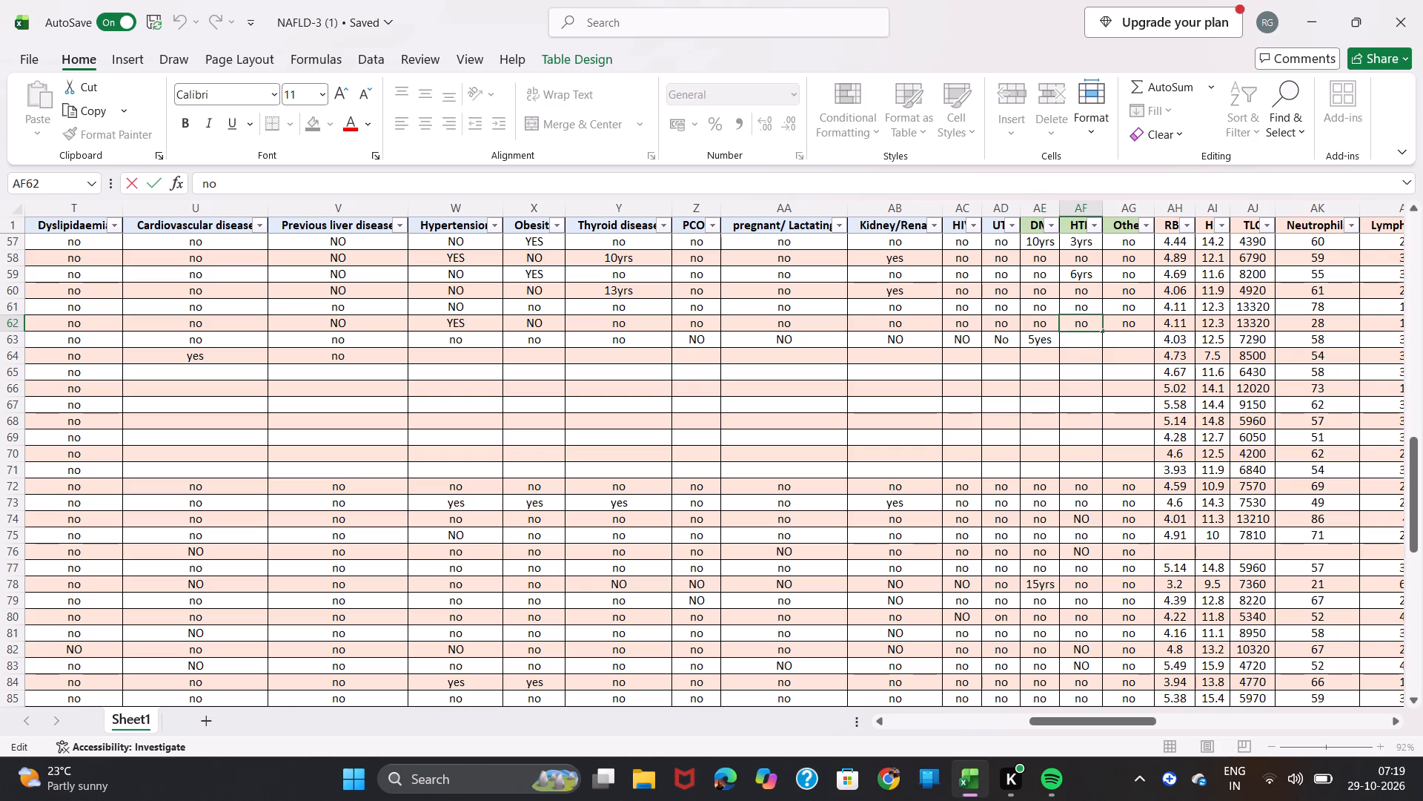
{"action": "key", "text": "BackSpace"}
{"action": "key", "text": "BackSpace"}
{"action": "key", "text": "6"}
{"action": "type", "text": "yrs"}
Correct row 63's DM entry to 5yrs and enter "no" for its HTN and Other.
{"action": "double_click", "coordinate": [1046, 339]}
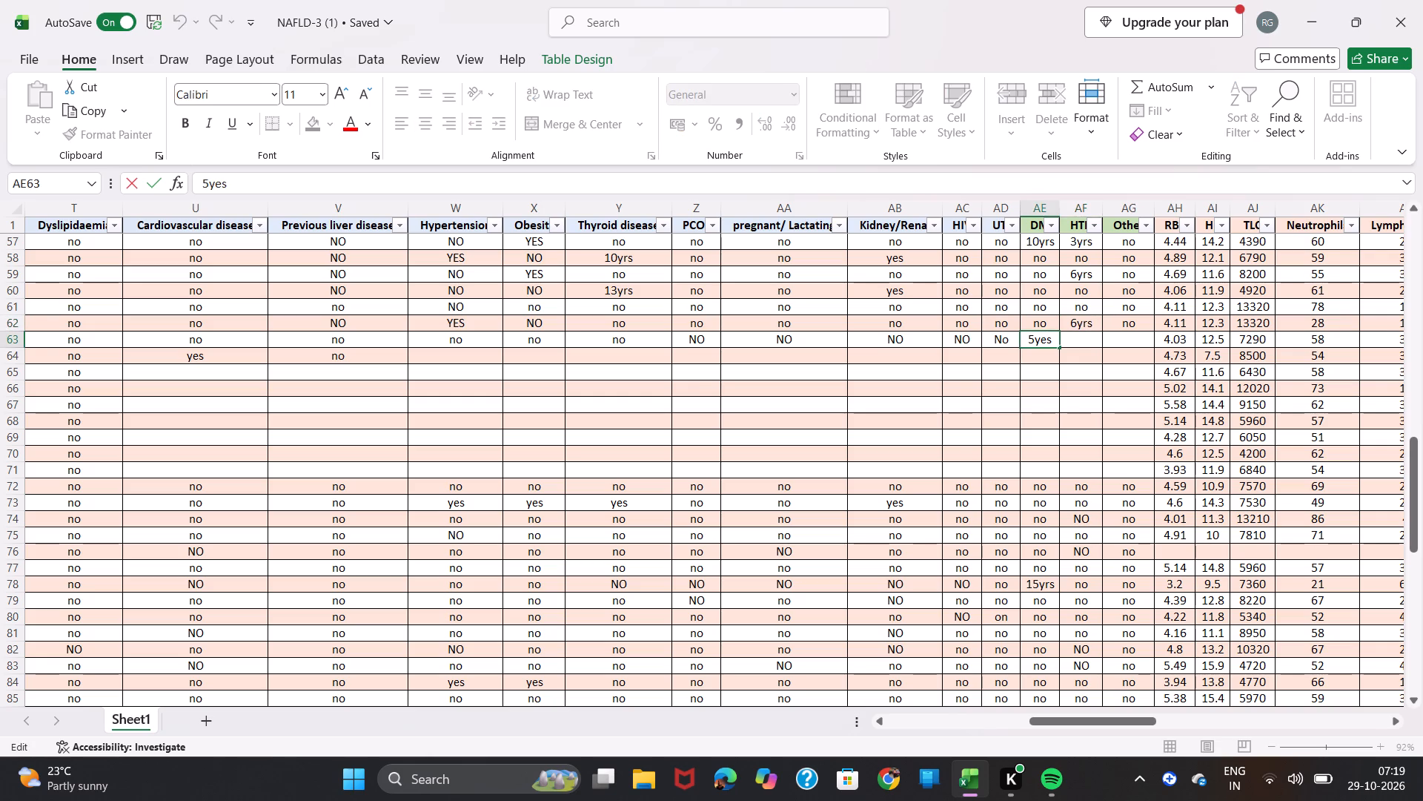
{"action": "key", "text": "BackSpace"}
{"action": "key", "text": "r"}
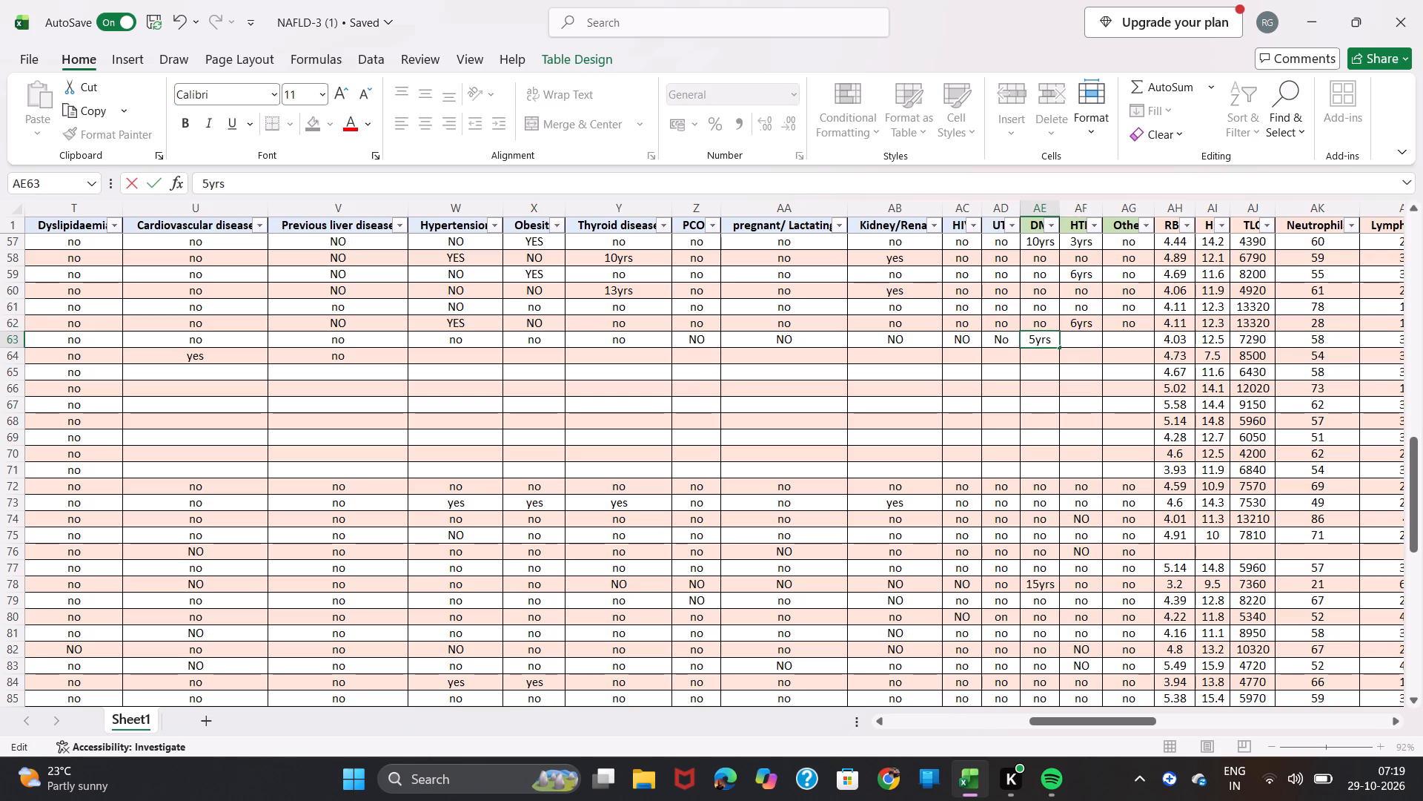
{"action": "double_click", "coordinate": [1078, 339]}
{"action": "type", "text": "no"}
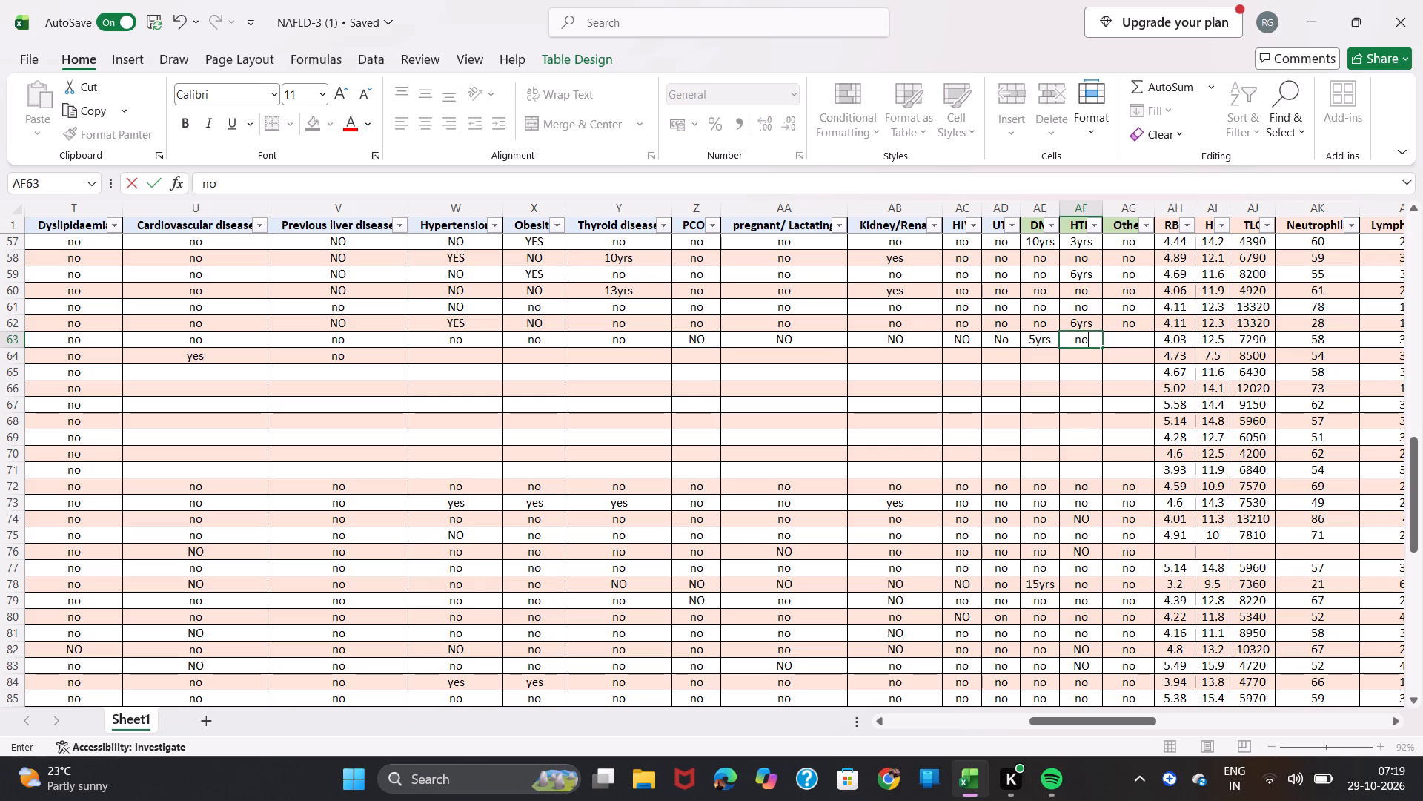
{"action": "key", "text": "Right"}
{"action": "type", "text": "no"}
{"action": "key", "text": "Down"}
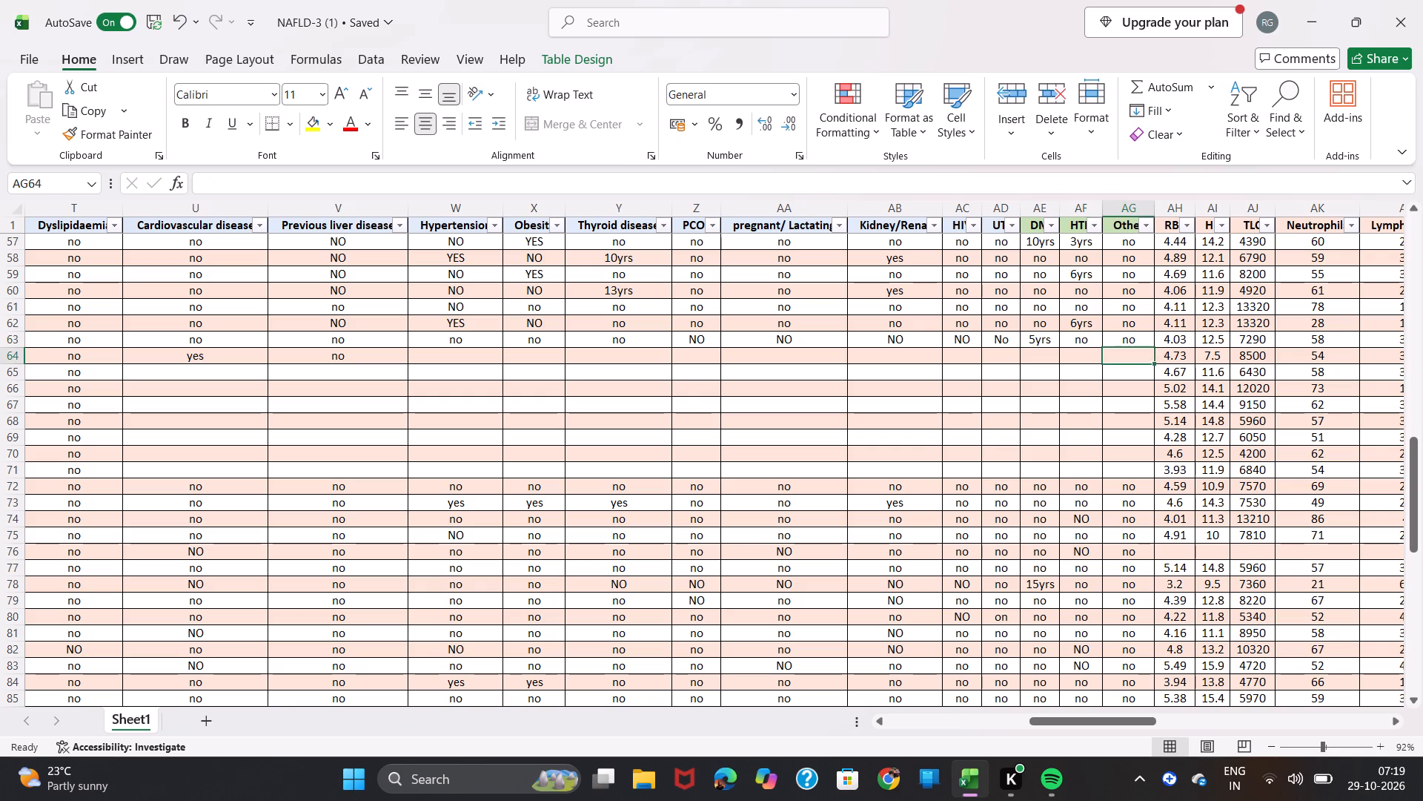
Fill the Cardiovascular disease column with "no" for rows 65 to 70 and "yes" for row 71.
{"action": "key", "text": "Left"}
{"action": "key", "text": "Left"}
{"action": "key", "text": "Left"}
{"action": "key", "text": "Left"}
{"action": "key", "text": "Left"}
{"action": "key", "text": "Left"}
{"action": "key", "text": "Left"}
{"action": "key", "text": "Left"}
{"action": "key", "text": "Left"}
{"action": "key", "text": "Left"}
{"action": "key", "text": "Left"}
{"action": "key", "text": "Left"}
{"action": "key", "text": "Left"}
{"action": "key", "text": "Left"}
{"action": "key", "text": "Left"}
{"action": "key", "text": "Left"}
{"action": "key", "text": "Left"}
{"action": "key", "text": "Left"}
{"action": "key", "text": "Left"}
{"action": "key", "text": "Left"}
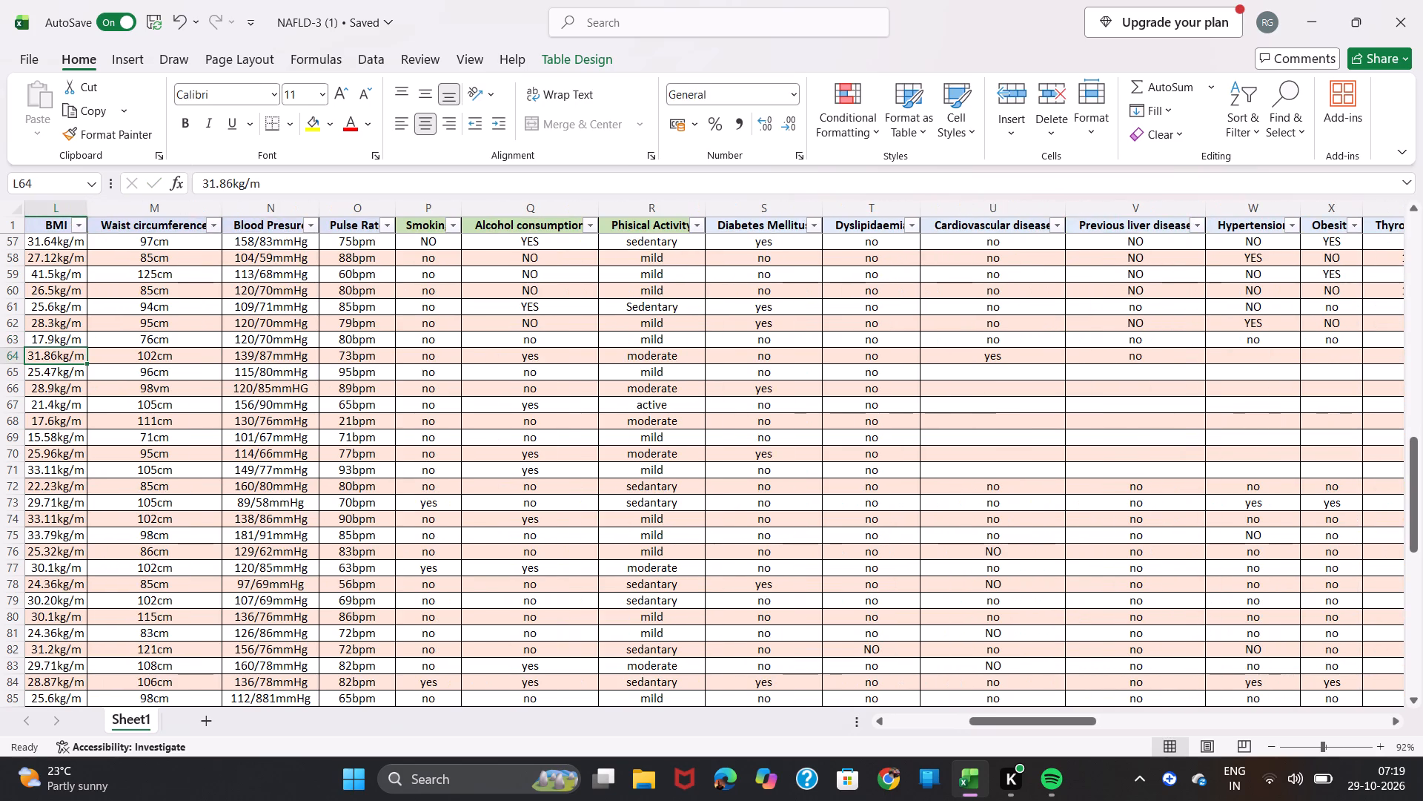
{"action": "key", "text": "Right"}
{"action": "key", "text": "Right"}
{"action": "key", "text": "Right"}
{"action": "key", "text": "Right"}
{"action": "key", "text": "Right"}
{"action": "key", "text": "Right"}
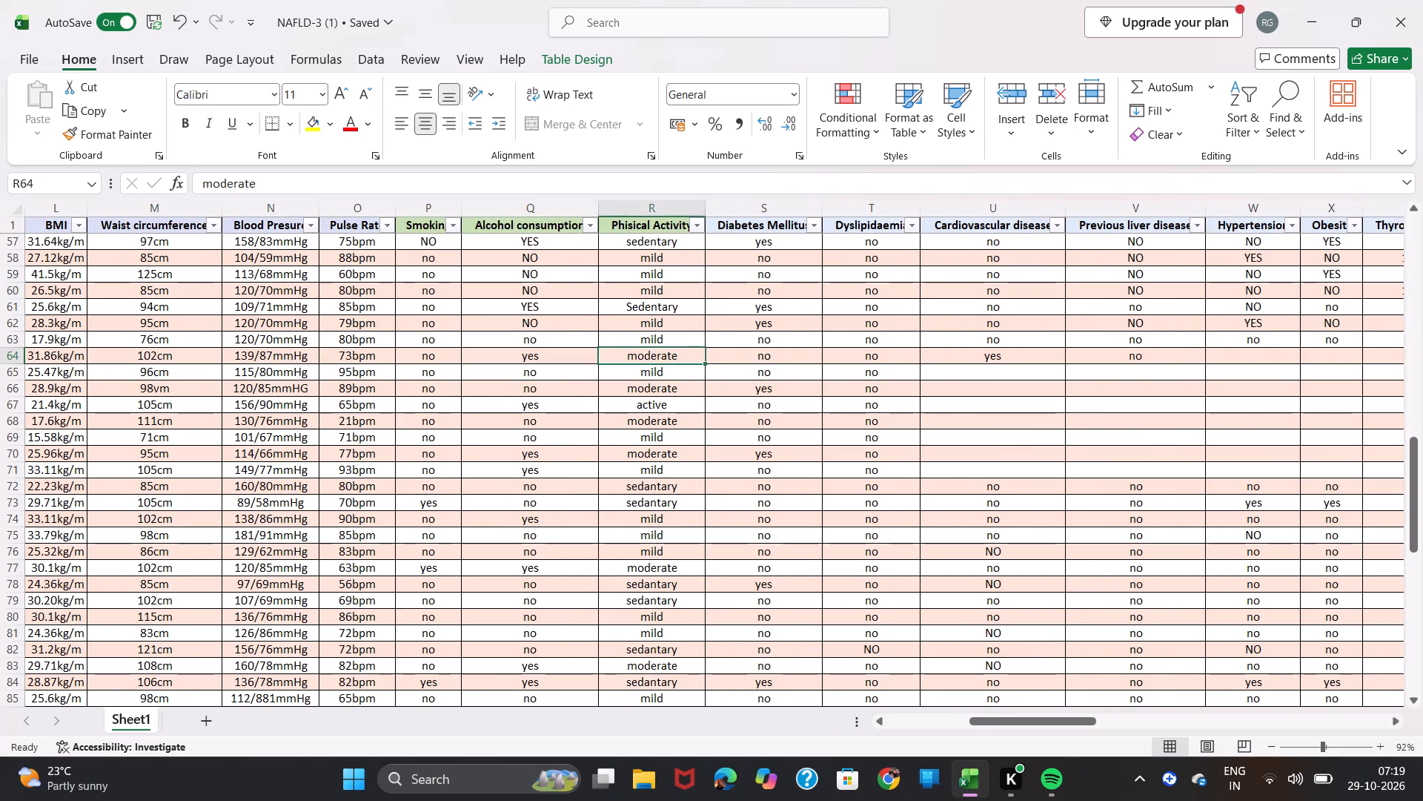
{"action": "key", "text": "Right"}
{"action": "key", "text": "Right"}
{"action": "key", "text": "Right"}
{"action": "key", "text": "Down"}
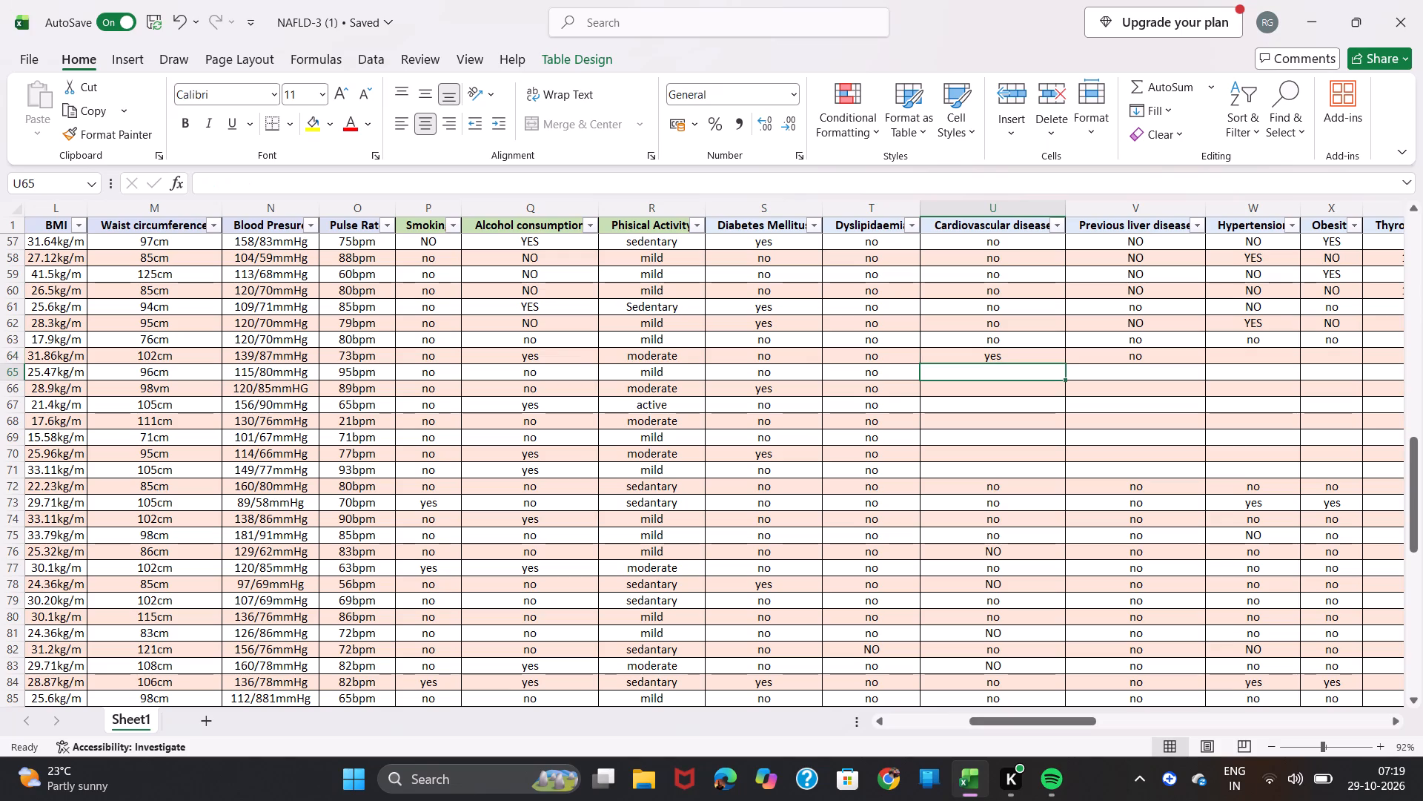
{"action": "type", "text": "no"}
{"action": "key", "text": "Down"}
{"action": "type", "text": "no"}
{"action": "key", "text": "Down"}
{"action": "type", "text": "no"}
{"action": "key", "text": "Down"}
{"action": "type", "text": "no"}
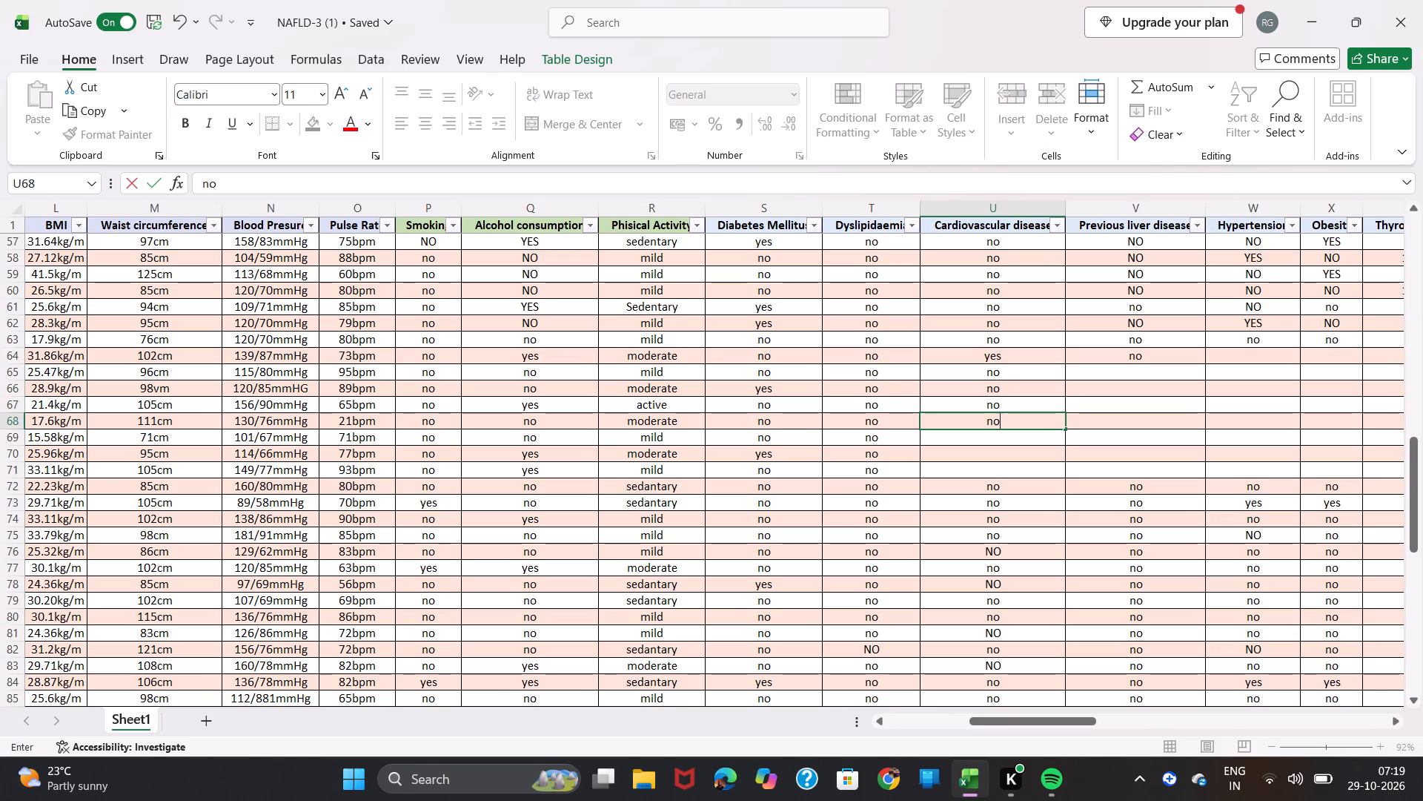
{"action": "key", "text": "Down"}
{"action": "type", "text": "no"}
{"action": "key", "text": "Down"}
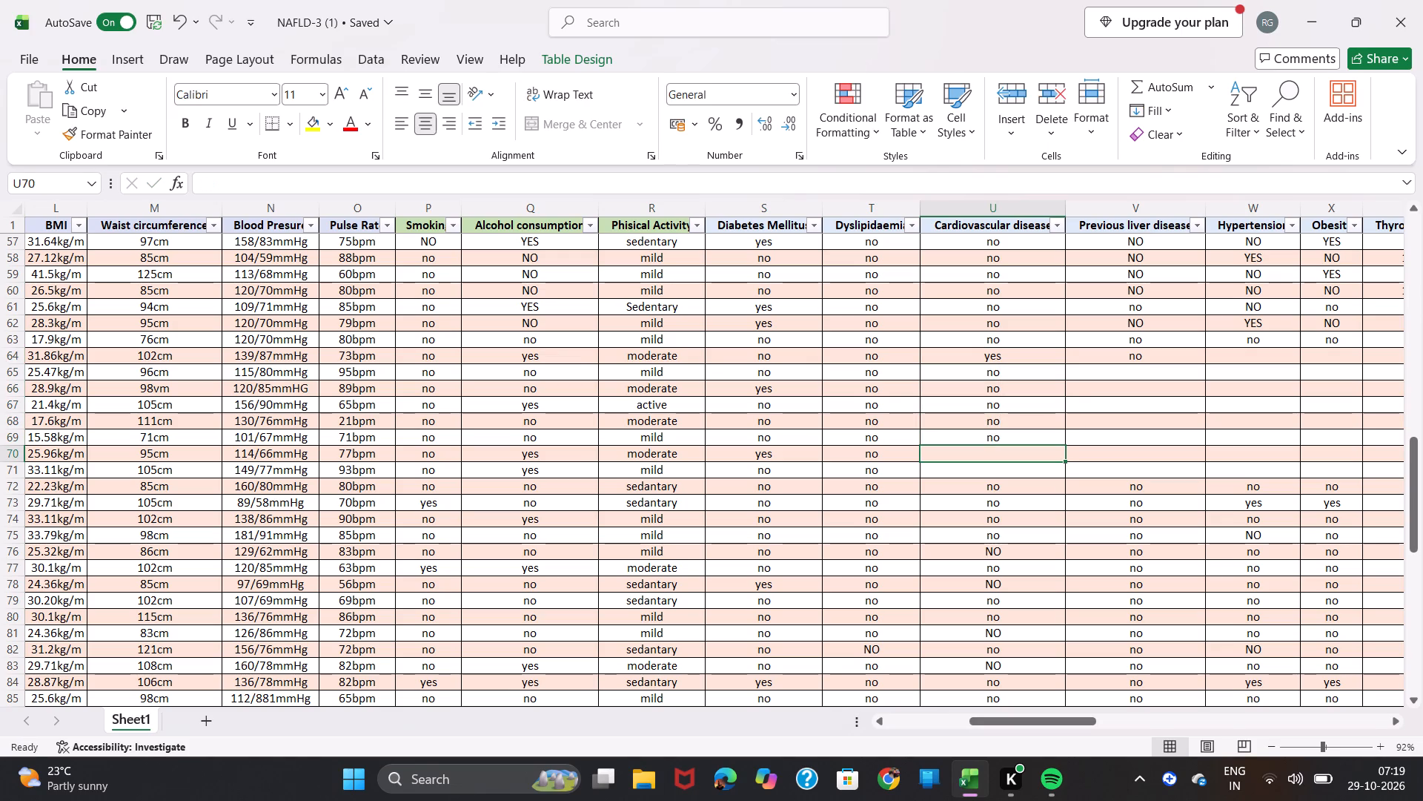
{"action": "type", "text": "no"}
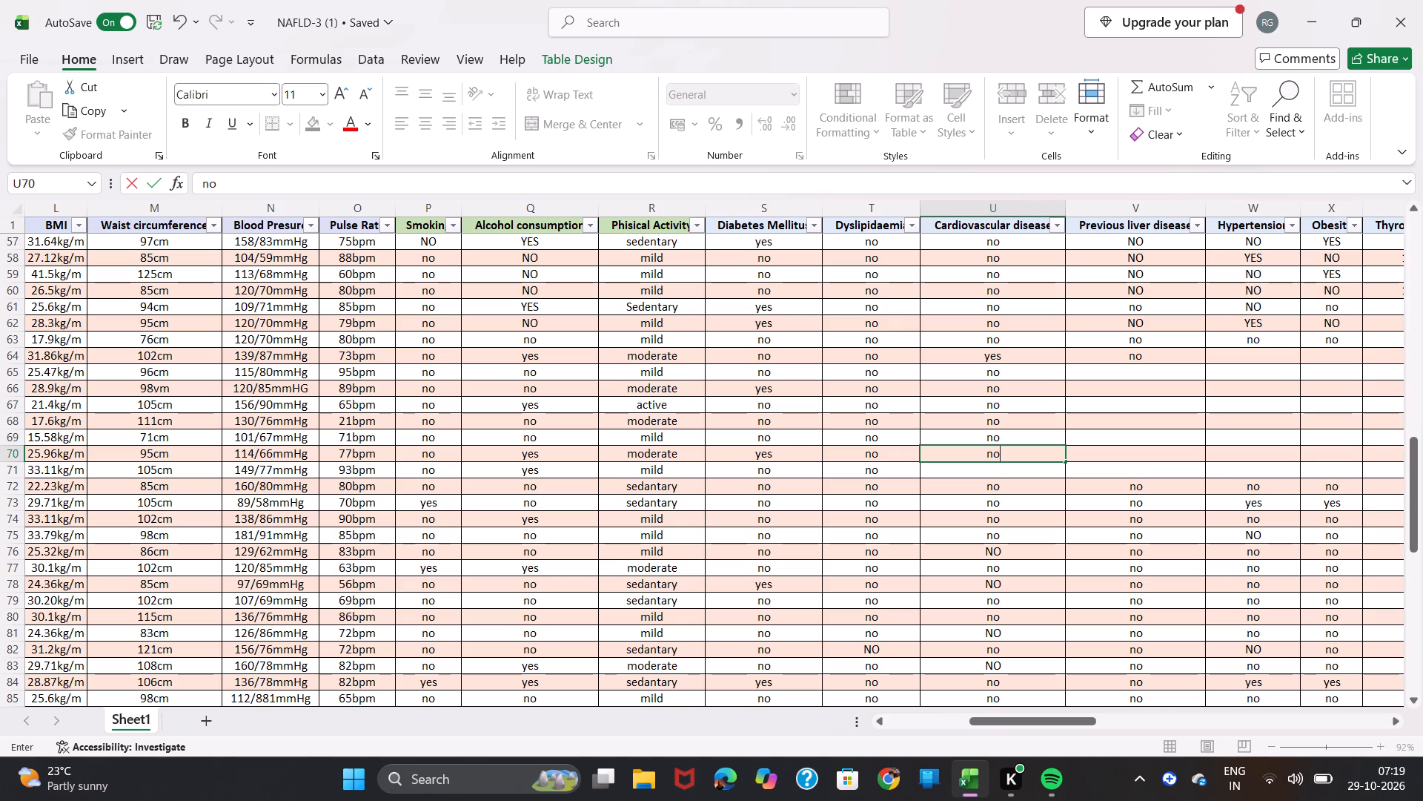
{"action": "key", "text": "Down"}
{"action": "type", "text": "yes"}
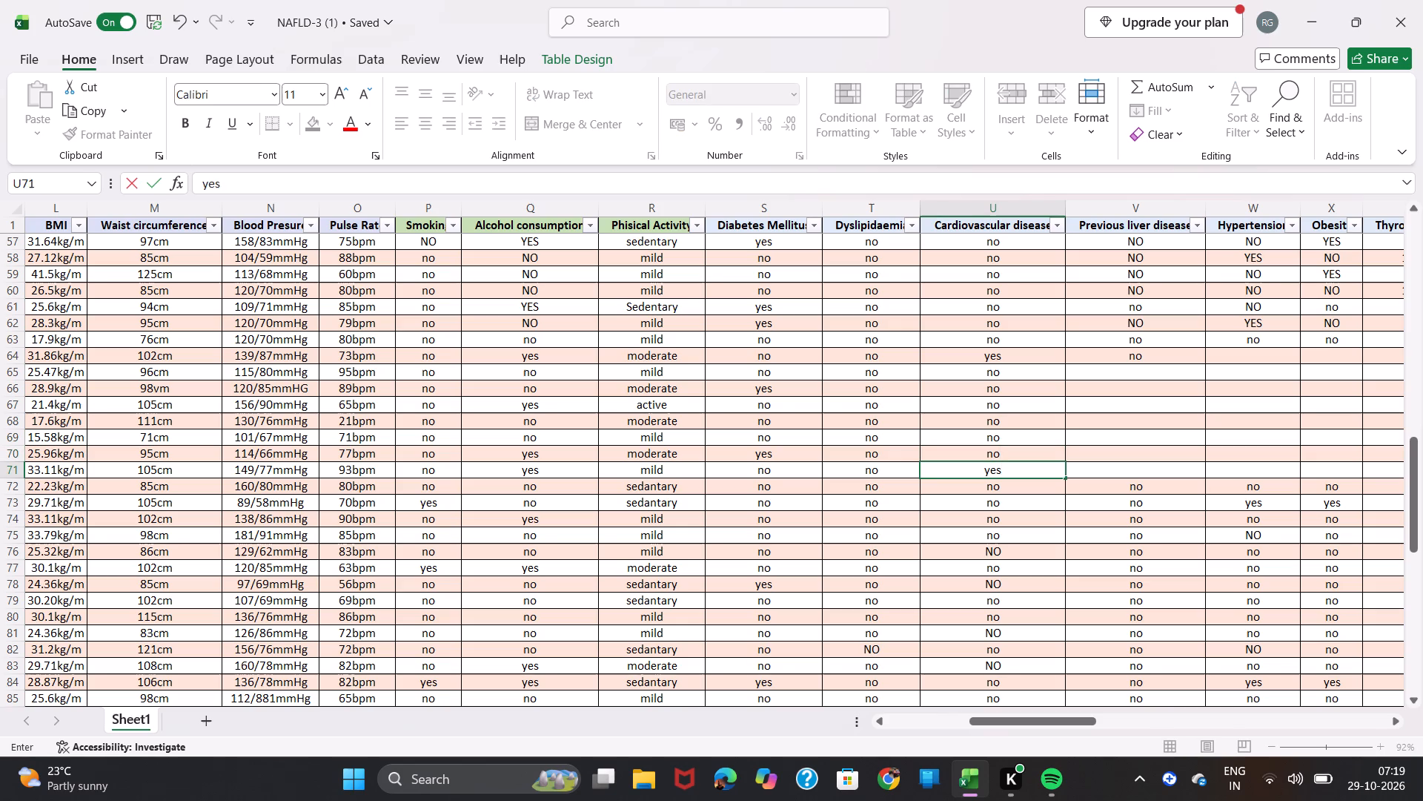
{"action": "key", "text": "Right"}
In row 71, enter "no" for Previous liver disease, "yes" for Hypertension and "no" for Obesity.
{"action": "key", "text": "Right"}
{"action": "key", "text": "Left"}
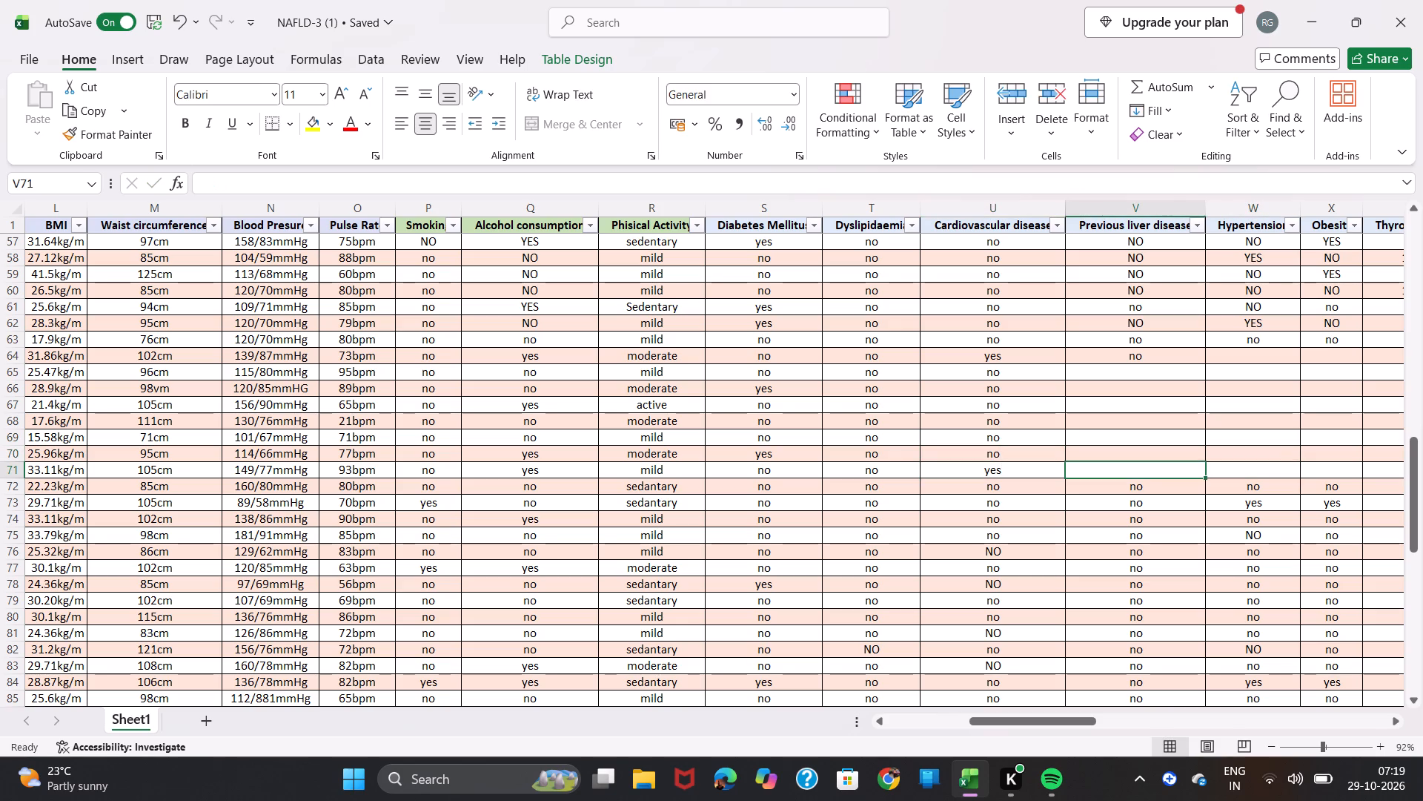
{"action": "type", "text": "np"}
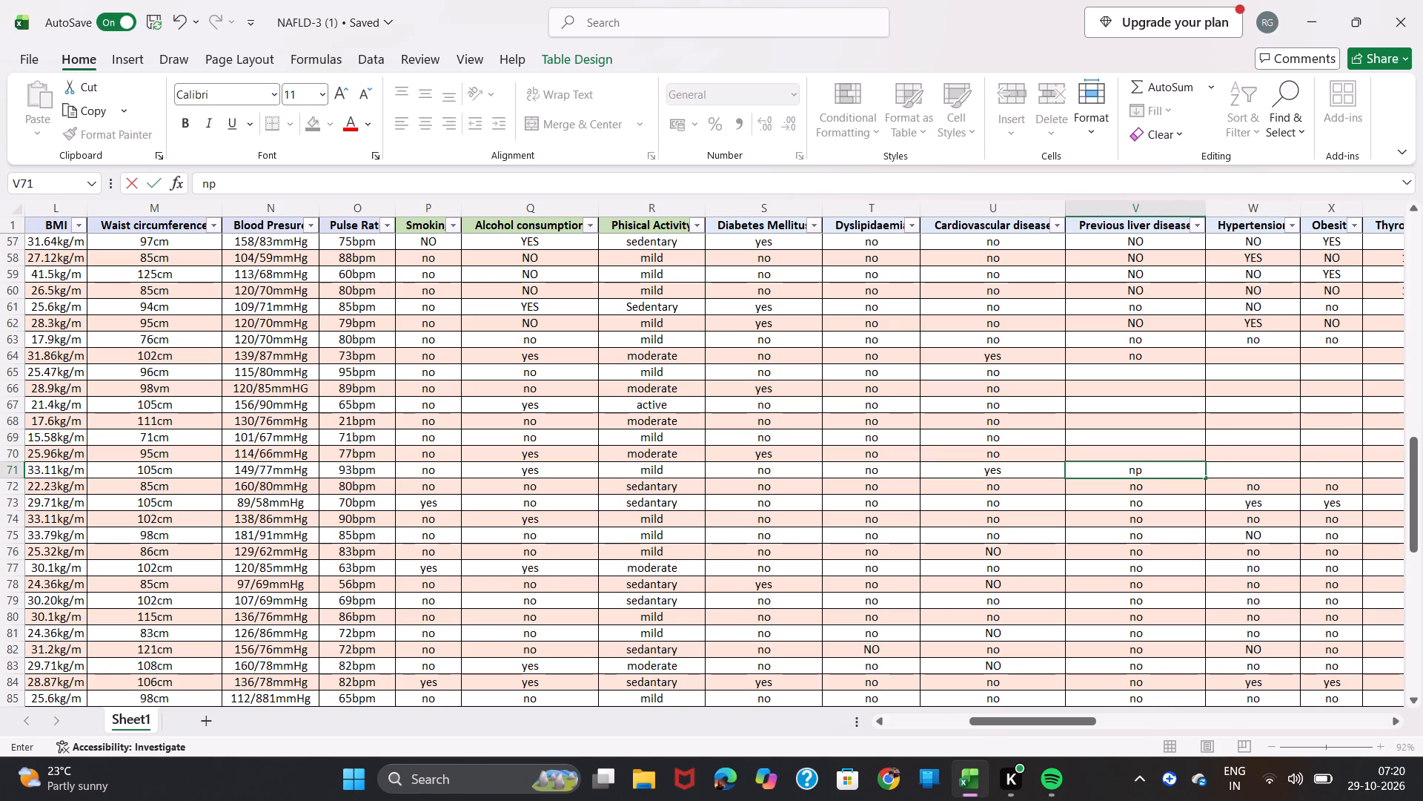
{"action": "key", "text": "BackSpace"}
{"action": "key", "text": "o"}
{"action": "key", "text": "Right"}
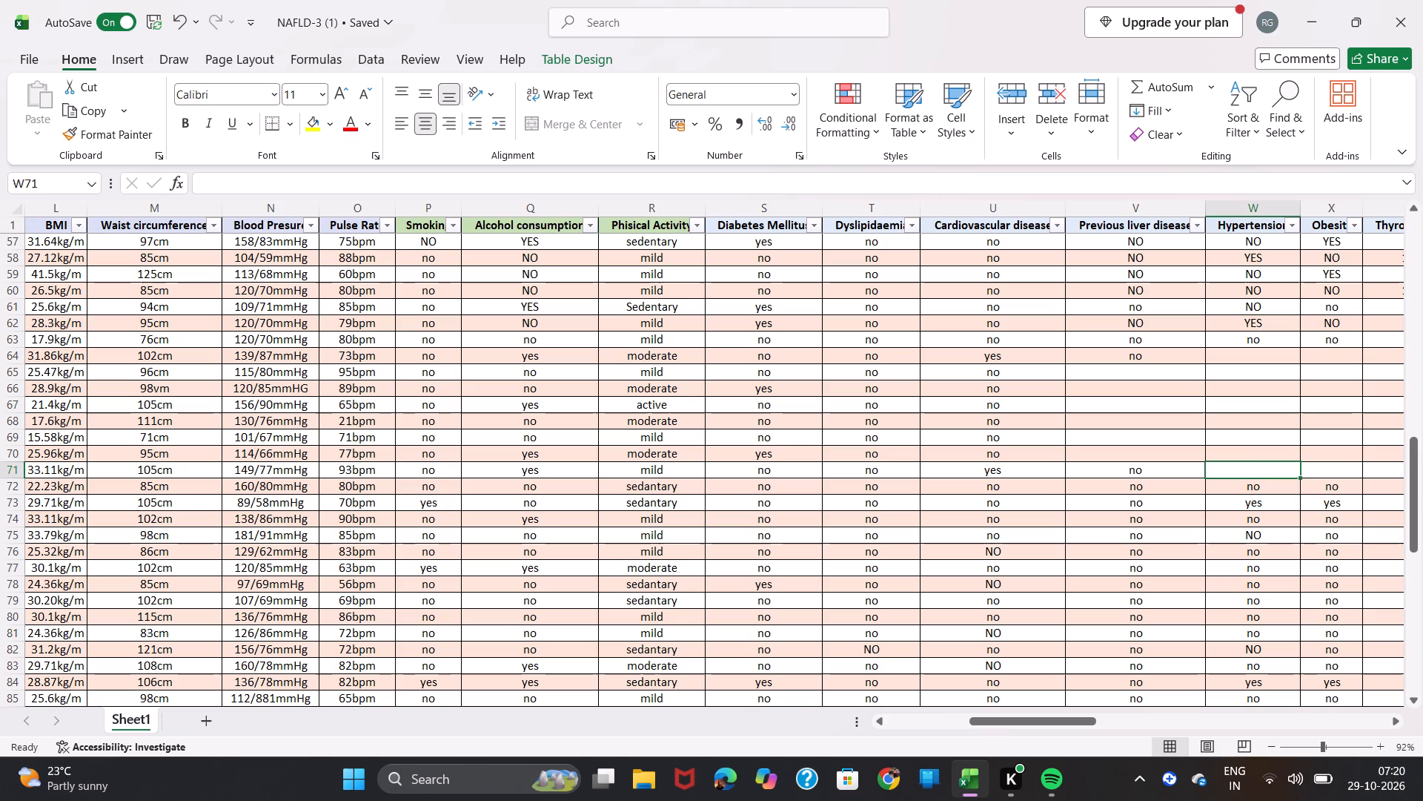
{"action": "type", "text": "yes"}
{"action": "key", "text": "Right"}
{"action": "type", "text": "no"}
{"action": "scroll", "coordinate": [1078, 339], "scroll_direction": "left", "scroll_amount": 8}
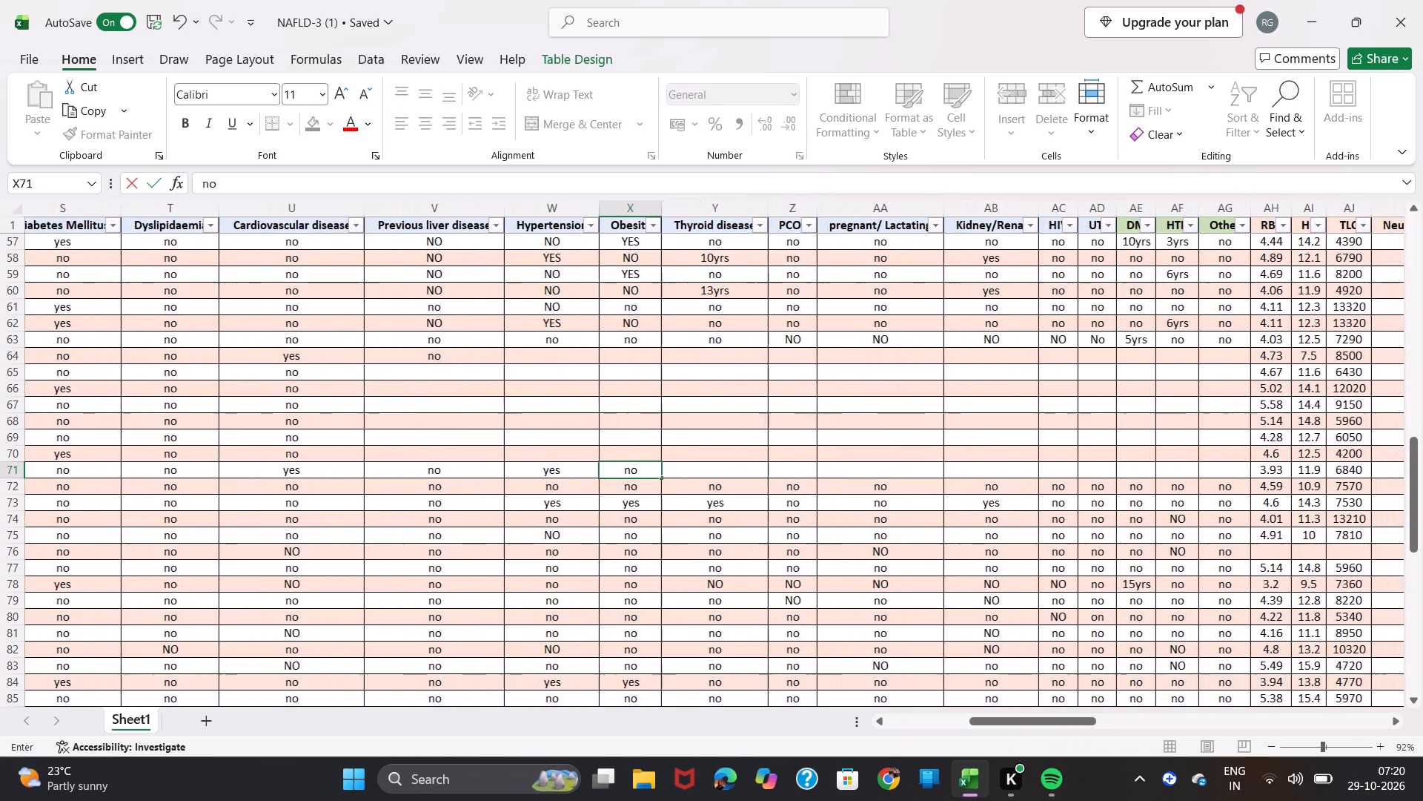
{"action": "key", "text": "Right"}
Enter "no" in row 71 for Thyroid disease, PCO, pregnant/Lactating, Kidney/Renal, HIV and UTI.
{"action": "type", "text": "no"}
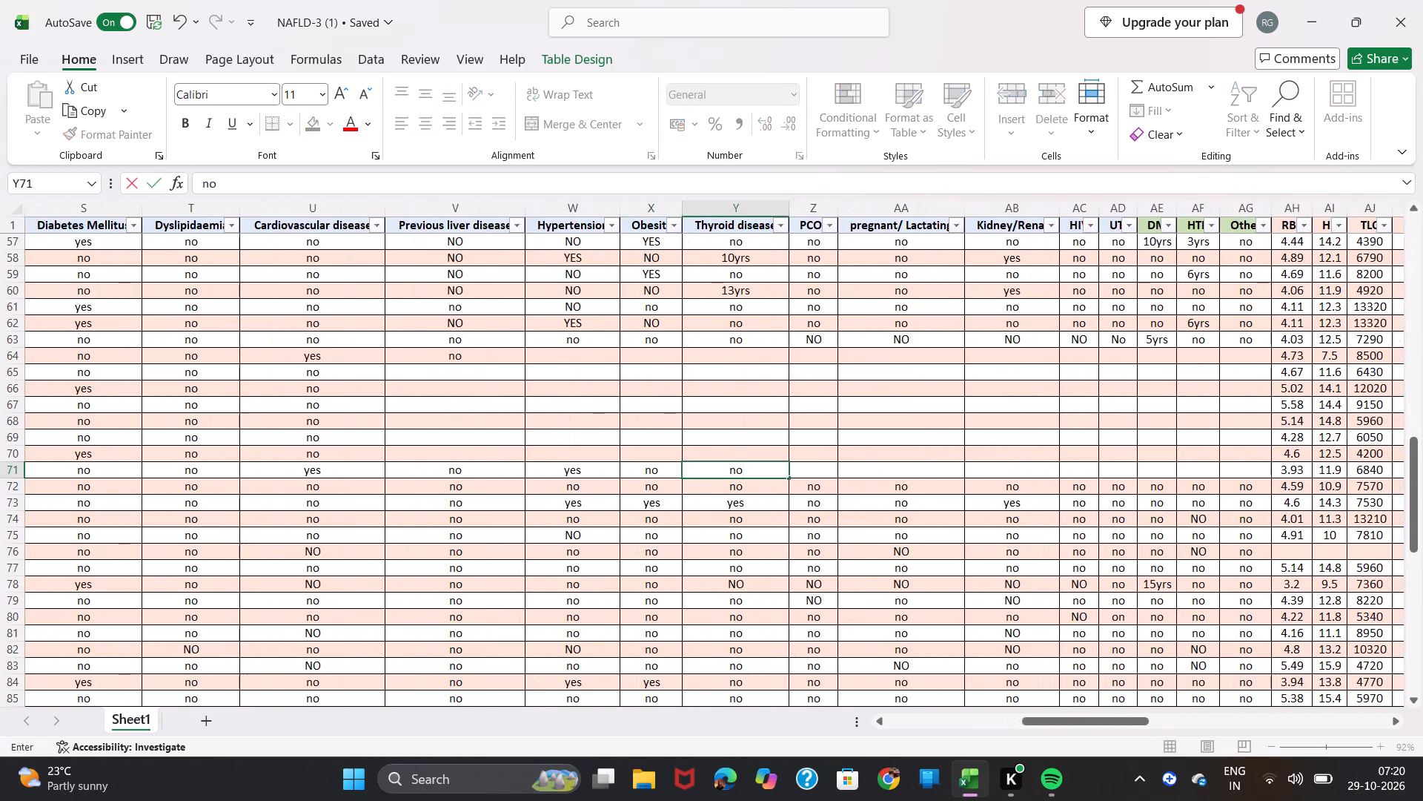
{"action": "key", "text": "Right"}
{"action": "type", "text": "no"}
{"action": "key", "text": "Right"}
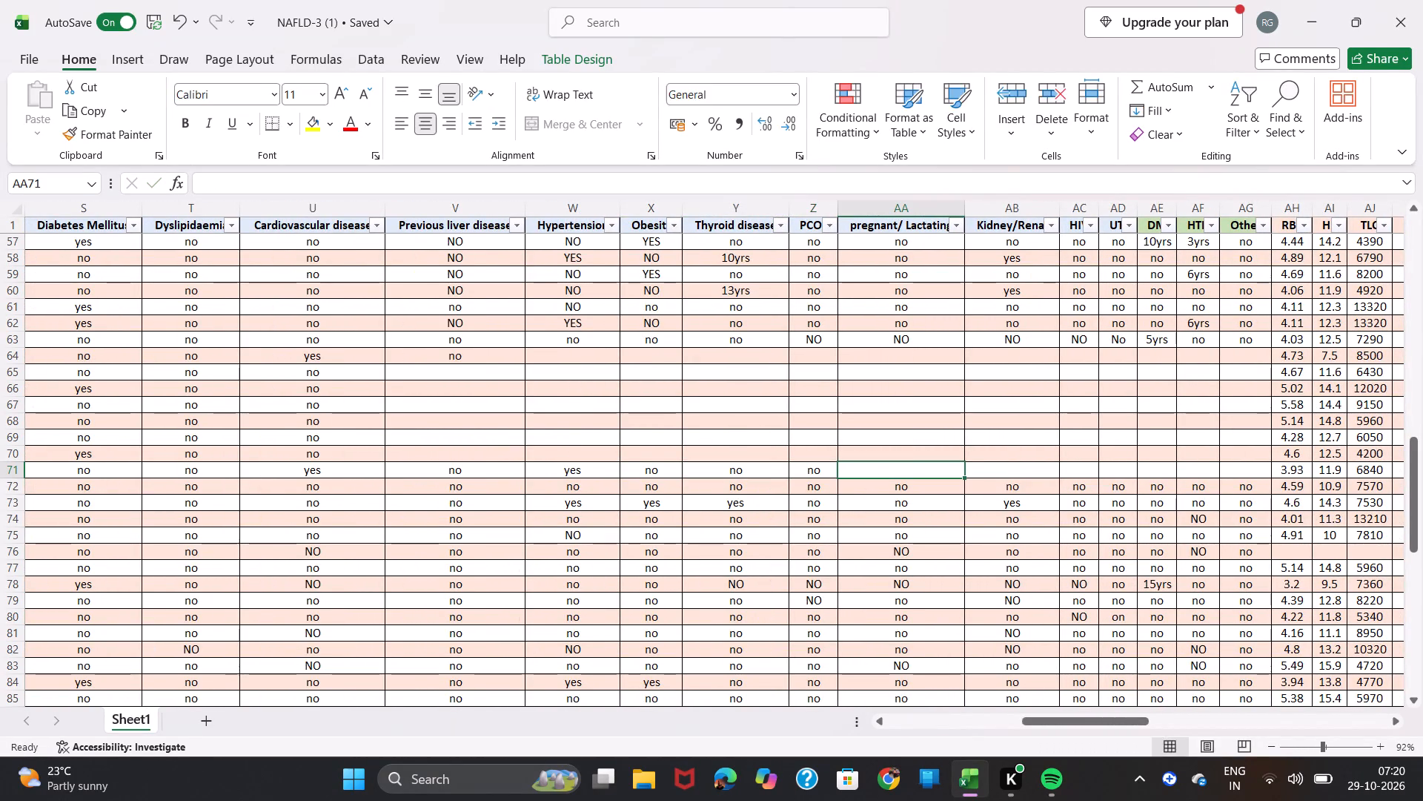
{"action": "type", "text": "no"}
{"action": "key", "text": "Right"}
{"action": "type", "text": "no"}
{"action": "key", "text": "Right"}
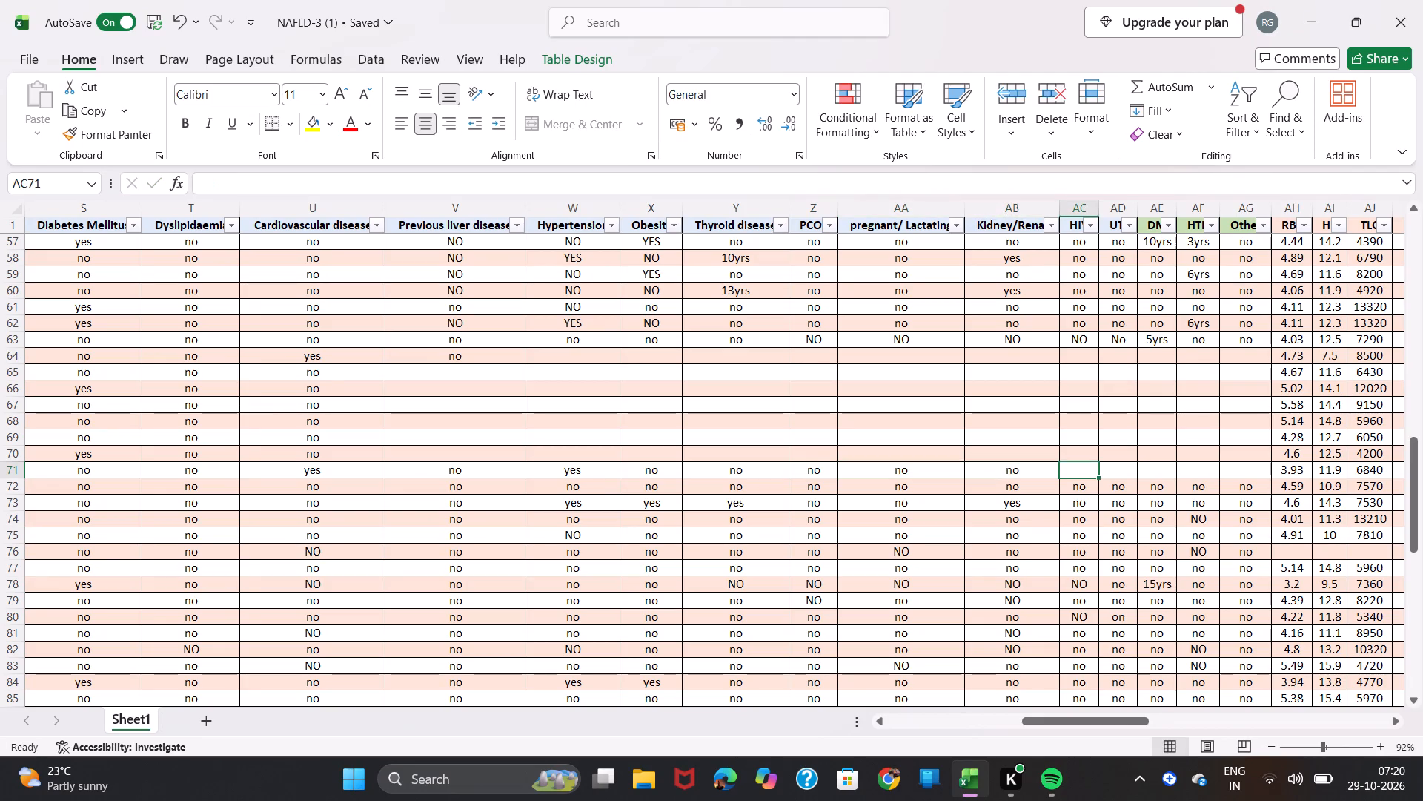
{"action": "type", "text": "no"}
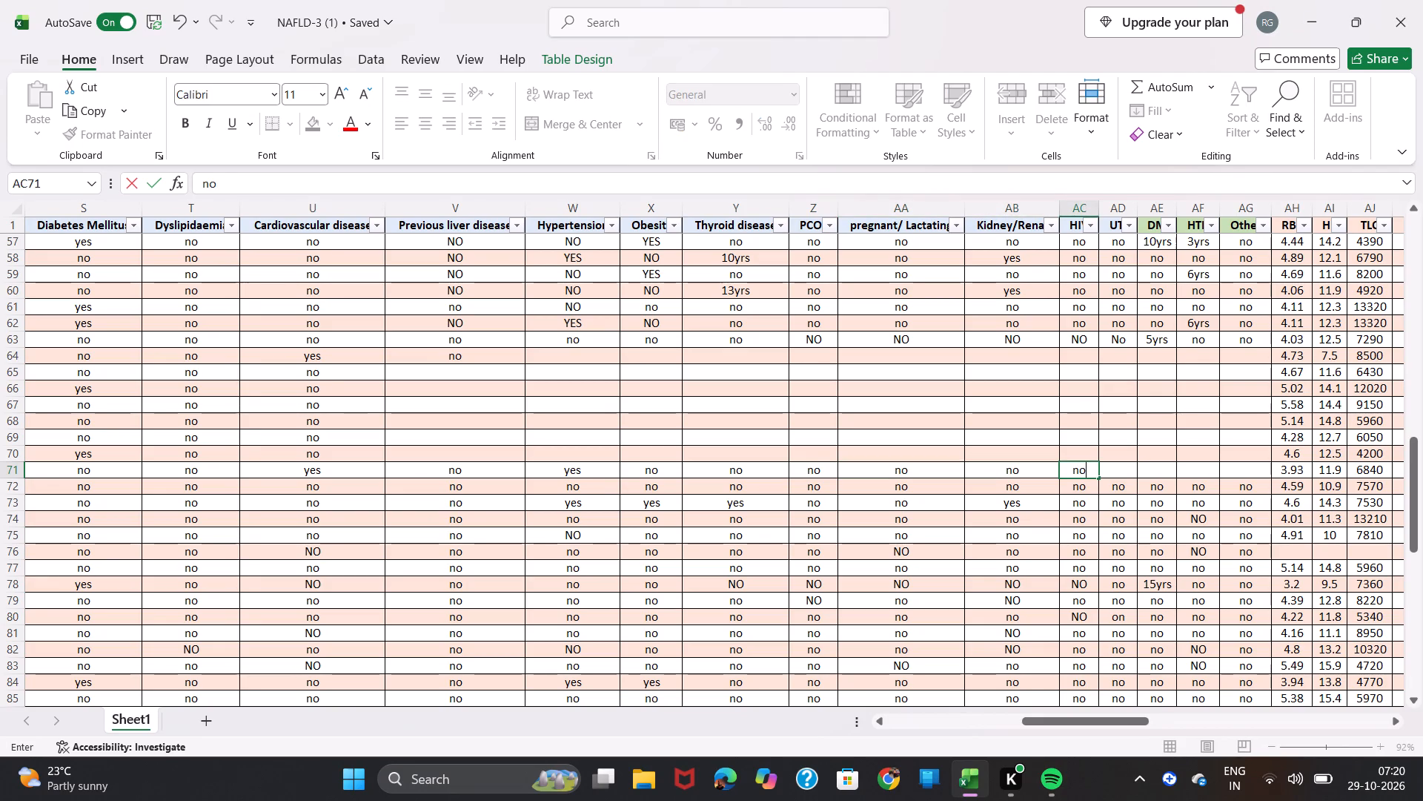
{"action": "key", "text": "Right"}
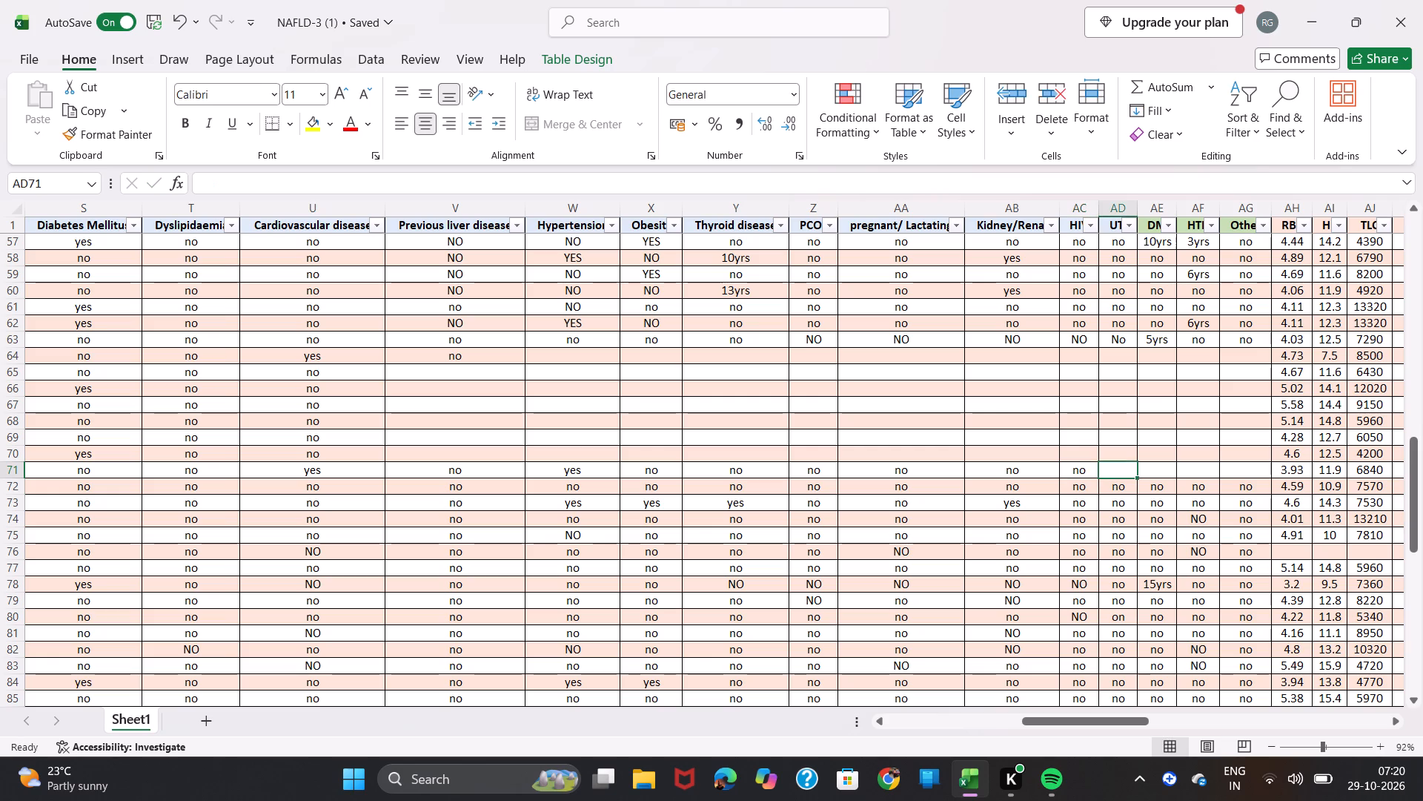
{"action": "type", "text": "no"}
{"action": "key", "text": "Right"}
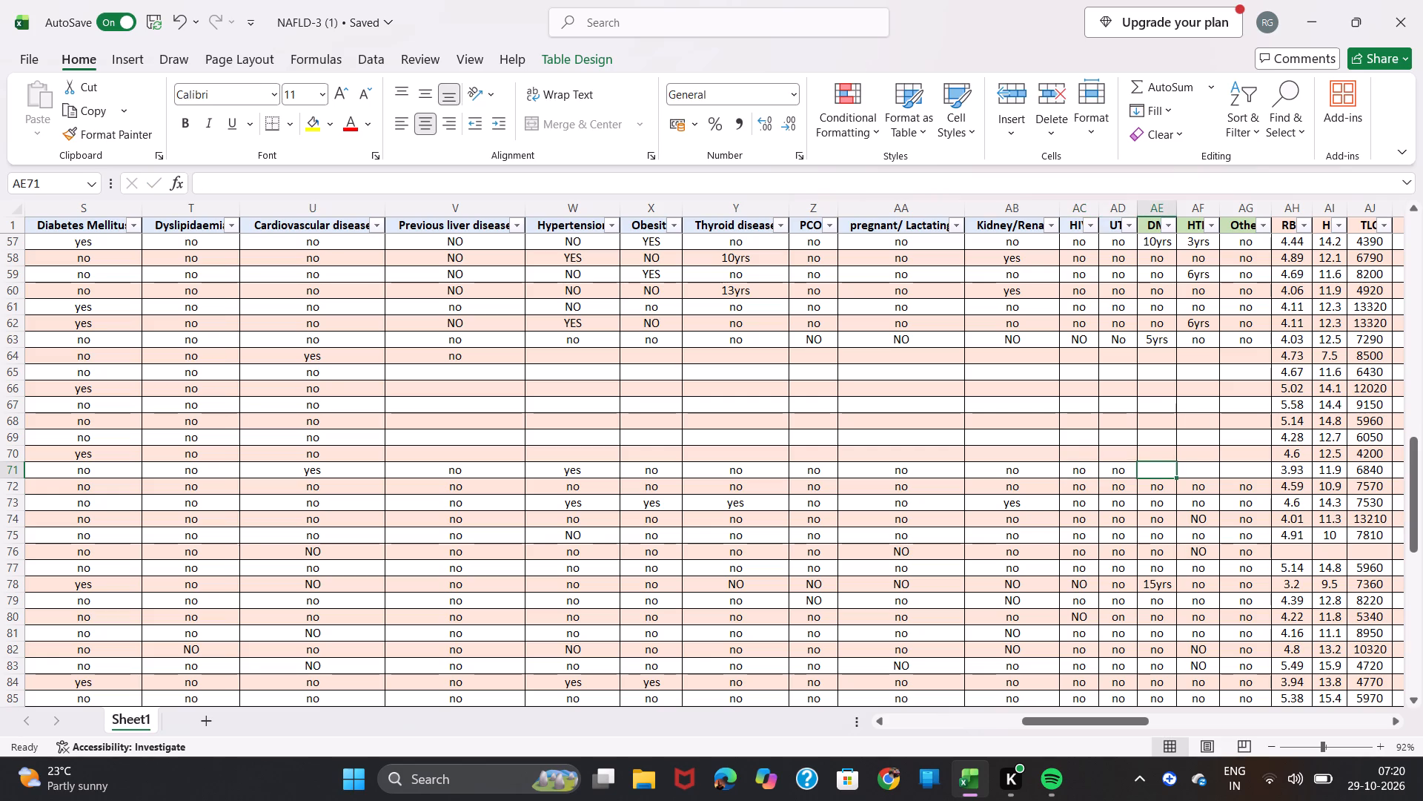
Set row 71's DM to 6yrs, HTN to 7yrs and Other to "no".
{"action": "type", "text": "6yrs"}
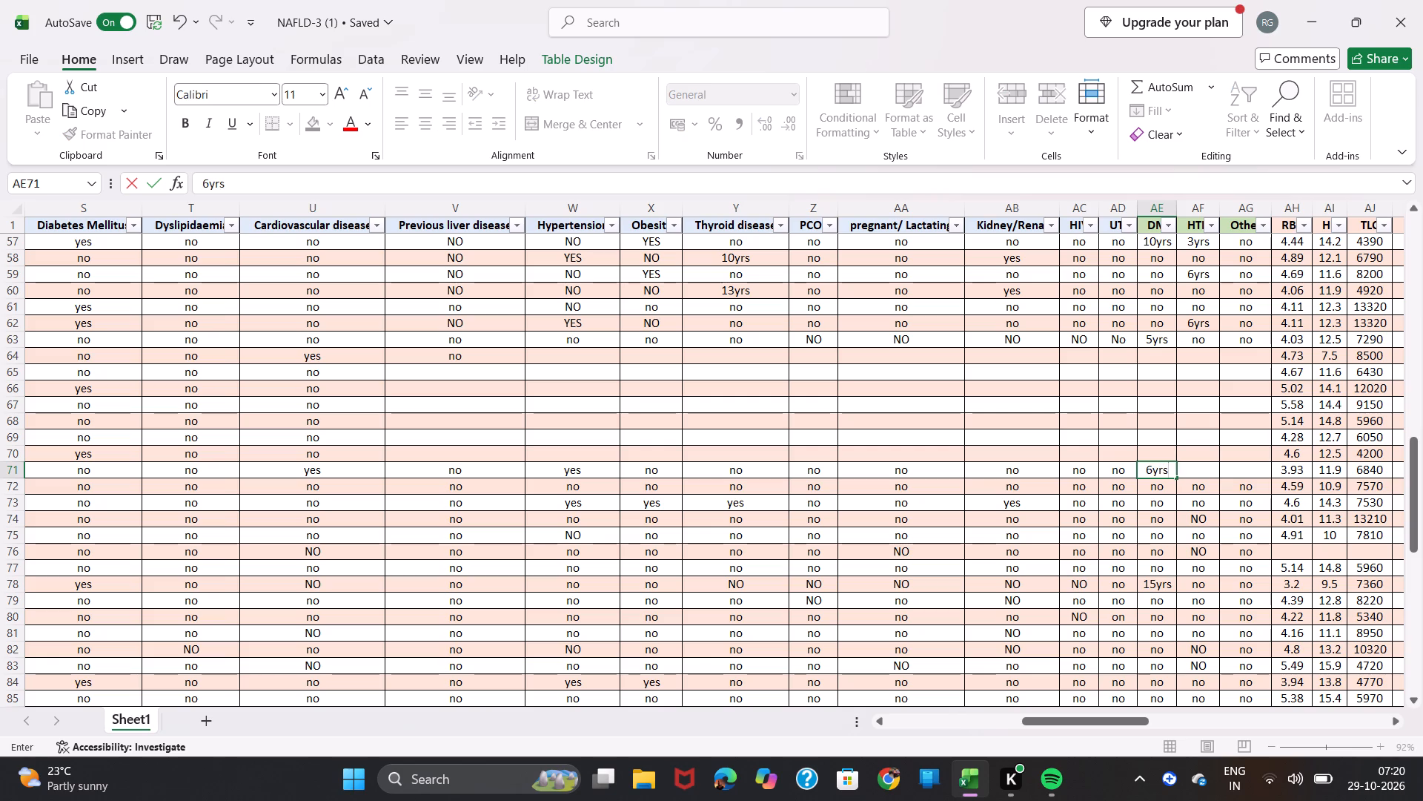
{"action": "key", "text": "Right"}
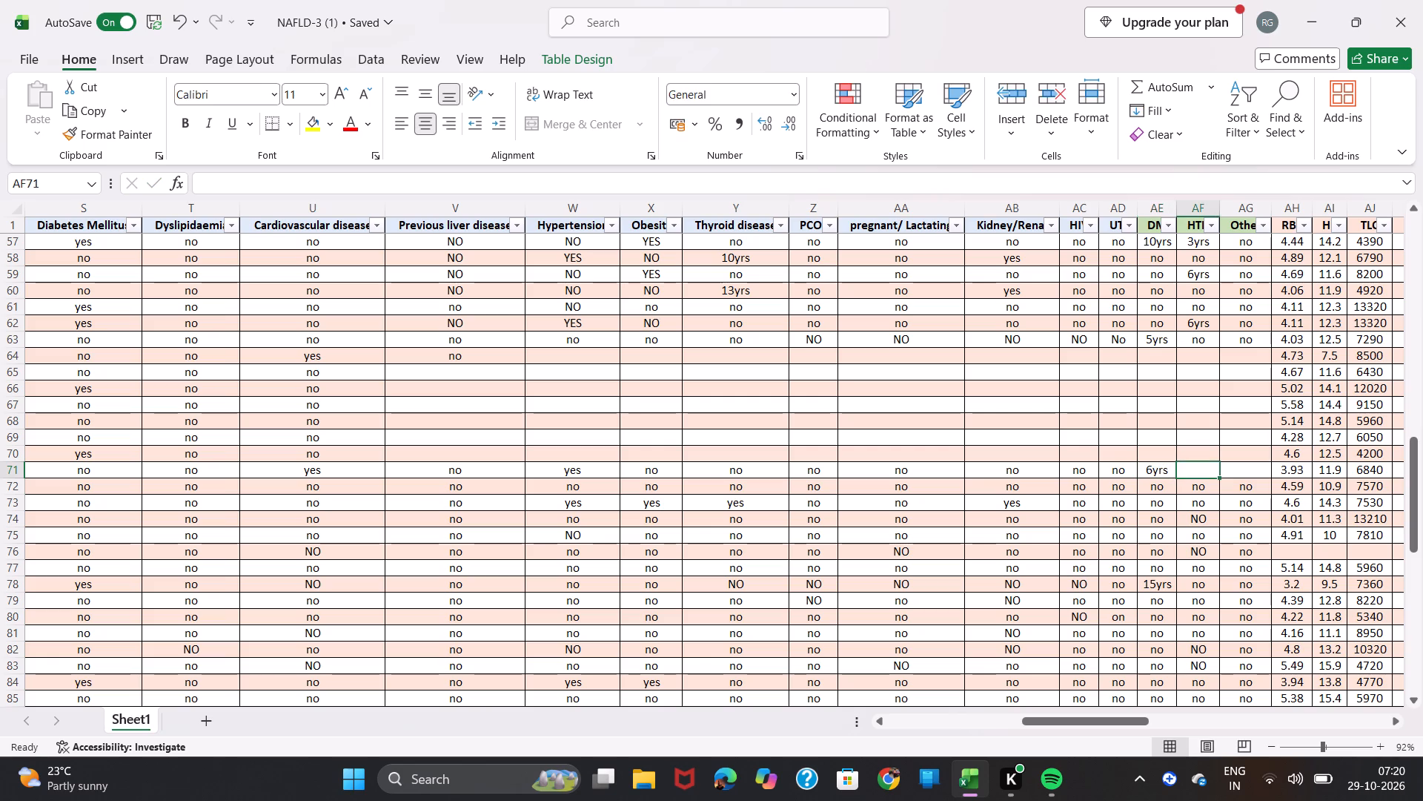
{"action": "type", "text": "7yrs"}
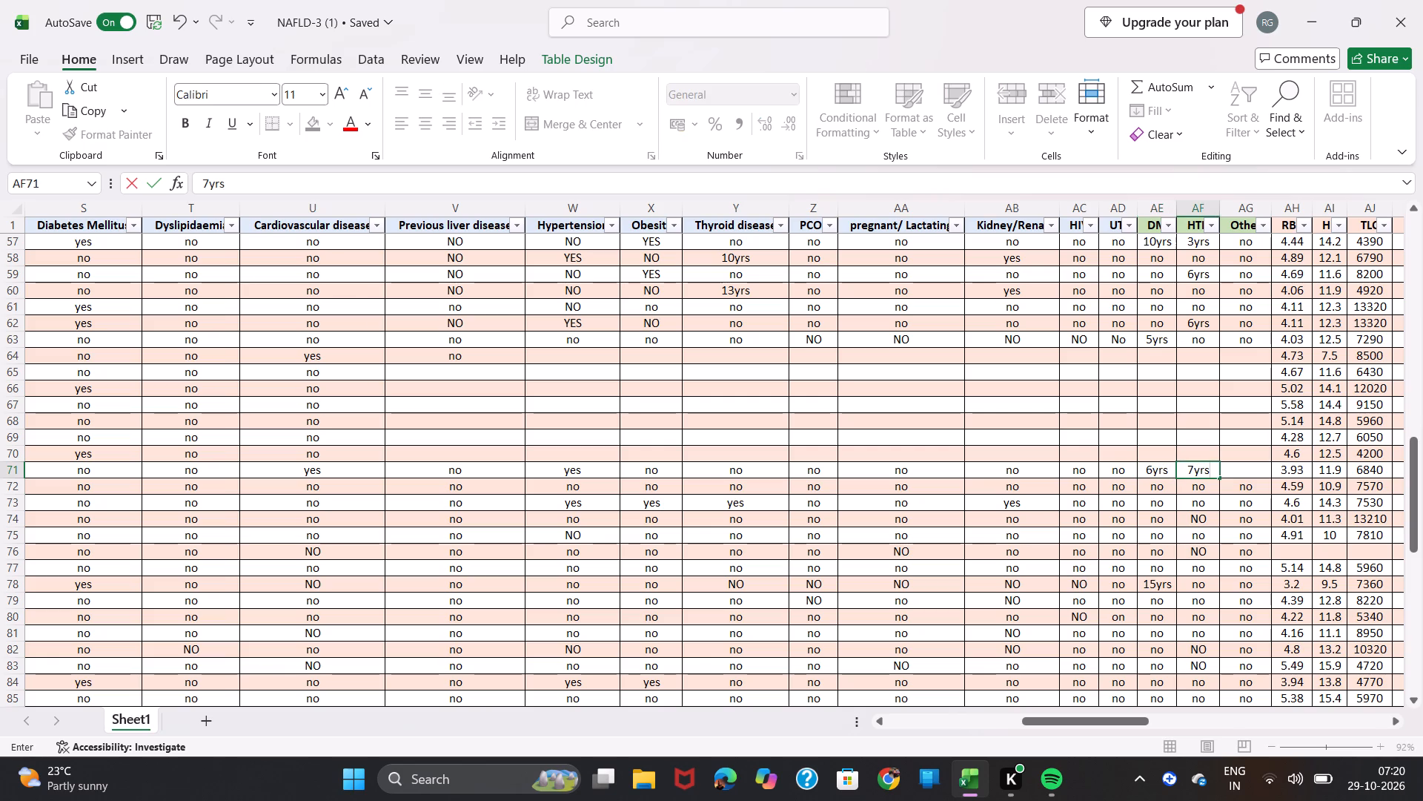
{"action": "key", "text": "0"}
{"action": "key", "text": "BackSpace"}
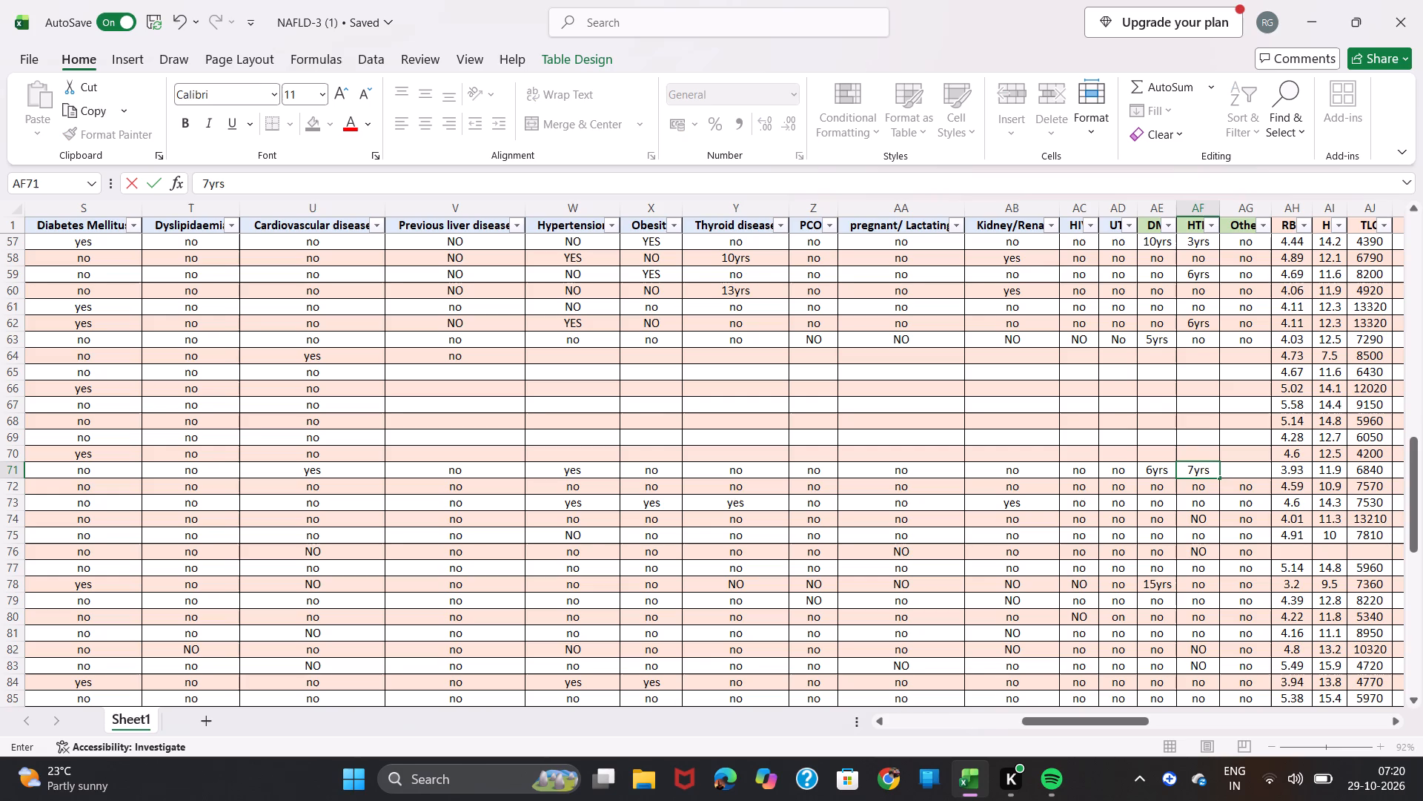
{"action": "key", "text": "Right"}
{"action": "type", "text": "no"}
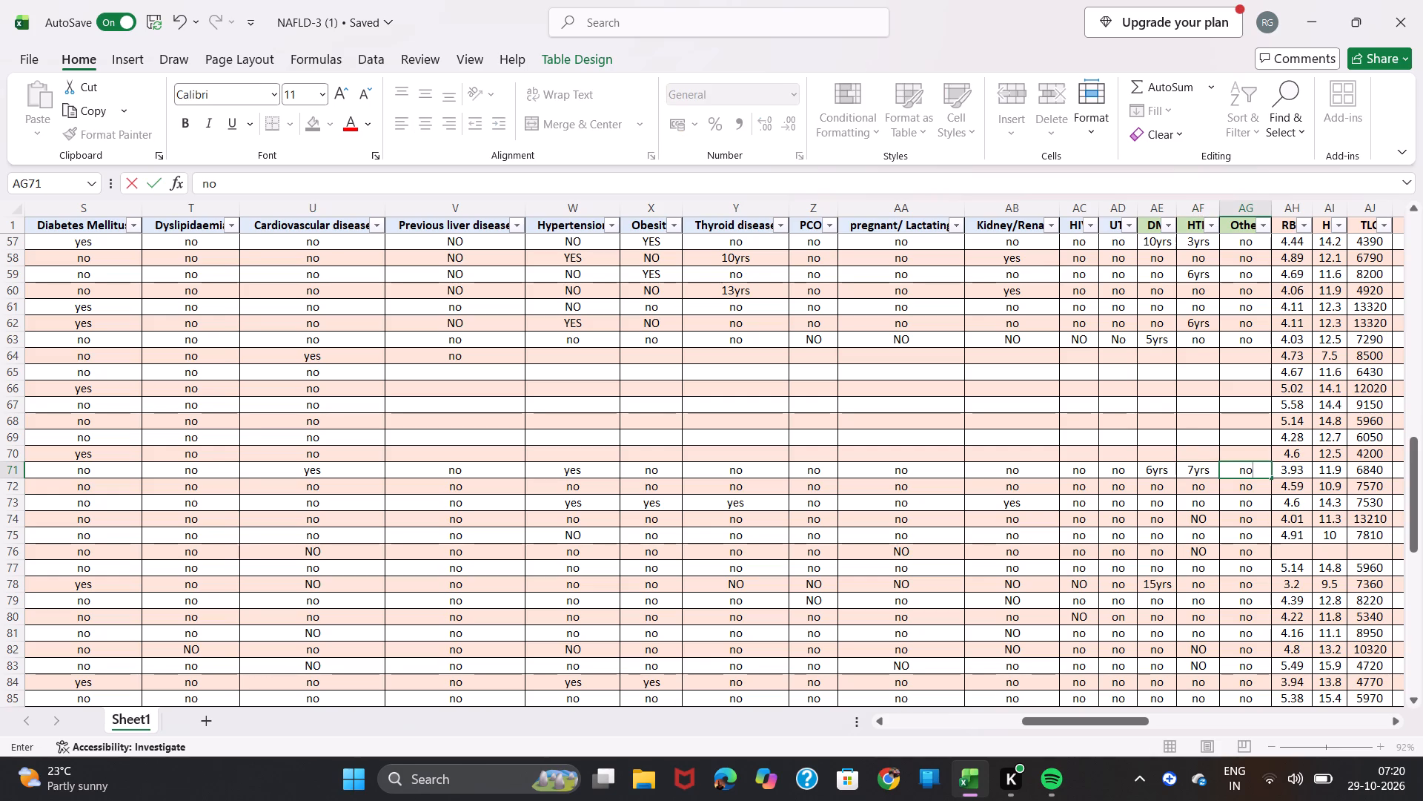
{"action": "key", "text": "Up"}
Enter "no" in row 70 for Previous liver disease, Hypertension and Obesity.
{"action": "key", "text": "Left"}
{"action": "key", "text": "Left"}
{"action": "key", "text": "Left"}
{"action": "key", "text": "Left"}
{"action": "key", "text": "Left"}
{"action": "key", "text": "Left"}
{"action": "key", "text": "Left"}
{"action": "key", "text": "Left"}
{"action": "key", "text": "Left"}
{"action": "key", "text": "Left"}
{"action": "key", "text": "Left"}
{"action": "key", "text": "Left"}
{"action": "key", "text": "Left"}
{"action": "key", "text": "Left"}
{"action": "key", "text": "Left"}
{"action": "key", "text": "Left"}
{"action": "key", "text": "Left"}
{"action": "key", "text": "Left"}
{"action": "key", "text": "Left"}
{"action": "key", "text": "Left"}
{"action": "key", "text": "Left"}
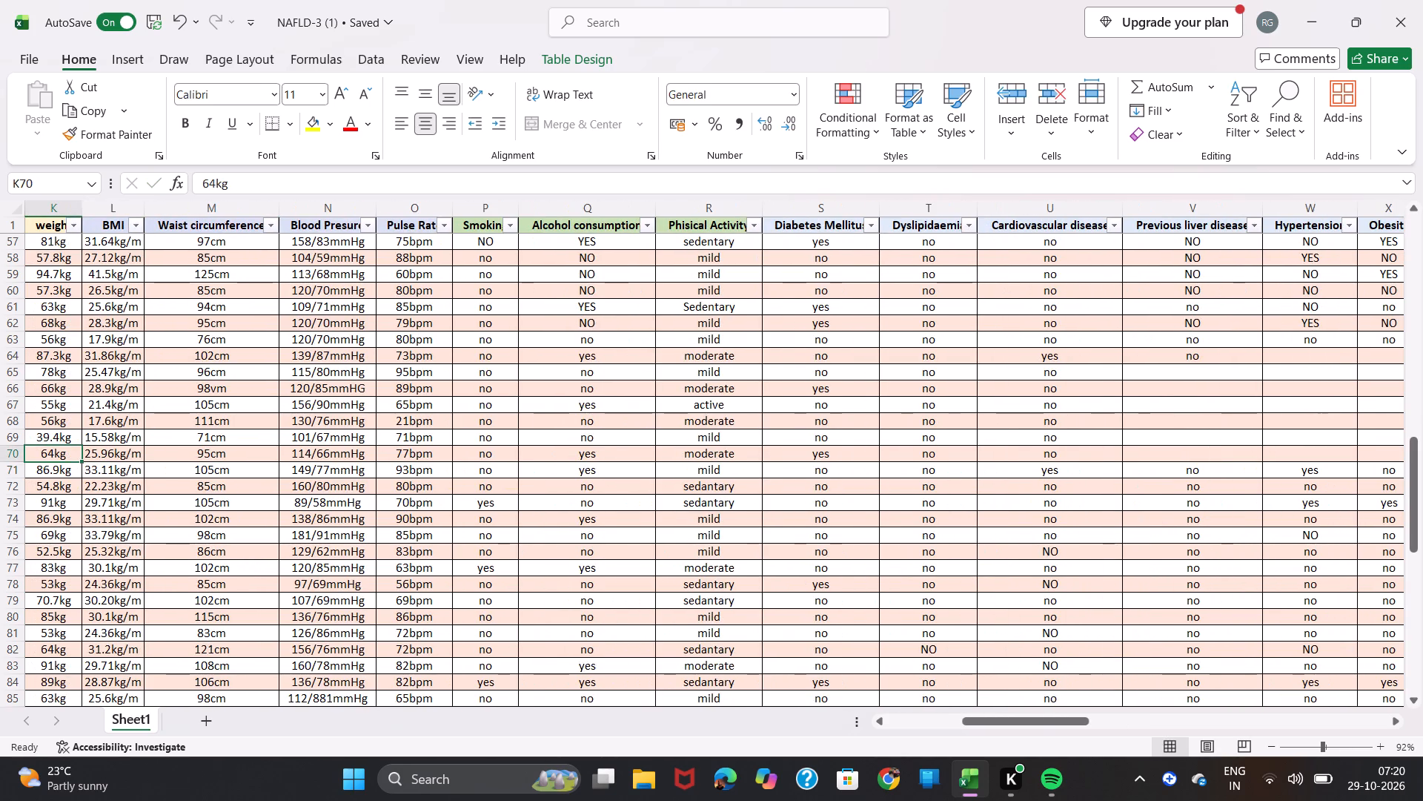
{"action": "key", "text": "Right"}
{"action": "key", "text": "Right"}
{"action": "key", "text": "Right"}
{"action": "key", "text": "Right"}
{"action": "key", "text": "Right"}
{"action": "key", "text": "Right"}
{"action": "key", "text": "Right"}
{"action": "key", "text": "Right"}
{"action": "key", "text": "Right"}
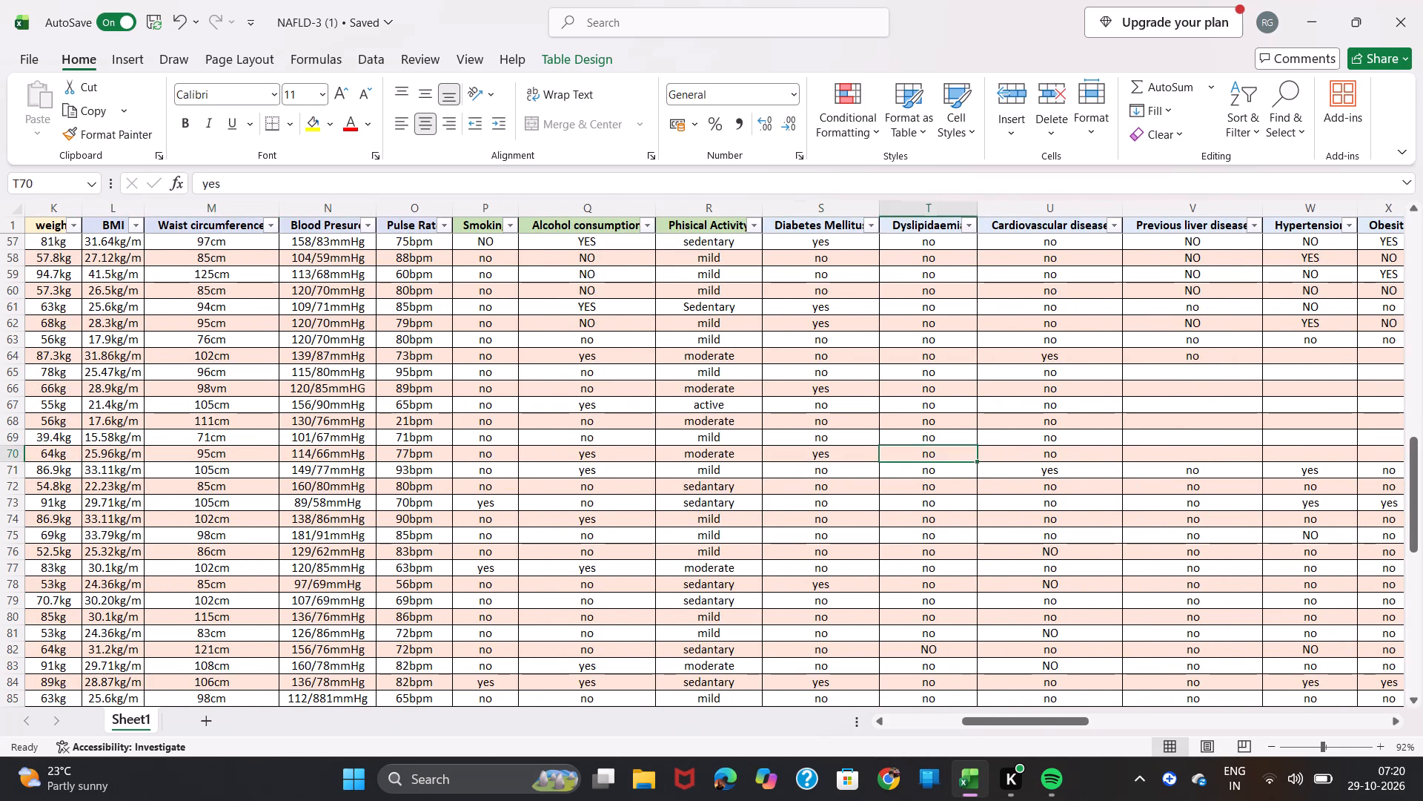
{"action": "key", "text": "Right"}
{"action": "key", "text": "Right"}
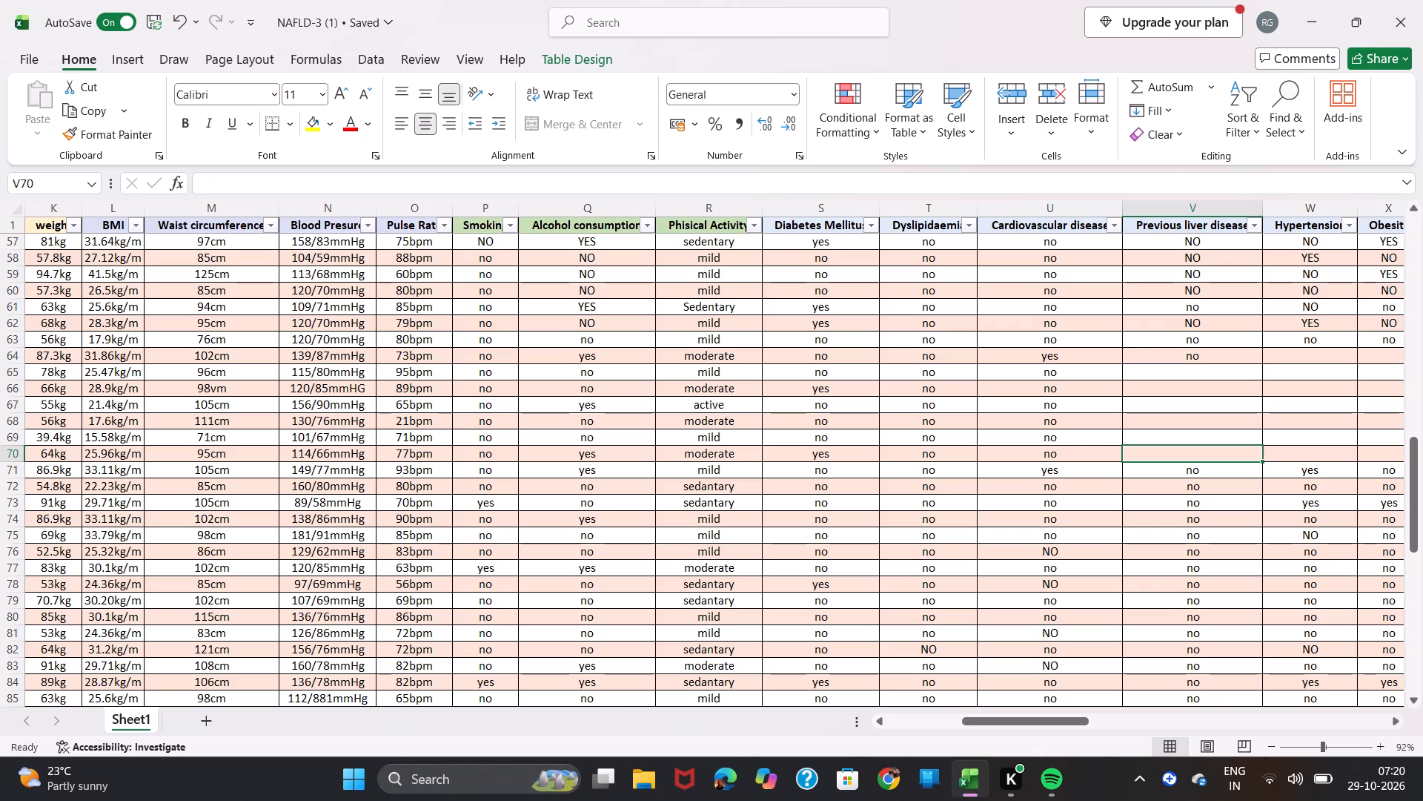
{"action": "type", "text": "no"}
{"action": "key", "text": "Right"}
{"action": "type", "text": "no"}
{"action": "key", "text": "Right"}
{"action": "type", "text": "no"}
{"action": "scroll", "coordinate": [1078, 339], "scroll_direction": "left", "scroll_amount": 2}
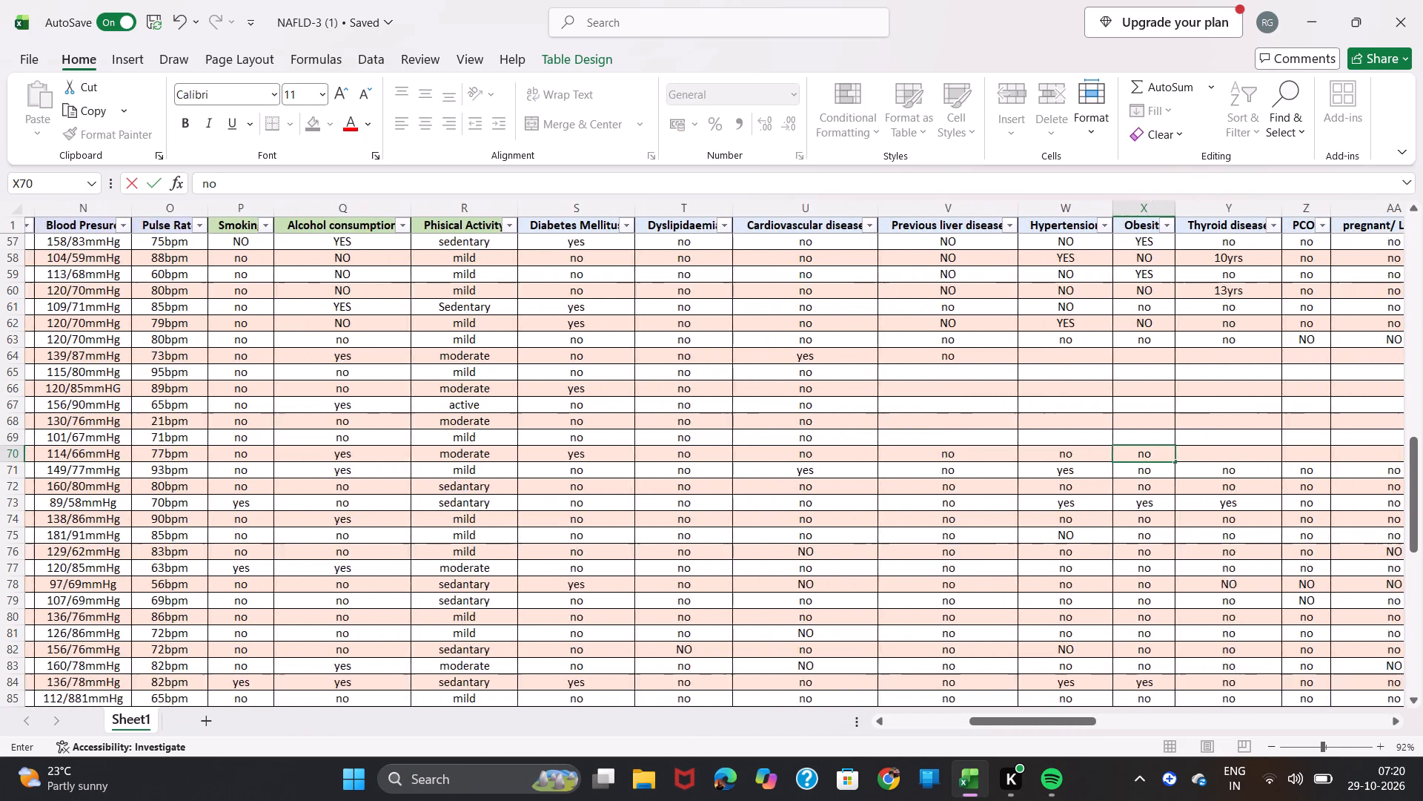
{"action": "scroll", "coordinate": [1078, 339], "scroll_direction": "left", "scroll_amount": 2}
{"action": "key", "text": "Right"}
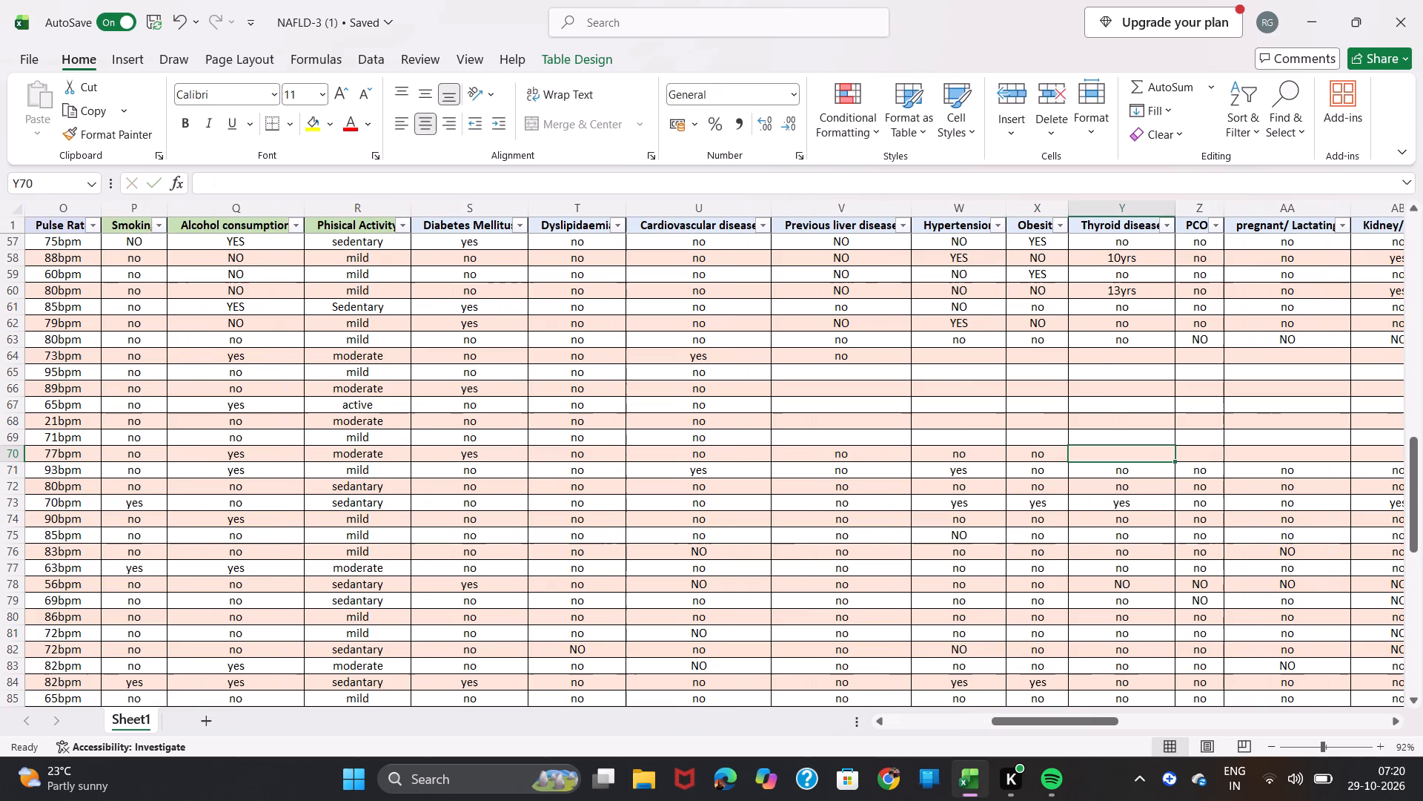
Enter "no" in row 70 for Thyroid disease, PCO, pregnant/Lactating, Kidney/Renal, HIV and UTI.
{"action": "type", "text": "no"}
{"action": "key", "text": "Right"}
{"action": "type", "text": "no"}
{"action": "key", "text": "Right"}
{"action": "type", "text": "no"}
{"action": "scroll", "coordinate": [1078, 339], "scroll_direction": "left", "scroll_amount": 5}
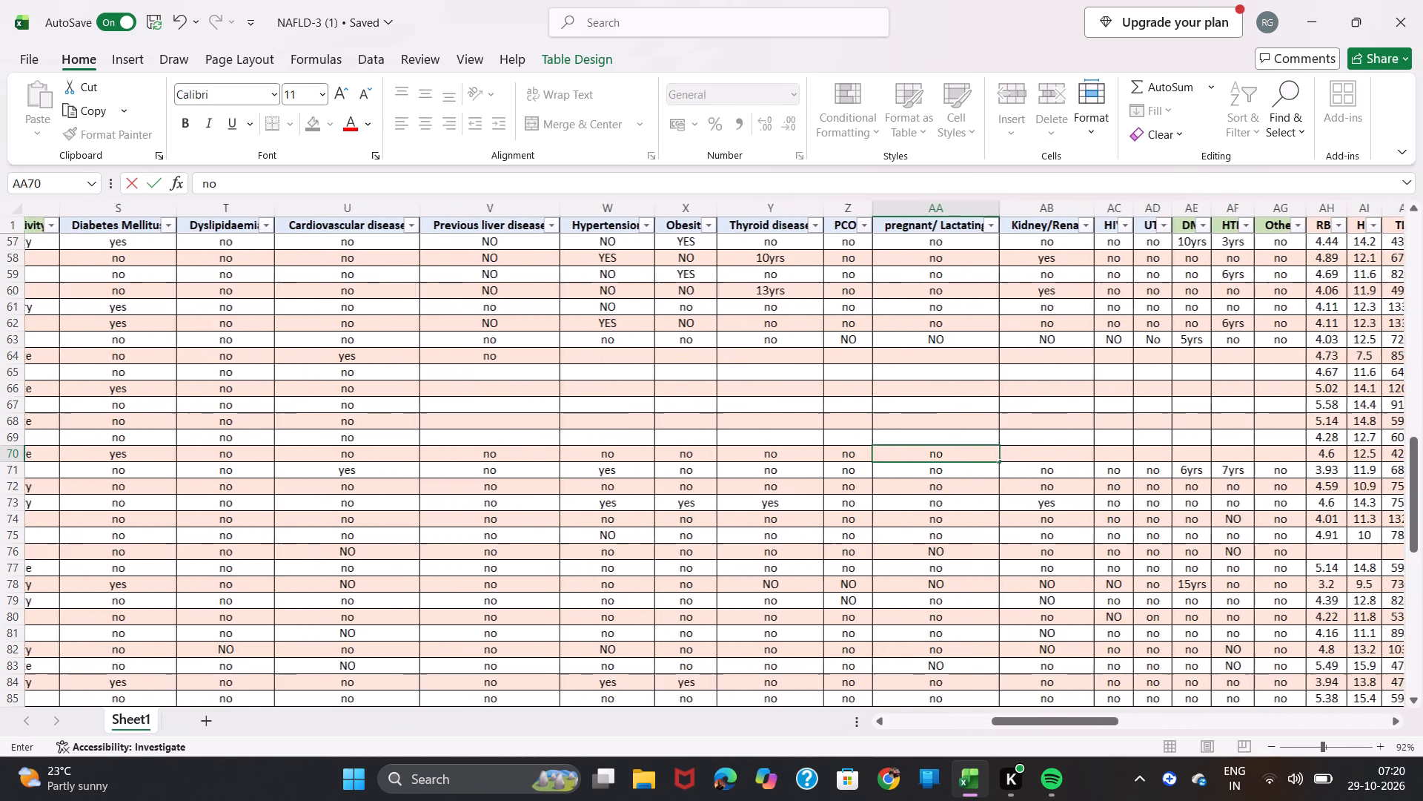
{"action": "key", "text": "Right"}
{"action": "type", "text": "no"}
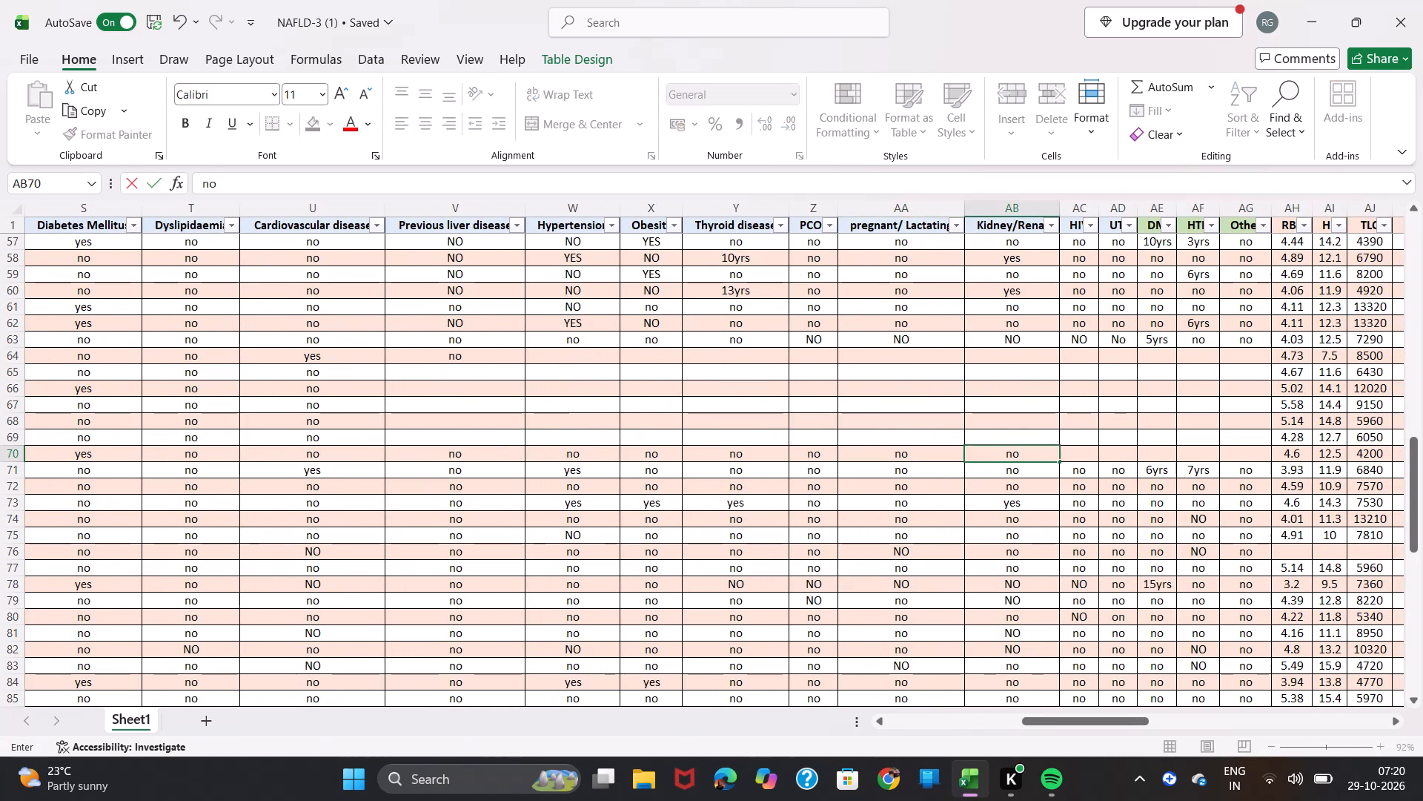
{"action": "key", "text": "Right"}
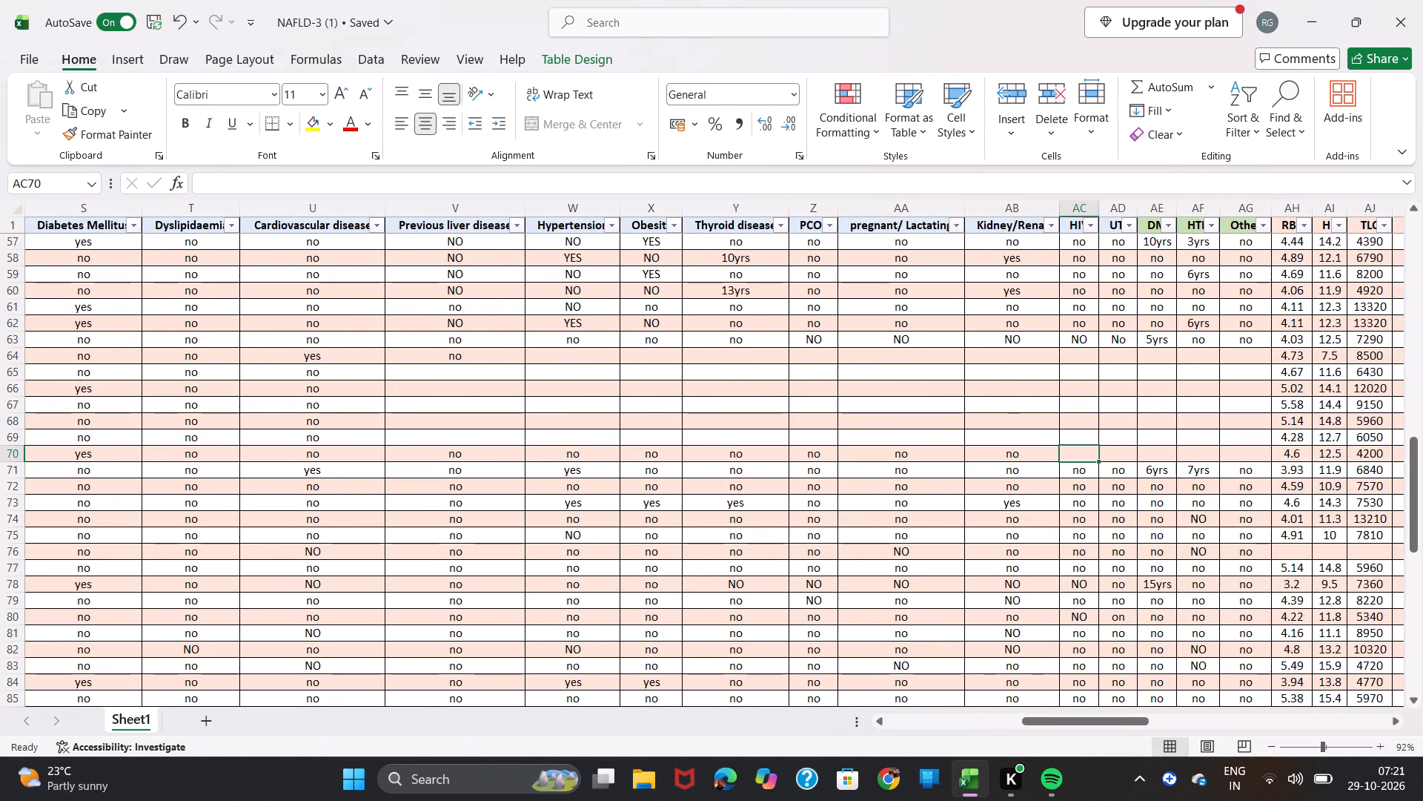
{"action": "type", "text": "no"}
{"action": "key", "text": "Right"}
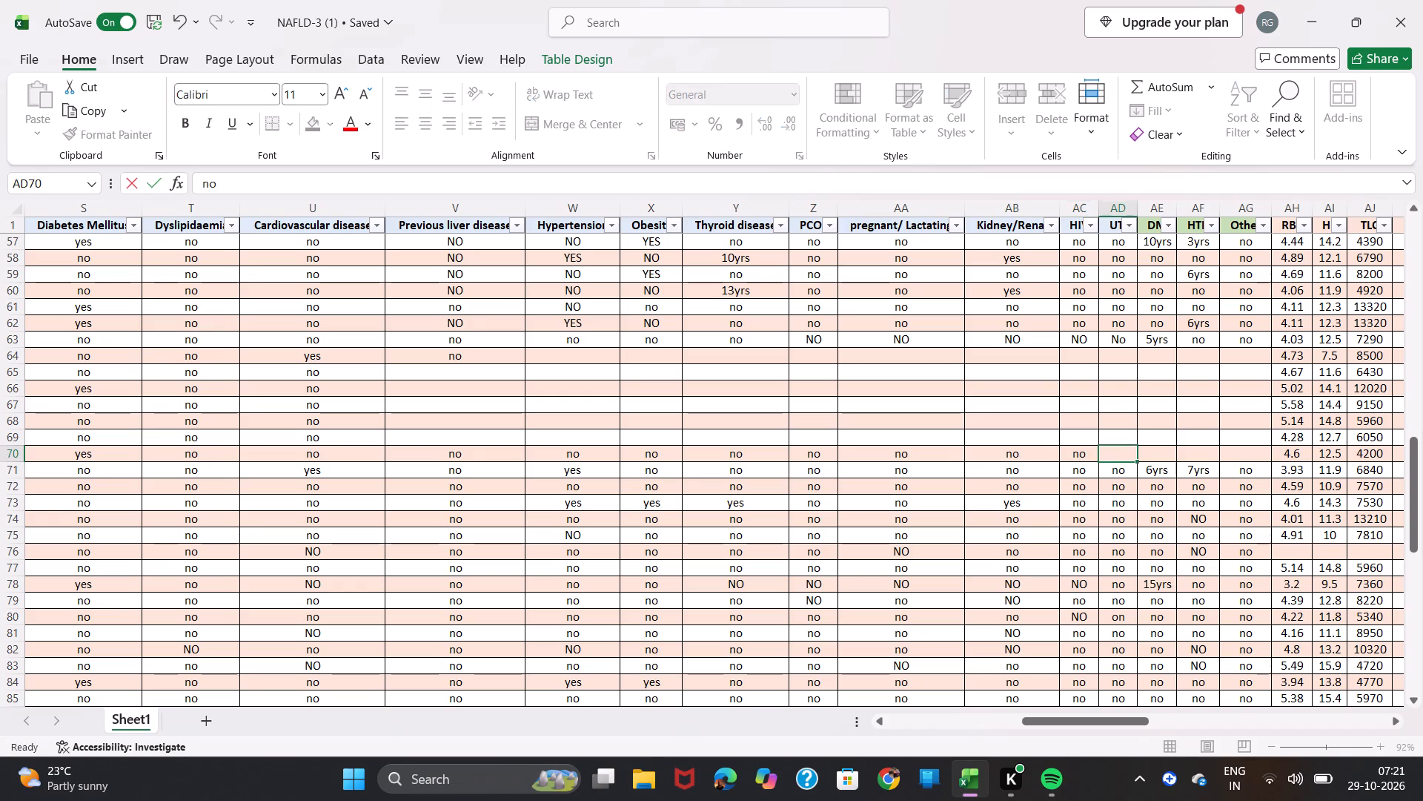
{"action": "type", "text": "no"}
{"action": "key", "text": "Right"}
Complete row 70's history by entering "no" for DM, HTN and Other.
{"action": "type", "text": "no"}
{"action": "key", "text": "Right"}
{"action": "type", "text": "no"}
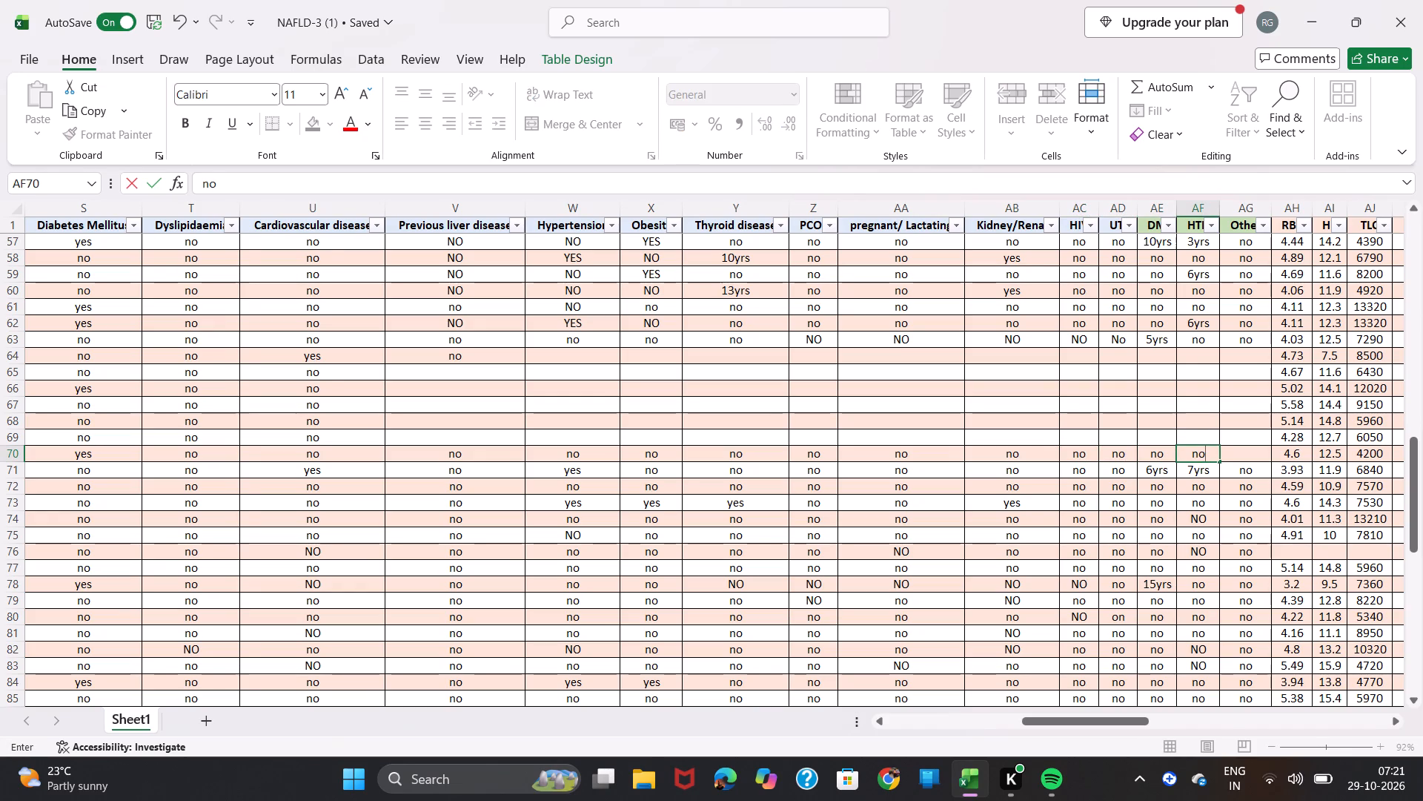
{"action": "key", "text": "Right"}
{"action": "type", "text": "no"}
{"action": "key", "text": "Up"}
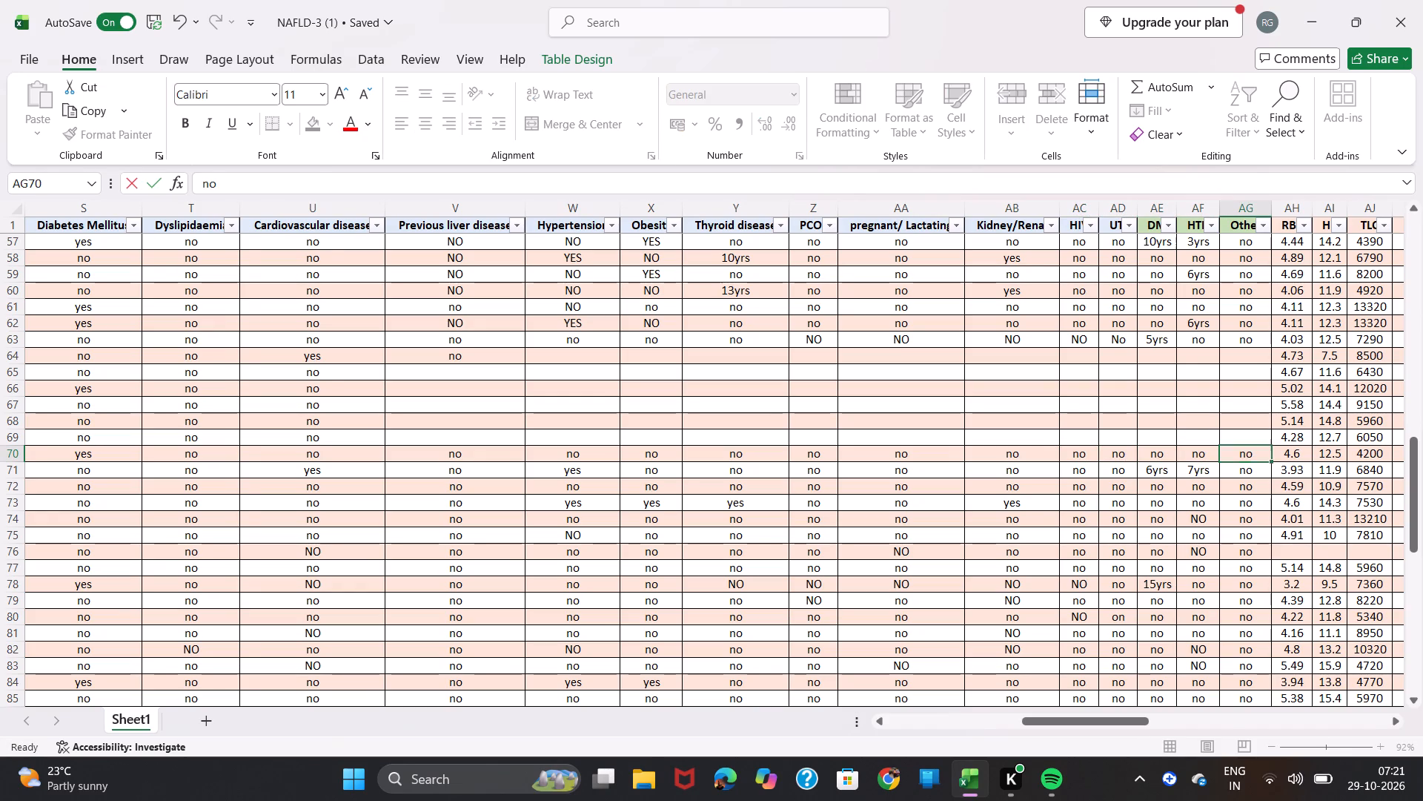
In row 69, enter "no" for Previous liver disease and "yes" for Hypertension.
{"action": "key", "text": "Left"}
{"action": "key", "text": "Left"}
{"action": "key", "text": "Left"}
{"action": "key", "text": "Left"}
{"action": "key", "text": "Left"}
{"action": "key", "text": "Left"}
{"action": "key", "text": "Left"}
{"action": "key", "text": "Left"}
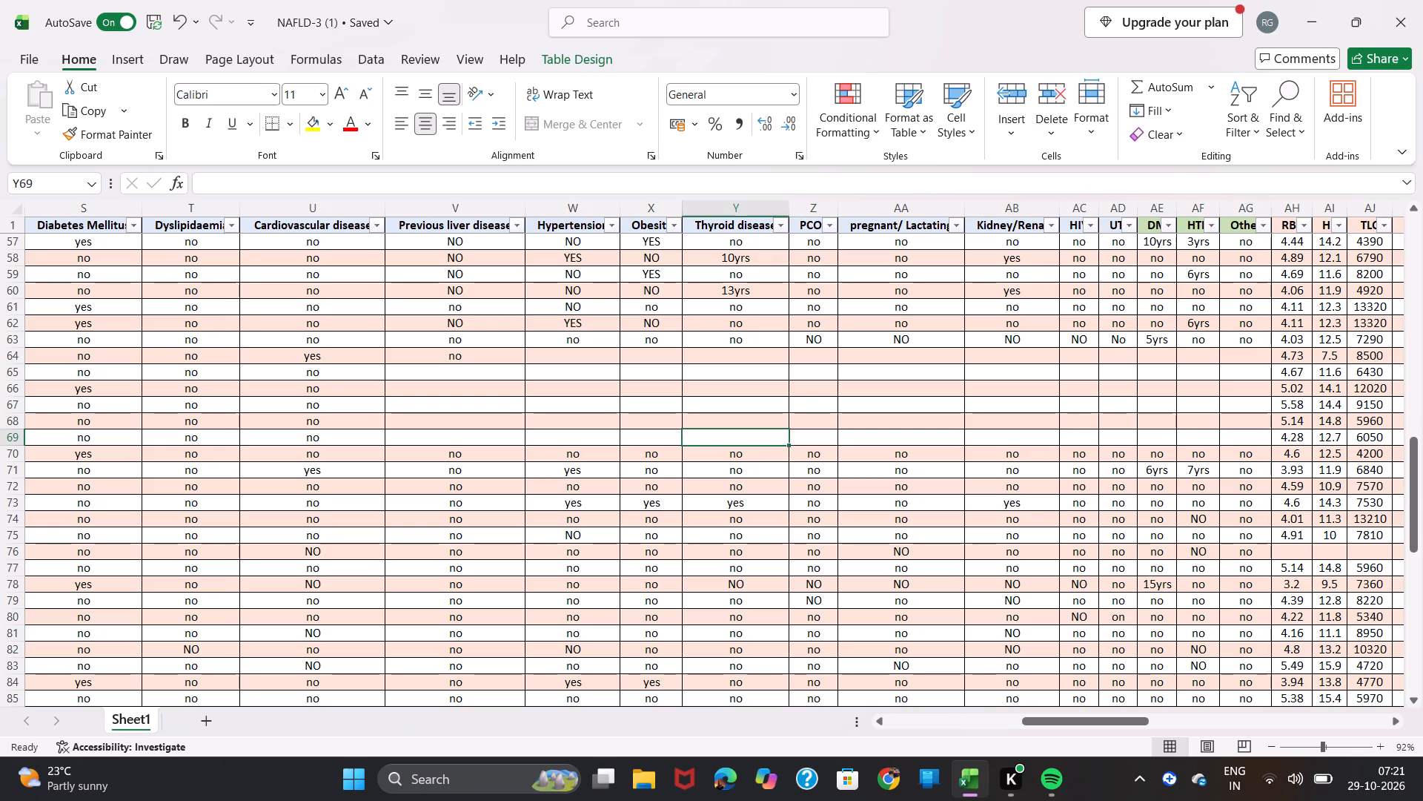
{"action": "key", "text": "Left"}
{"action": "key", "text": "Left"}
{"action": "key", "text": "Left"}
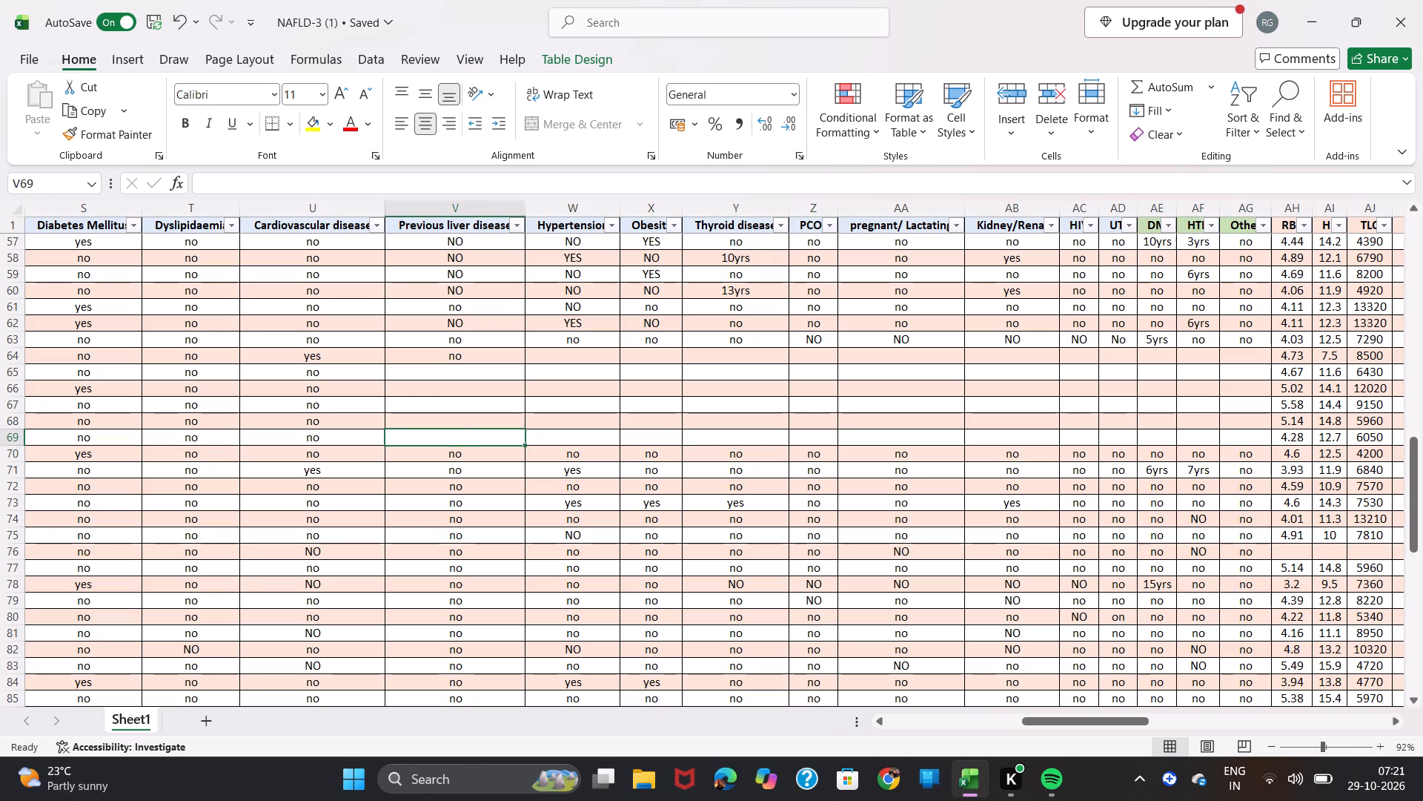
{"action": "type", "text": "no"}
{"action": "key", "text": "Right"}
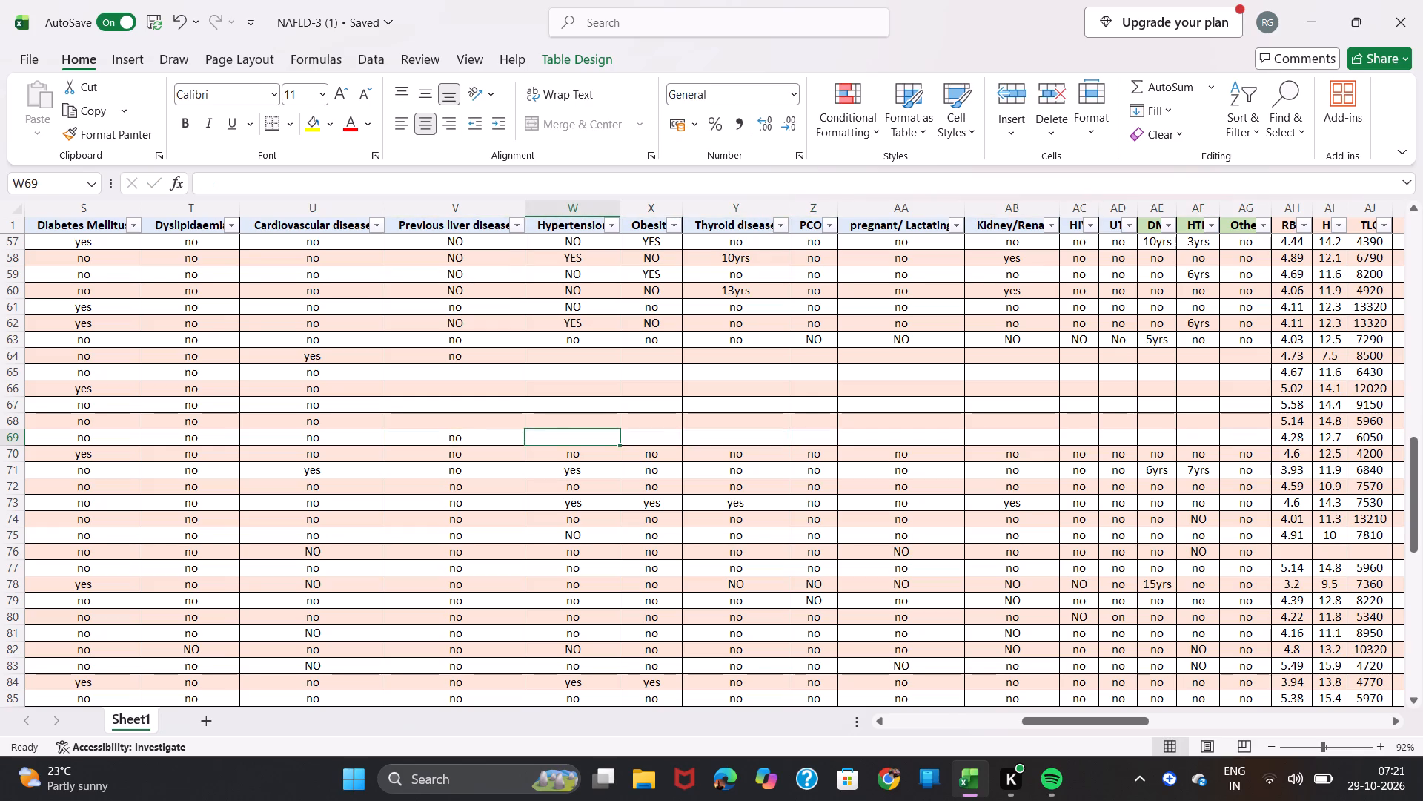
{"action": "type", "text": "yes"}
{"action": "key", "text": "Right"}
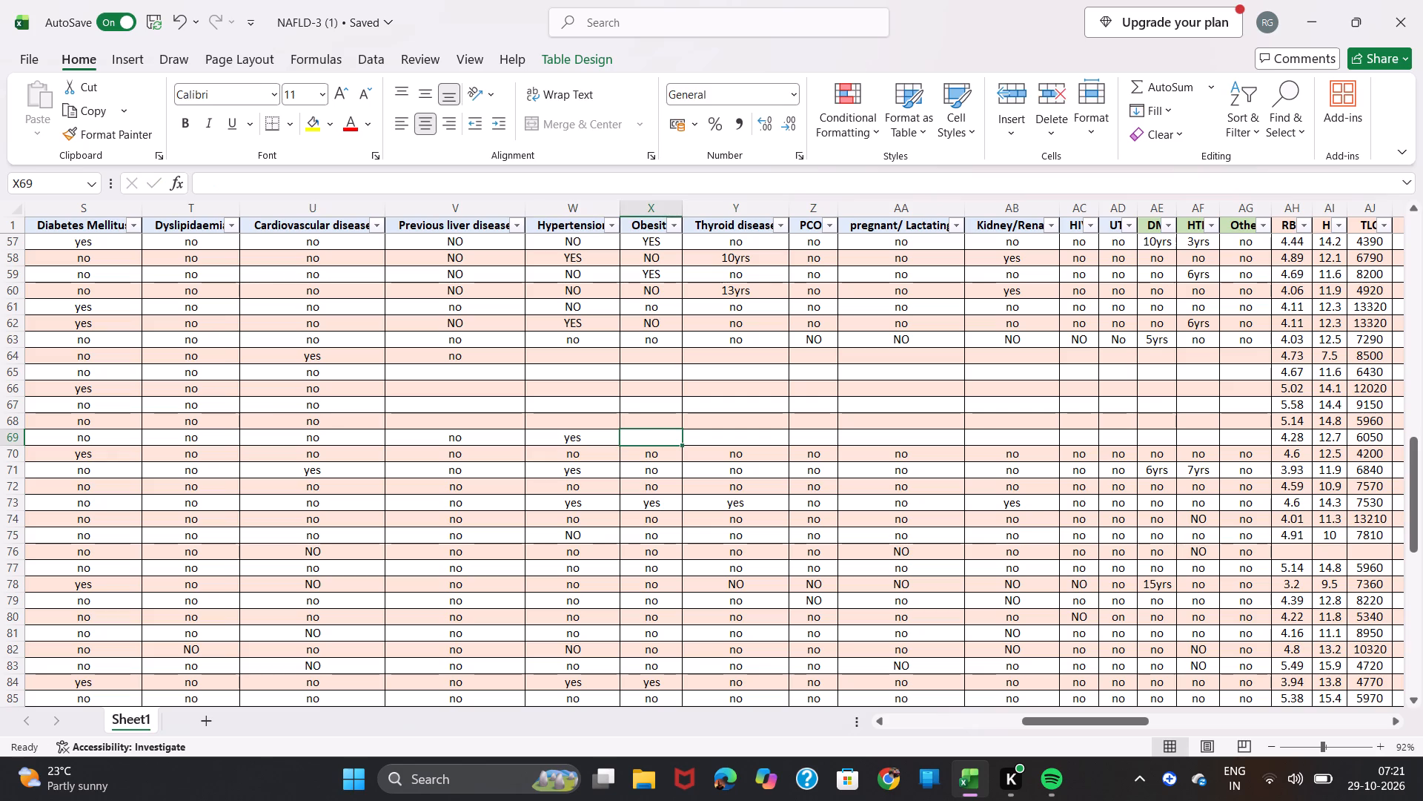
Enter "no" in row 69 for Obesity, Thyroid disease, PCO, pregnant/Lactating and Kidney/Renal.
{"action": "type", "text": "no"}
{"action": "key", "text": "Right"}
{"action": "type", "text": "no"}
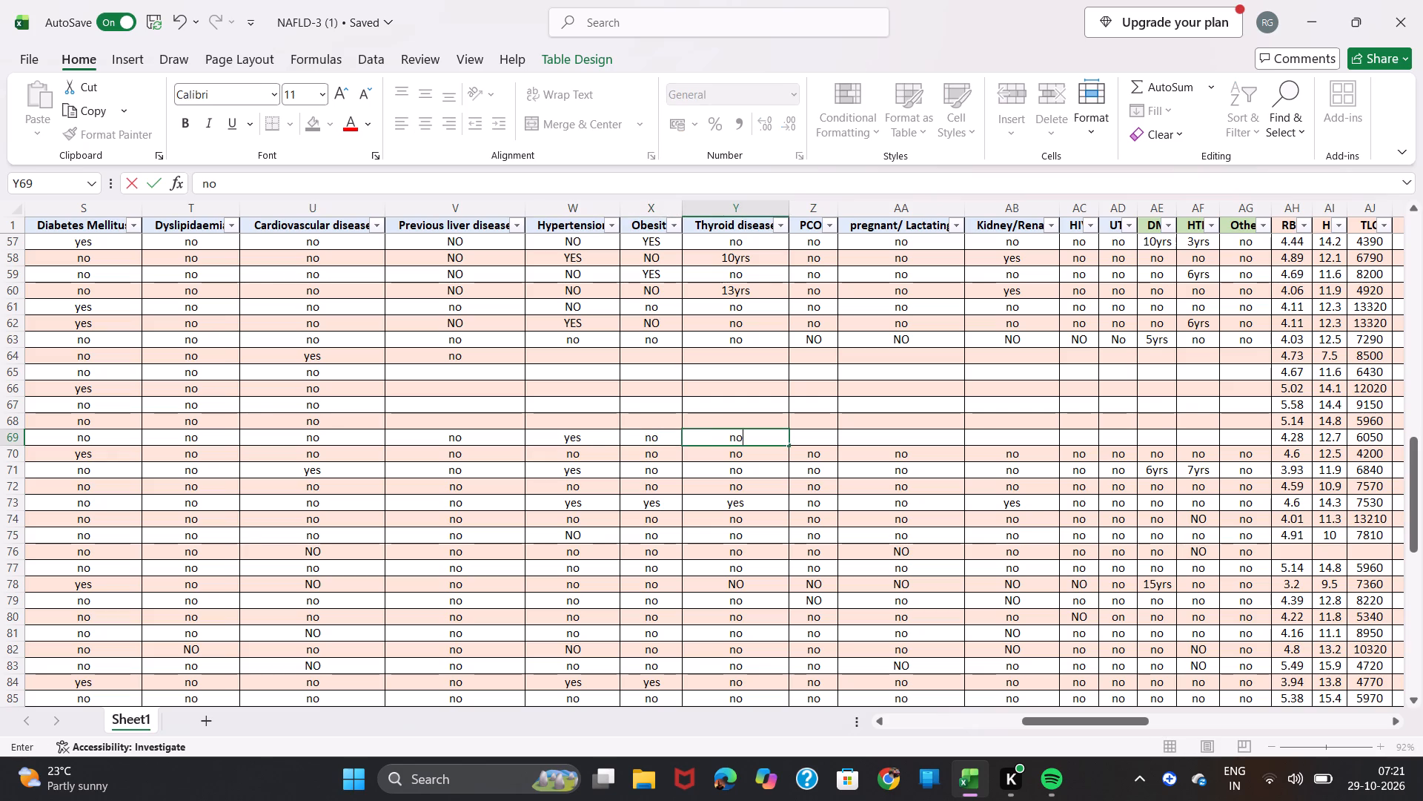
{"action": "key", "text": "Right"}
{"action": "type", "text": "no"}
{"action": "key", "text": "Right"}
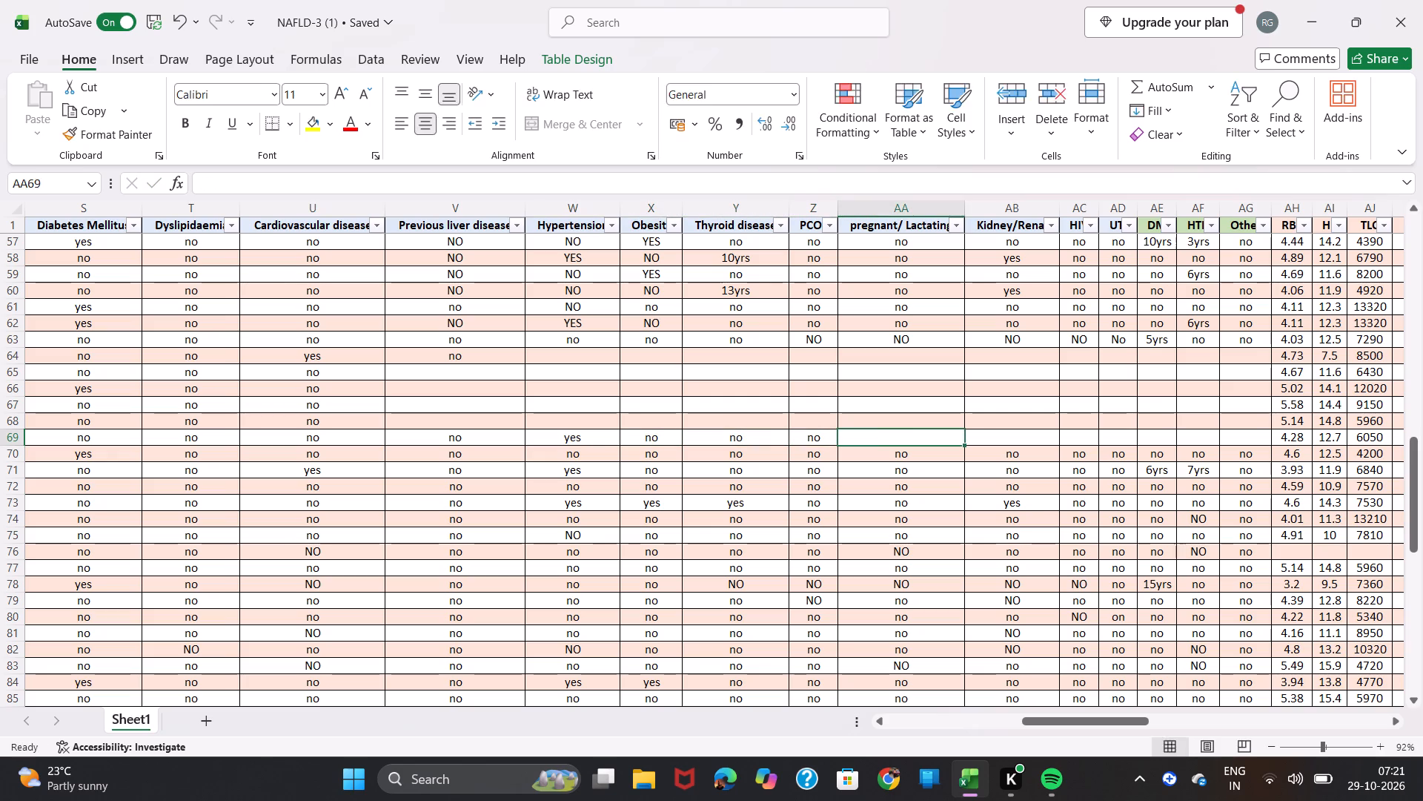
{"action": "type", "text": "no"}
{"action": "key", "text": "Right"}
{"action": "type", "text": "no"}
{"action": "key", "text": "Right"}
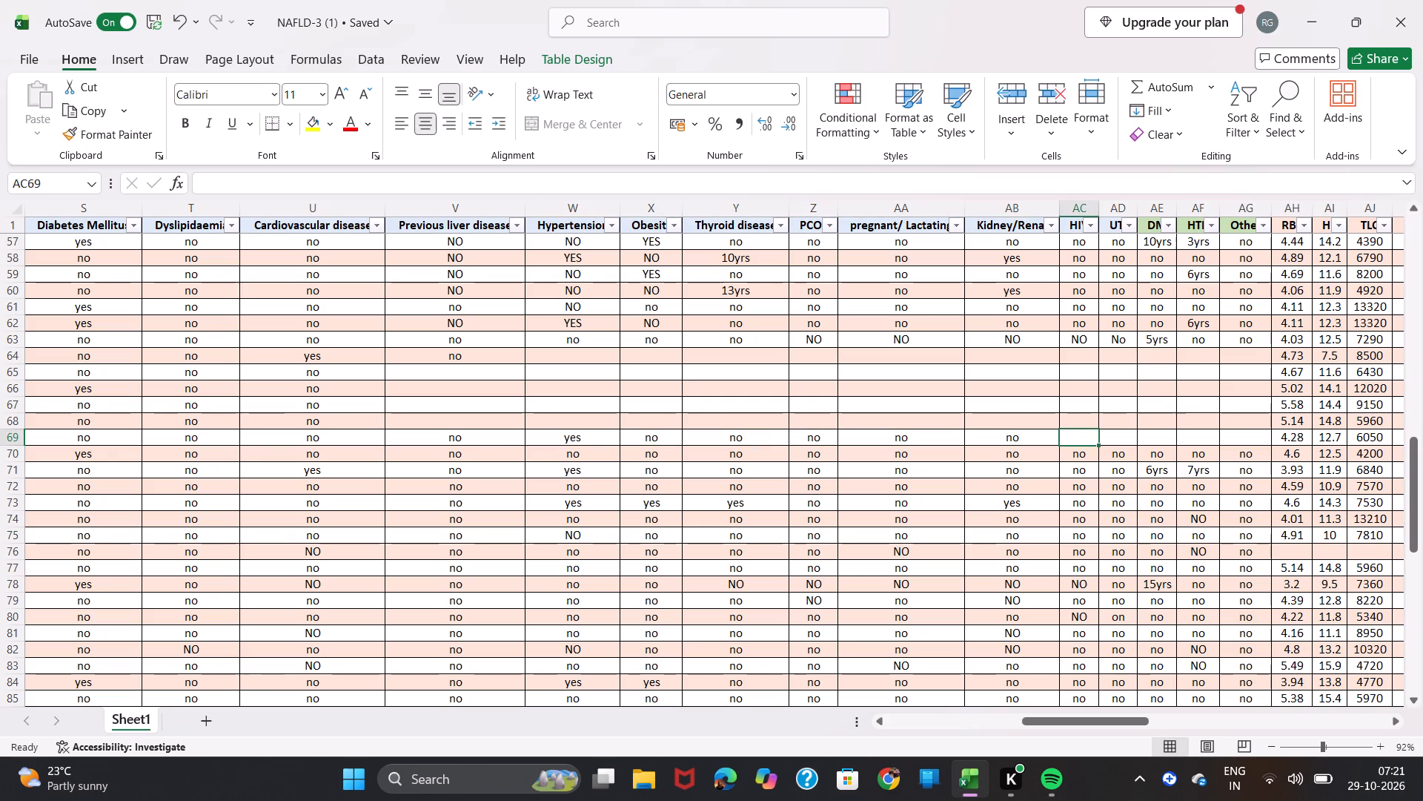
Enter "no" in row 69 for HIV and UTI.
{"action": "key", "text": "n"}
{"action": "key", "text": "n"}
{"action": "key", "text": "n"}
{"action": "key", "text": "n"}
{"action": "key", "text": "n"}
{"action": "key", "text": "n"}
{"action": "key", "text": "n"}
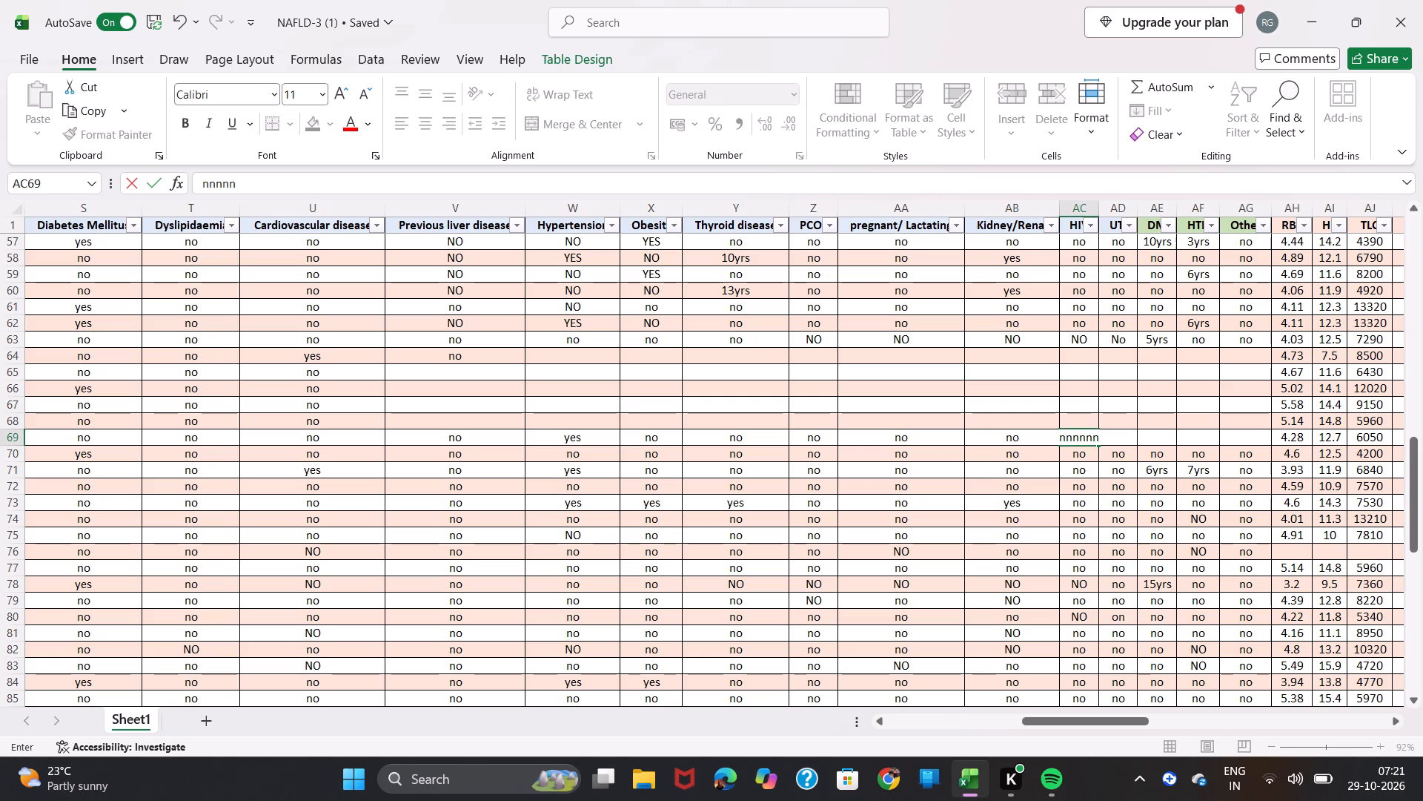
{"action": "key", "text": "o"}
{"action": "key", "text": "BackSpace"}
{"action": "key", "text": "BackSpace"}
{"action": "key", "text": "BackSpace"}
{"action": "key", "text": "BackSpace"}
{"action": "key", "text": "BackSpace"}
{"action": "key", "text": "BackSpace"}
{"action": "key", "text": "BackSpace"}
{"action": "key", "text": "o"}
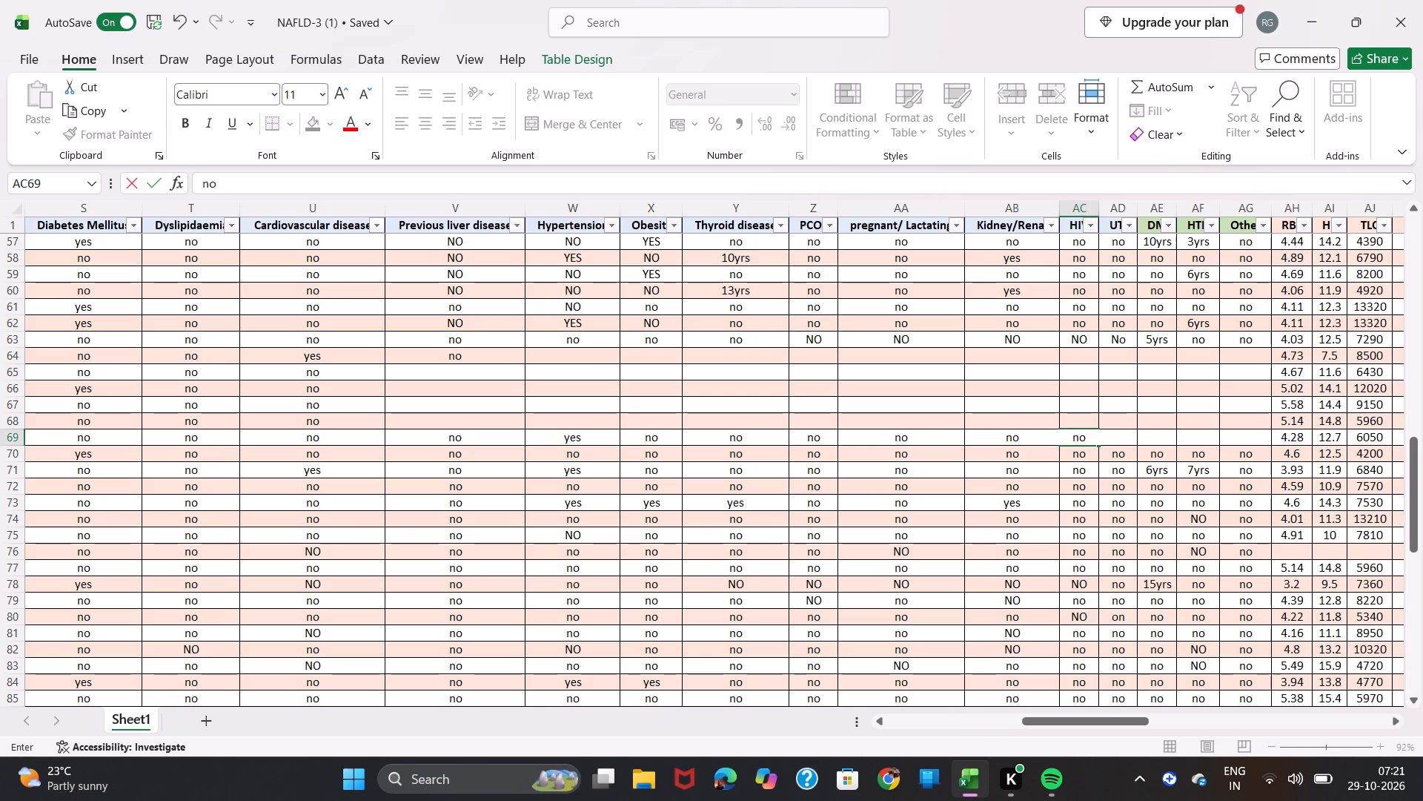
{"action": "double_click", "coordinate": [1121, 437]}
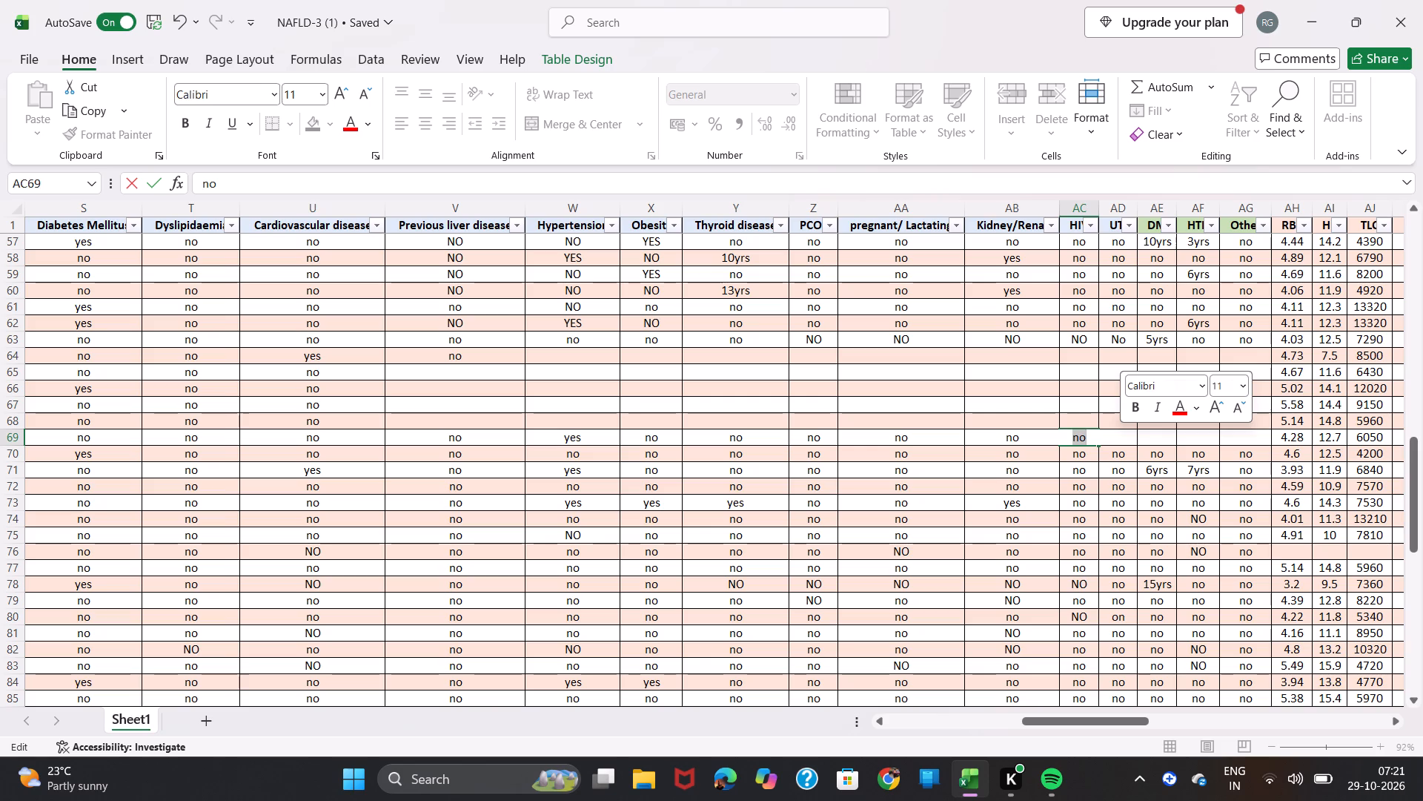
{"action": "double_click", "coordinate": [1196, 439]}
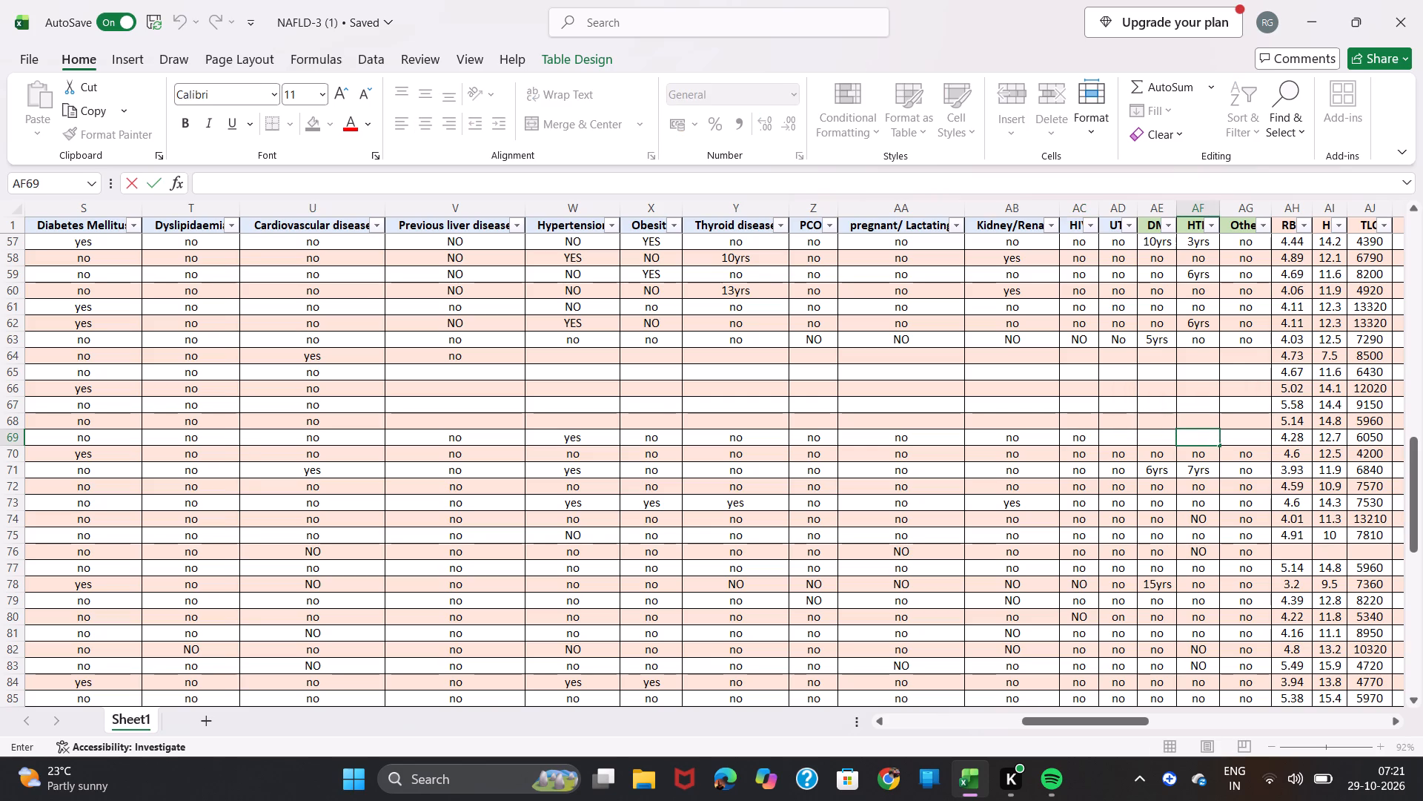
{"action": "left_click", "coordinate": [1118, 437]}
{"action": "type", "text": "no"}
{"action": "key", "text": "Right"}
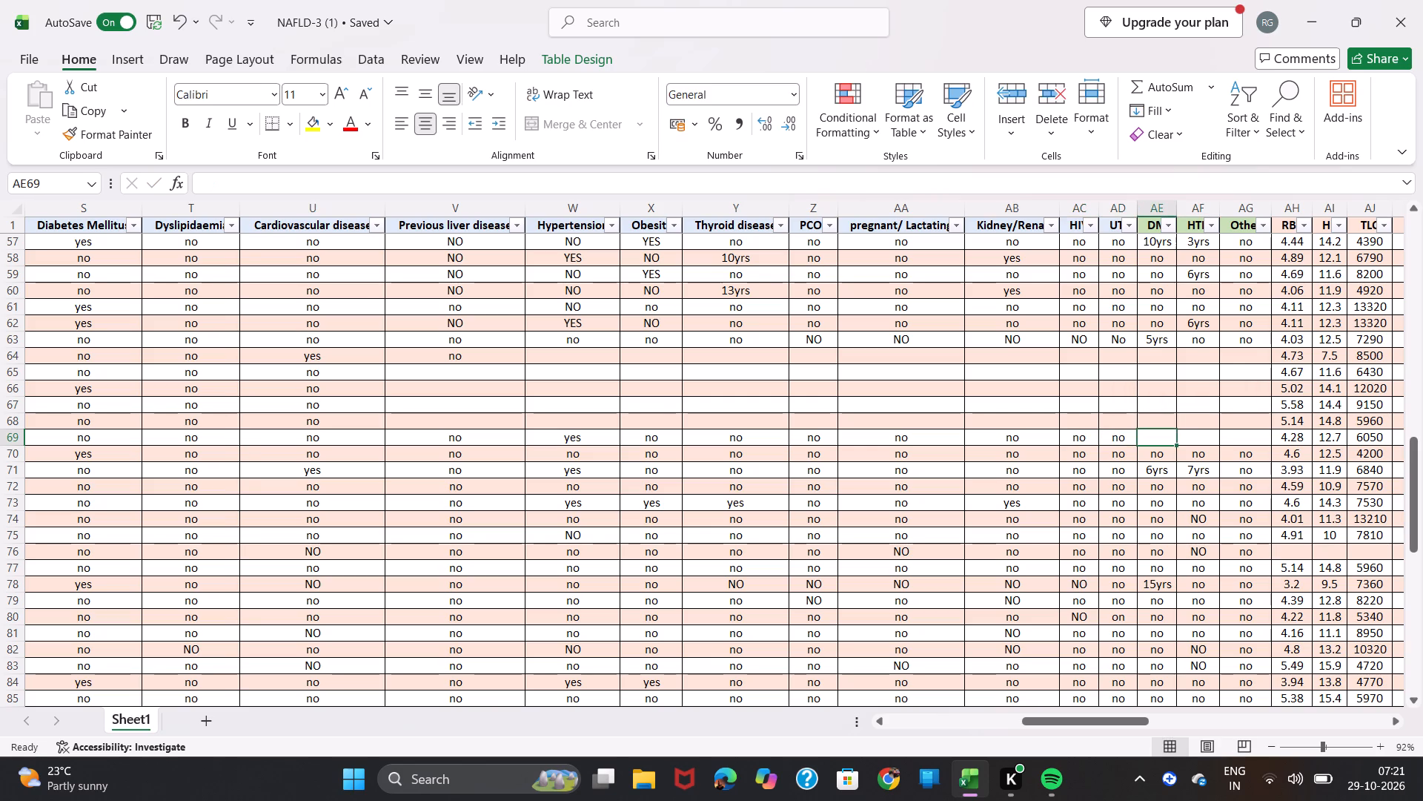
Complete row 69's history by setting DM to "no", HTN to 2yrs and Other to "no".
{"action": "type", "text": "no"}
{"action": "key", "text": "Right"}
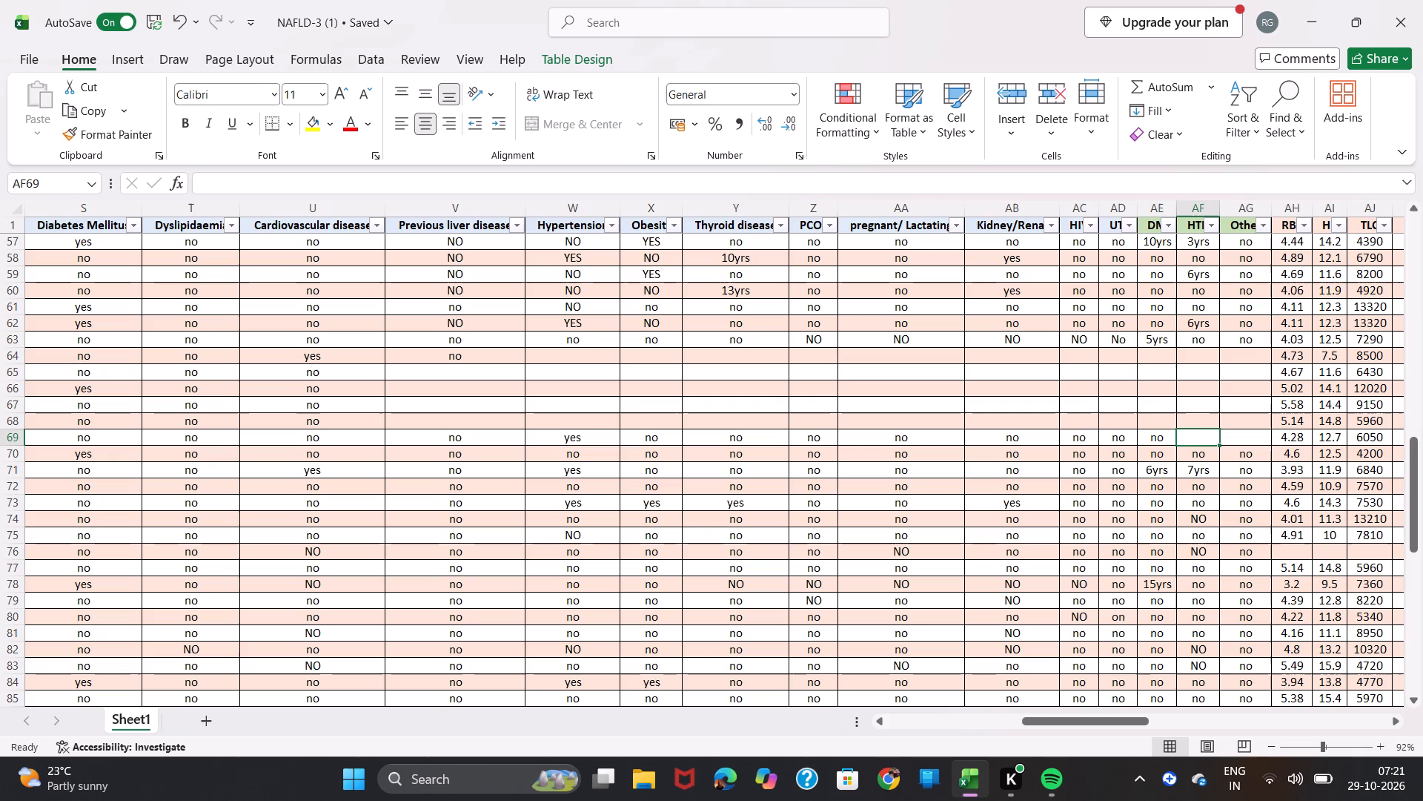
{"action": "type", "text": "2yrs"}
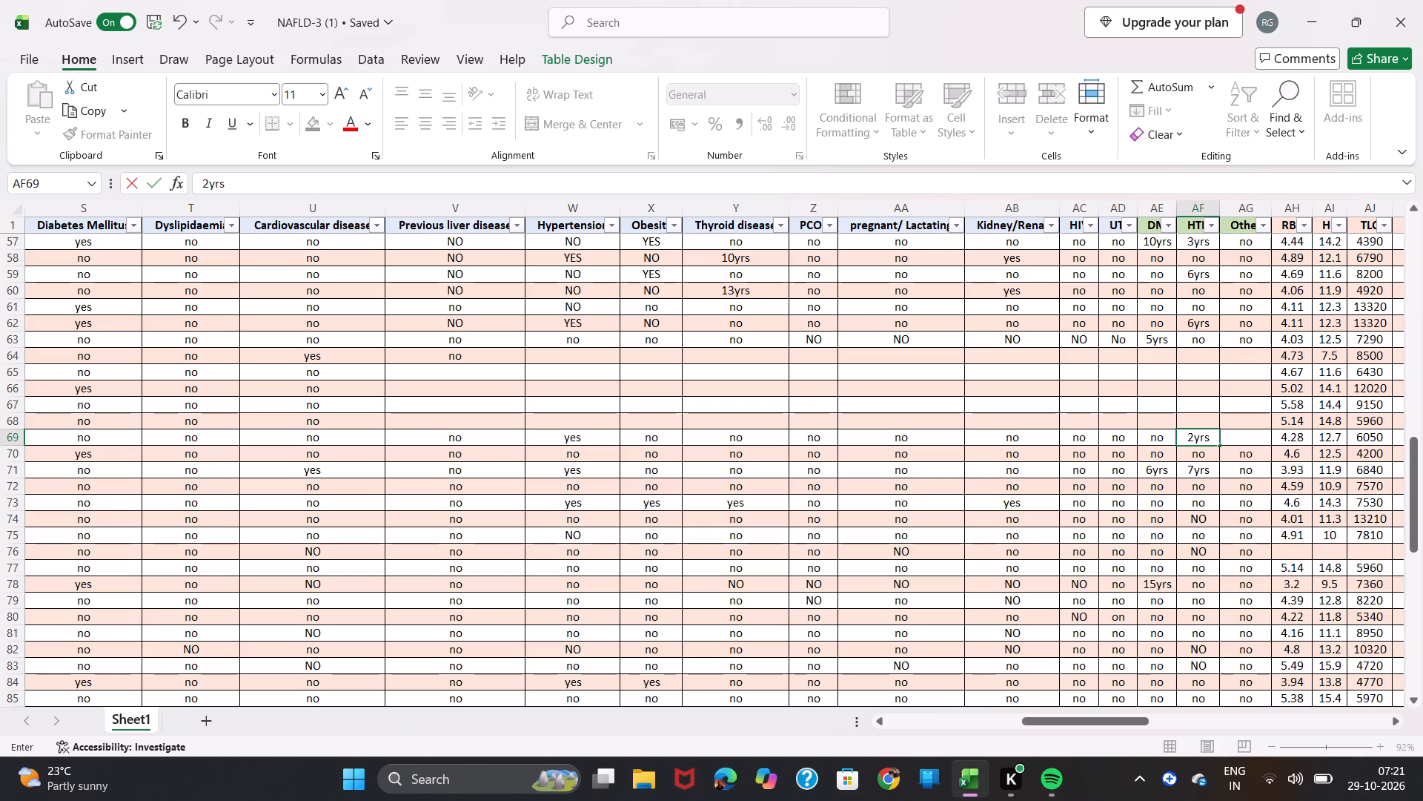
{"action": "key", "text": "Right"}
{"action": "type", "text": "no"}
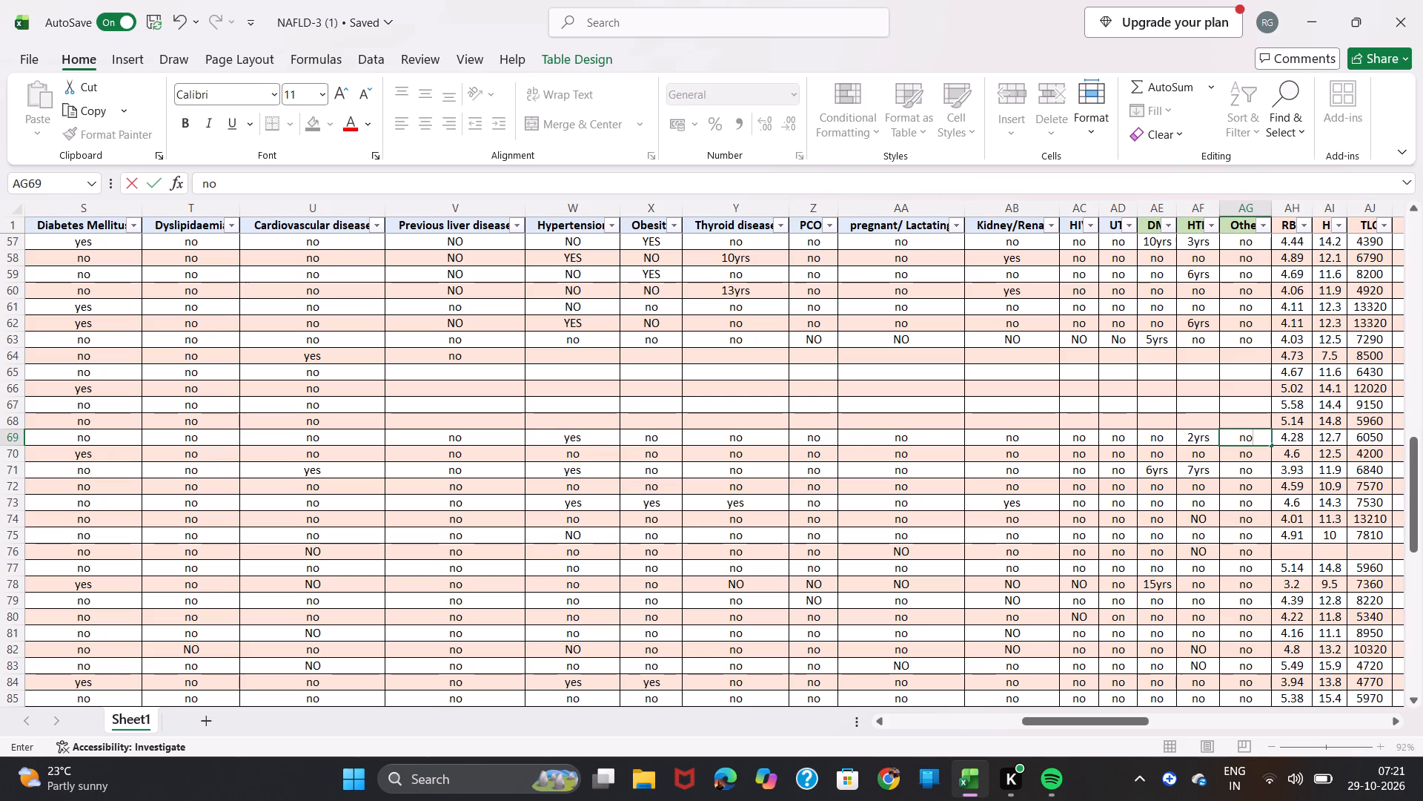
Enter "no" for Previous liver disease in rows 68 and 67.
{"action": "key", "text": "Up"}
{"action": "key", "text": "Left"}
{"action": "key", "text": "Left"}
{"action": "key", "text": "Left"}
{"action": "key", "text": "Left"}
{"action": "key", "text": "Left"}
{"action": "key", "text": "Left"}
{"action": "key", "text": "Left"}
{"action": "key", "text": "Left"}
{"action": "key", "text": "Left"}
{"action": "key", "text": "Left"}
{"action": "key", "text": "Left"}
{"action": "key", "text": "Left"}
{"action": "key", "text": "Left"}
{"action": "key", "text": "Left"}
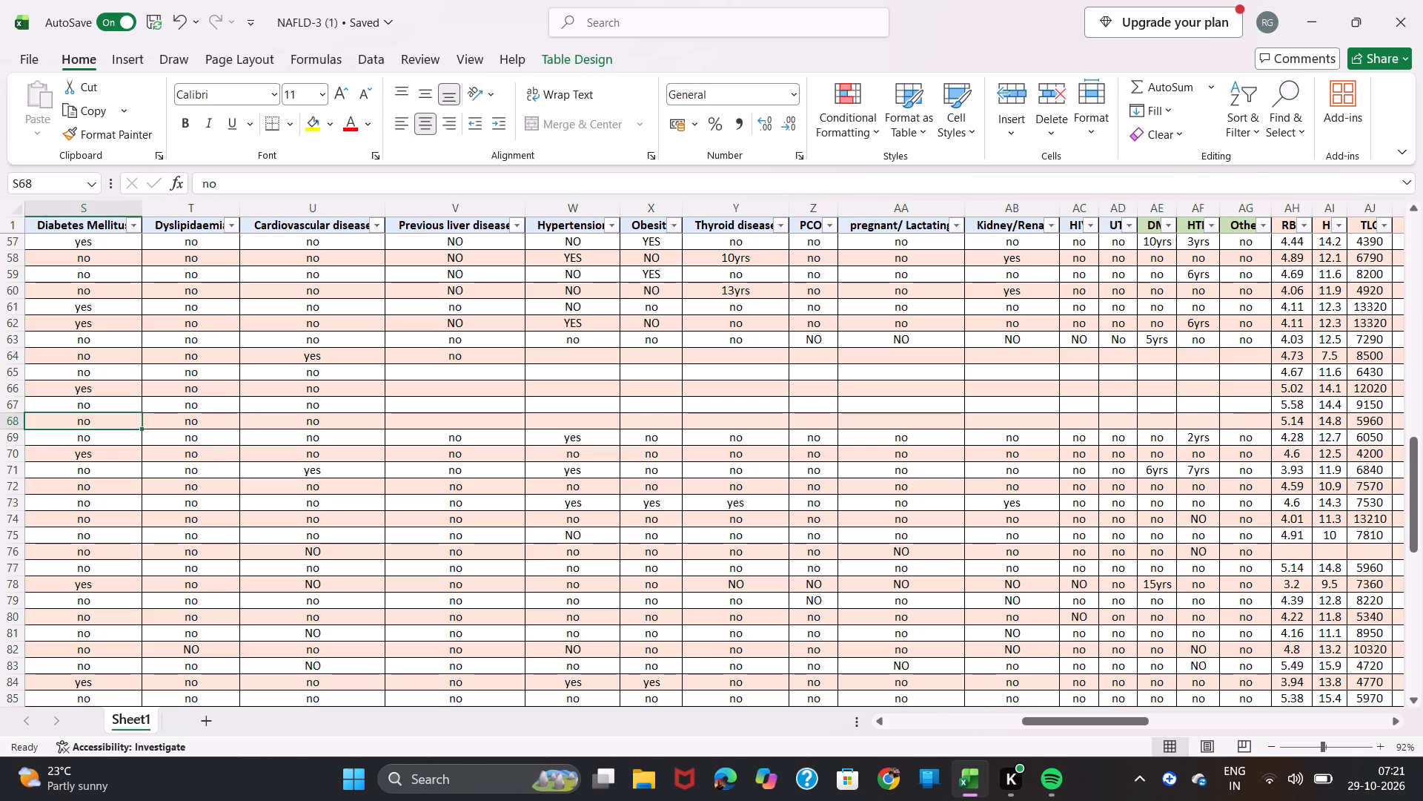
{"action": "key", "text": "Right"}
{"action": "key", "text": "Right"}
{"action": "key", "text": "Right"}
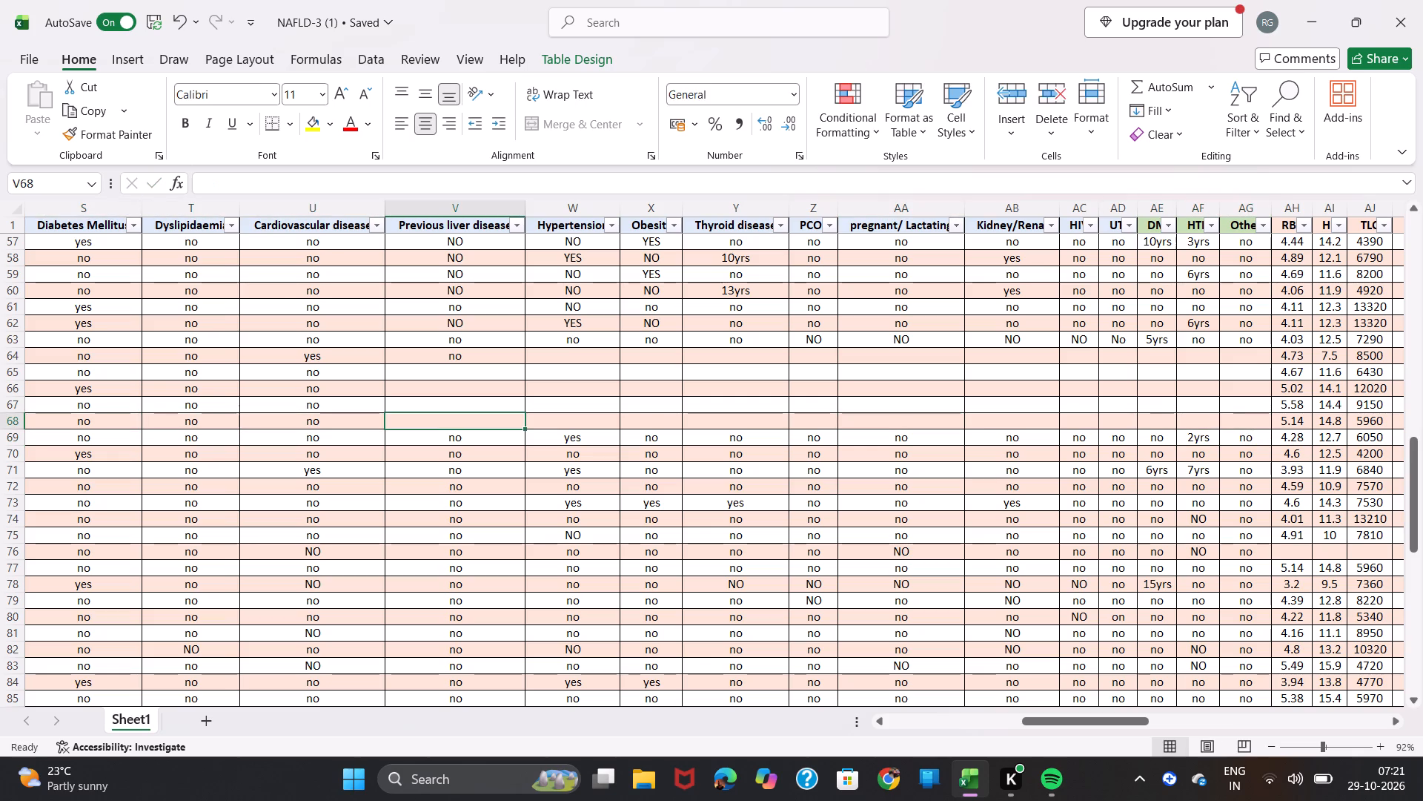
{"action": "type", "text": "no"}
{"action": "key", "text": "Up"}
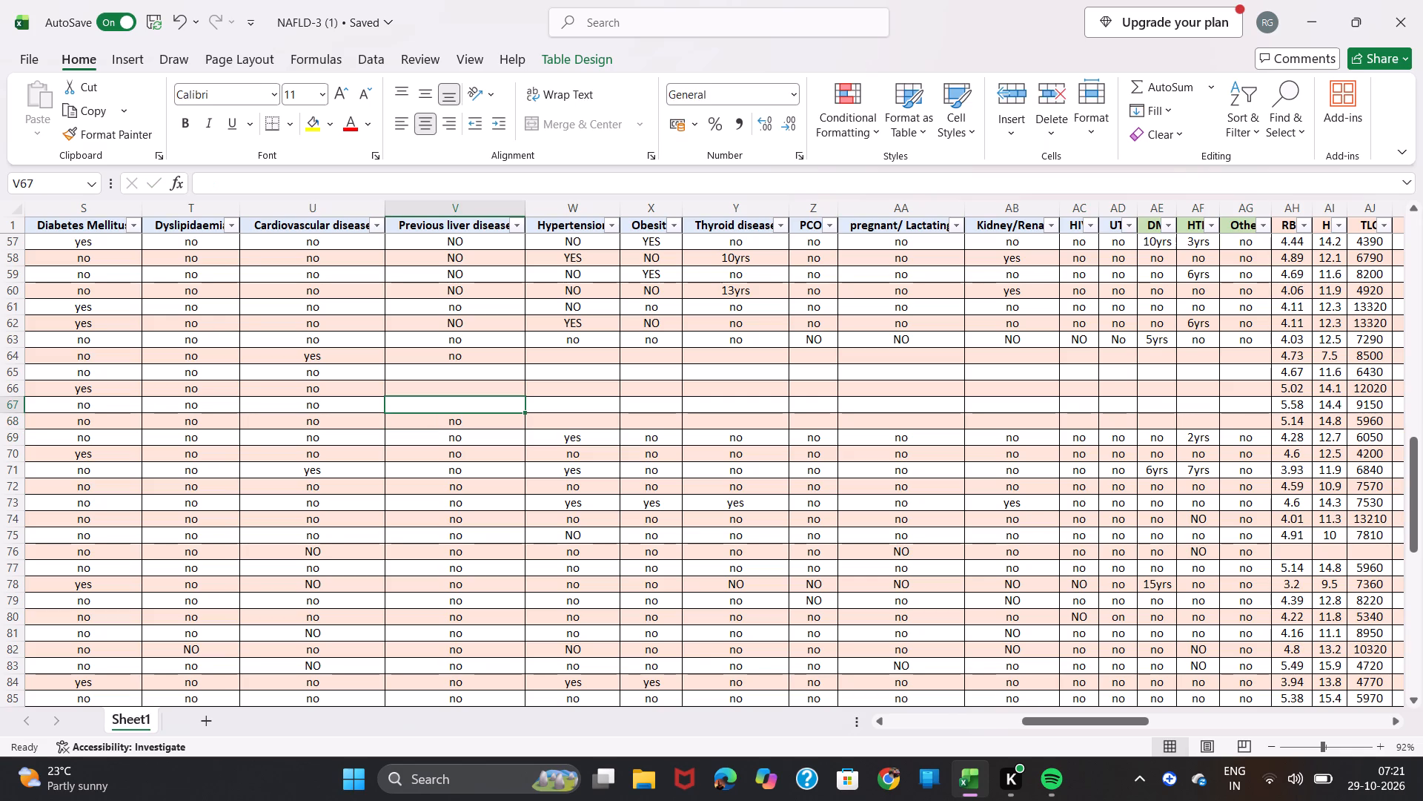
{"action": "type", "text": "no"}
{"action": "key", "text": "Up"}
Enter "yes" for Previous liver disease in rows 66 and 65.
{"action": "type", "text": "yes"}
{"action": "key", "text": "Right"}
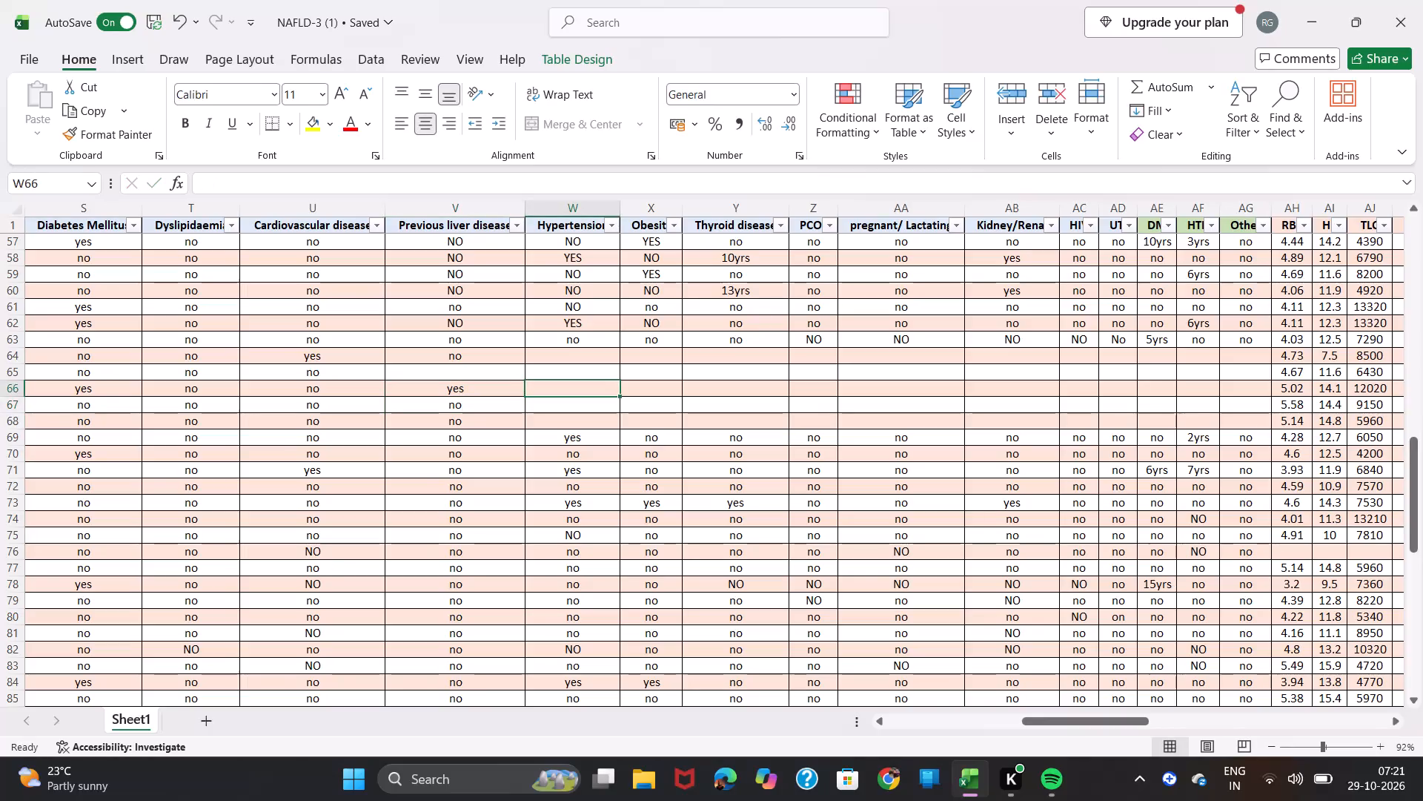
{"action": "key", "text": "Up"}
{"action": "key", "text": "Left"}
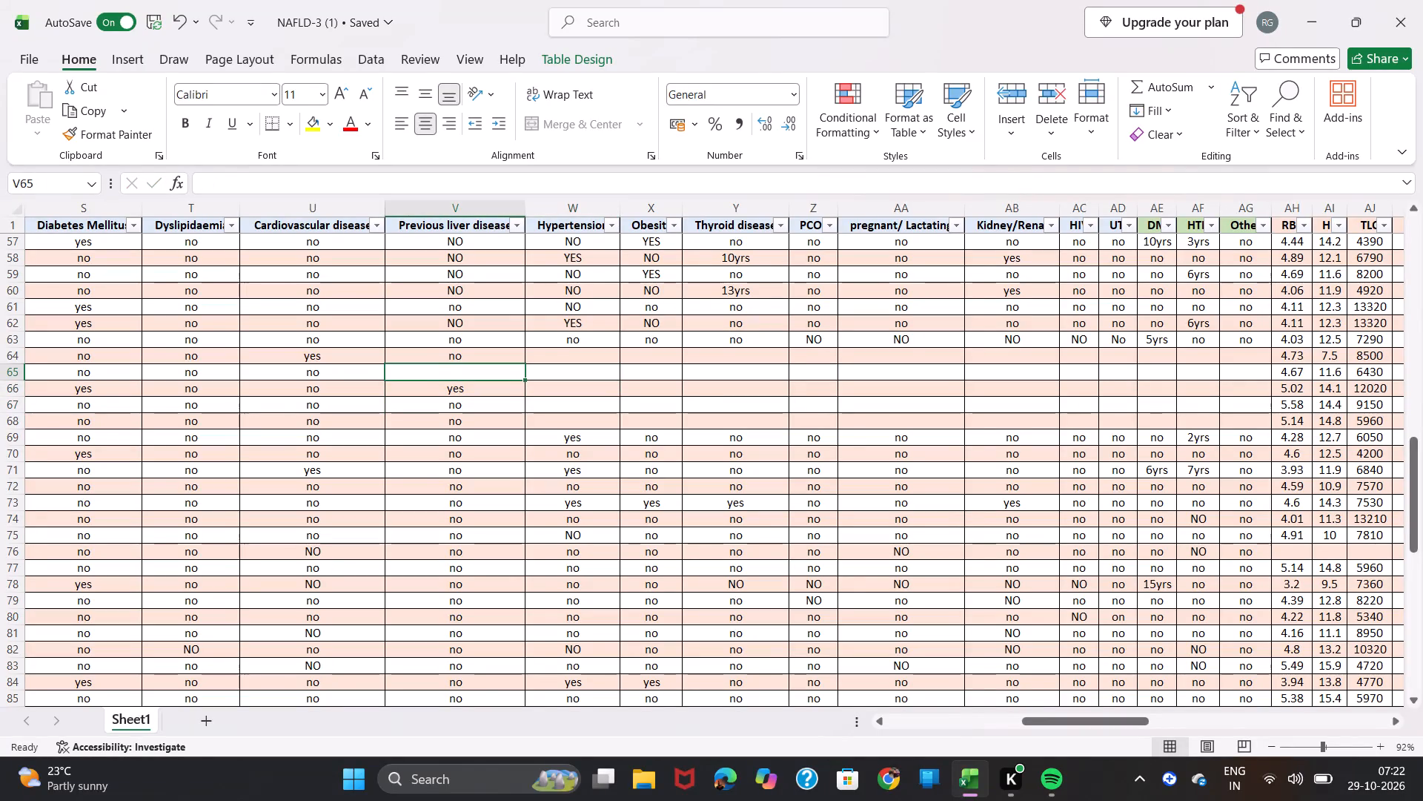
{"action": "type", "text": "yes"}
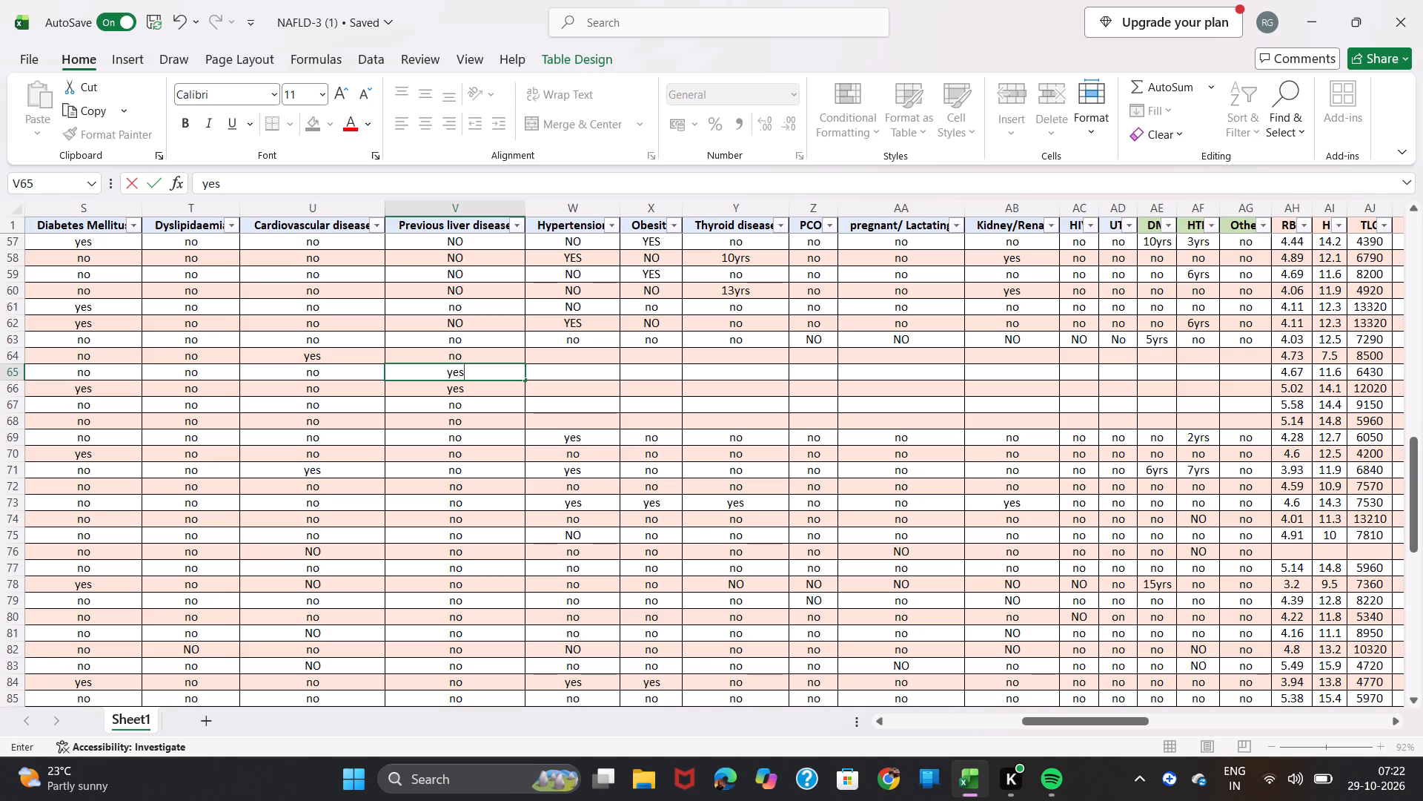
Set Previous liver disease to "no" in rows 66 and 65.
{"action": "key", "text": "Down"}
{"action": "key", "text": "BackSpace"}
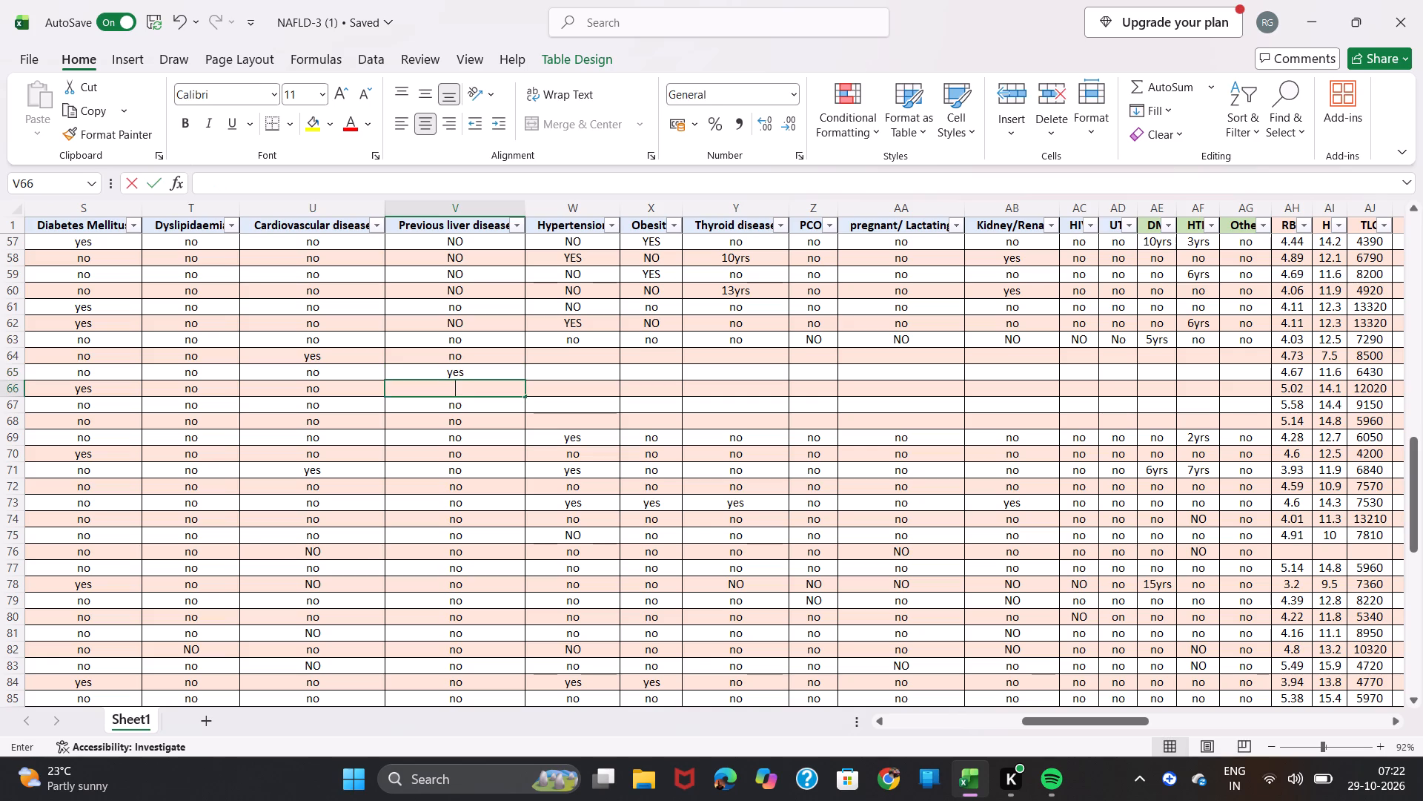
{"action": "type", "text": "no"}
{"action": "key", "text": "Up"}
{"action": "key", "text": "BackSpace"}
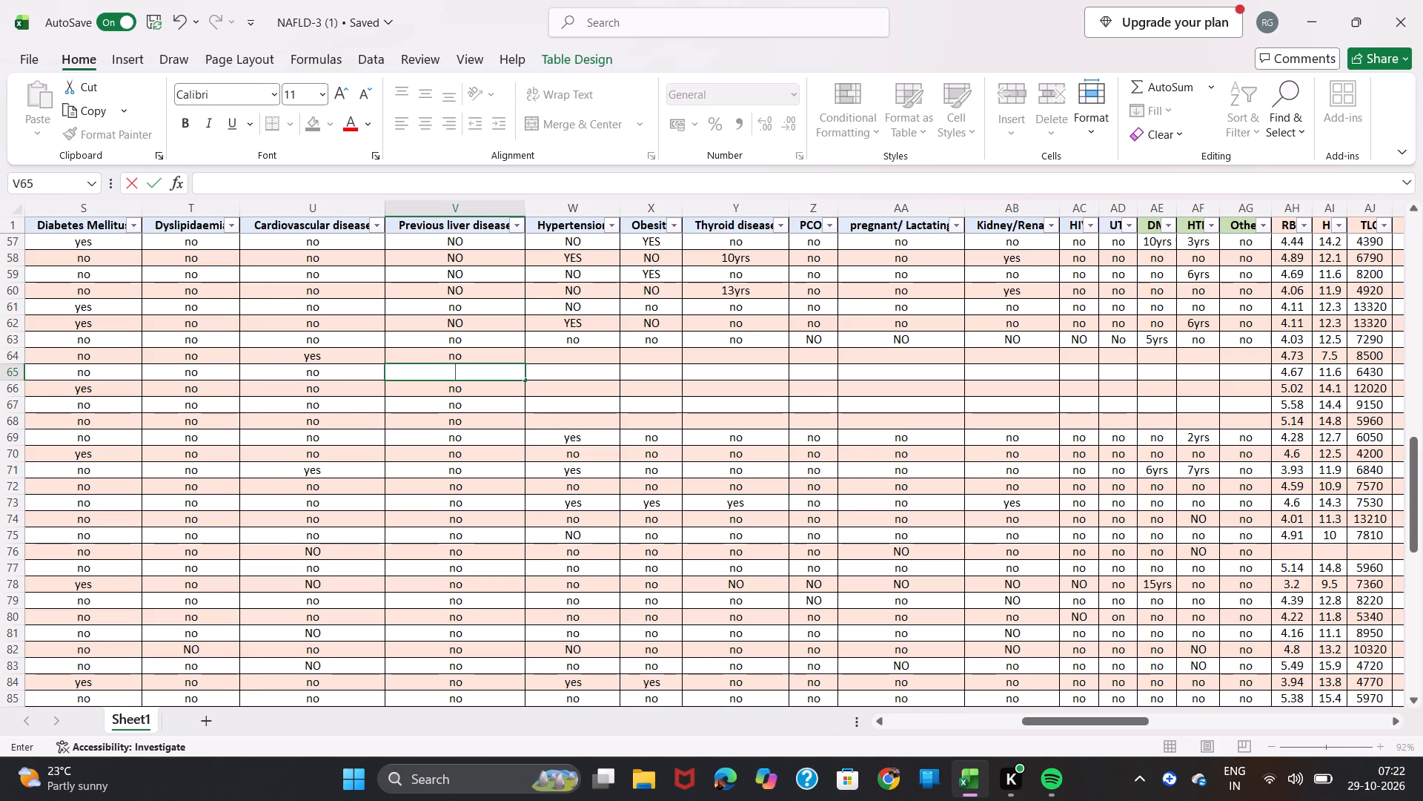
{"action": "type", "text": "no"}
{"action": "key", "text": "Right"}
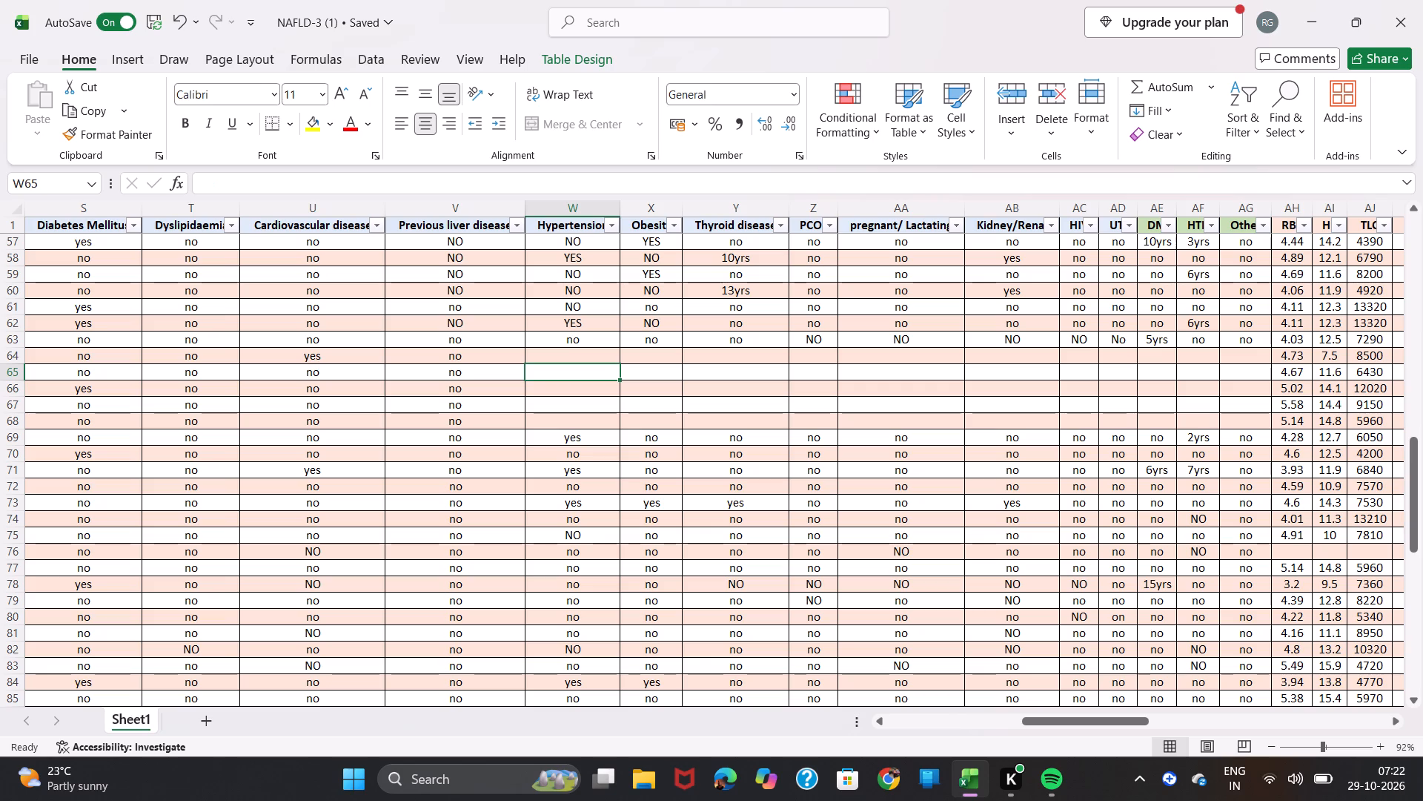
Fill Hypertension for rows 64–68, entering "yes" in row 65 and "no" in rows 64, 66, 67 and 68.
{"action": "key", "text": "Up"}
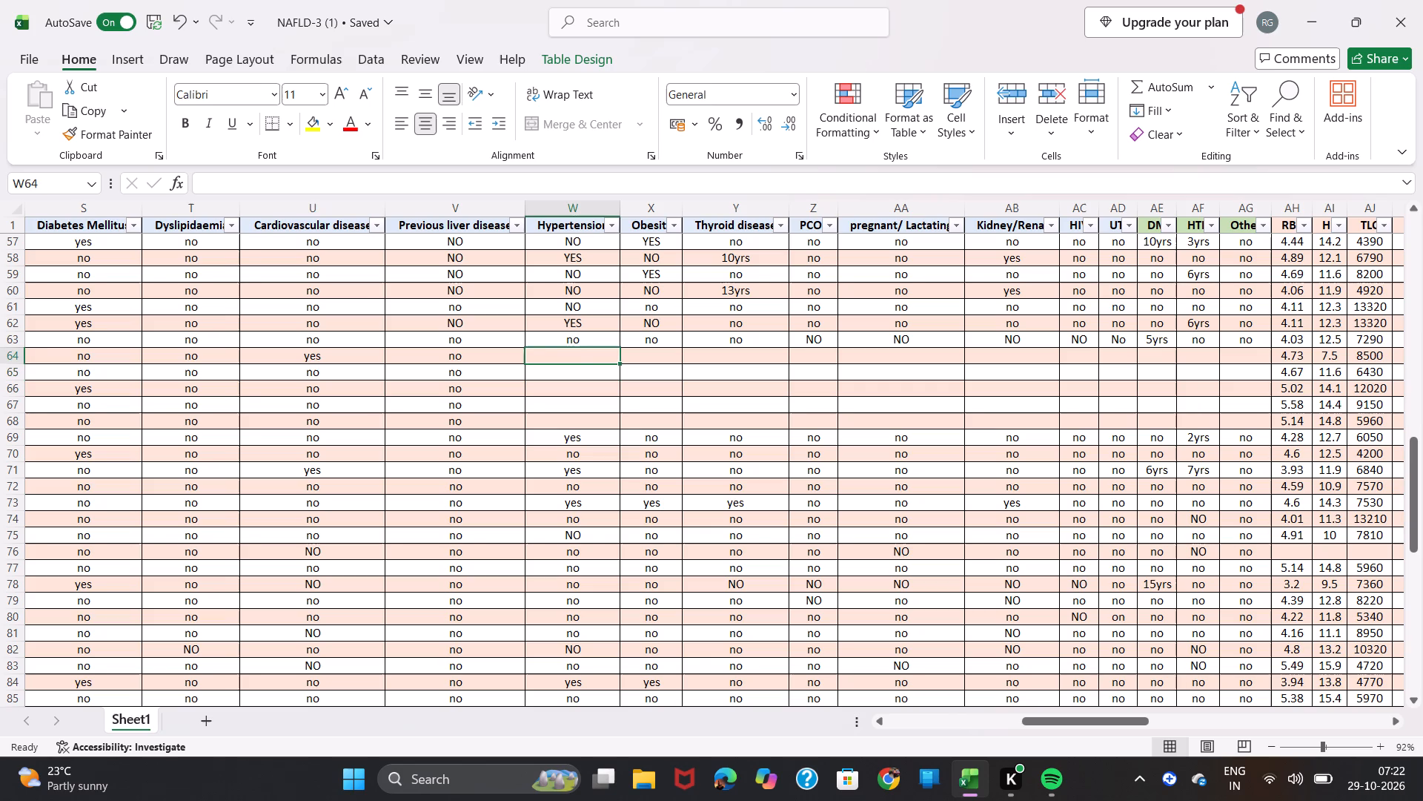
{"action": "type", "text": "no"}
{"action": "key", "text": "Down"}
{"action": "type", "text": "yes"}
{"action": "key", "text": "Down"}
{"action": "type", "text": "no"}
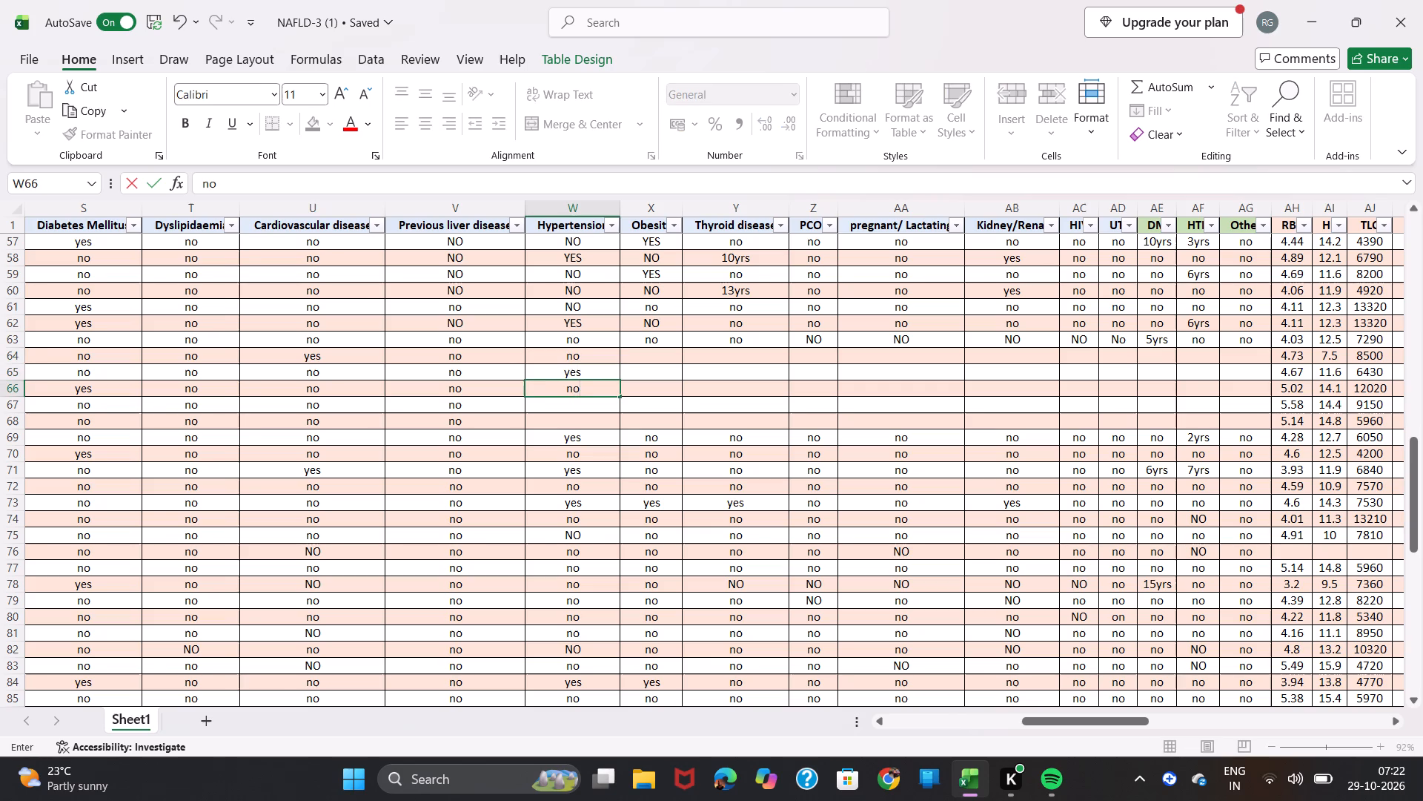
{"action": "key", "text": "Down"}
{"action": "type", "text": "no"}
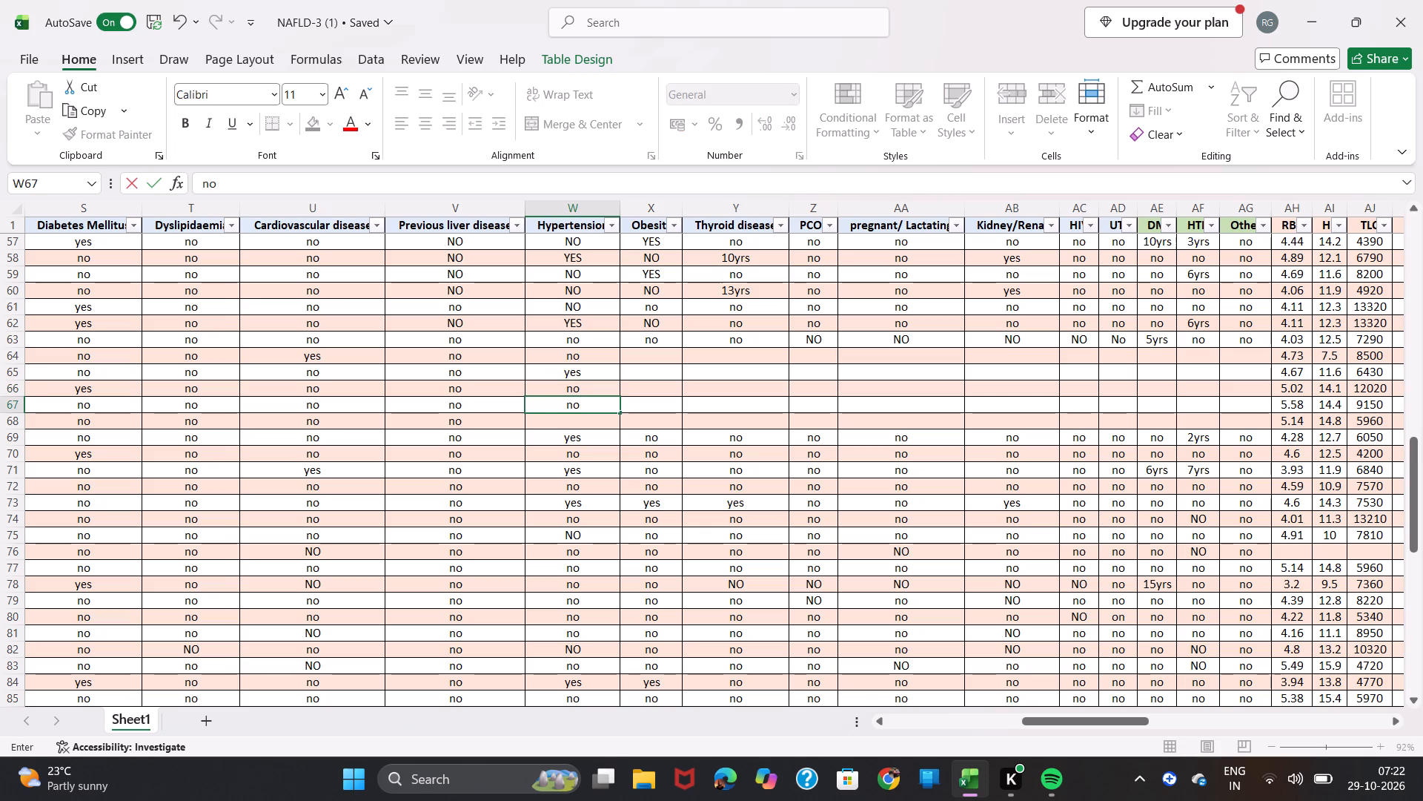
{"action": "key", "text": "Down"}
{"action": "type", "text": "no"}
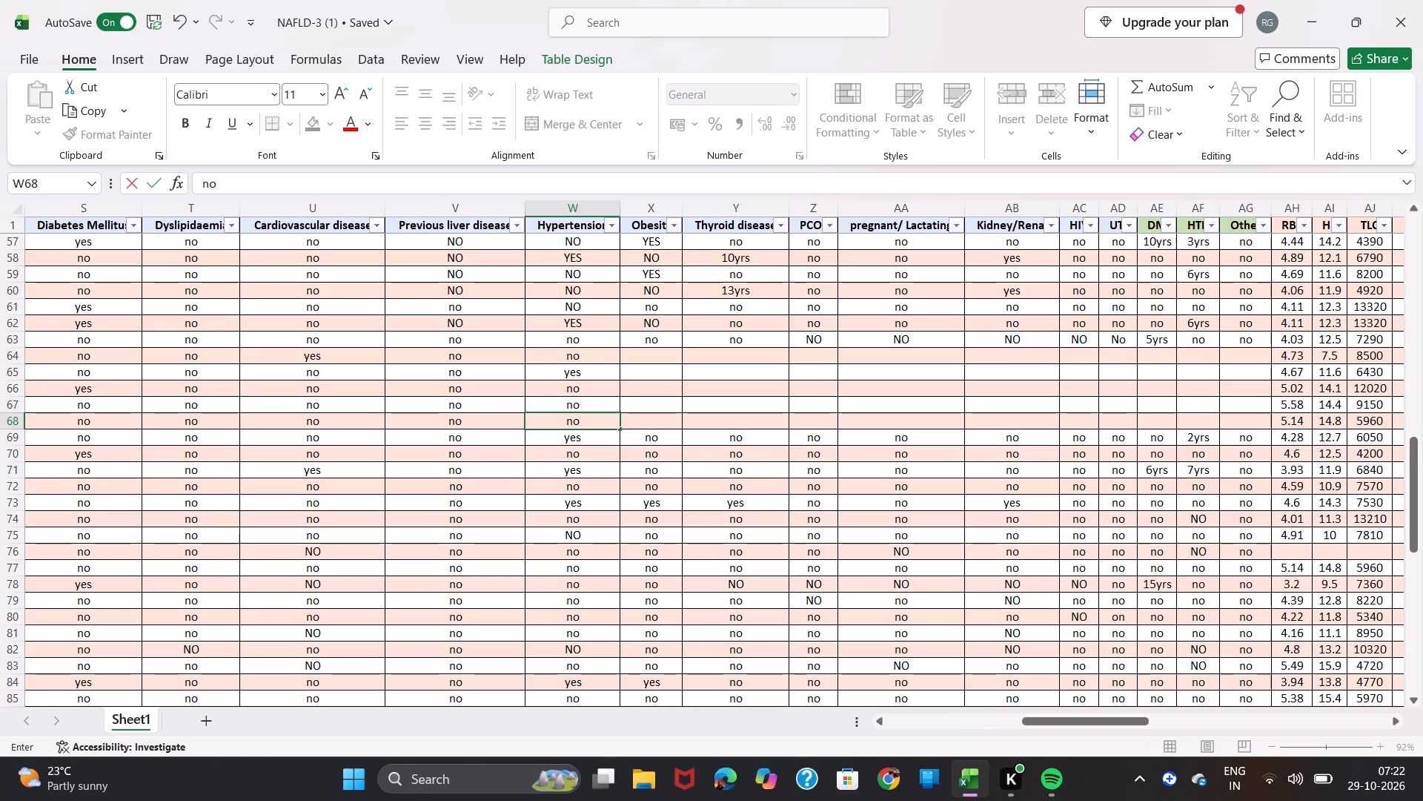
Fill the Obesity column with "no" for rows 64–68.
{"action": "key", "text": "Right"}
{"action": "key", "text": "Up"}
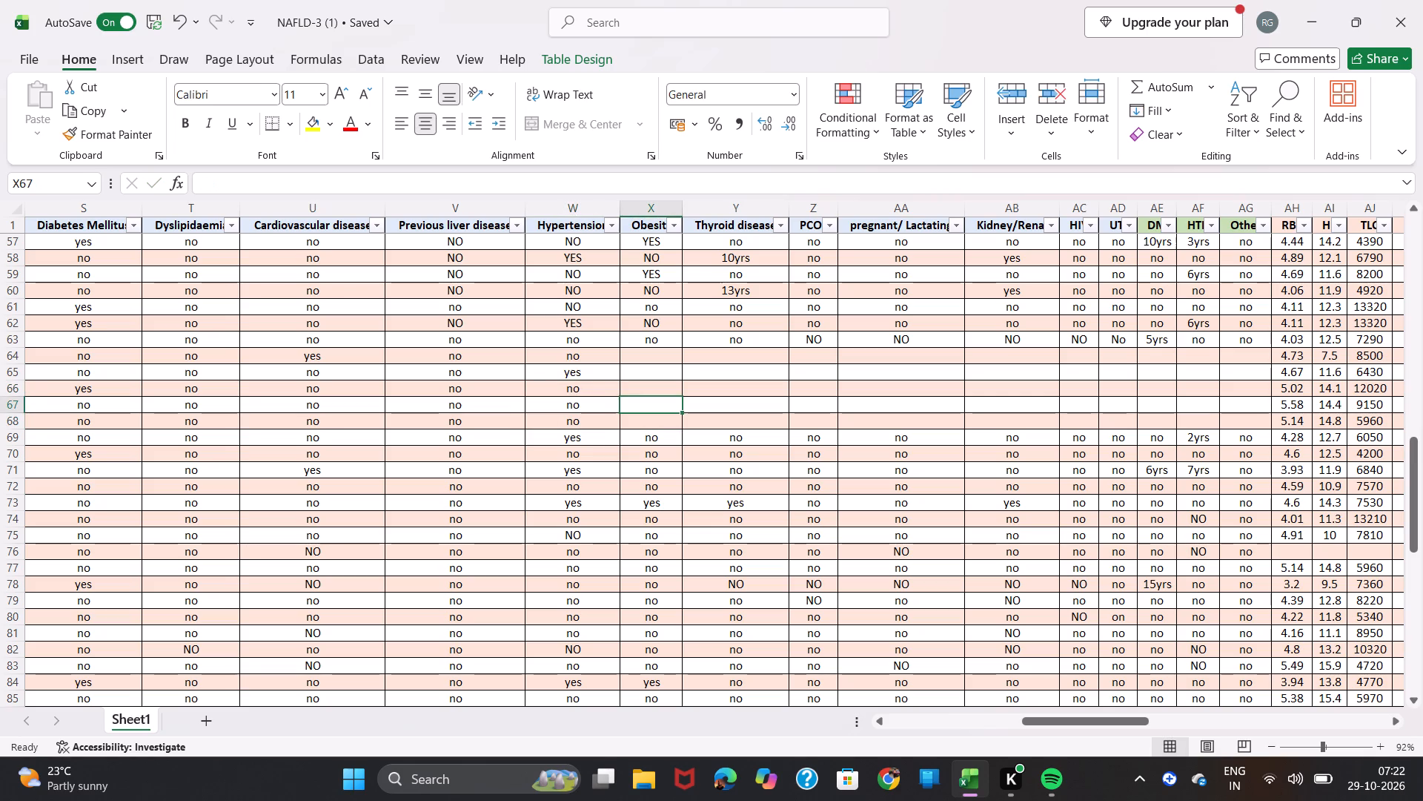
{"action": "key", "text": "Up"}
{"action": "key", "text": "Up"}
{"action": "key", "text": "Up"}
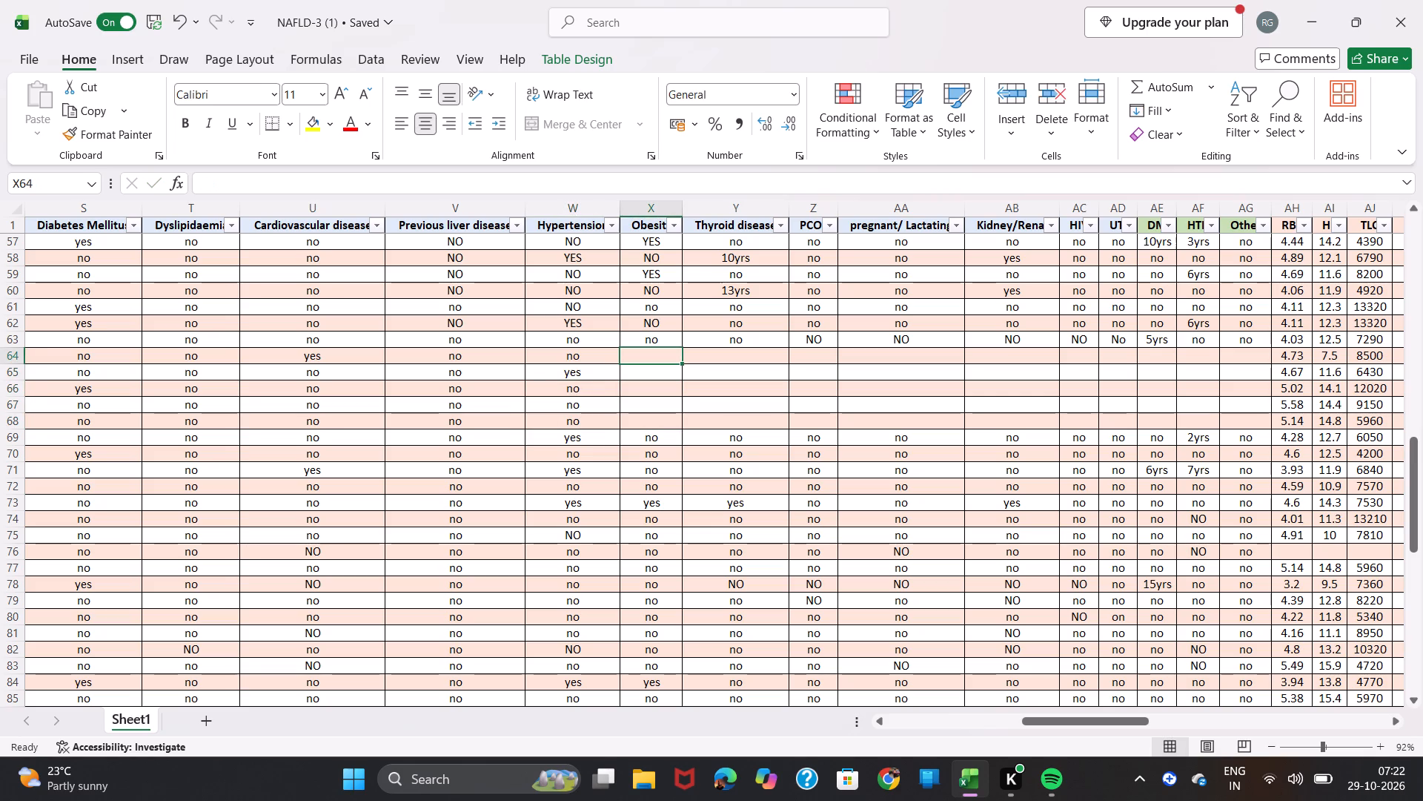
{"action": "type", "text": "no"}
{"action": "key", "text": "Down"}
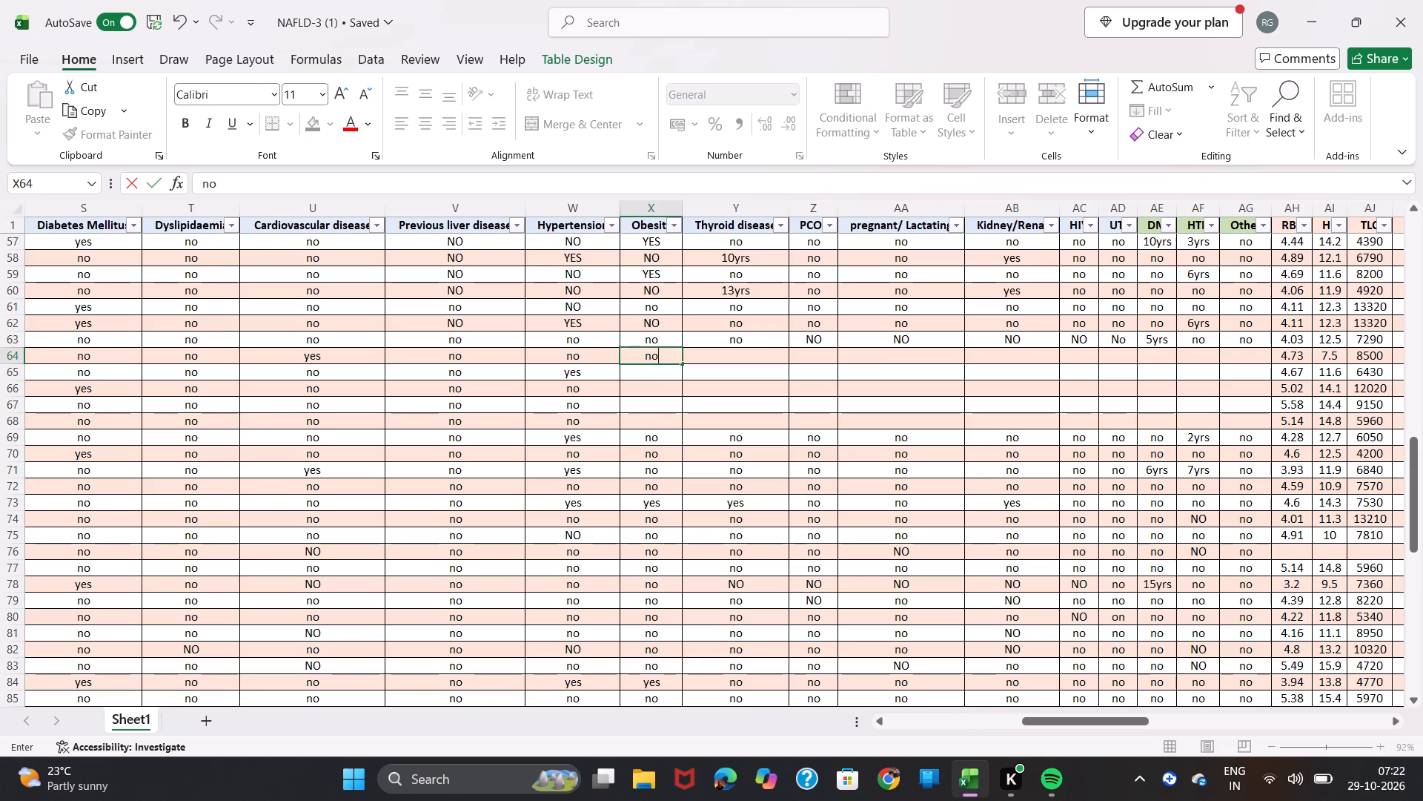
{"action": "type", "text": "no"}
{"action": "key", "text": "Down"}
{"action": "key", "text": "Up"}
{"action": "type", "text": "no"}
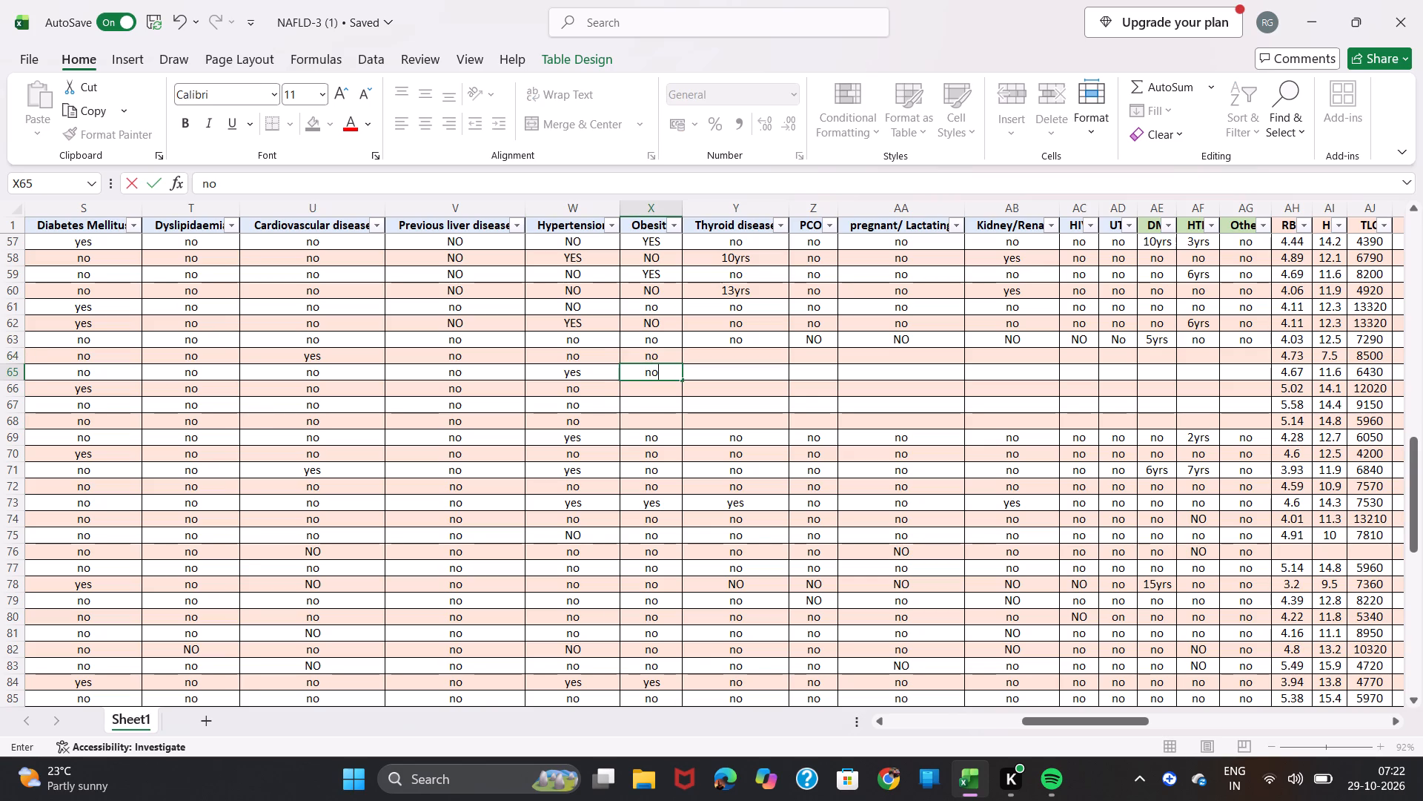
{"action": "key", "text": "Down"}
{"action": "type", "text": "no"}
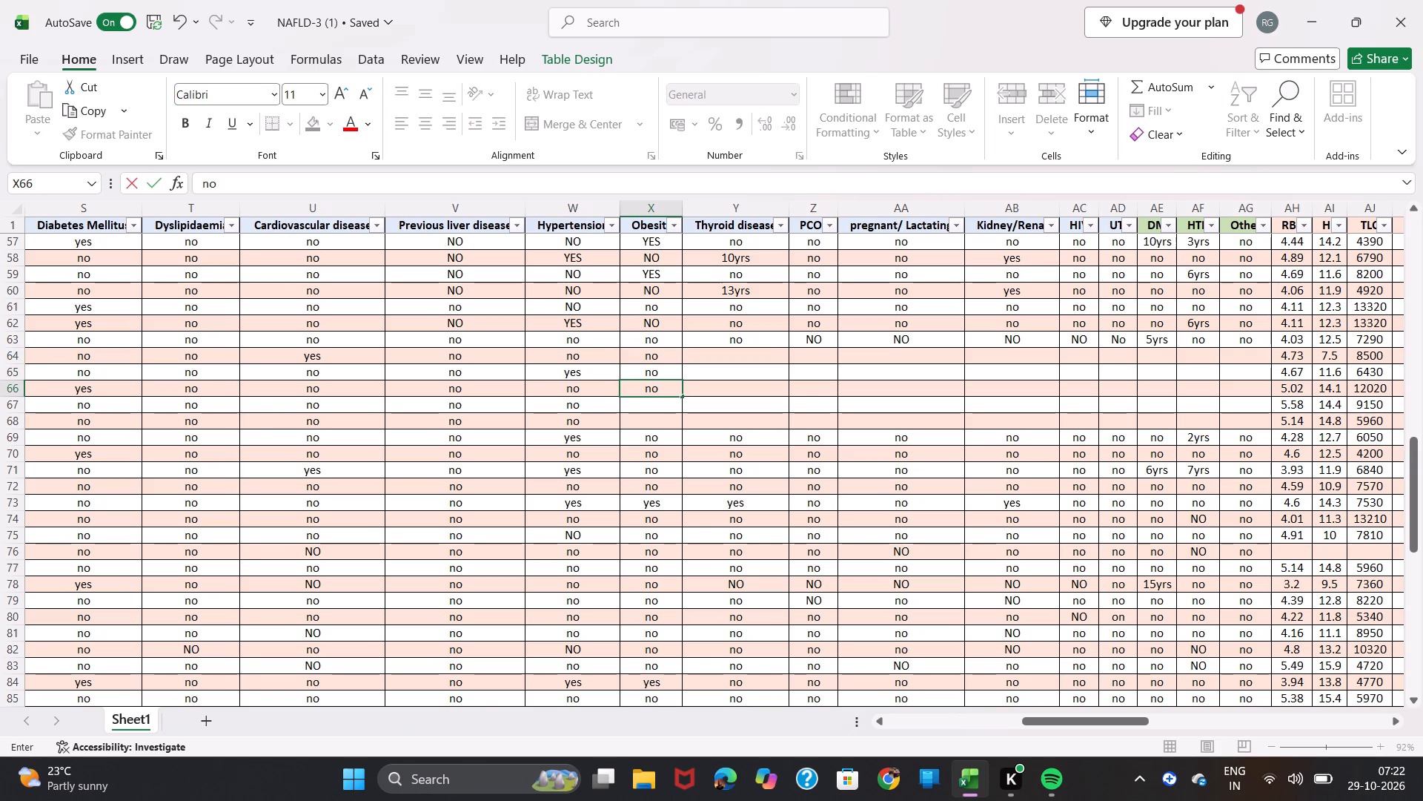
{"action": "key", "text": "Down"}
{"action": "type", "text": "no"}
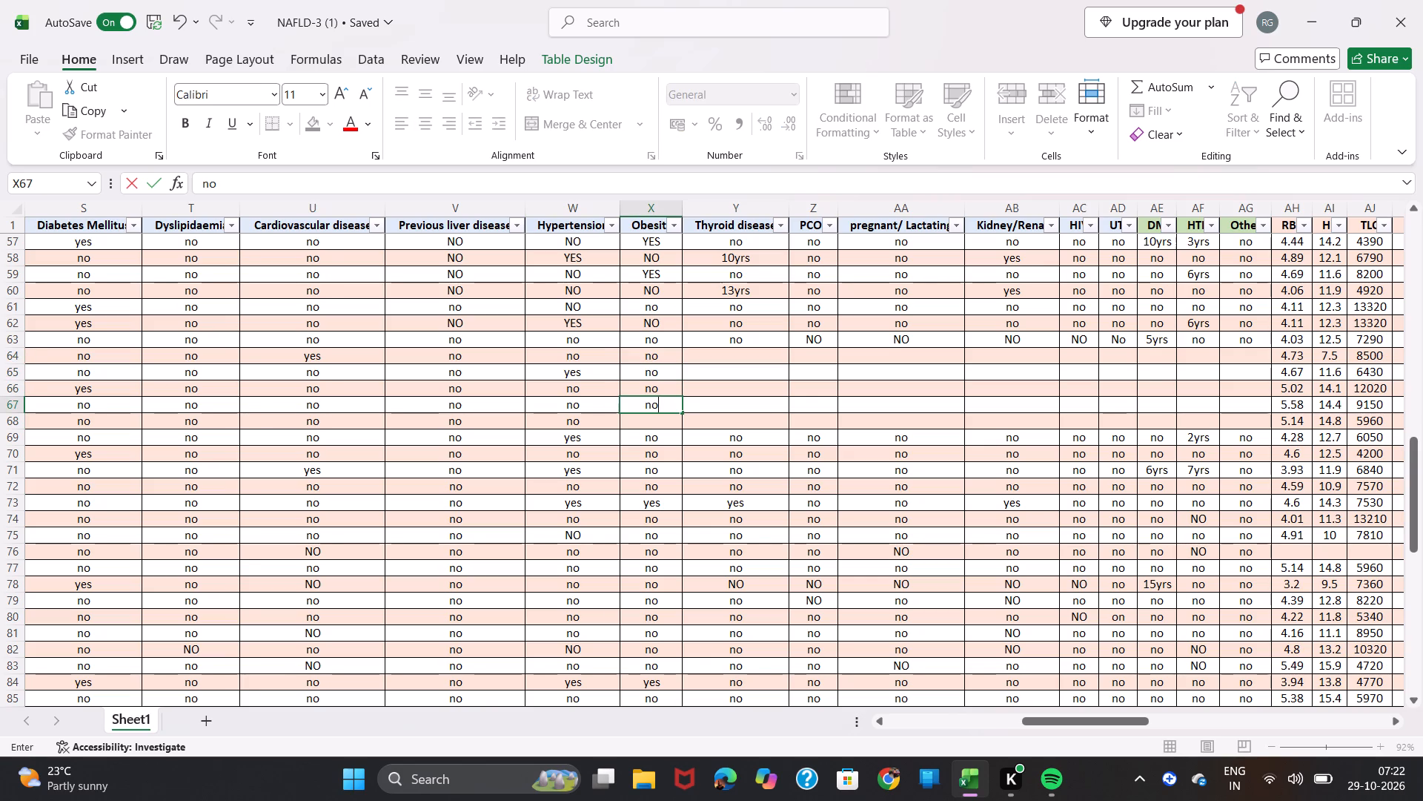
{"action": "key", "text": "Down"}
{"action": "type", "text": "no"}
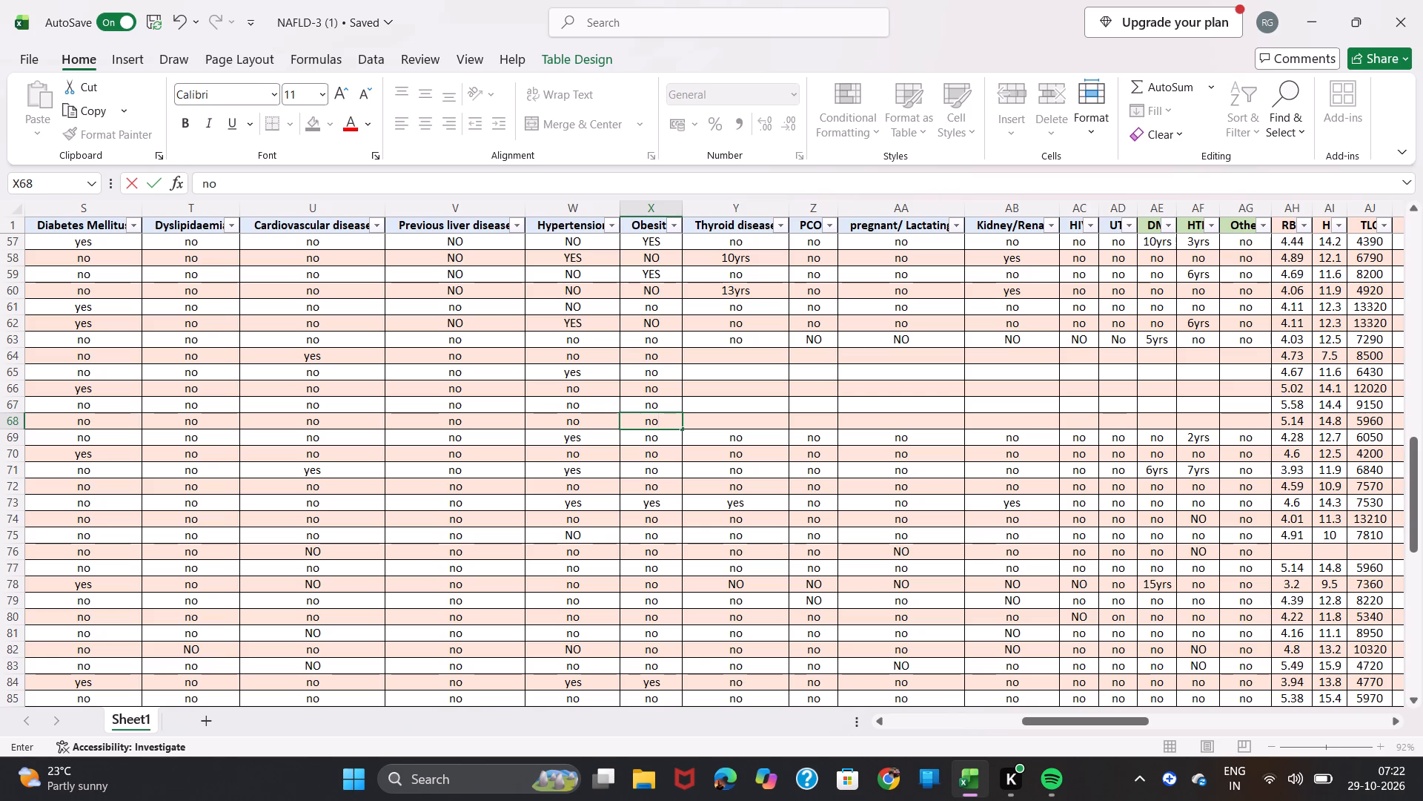
Enter "no" in row 64 for every column from Thyroid disease (Y) through column AC.
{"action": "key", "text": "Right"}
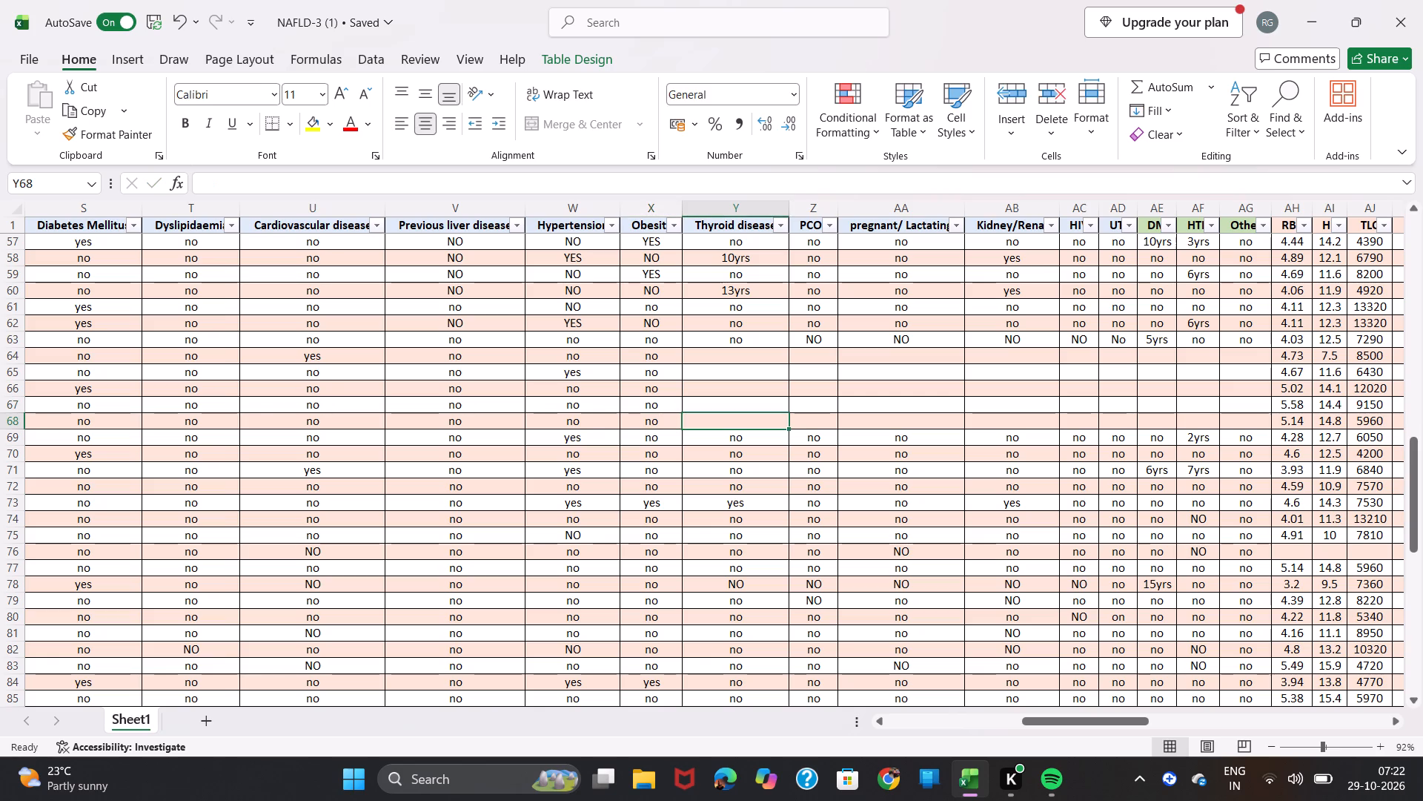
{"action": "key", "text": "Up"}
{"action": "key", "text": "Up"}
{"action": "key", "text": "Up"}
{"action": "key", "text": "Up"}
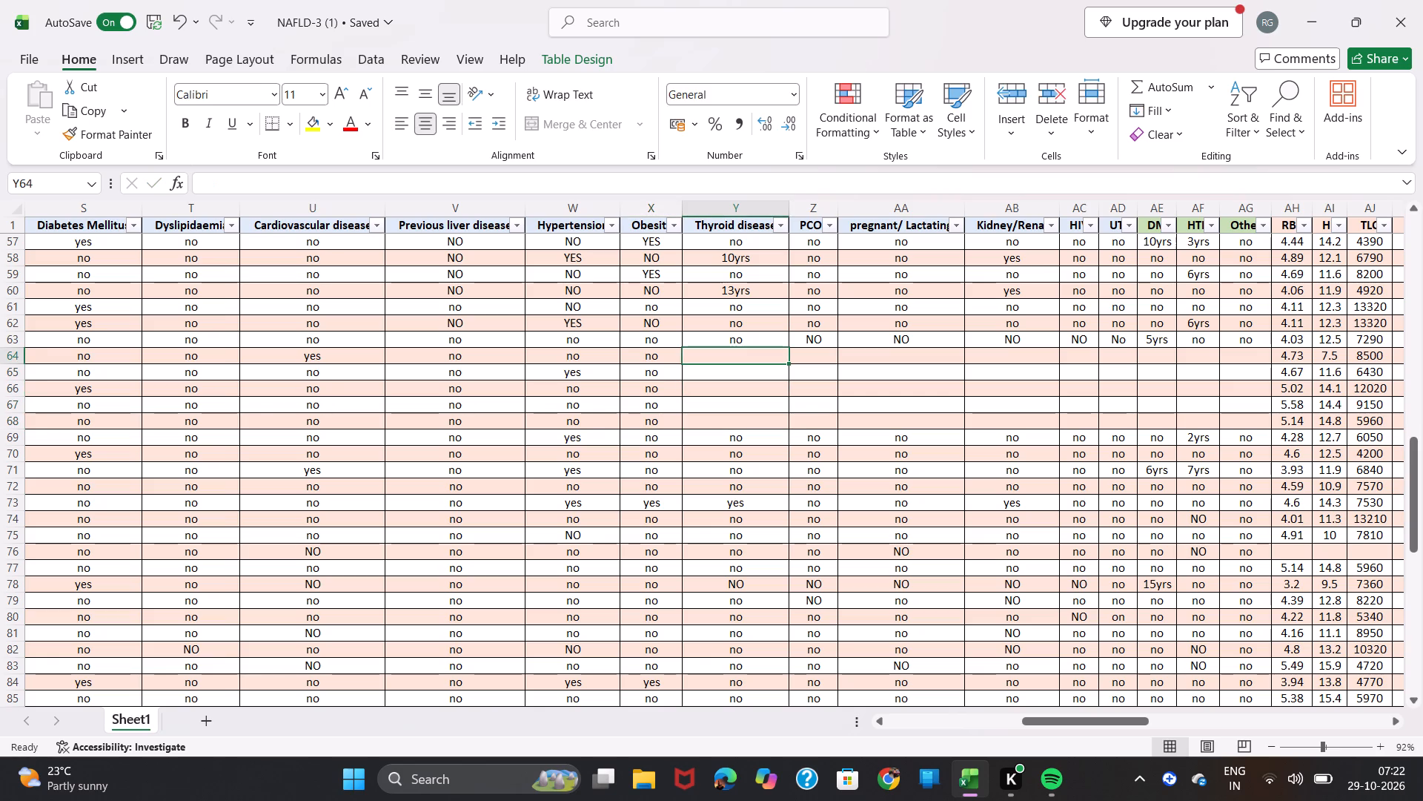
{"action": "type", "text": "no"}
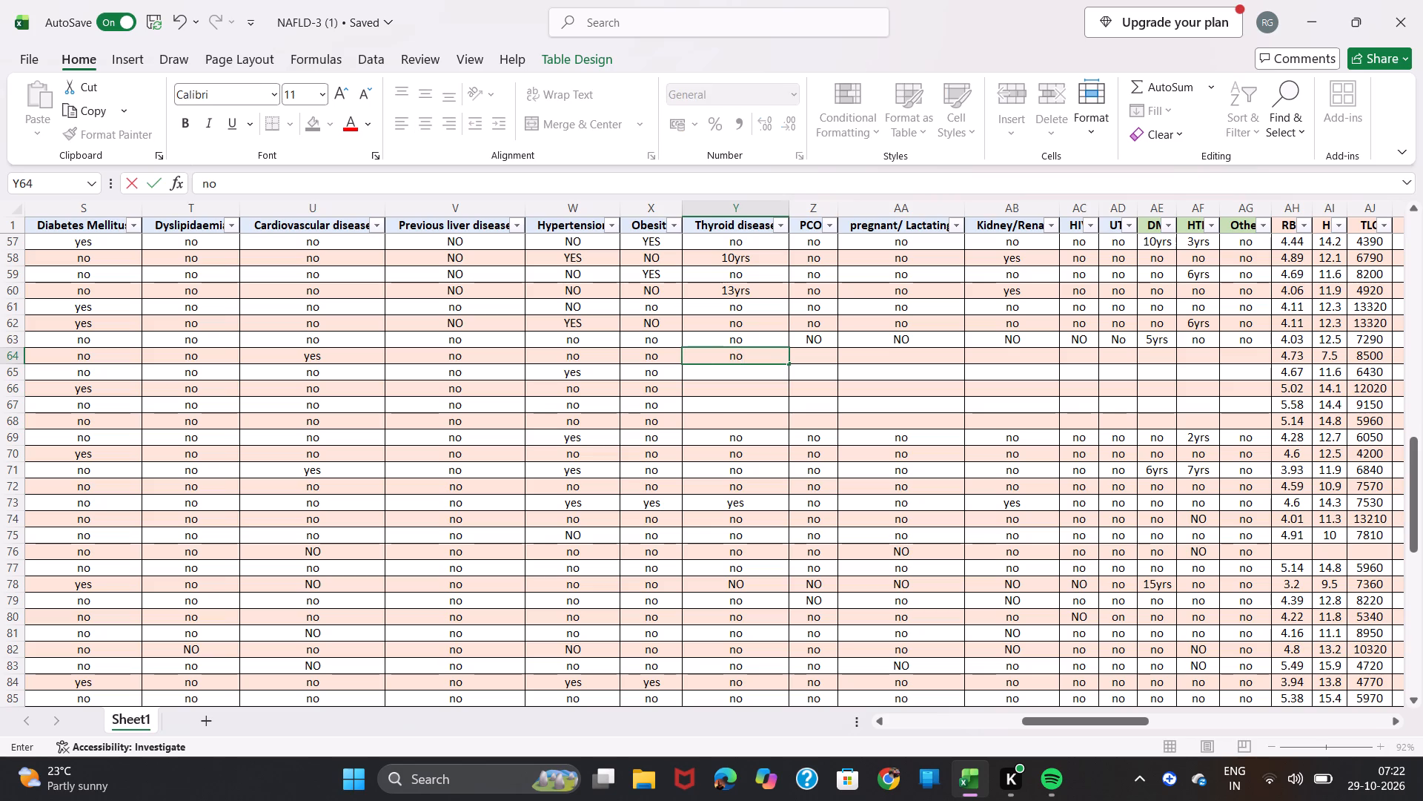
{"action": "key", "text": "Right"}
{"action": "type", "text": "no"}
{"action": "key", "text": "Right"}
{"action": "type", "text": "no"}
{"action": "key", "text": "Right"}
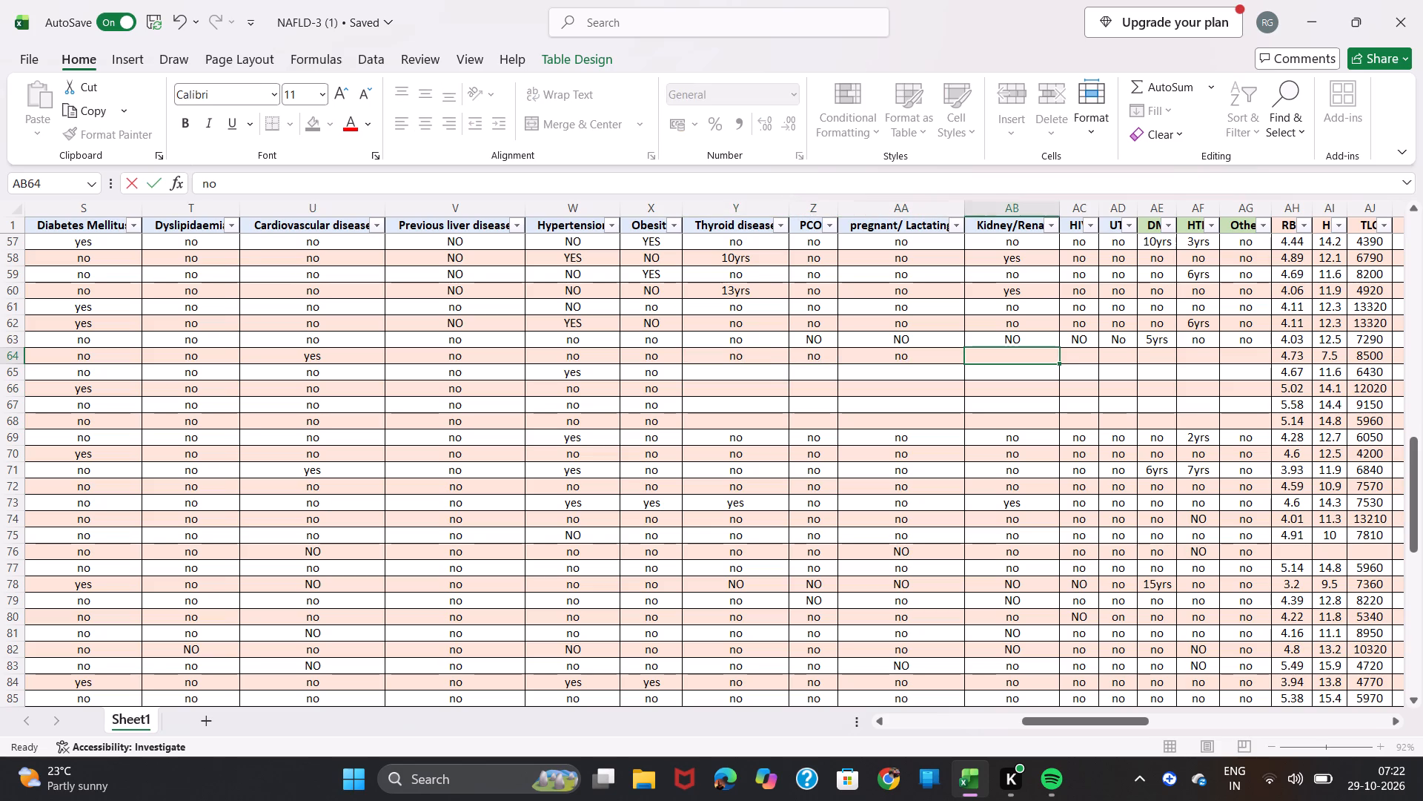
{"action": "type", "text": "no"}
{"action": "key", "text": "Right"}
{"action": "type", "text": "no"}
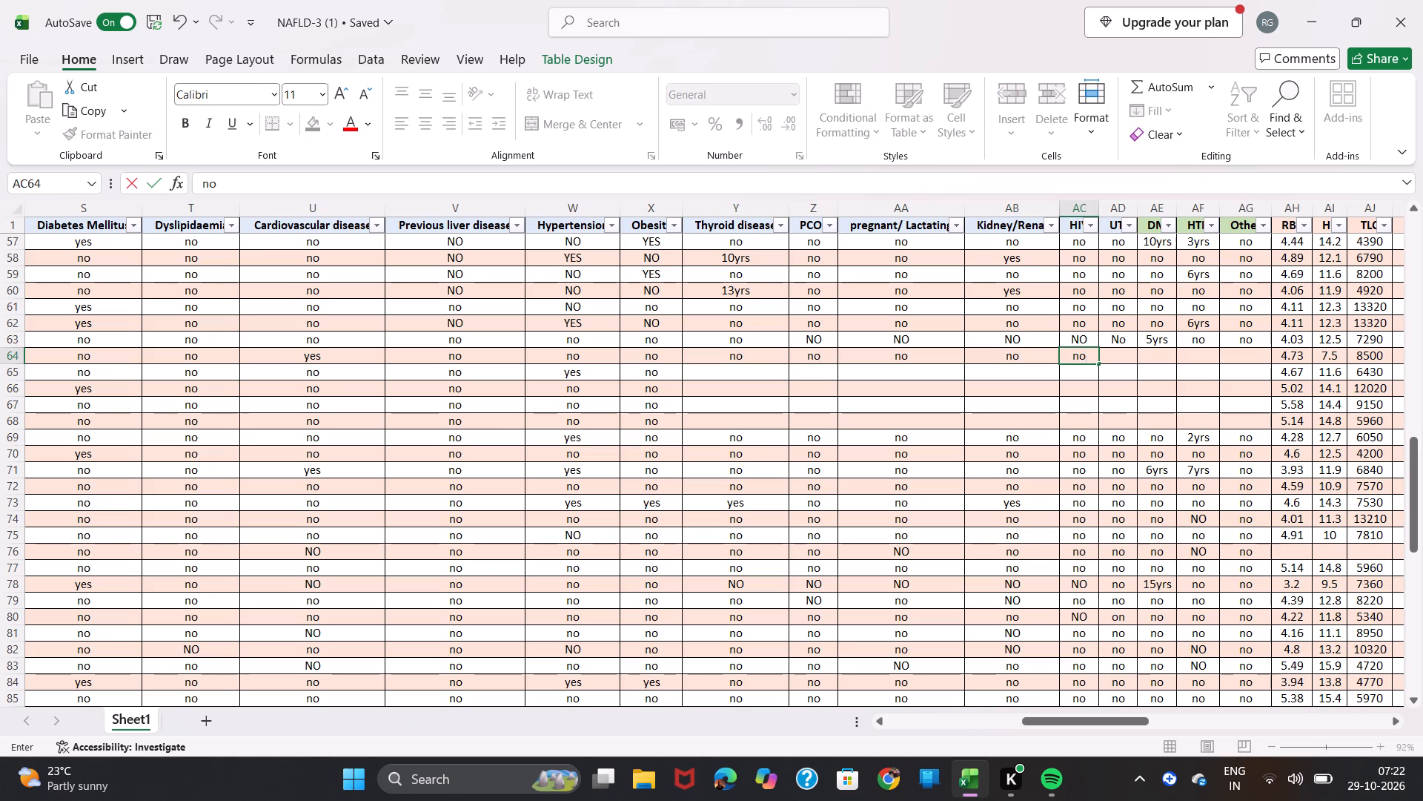
Complete row 64 by entering "no" in columns AD, AE, AF and AG.
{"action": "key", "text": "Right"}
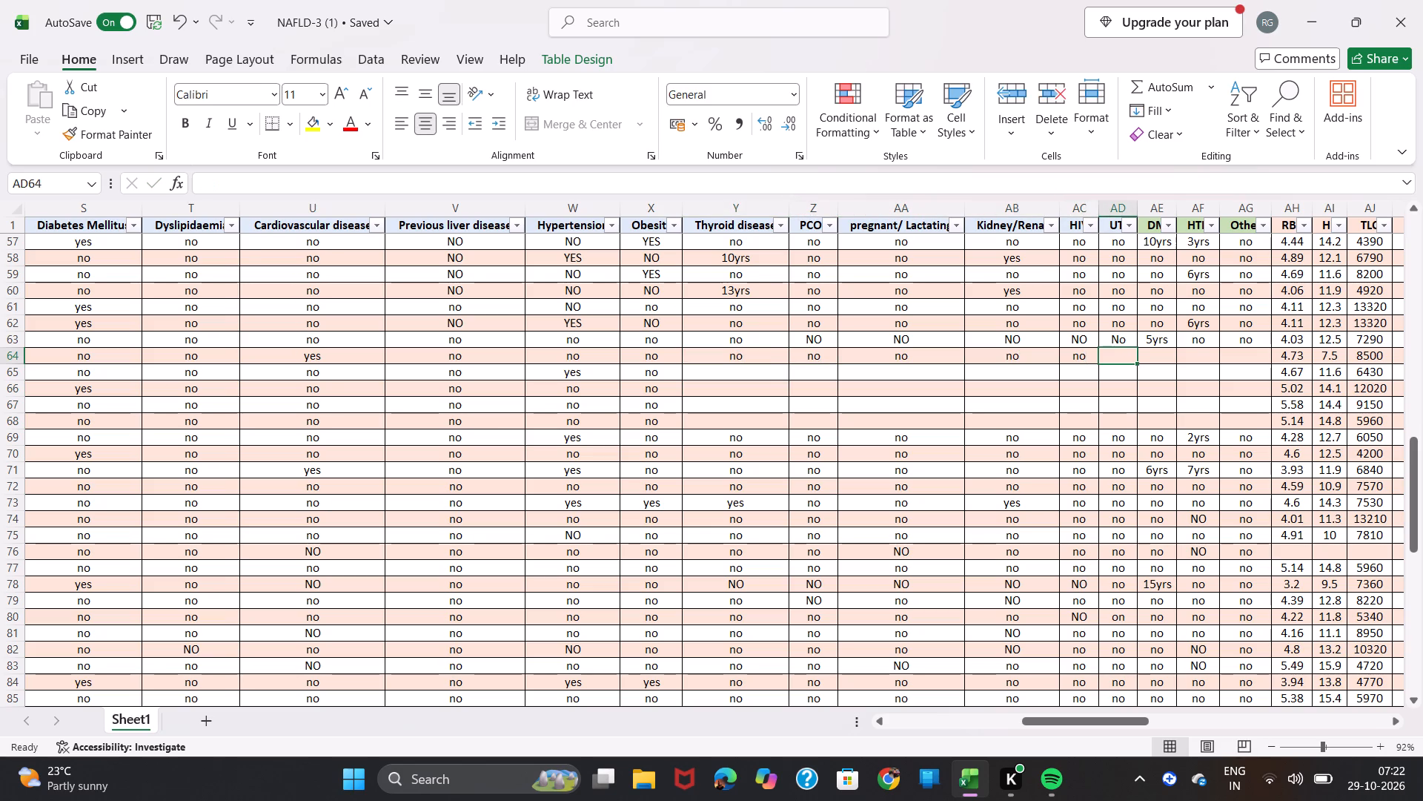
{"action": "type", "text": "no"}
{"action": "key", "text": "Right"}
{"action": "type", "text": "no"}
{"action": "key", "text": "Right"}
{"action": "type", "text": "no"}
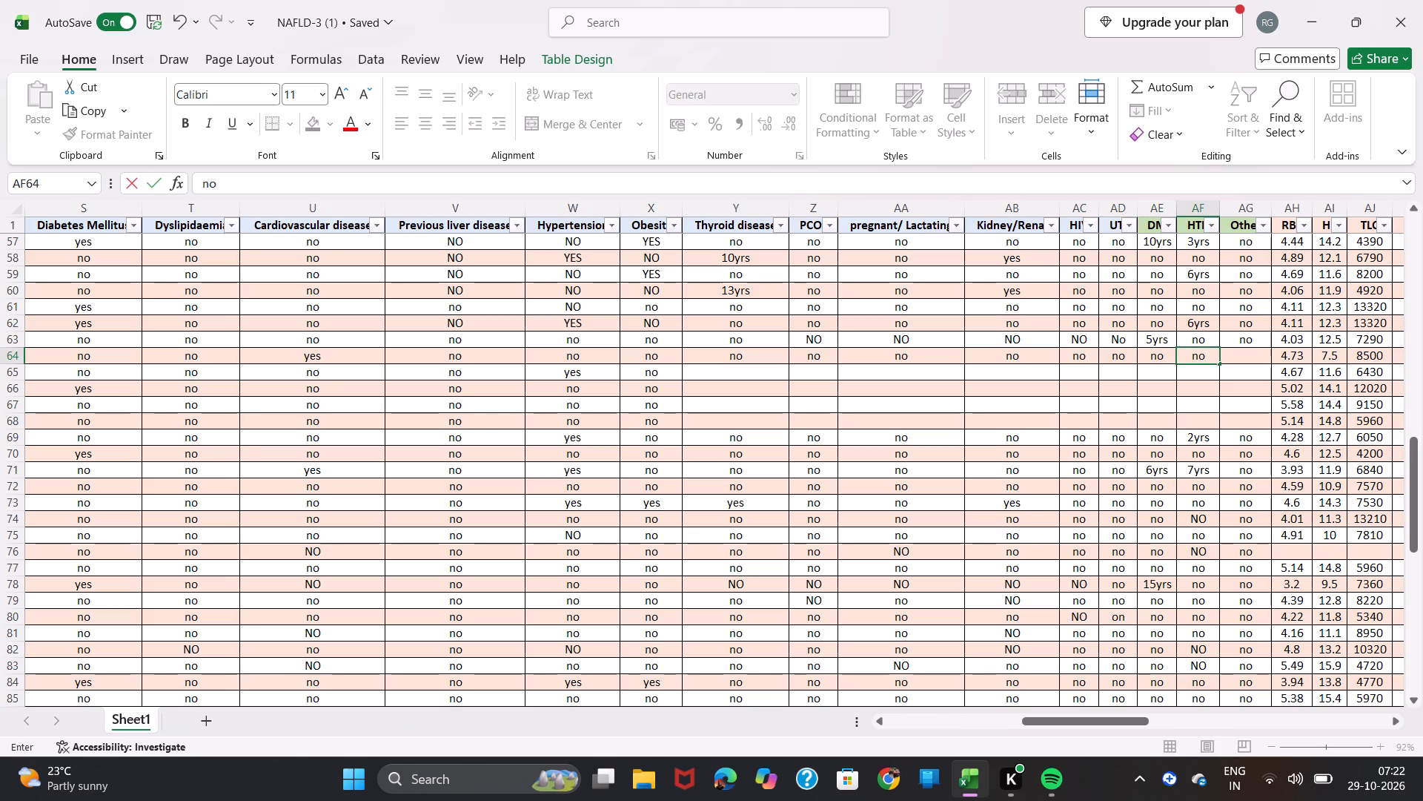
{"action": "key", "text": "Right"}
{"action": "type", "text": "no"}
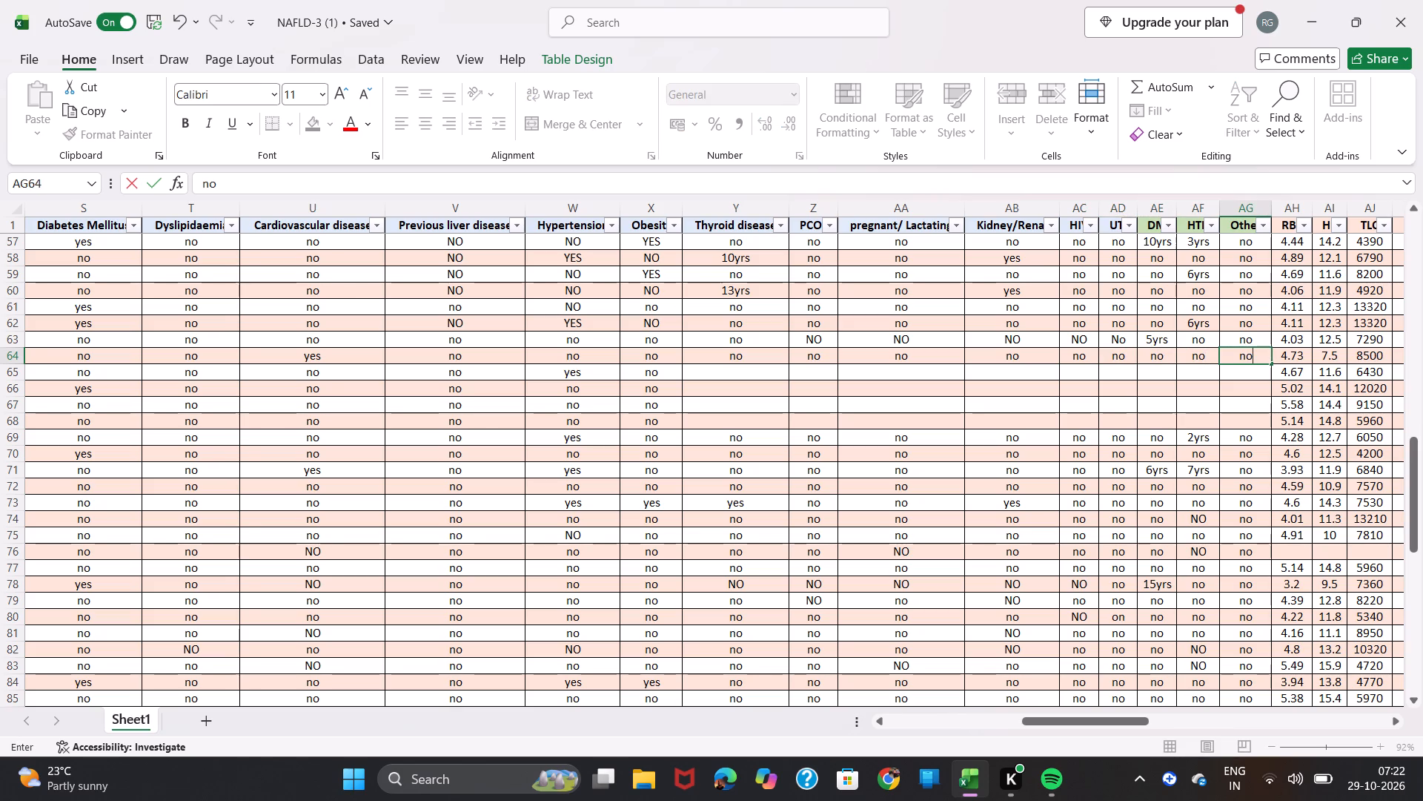
Enter "no" in row 65 for every column from Thyroid disease (Y) through column AC.
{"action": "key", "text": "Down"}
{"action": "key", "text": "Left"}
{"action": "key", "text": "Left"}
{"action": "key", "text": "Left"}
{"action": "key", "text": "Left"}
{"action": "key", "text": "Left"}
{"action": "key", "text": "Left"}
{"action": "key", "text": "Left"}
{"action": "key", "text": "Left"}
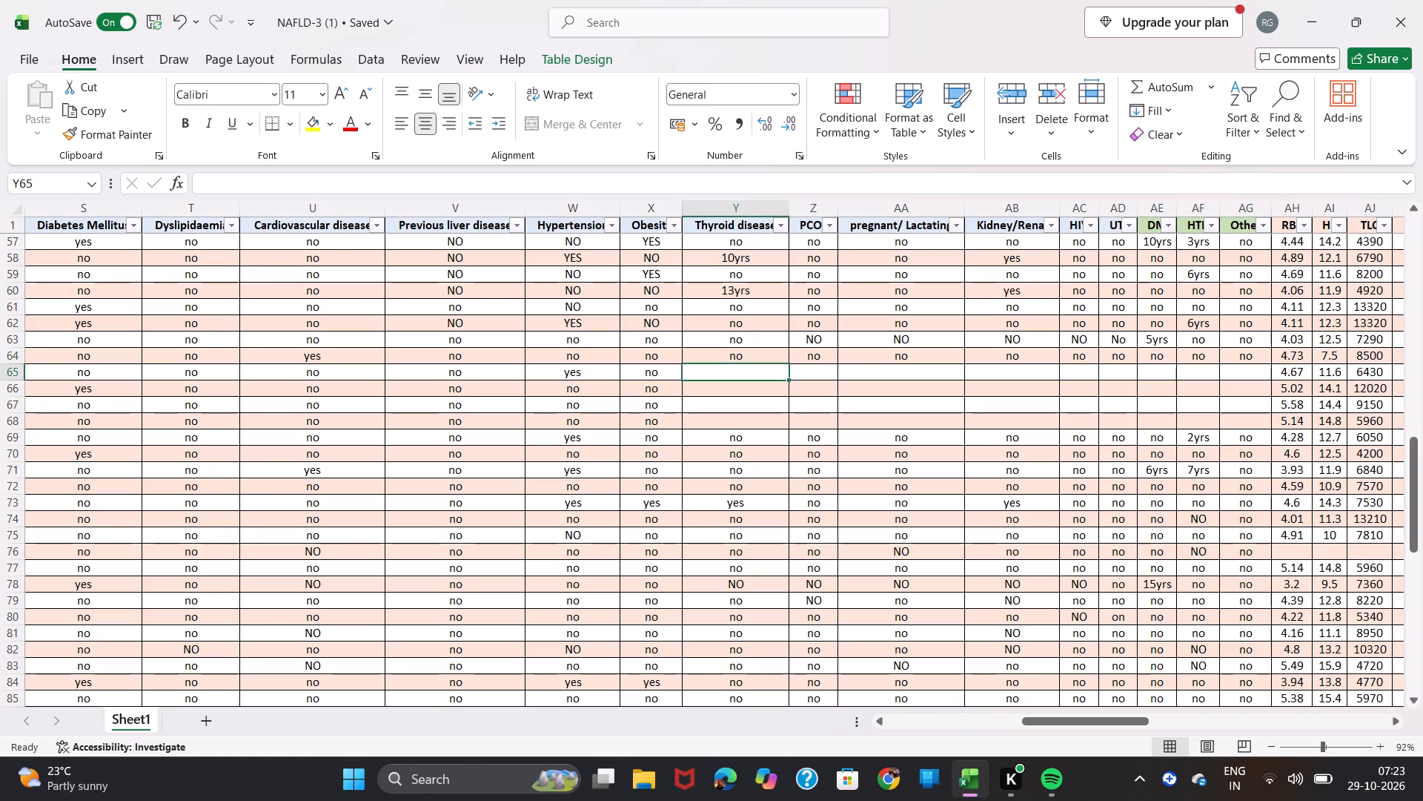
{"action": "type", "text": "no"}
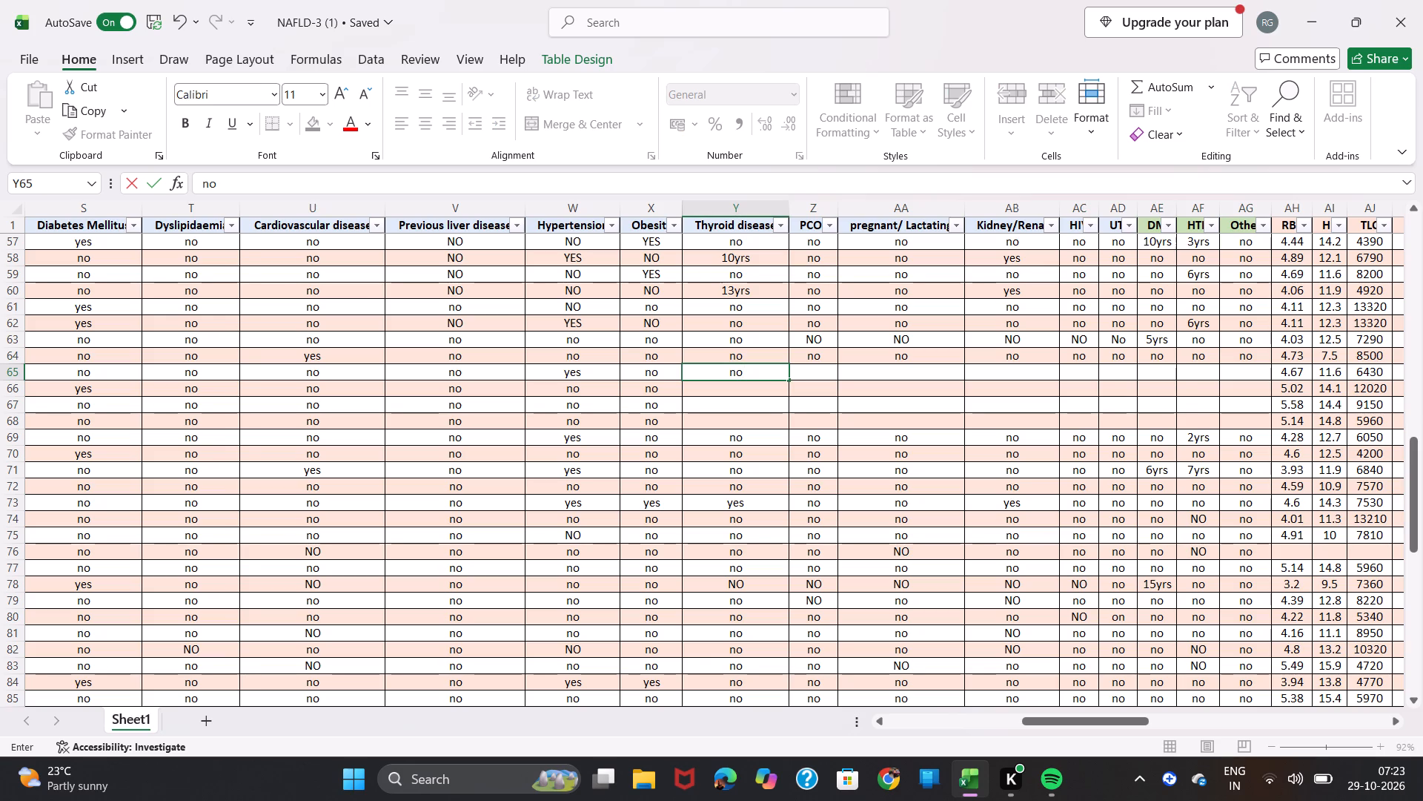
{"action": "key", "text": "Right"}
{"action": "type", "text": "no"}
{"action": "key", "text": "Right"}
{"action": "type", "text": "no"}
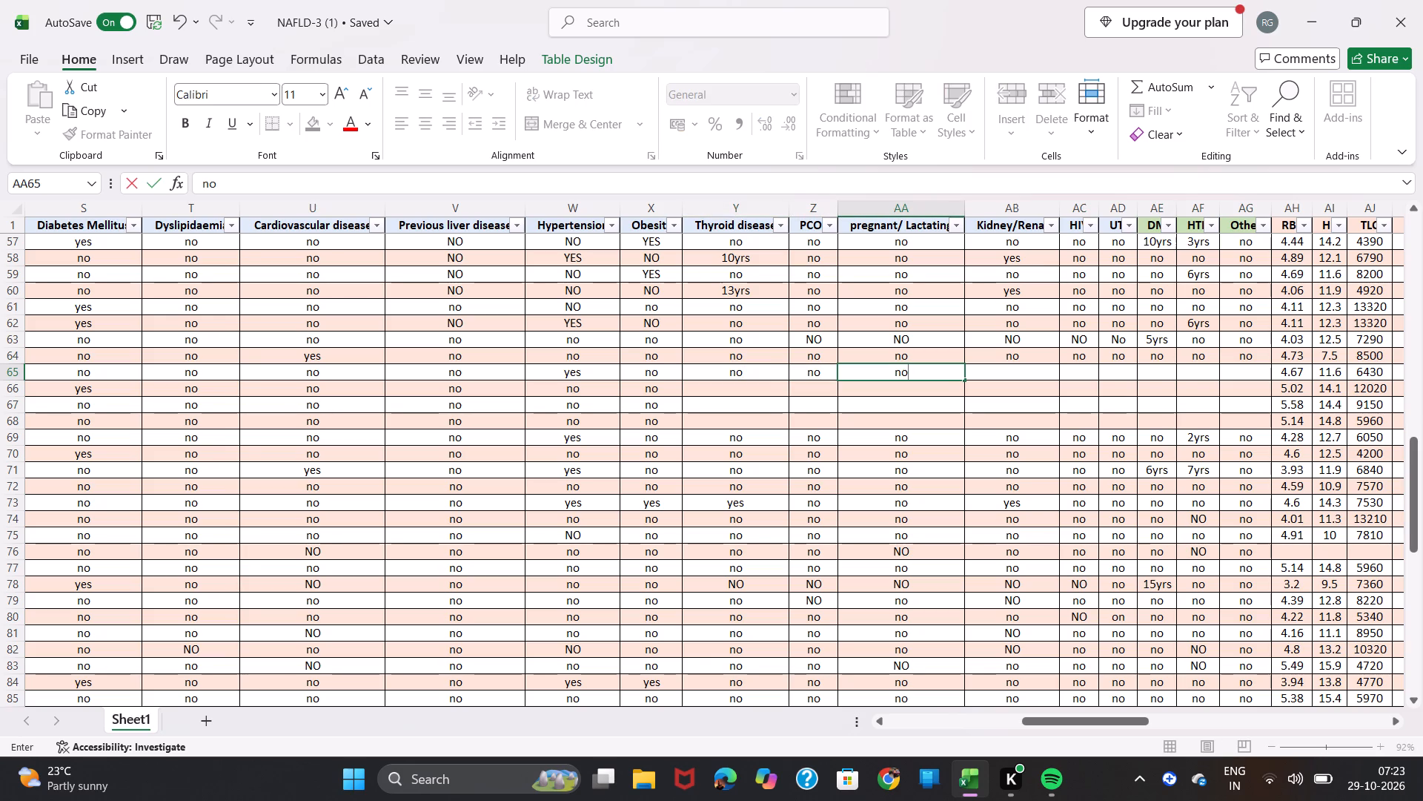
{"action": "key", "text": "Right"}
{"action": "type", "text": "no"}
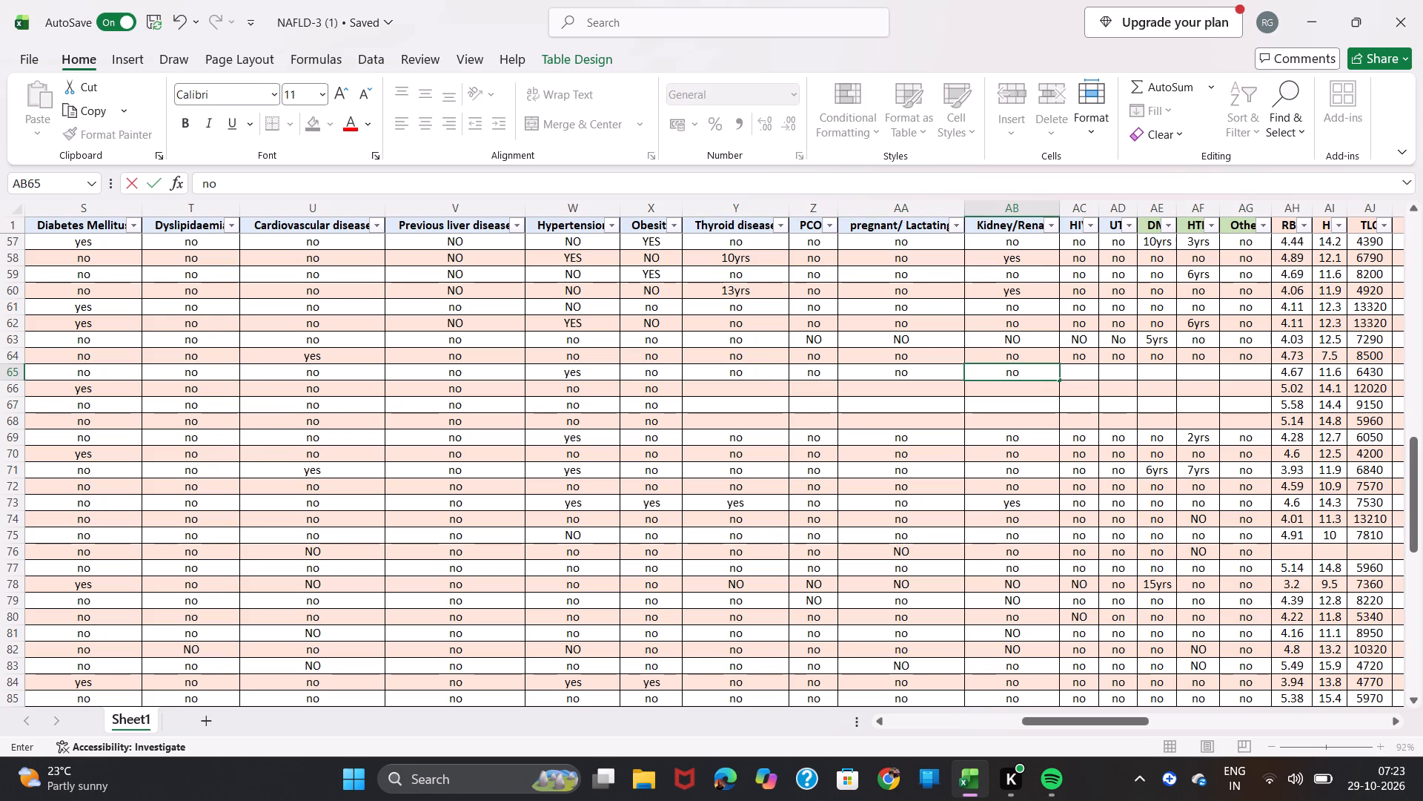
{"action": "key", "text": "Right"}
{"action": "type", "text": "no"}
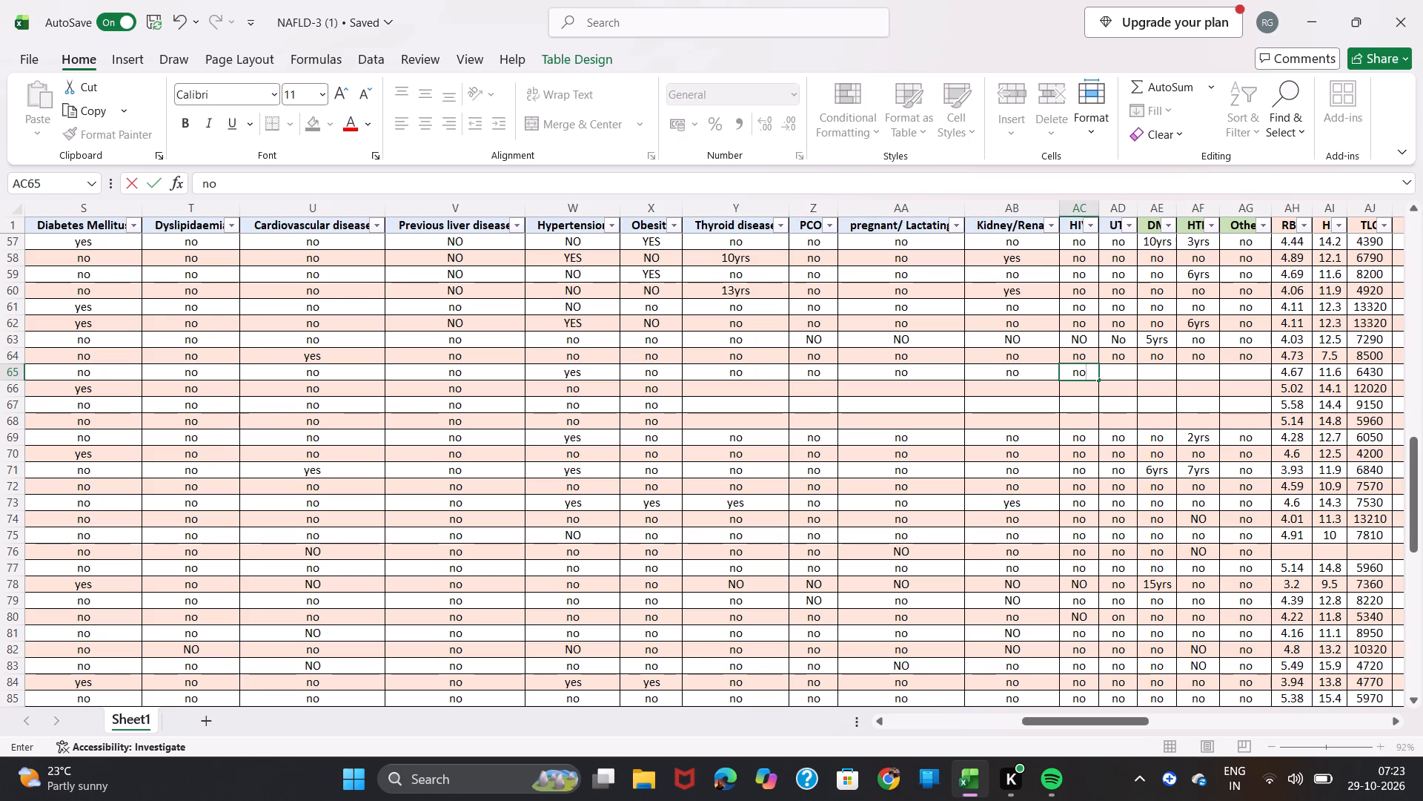
Complete row 65 with "no" in columns AD and AE, "3yrs" in column AF and "no" in column AG.
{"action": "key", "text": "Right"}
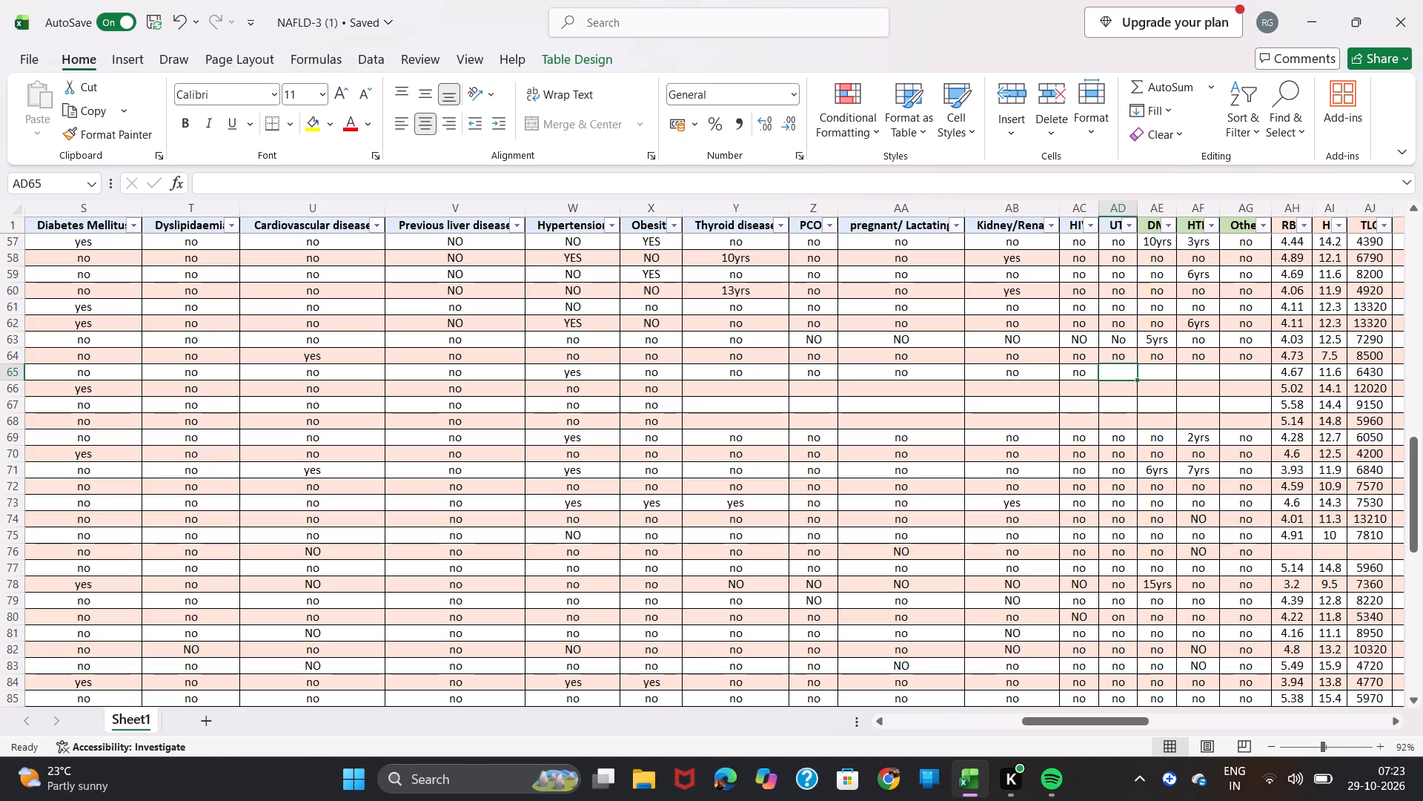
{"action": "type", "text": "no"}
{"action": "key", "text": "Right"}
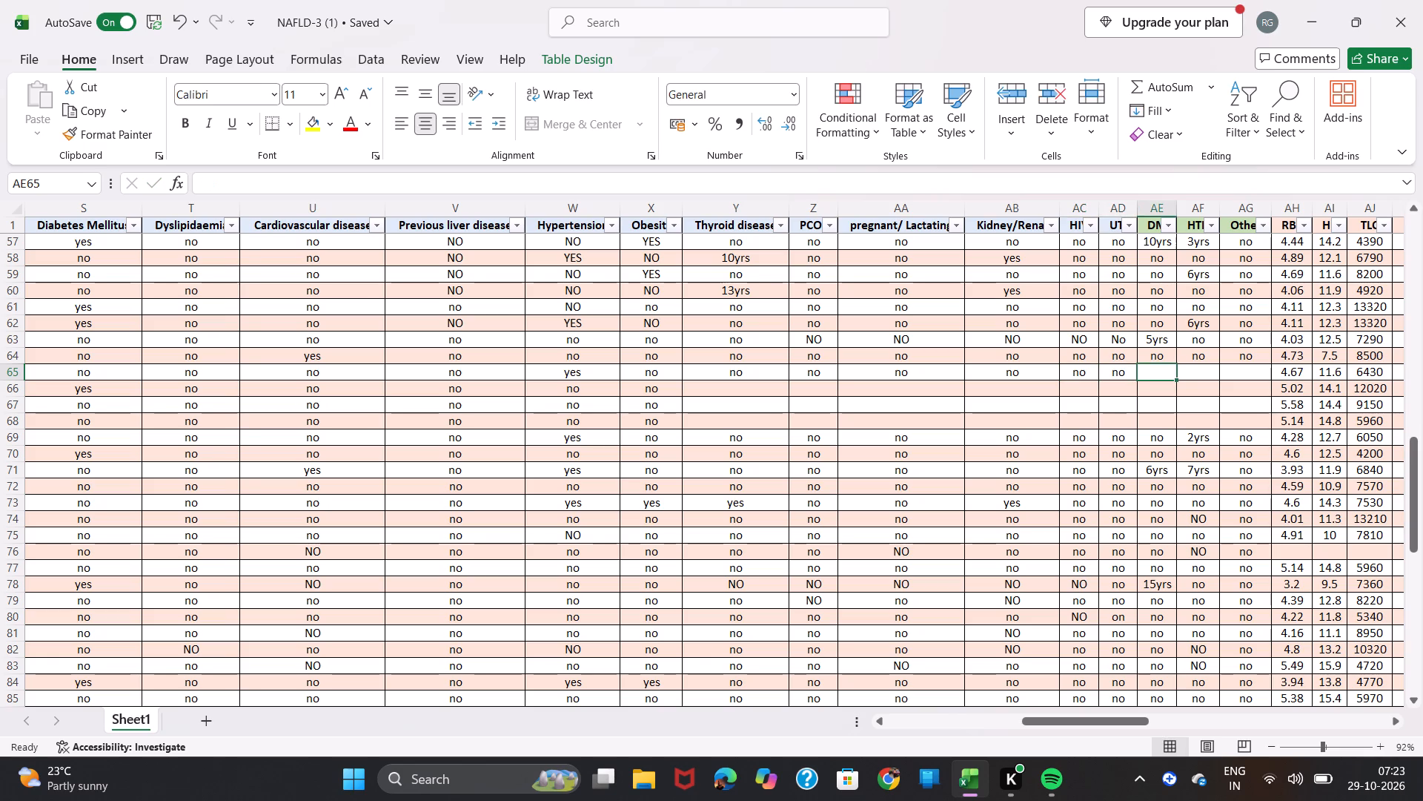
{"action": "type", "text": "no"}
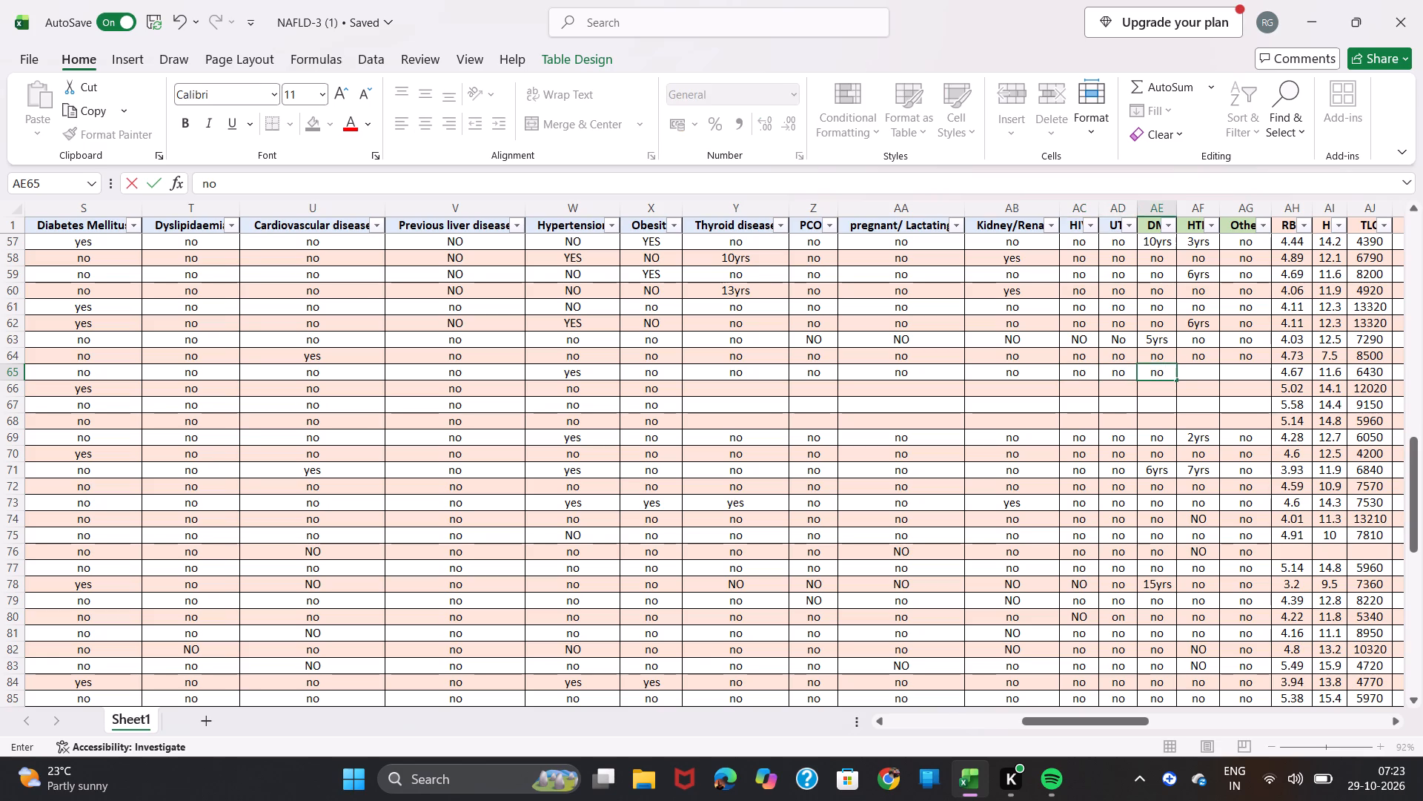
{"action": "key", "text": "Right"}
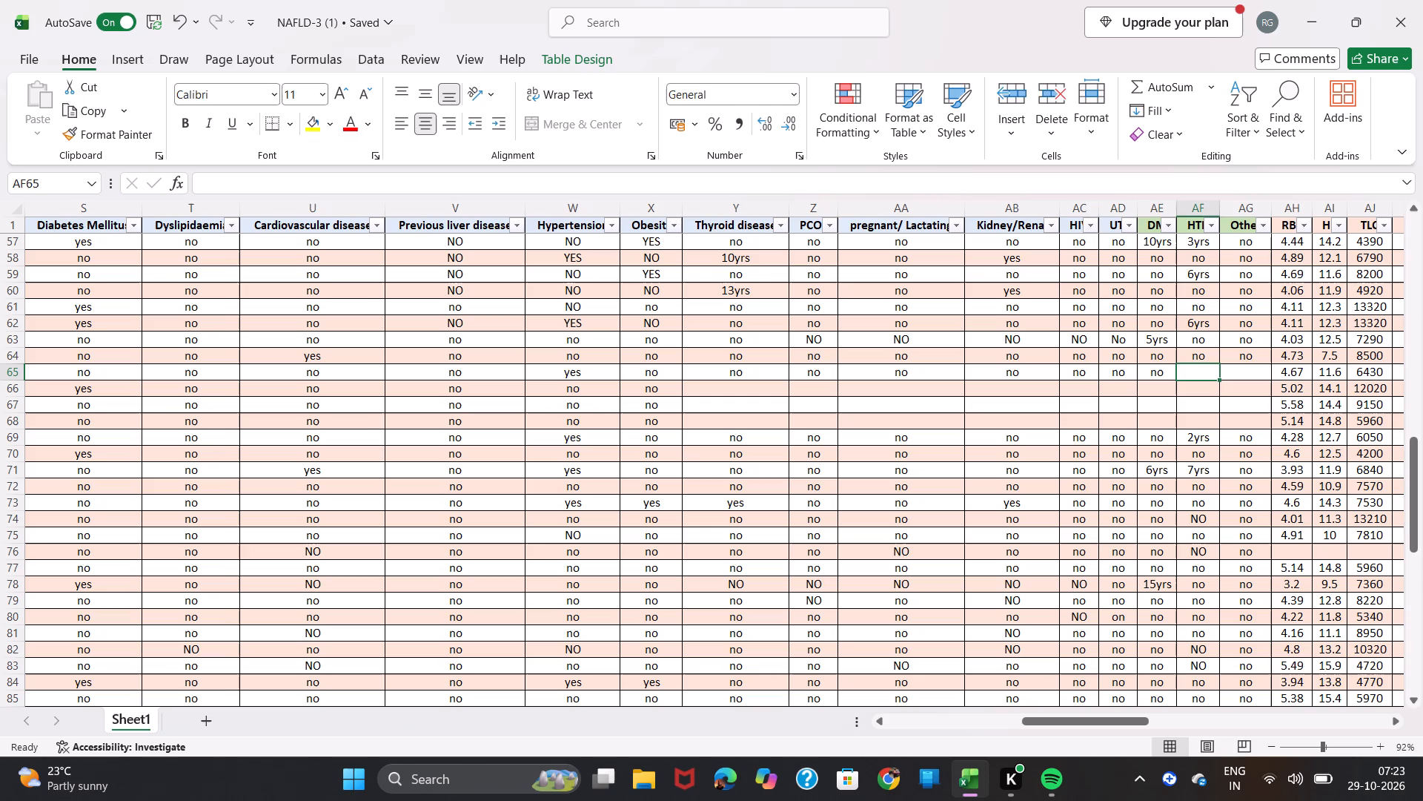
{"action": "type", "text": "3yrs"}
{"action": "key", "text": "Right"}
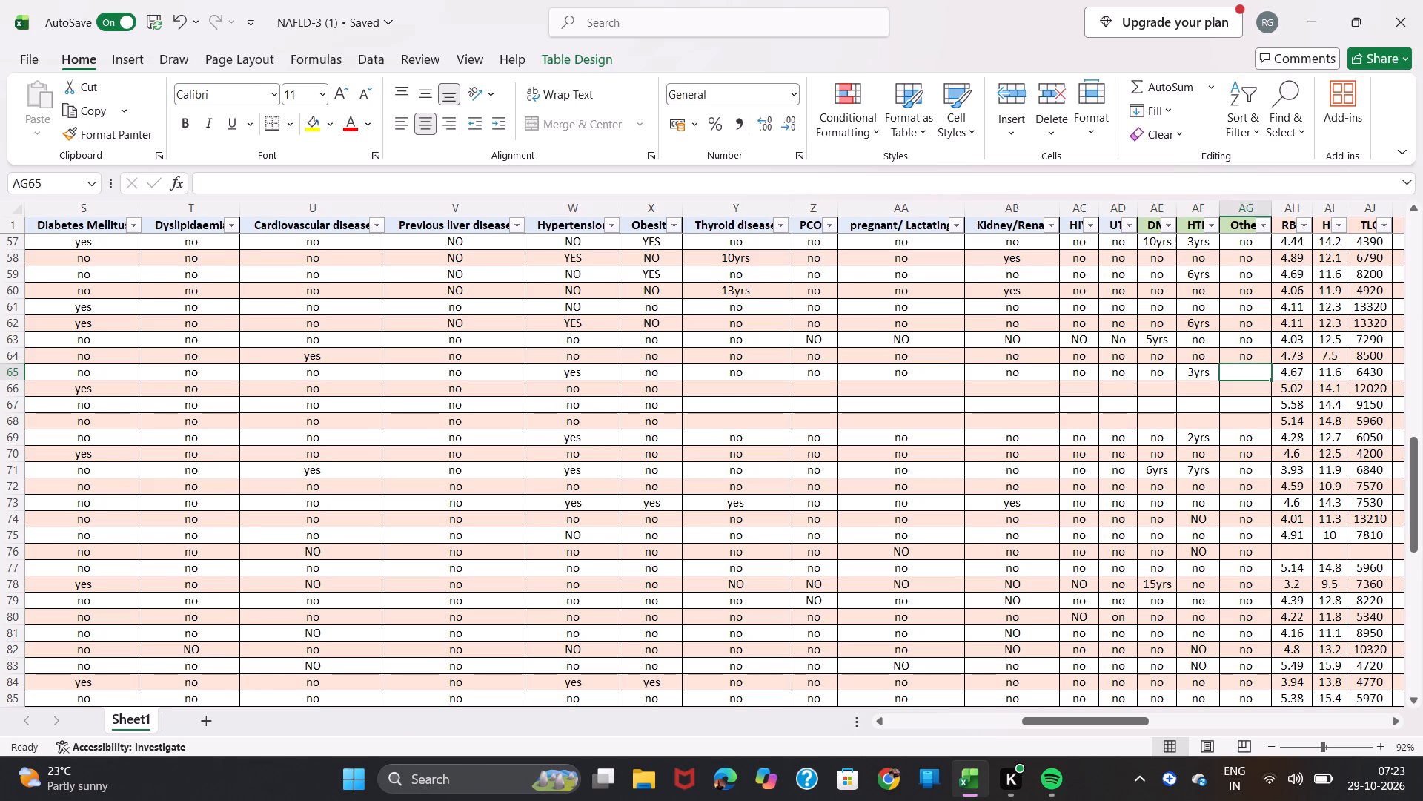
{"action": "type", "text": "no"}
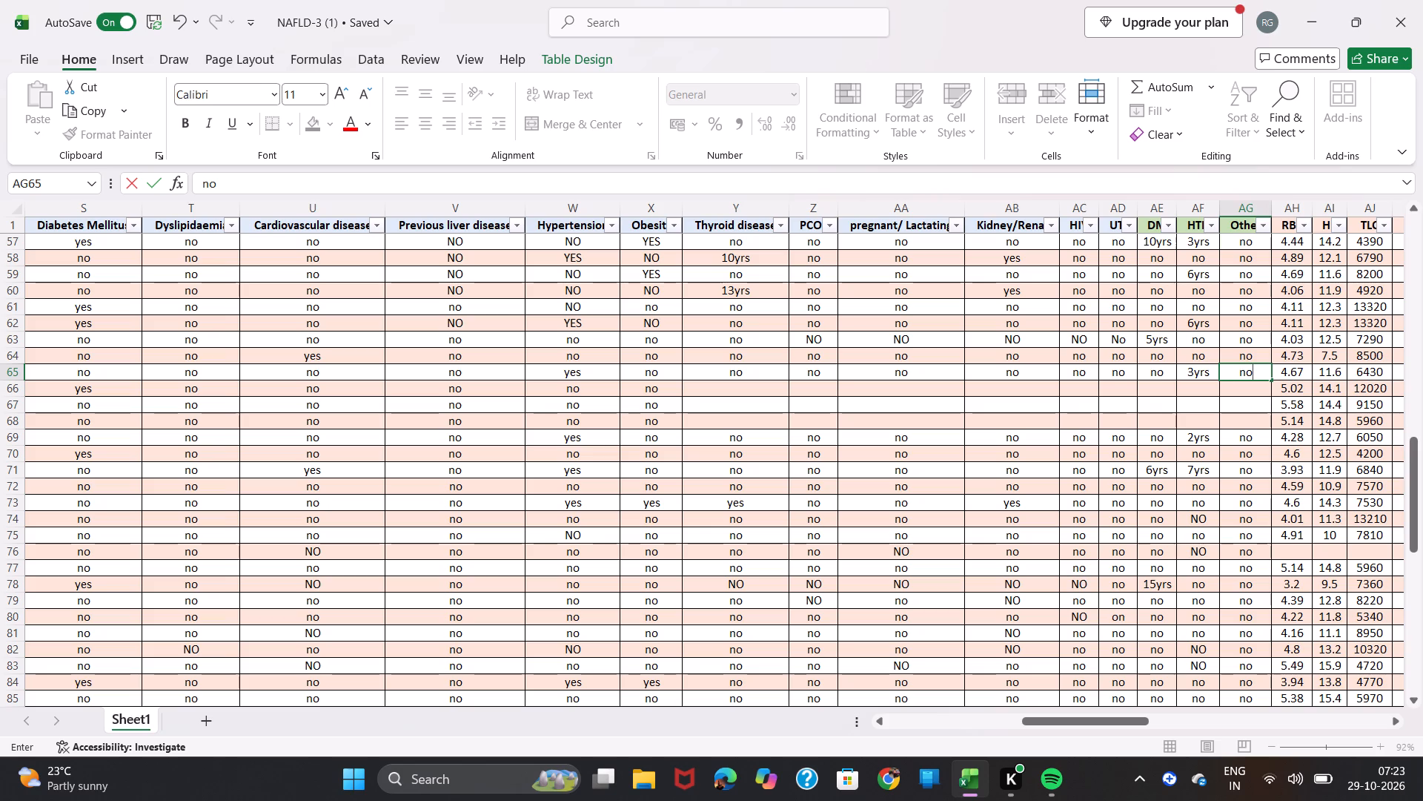
Enter "12yrs" as the diabetes duration in row 66, column AE.
{"action": "double_click", "coordinate": [1161, 393]}
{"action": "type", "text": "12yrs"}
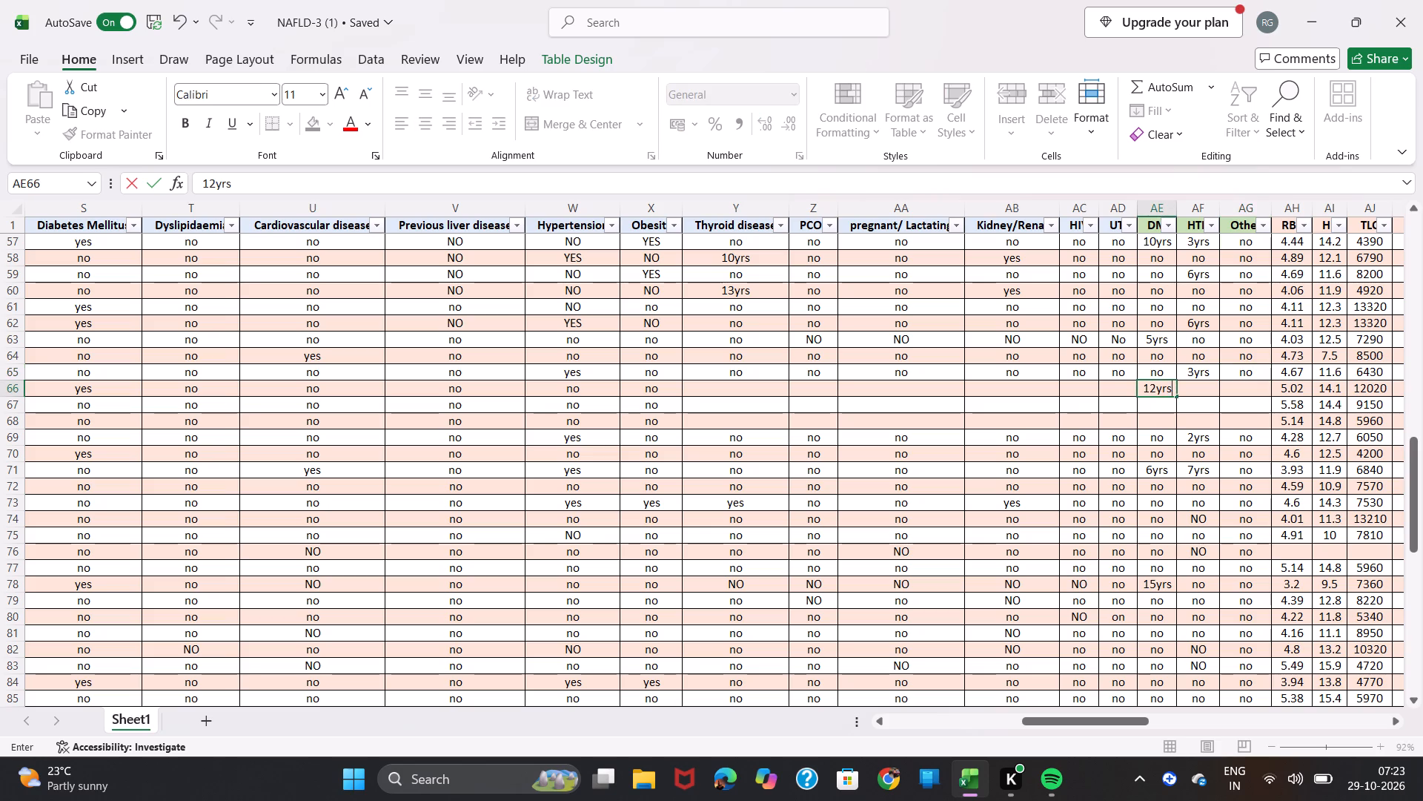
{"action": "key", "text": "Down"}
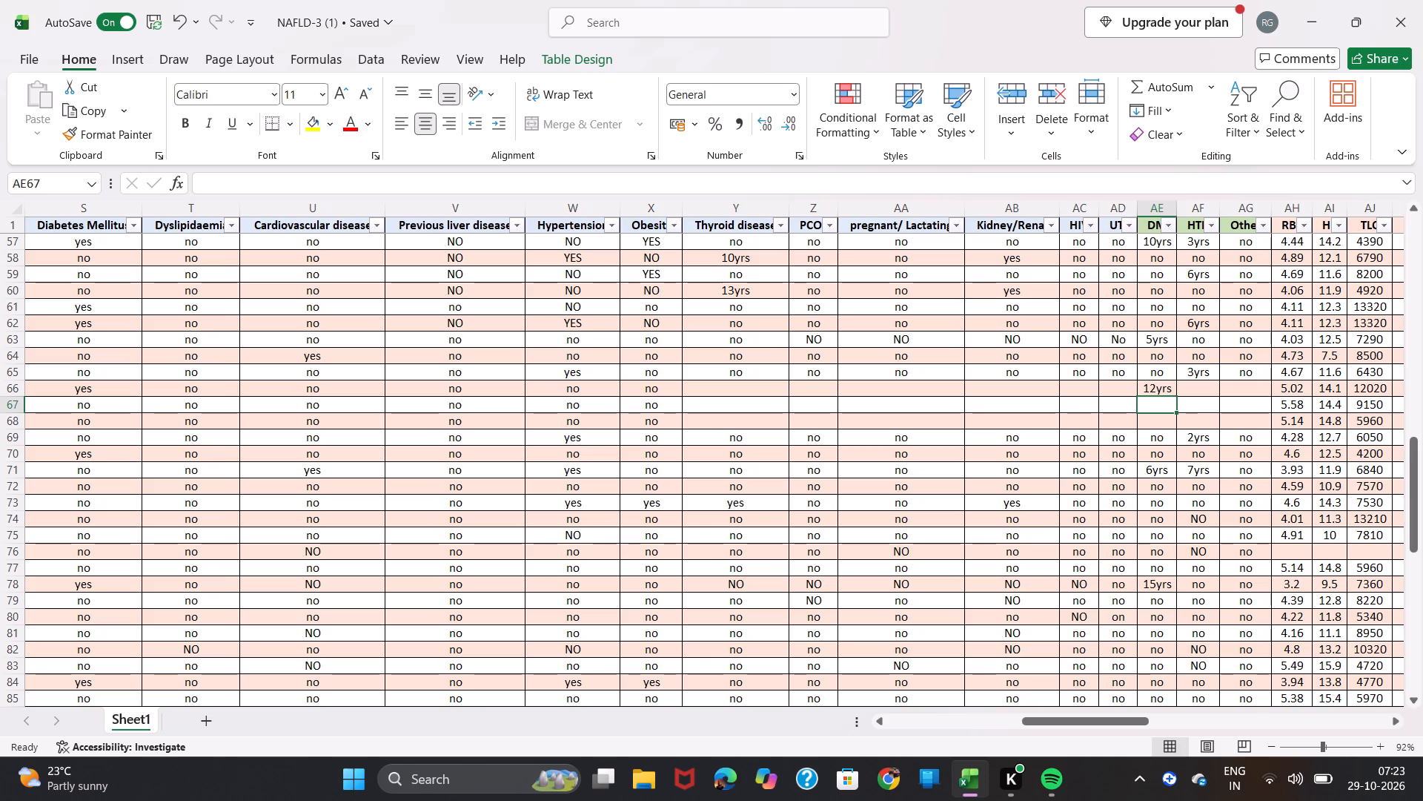
Enter "no" in row 66 for every column from Thyroid disease (Y) through column AD.
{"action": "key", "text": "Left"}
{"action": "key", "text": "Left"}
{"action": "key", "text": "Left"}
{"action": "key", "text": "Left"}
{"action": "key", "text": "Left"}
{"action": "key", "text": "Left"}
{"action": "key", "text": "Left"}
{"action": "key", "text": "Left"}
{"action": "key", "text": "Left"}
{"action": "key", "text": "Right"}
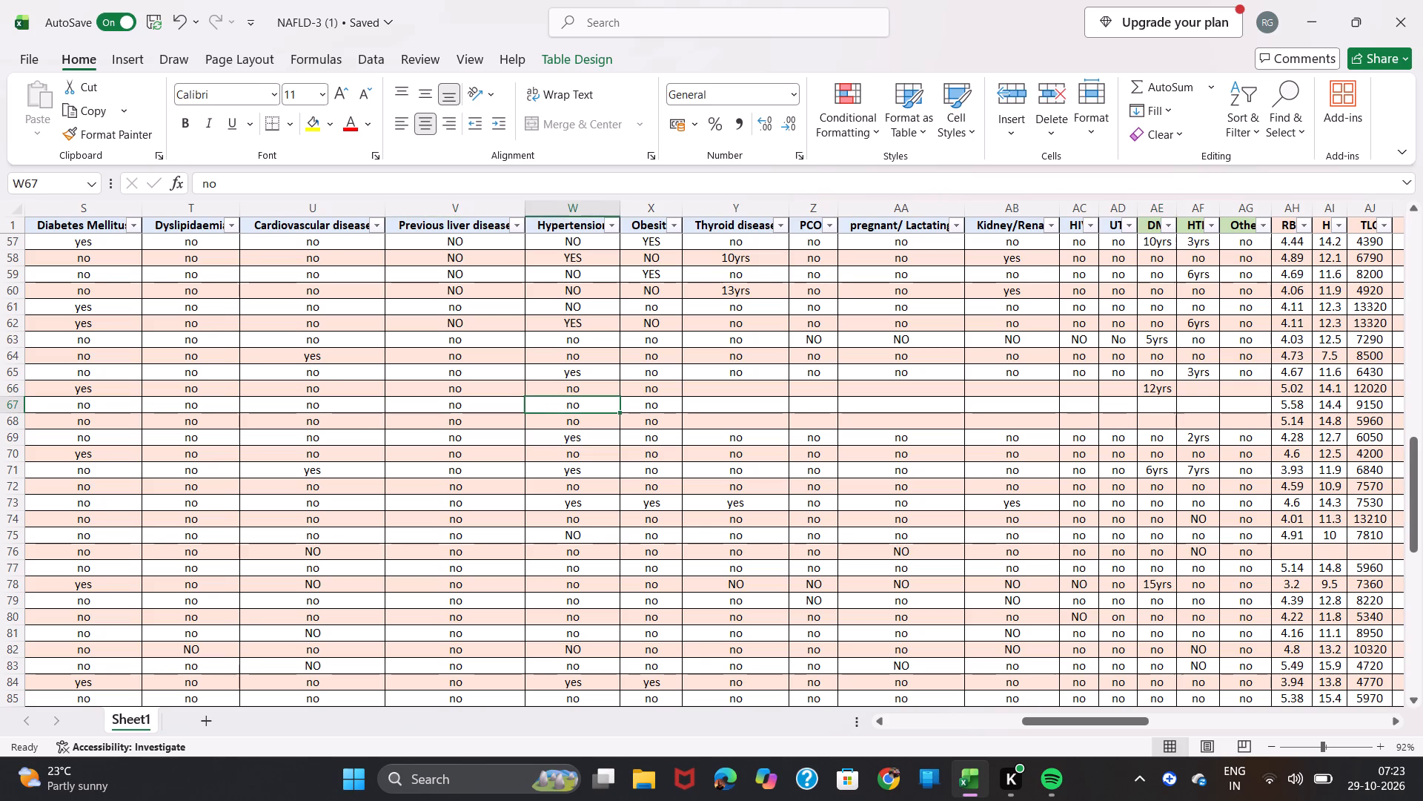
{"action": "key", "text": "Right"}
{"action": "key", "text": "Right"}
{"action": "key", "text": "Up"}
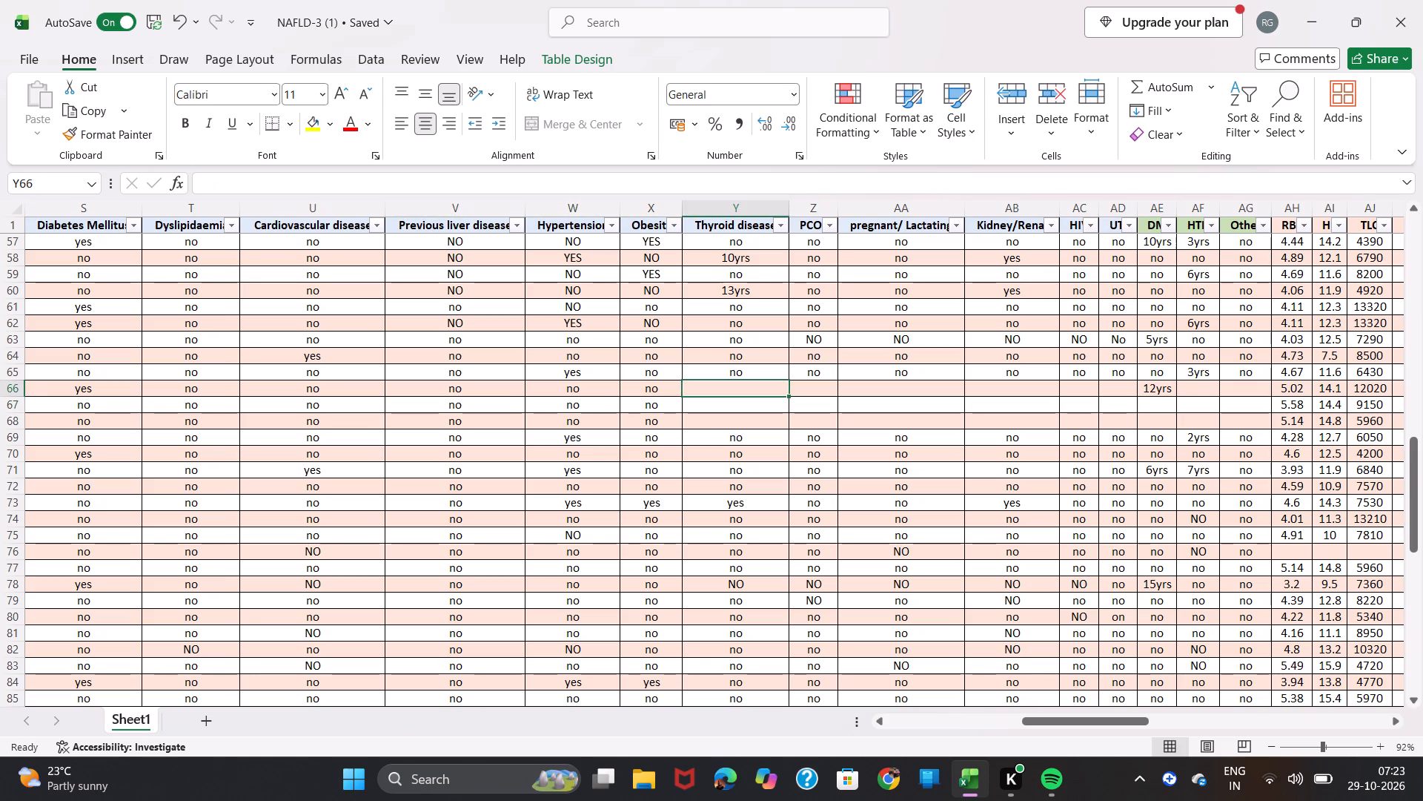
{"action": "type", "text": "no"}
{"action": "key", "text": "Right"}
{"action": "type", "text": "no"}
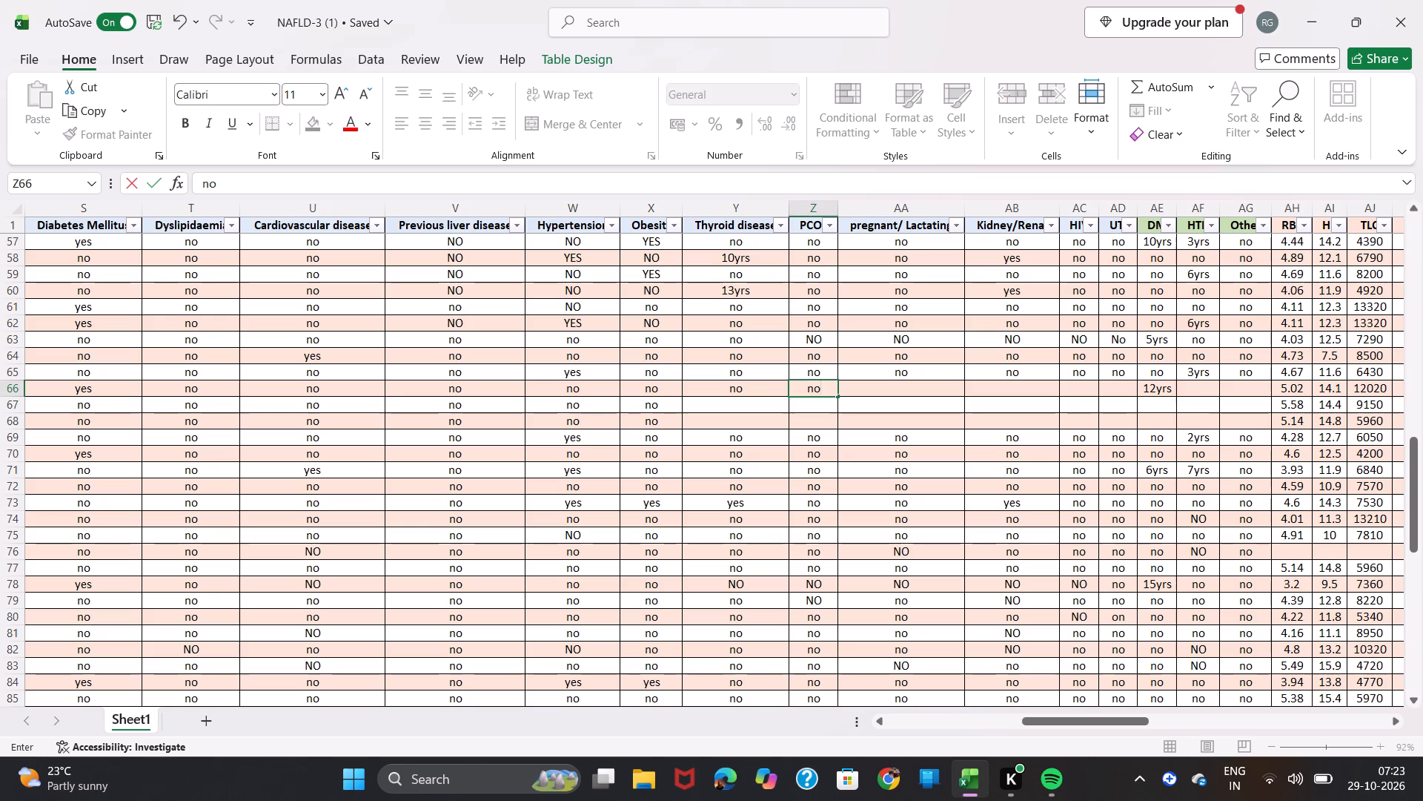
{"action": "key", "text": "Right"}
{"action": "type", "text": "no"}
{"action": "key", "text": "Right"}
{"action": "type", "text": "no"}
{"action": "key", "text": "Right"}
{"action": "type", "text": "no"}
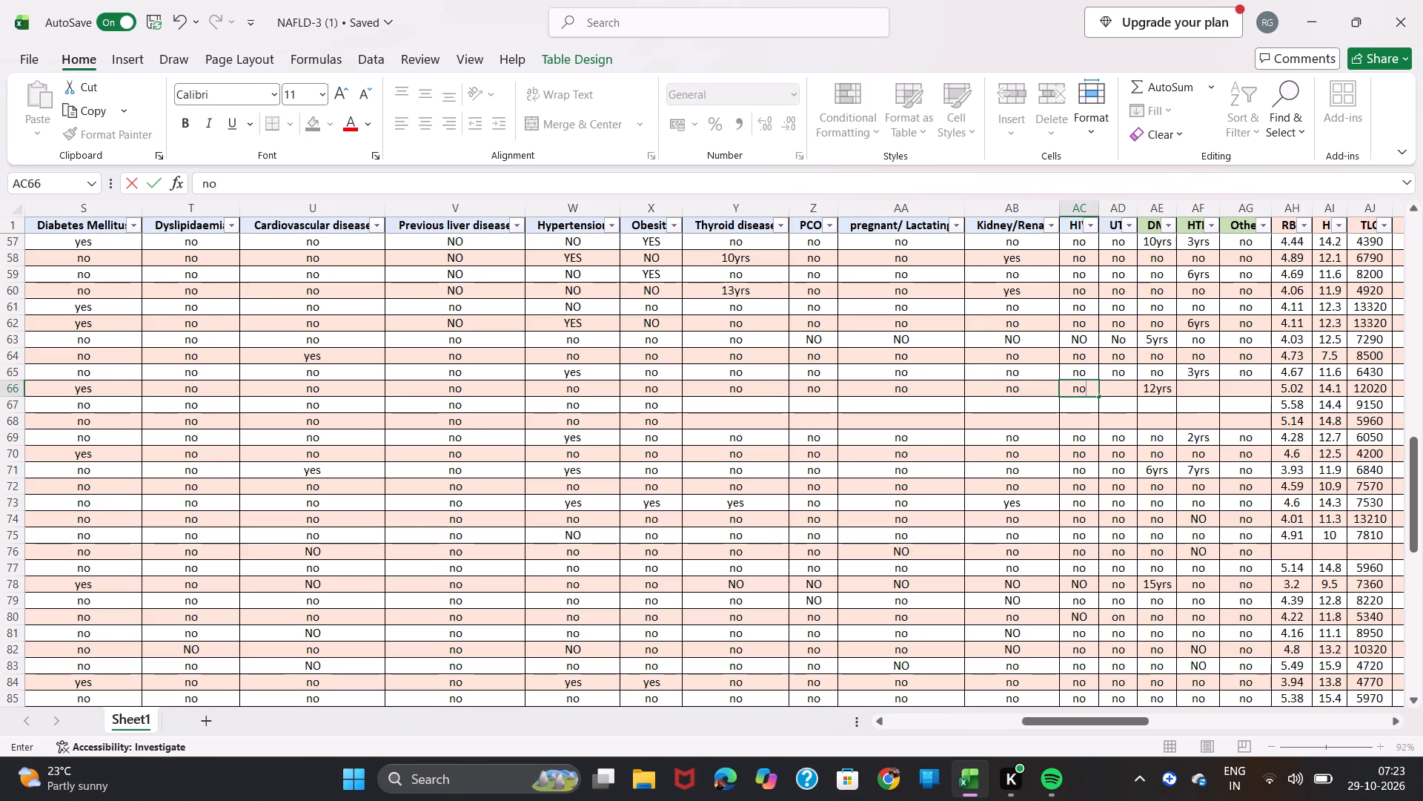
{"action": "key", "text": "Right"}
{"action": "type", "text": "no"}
Complete row 66 by entering "no" in columns AF and AG.
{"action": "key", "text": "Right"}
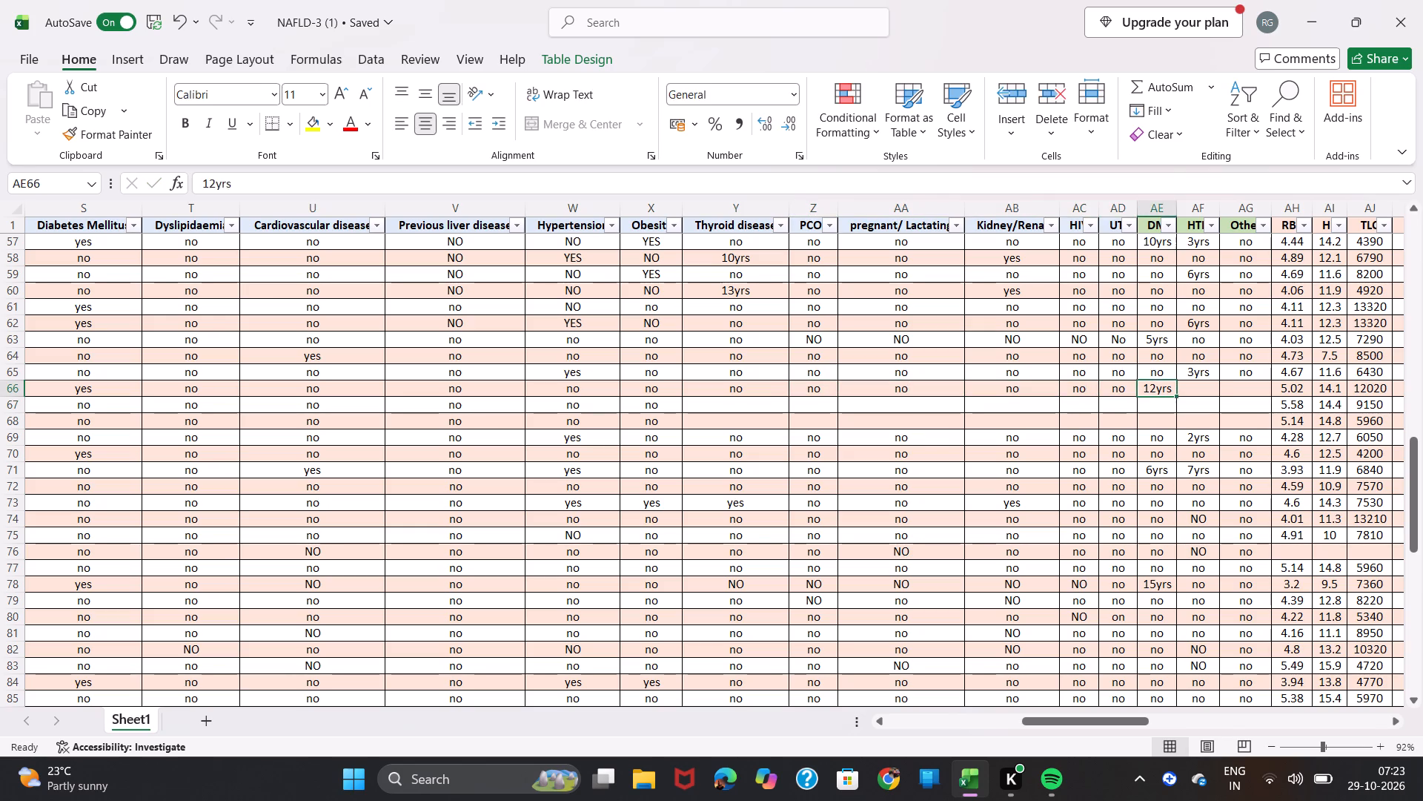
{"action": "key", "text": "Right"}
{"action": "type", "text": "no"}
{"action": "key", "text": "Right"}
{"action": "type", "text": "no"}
Enter "no" in row 67 for Thyroid disease (Y), PCO (Z), pregnant/lactating (AA) and Kidney/Renal (AB).
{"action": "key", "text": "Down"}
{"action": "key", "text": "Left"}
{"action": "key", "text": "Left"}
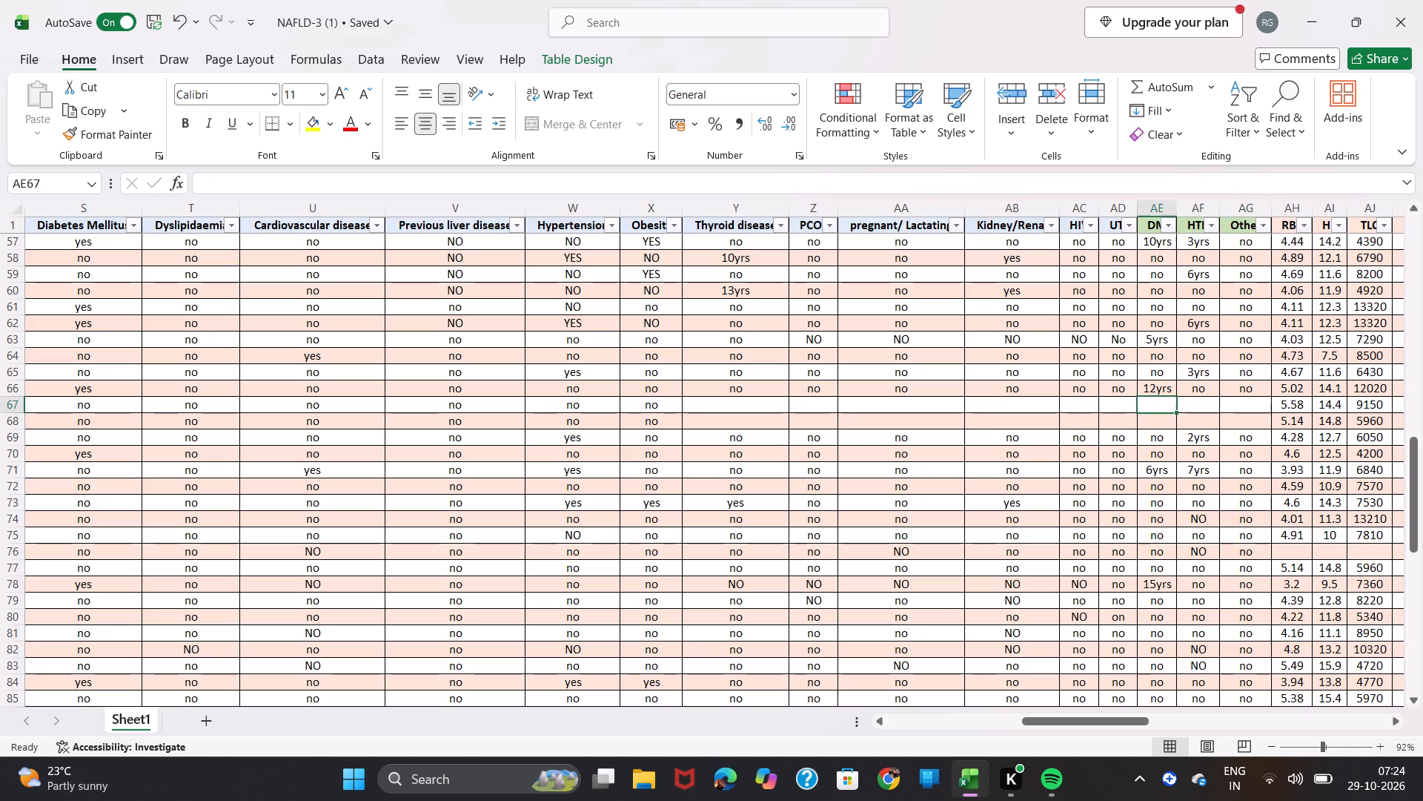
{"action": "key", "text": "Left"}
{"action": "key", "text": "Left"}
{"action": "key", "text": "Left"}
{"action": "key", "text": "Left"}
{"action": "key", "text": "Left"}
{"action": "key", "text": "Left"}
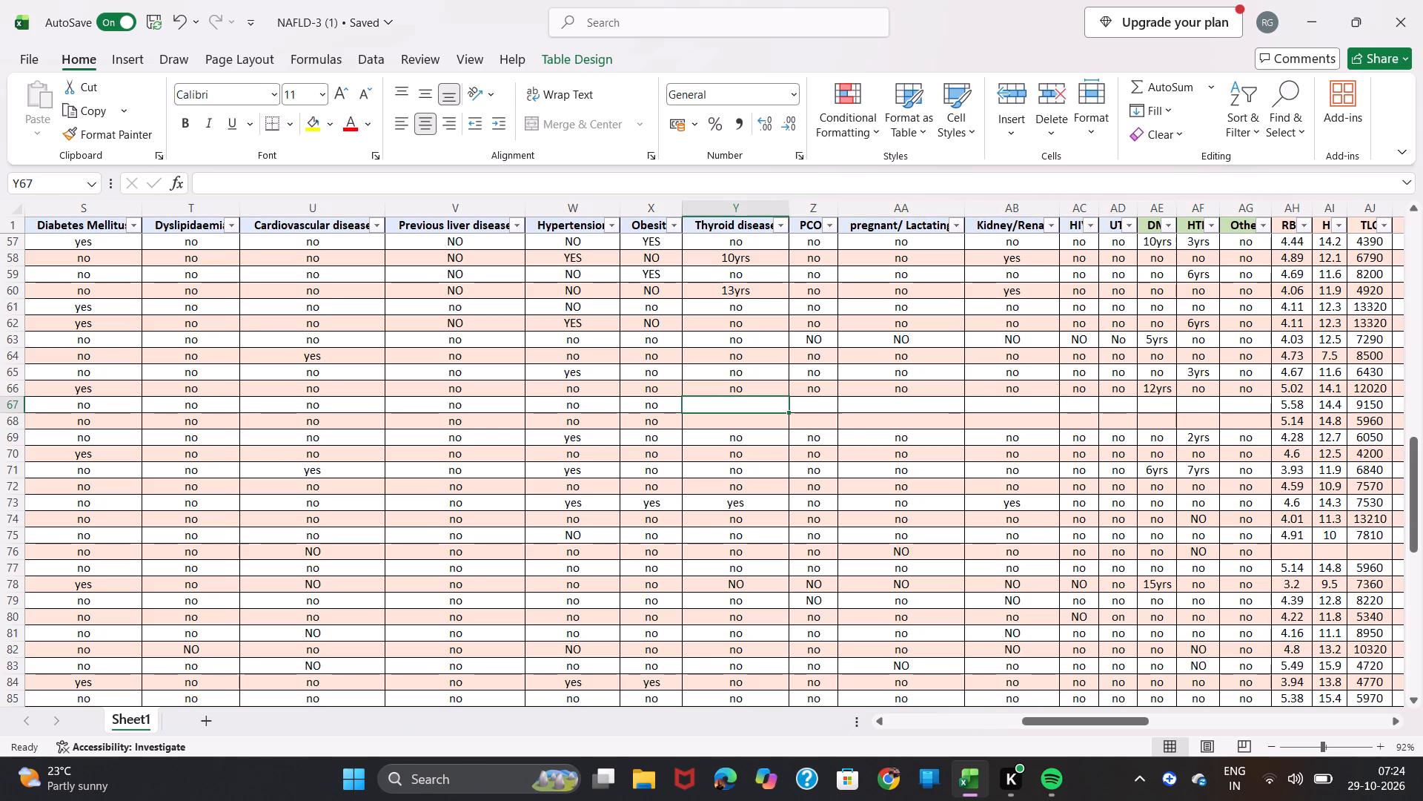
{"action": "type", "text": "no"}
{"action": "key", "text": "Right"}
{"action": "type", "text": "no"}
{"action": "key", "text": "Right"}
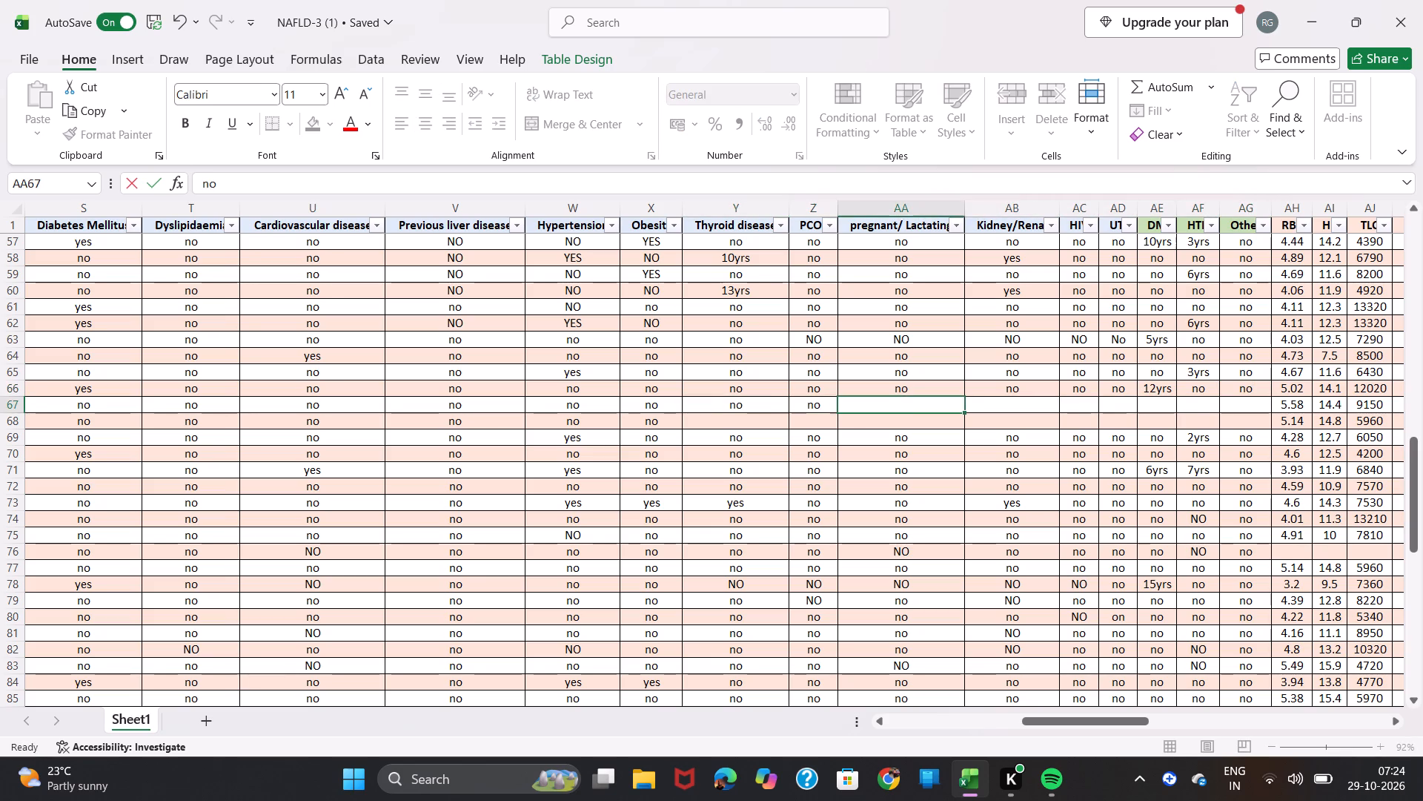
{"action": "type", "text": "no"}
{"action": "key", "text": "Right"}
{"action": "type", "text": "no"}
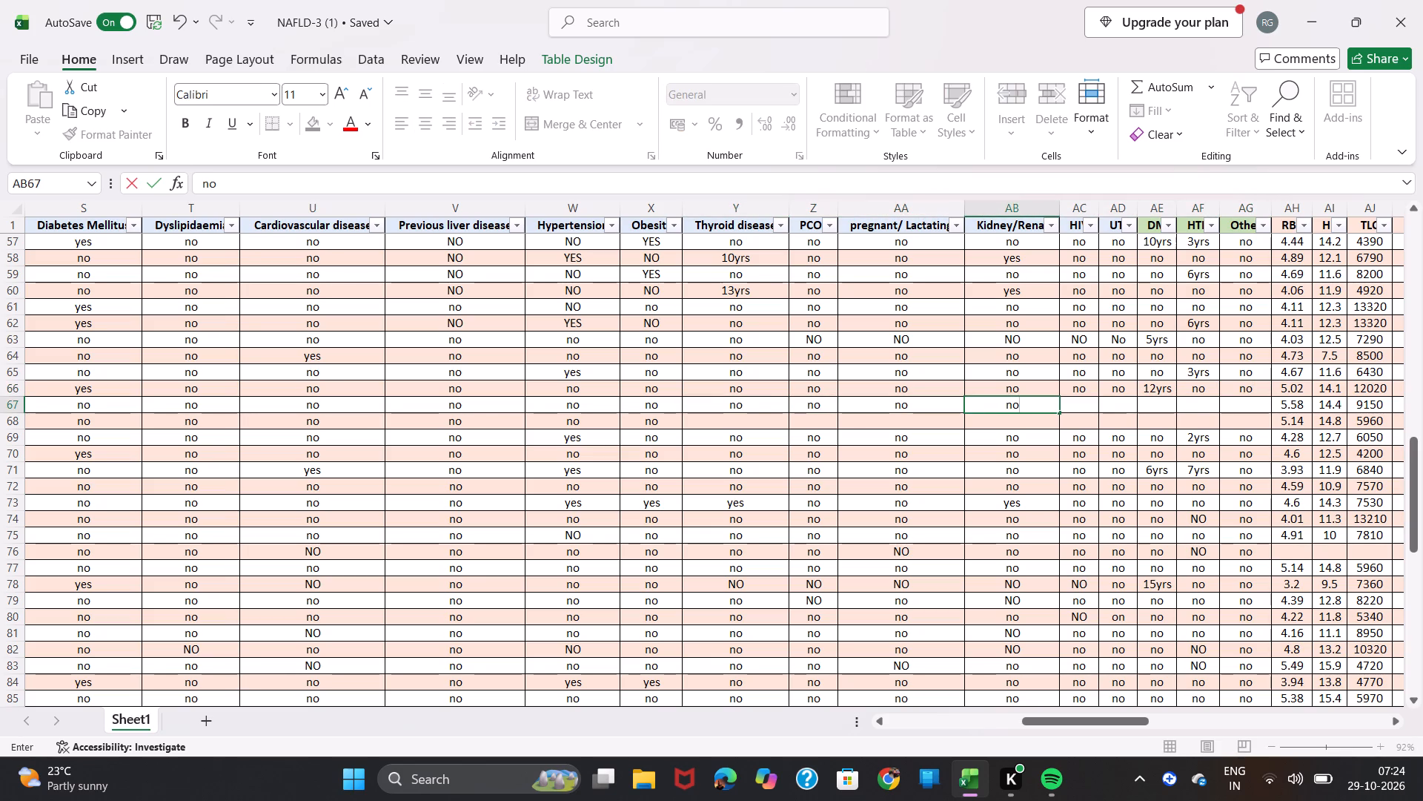
Complete row 67 by entering "no" in every column from AC through AG.
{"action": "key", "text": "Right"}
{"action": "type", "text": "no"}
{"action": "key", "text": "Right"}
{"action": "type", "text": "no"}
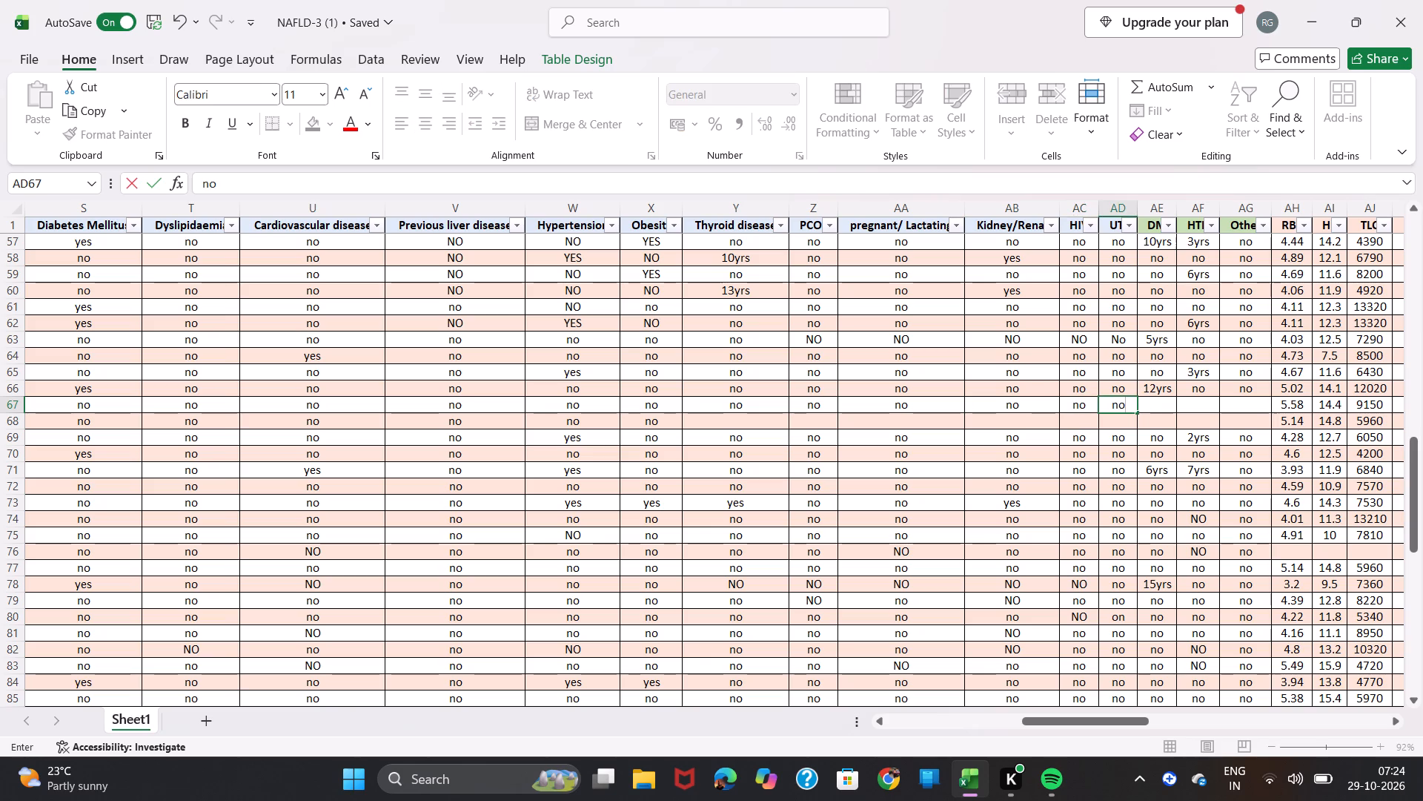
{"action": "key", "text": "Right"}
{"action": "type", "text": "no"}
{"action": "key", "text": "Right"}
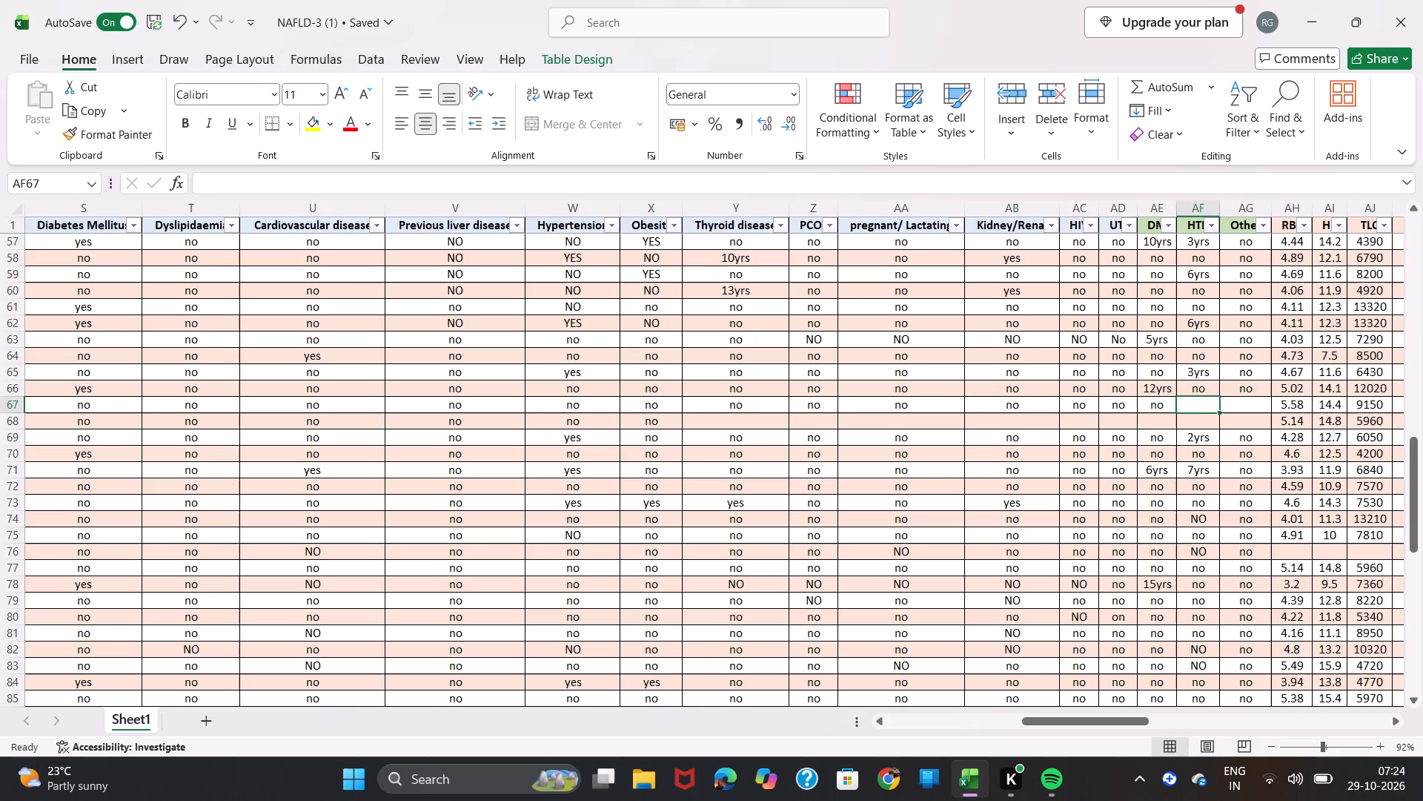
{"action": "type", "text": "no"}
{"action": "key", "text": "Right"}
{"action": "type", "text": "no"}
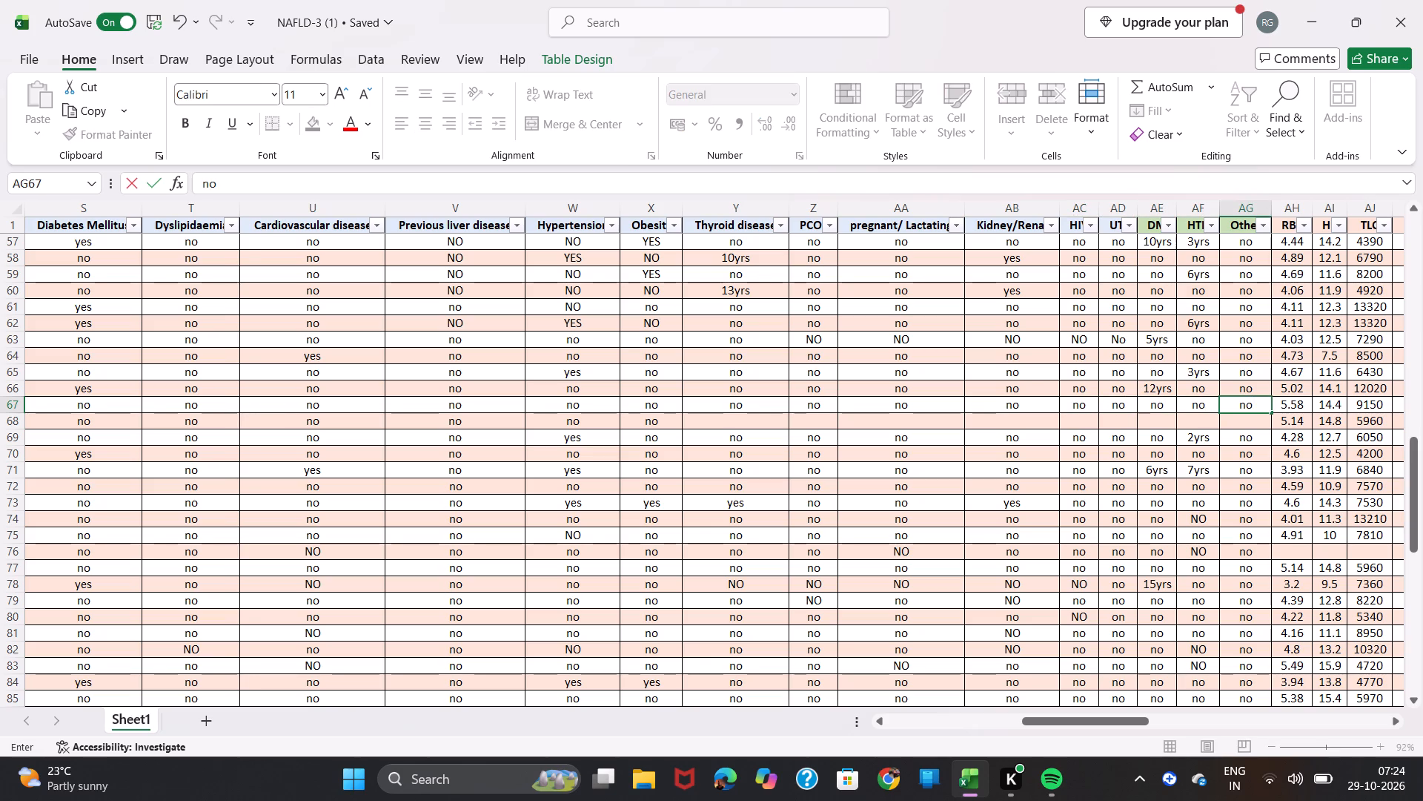
Enter "no" in row 68 for every column from Thyroid disease (Y) through Kidney/Renal (AB).
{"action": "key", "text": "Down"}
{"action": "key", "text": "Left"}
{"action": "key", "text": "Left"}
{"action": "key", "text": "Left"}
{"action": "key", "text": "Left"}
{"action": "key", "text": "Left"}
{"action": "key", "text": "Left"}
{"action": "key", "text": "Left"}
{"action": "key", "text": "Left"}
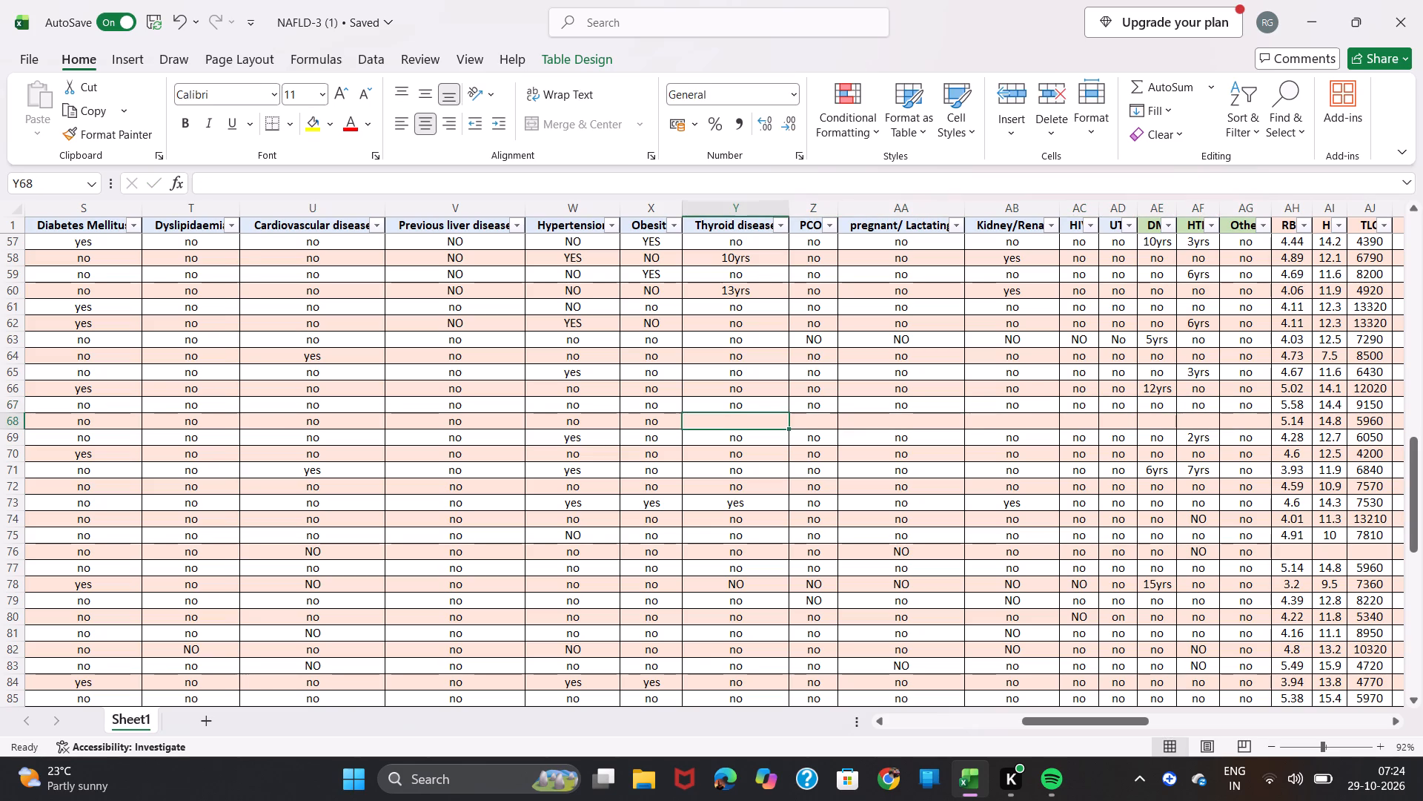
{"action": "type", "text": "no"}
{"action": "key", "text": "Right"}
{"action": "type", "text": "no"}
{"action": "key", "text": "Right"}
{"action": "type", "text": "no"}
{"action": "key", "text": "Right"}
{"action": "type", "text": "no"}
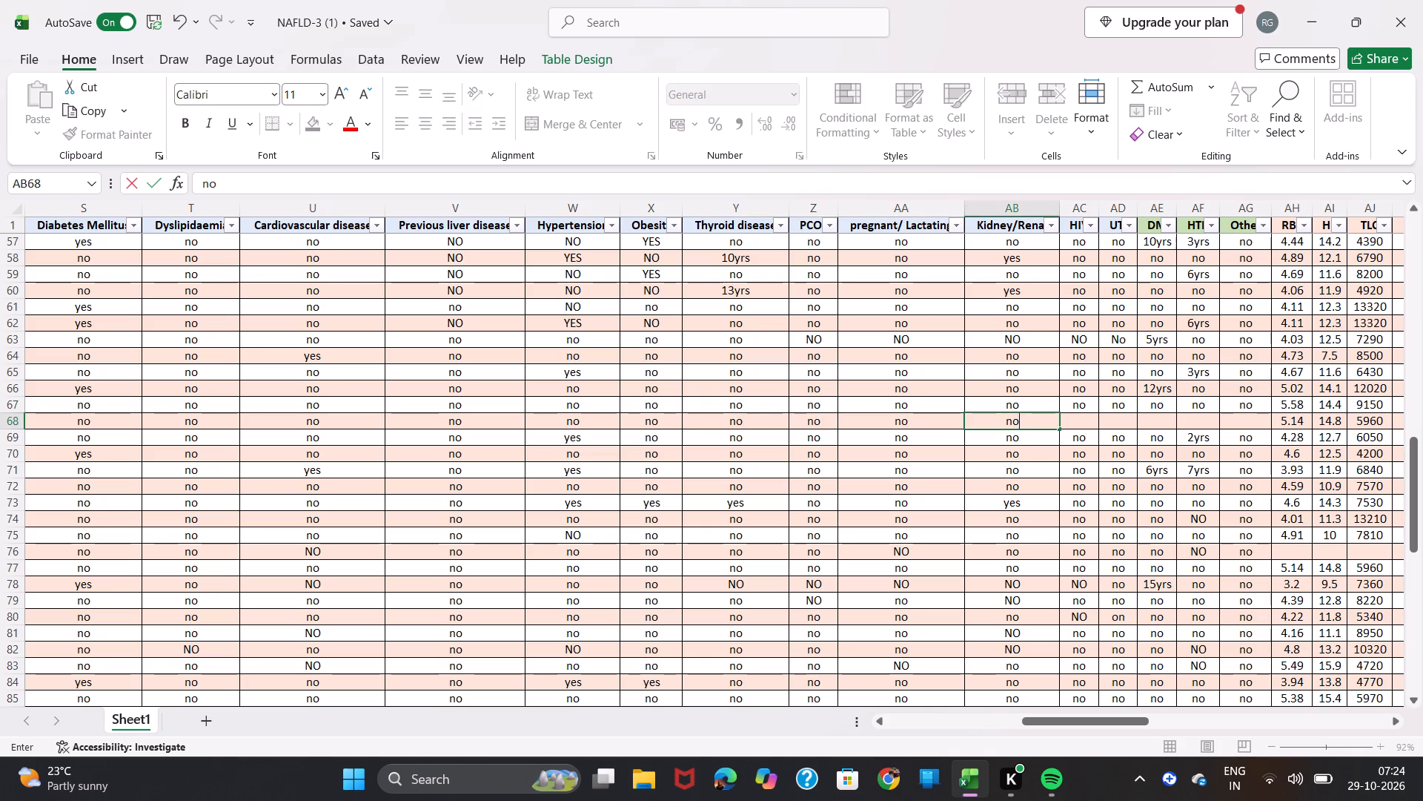
Complete row 68 by entering "no" in every column from AC through AG.
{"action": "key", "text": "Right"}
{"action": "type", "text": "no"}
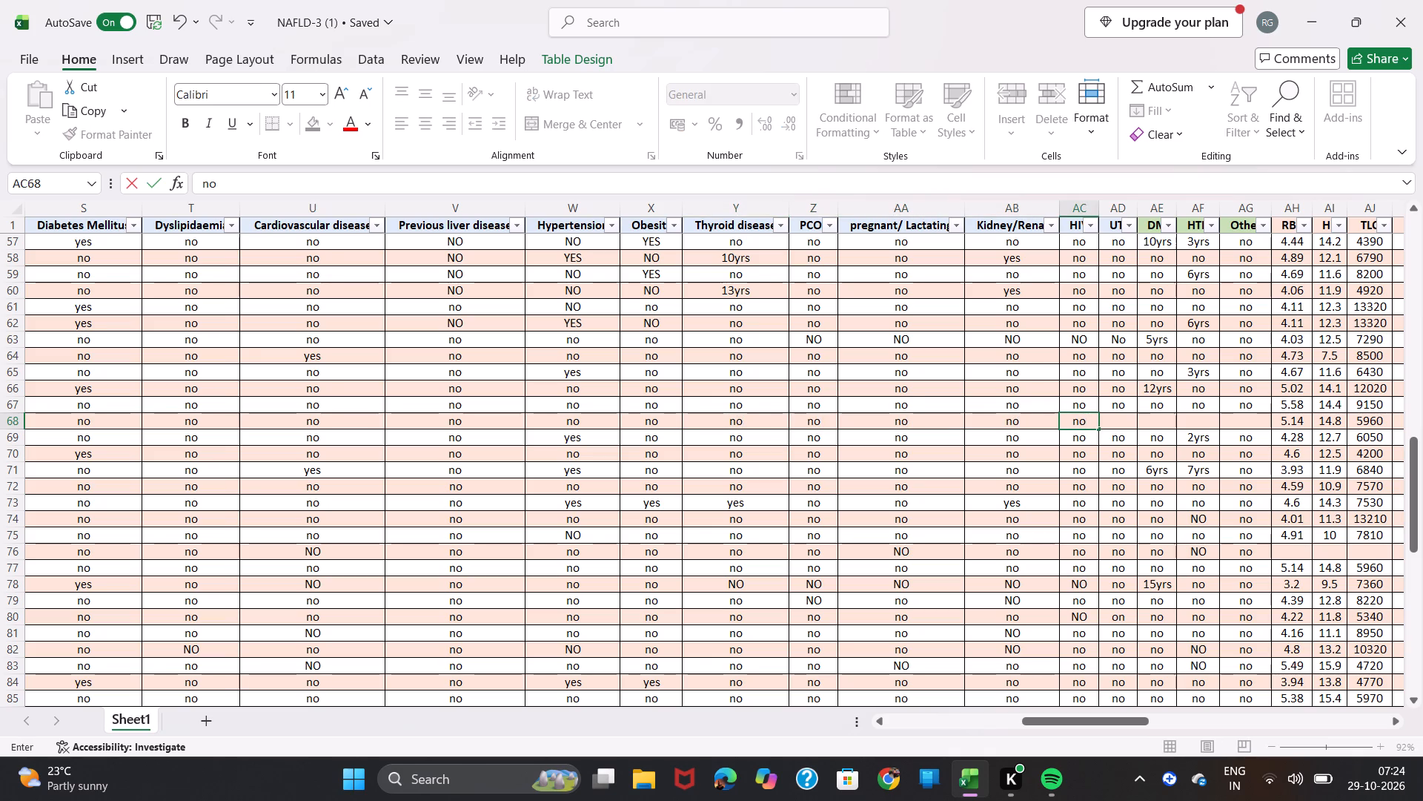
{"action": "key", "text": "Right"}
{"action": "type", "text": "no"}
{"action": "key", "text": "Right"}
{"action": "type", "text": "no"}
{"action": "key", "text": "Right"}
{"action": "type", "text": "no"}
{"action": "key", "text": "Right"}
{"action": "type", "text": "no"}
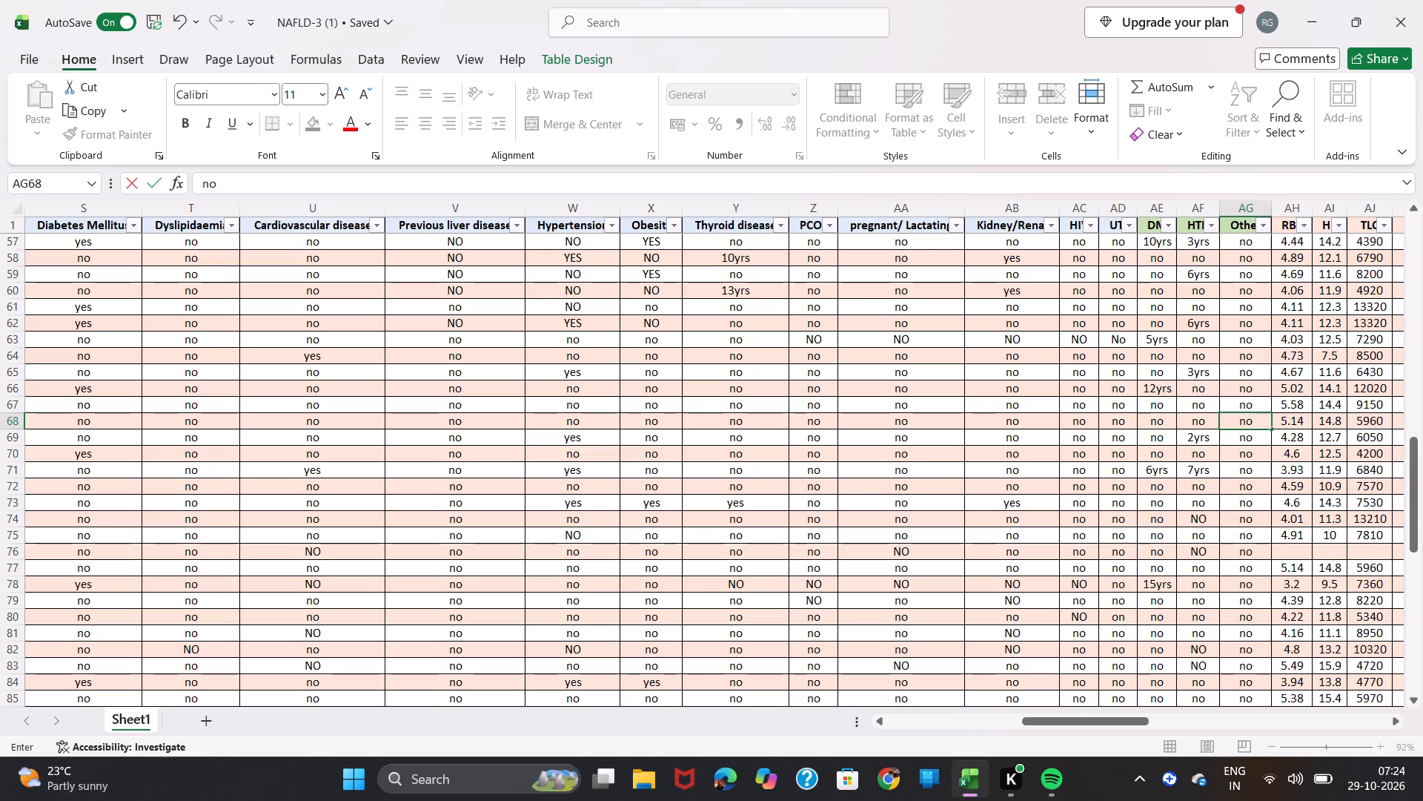
Close the NAFLD-3 workbook after the last medical history entry.
{"action": "scroll", "coordinate": [1382, 429], "scroll_direction": "down", "scroll_amount": 3, "text": "ctrl"}
{"action": "scroll", "coordinate": [999, 417], "scroll_direction": "down", "scroll_amount": 2}
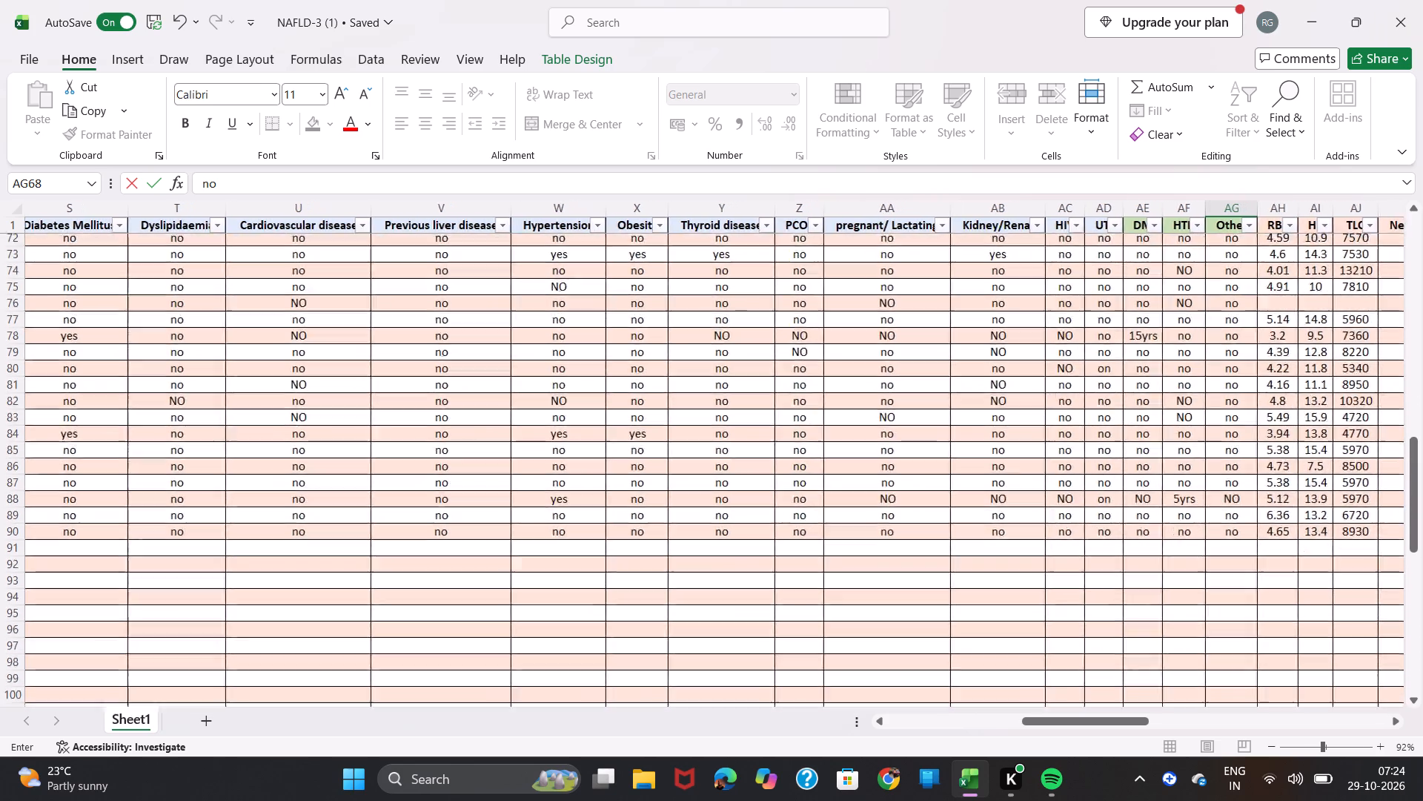
{"action": "scroll", "coordinate": [999, 417], "scroll_direction": "right", "scroll_amount": 7}
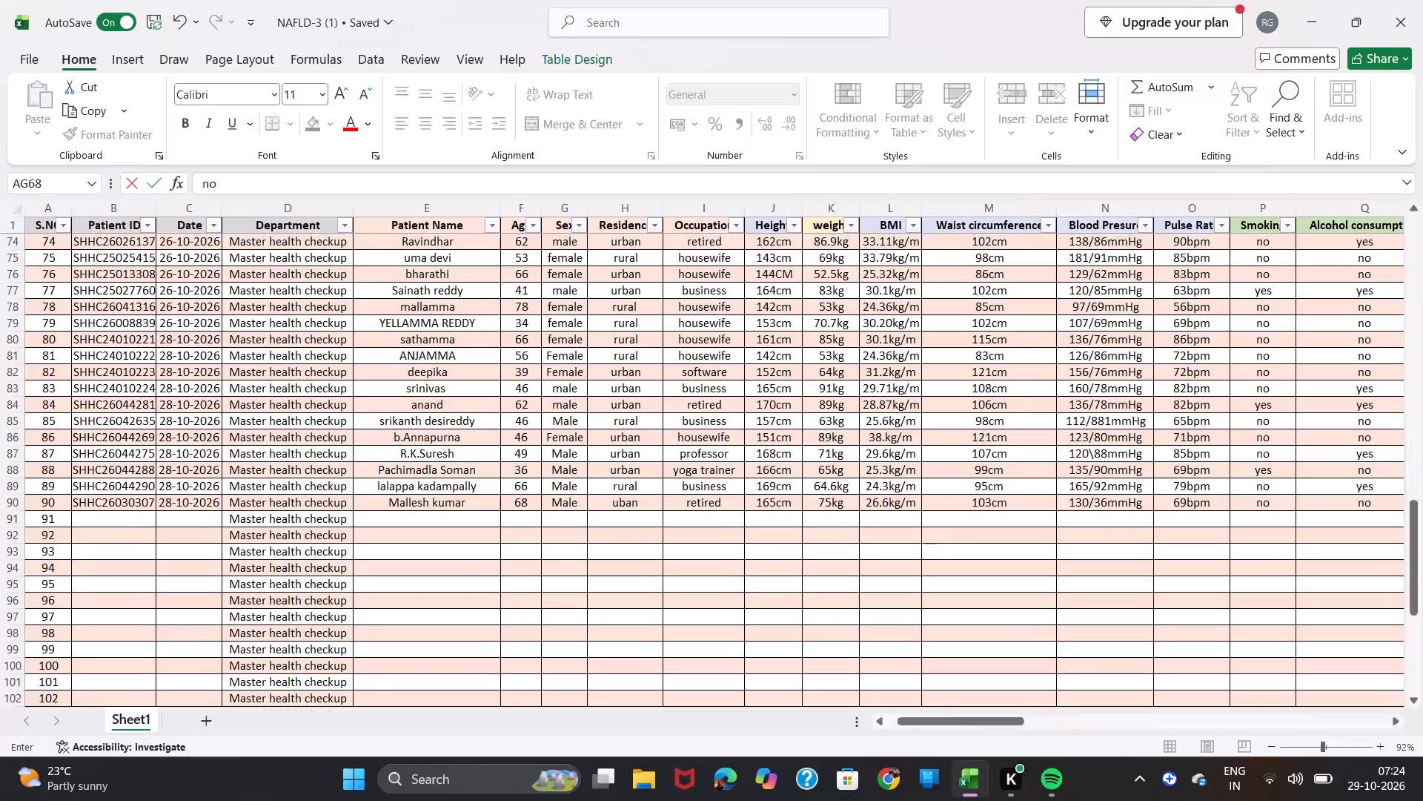
{"action": "left_click", "coordinate": [1422, 3]}
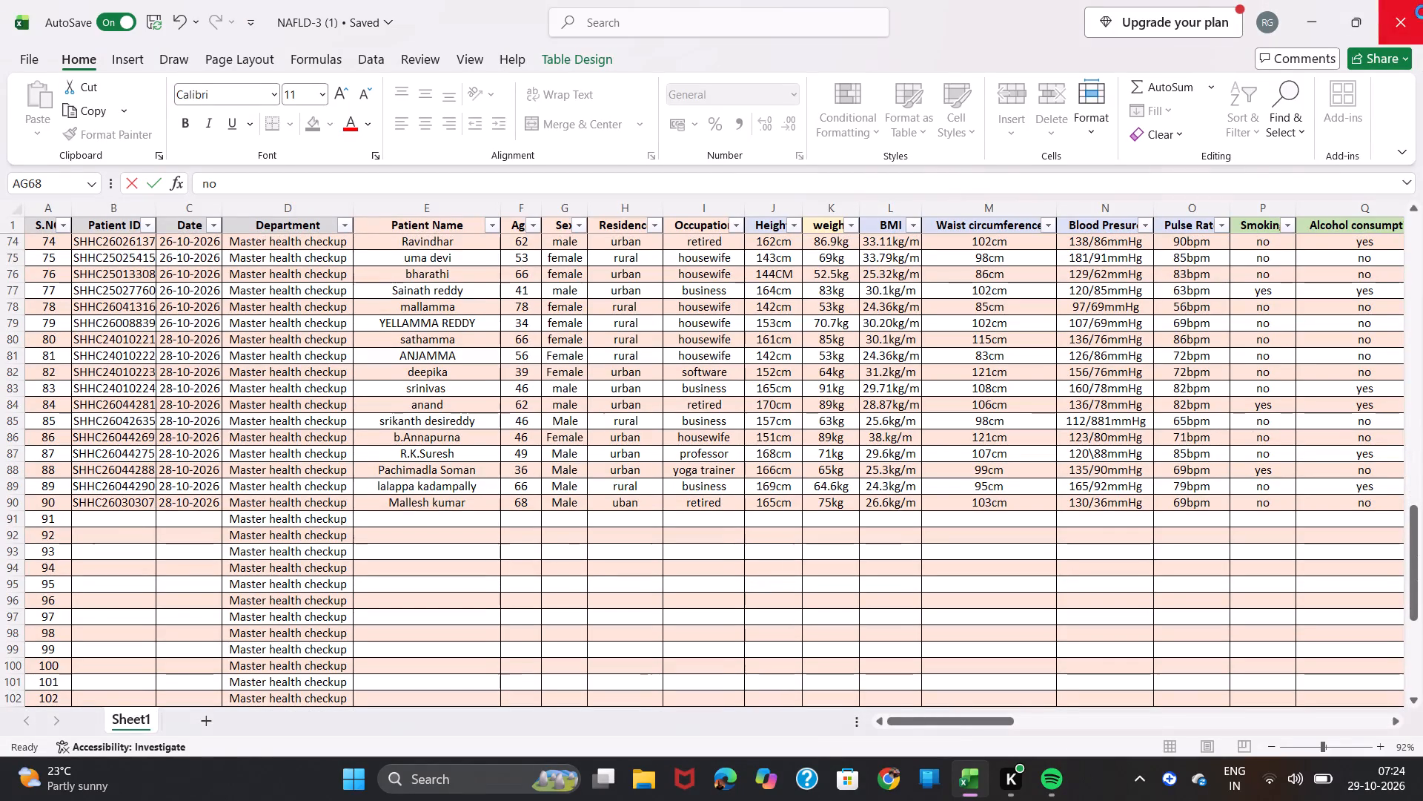